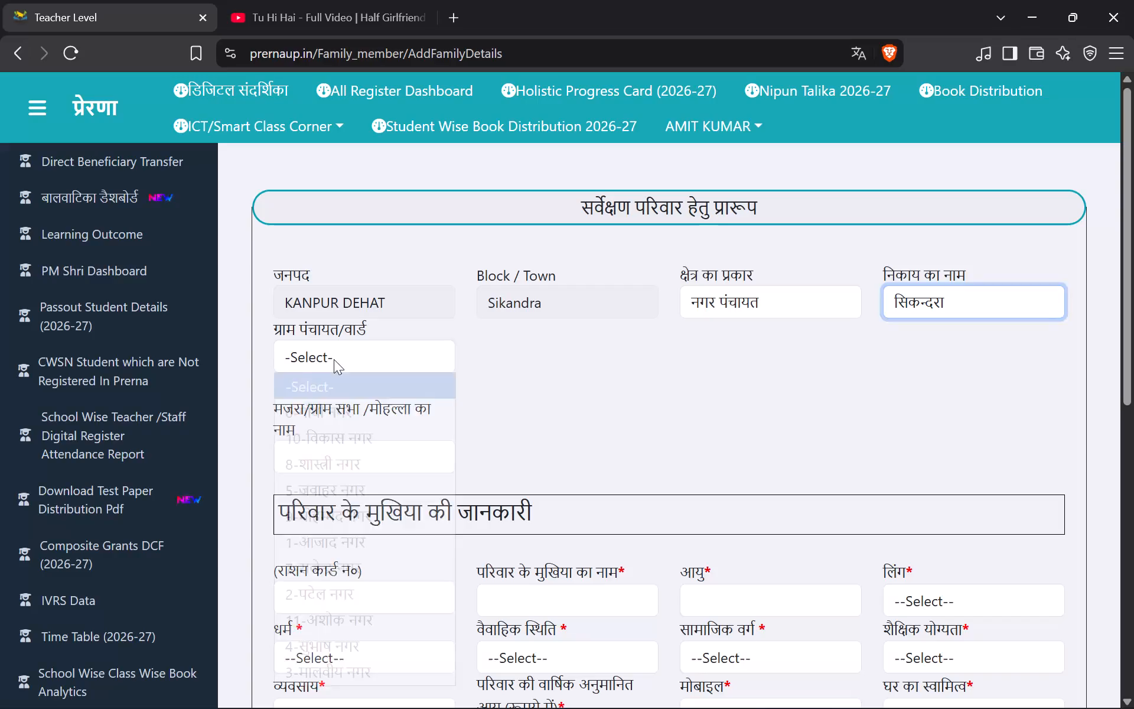
Set the ward to 9-मोहम्मद नगर and enter Mohammad Nagar as the locality name.
click(354, 513)
click(353, 457)
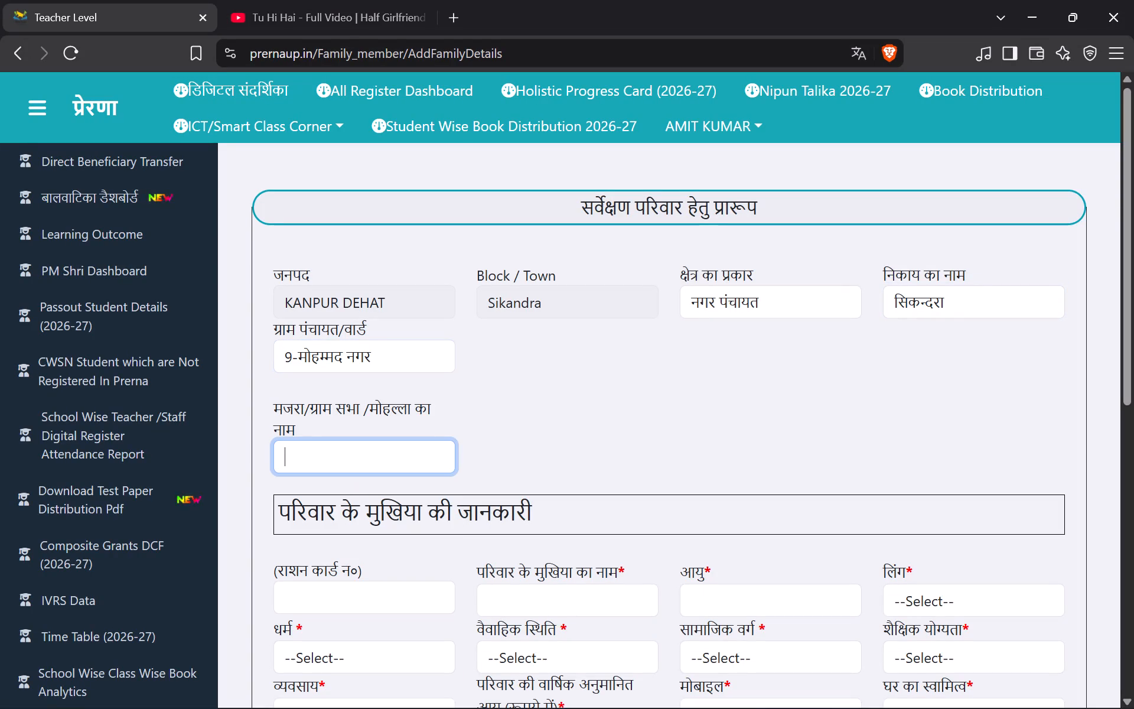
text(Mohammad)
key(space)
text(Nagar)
Enter the name of the head of the family, with only the initial letter of each word capitalised.
scroll(470, 525, down, 2)
click(533, 425)
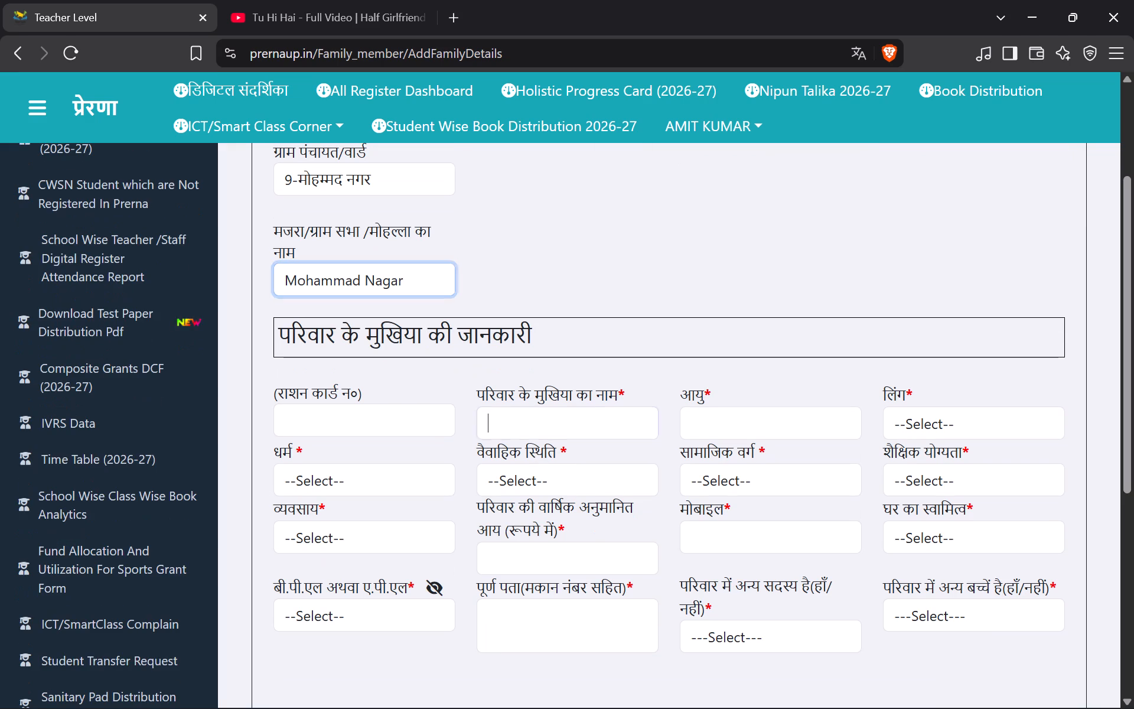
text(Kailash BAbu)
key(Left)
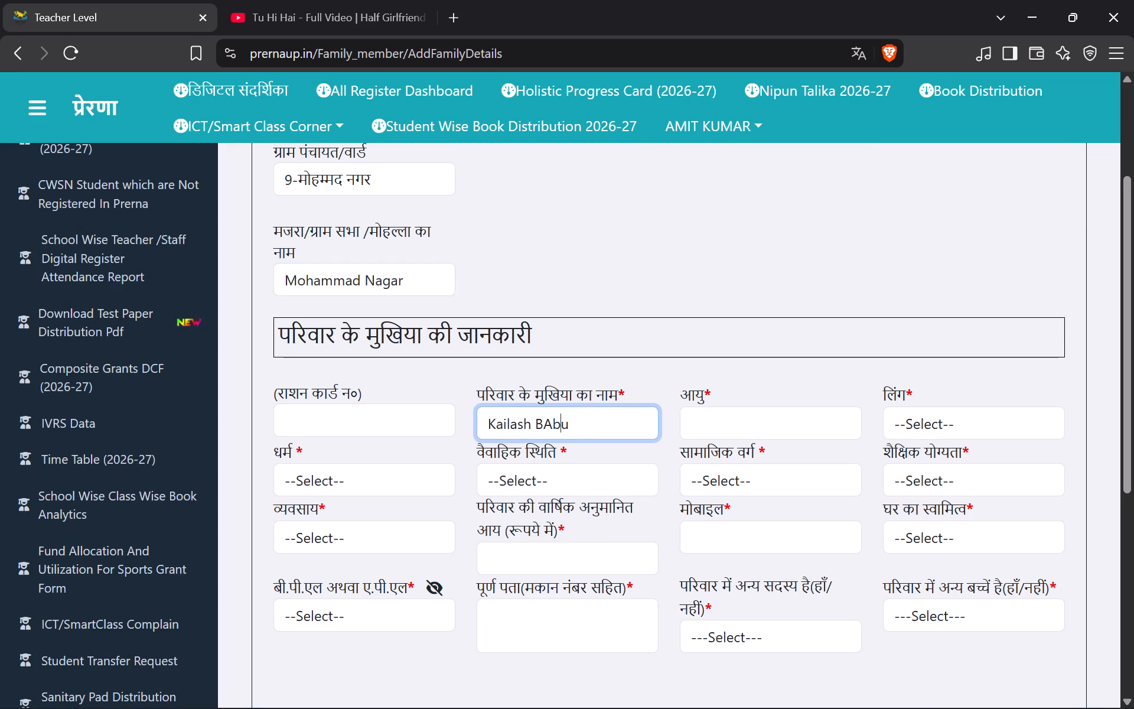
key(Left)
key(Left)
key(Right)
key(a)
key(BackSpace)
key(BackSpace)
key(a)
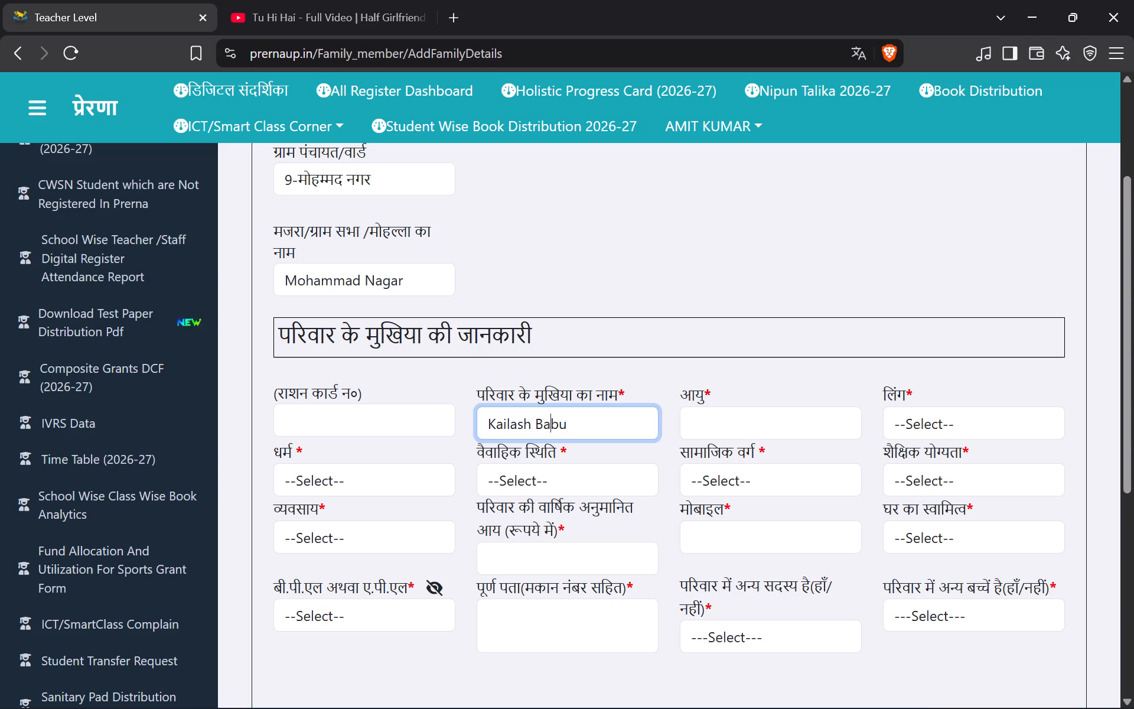
Fill in the family head's age as 65, gender as पुरूष and religion as हिन्दू.
click(764, 421)
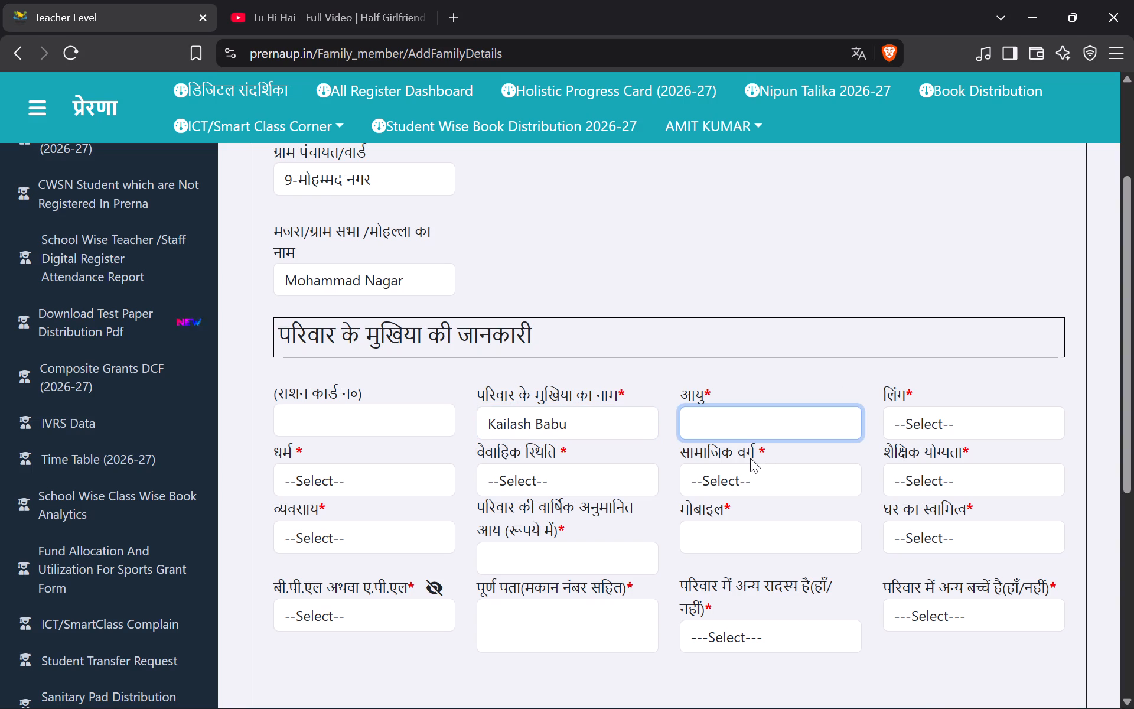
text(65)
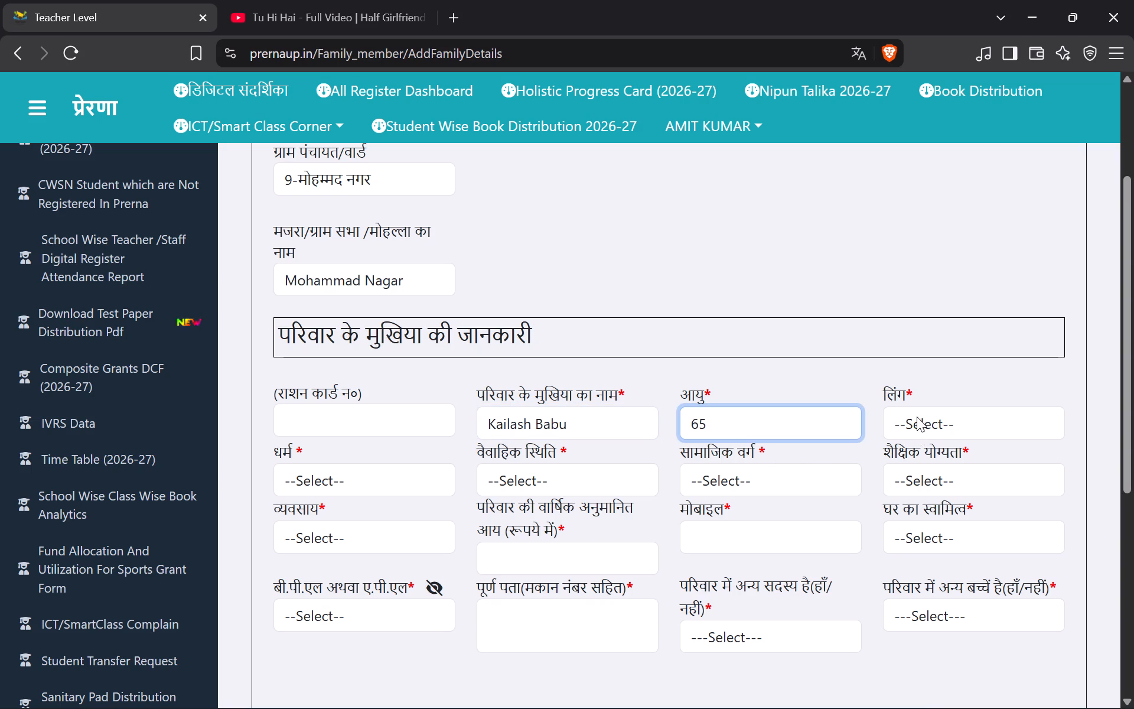
click(917, 417)
click(908, 477)
click(405, 483)
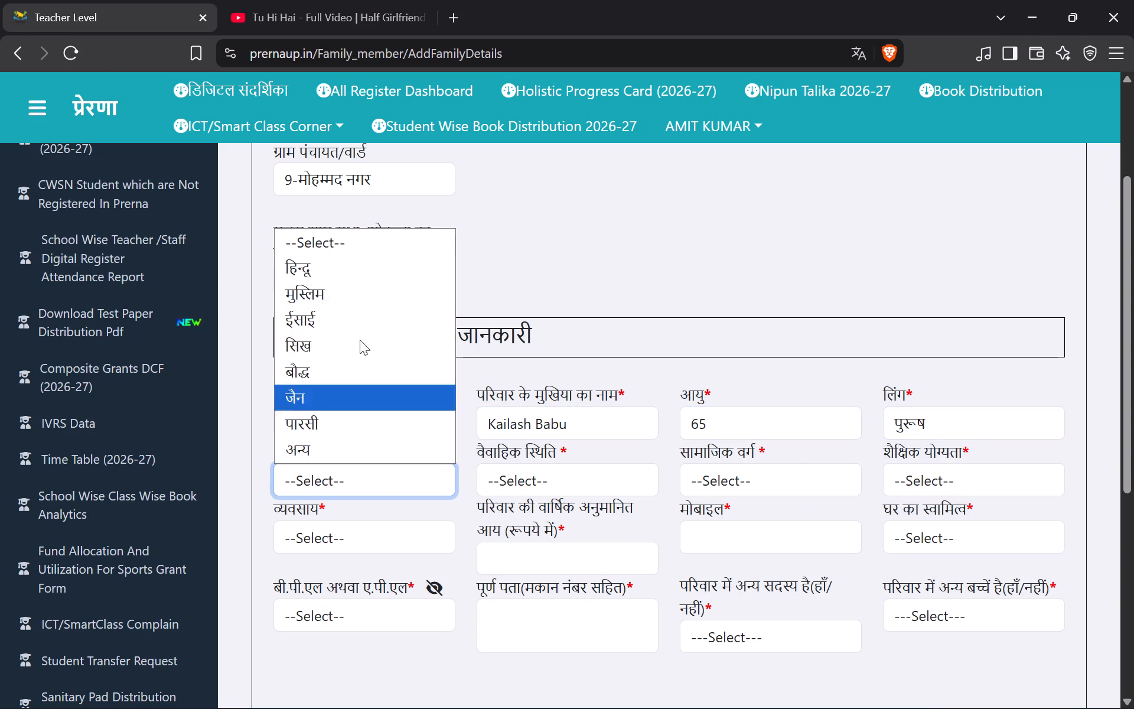
click(355, 274)
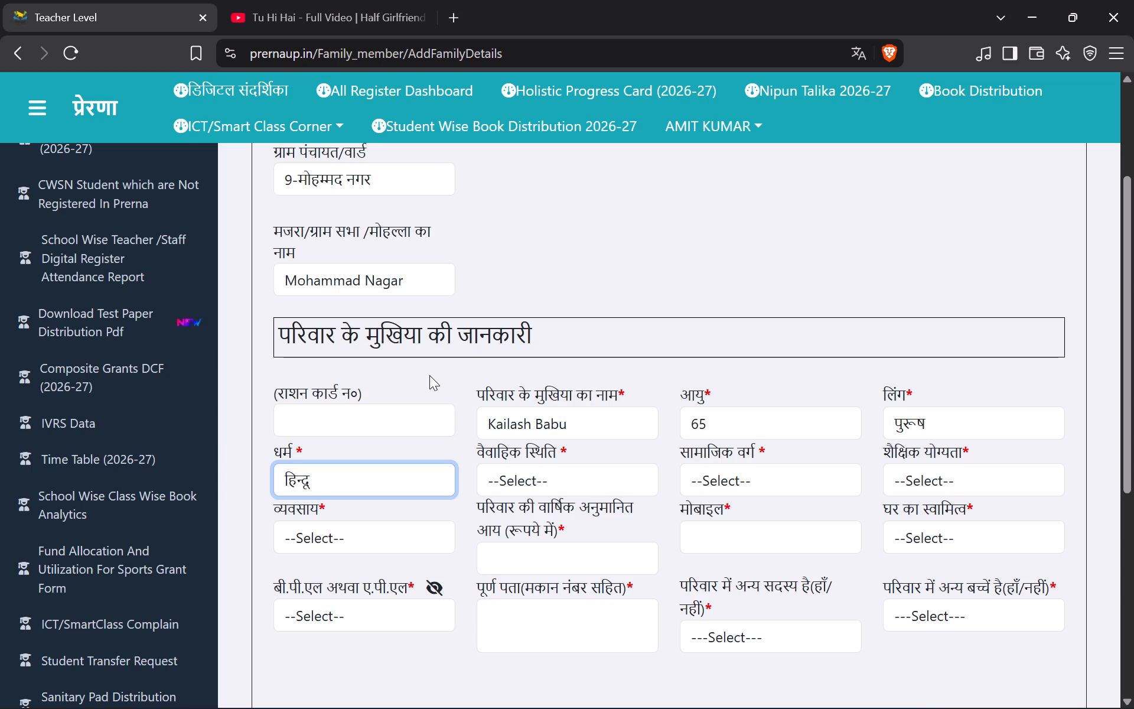
Set the family head's marital status to विवाहित, social category to अन्य पिछड़ा वर्ग and education to स्नातक.
click(555, 477)
click(540, 527)
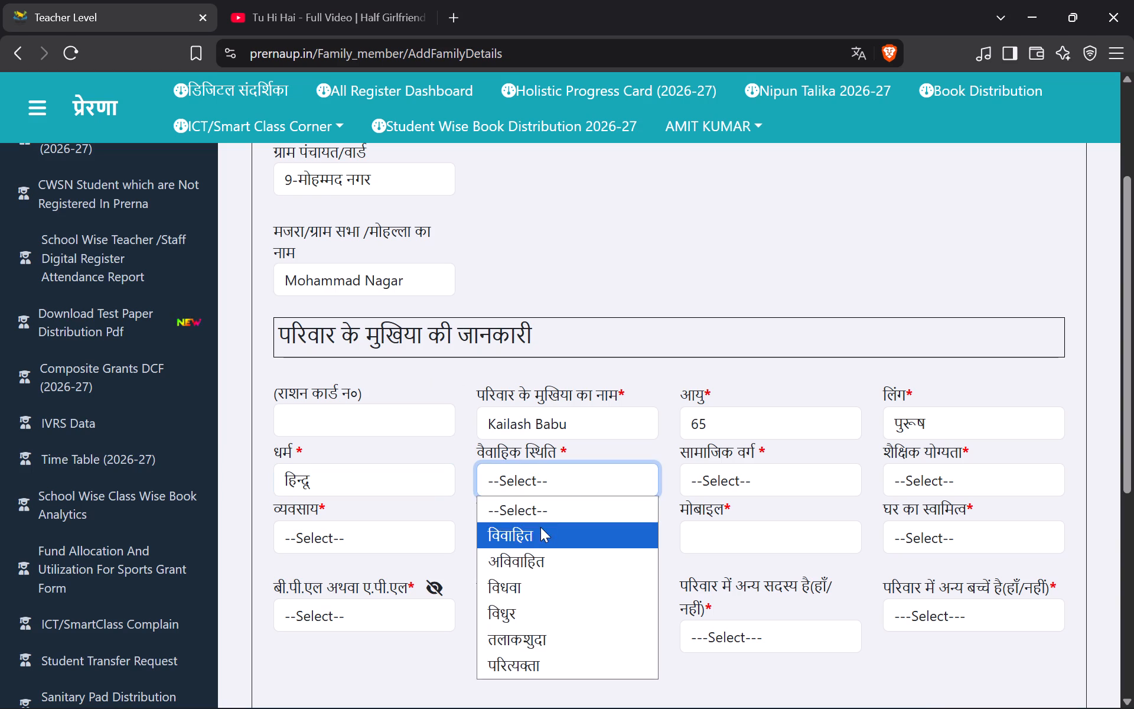
click(760, 468)
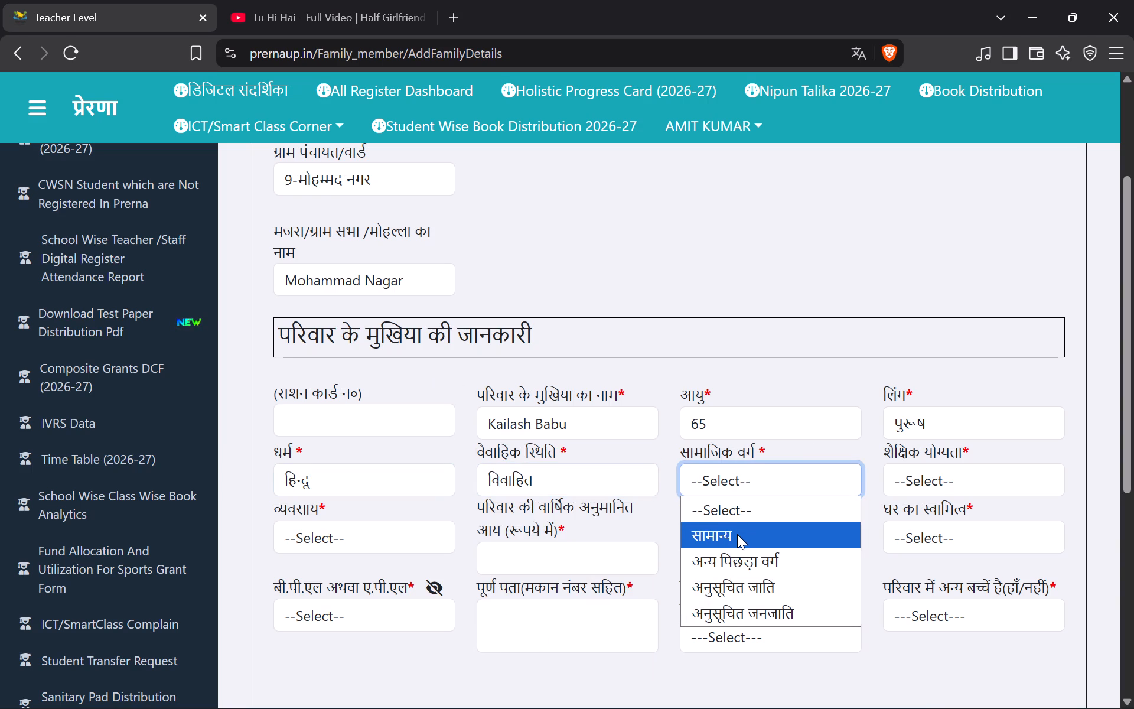
click(736, 564)
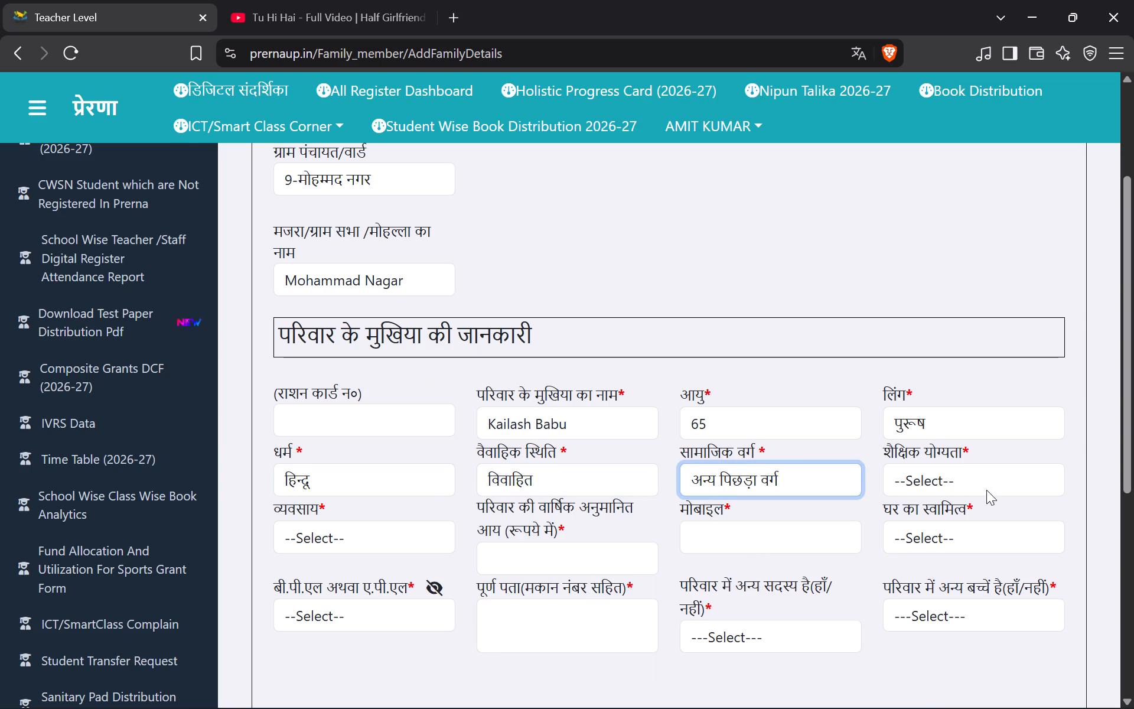
click(986, 480)
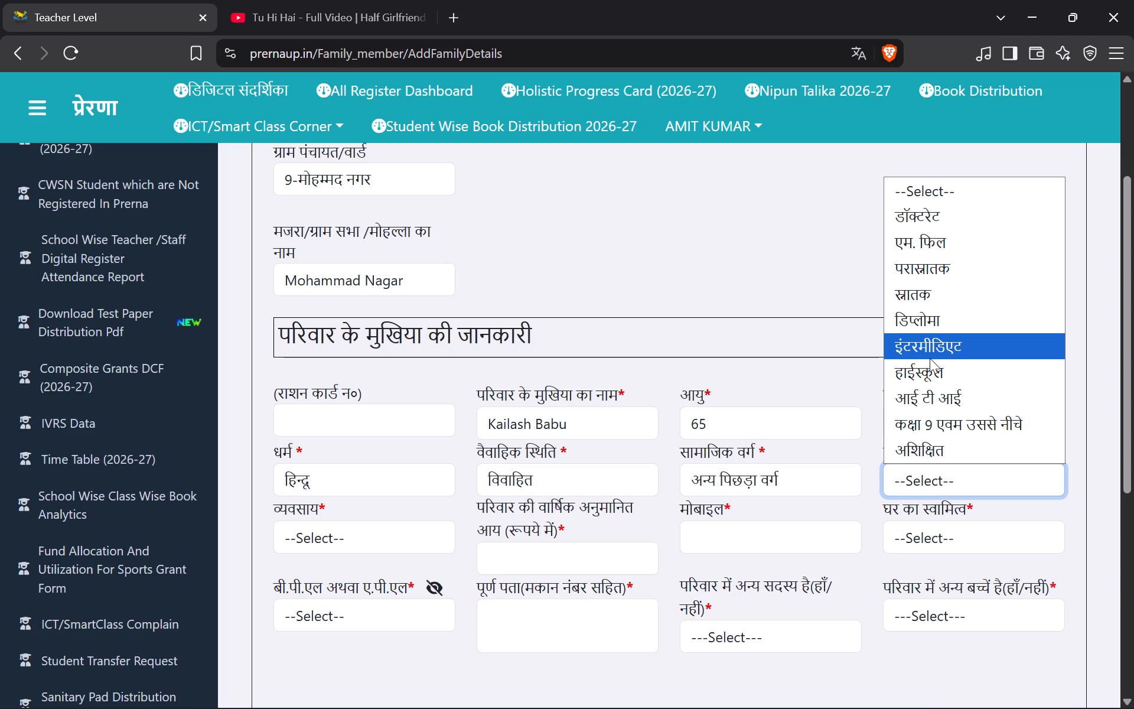
click(921, 286)
Set the family head's occupation to सेवानिवृत्त and enter the family's estimated annual income, starting with the digits 700.
click(415, 540)
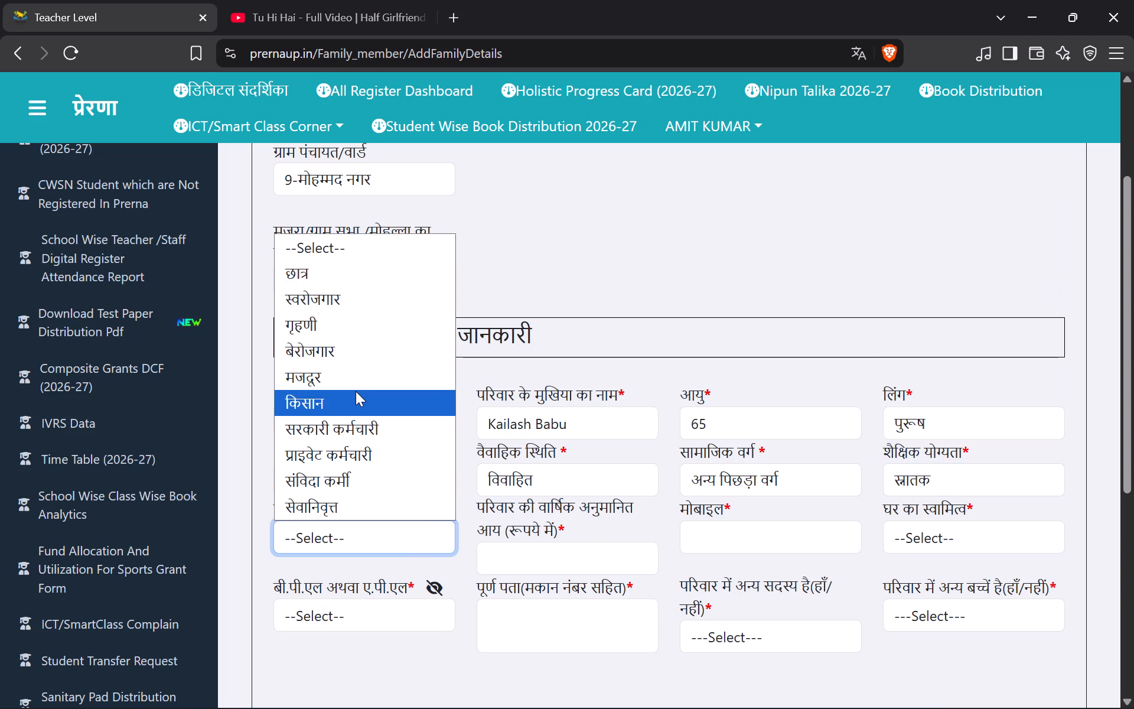
click(351, 513)
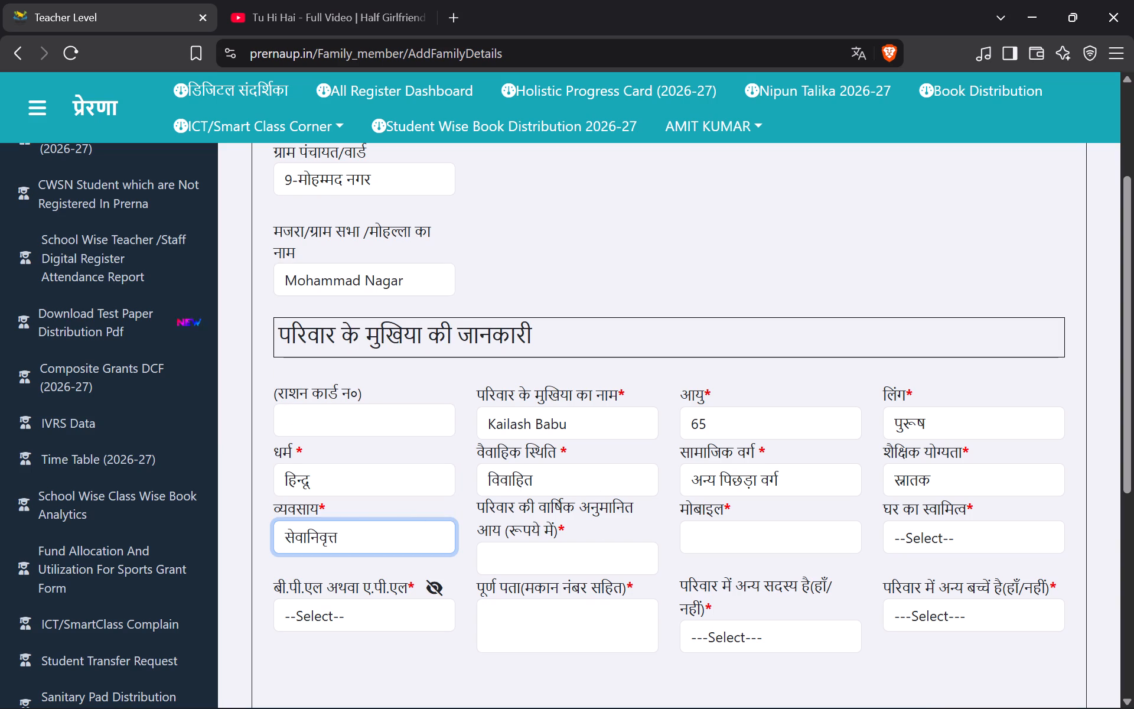
click(530, 559)
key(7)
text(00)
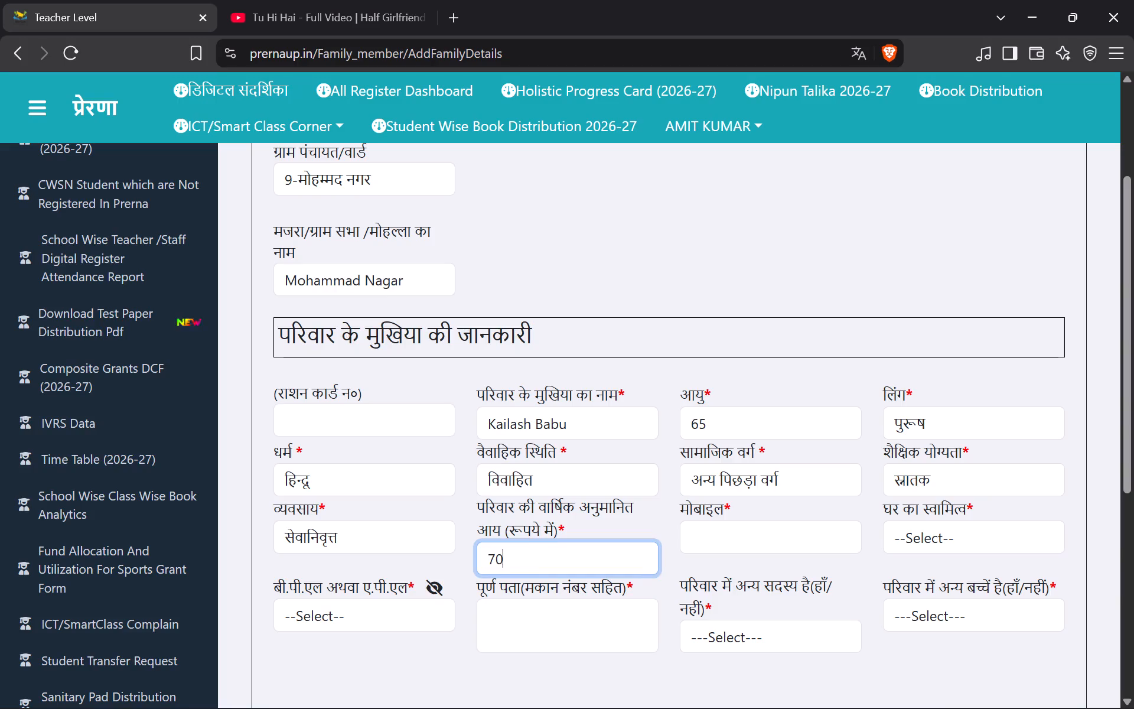
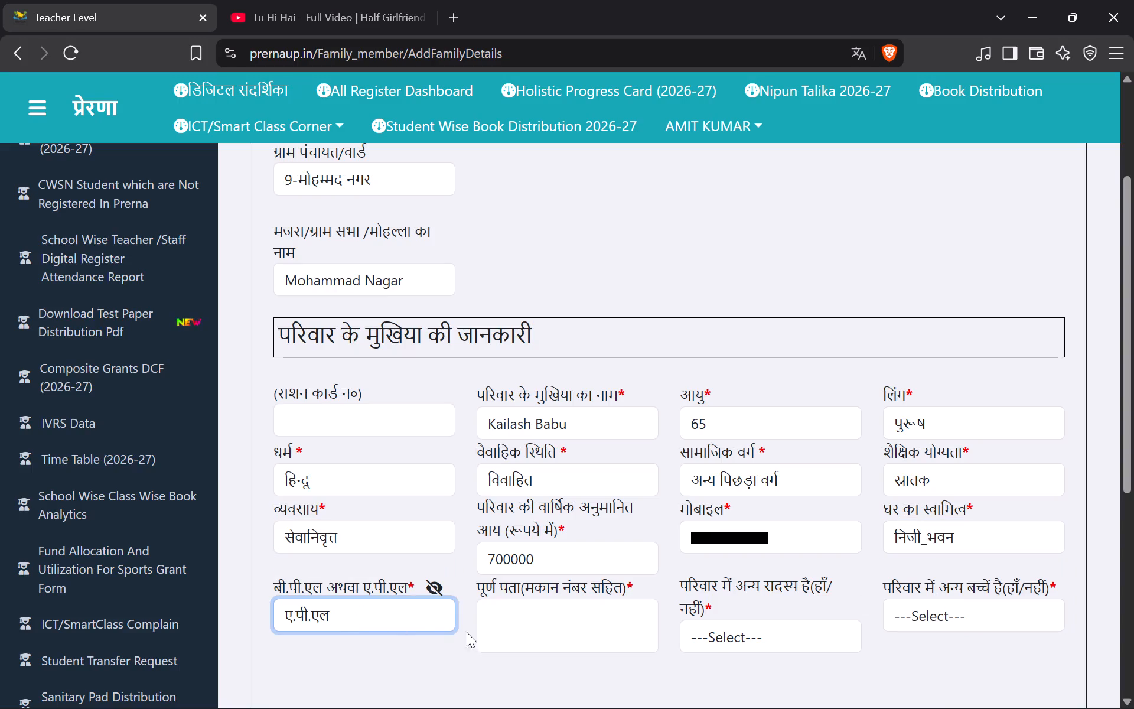
Enter the household's locality name, matching the मोहल्ला field, as the family's full address.
click(496, 636)
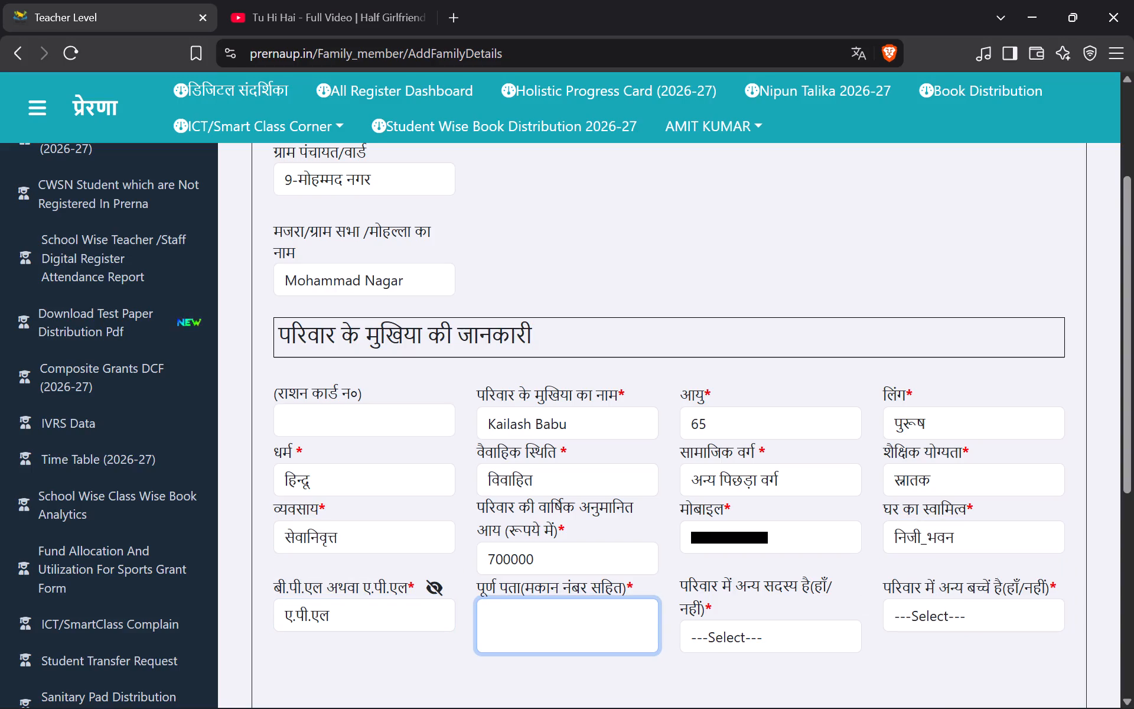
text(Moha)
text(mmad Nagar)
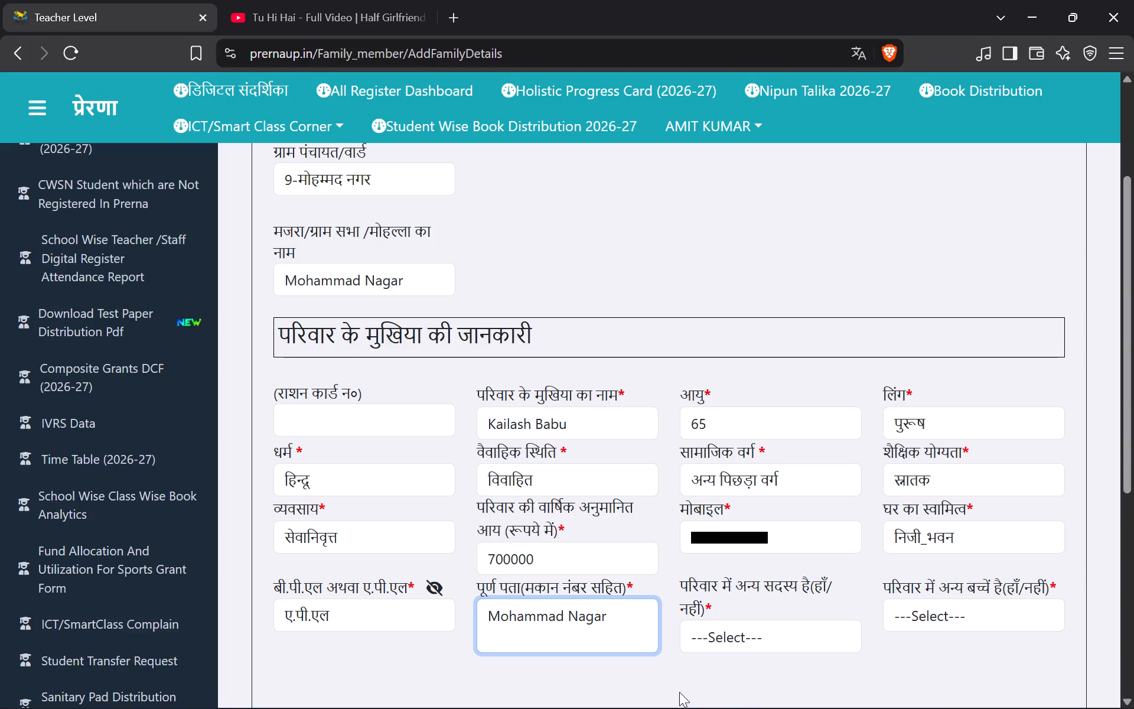
Answer हाँ for both other members in the family and other children in the family.
click(777, 641)
click(699, 578)
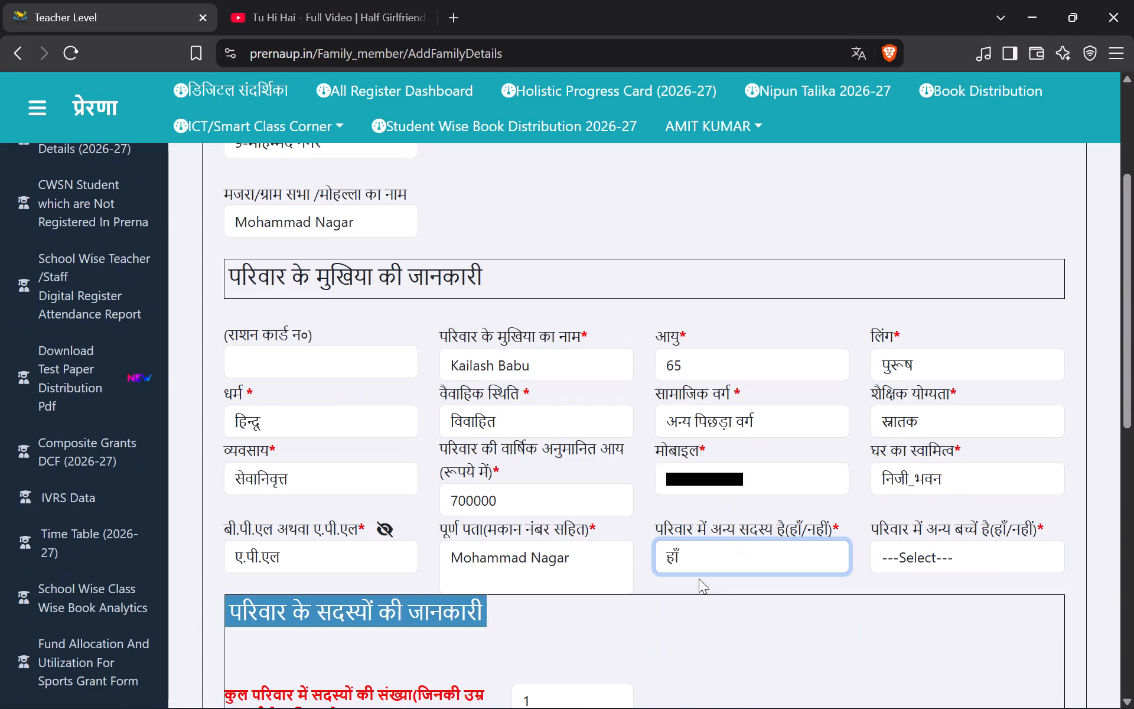
click(945, 565)
click(926, 602)
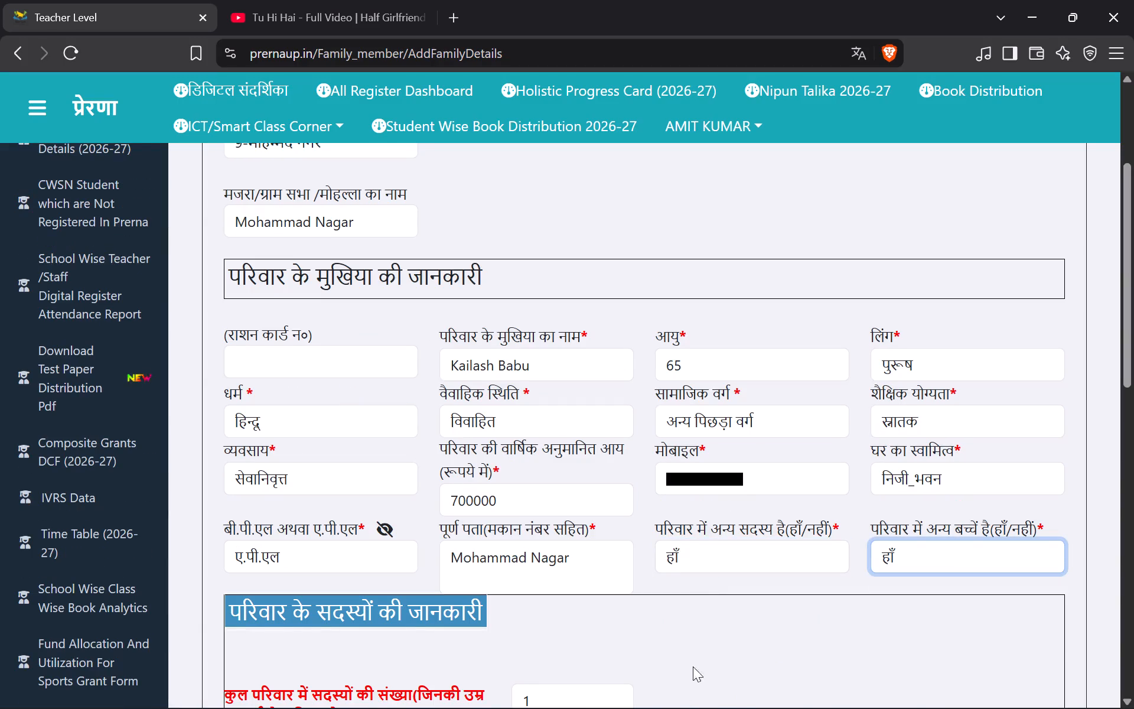
Set the total number of family members older than 14 years to 2.
scroll(631, 665, down, 2)
drag(548, 516, 522, 521)
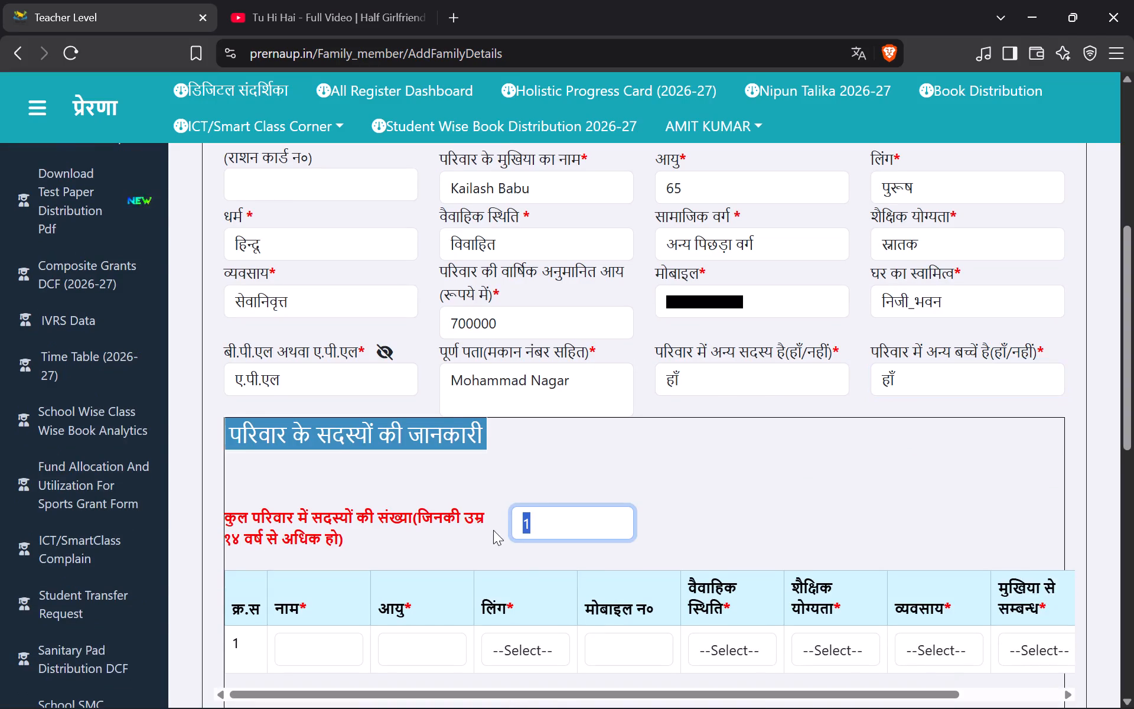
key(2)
click(353, 662)
Enter the first names of the two family members in rows 1 and 2 of the members table.
scroll(354, 656, down, 1)
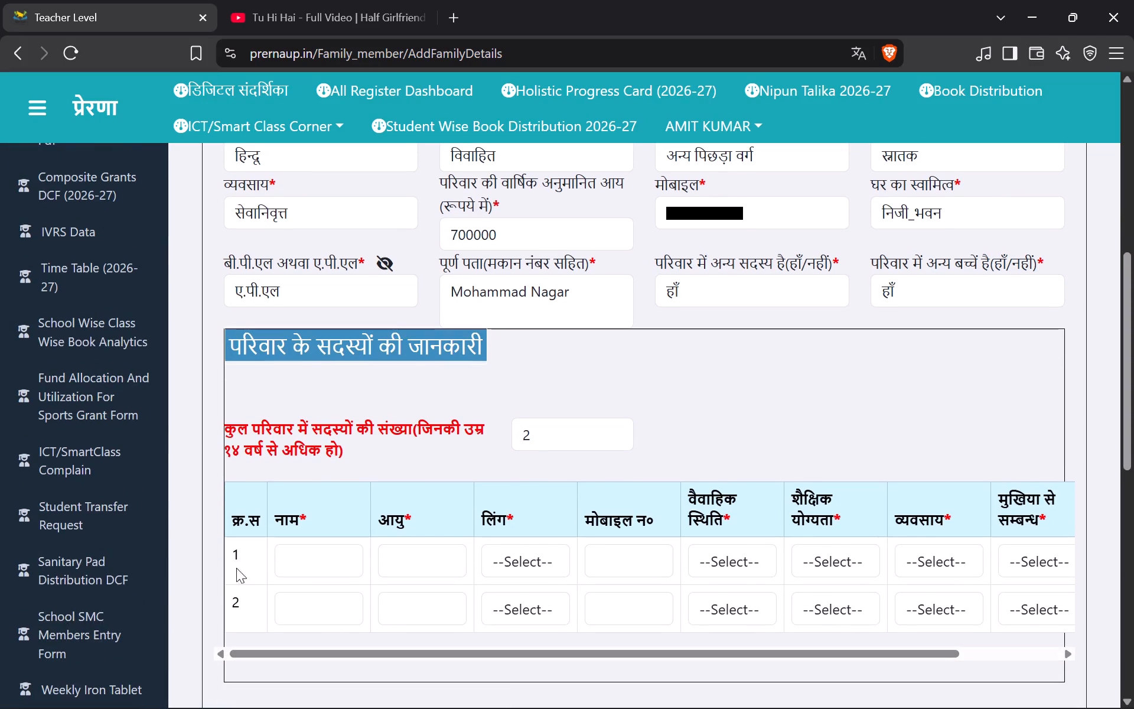
click(309, 570)
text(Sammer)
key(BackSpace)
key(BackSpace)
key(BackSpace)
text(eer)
click(321, 608)
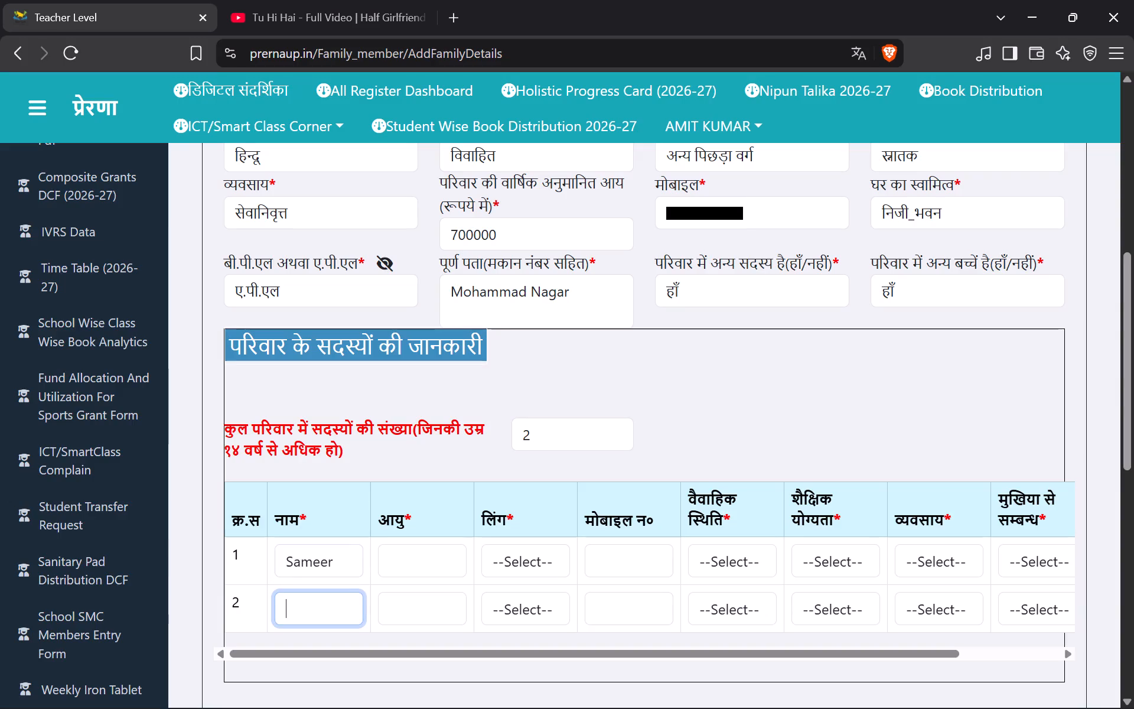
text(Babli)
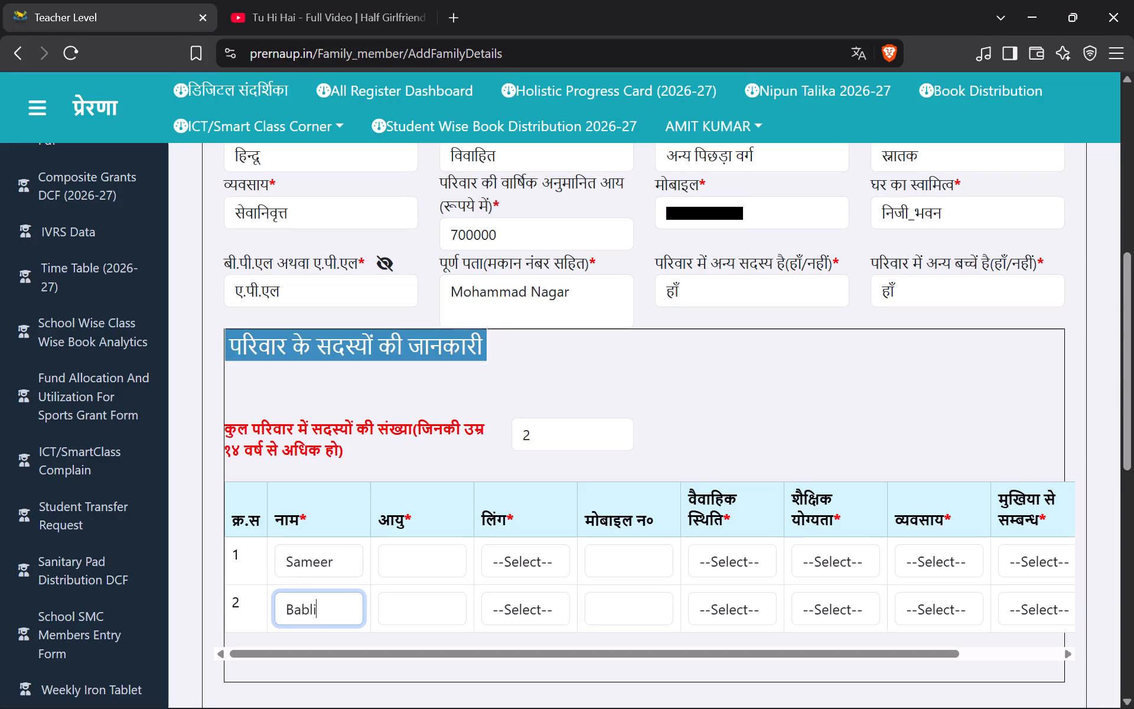
Set the ages of the family members to 33 in row 1 and 28 in row 2.
click(441, 561)
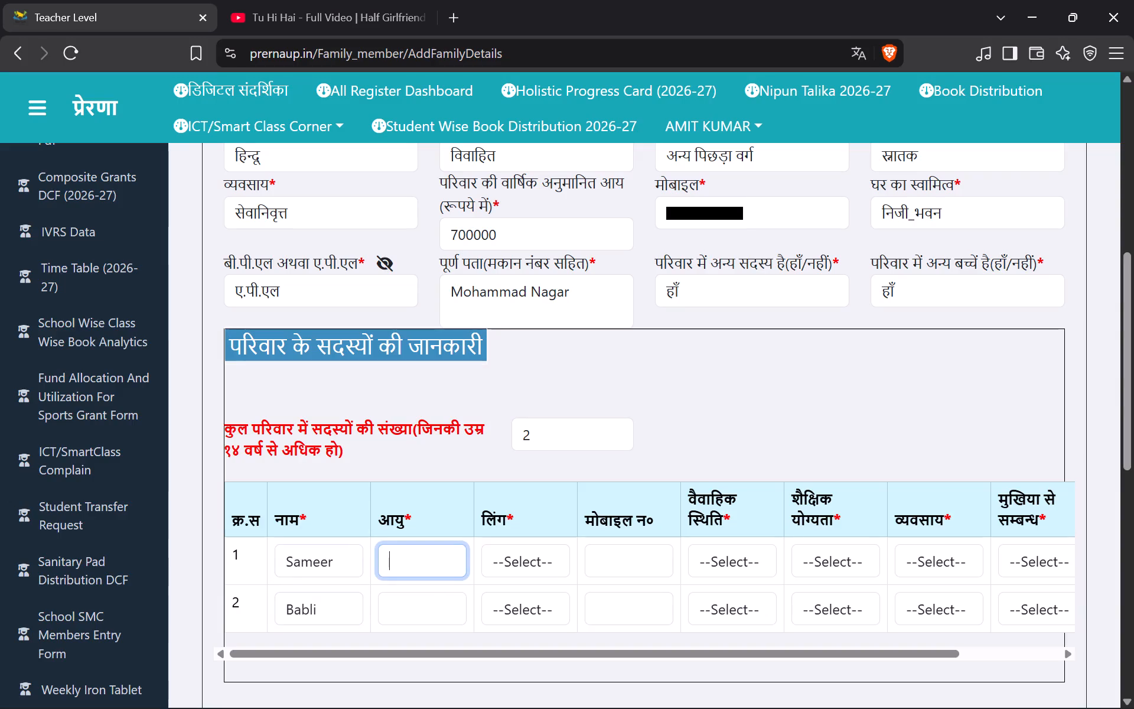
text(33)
click(441, 606)
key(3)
key(BackSpace)
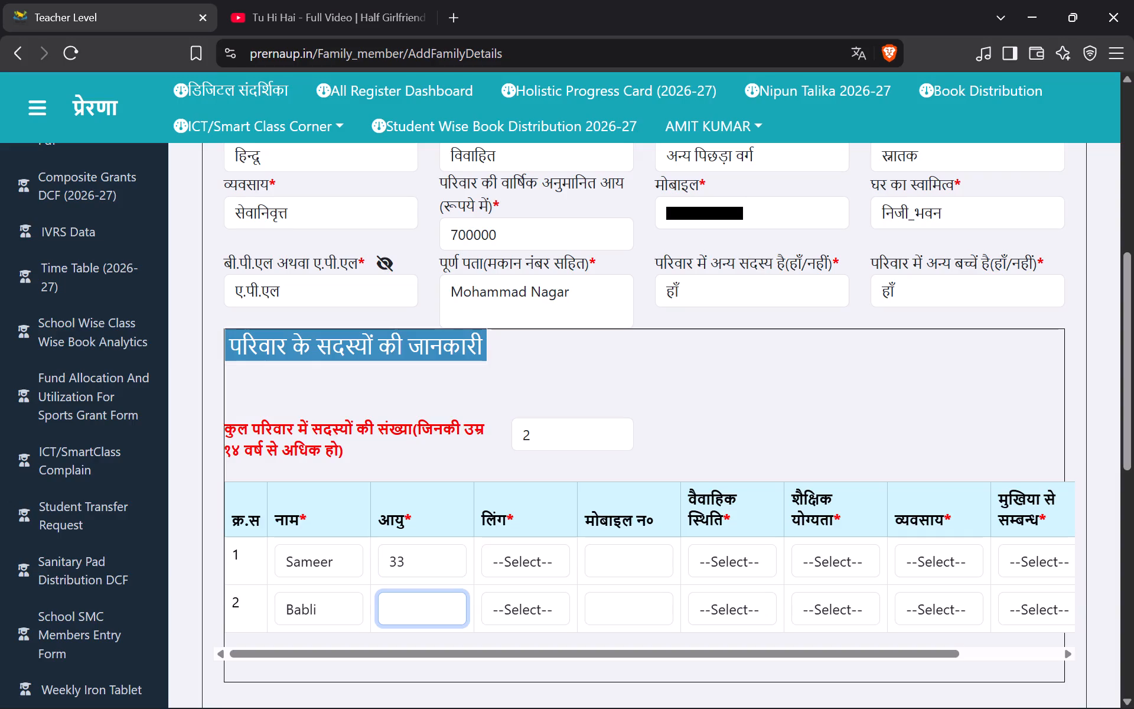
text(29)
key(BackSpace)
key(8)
Set gender and marital status to पुरुष and विवाहित for the first member, and महिला and अविवाहित for the second.
click(527, 567)
click(527, 603)
click(522, 596)
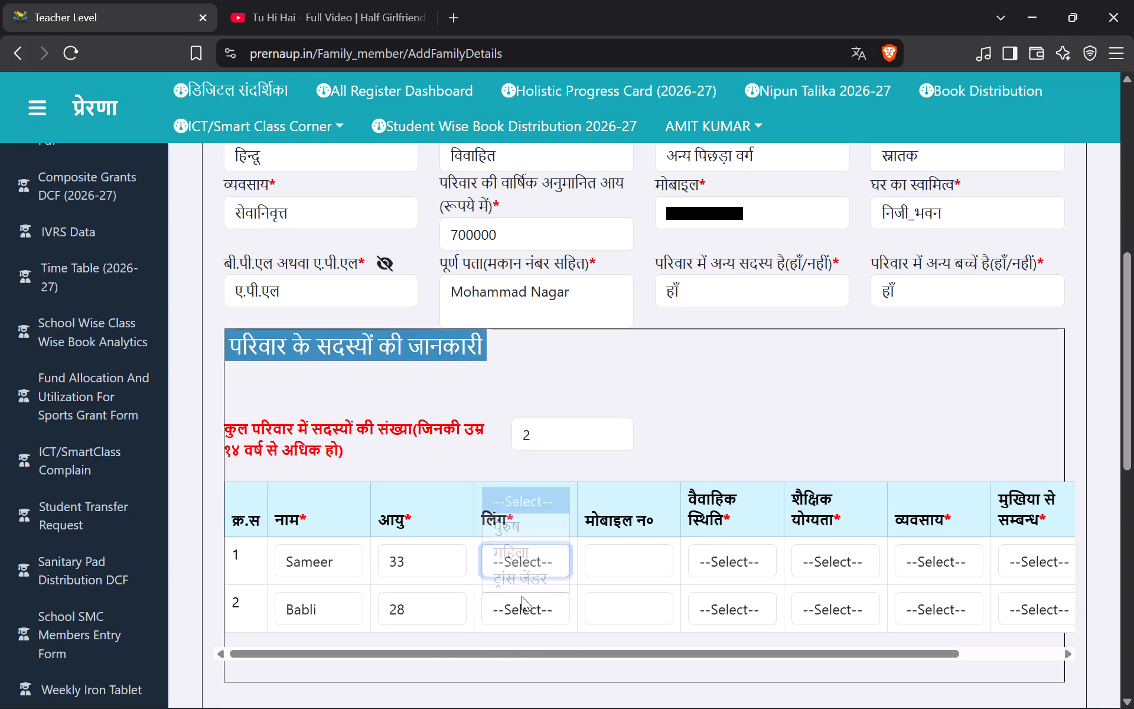
double_click(519, 558)
click(521, 622)
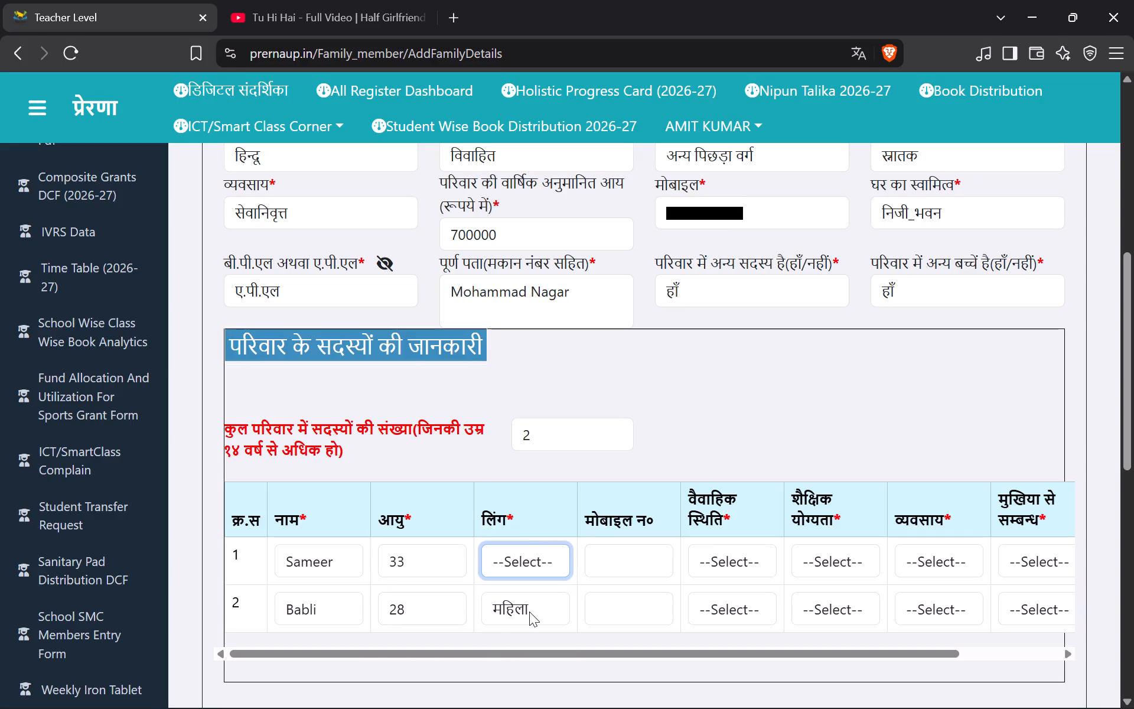
click(614, 567)
click(717, 557)
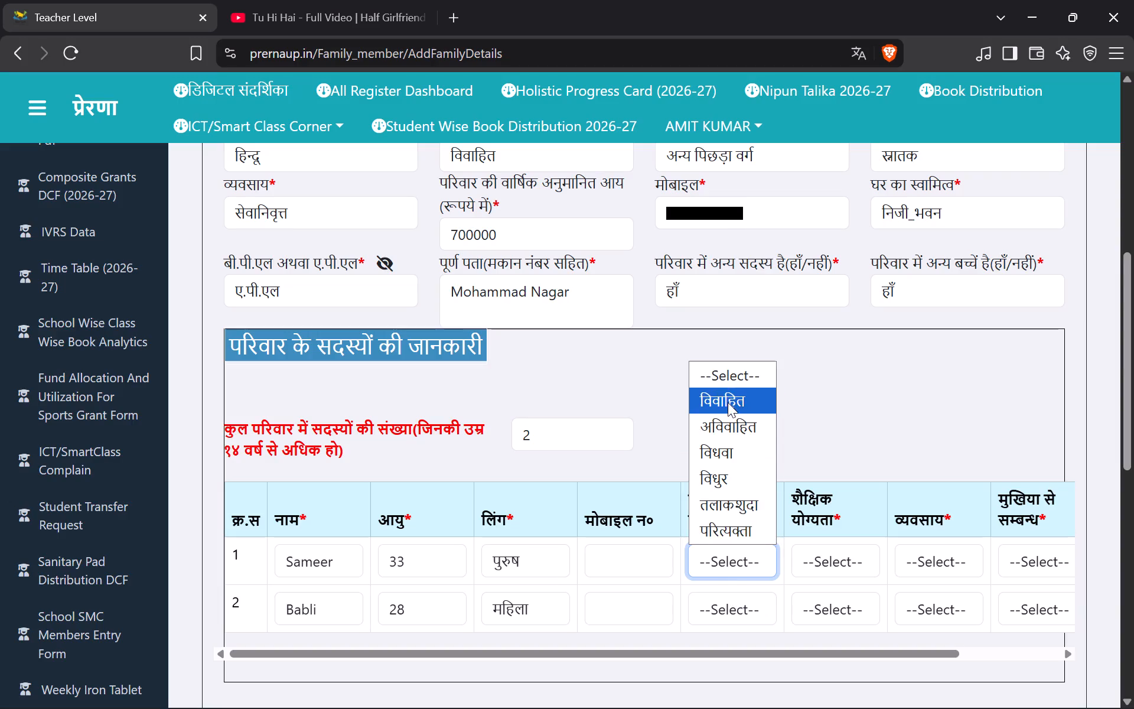
click(728, 402)
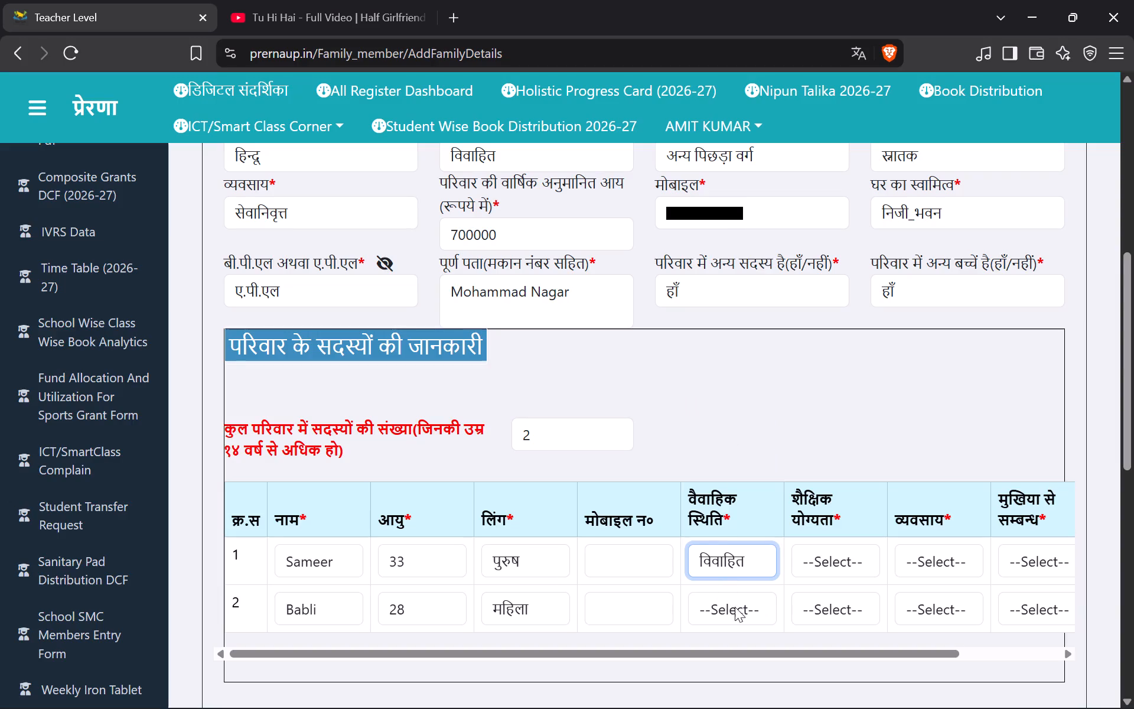
click(740, 604)
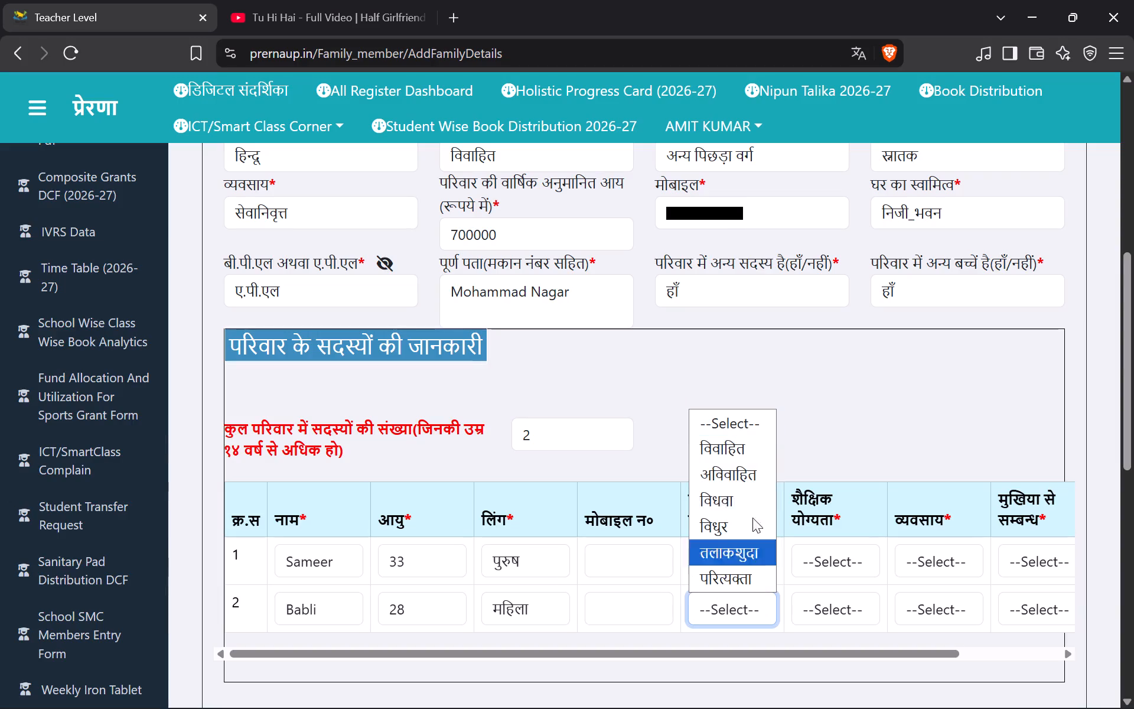
click(730, 460)
Set both members' education to स्नातक, with occupation स्वरोजगार for the first and गृहणी for the second.
click(823, 562)
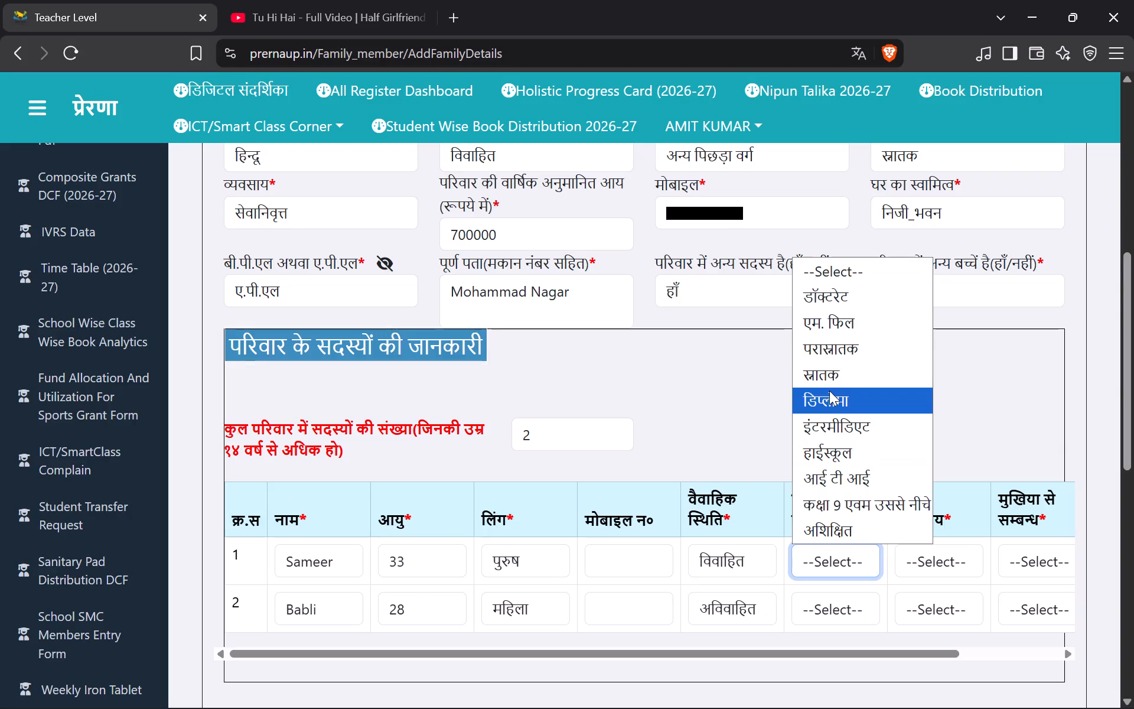
click(830, 375)
click(821, 601)
click(815, 422)
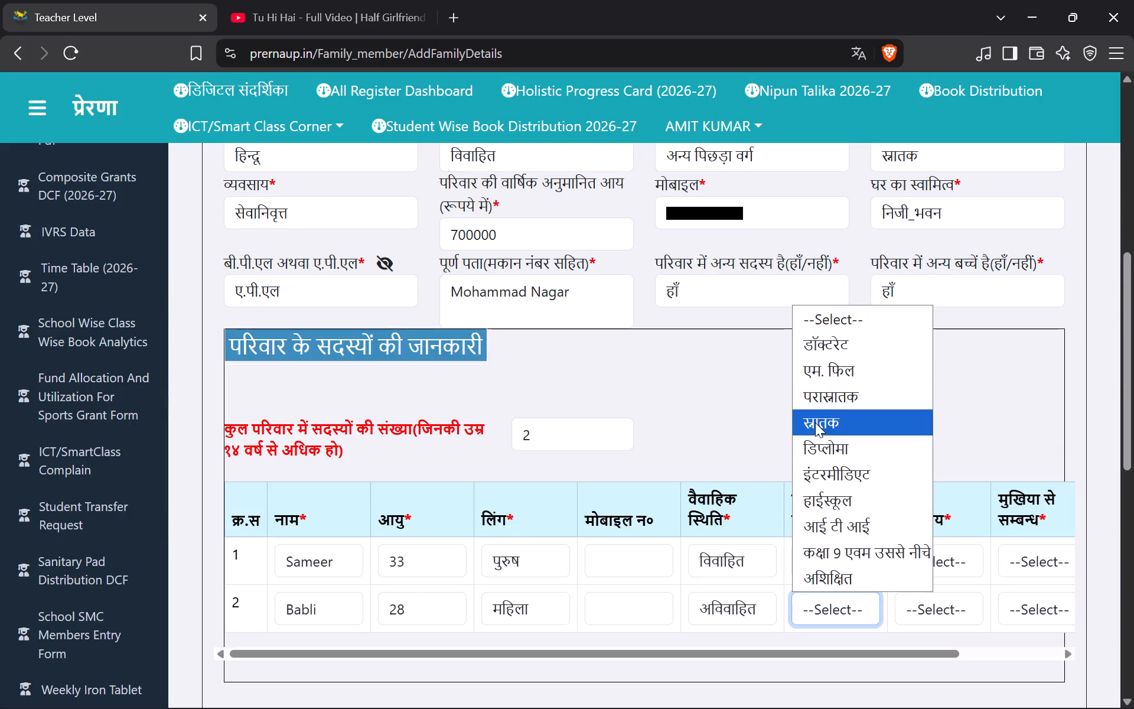
click(930, 557)
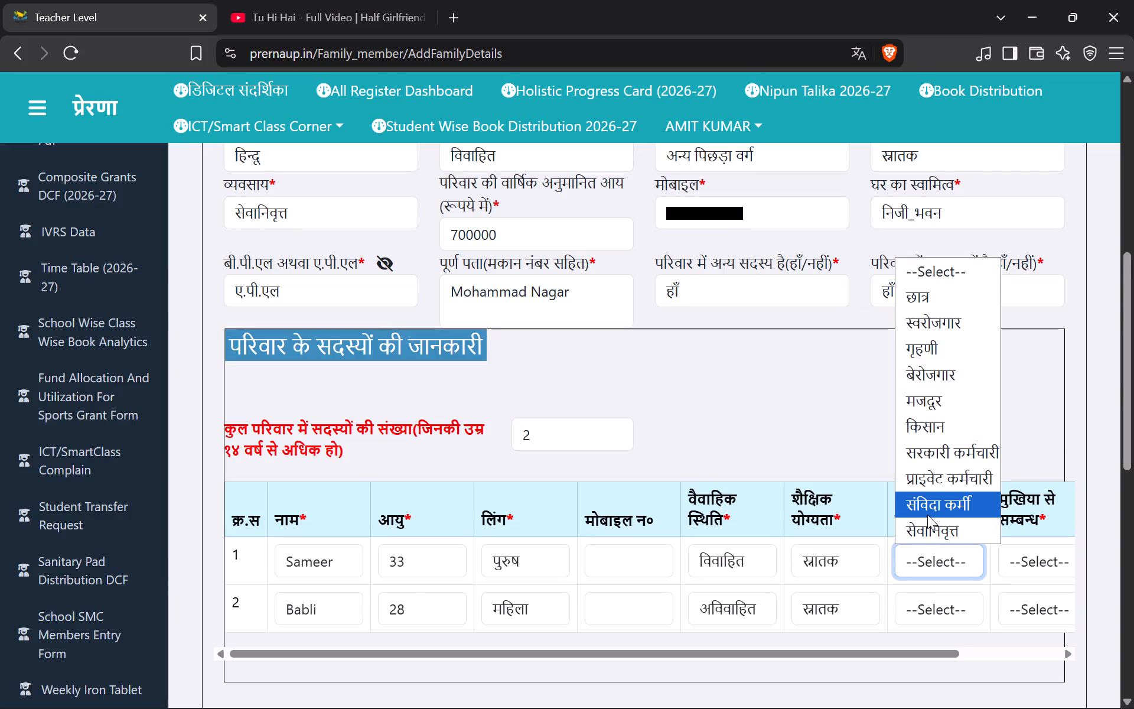
click(933, 326)
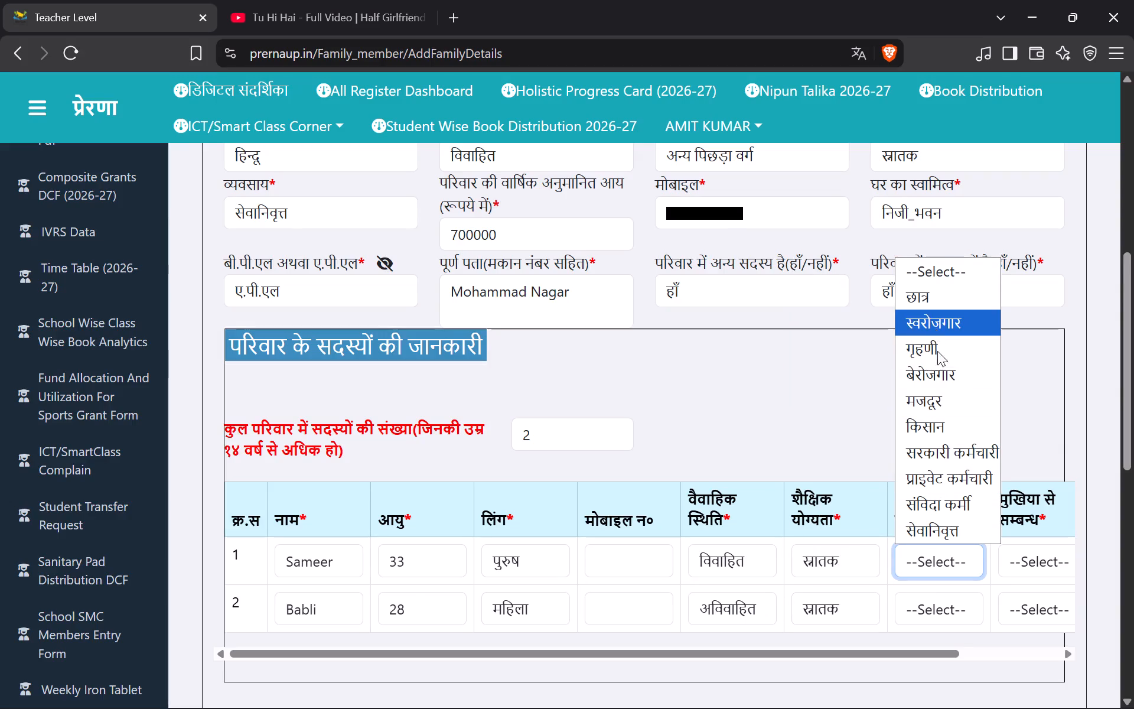
click(944, 590)
click(946, 604)
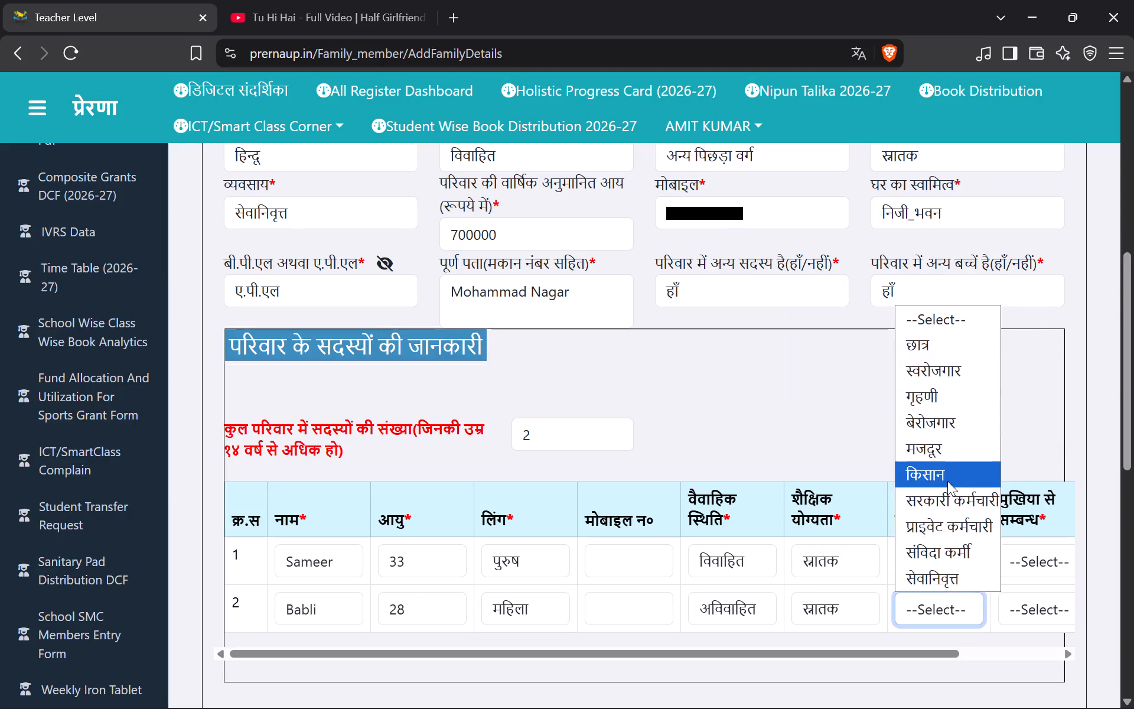
click(921, 402)
Set the relation to the family head to पुत्र for the first member and बहू for the second.
click(1021, 568)
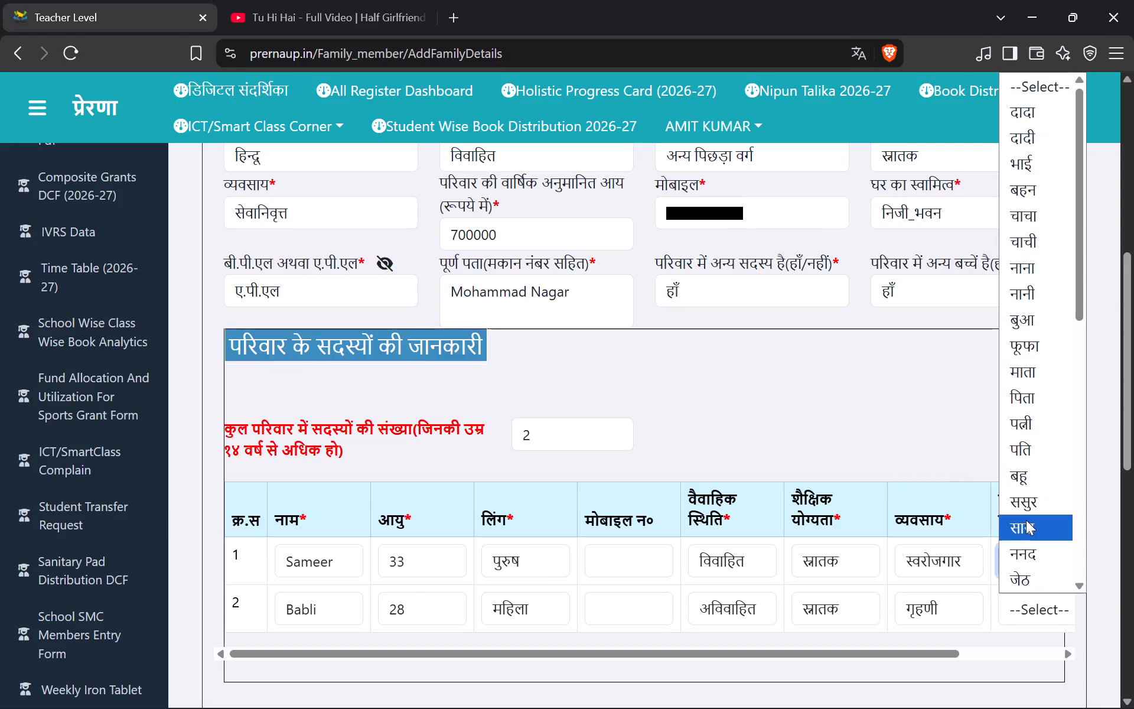
scroll(1026, 520, down, 7)
click(1017, 401)
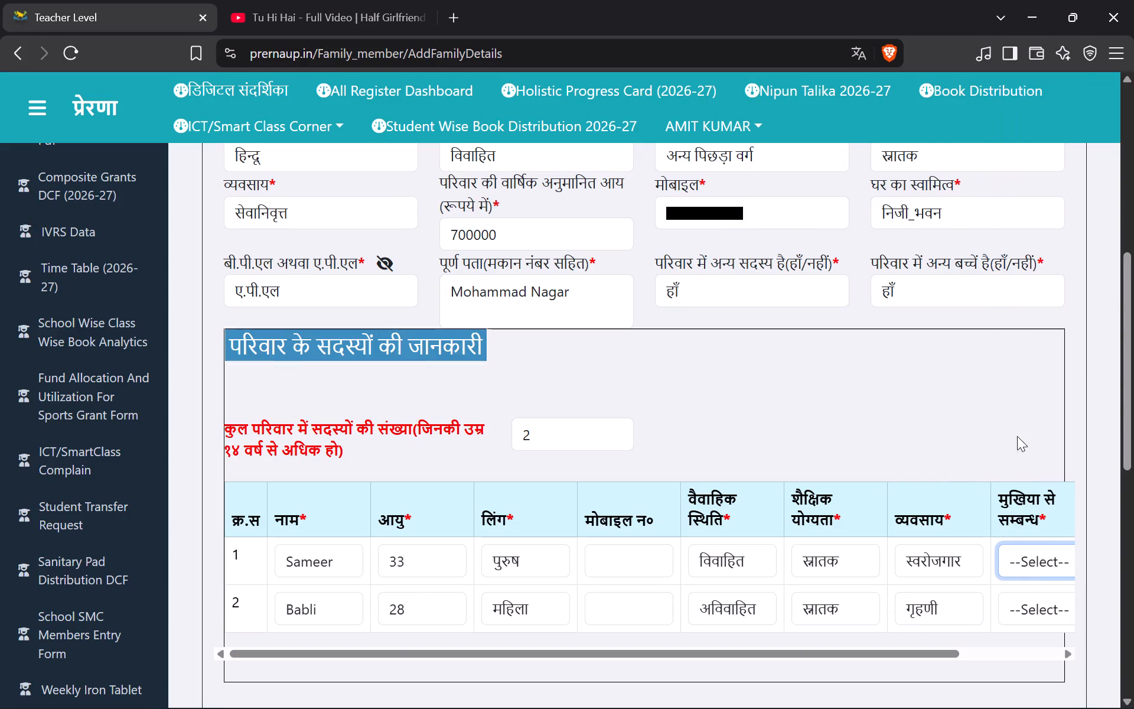
click(1024, 601)
click(1022, 477)
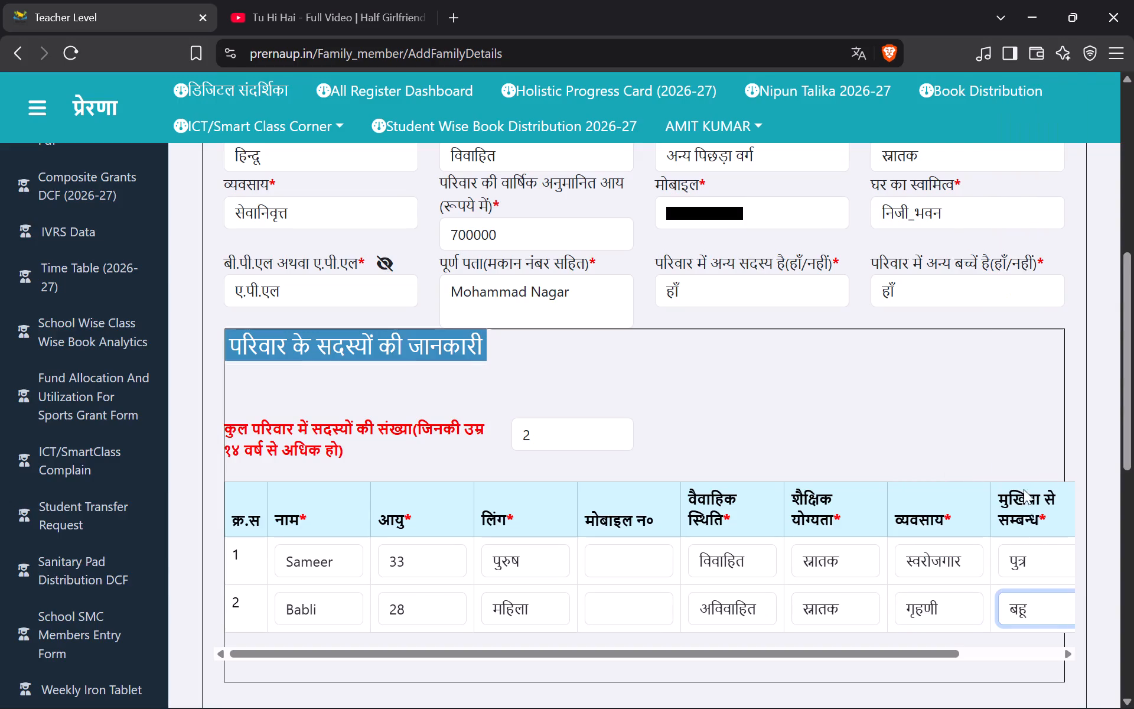
Set the total number of children aged 0 to 14 years in the family to 2.
drag(963, 650, 1094, 652)
scroll(748, 610, down, 6)
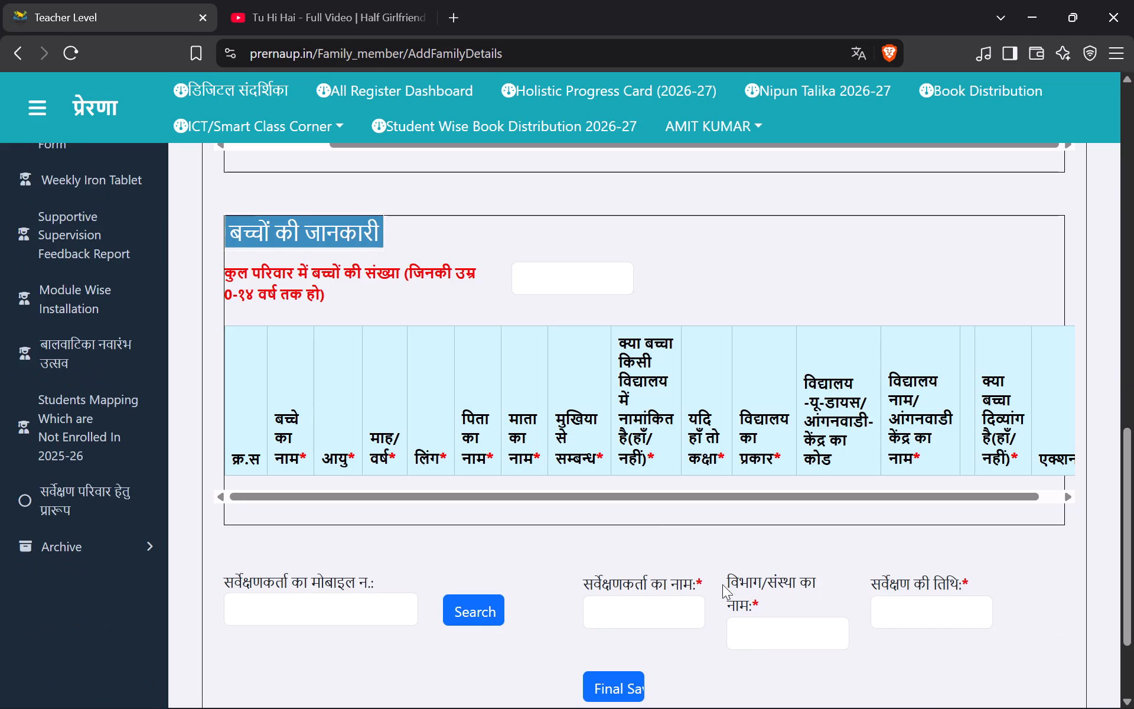
scroll(617, 458, up, 1)
click(542, 363)
click(542, 350)
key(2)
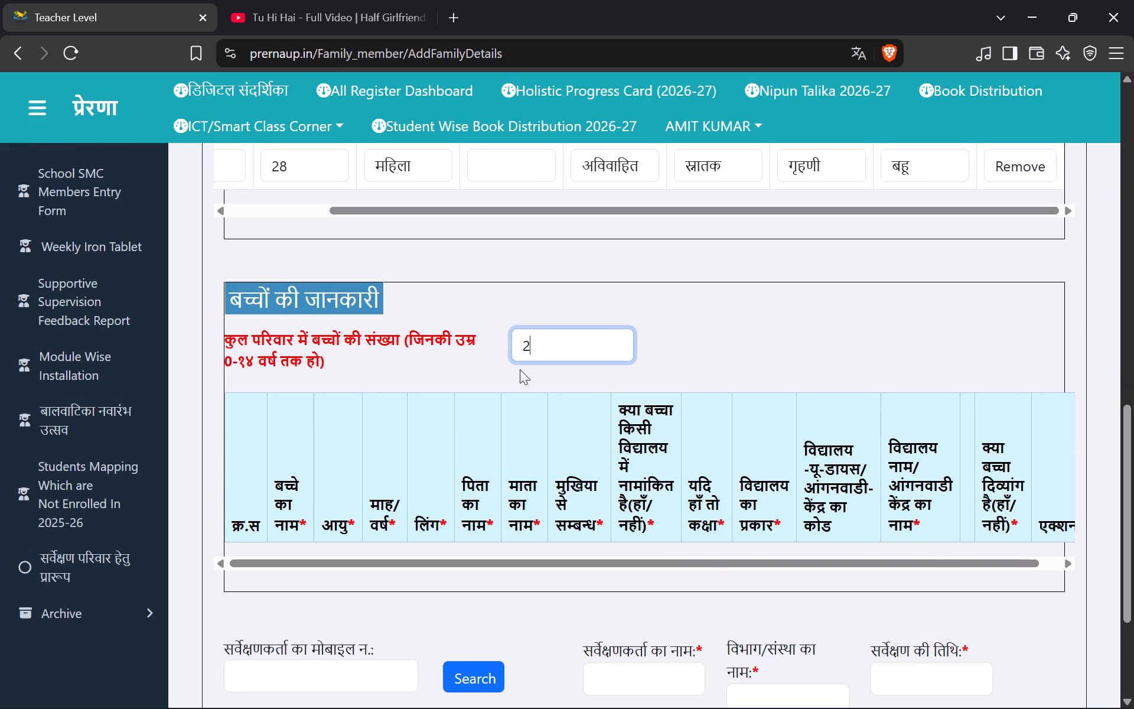
click(426, 522)
Fill in the first child's name, age as 7 वर्ष and gender as पुरुष.
click(304, 522)
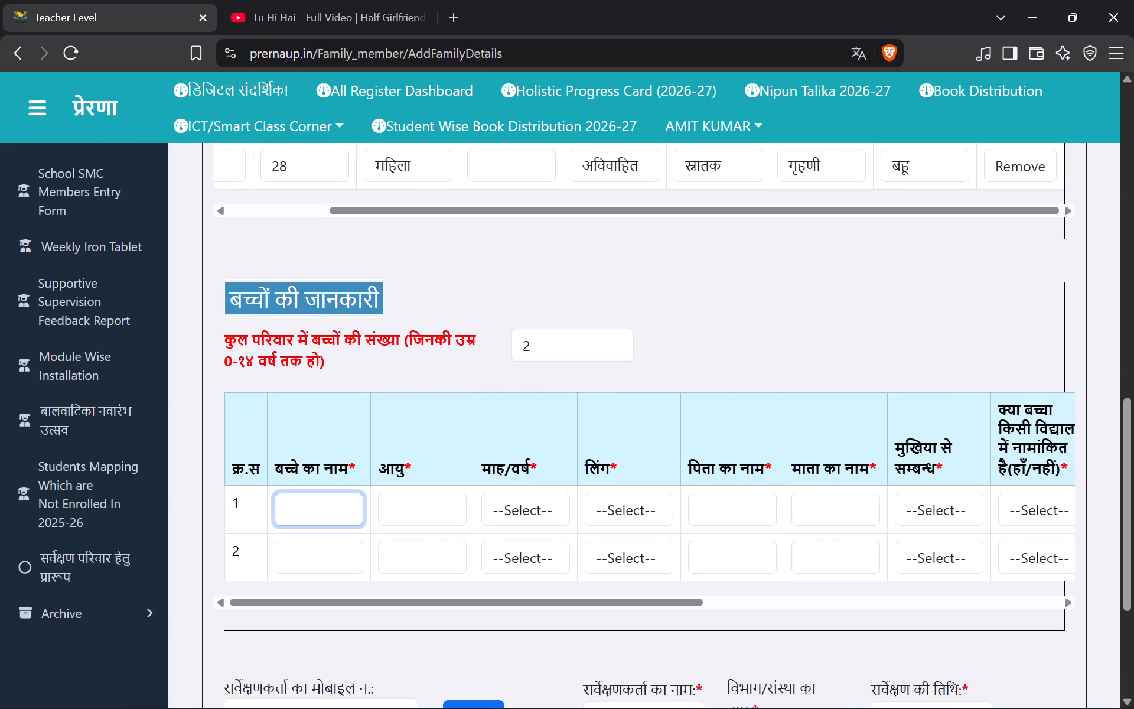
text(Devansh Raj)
click(428, 504)
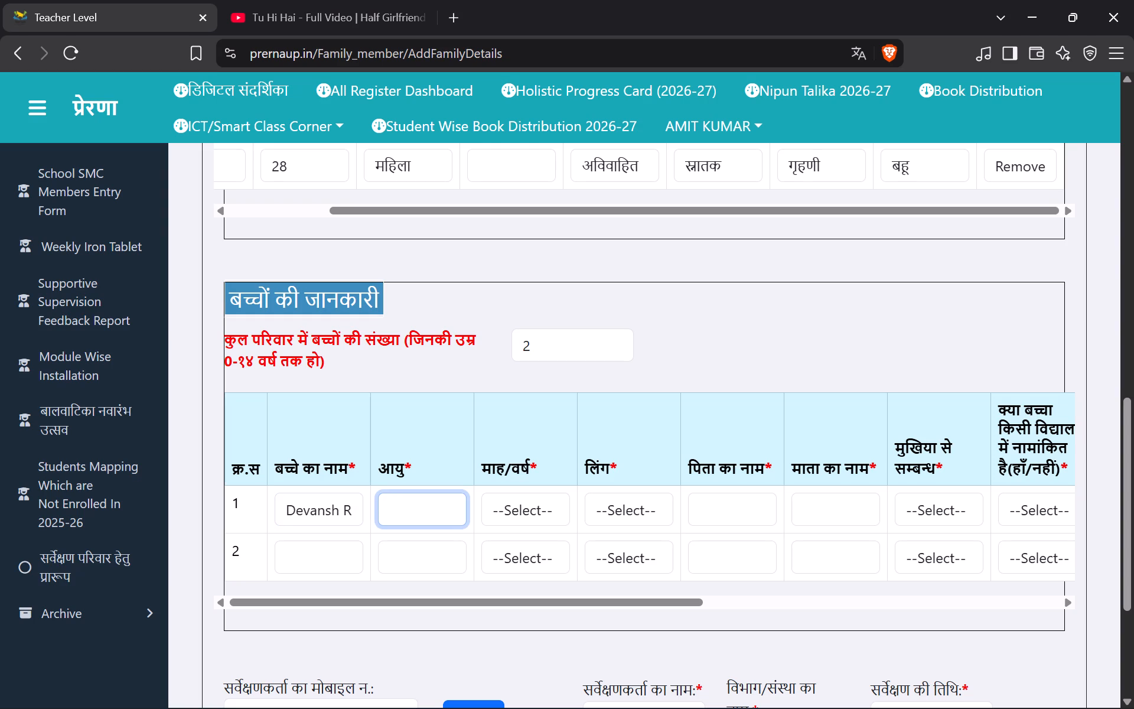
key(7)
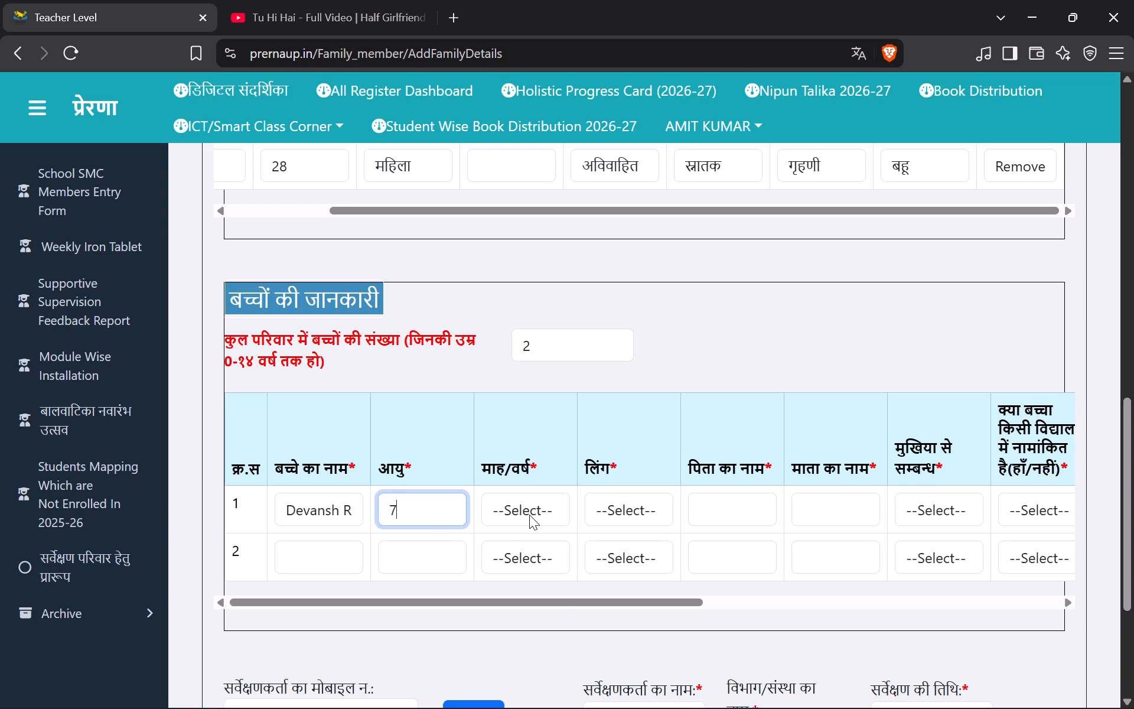
click(530, 515)
click(523, 584)
click(614, 524)
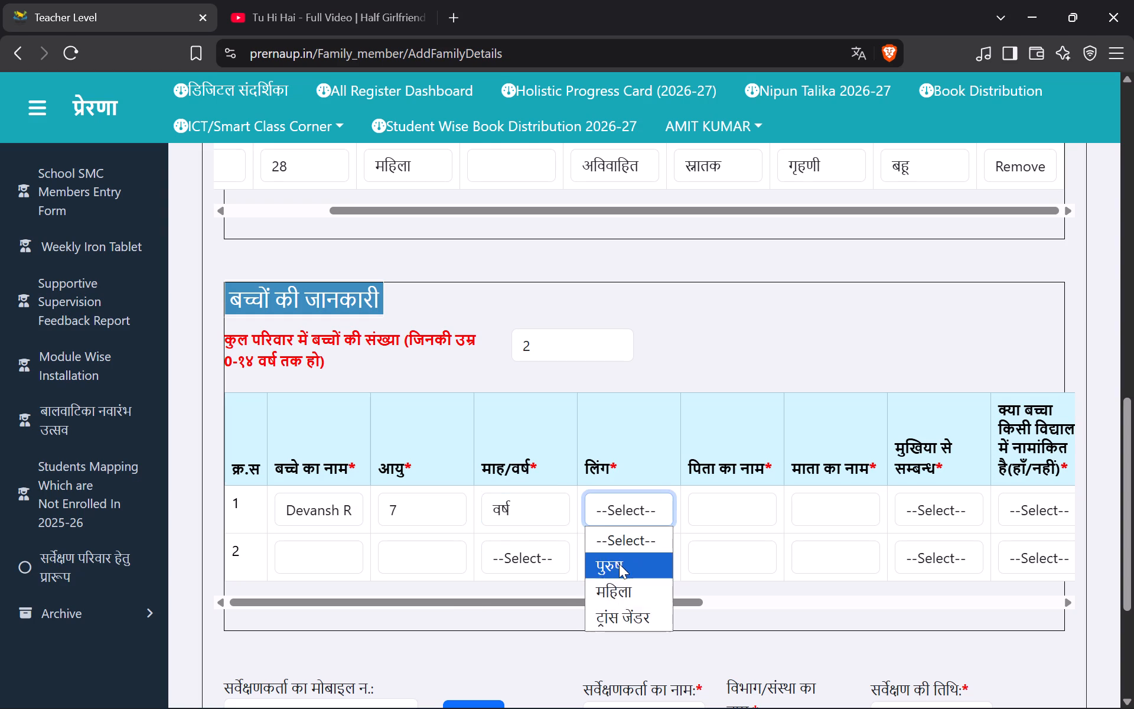
click(619, 564)
Enter the first adult member's name as the father's name for both children.
click(741, 514)
scroll(724, 510, up, 1)
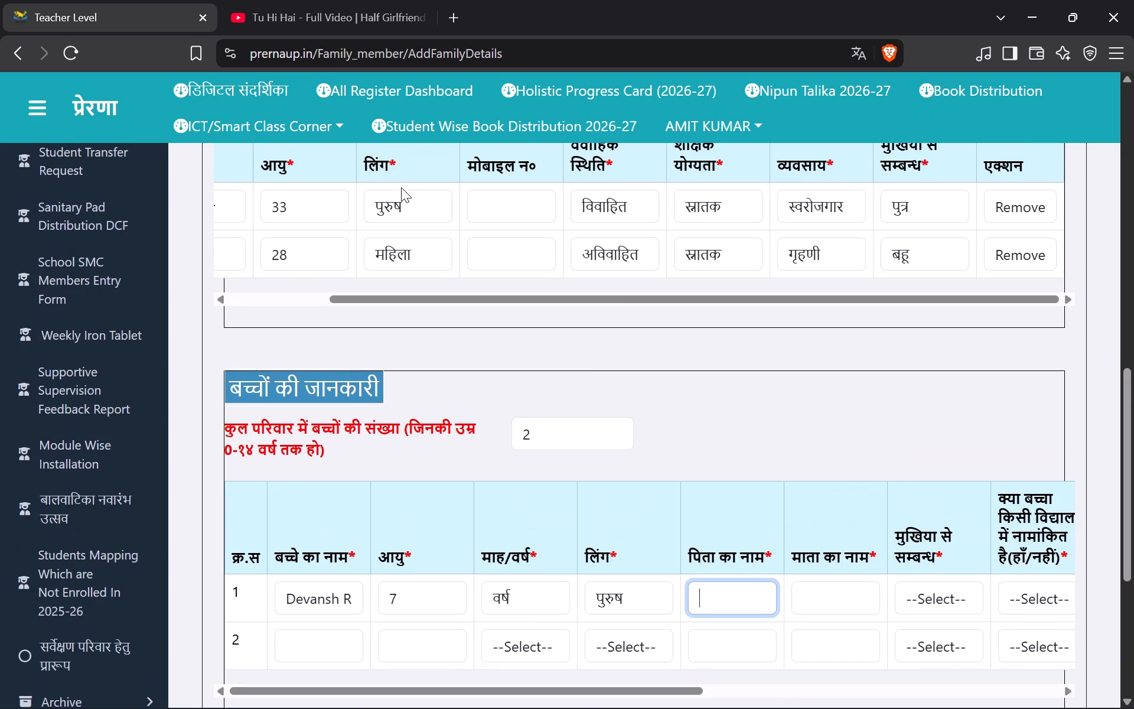
drag(314, 304, 224, 297)
click(347, 213)
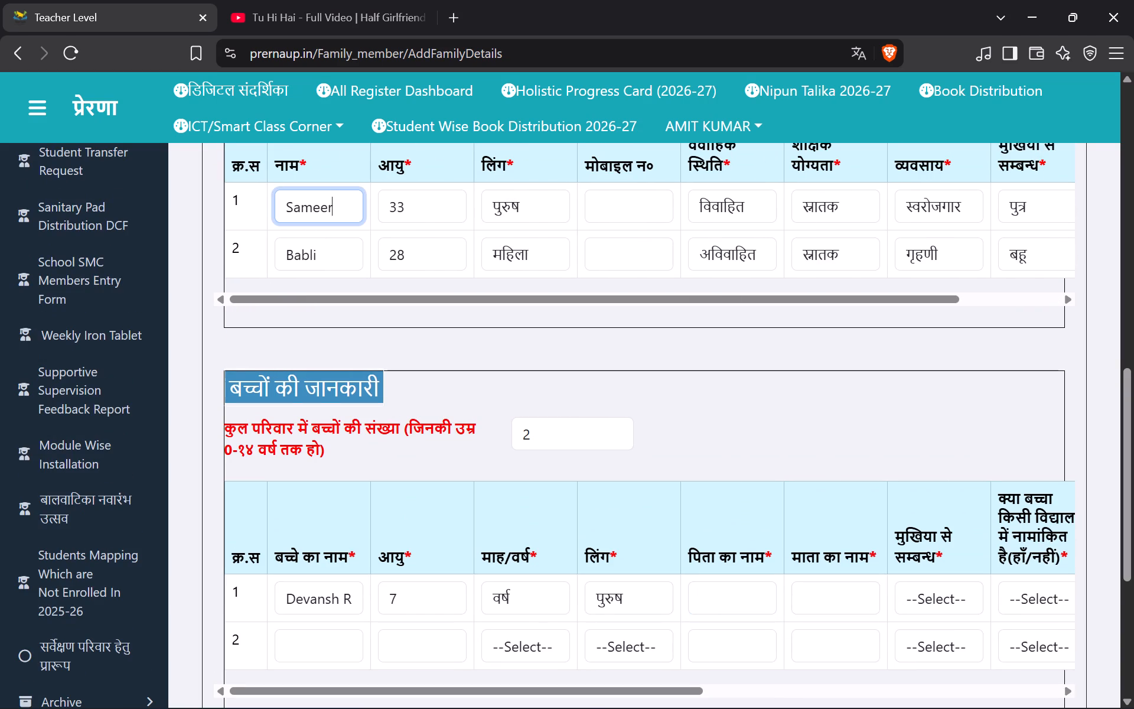
key(ctrl+a)
key(ctrl+c)
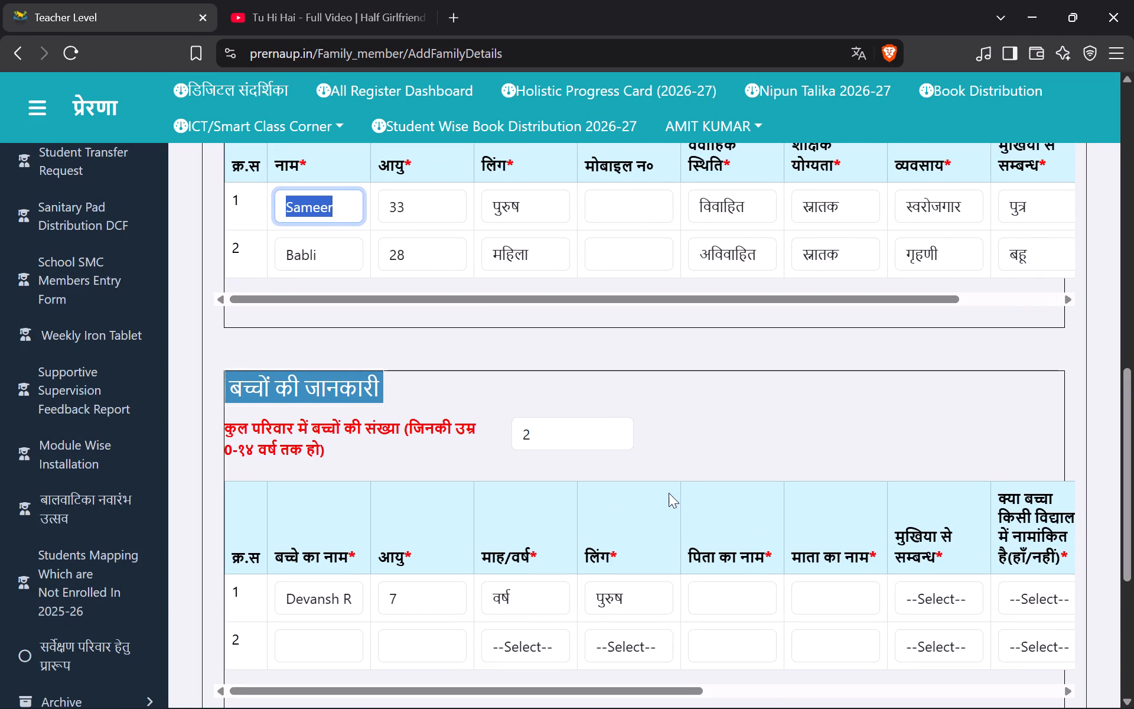
scroll(669, 493, down, 2)
click(709, 421)
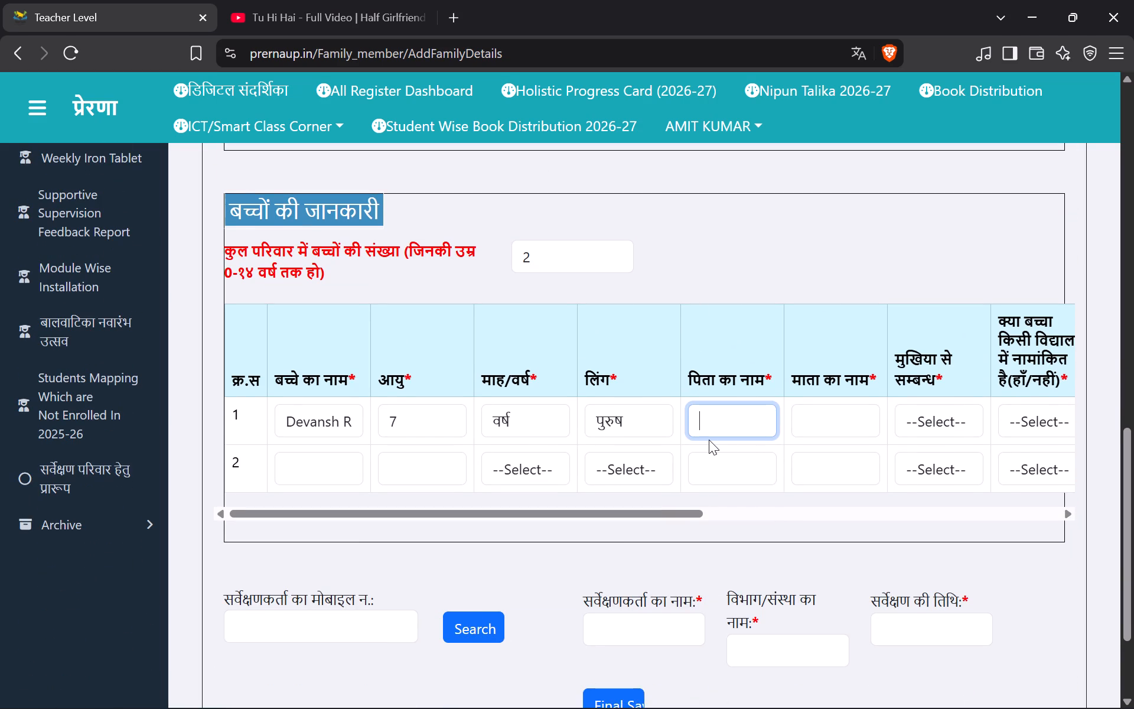
key(ctrl+v)
ctrl+click(738, 458)
key(ctrl+v)
Enter the second adult member's name as the mother's name for both children.
scroll(418, 471, up, 3)
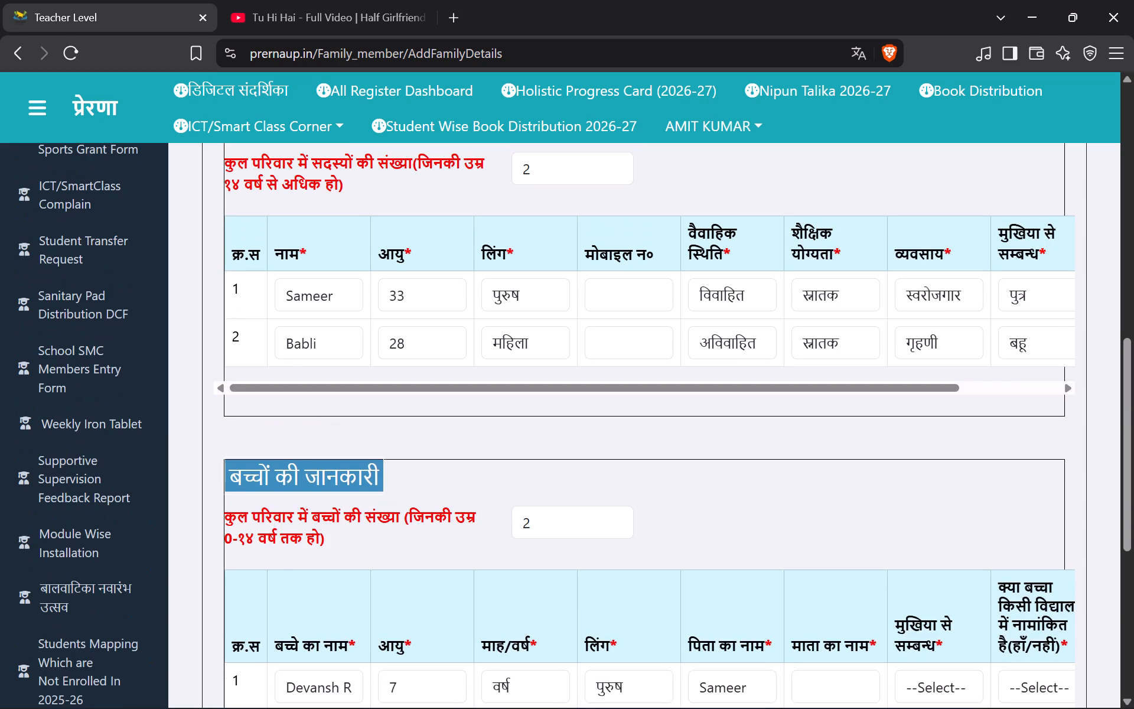
click(346, 348)
key(ctrl+a)
key(ctrl+c)
scroll(586, 437, down, 2)
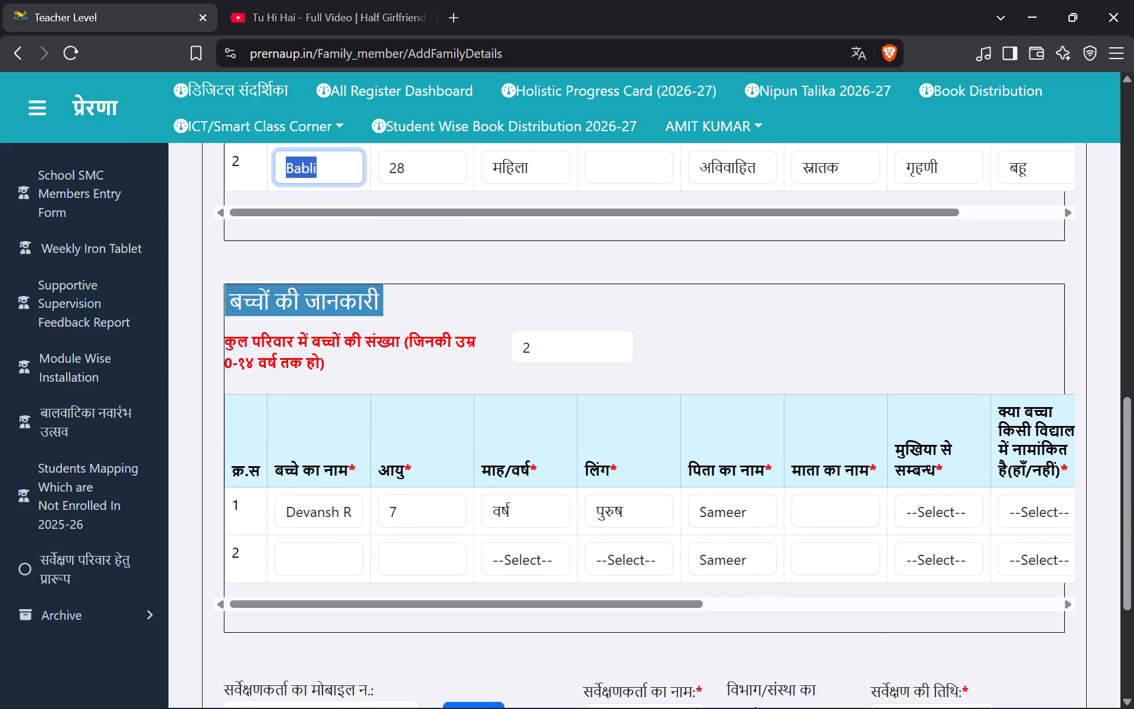
click(863, 505)
key(ctrl+v)
ctrl+click(837, 551)
key(ctrl+v)
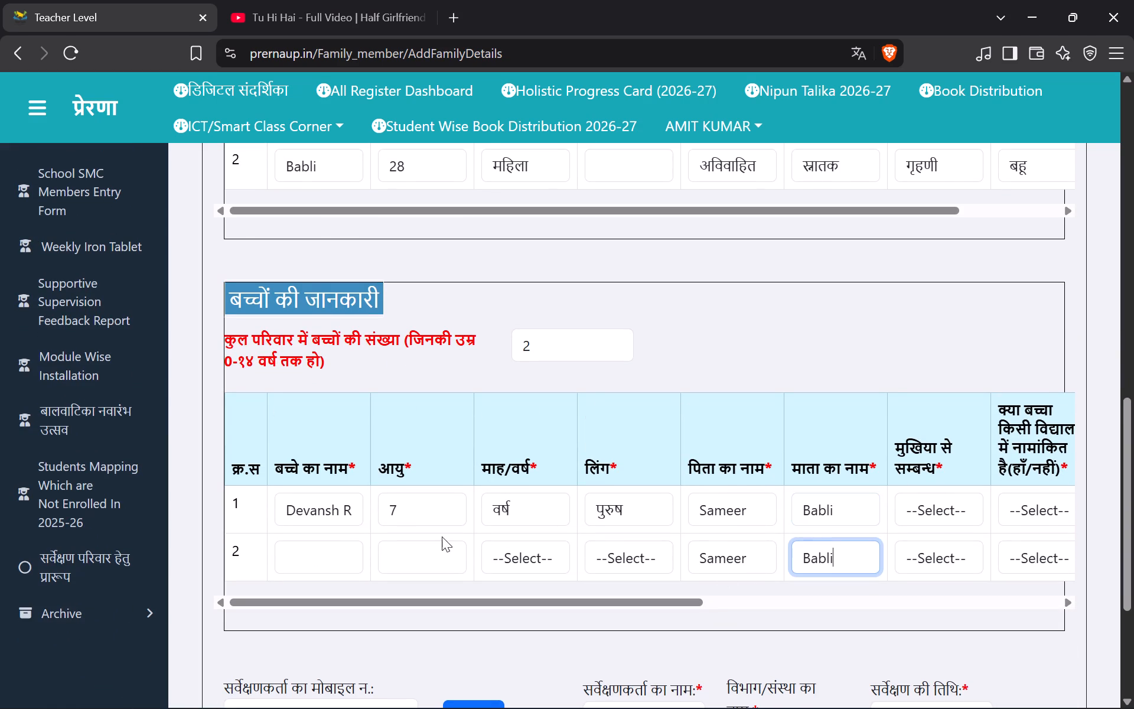
Fill in the second child's name, age as 5 वर्ष and gender as पुरुष.
click(327, 553)
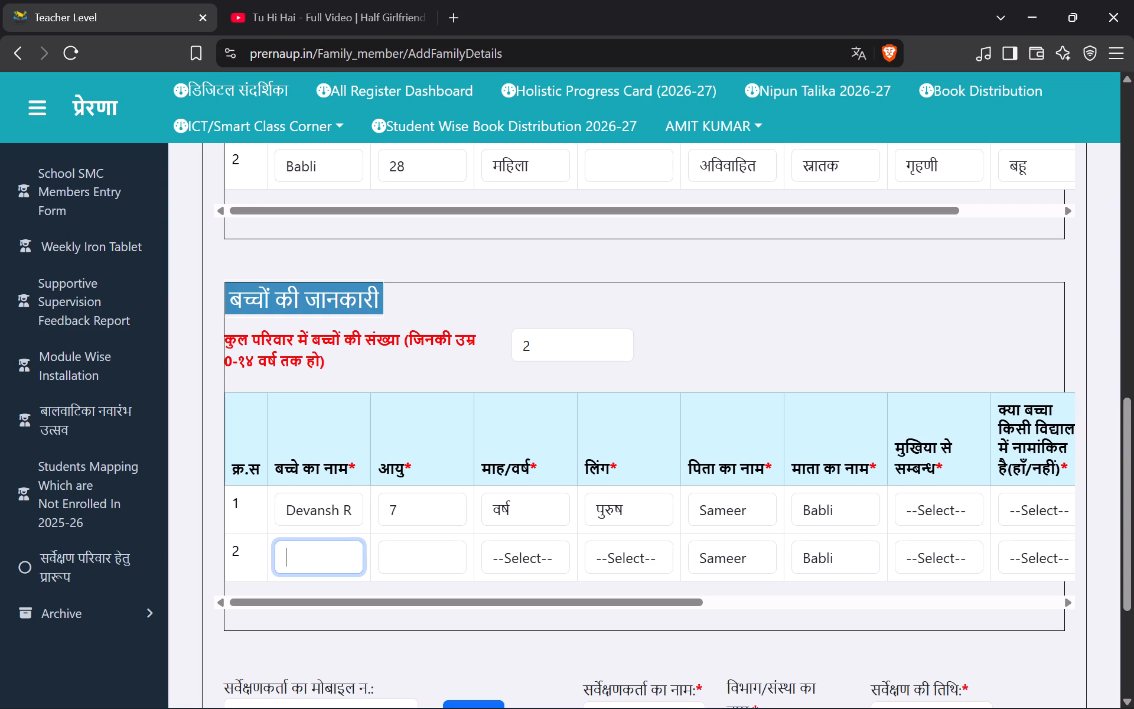
key(ctrl+a)
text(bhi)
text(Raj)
click(418, 563)
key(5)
click(536, 567)
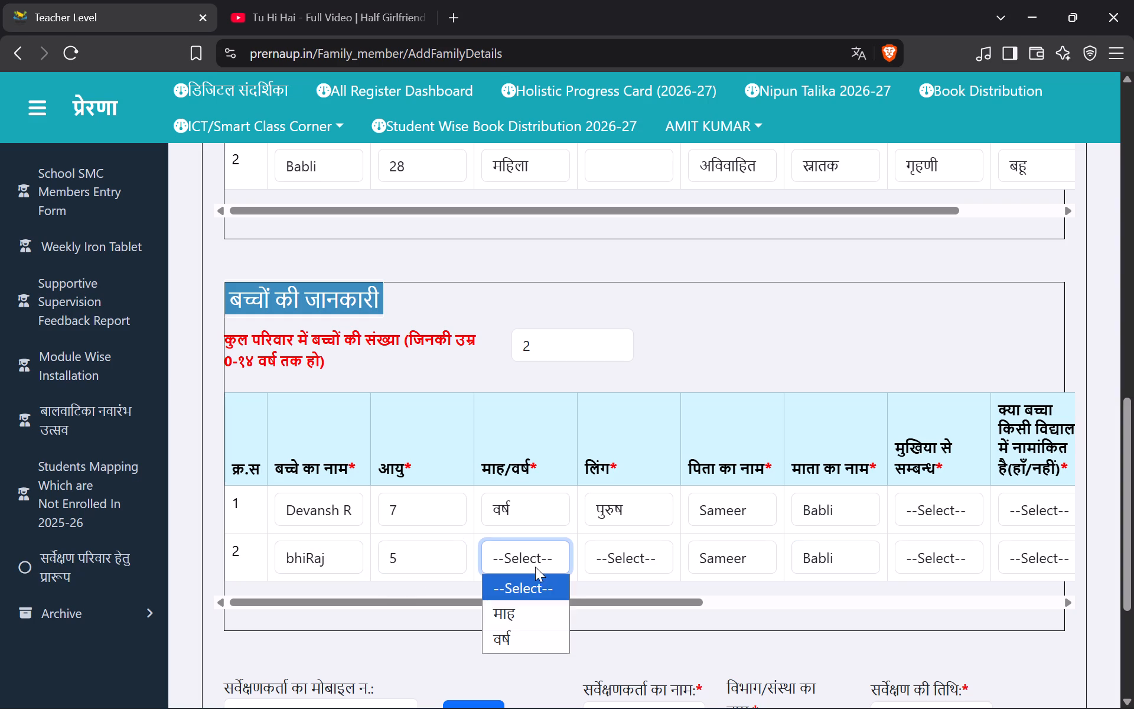
click(515, 642)
click(613, 569)
click(610, 607)
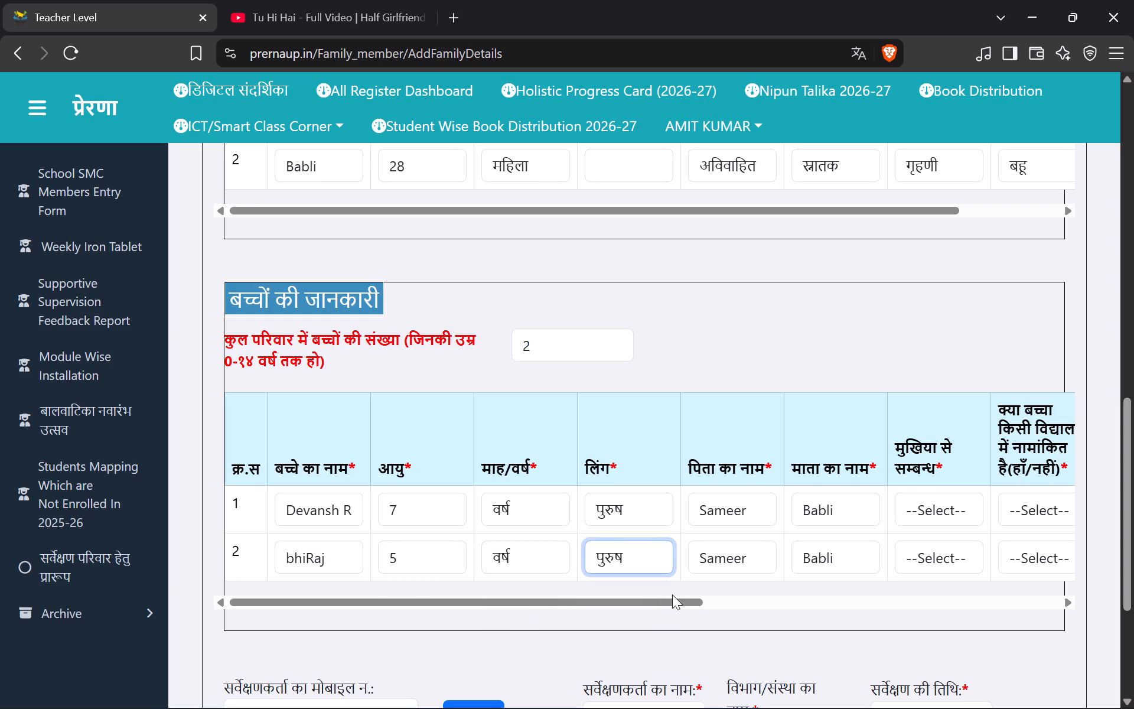
Set the relation to the family head to नाती for both children.
drag(675, 597, 1067, 558)
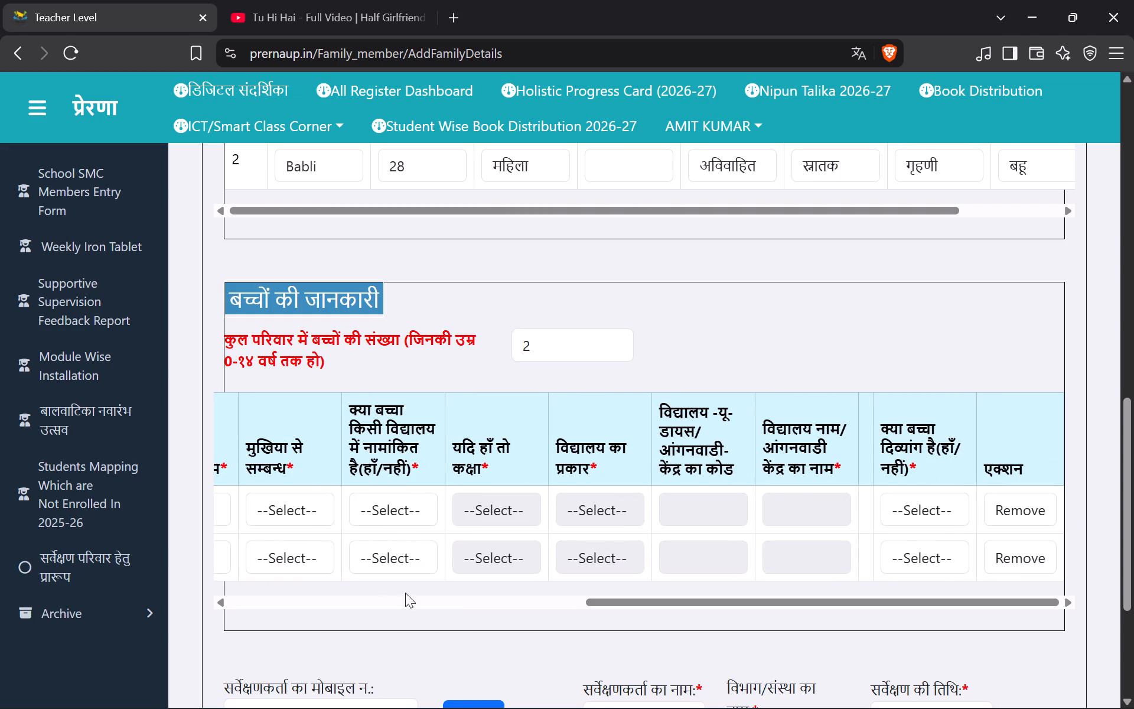
drag(595, 604, 541, 609)
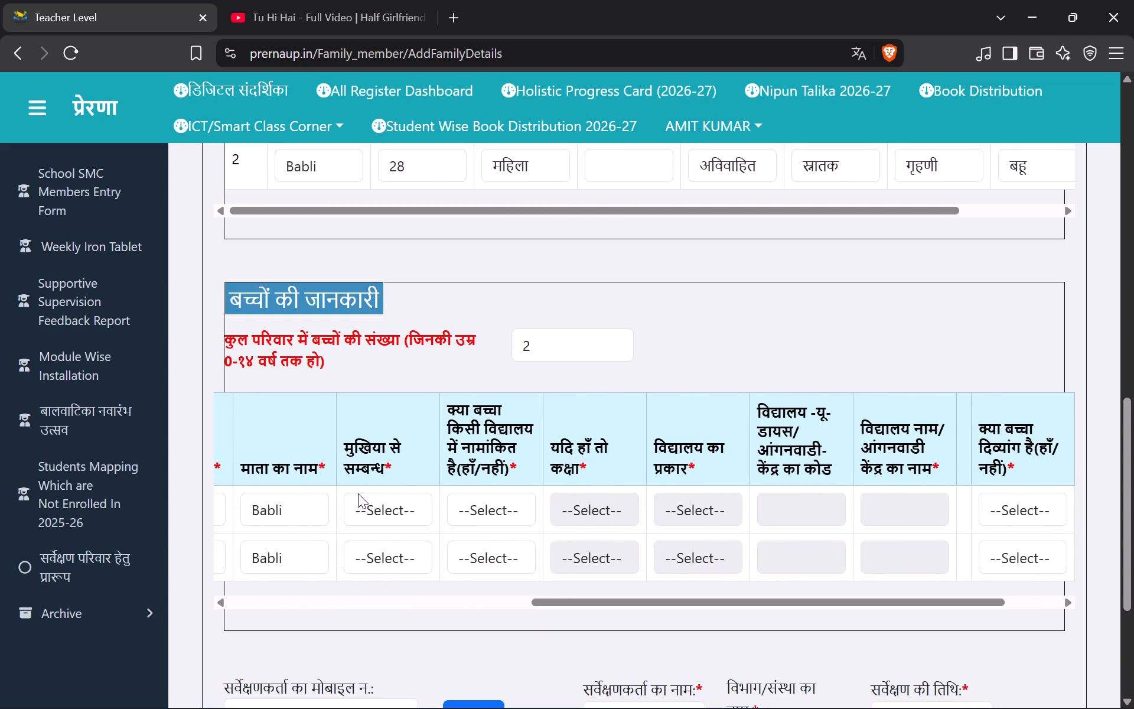
click(358, 493)
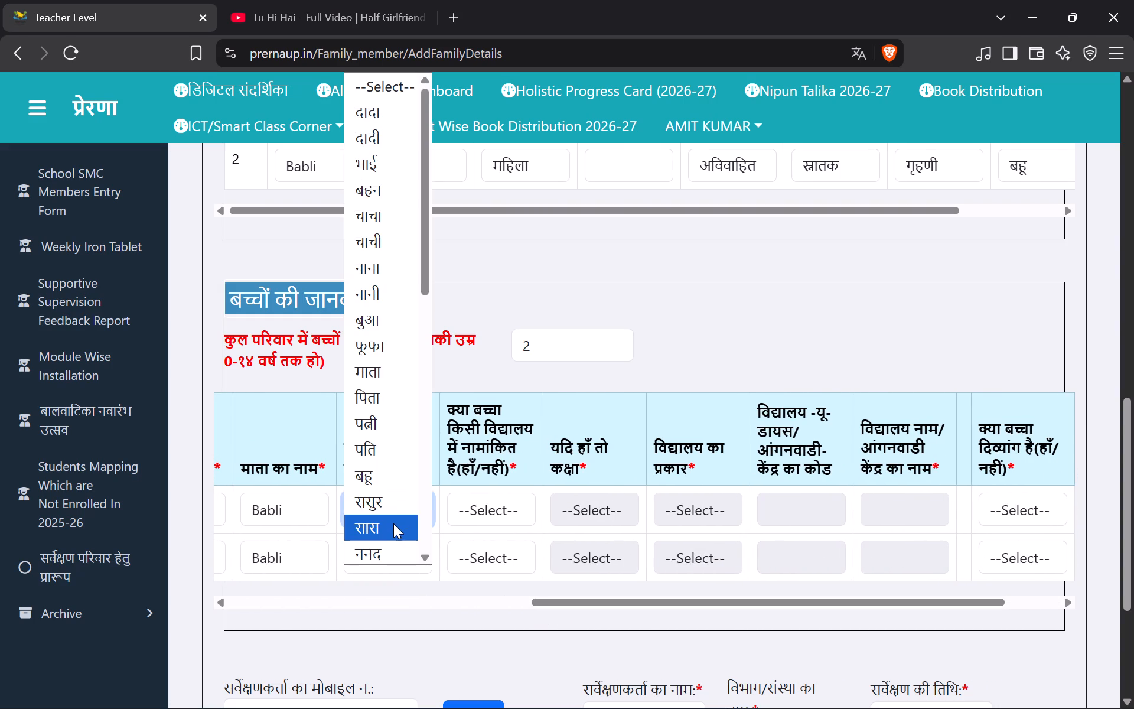
click(432, 614)
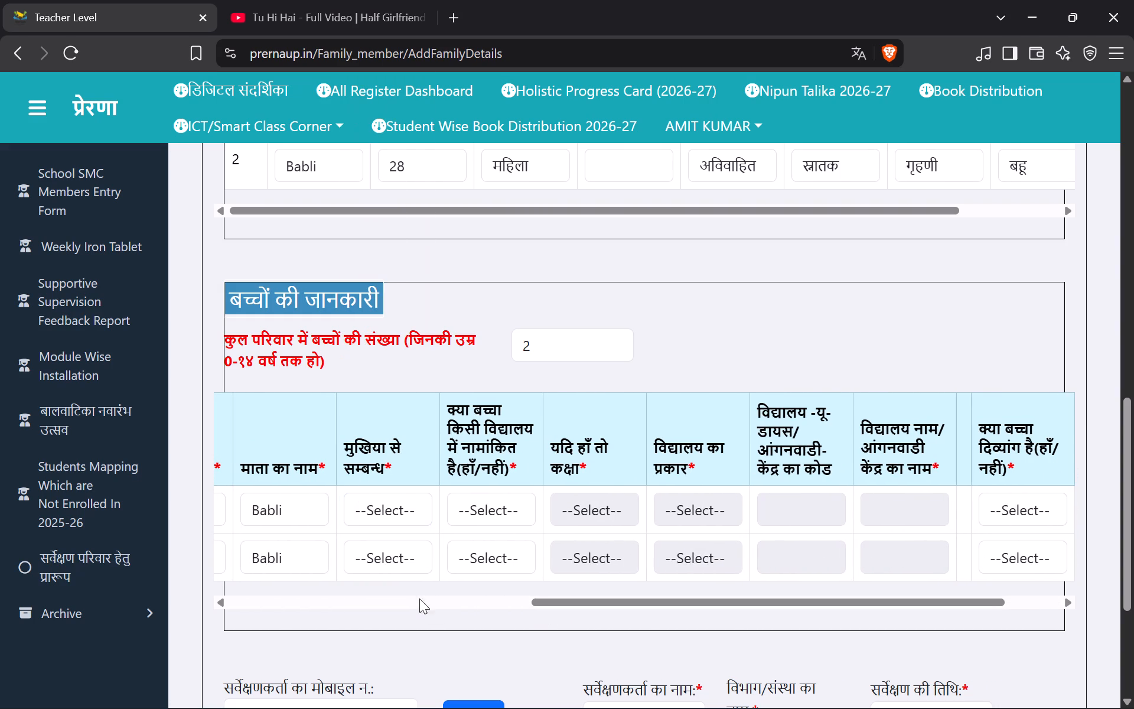
click(372, 519)
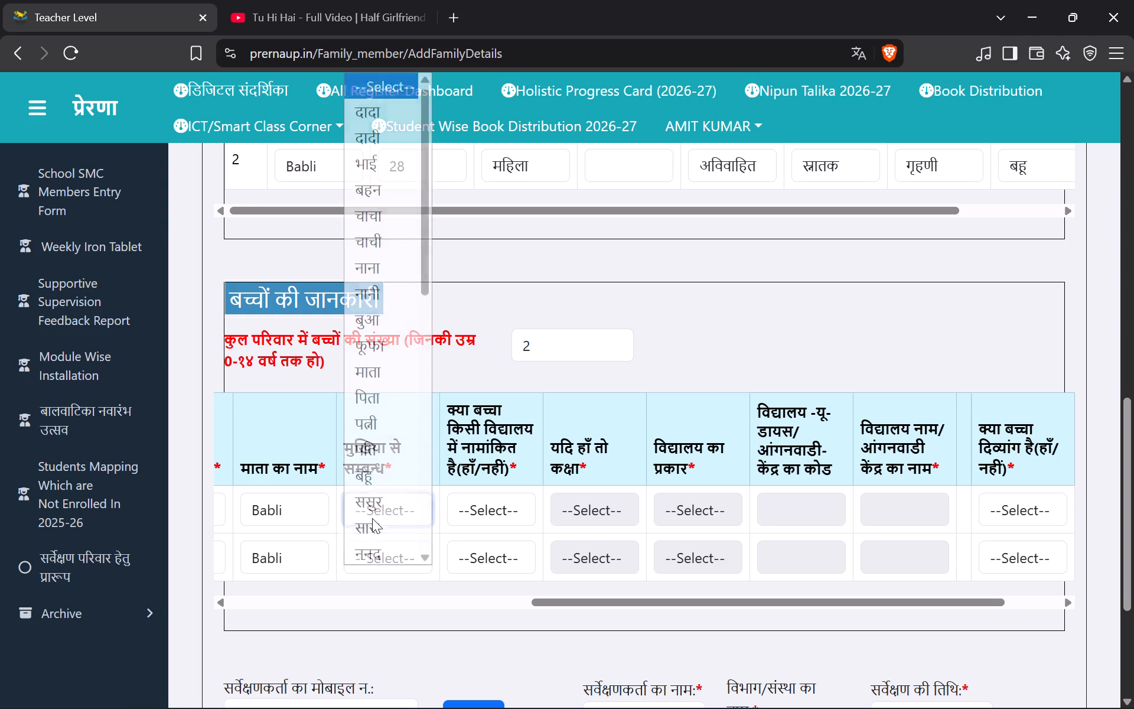
scroll(406, 477, down, 15)
click(380, 483)
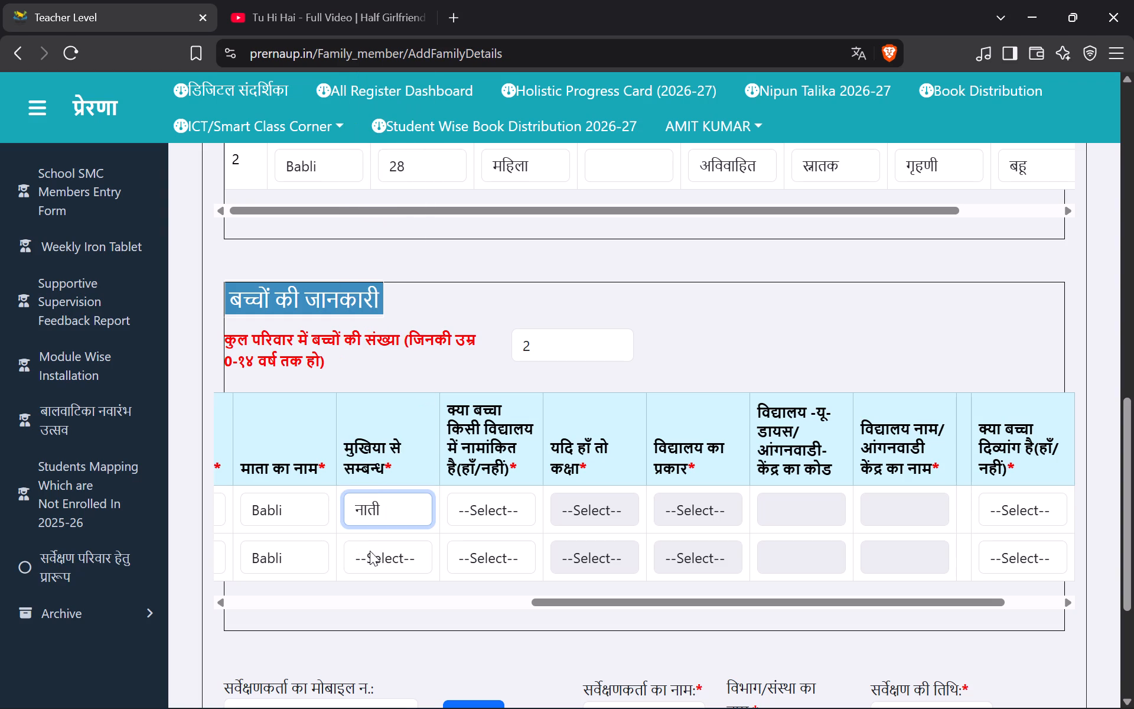
click(370, 551)
scroll(380, 497, down, 13)
click(380, 497)
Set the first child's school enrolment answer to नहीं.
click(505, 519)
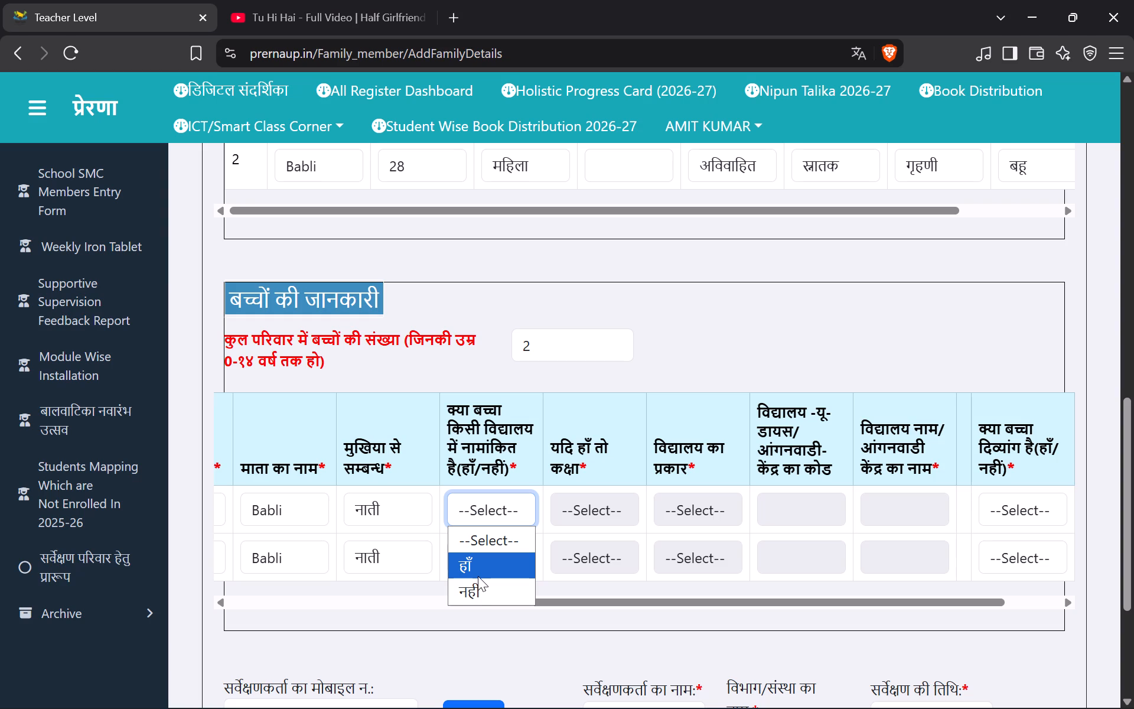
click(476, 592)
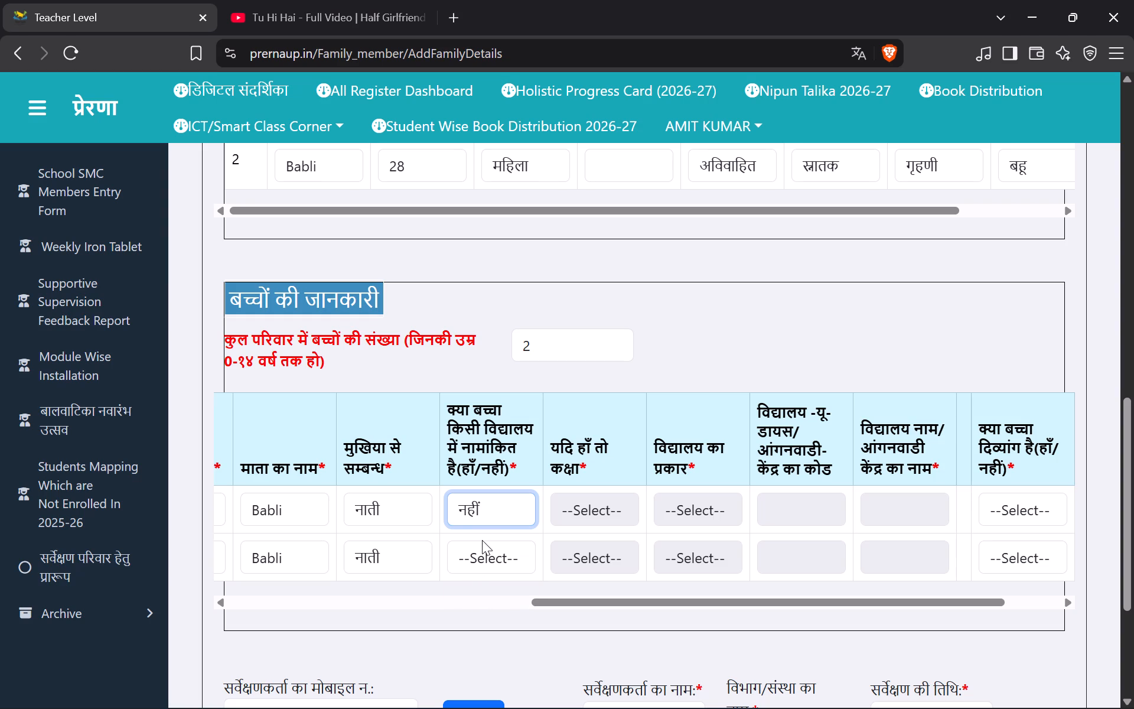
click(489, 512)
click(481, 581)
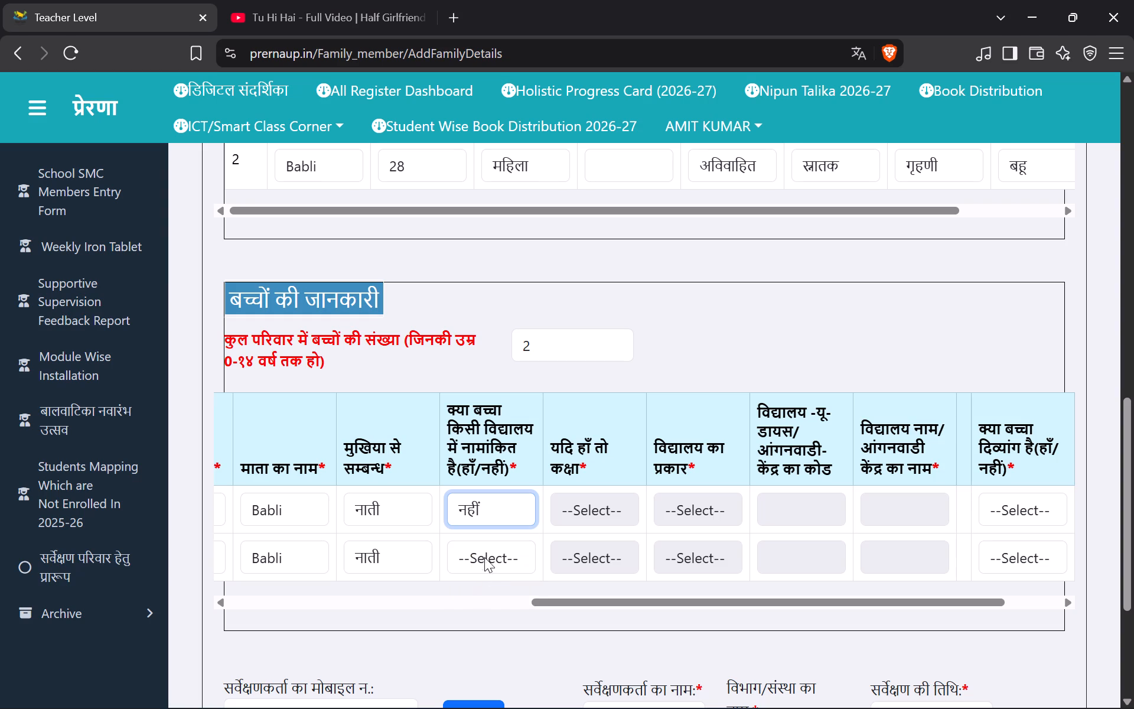
Mark the first child as enrolled with हाँ, school type प्राइवेट विद्यालय and school name SubhaLok.
click(496, 523)
click(491, 561)
click(720, 497)
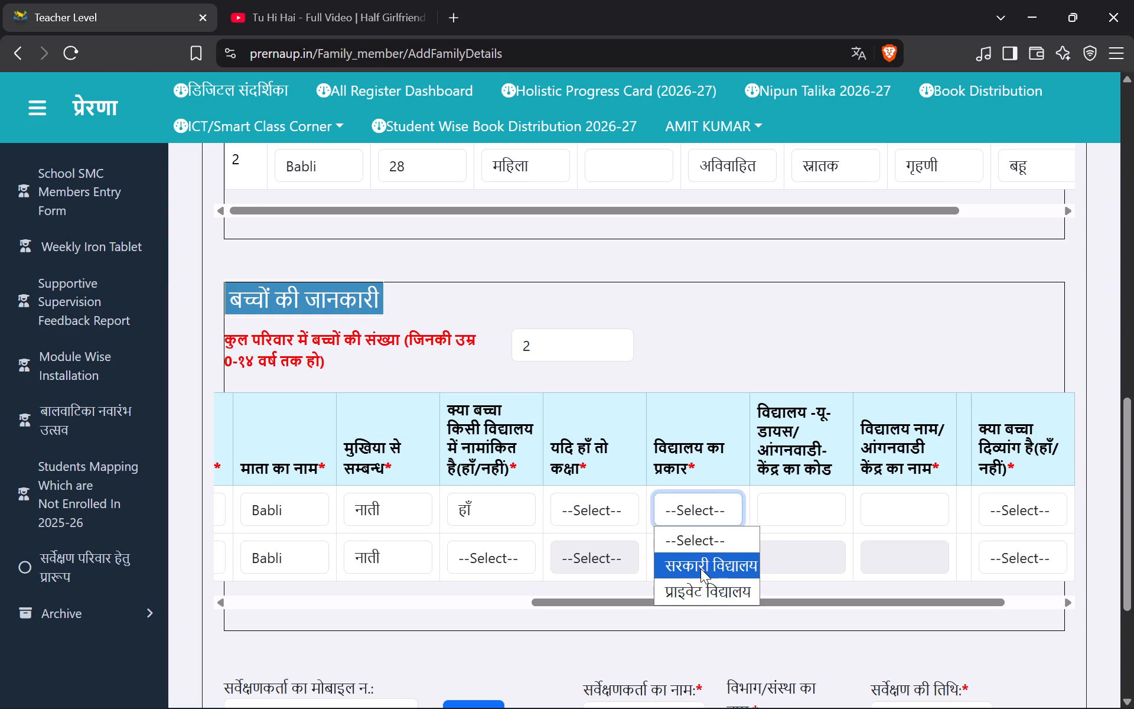
click(700, 584)
click(790, 518)
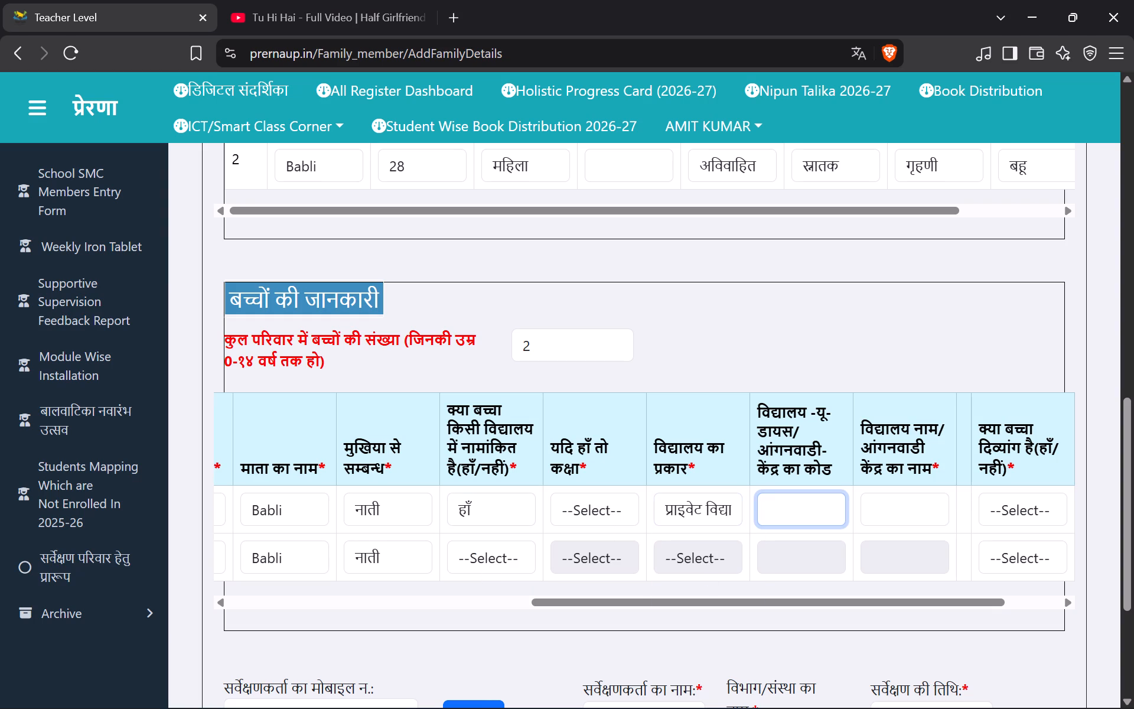
click(874, 512)
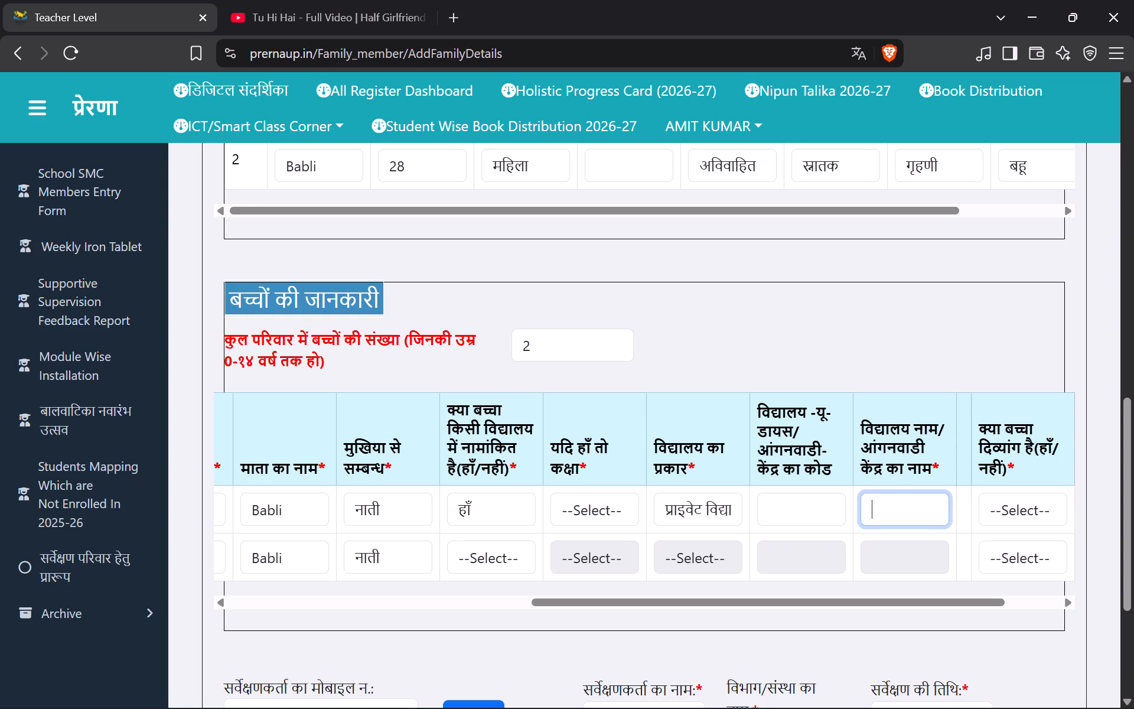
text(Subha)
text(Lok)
Set the second child's school enrolment answer to नहीं.
click(504, 560)
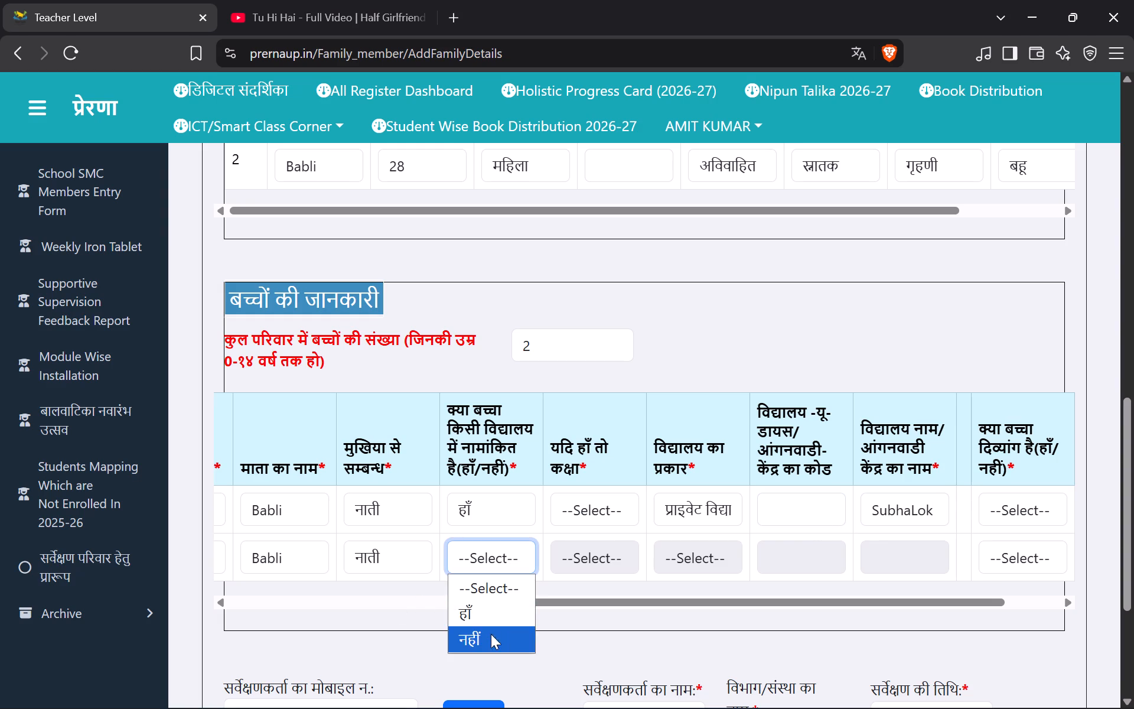
click(489, 636)
Set the second child's disability answer (क्या बच्चा दिव्यांग है) to नहीं.
drag(998, 600, 1028, 592)
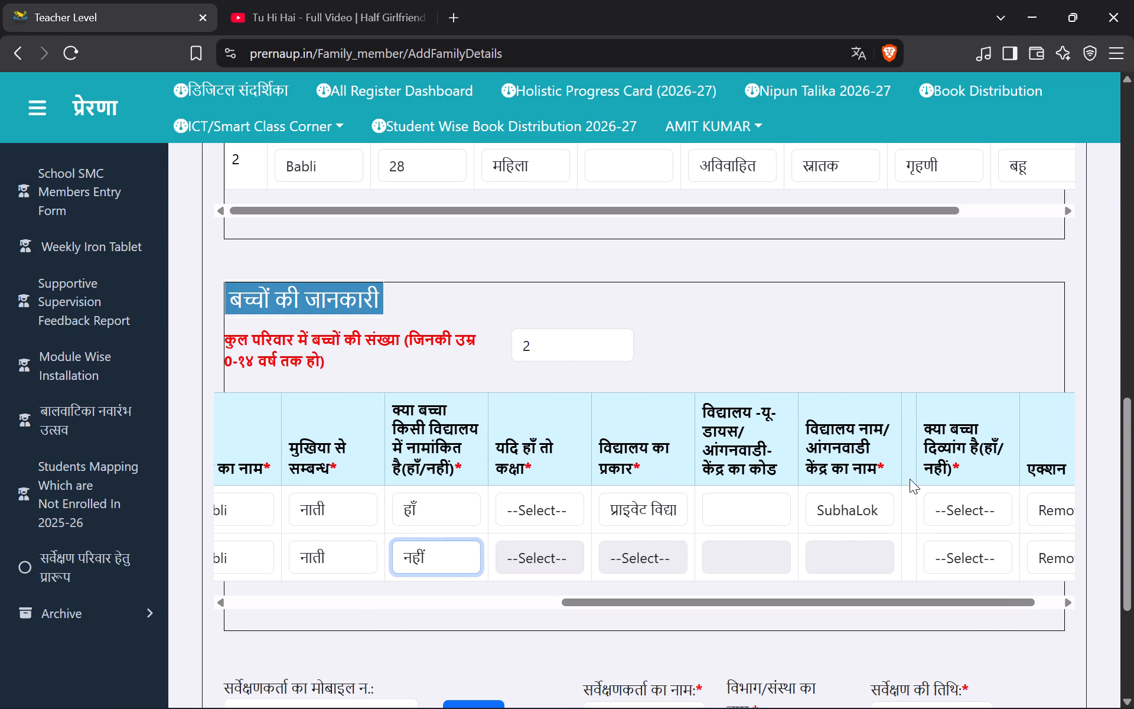
click(936, 505)
click(963, 609)
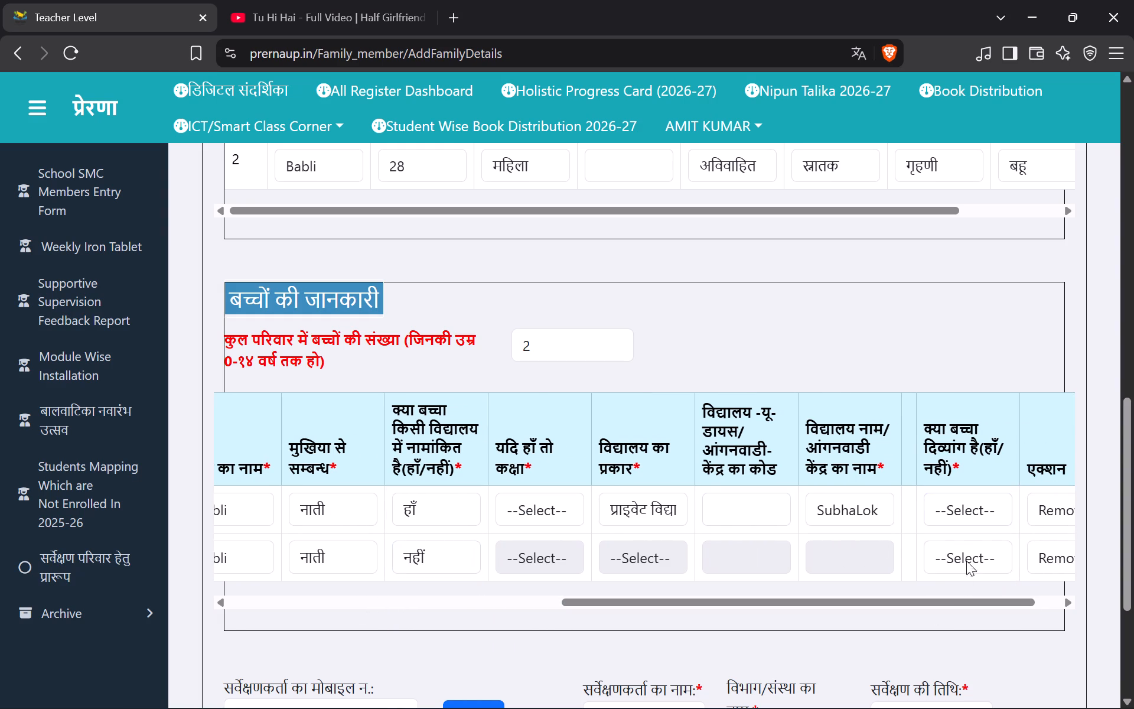
drag(969, 530, 971, 536)
click(974, 559)
drag(953, 639, 953, 634)
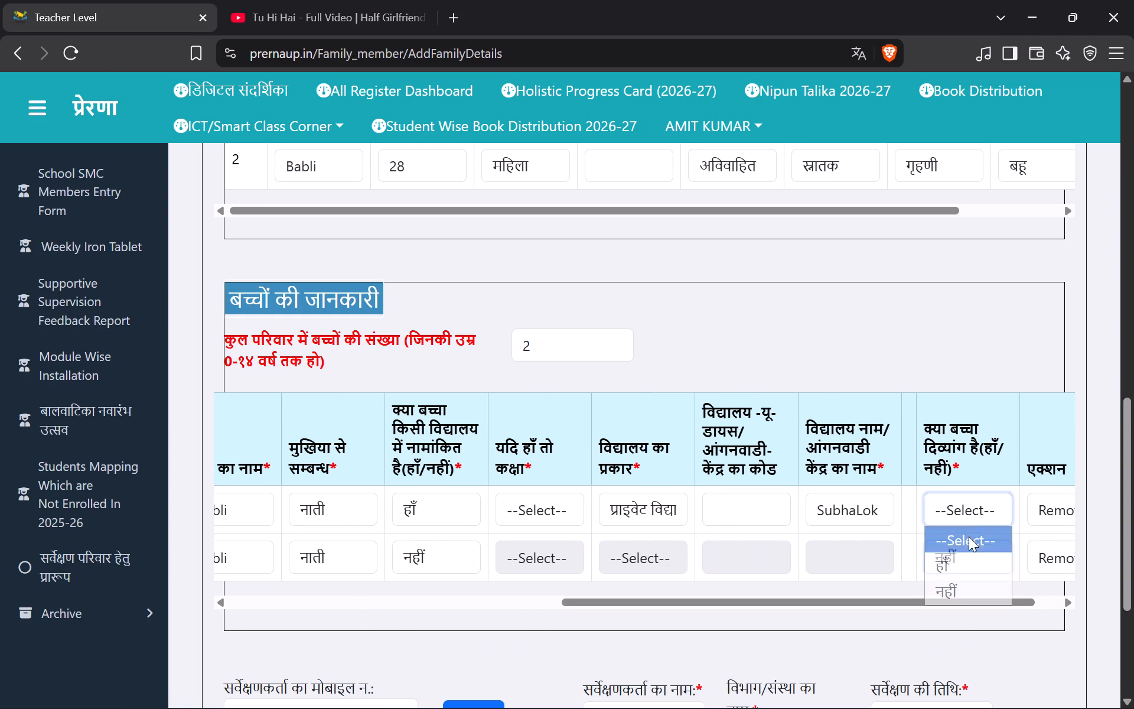
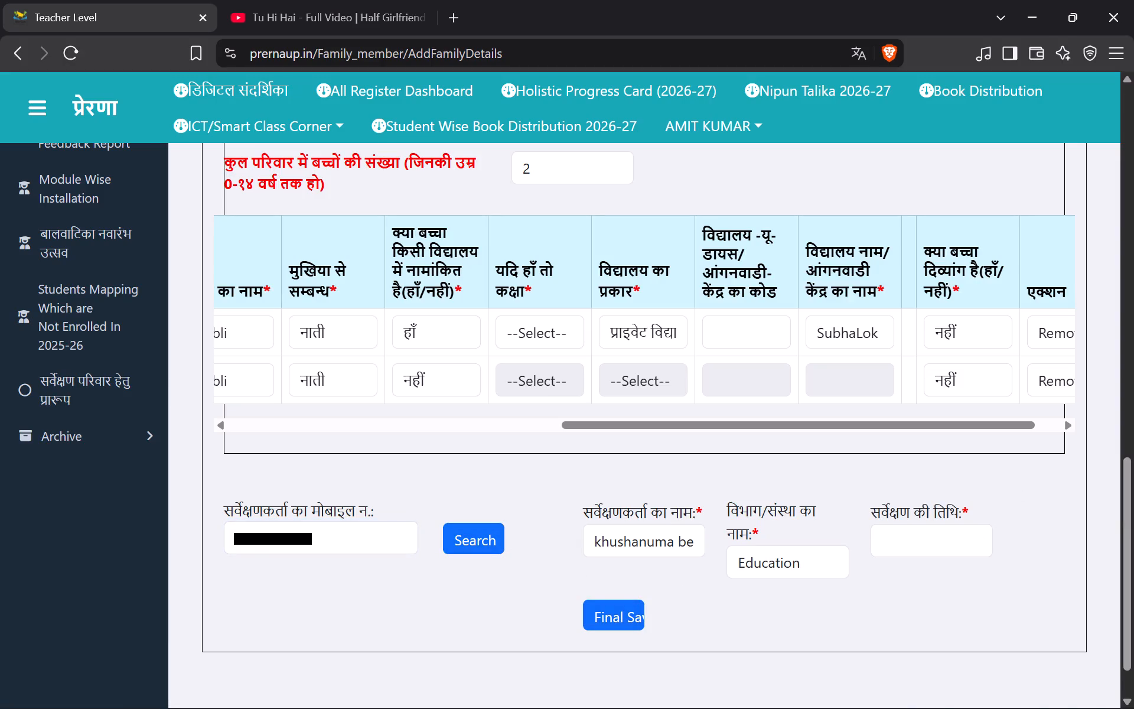
Set the survey date (सर्वेक्षण की तिथि) to 06/11/2026.
click(947, 545)
click(1058, 625)
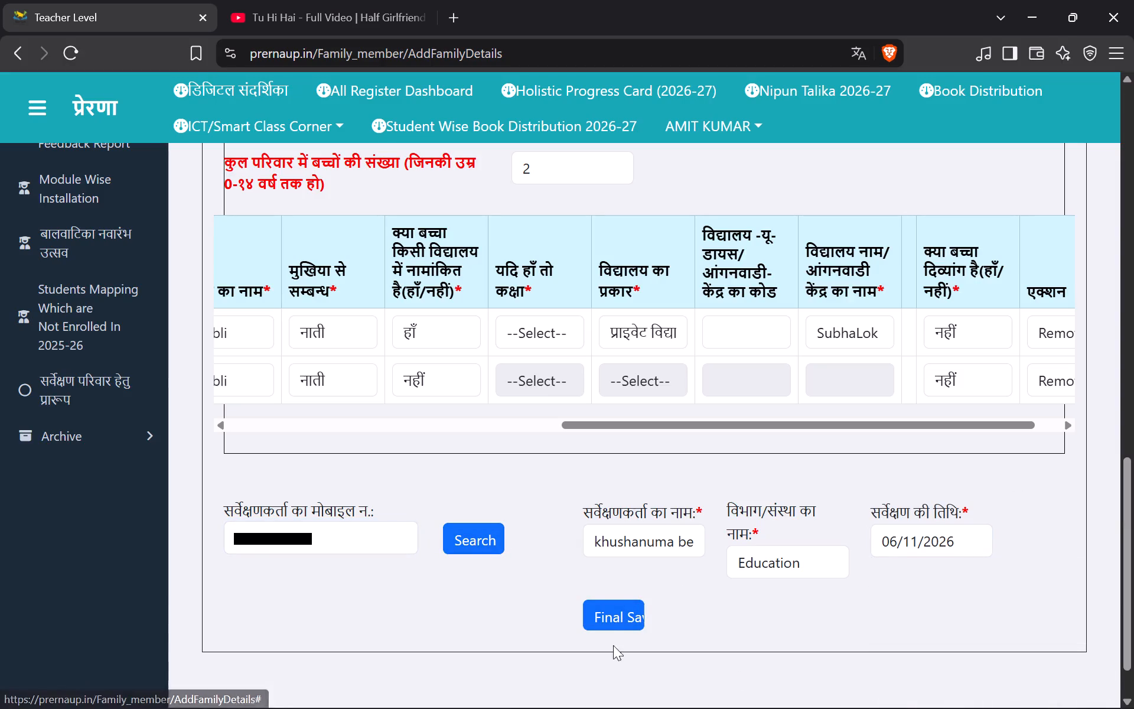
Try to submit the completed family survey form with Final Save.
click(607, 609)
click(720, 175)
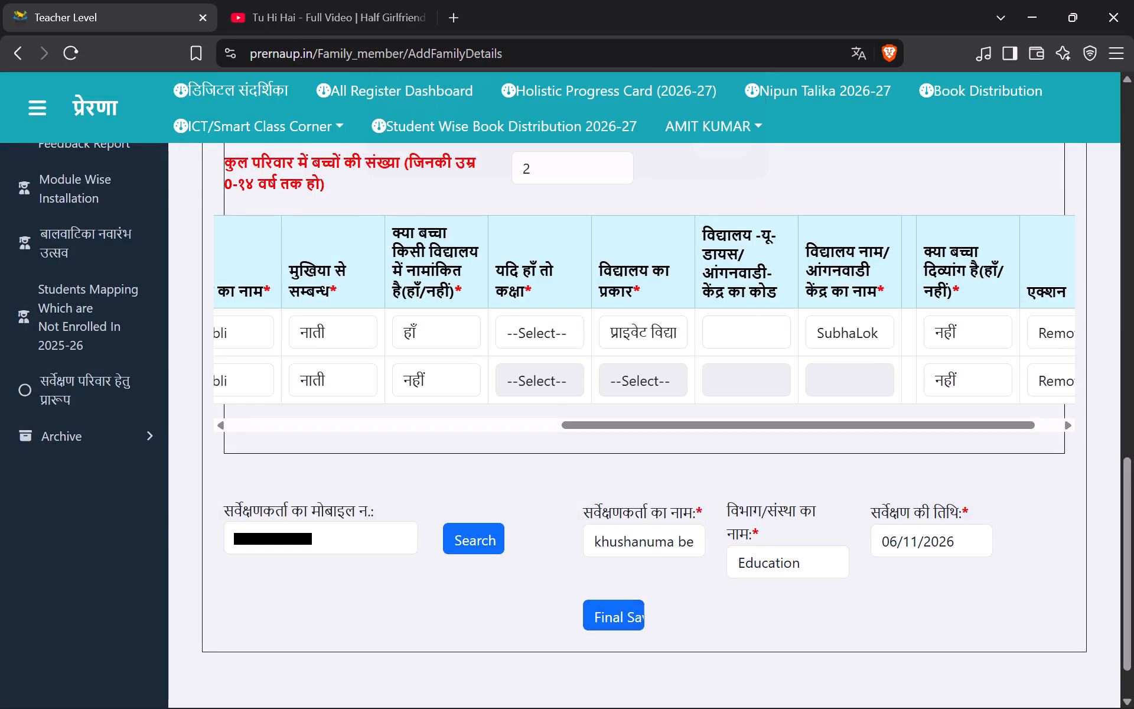
Set the first child's class (यदि हाँ तो कक्षा) to कक्षा -1.
click(744, 331)
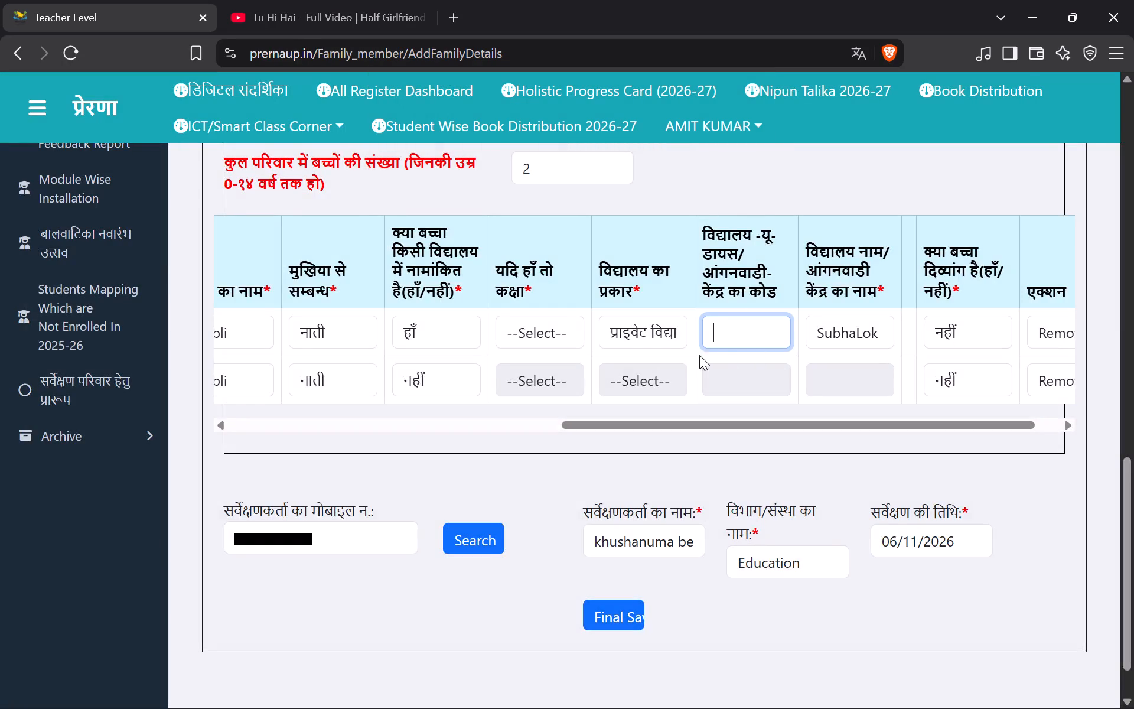
click(514, 330)
click(546, 386)
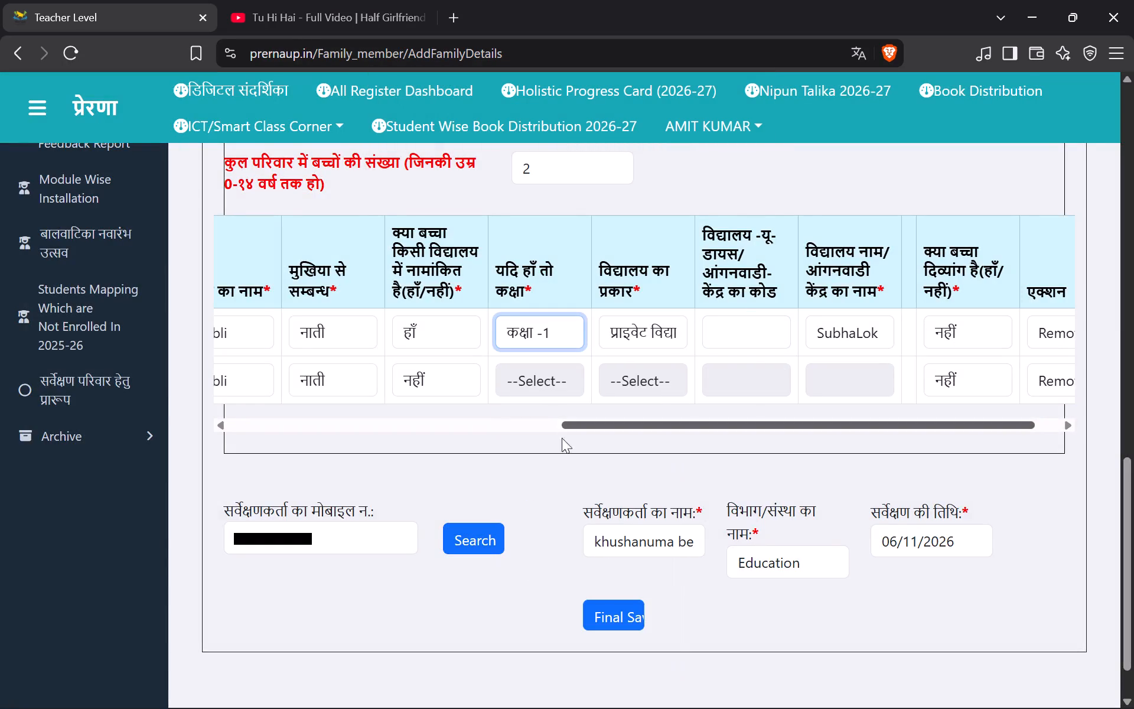
Check both children's rows across the table and reselect the first child's class.
drag(347, 435, 270, 435)
drag(315, 421, 256, 424)
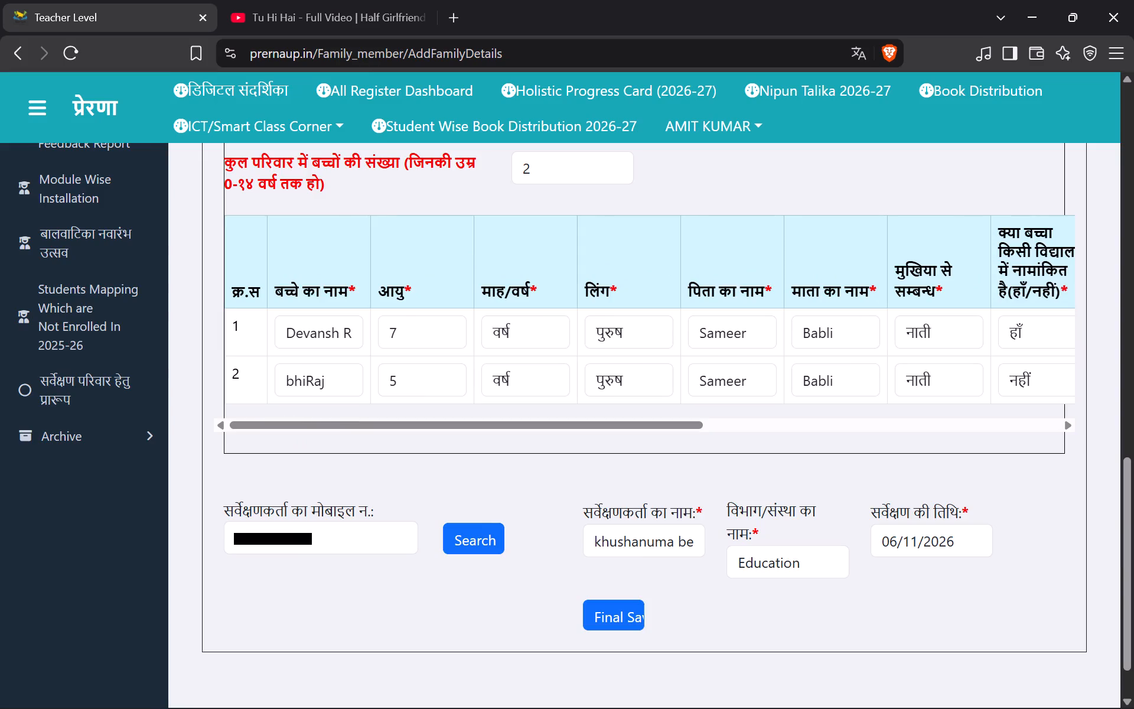
drag(898, 421, 905, 427)
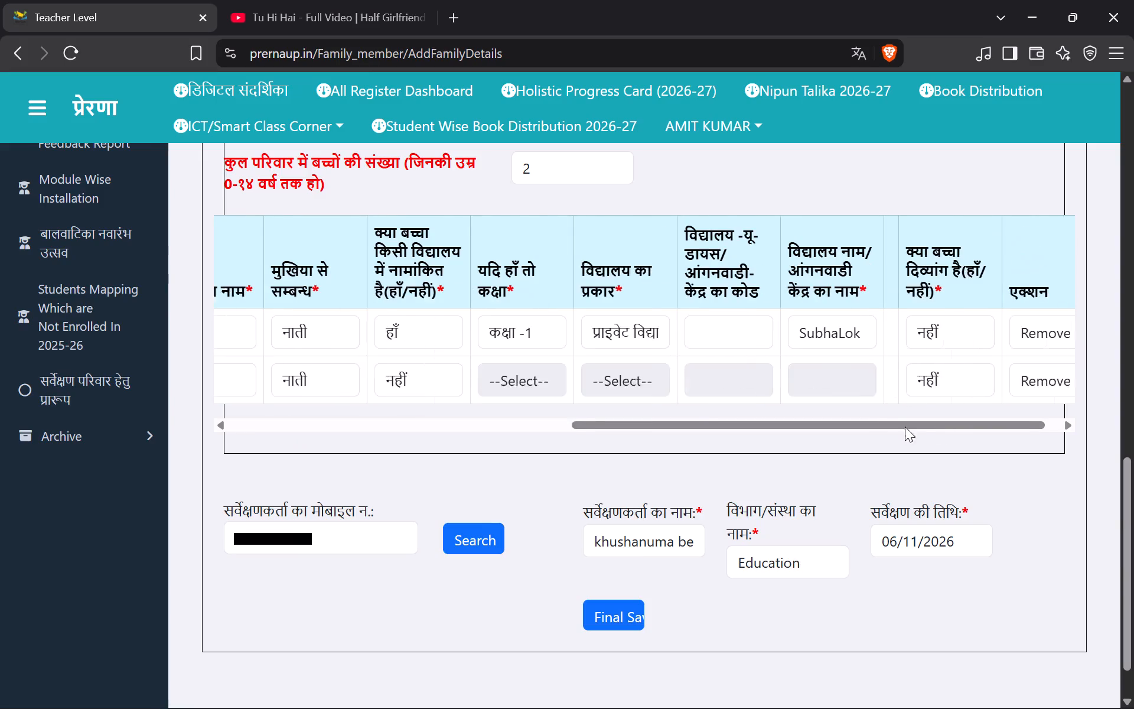
drag(905, 427, 976, 417)
click(510, 331)
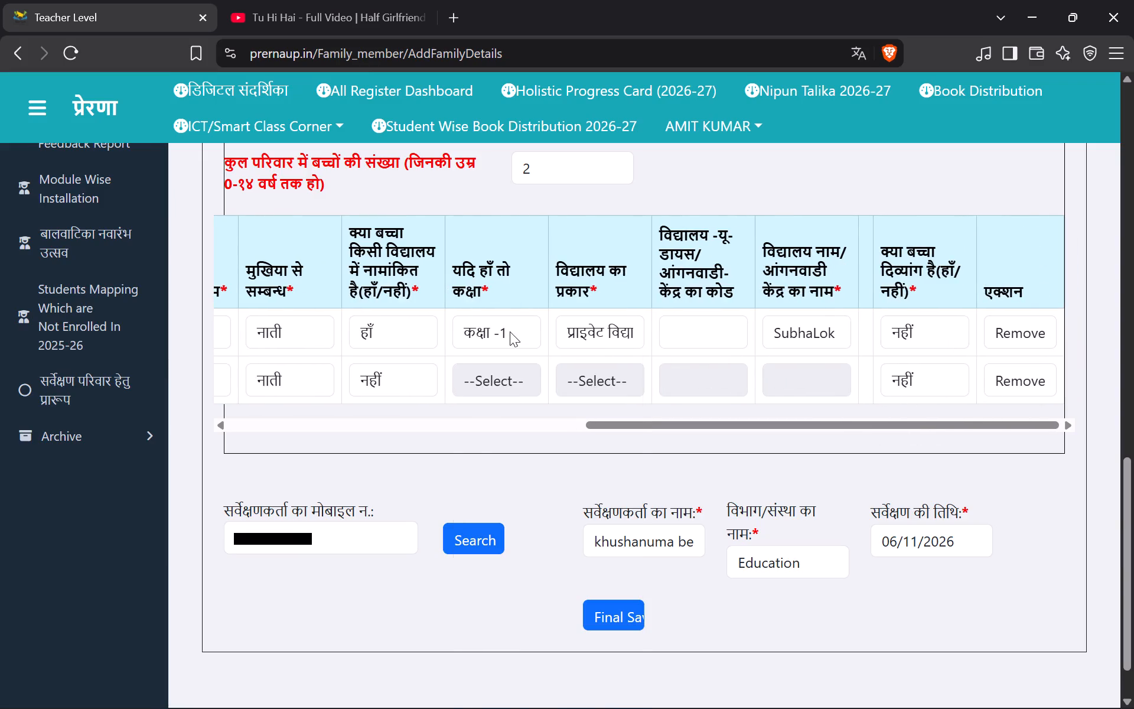
click(520, 415)
Submit the family survey record with Final Save and acknowledge the result.
click(632, 623)
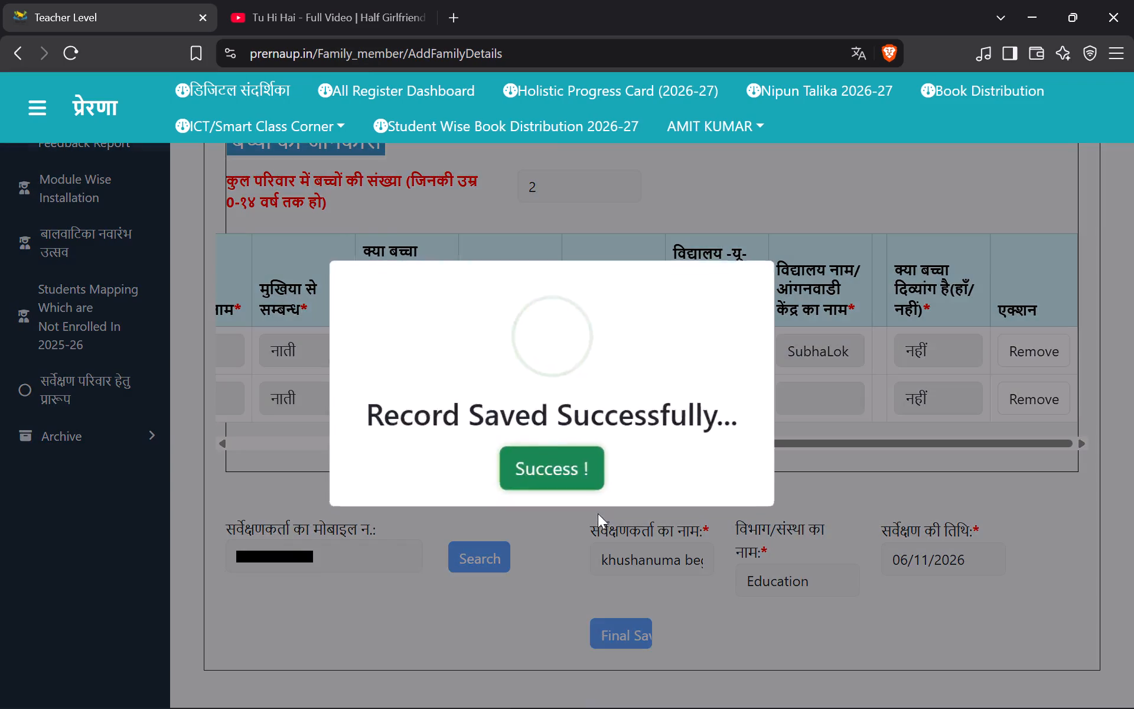
click(568, 452)
Return to the survey family report and start a new household head entry with सर्वे हेतु मुखिया जोड़े.
click(21, 50)
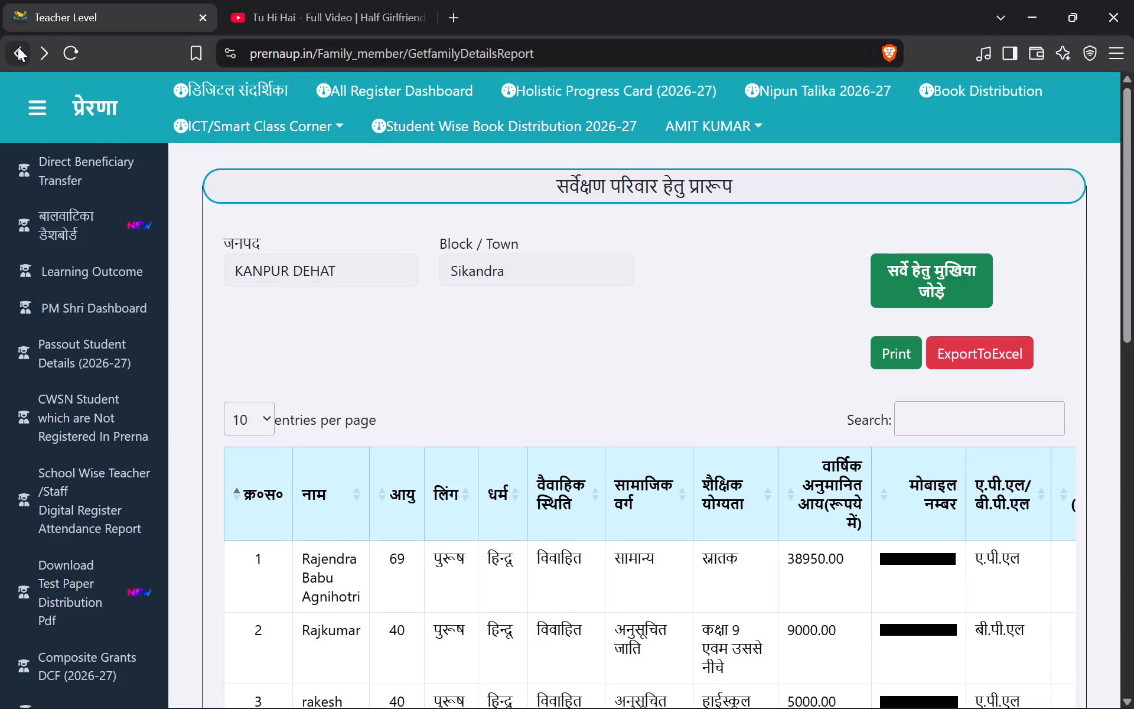
click(967, 258)
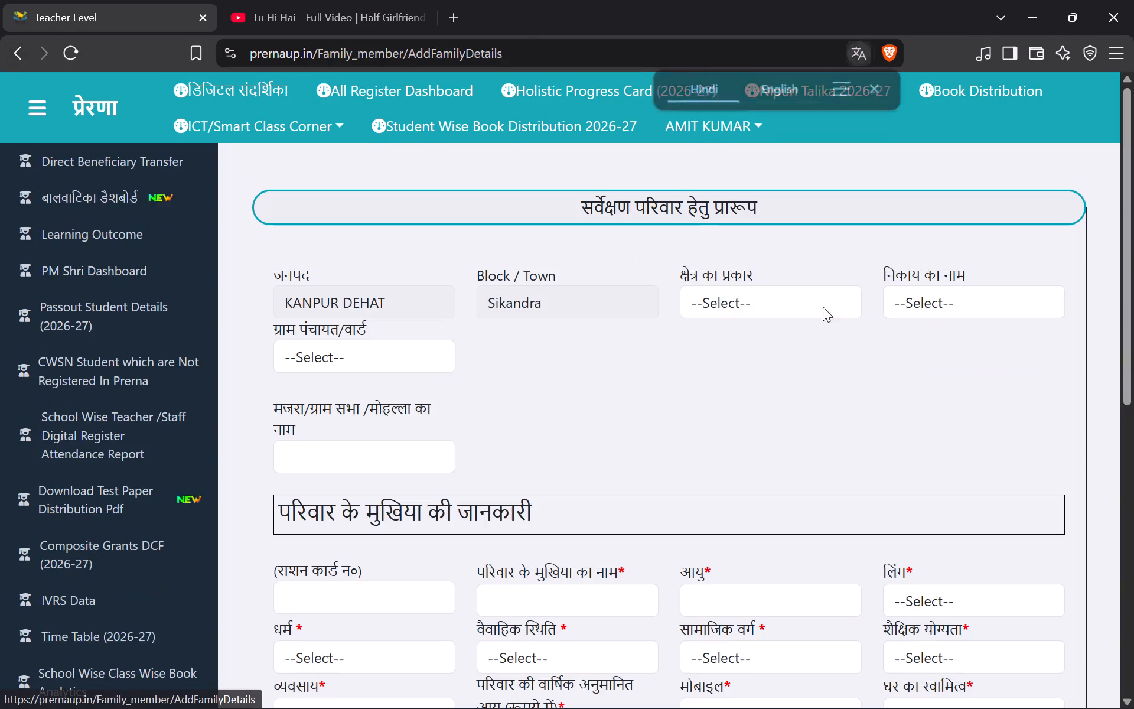
Set the household's area type to नगर पंचायत, local body to सिकन्दरा and ward to 9-मोहम्मद नगर.
click(836, 294)
click(761, 410)
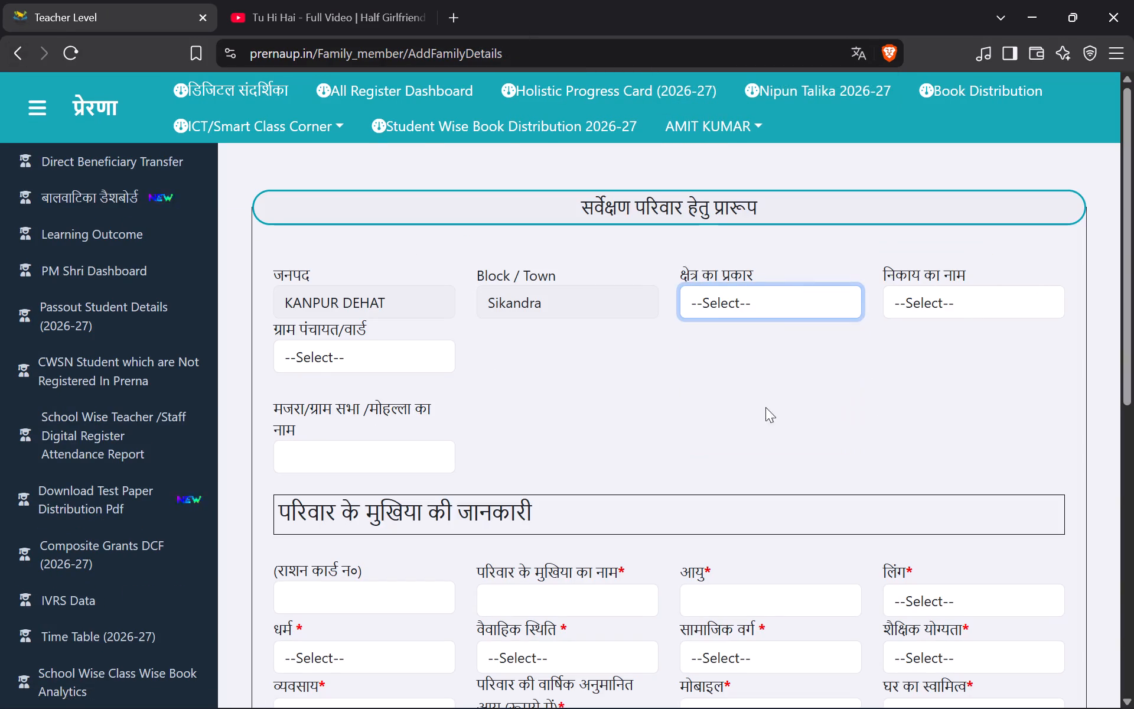
click(956, 300)
click(939, 611)
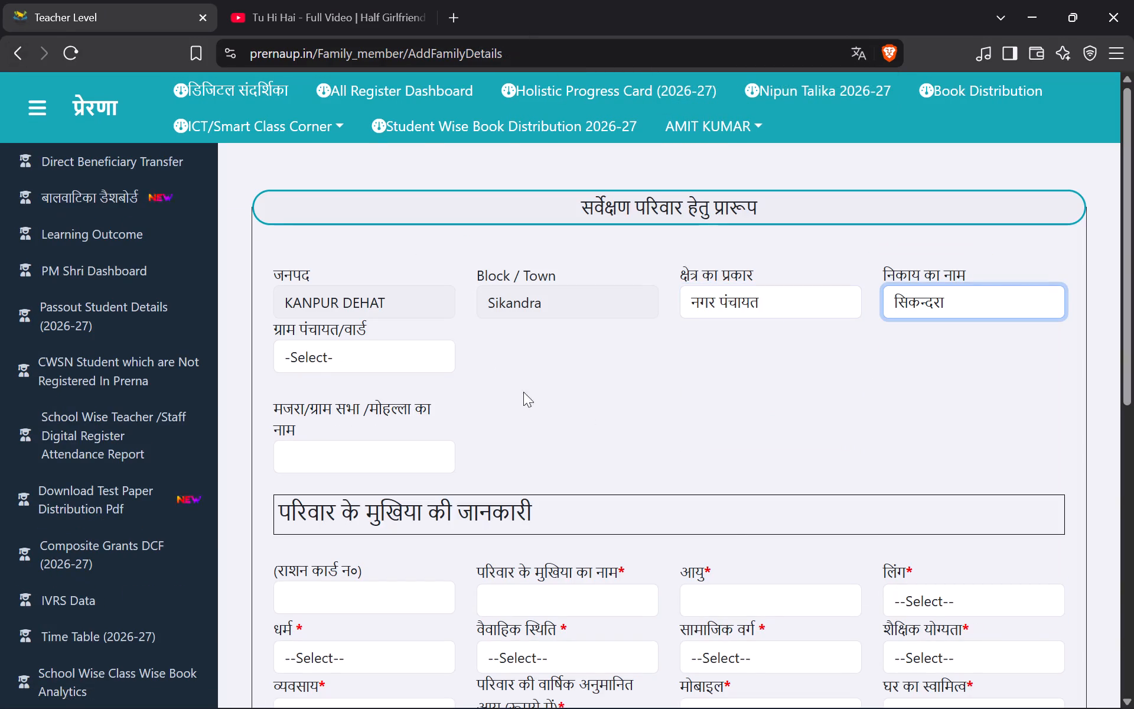
click(351, 366)
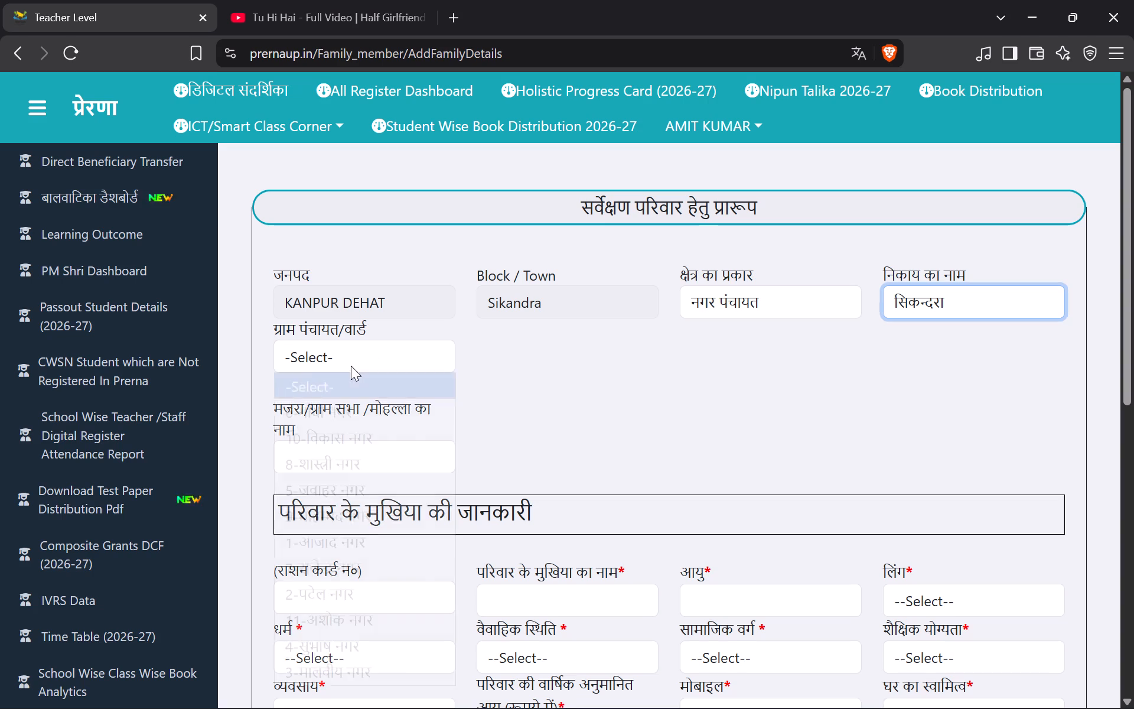
click(346, 513)
Enter Mohammad Nagar as the locality name (मजरा/ग्राम सभा/मोहल्ला का नाम).
click(330, 450)
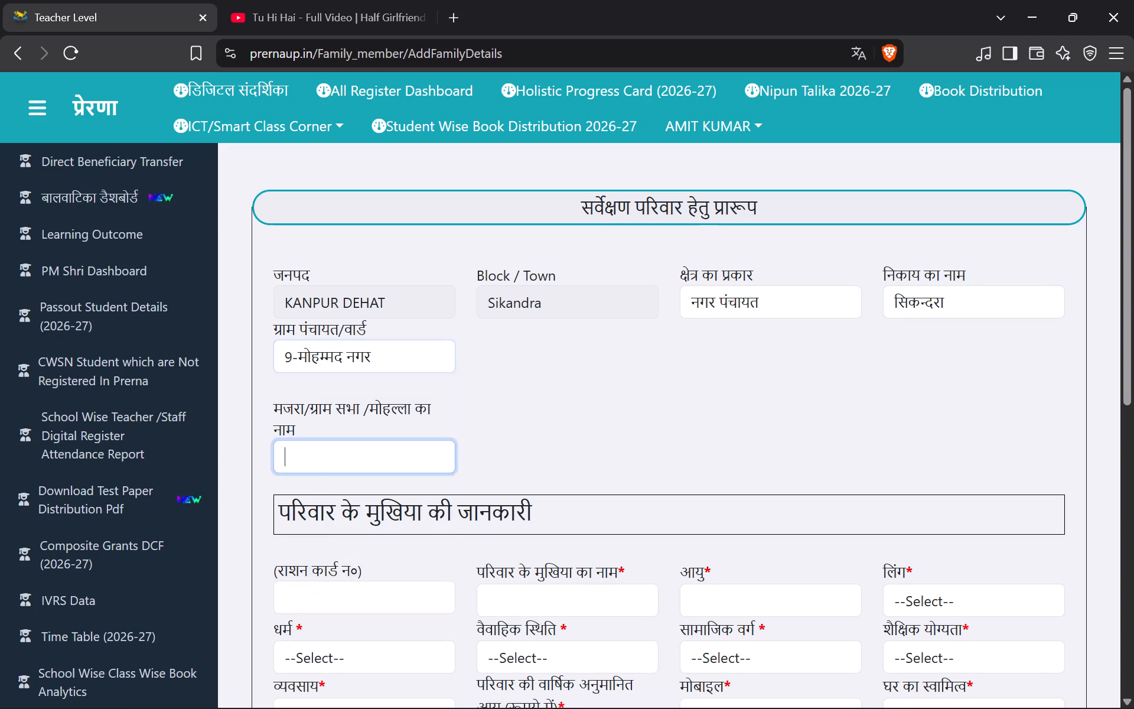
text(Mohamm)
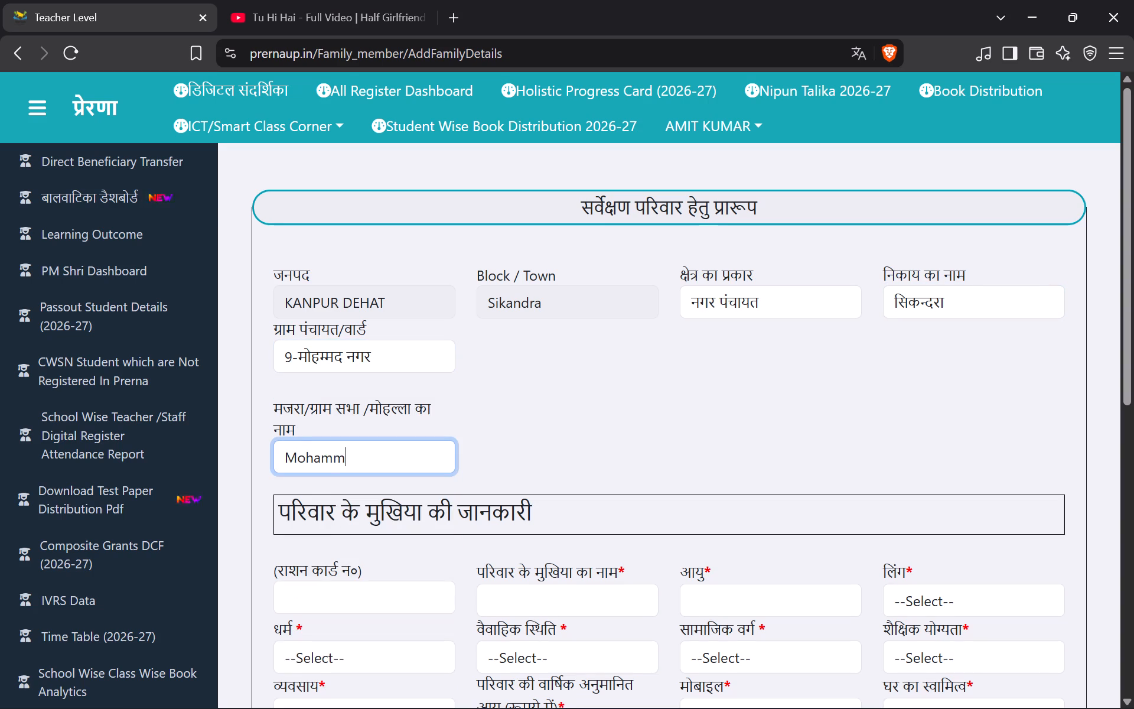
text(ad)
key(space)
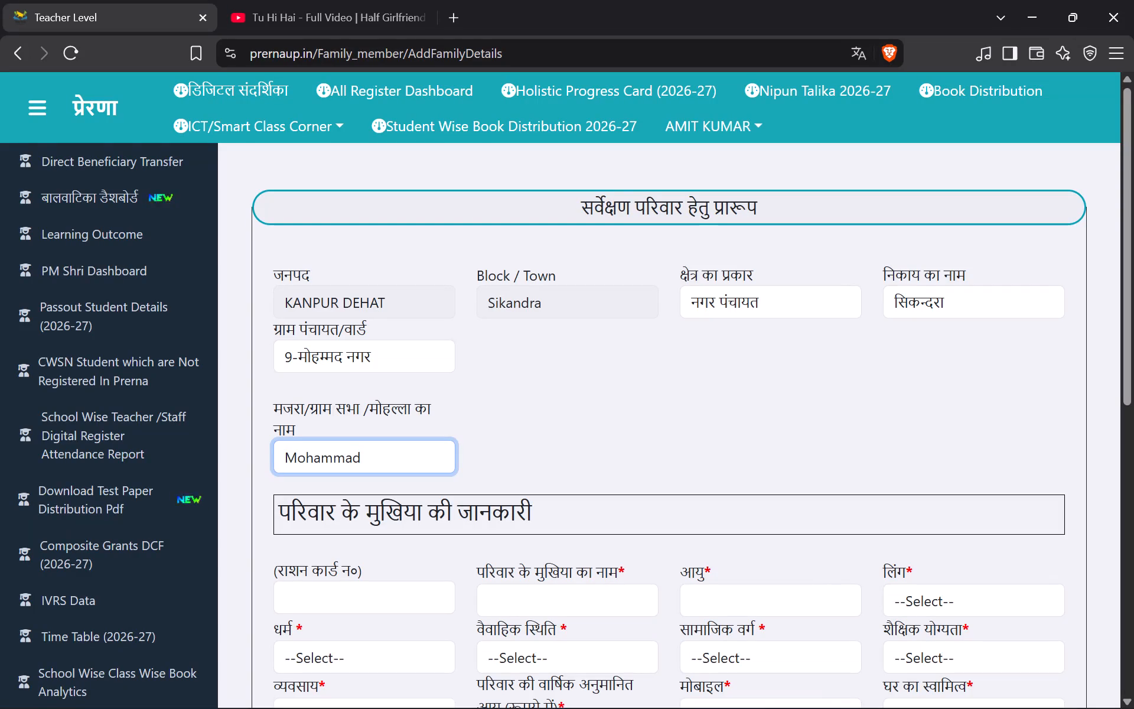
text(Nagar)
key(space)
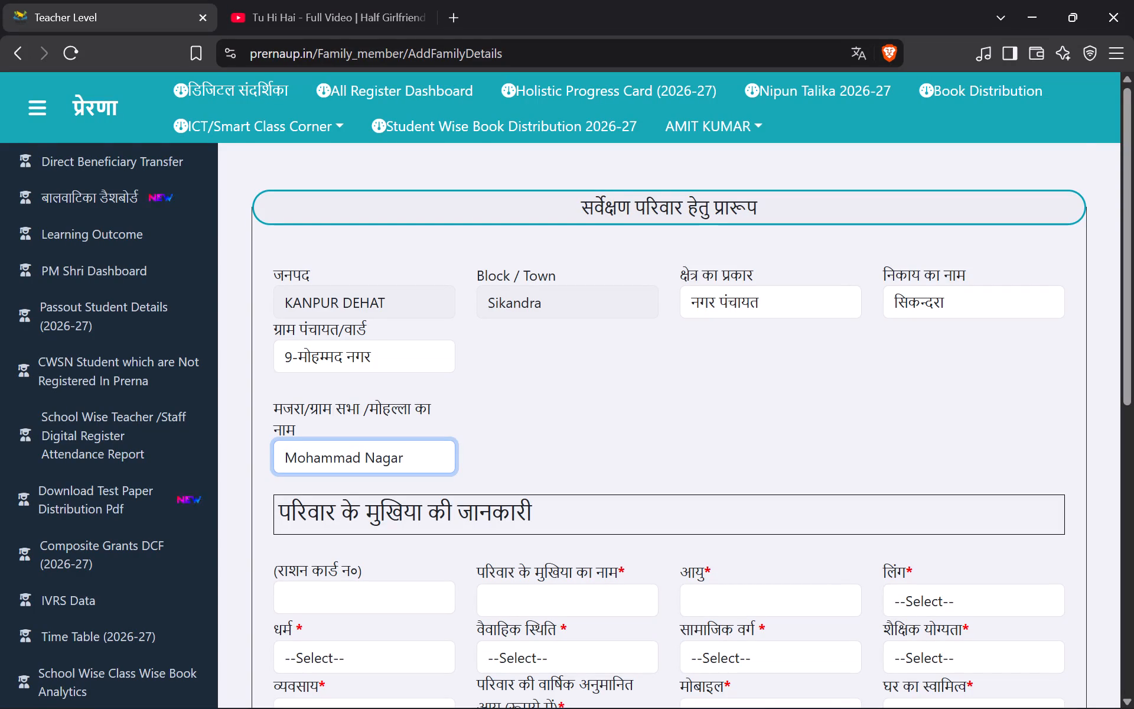
Enter the family head's name, set the age to 70 and the gender to पुरूष.
scroll(412, 486, down, 3)
click(523, 316)
click(539, 333)
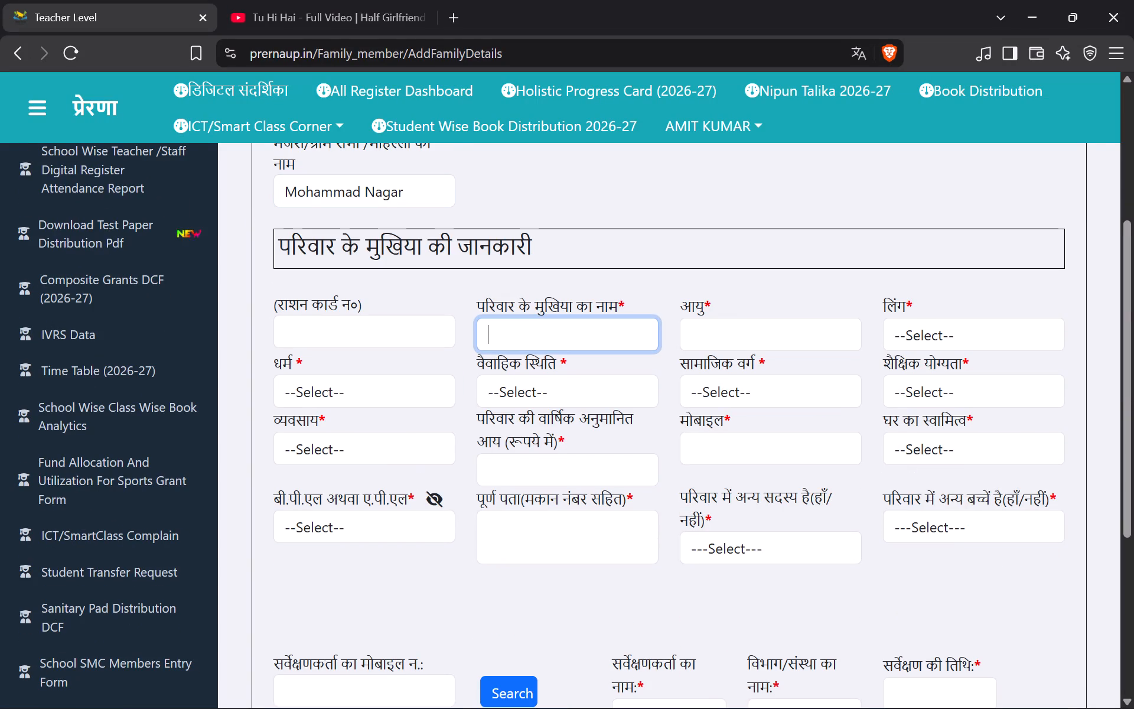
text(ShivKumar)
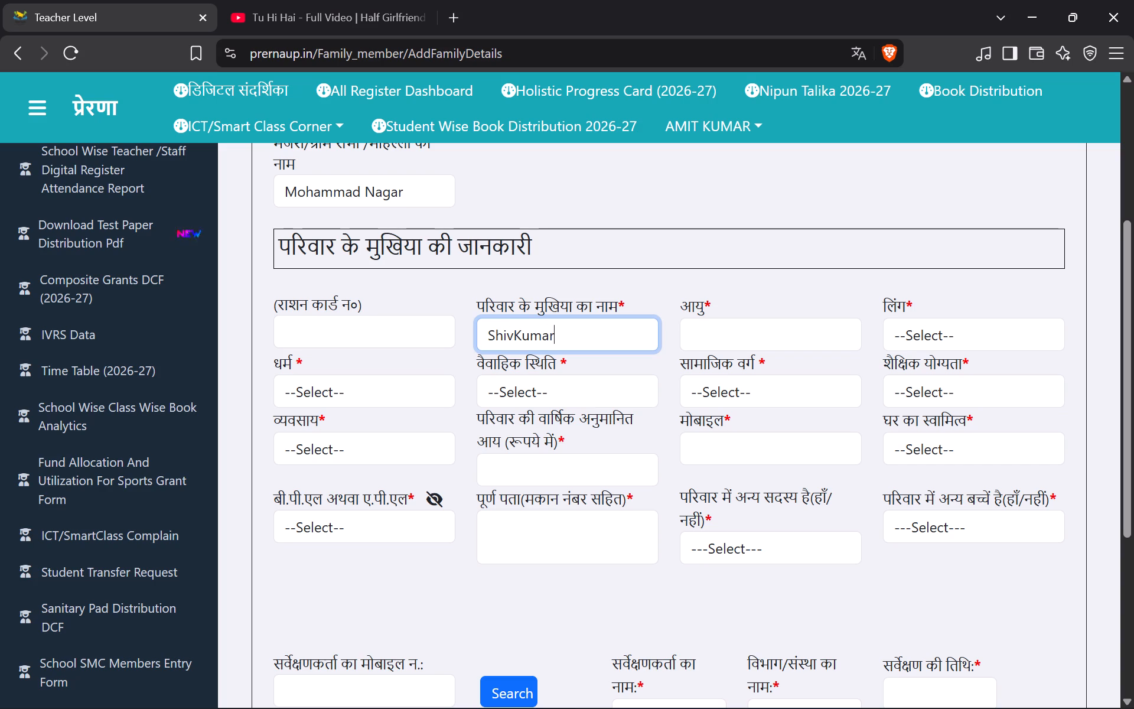
click(719, 353)
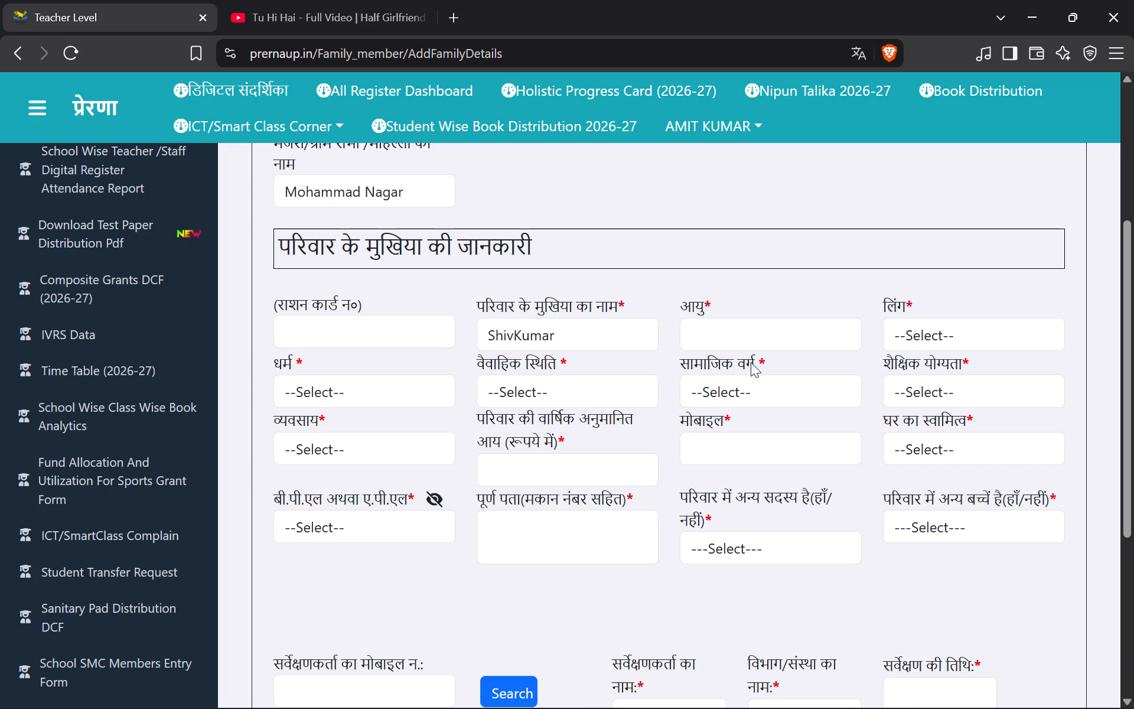
click(742, 328)
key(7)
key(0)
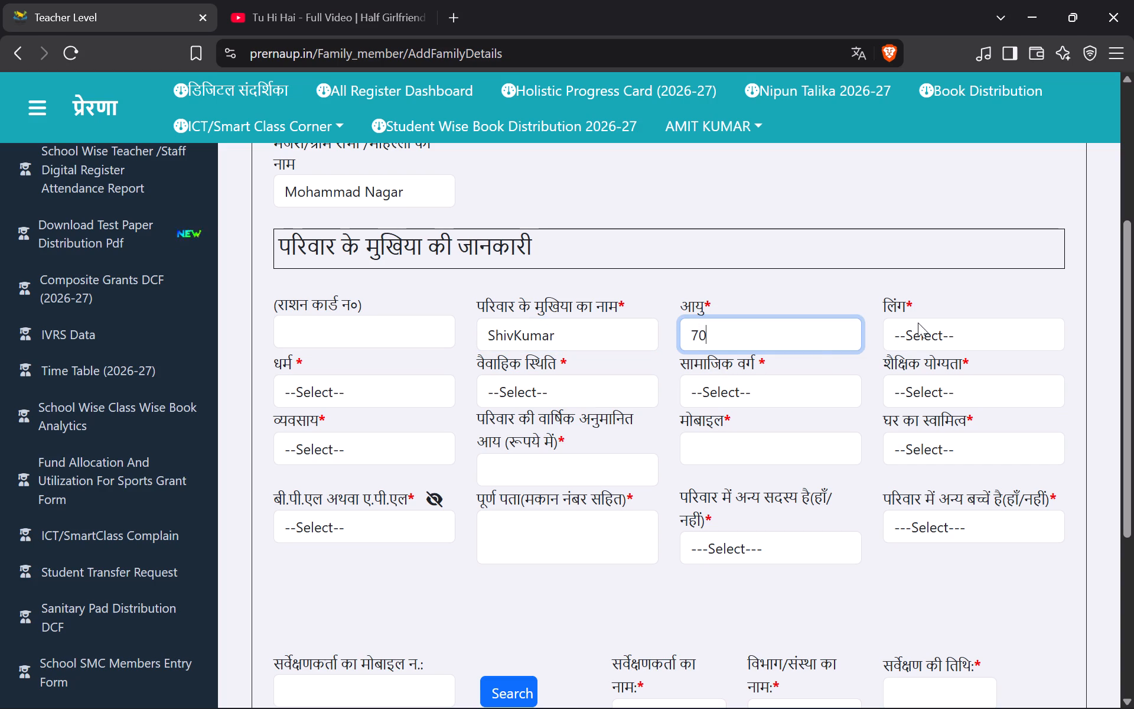
click(931, 321)
click(924, 389)
Set the head's religion to हिन्दू, marital status to विवाहित and social category to अन्य पिछड़ा वर्ग.
click(343, 392)
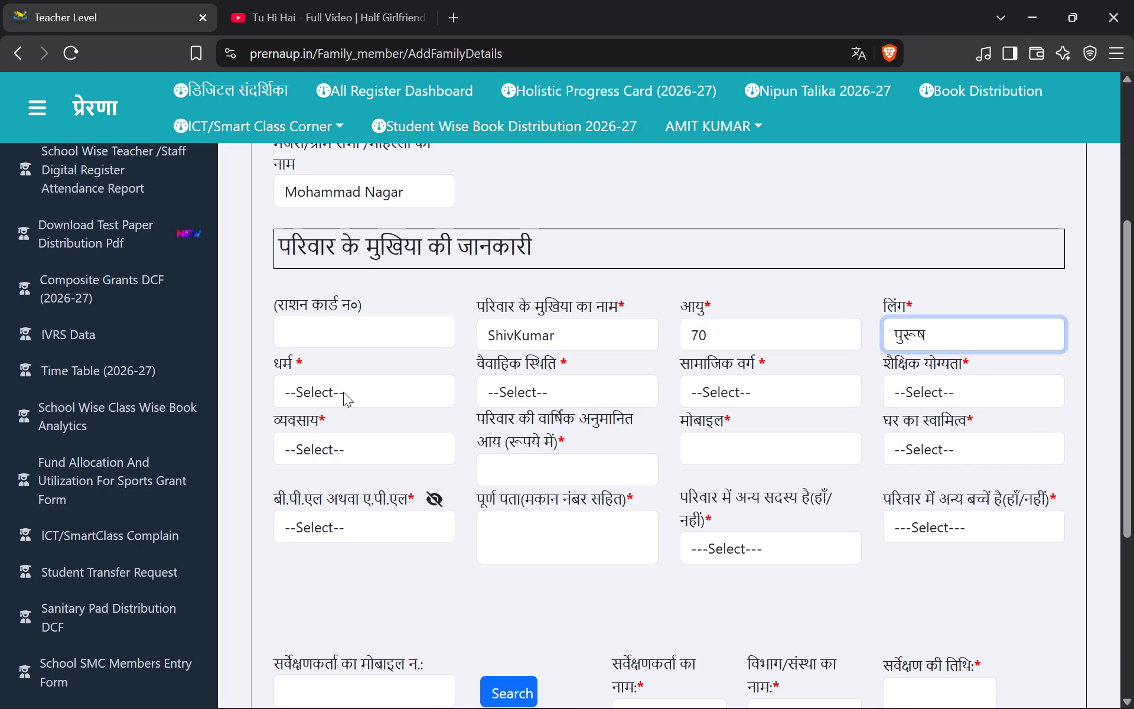
click(373, 439)
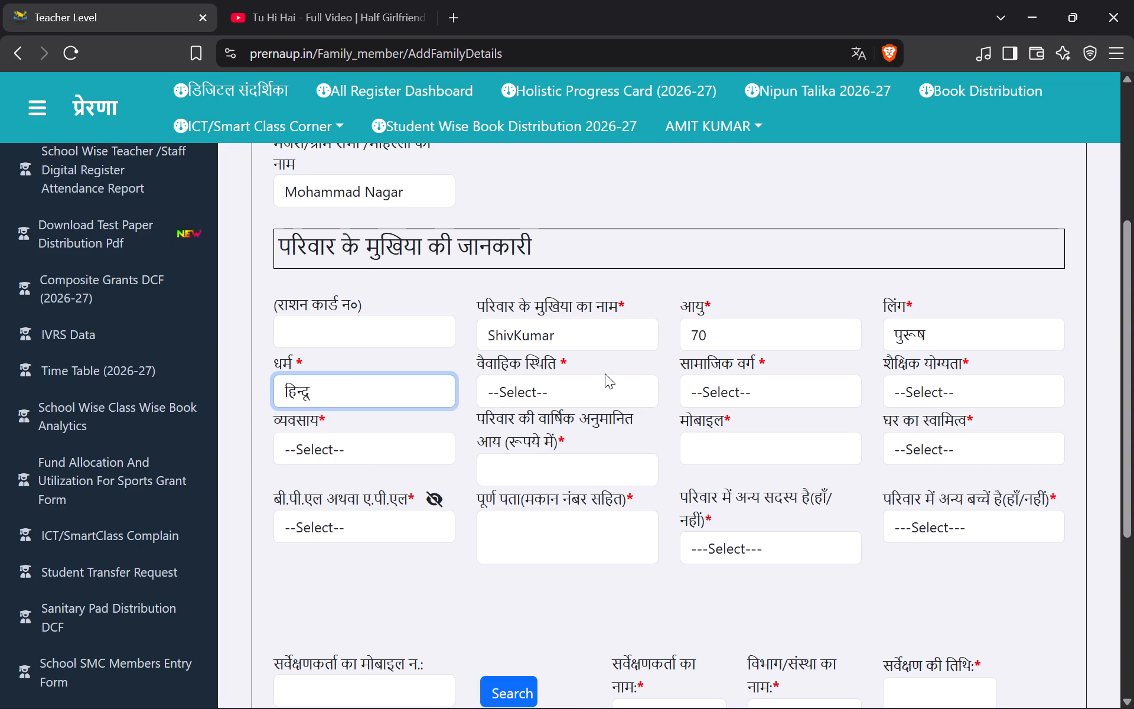
click(562, 399)
click(561, 450)
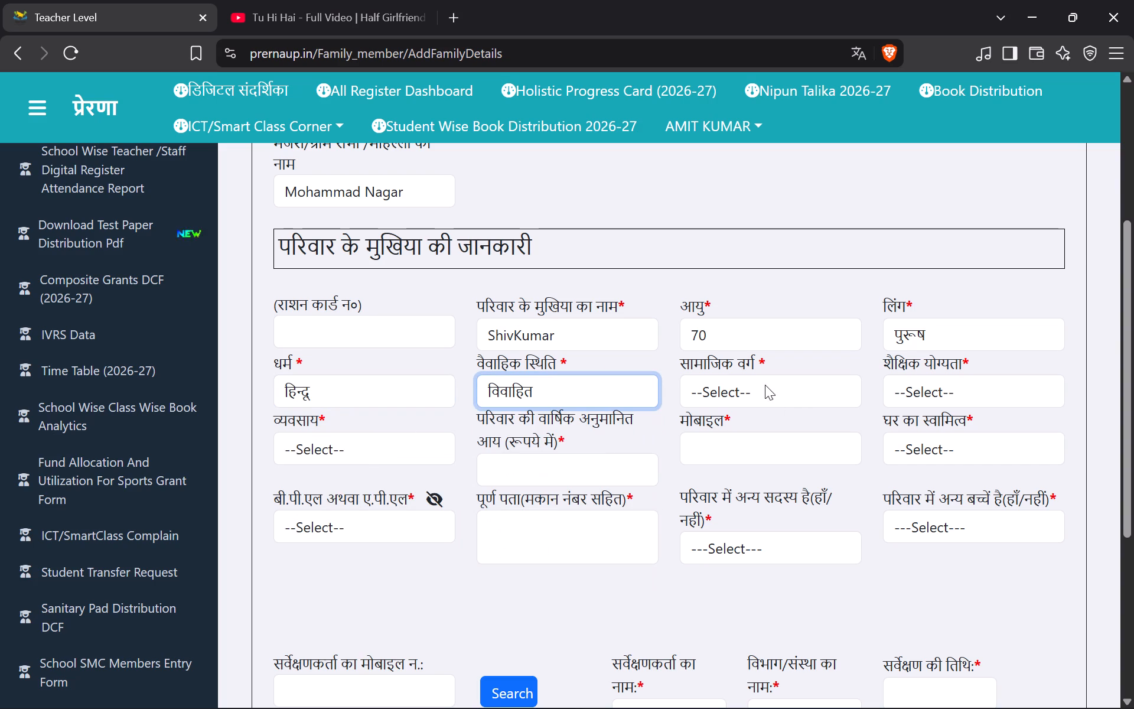
click(765, 385)
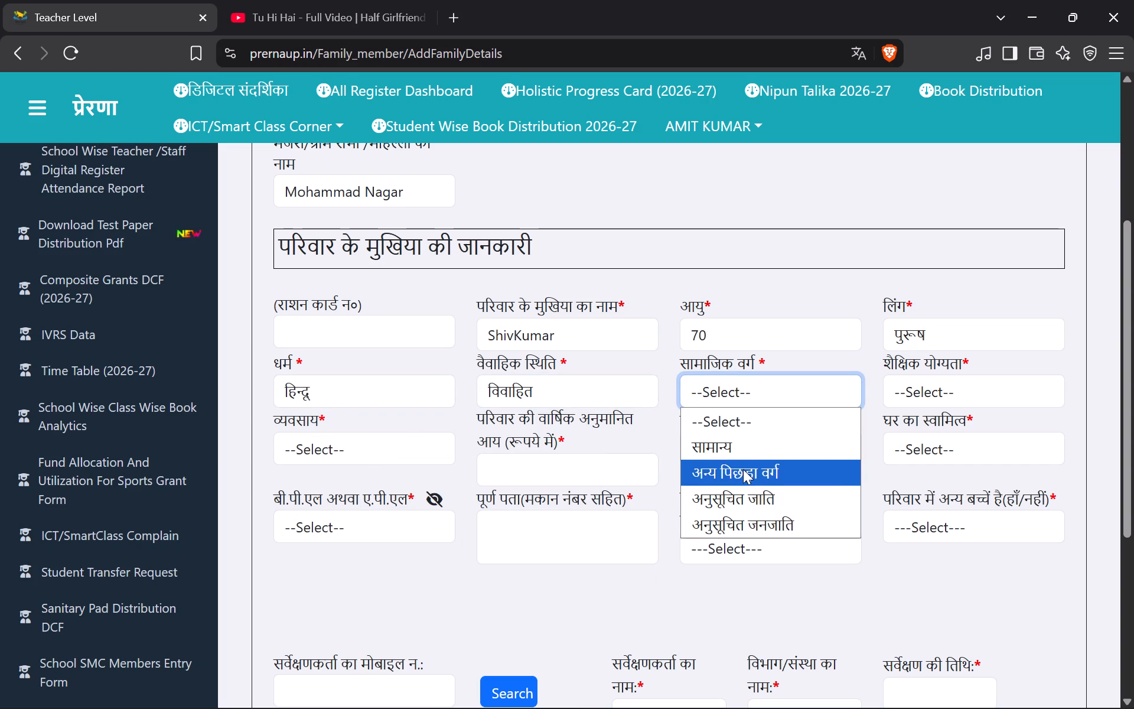
click(743, 469)
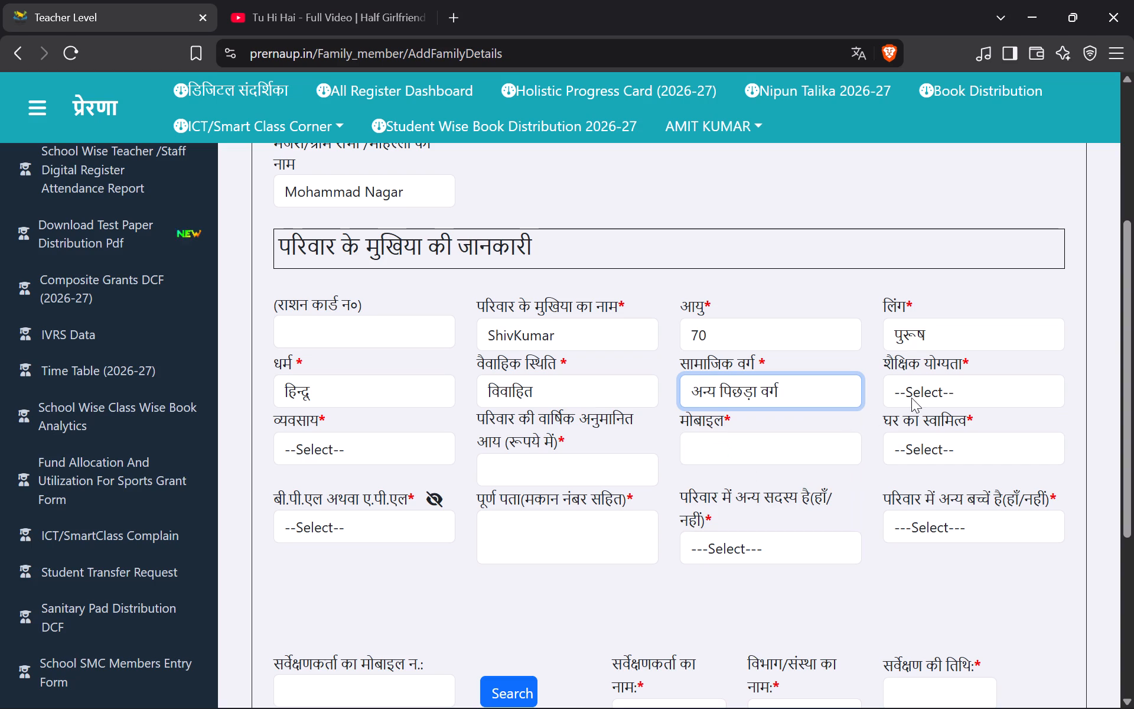
Set the head's educational qualification to स्नातक and occupation to स्वरोजगार.
click(911, 398)
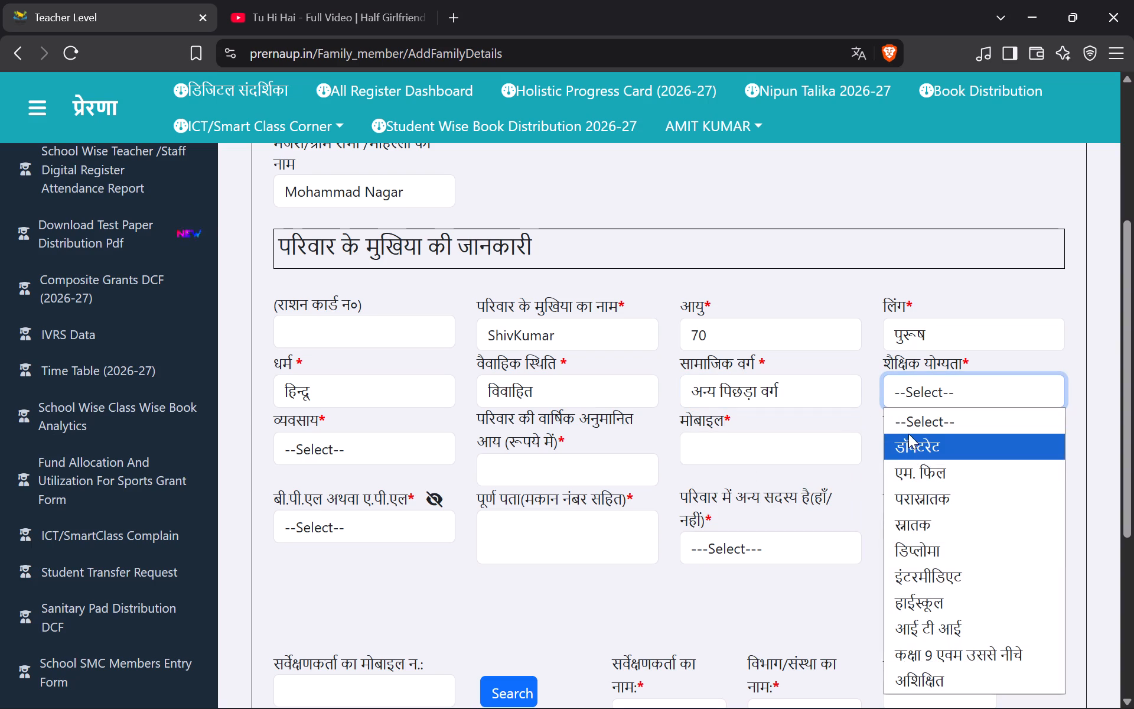
click(939, 519)
click(339, 448)
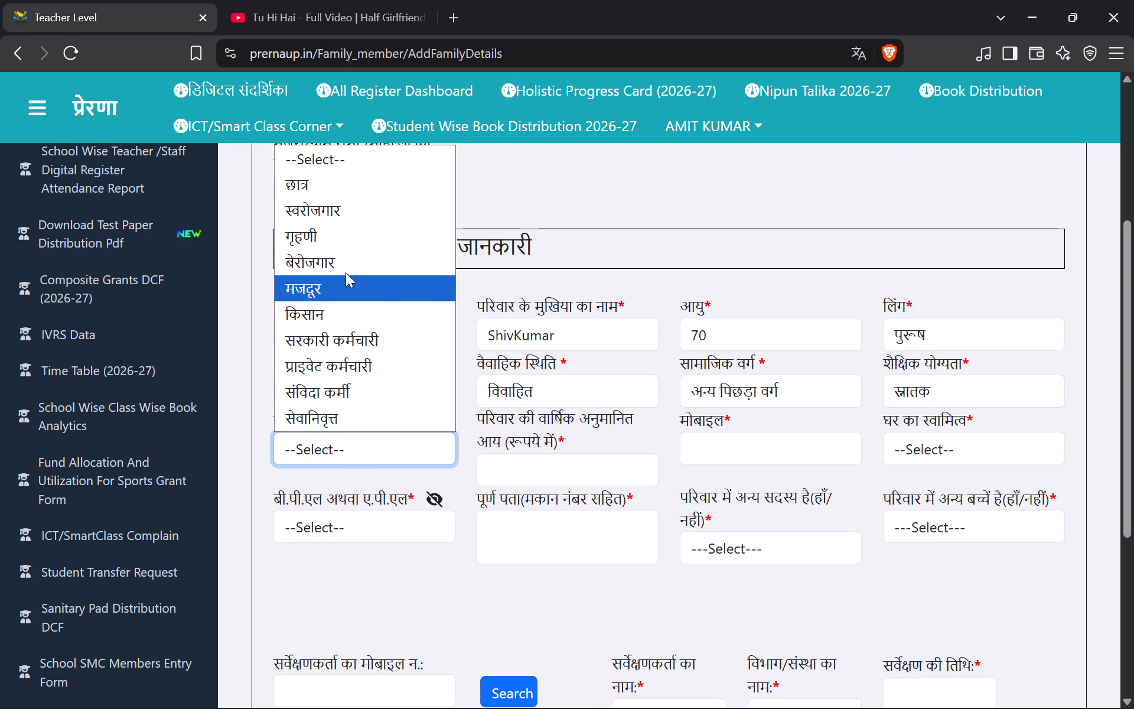
click(336, 216)
Enter 1000000 rupees as the family's estimated annual income.
click(566, 483)
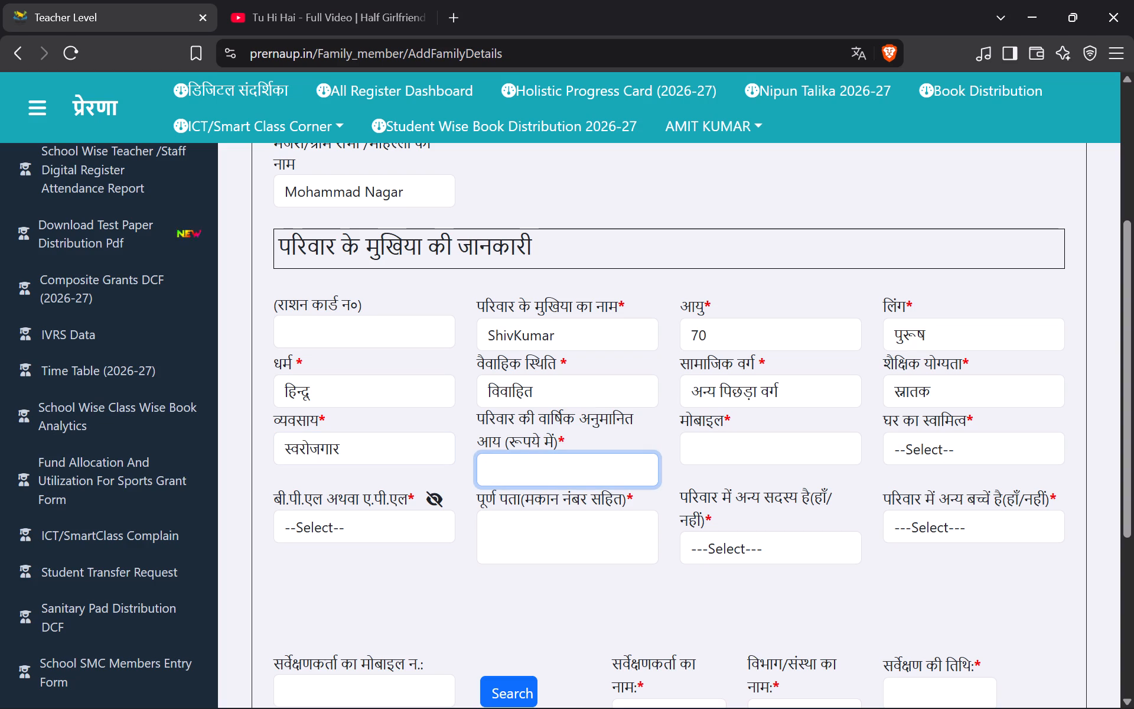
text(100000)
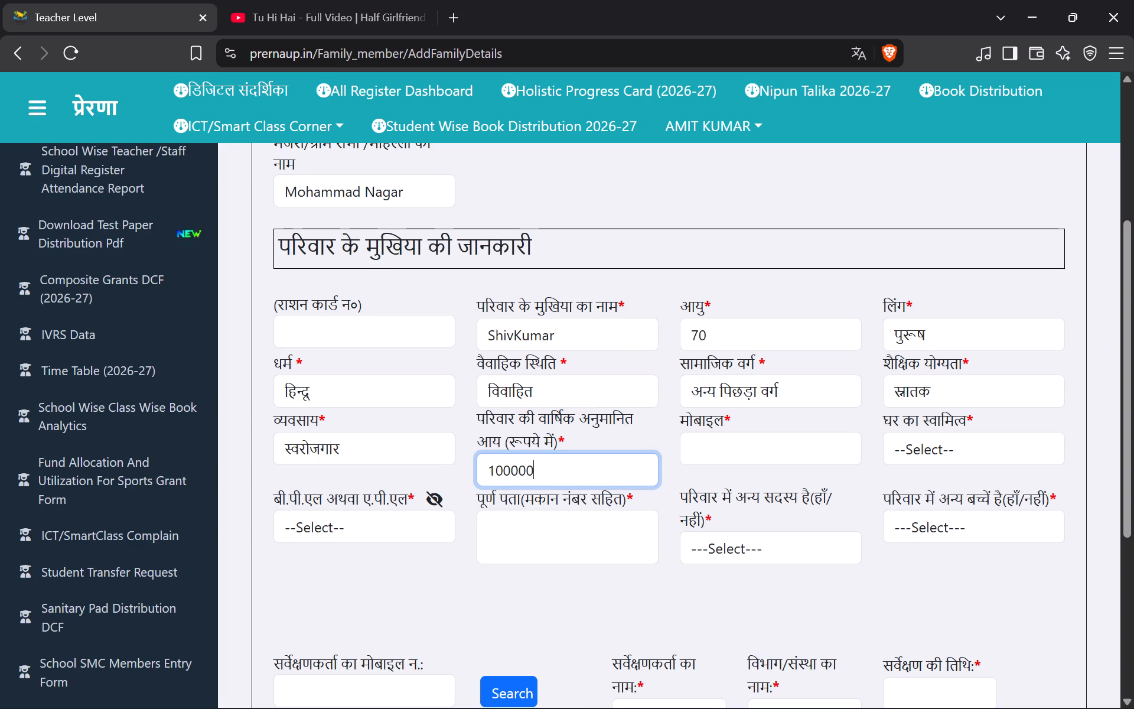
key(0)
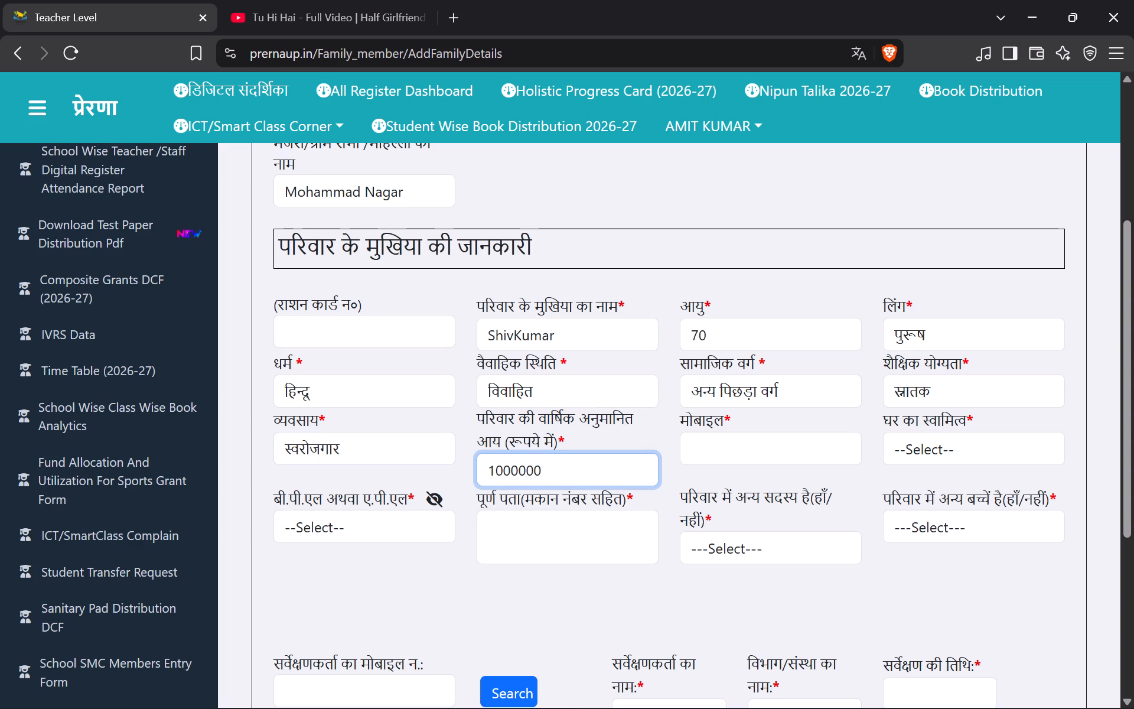
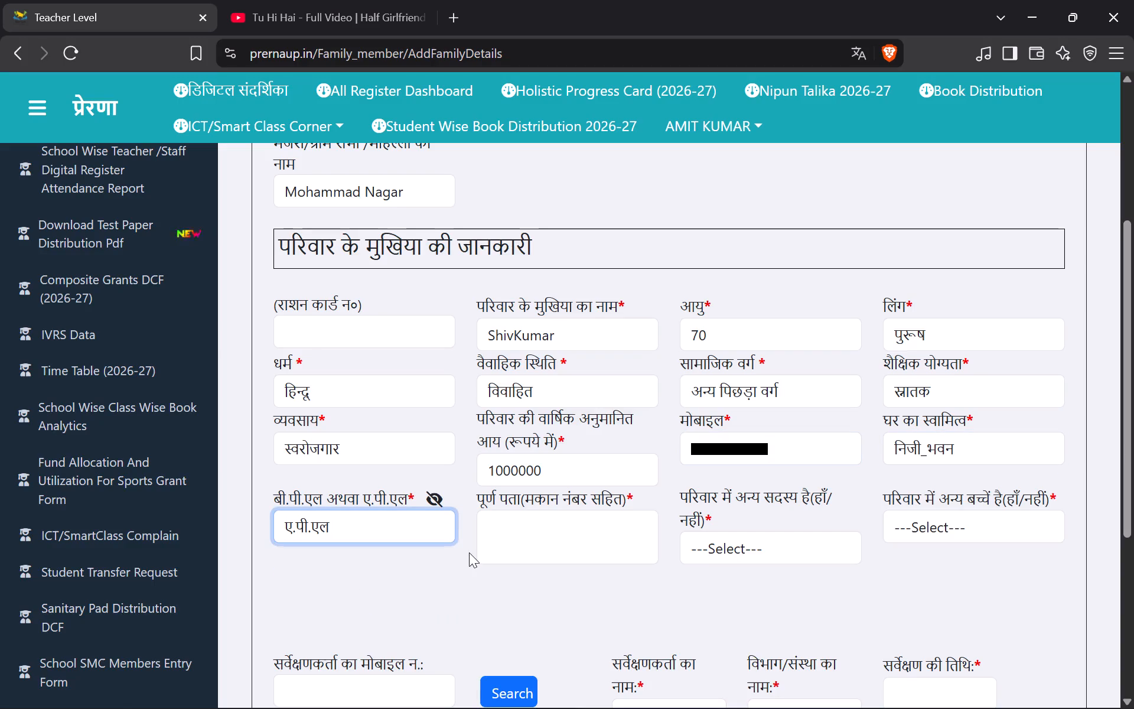
Enter the household's locality name as the family's full address.
click(469, 552)
click(526, 542)
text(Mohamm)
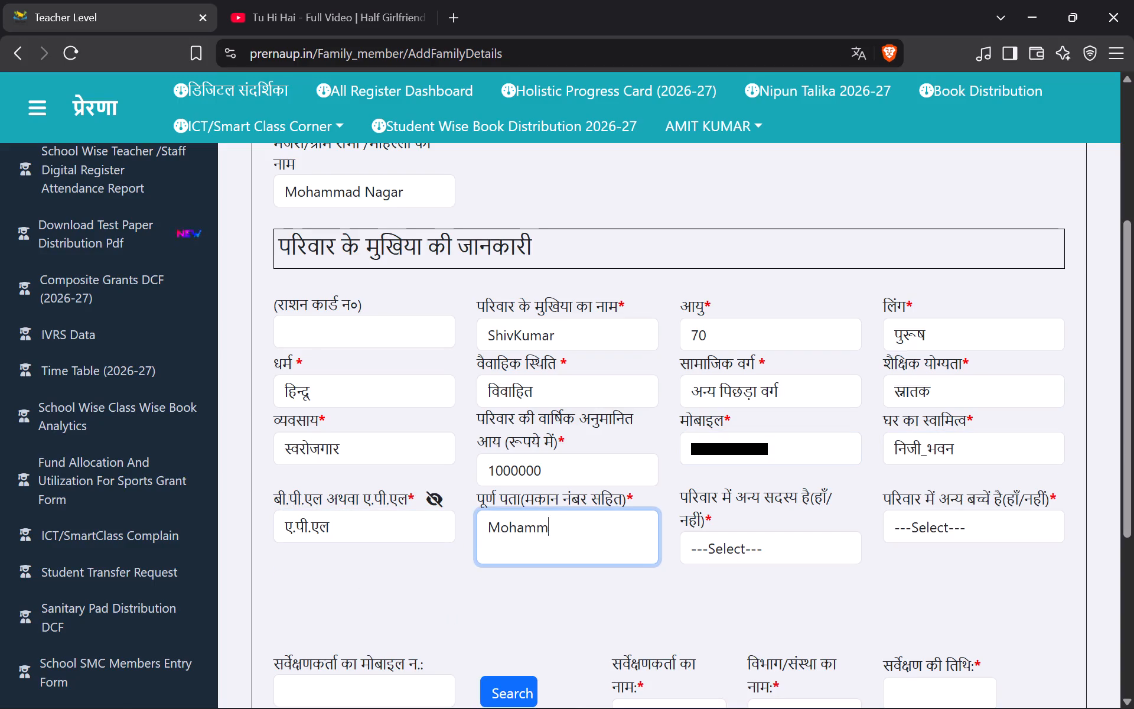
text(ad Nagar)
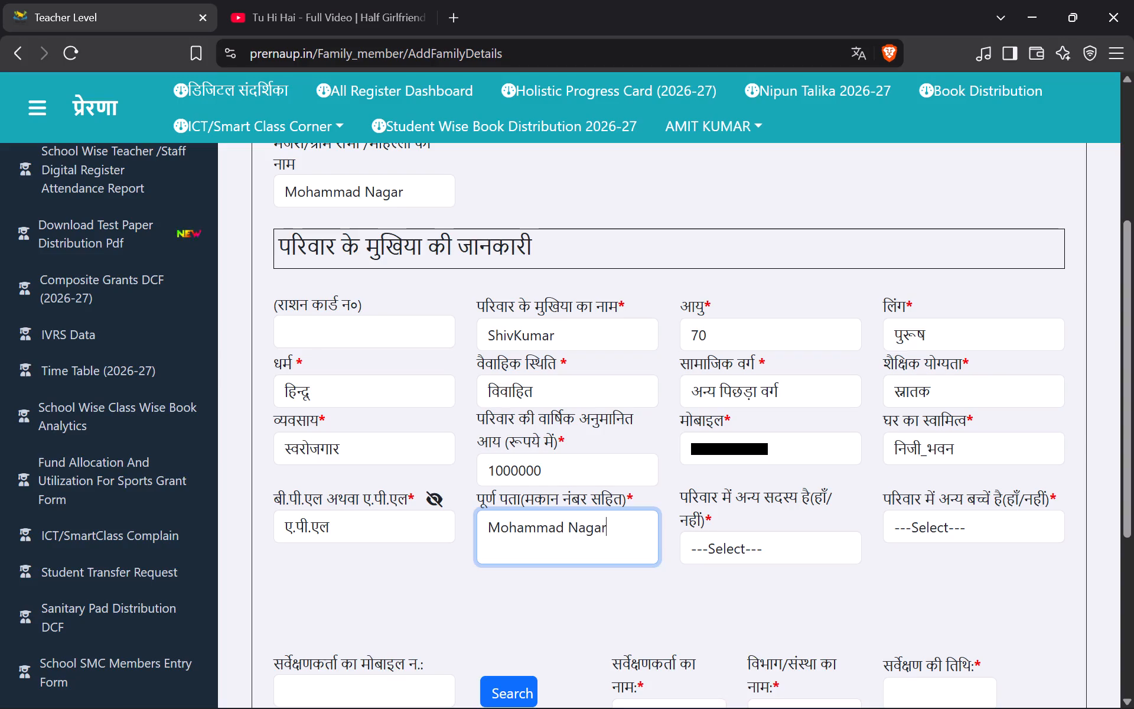
Answer हाँ for other family members and नहीं for other children, accepting the responsibility notice.
scroll(574, 526, down, 1)
click(689, 463)
click(713, 504)
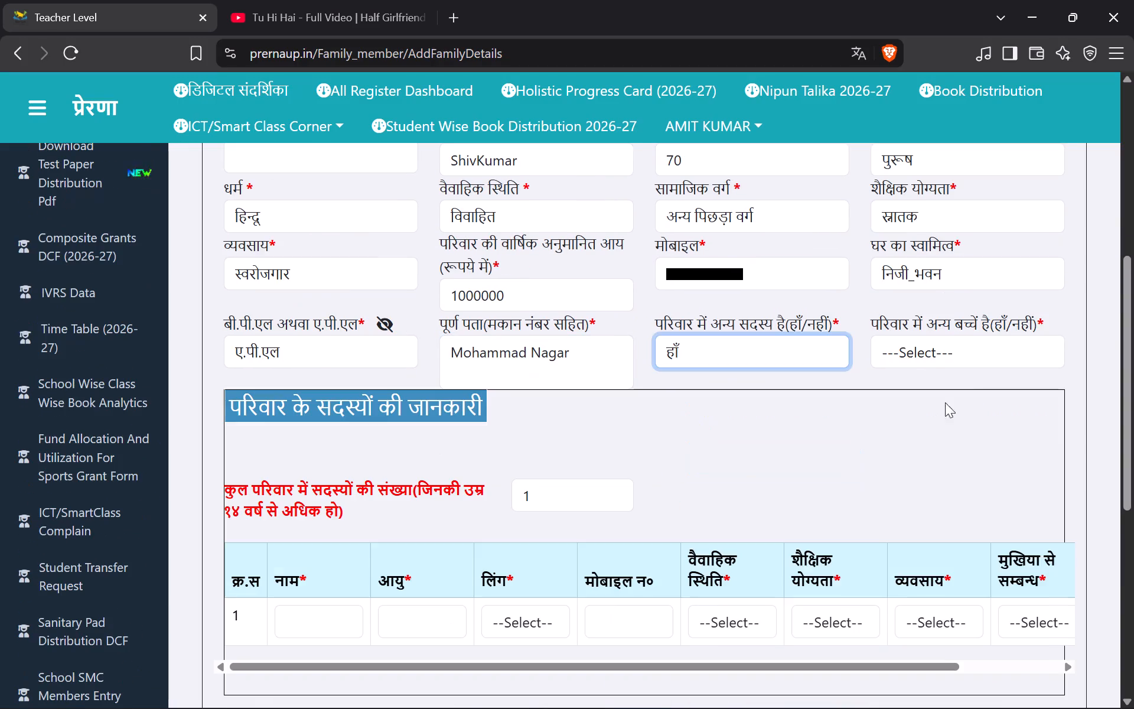
click(954, 364)
click(936, 423)
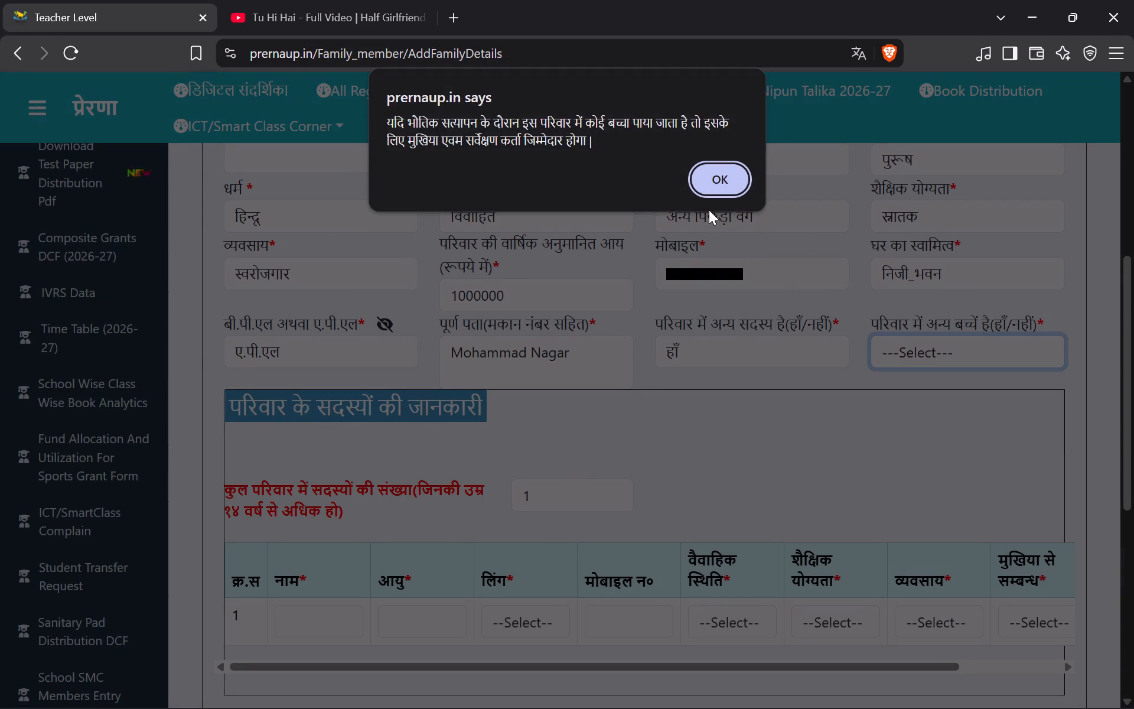
click(709, 192)
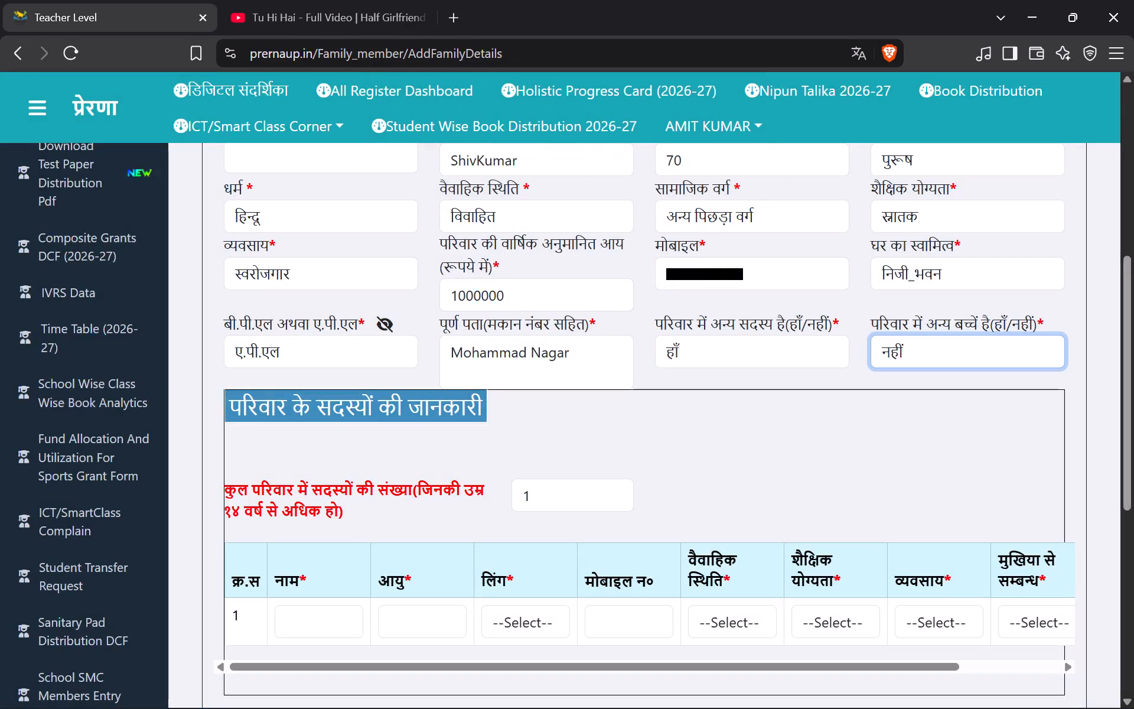
Enter the first family member's name, set the age to 40 and the gender to पुरुष.
scroll(646, 386, down, 2)
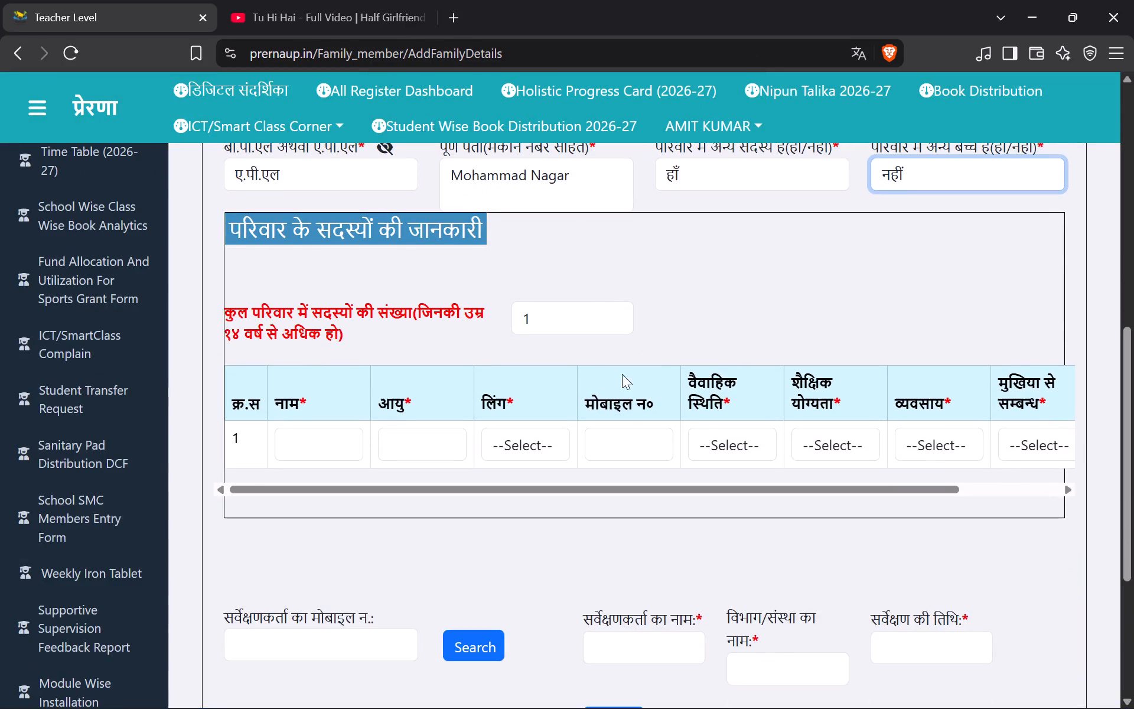
click(303, 461)
click(340, 447)
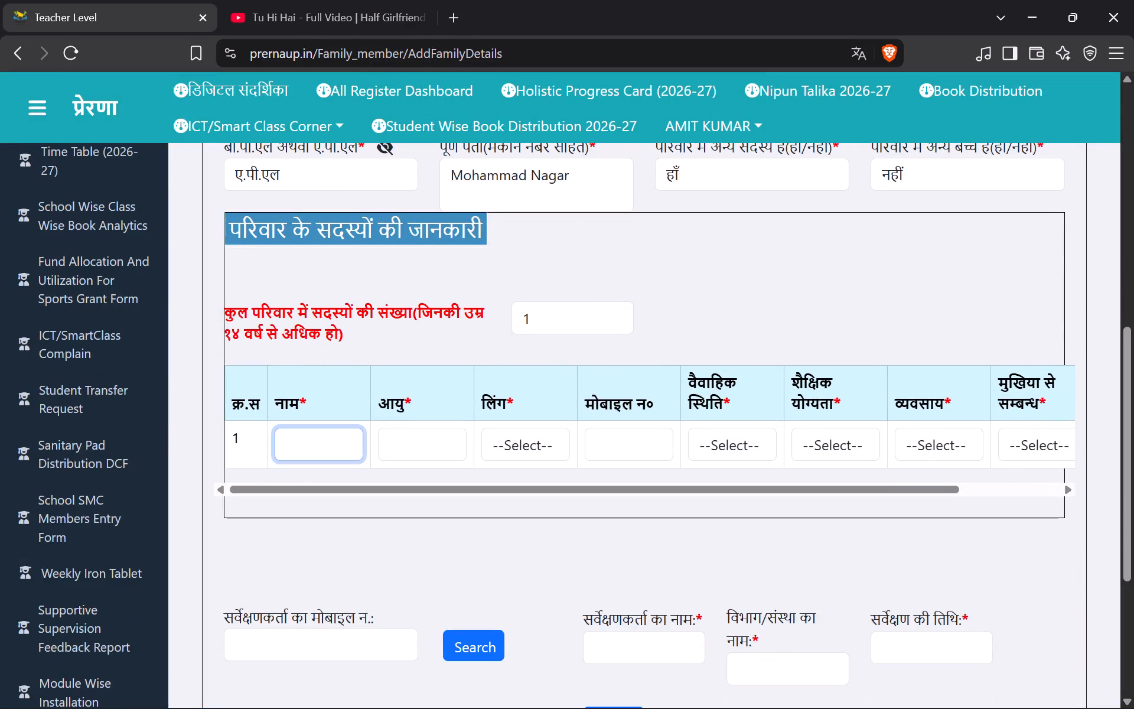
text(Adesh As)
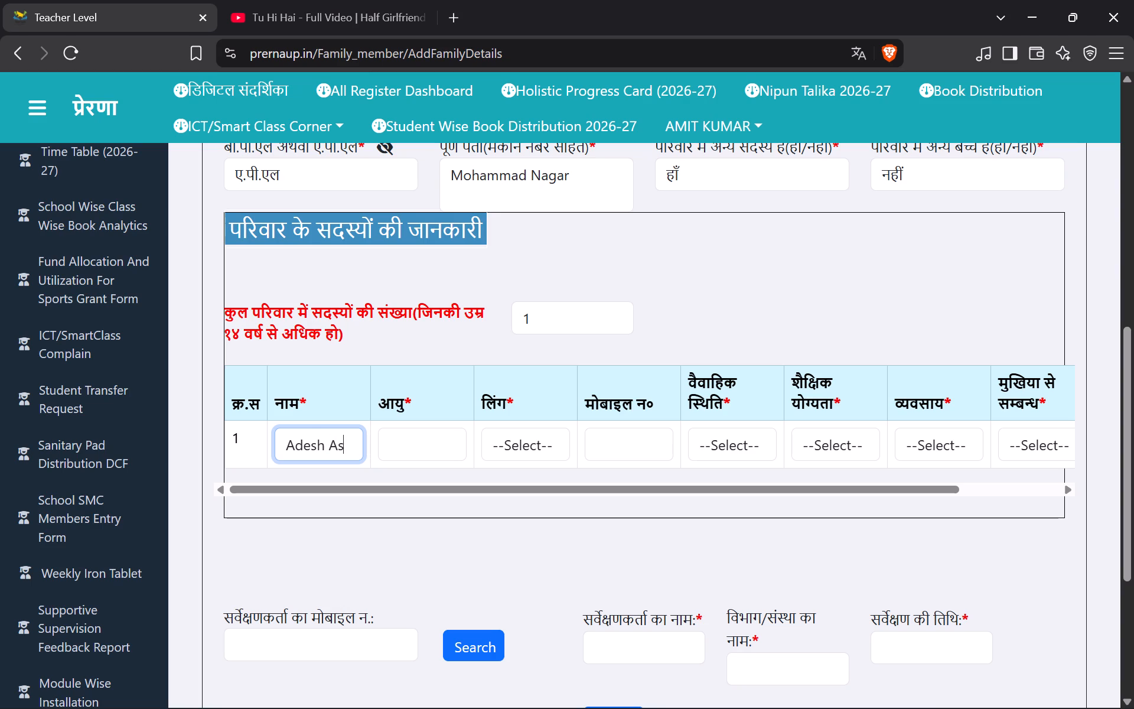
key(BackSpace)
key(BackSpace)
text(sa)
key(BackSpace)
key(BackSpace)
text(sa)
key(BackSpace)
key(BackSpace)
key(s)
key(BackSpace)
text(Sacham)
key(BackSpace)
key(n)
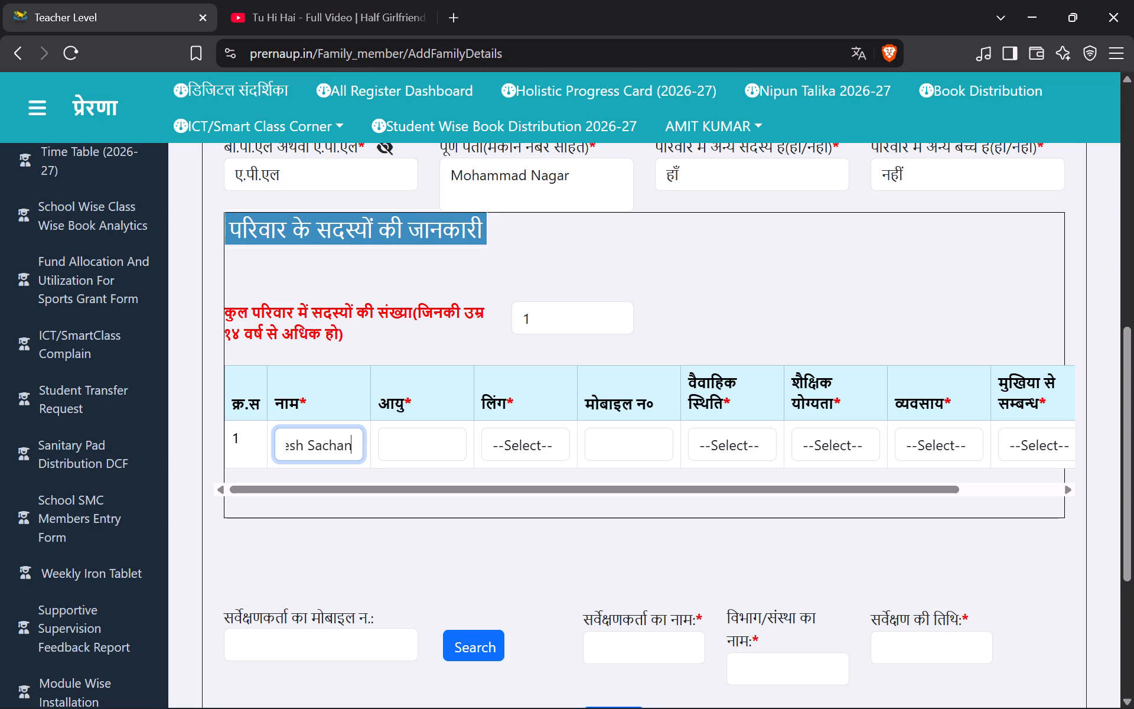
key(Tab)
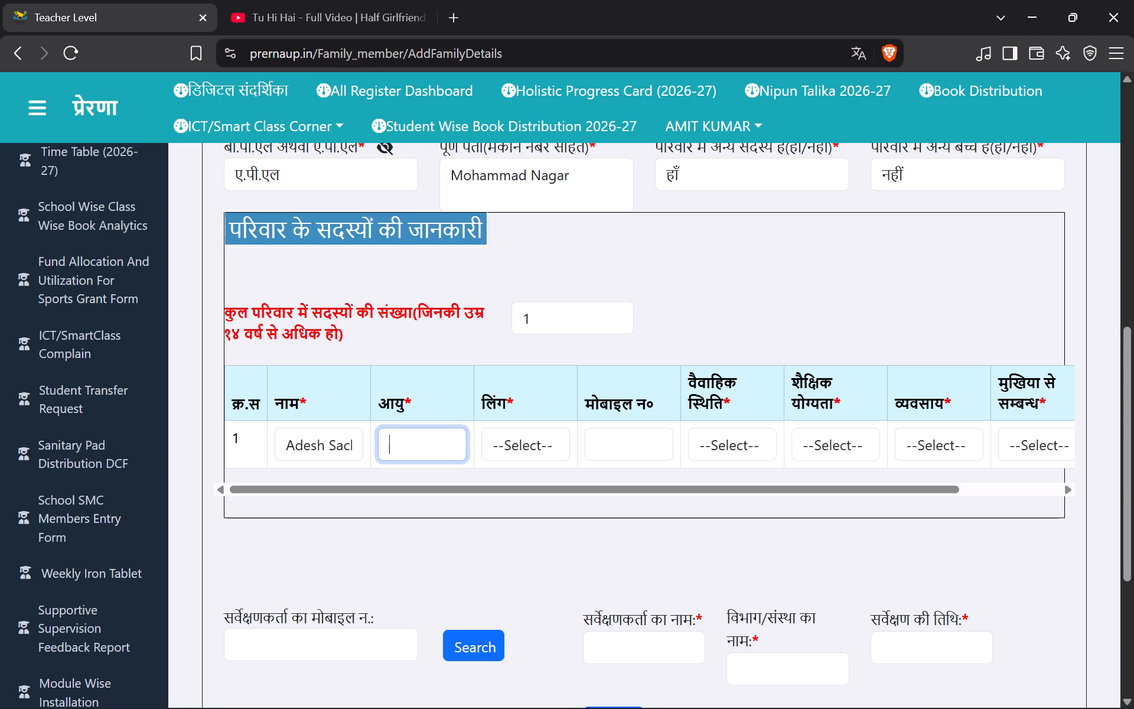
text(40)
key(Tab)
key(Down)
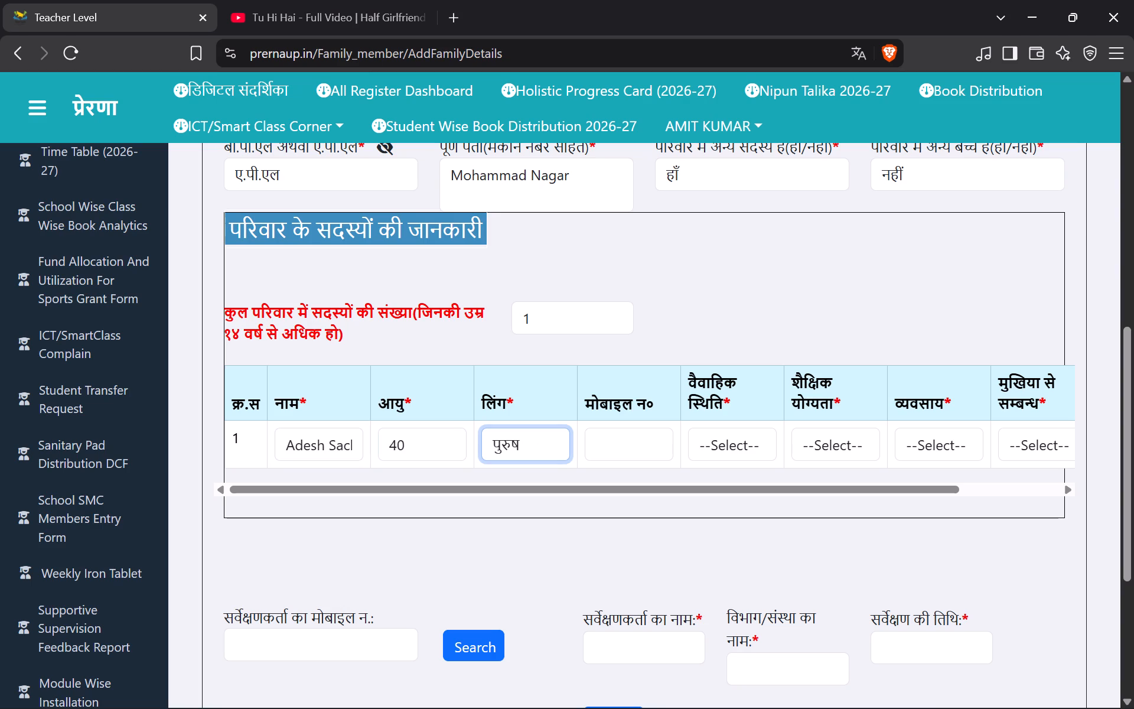
Set the member's marital status to अविवाहित and educational qualification to परास्नातक, leaving the mobile number blank.
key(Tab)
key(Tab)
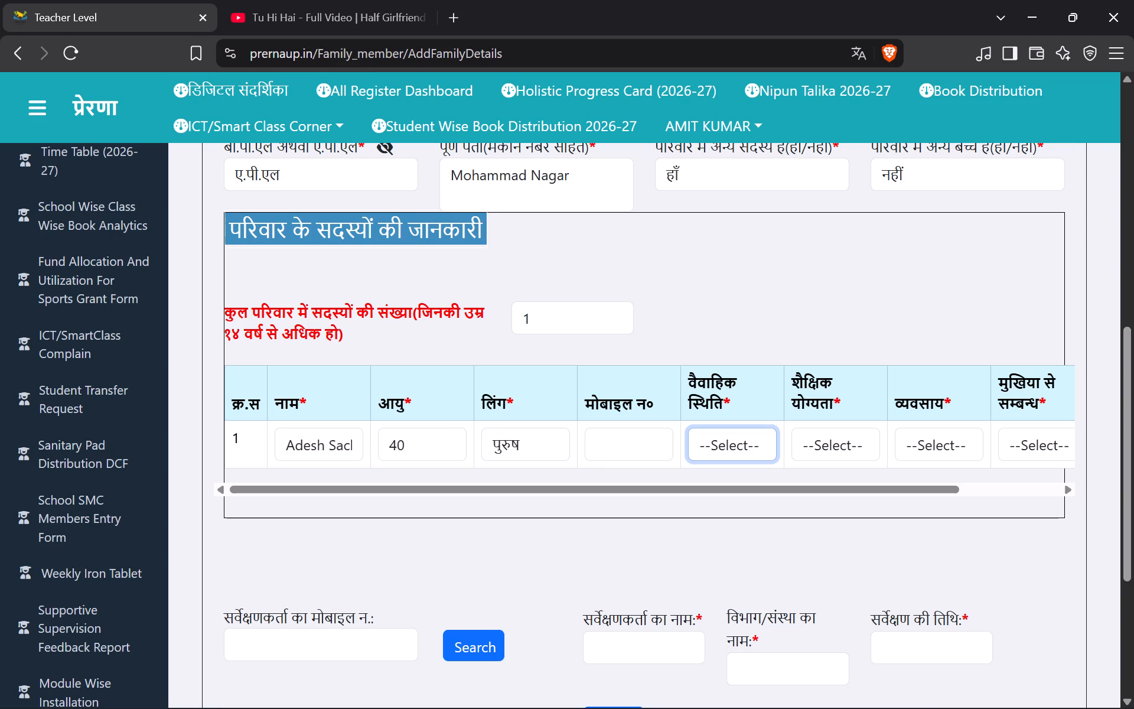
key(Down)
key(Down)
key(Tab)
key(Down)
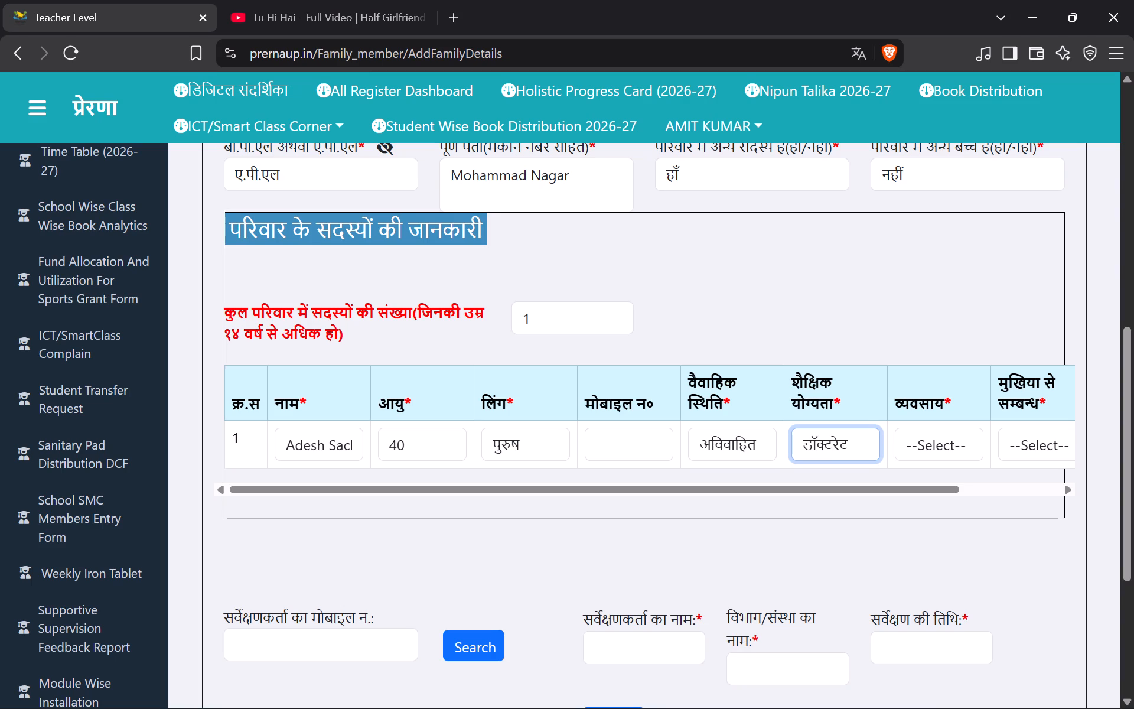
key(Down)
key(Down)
Set the member's occupation to प्राइवेट कर्मचारी and relationship to the family head to पुत्र.
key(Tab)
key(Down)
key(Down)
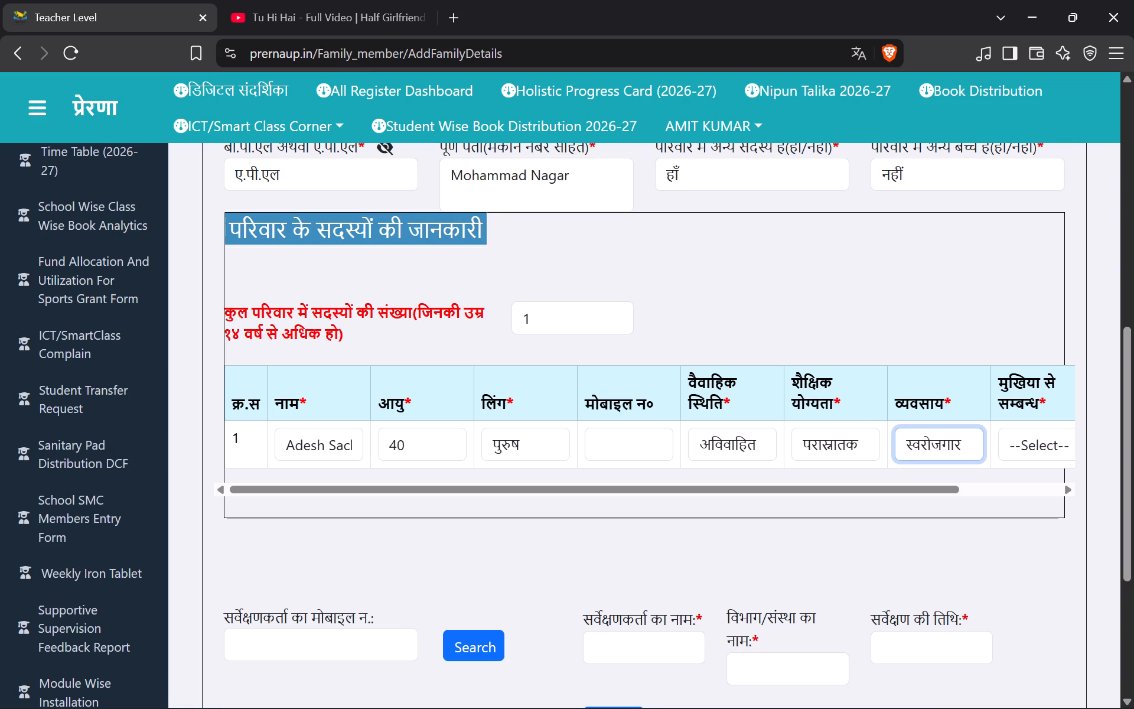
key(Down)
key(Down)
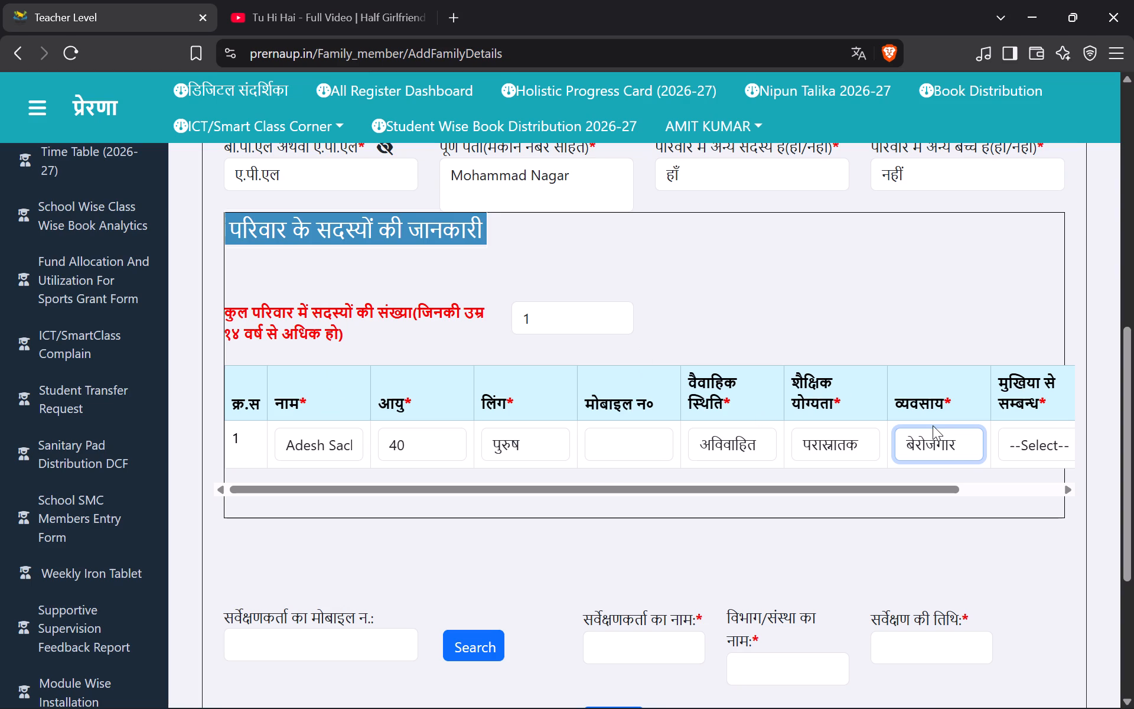
click(939, 455)
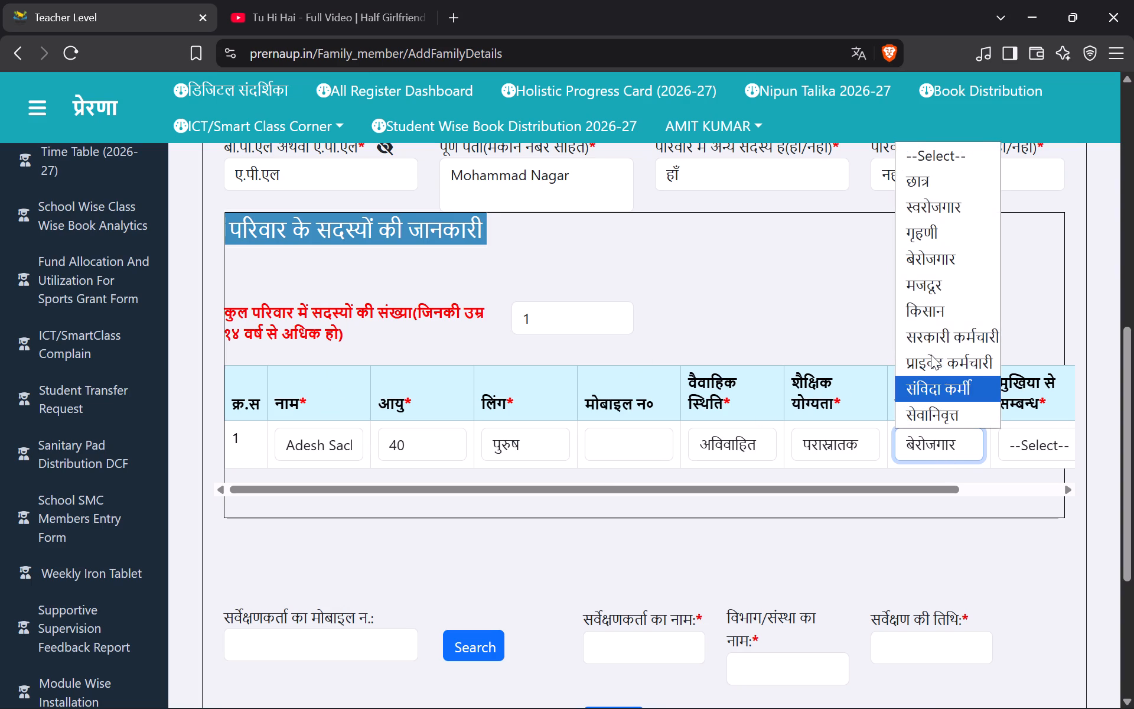
click(931, 354)
click(1016, 438)
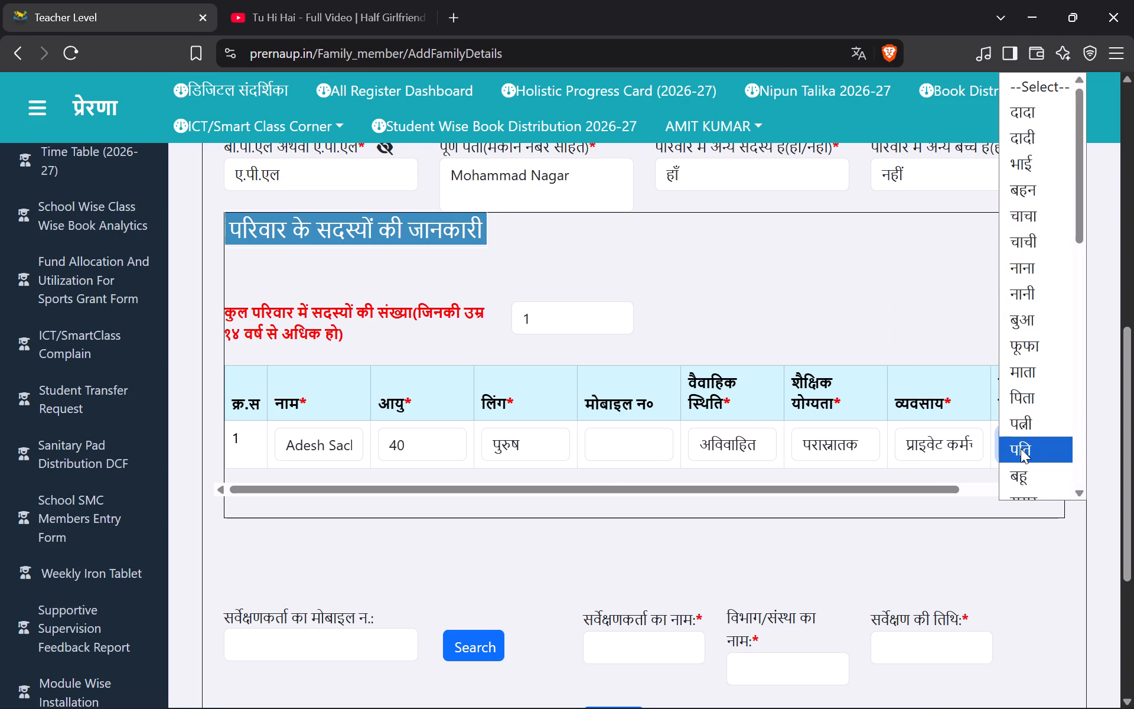
scroll(1021, 448, down, 8)
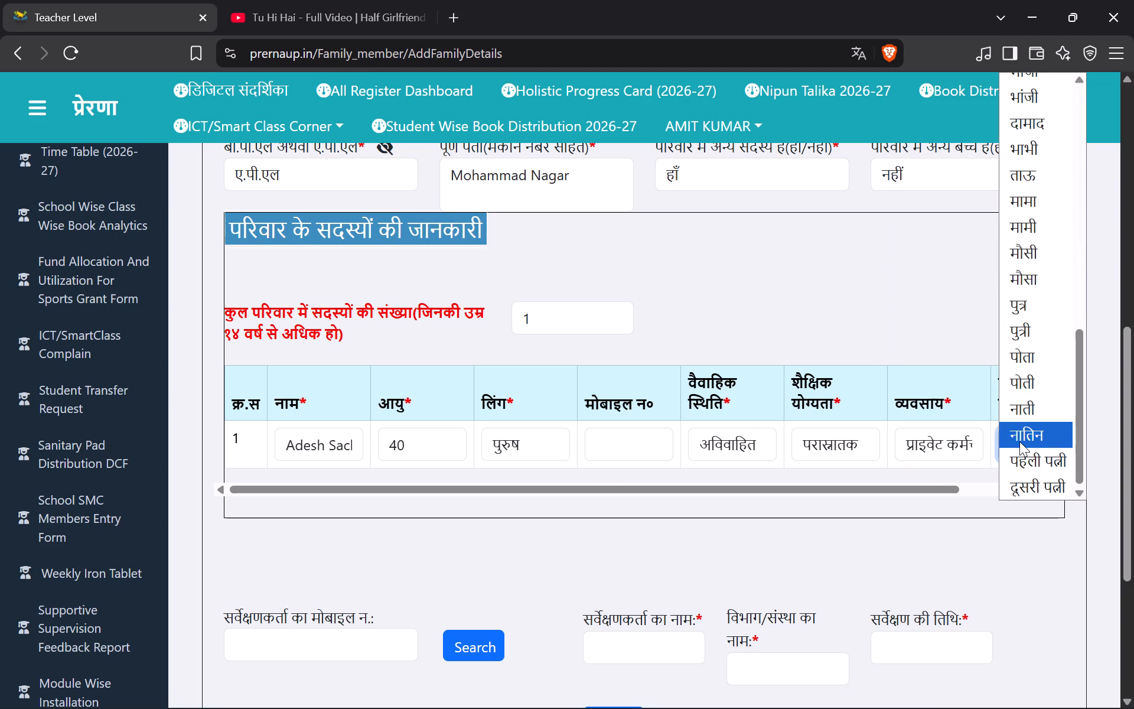
scroll(1019, 441, down, 1)
click(1017, 310)
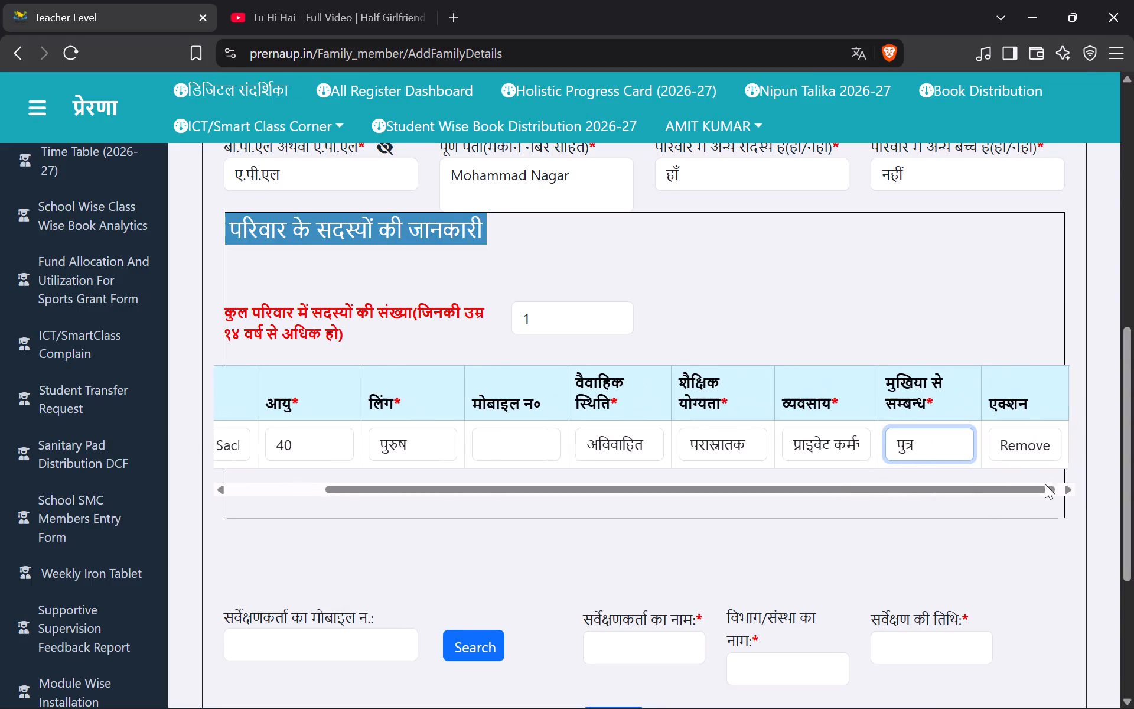
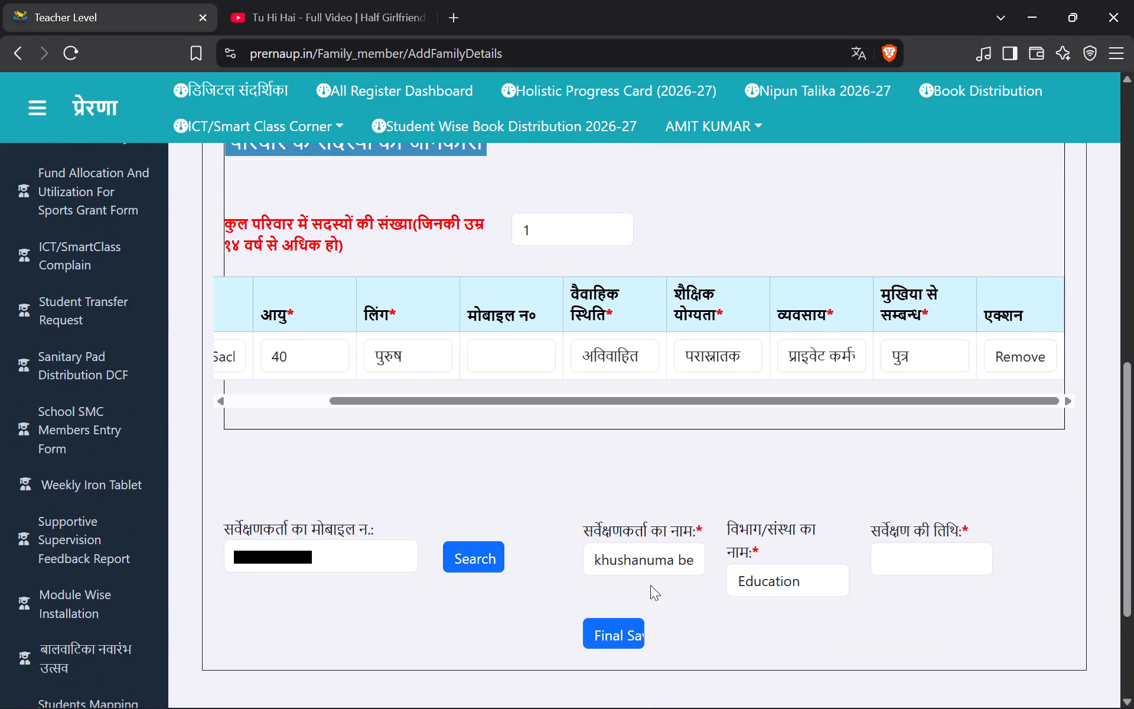
Read through the full surveyor name filled in under सर्वेक्षणकर्ता का नाम.
click(661, 571)
key(Right)
key(Right)
key(Right)
key(Right)
key(Right)
key(Right)
key(Right)
key(Right)
key(Right)
key(Right)
key(Right)
key(Right)
key(Right)
key(Right)
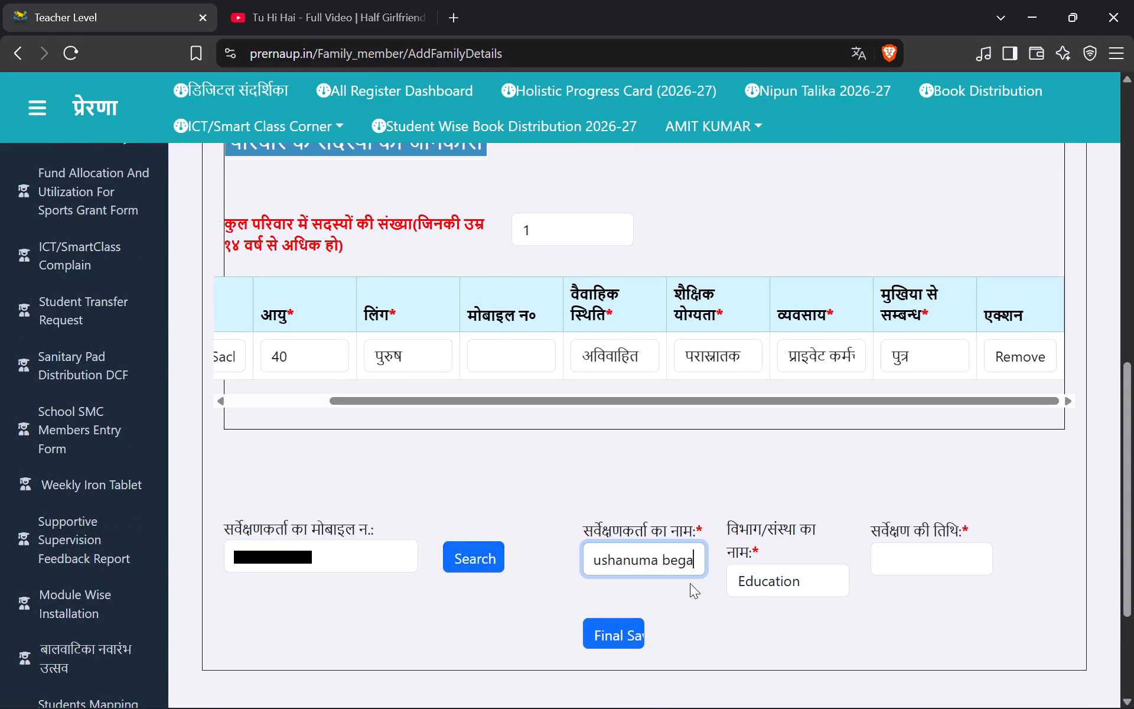
Set the survey date to 06/11/2026 and final-save the household's survey form, acknowledging the confirmation.
click(946, 558)
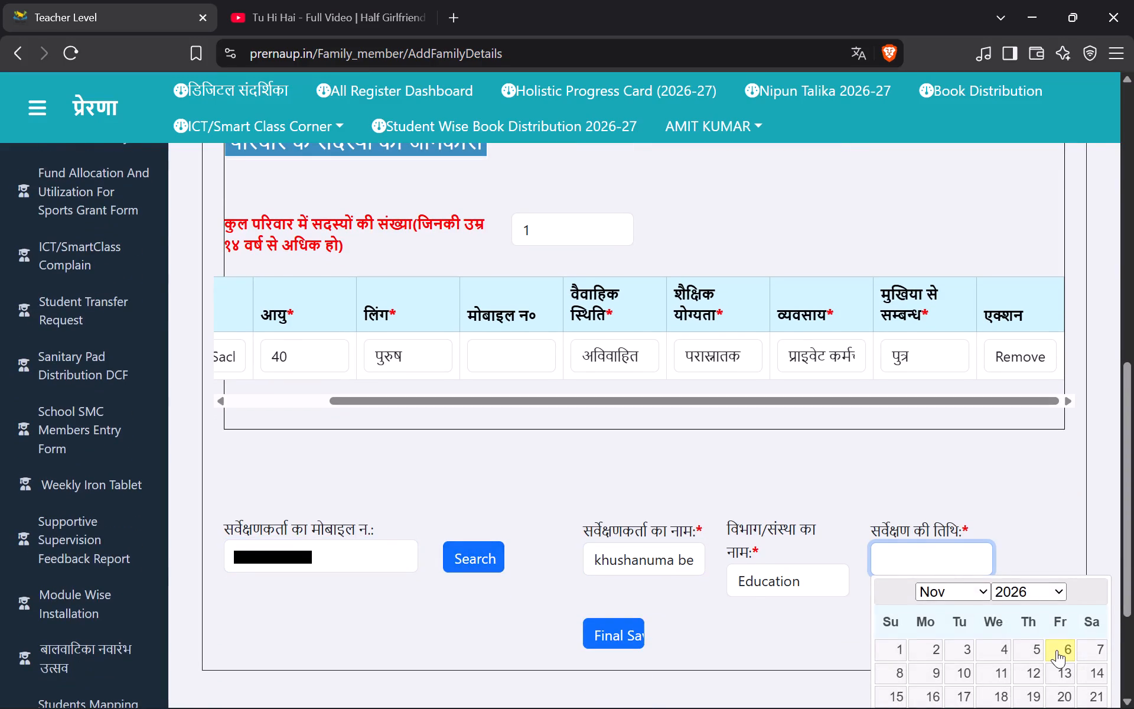
click(1056, 650)
click(612, 629)
scroll(587, 622, down, 4)
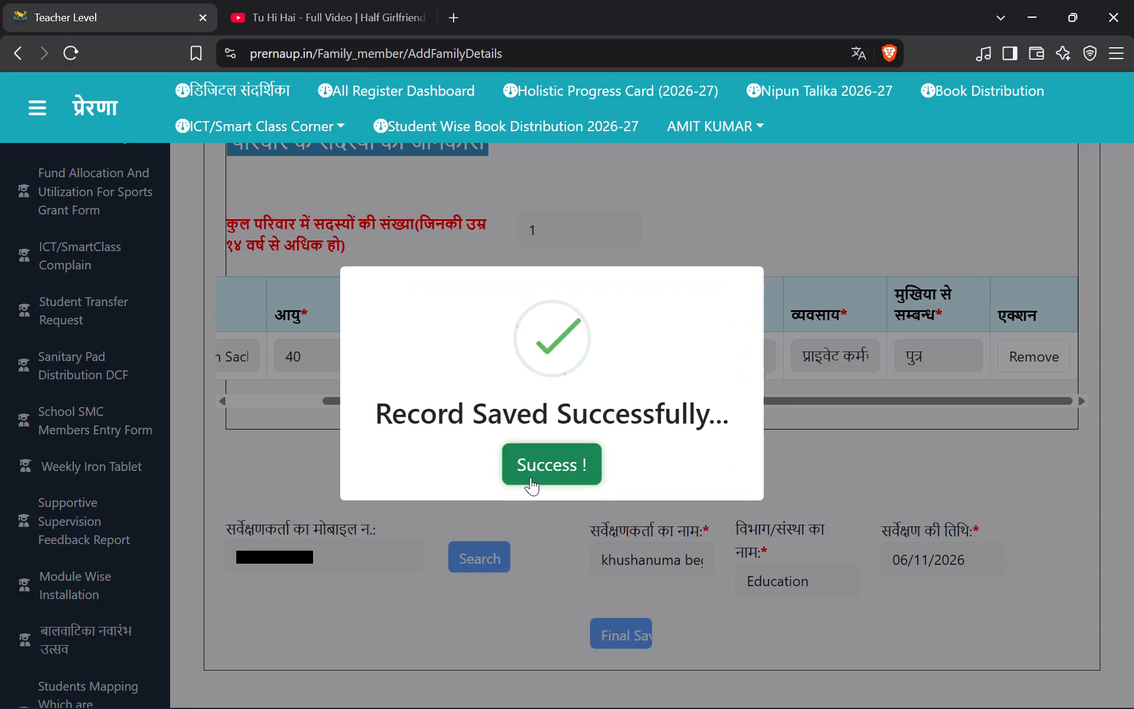
click(537, 466)
Return to the family survey report and open a blank form to add a new family head.
click(21, 58)
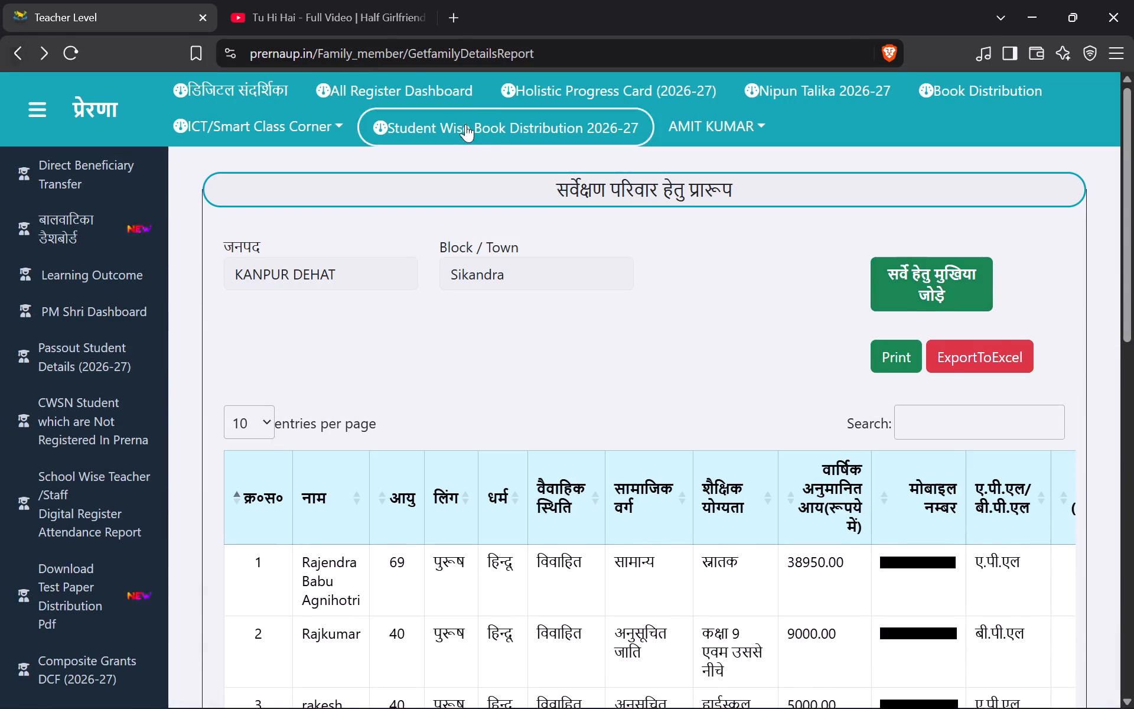
click(895, 291)
Set the location to area type नगर पंचायत, local body सिकन्दरा, ward 9-मोहम्मद नगर and mohalla Mohammad Nagar.
click(790, 294)
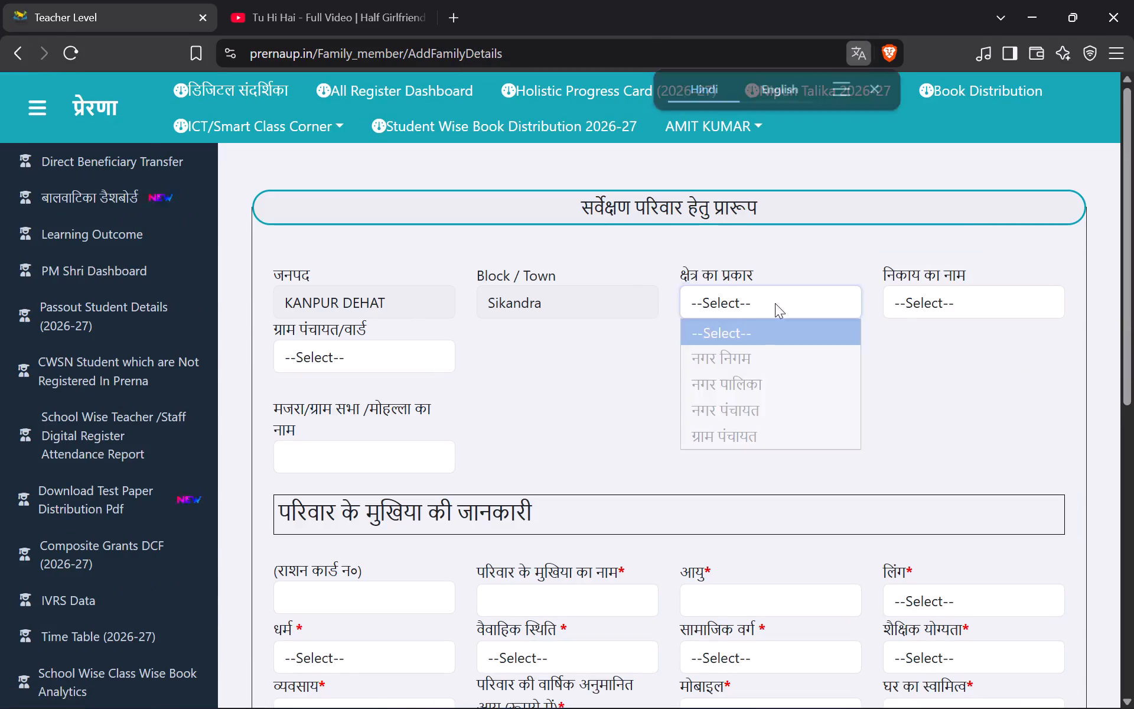
click(755, 409)
click(945, 303)
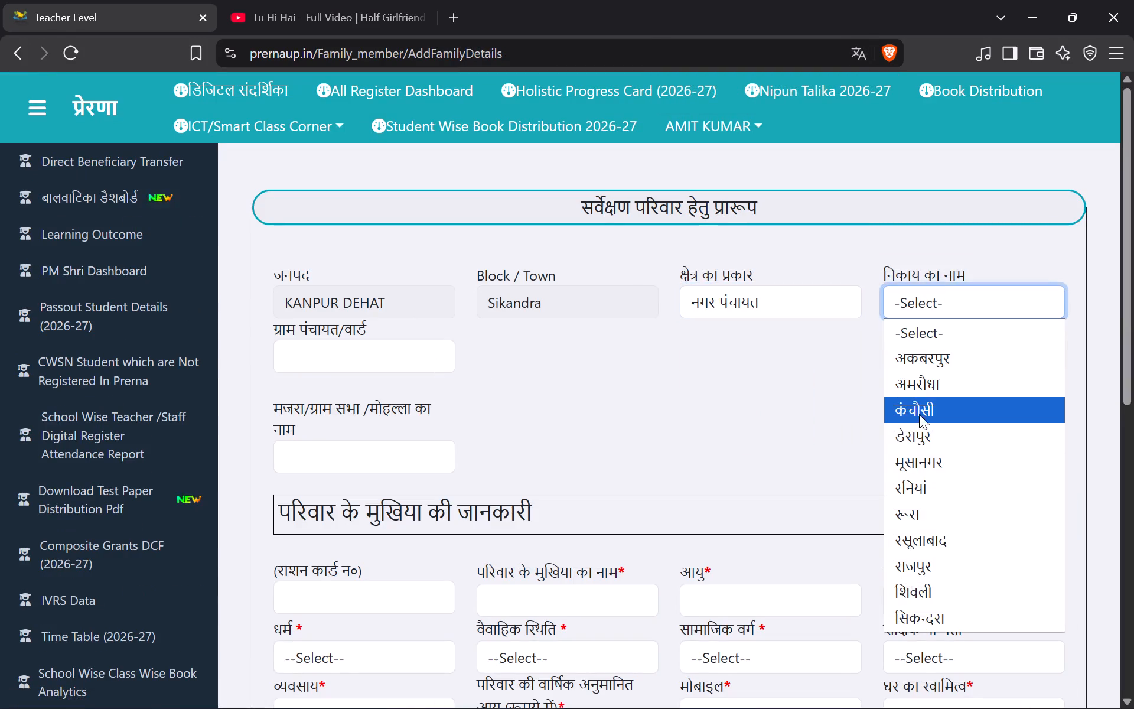
click(938, 607)
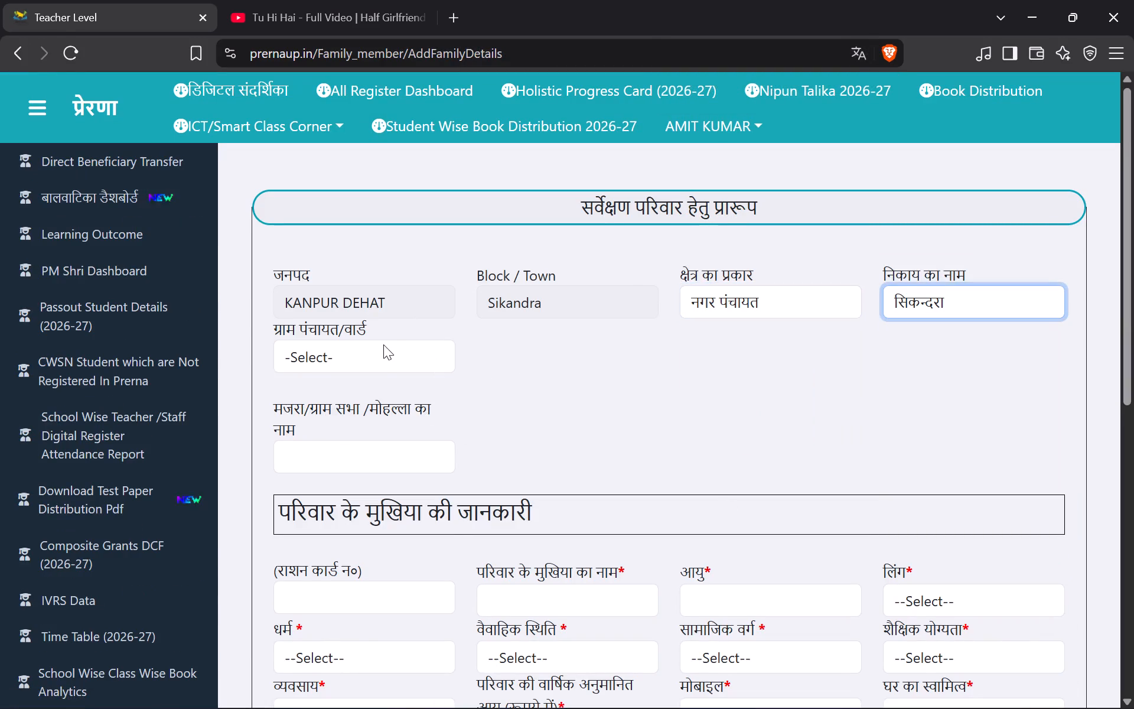
click(383, 344)
click(377, 518)
click(364, 451)
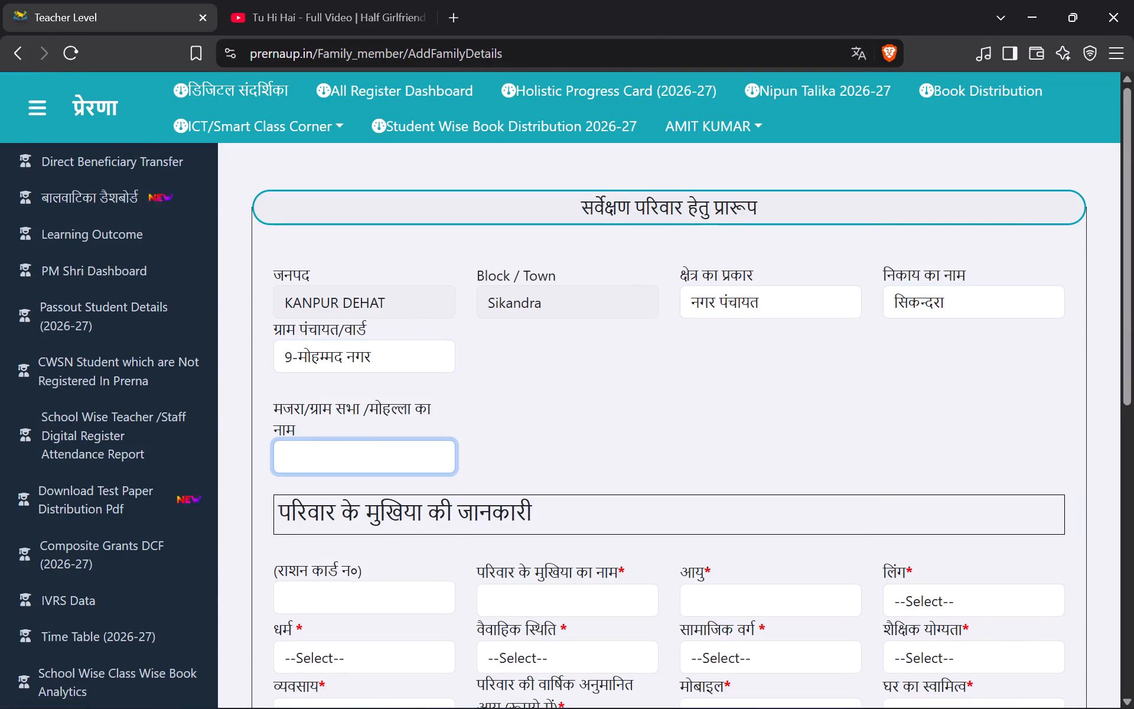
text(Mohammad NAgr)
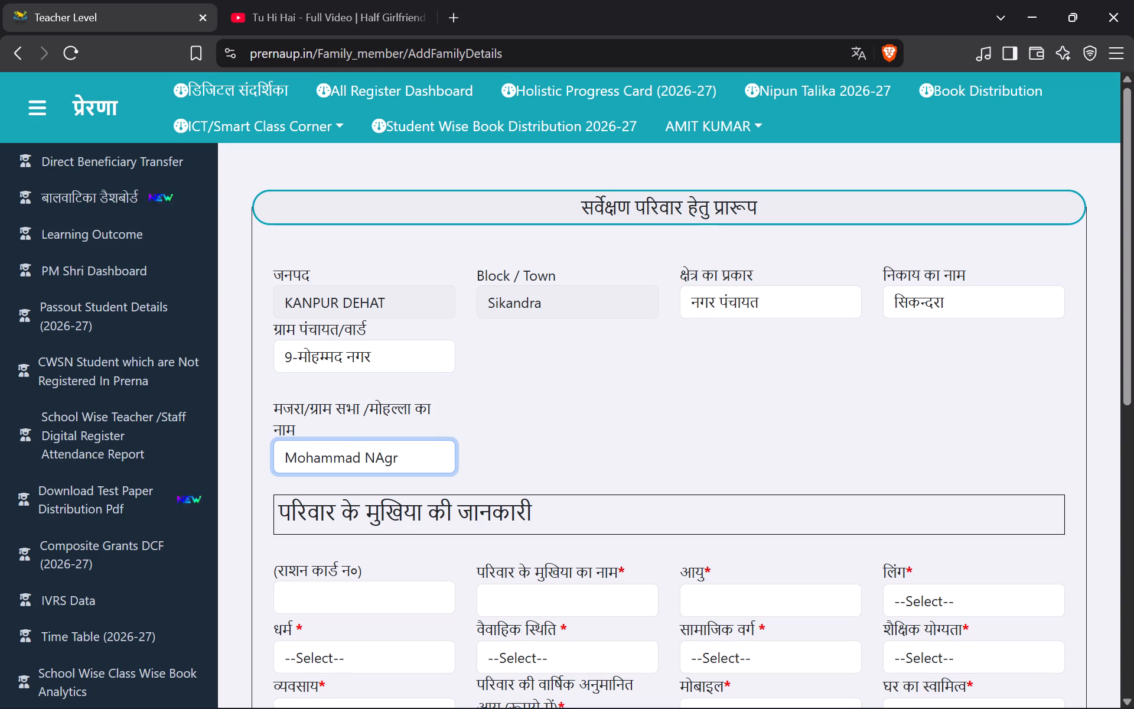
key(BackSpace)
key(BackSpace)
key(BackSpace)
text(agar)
Enter the family head's name, set the age to 70 and the gender to पुरूष.
click(528, 587)
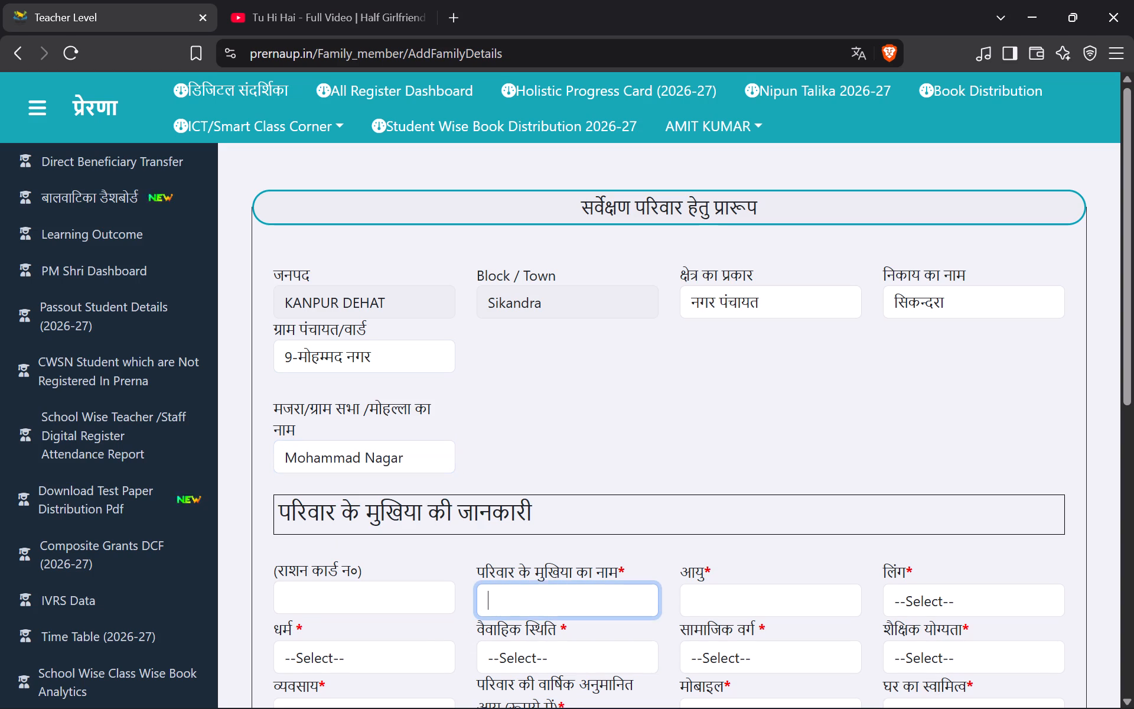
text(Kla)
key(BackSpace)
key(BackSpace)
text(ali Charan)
click(699, 605)
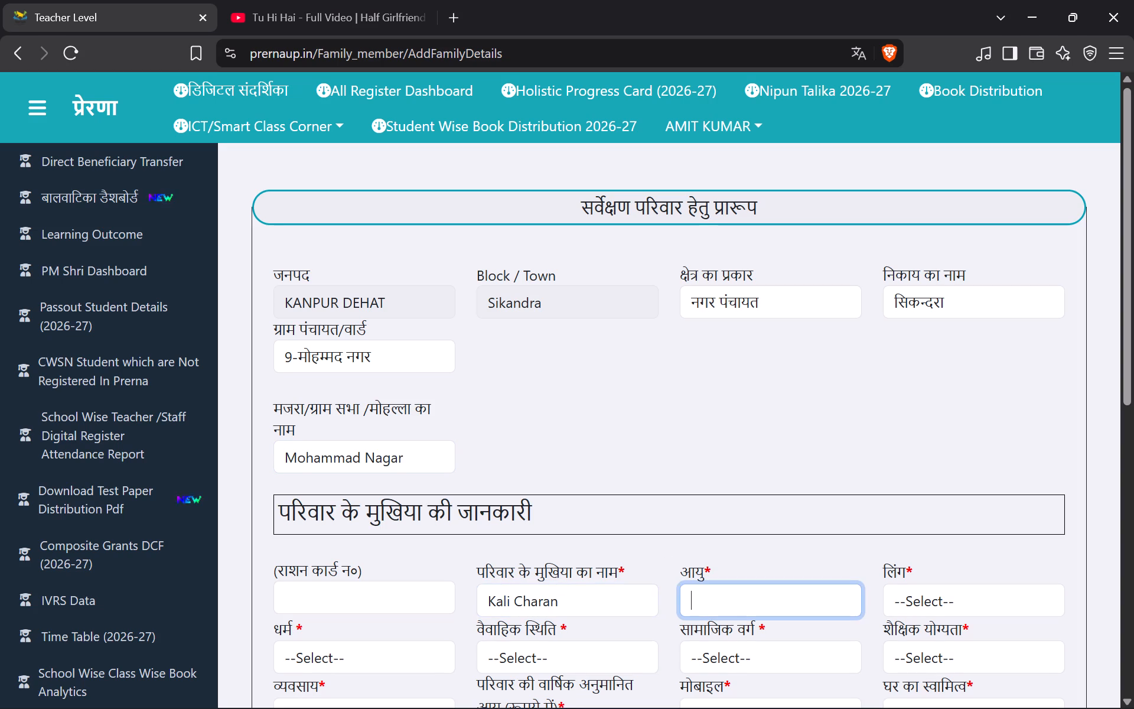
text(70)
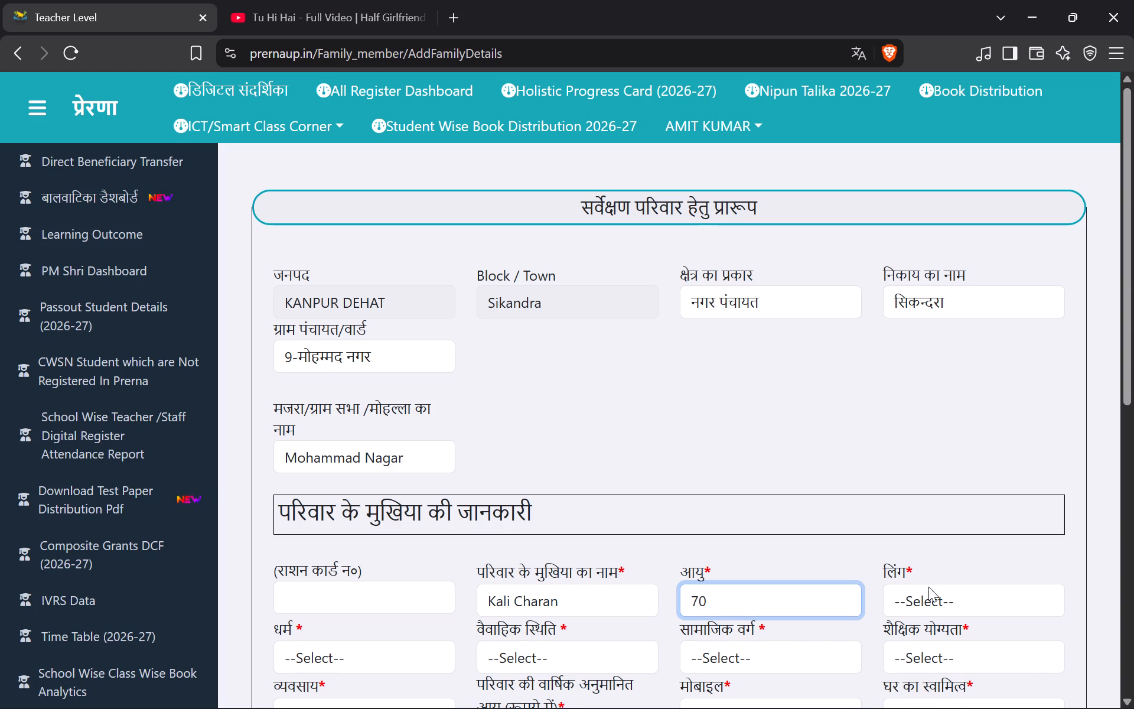
click(929, 587)
click(914, 518)
Set the head's religion to हिन्दू, marital status to विवाहित and social class to अन्य पिछड़ा वर्ग.
scroll(617, 588, down, 2)
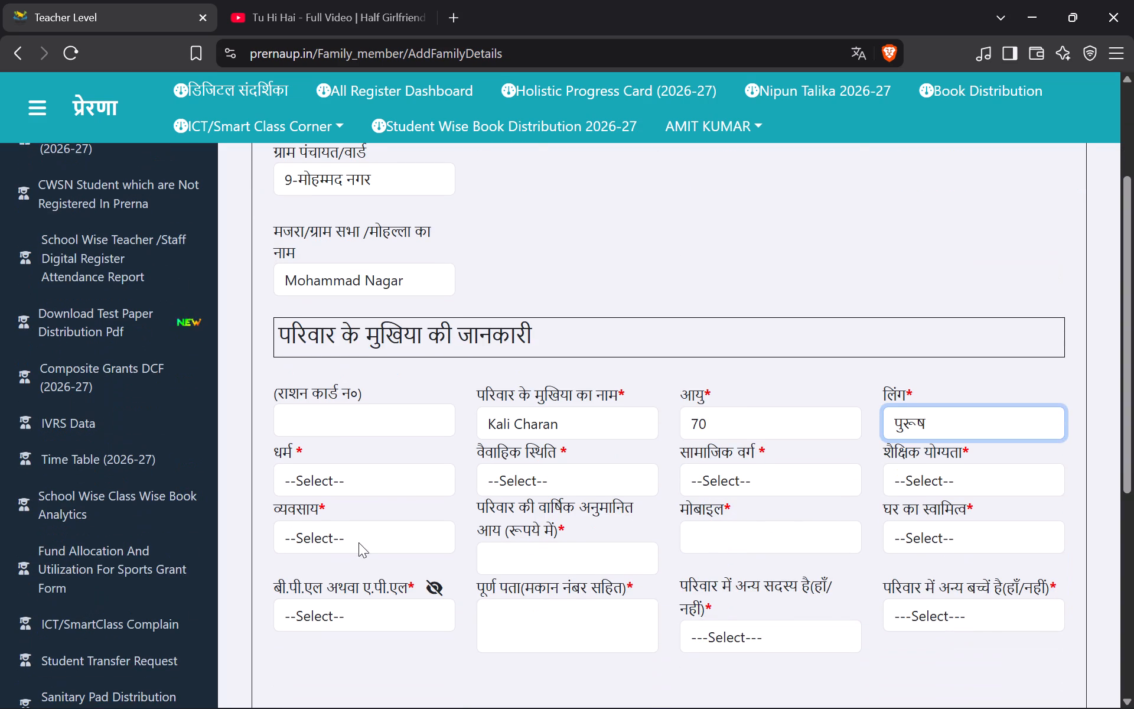
click(389, 463)
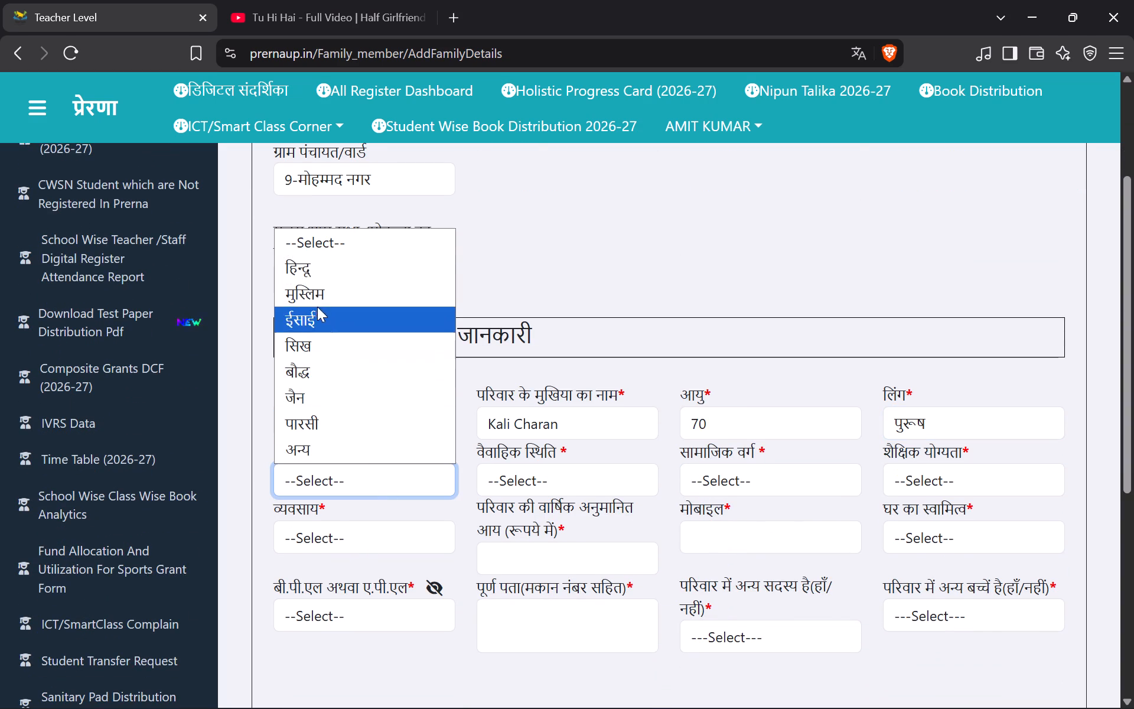
click(314, 279)
click(531, 476)
click(527, 539)
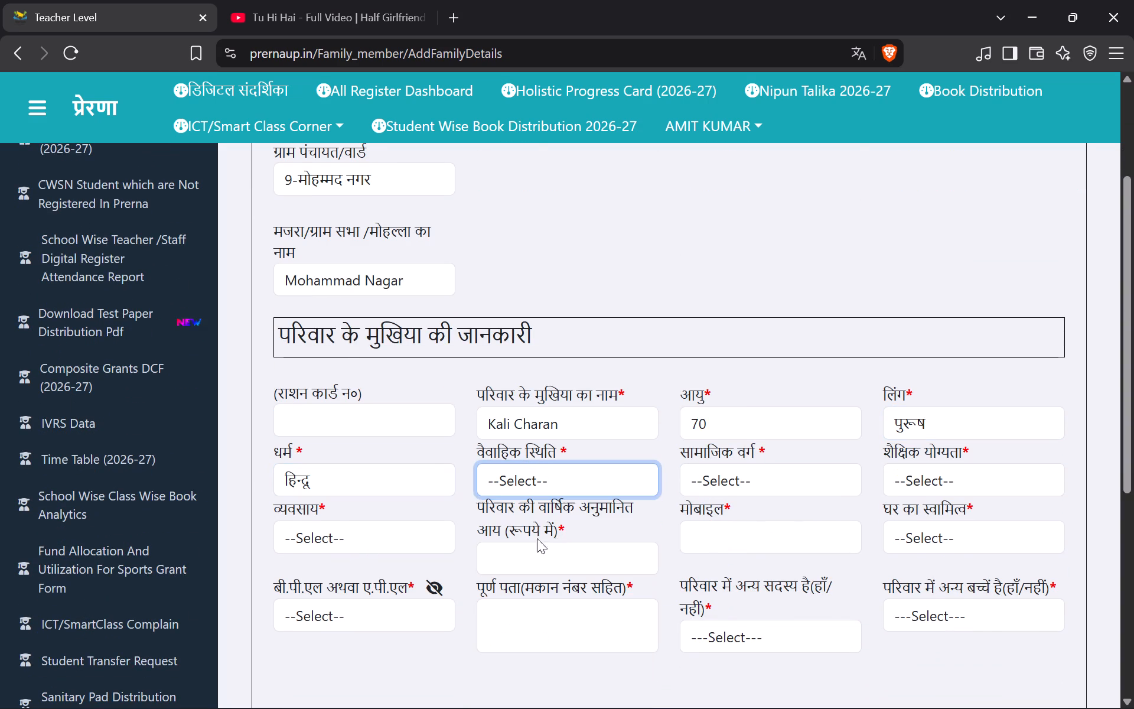
click(712, 500)
click(715, 474)
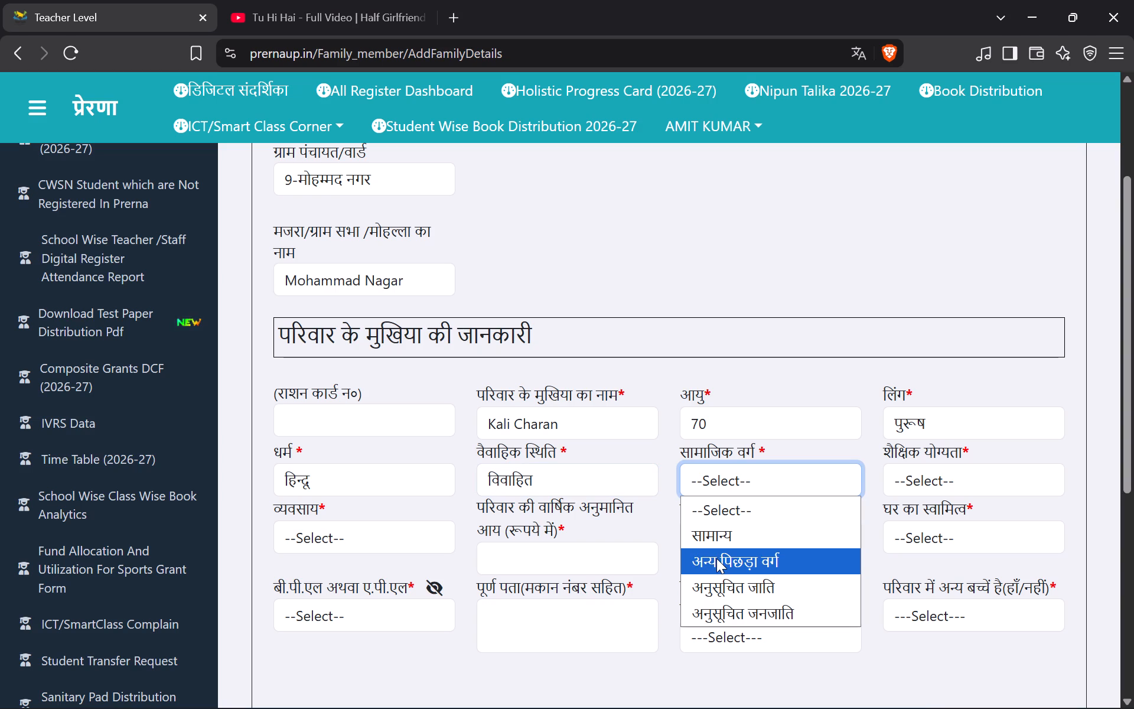
click(716, 560)
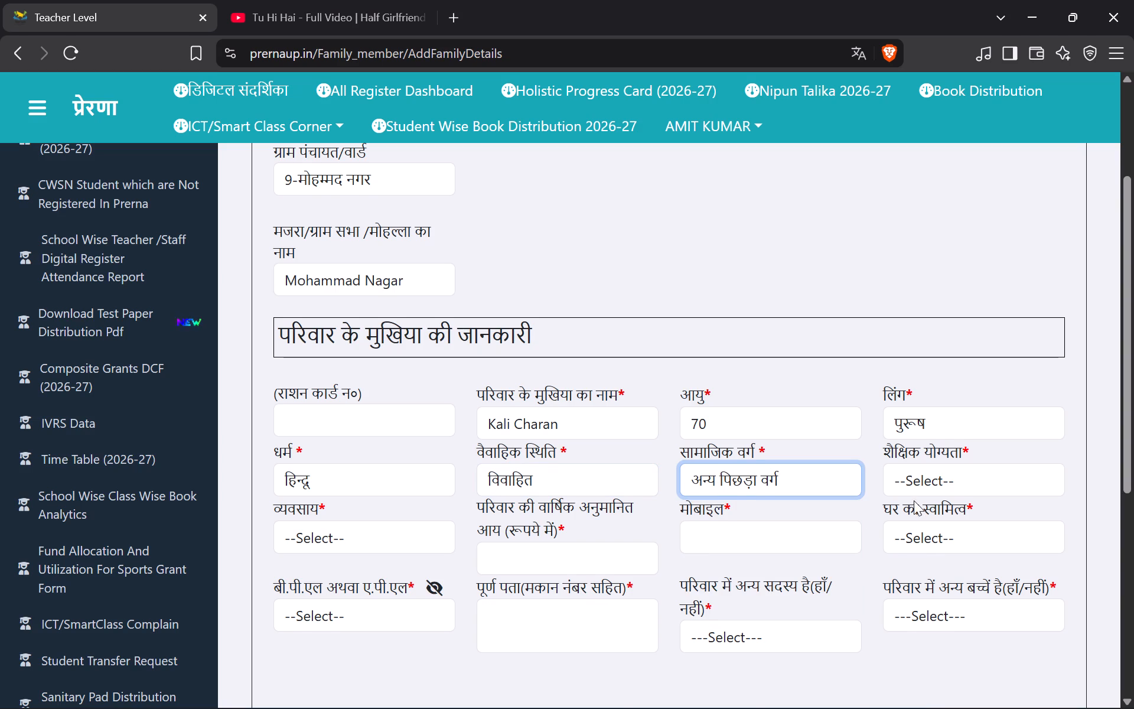
Set the head's educational qualification to स्नातक and occupation to किसान.
scroll(912, 495, down, 1)
click(908, 393)
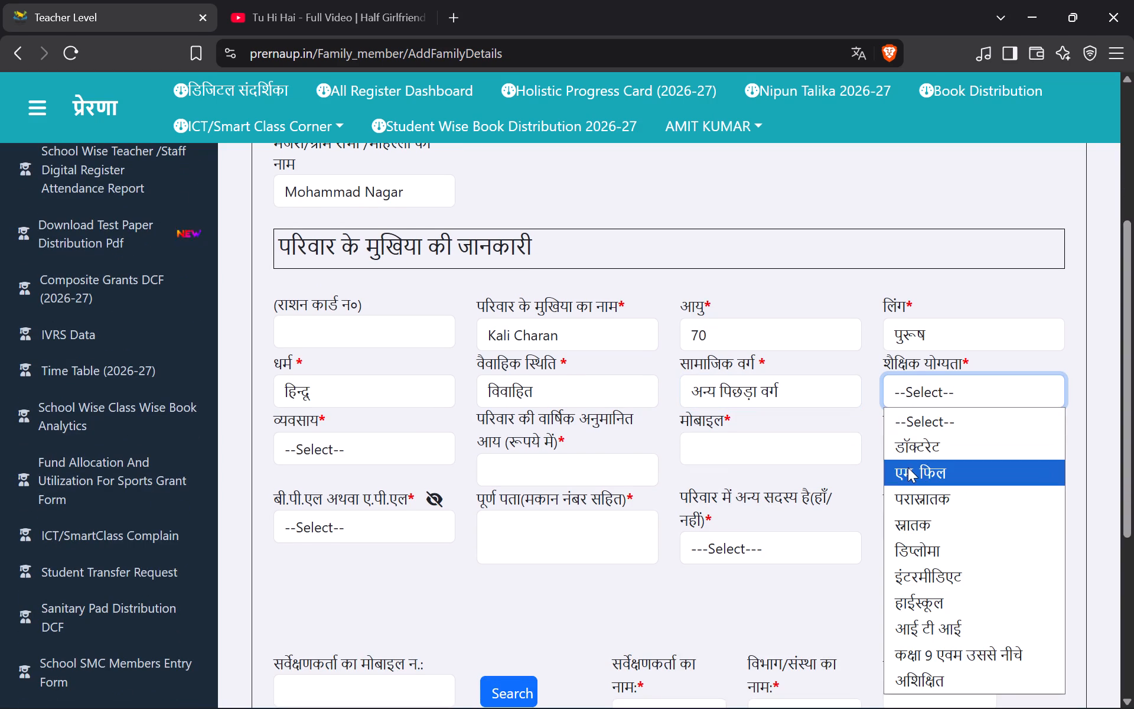
click(923, 526)
click(356, 465)
drag(371, 455, 371, 461)
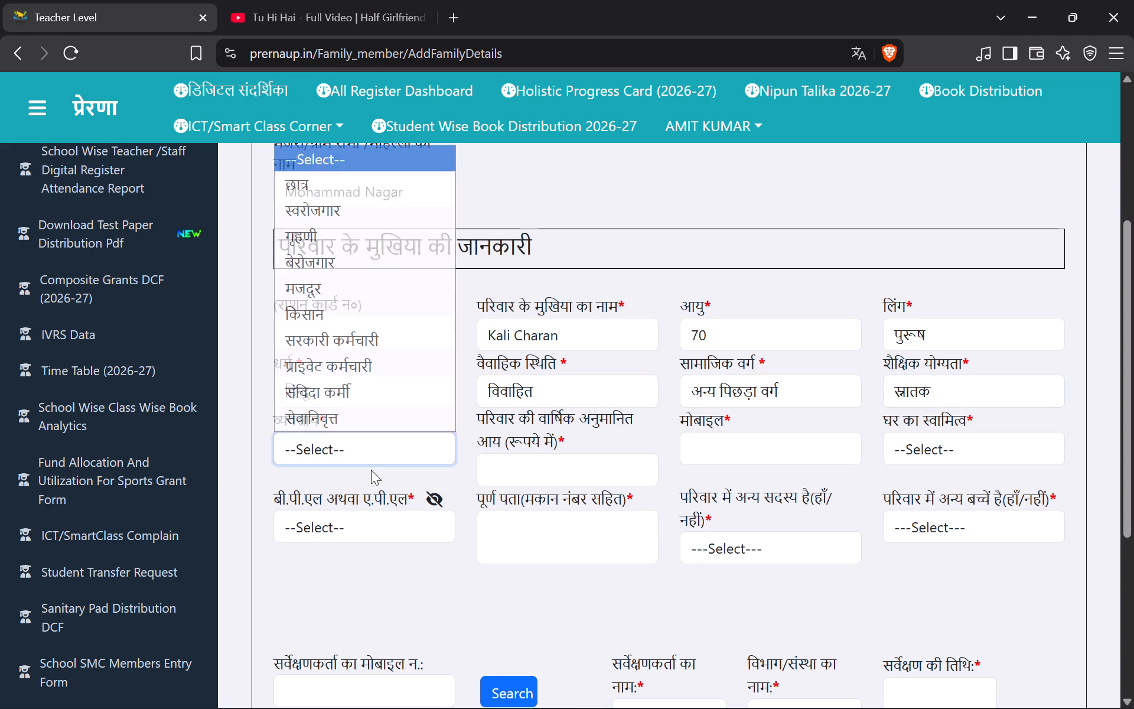
click(328, 312)
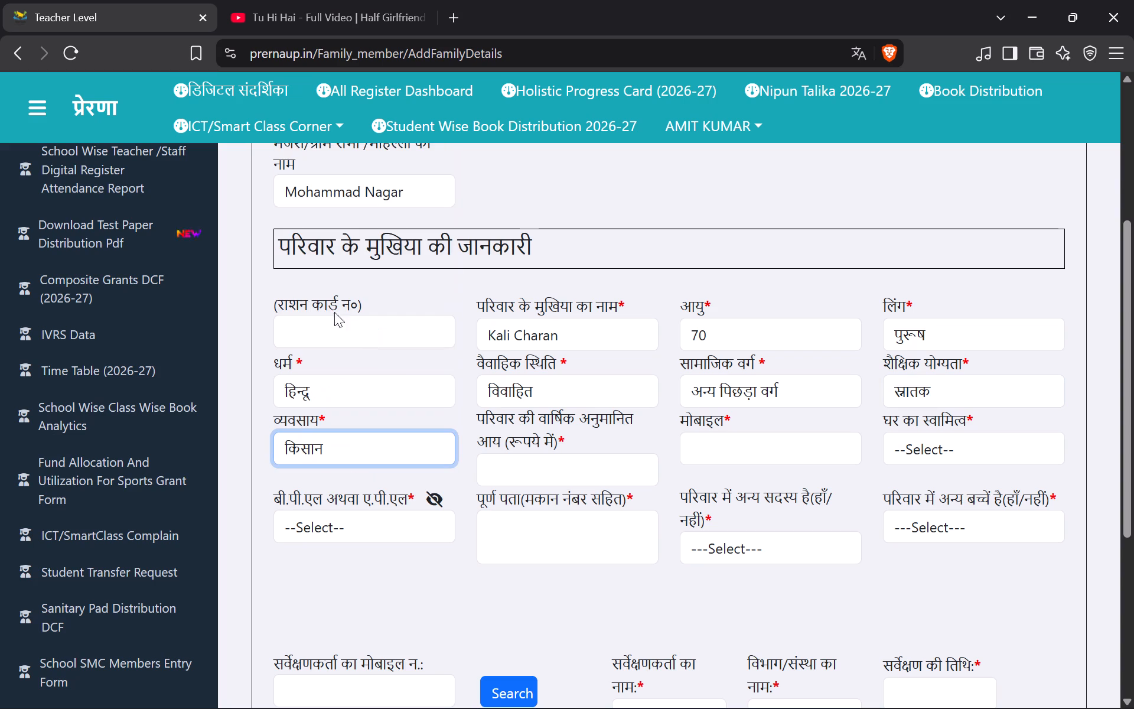
Enter 500000 rupees as the family's estimated annual income.
click(497, 470)
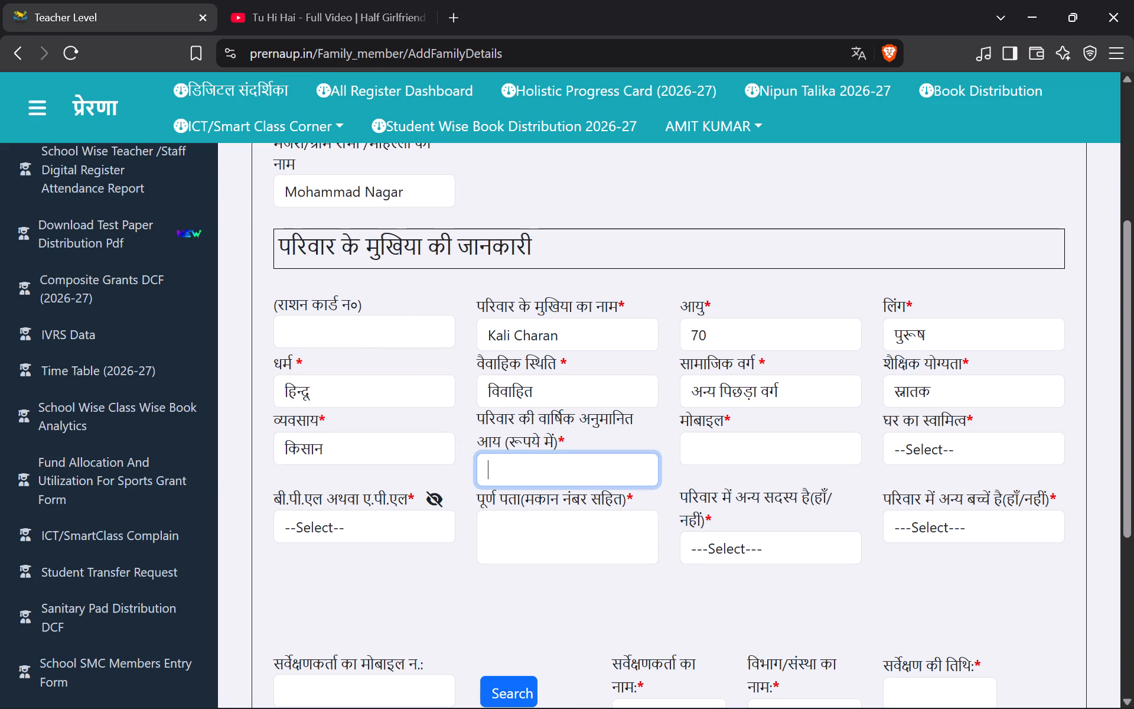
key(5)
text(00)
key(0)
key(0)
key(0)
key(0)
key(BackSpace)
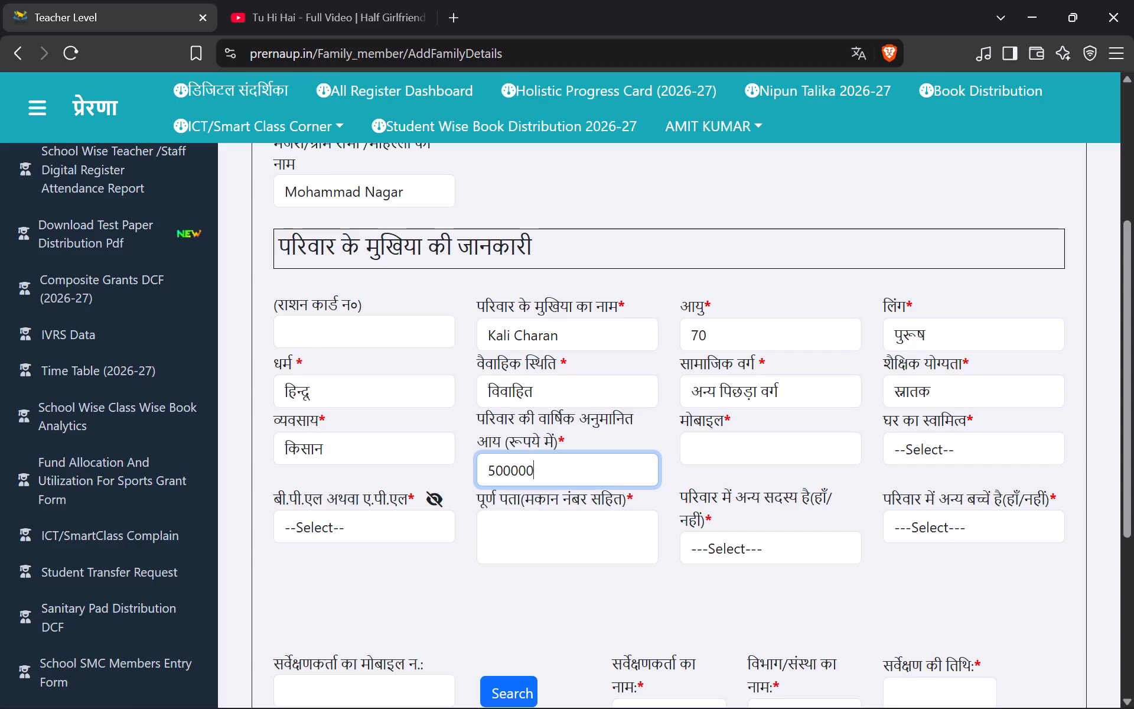
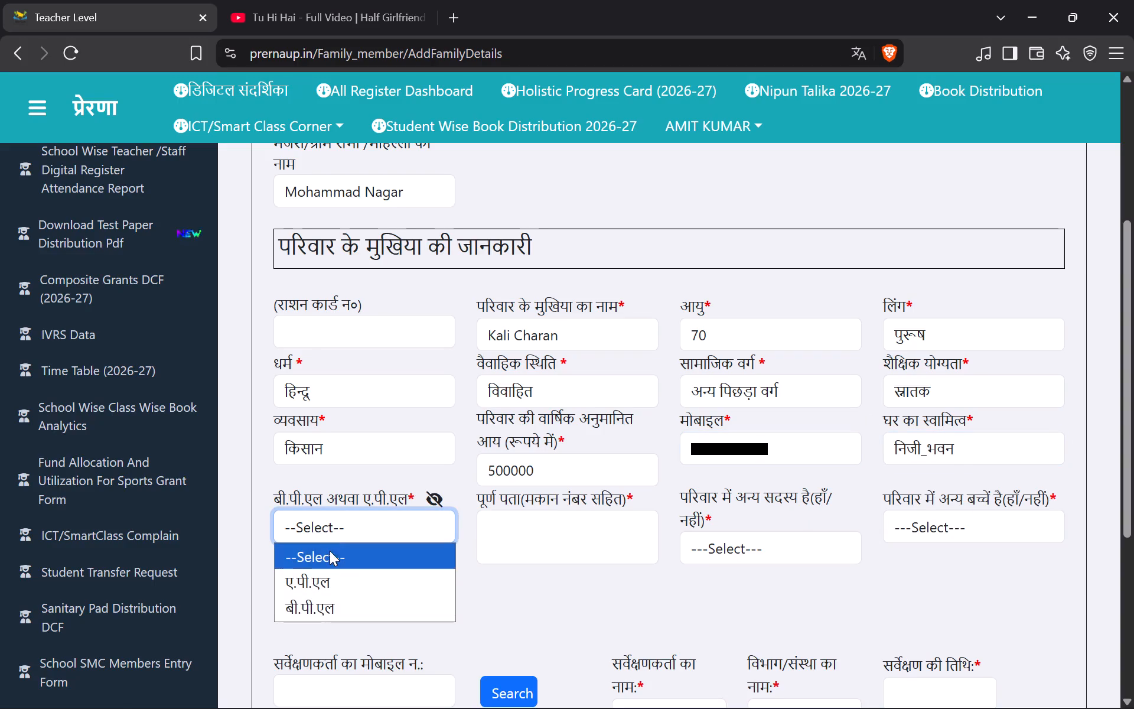
Set the household's poverty category to ए.पी.एल and check the note explaining the category's income rule.
click(319, 588)
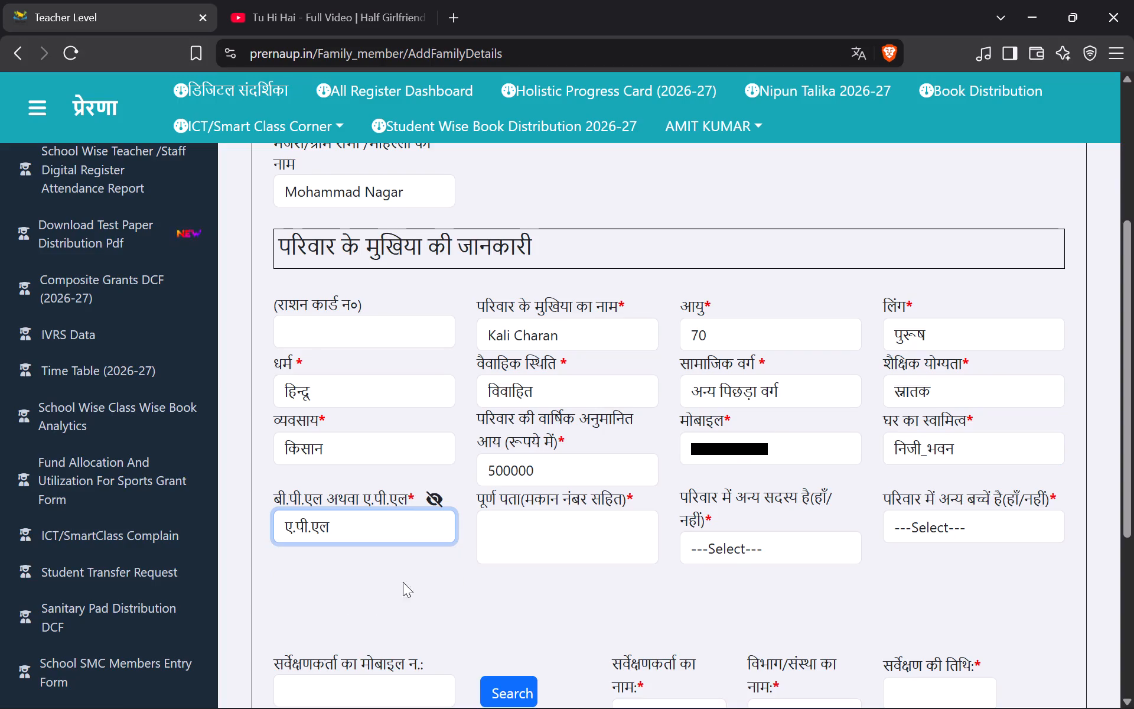
click(533, 532)
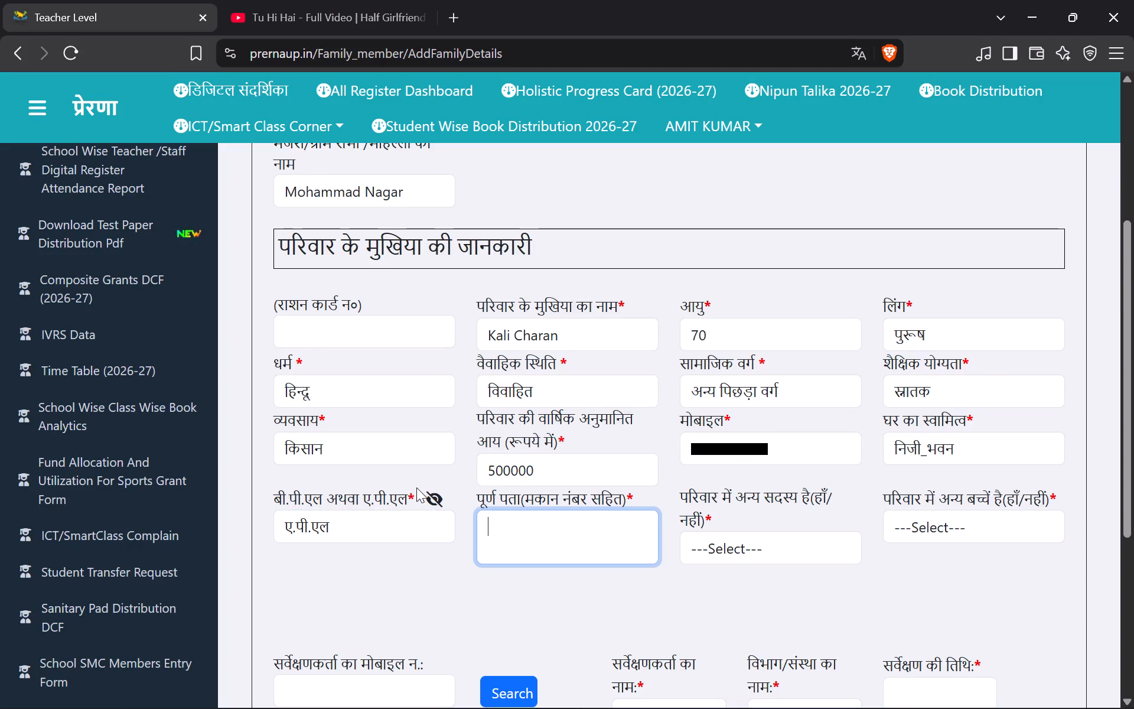
click(429, 497)
click(431, 498)
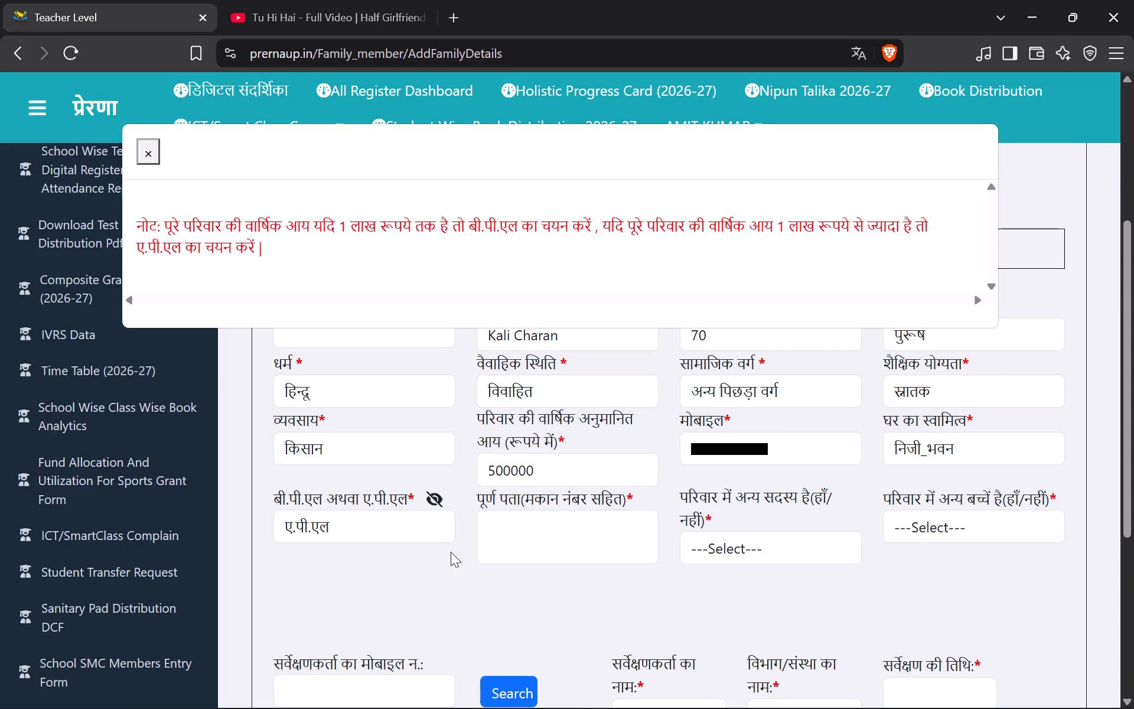
click(770, 424)
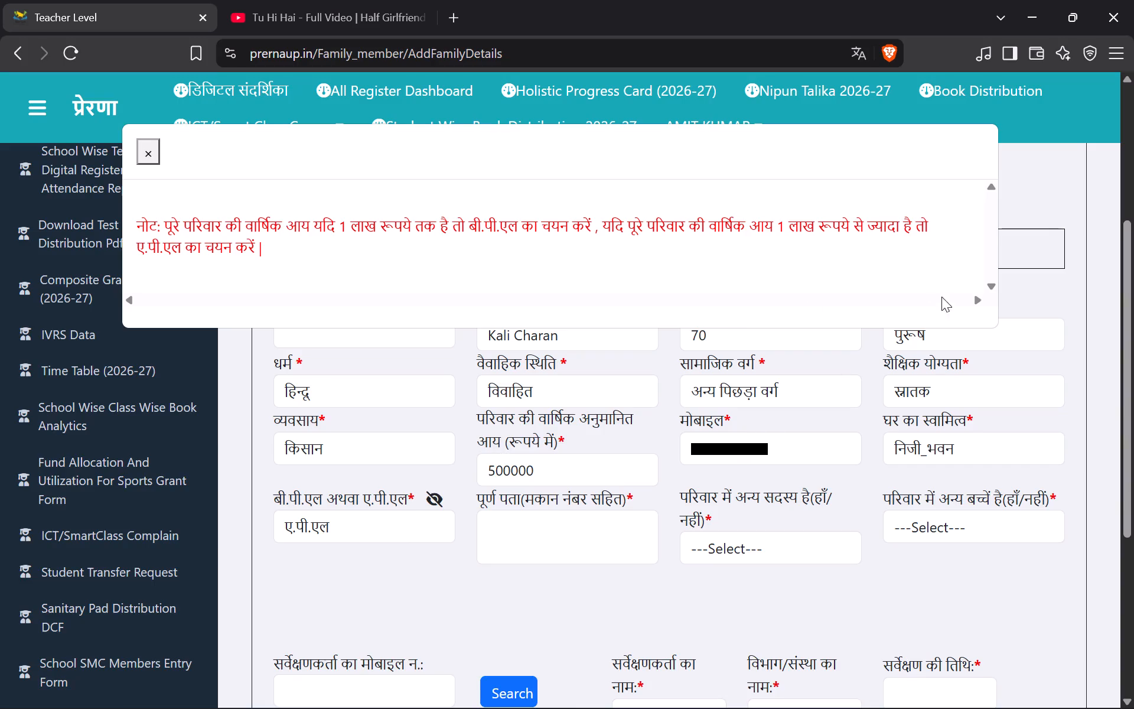
click(146, 152)
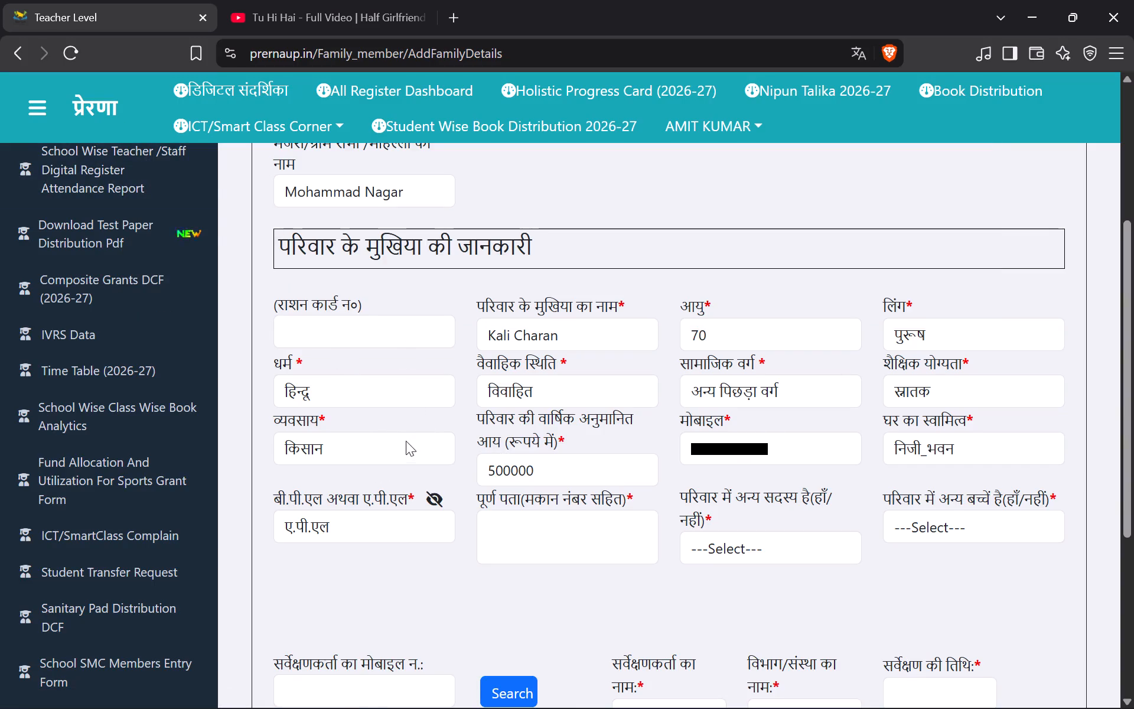
Enter the household's locality name in the full address field.
click(503, 522)
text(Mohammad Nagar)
Set the family's other members answer to हाँ and its other children answer to नहीं.
click(700, 523)
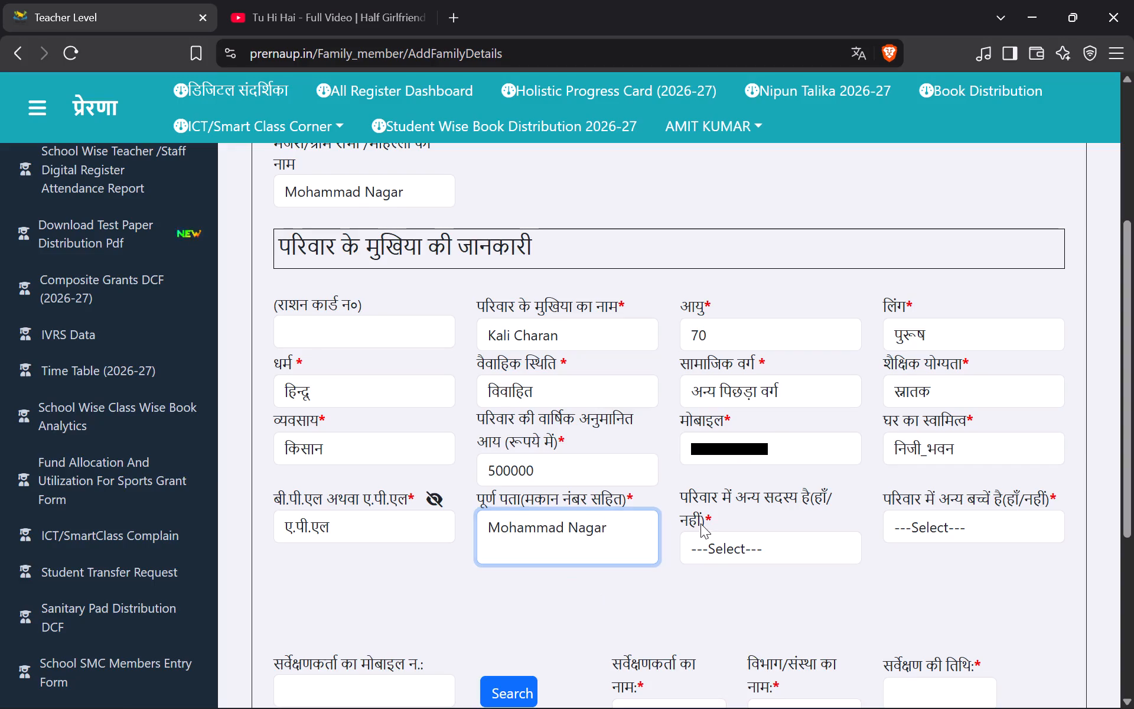
click(709, 544)
click(735, 606)
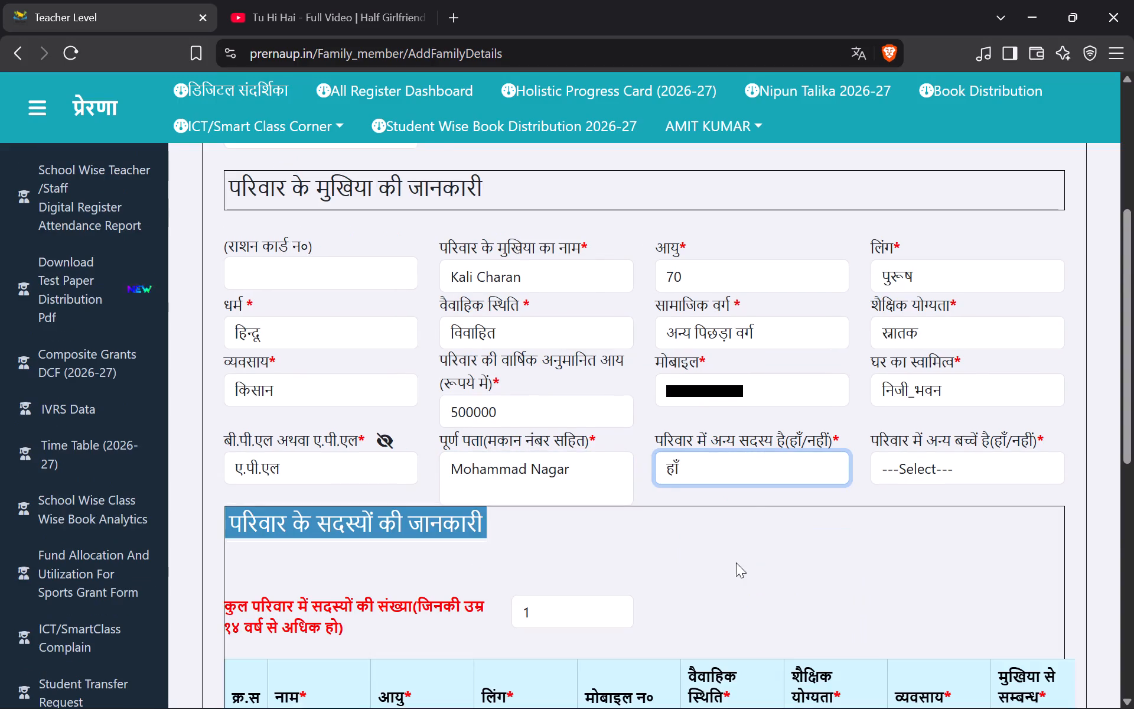
click(979, 475)
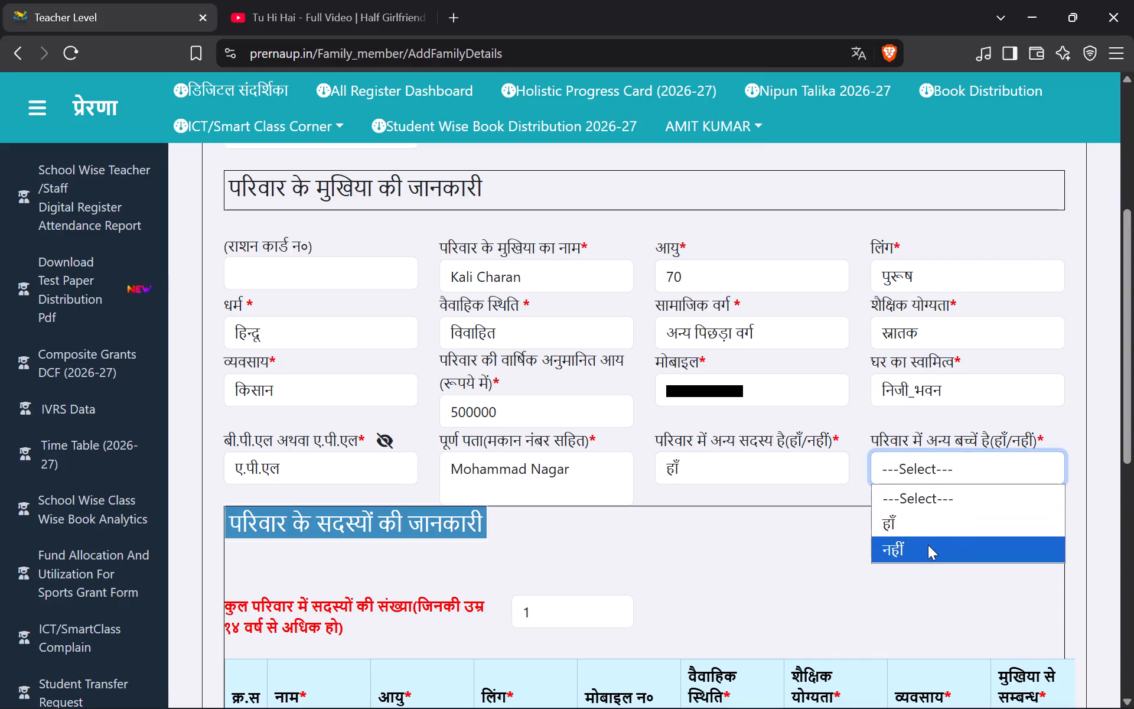
click(927, 546)
click(709, 183)
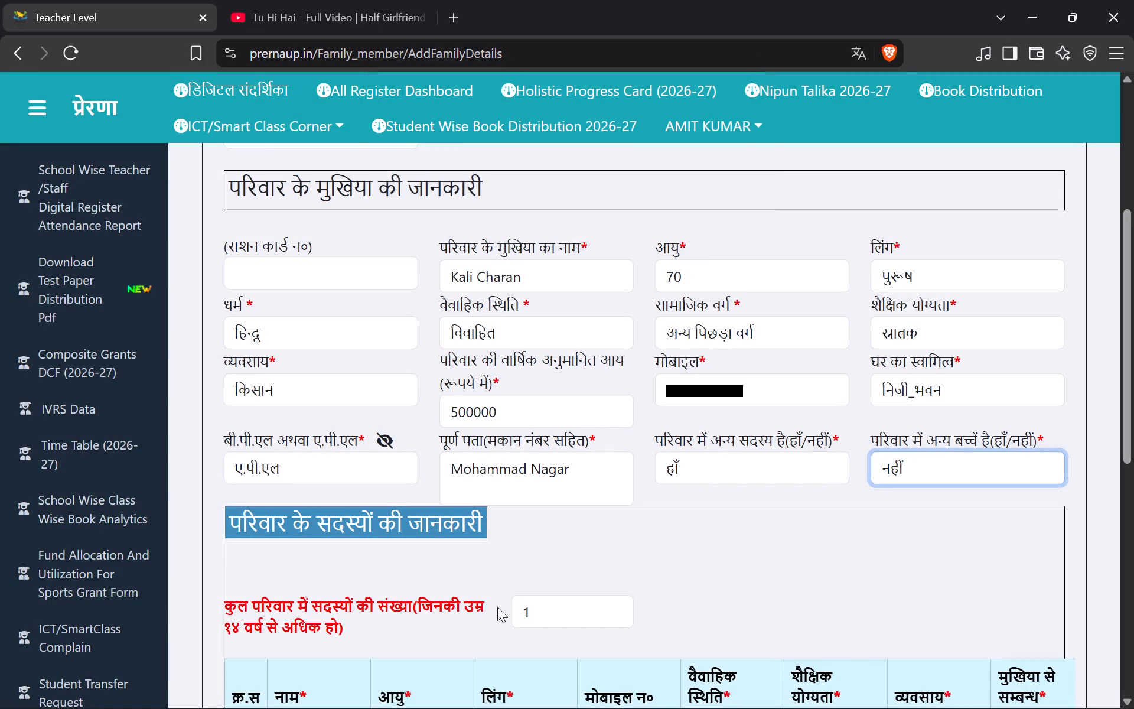
Set the number of family members older than 14 years to 2.
drag(540, 614, 450, 629)
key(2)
key(Return)
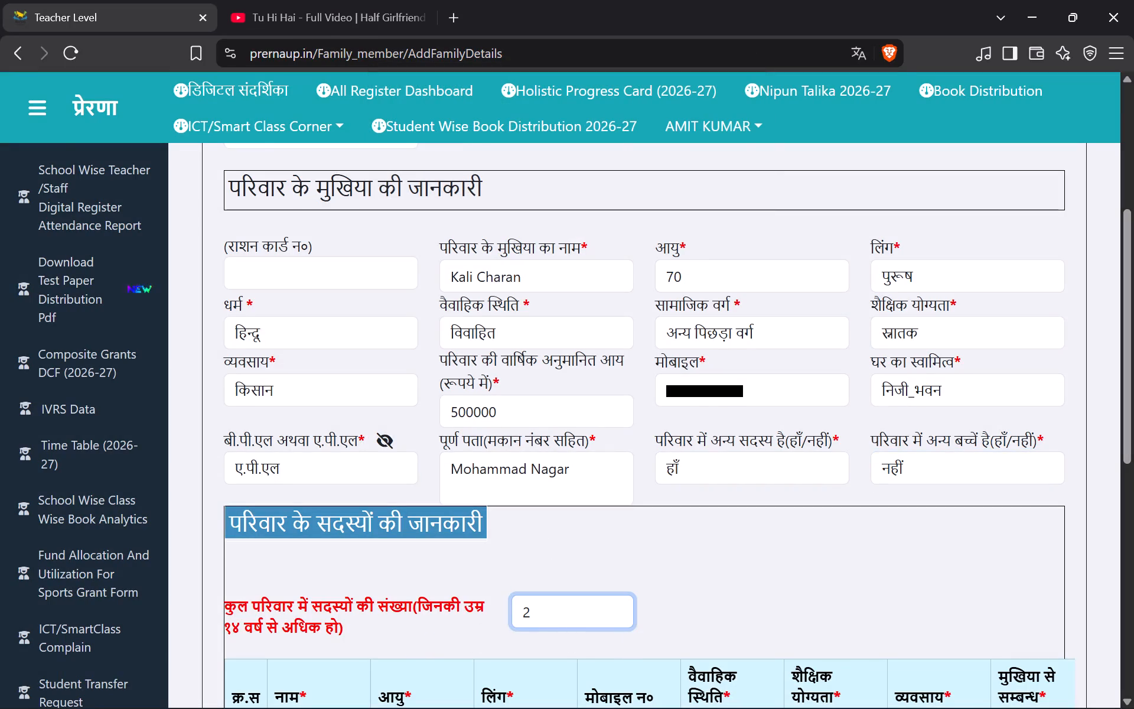
Enter the wife's name in the first row of the family members table.
scroll(622, 630, down, 3)
click(283, 456)
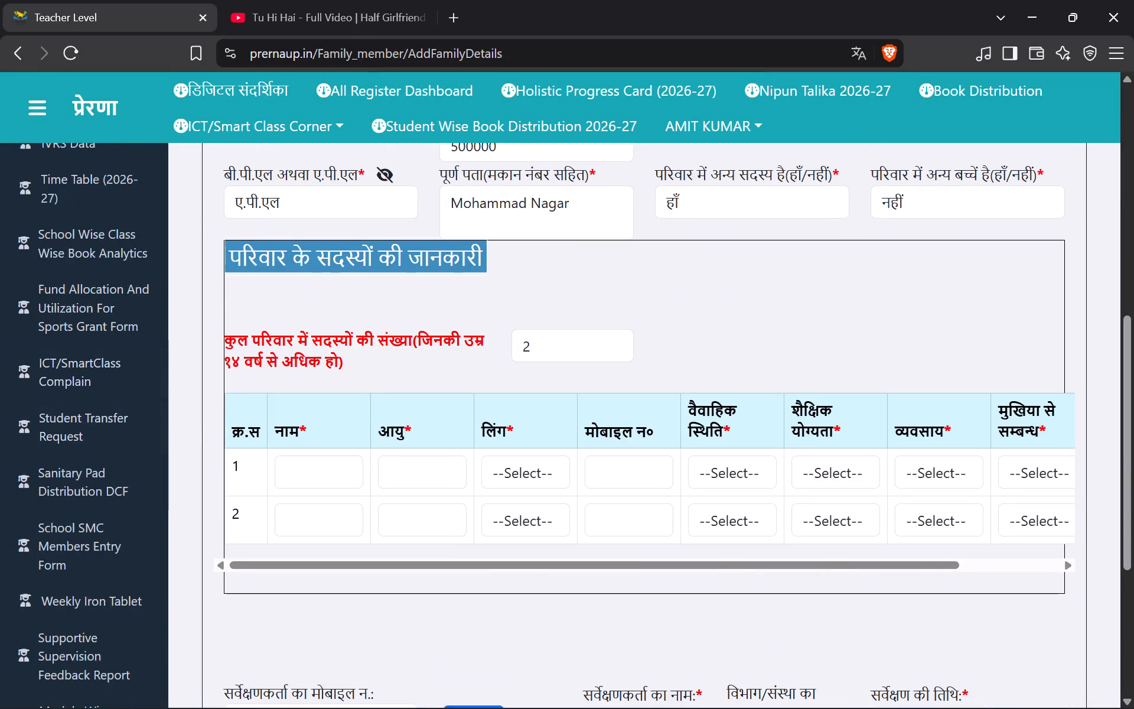
click(334, 477)
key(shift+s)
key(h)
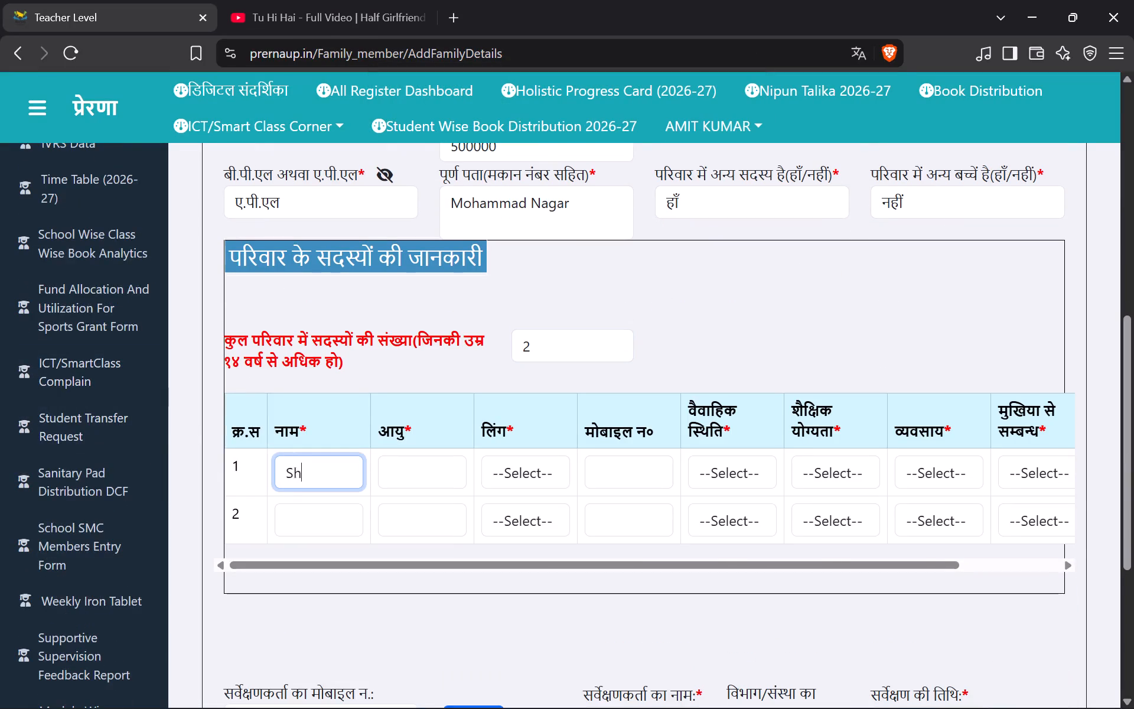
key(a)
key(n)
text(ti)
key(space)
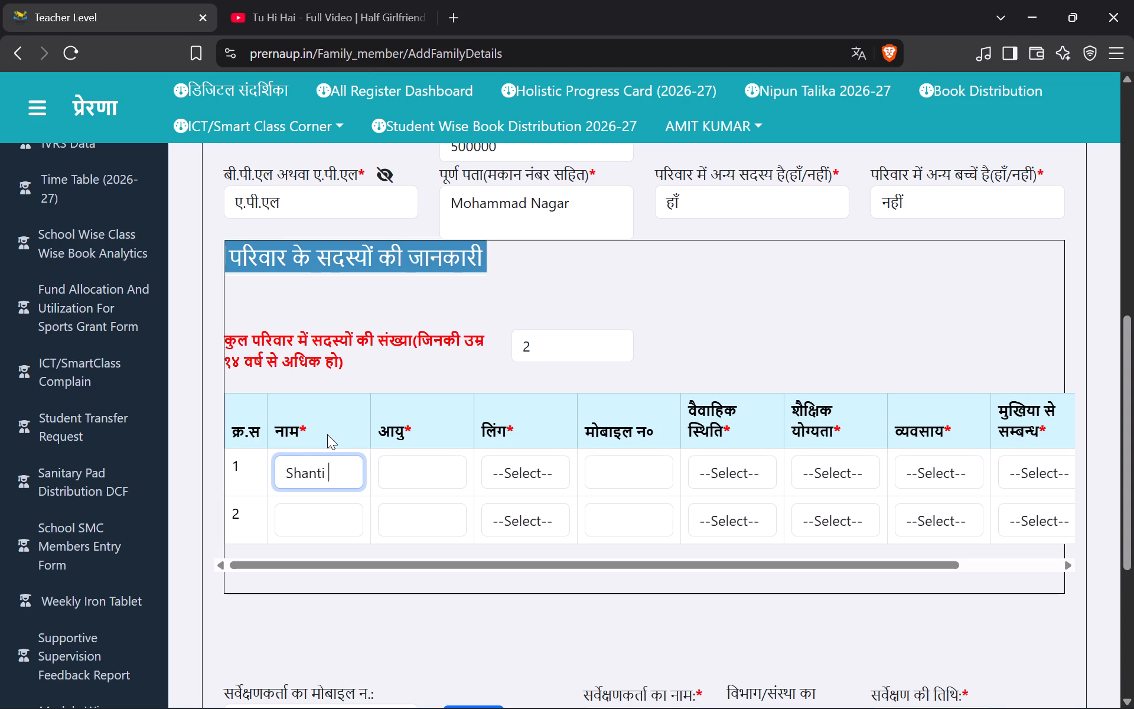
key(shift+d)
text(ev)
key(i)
Set the first member's age to 65 and gender to महिला.
click(443, 467)
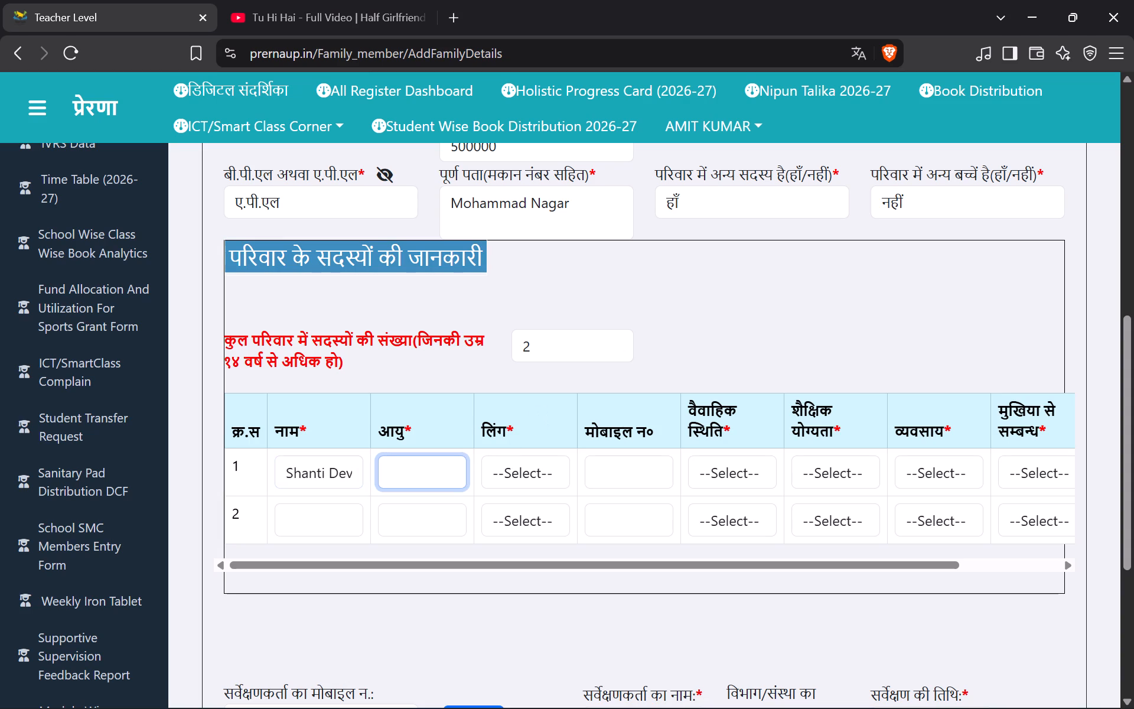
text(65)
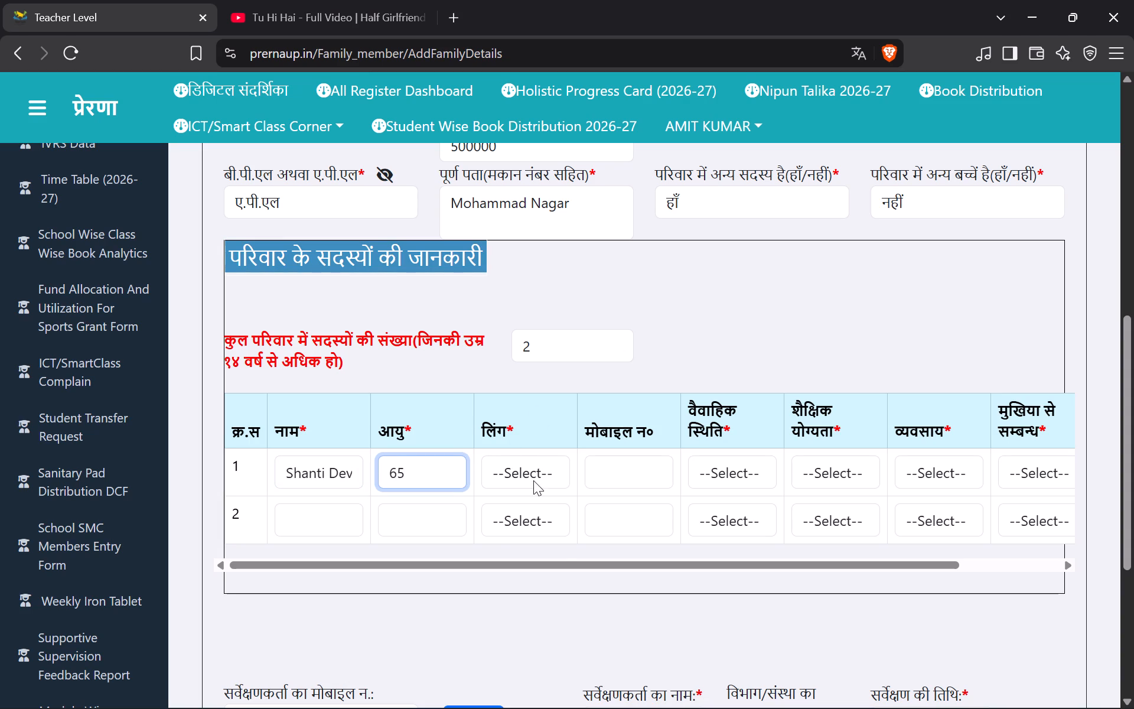
click(533, 480)
click(520, 533)
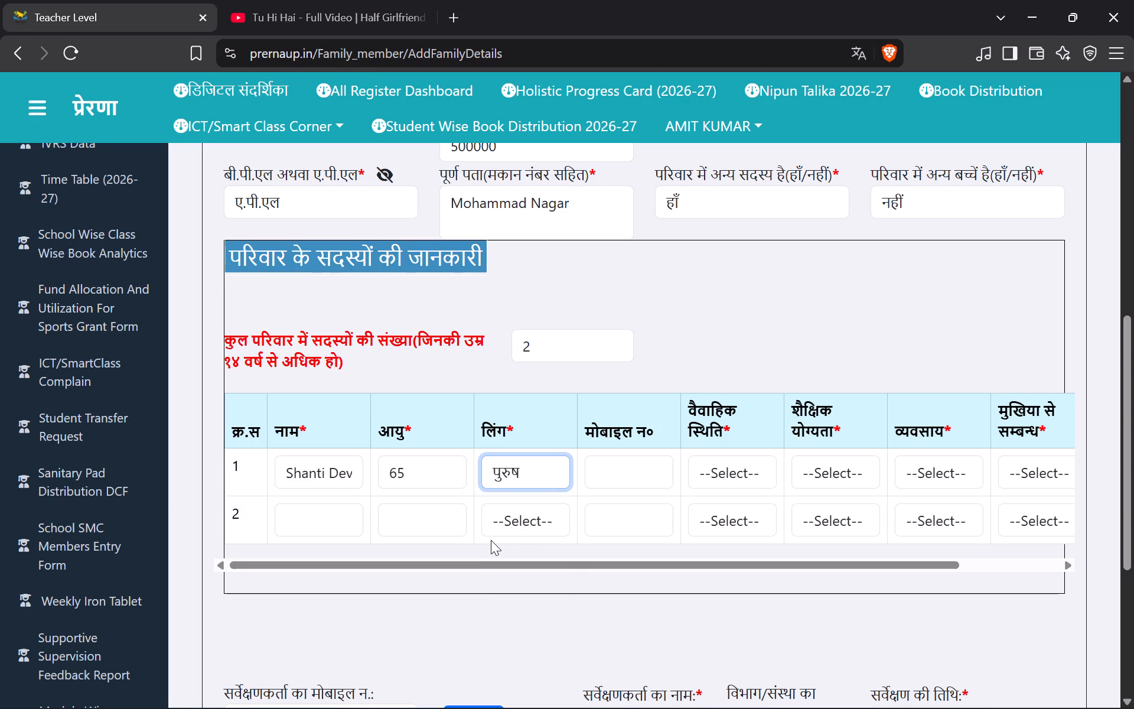
click(526, 486)
click(514, 555)
Set the first member's marital status to विवाहित and educational qualification to इंटरमीडिएट.
click(607, 484)
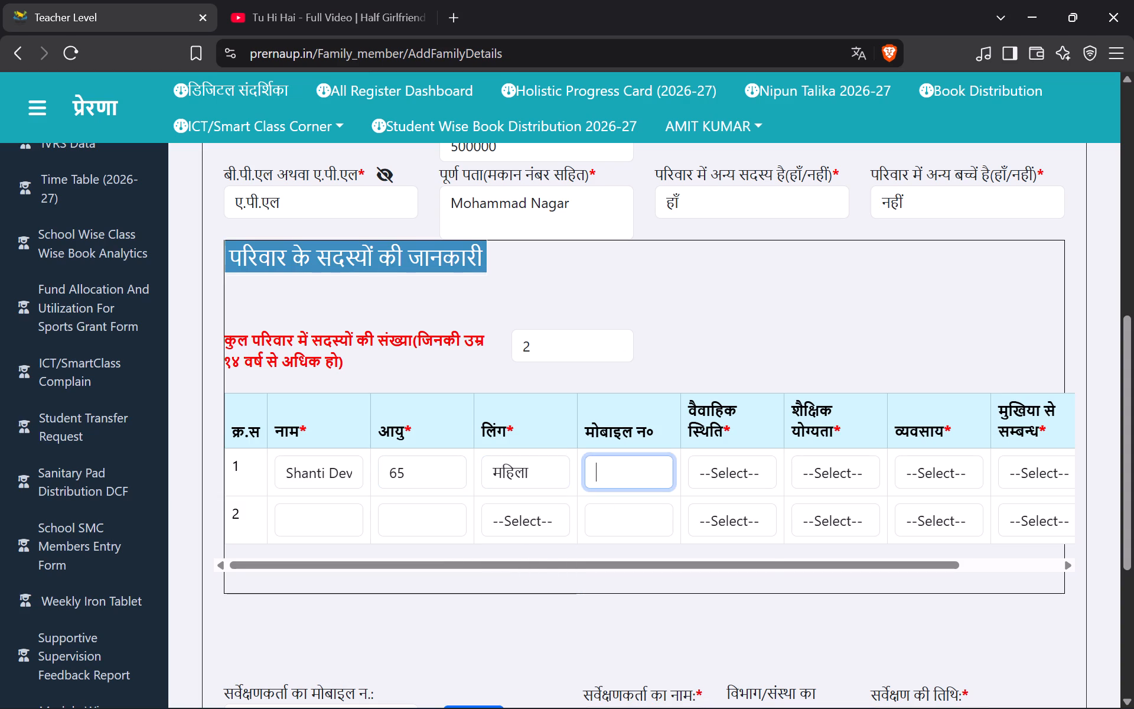
click(731, 486)
click(733, 531)
click(809, 478)
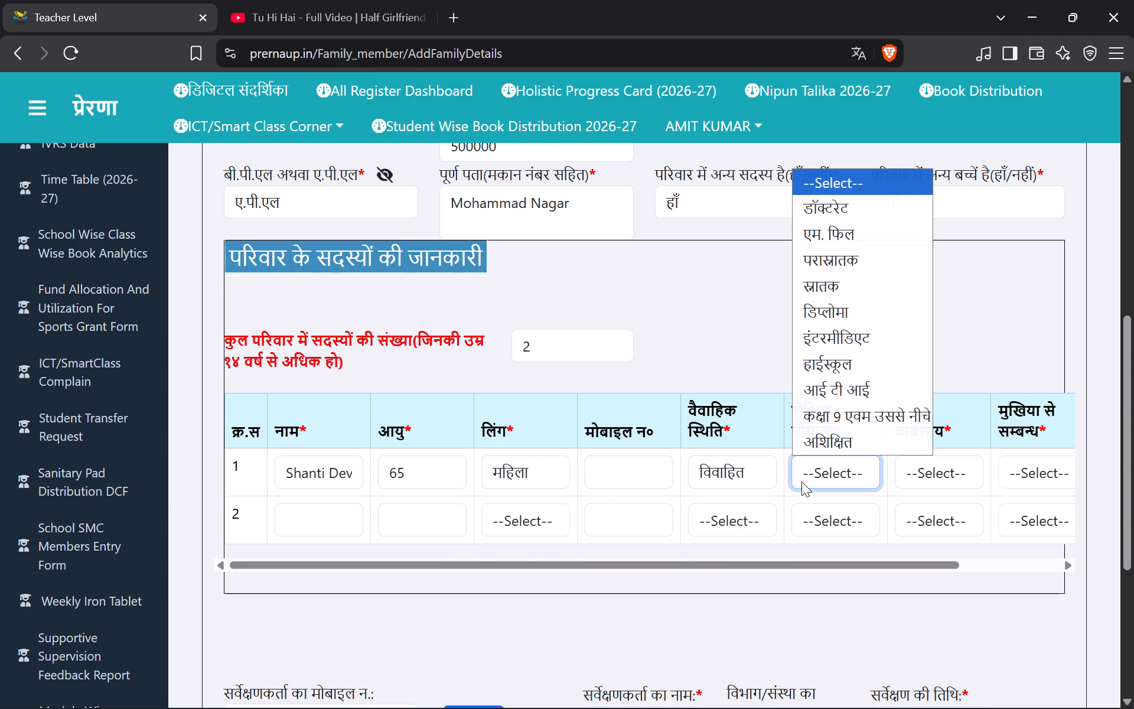
click(848, 341)
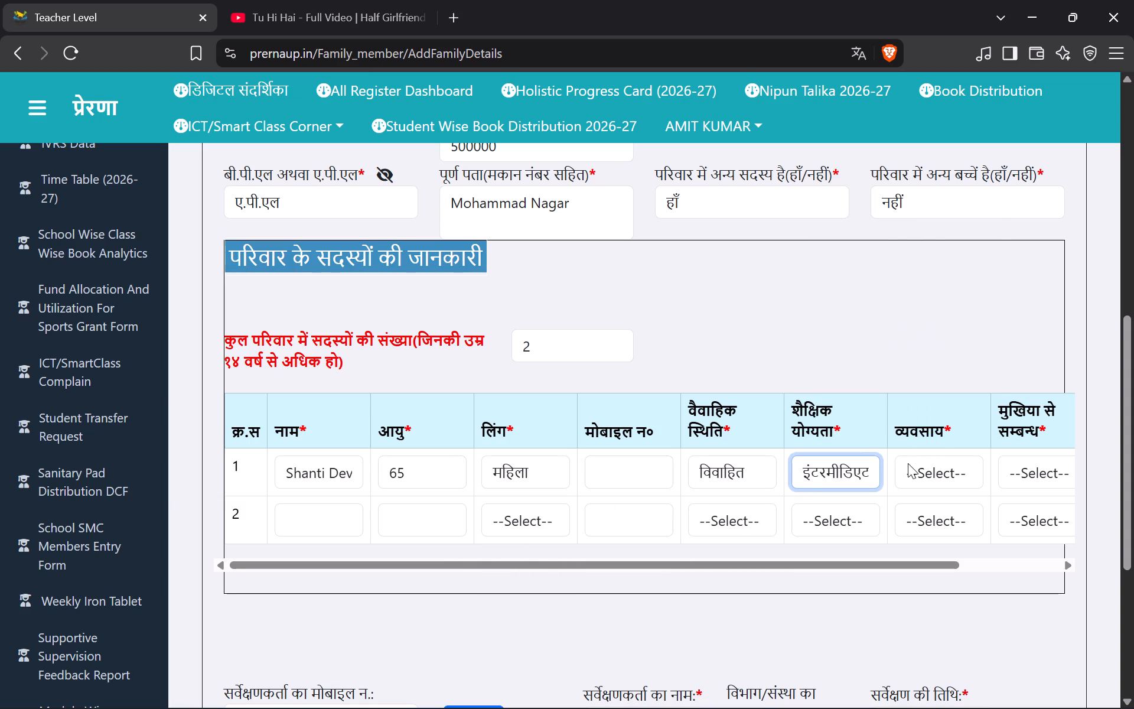
Set the first member's occupation to गृहणी and relationship to the head to पत्नी.
click(921, 473)
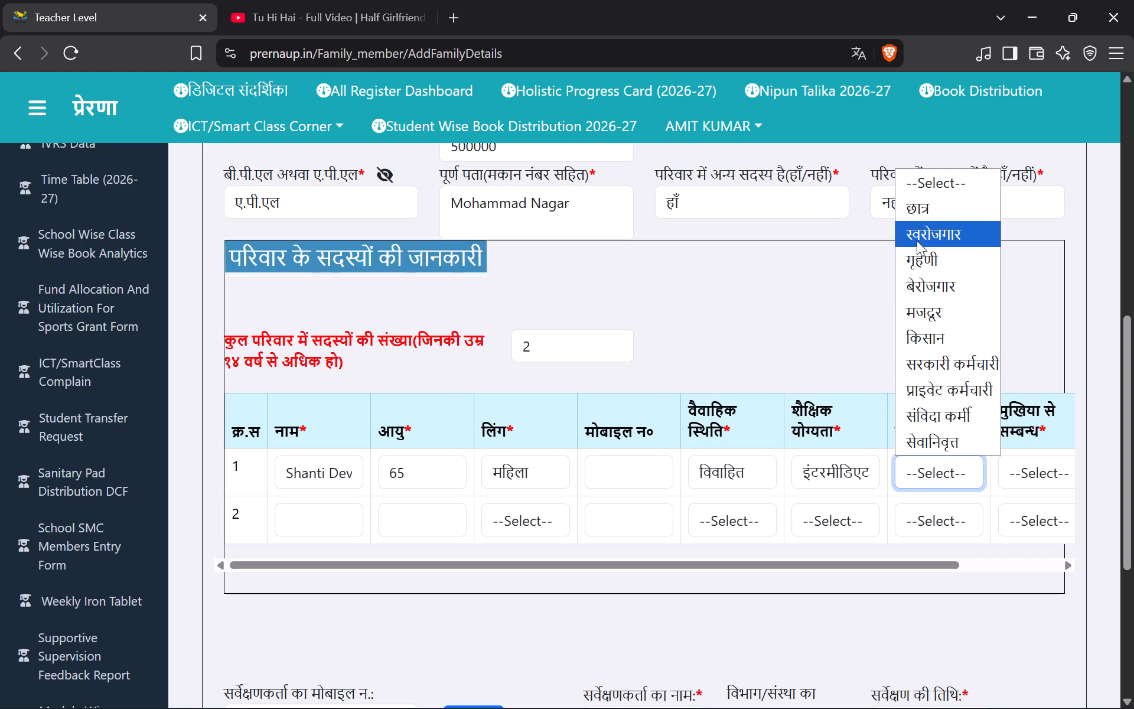
click(920, 261)
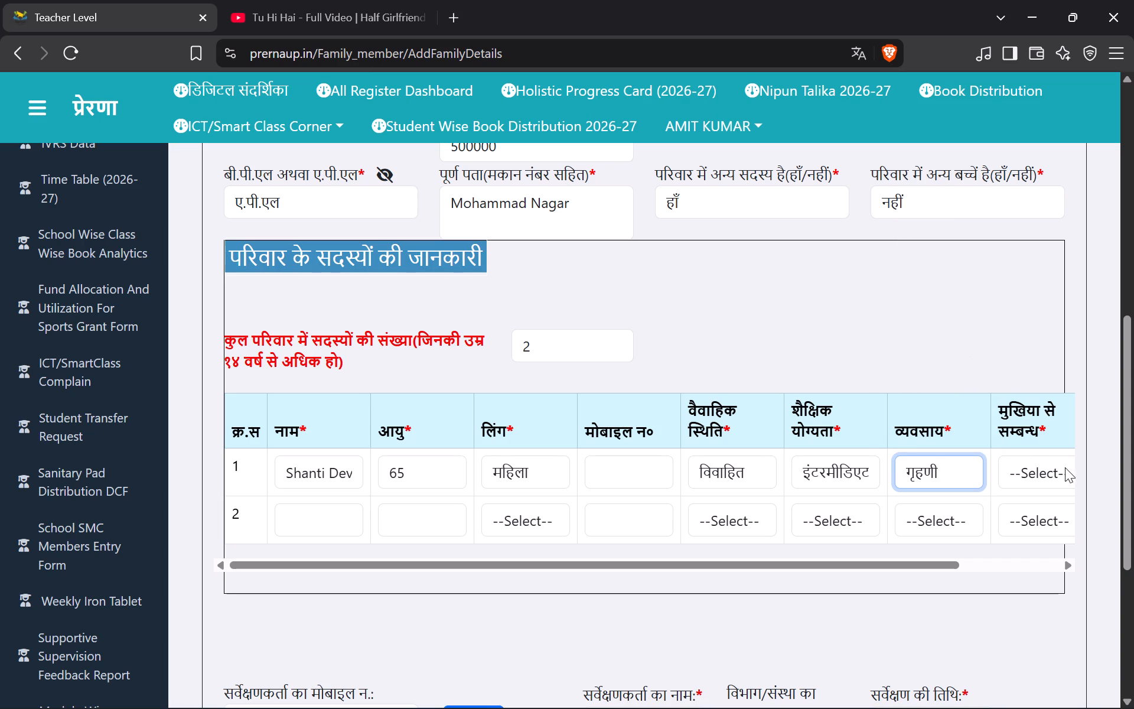
click(1046, 479)
click(1033, 424)
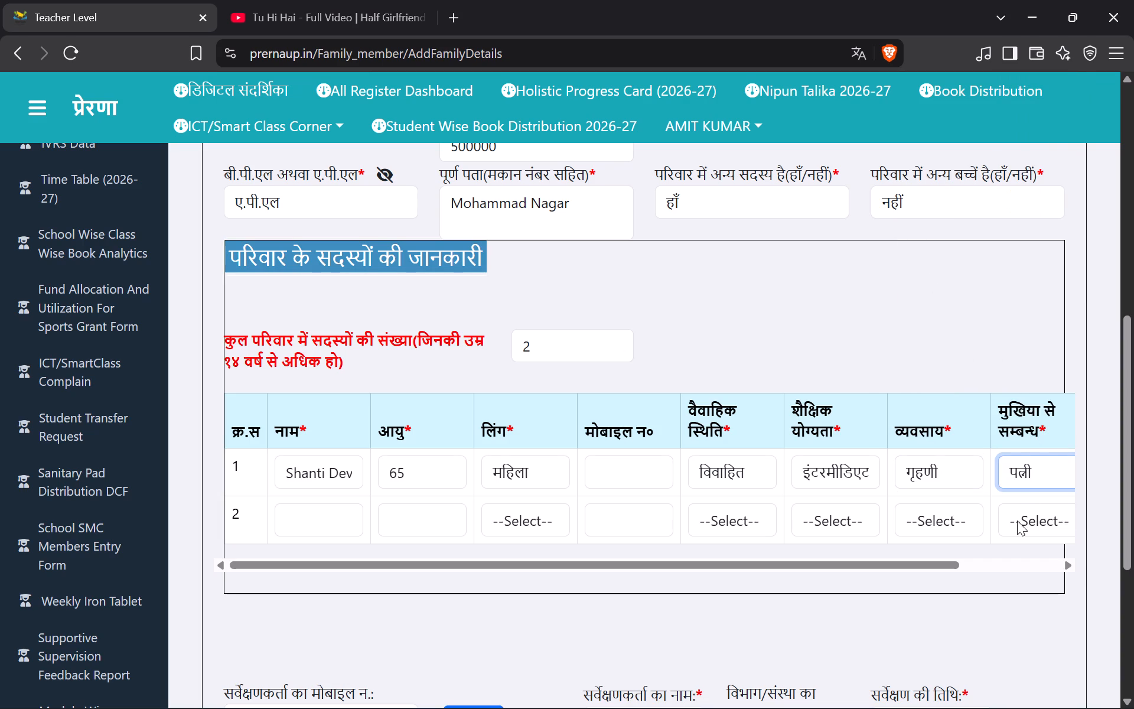
Set the second member's relationship to the head to पुत्री and occupation to गृहणी.
click(1017, 521)
scroll(1019, 521, down, 7)
click(1021, 408)
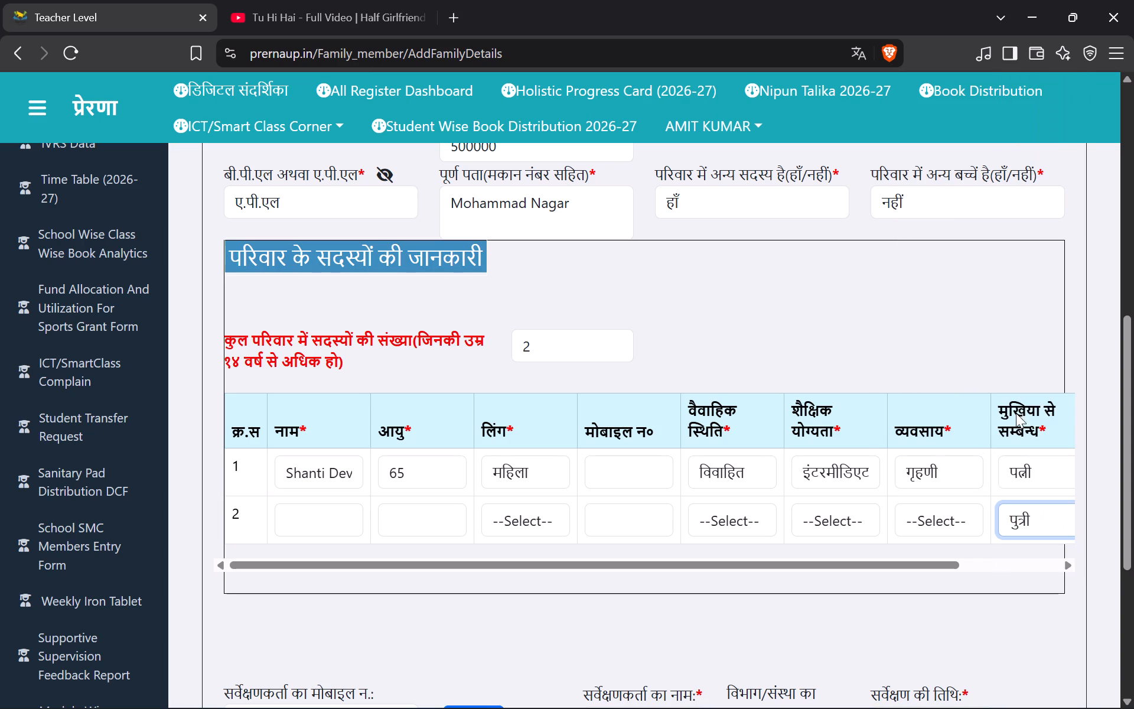
click(944, 510)
click(912, 292)
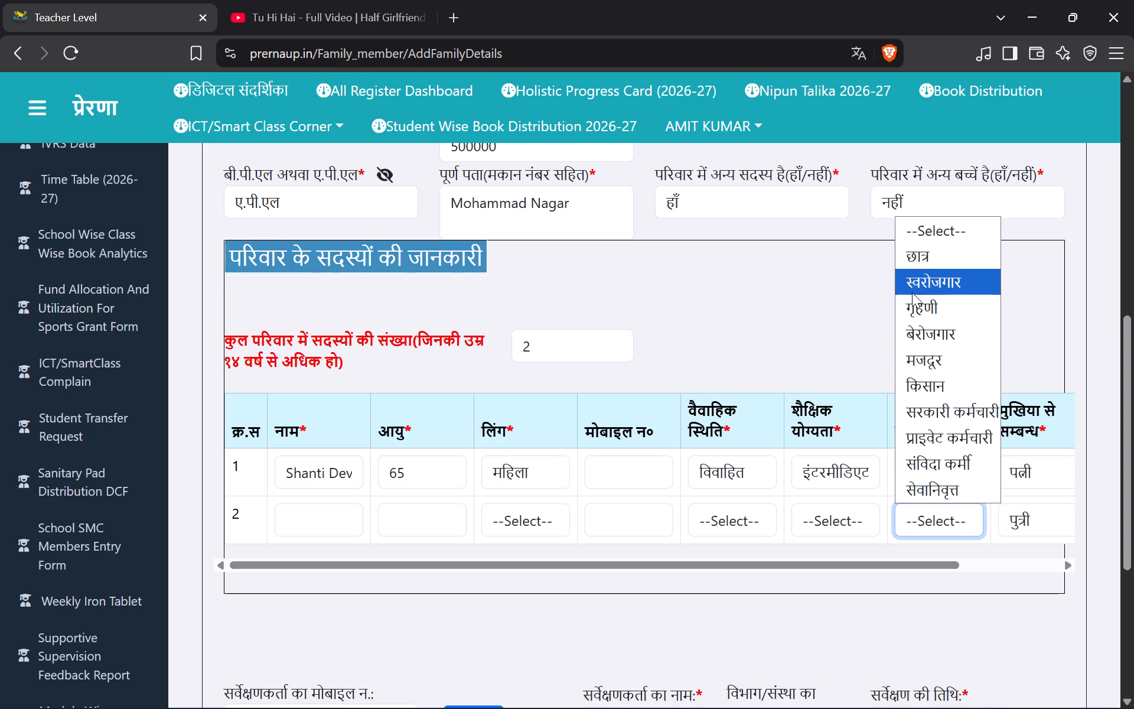
click(960, 522)
click(922, 305)
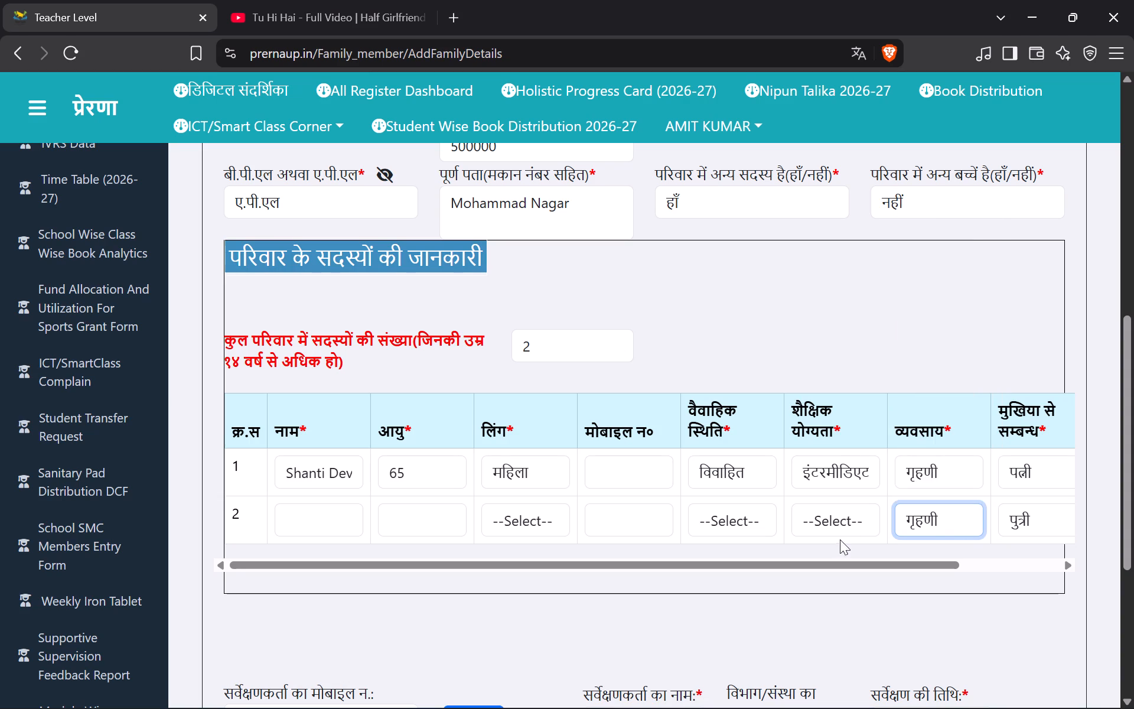
Set the second member's educational qualification to स्नातक and marital status to अविवाहित.
click(837, 529)
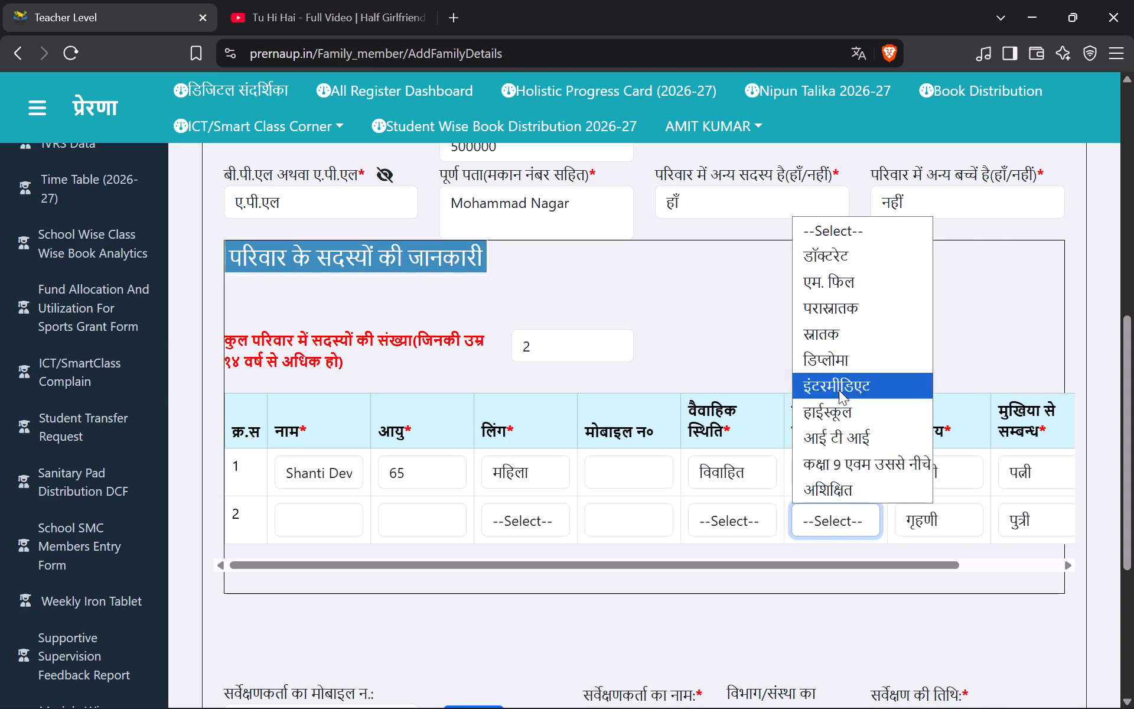
click(839, 331)
click(742, 519)
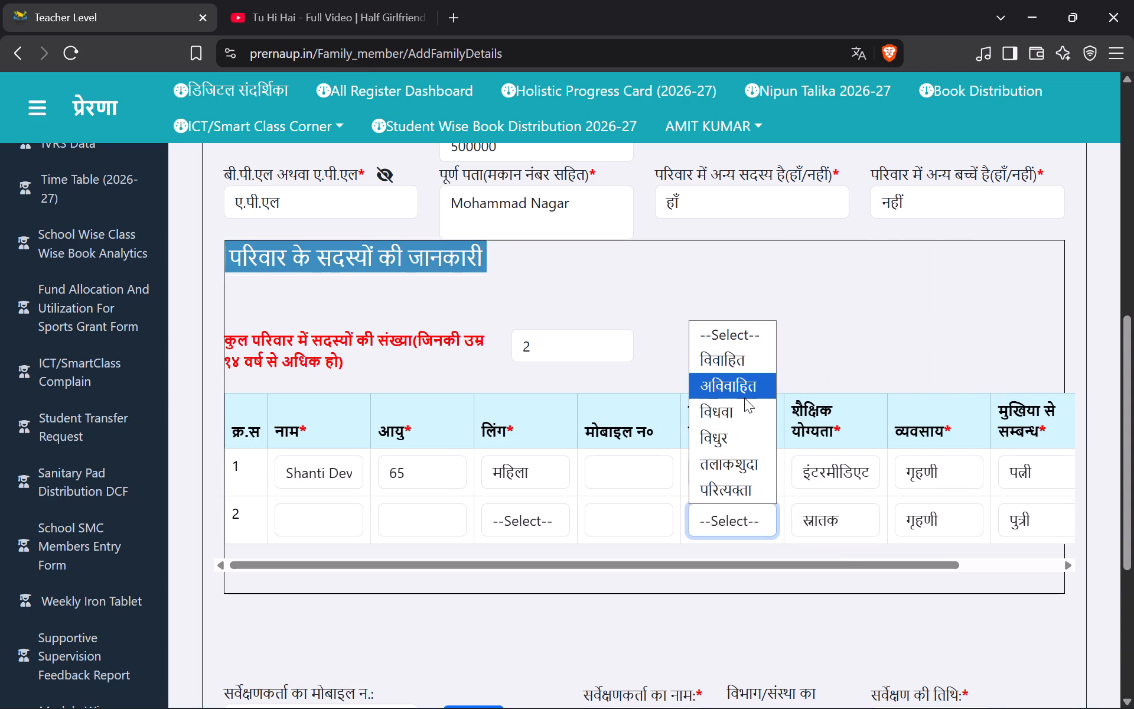
click(744, 396)
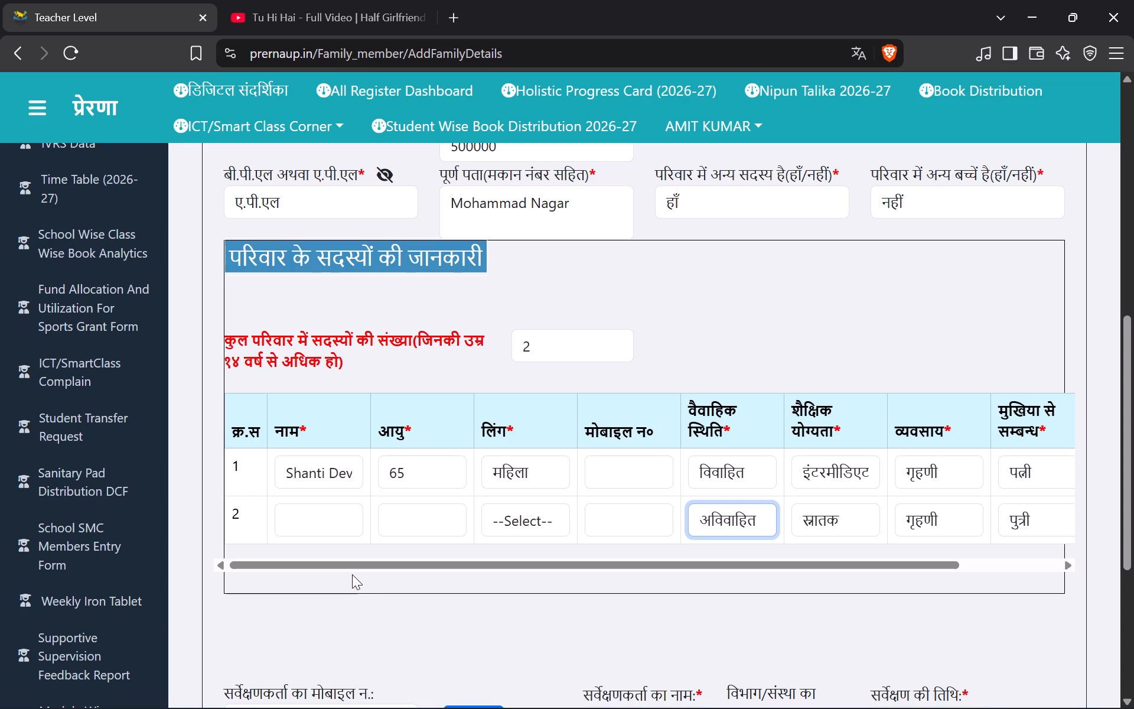
Enter the second member's name, set the age to 40 and the gender to महिला.
click(319, 515)
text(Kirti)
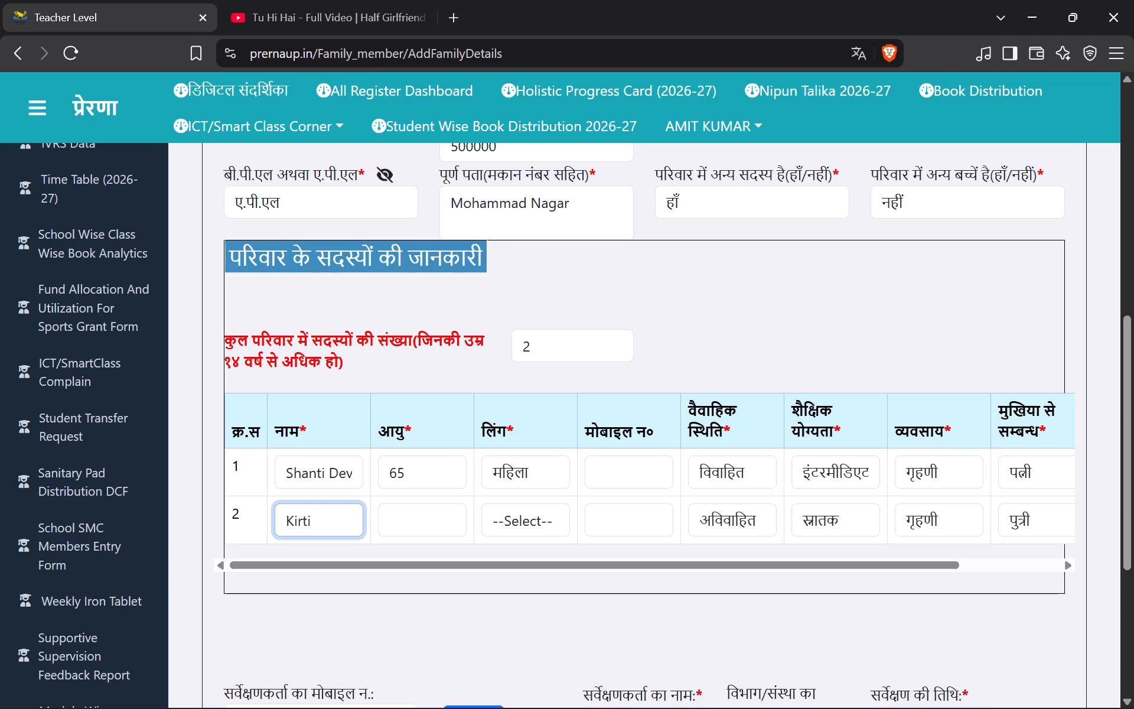
click(481, 522)
click(407, 534)
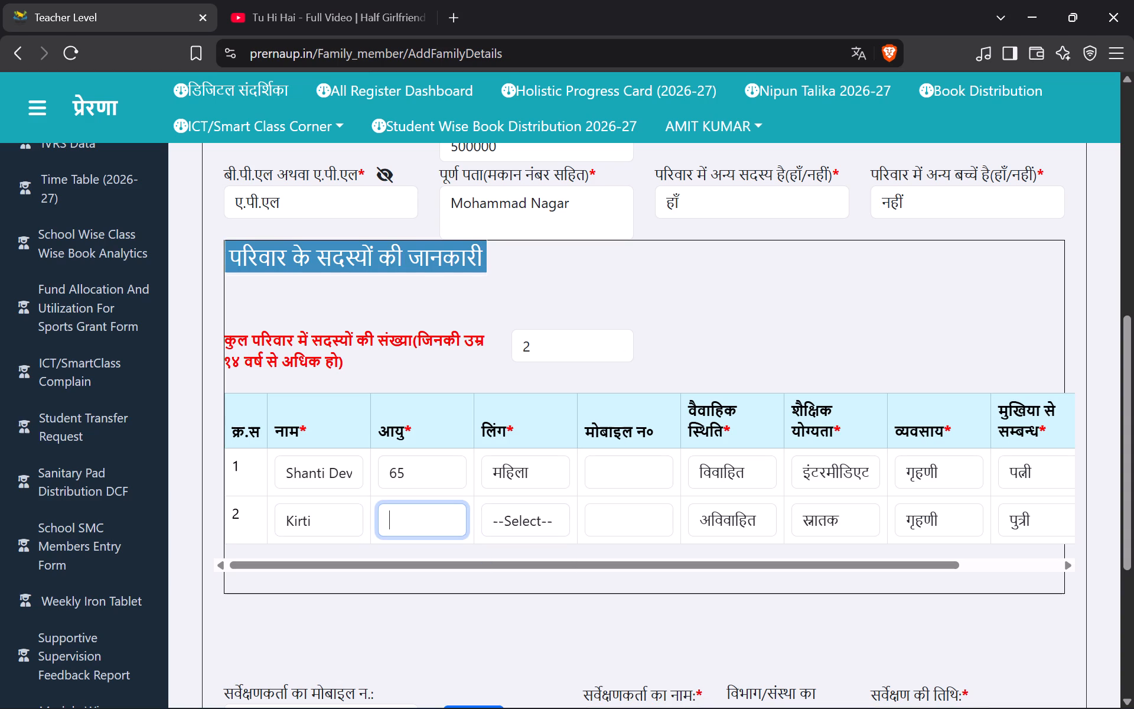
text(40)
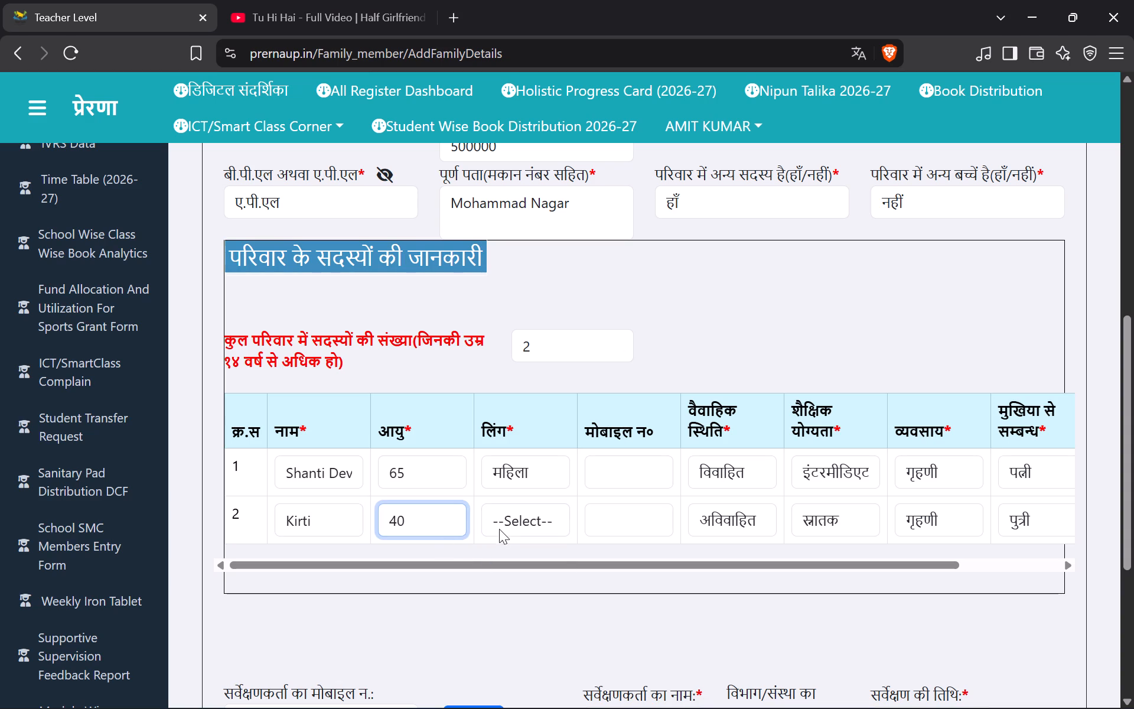
click(499, 529)
click(513, 596)
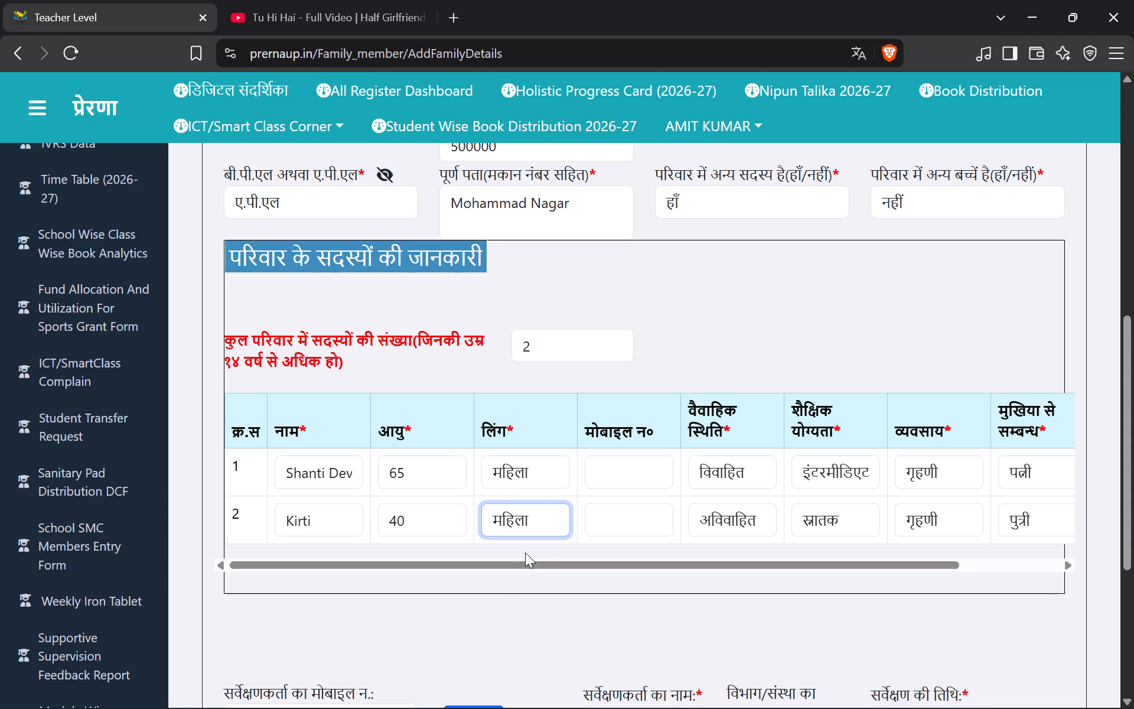
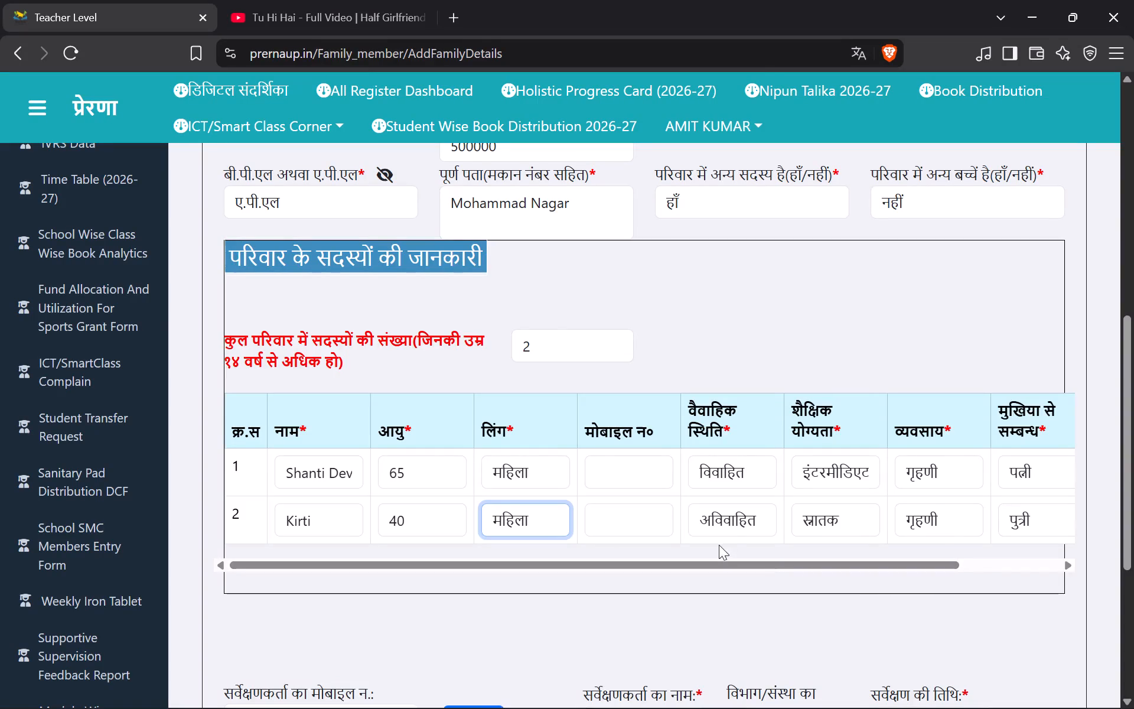
Change the second family member's marital status to विवाहित.
click(728, 524)
click(708, 366)
scroll(597, 504, down, 3)
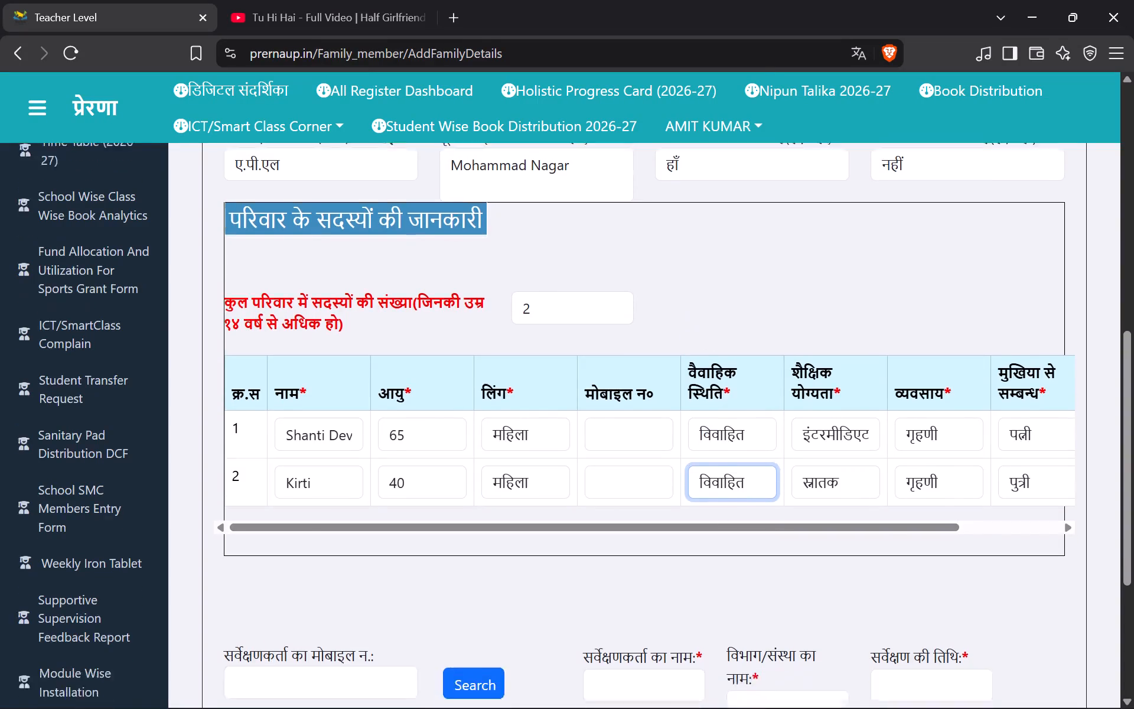
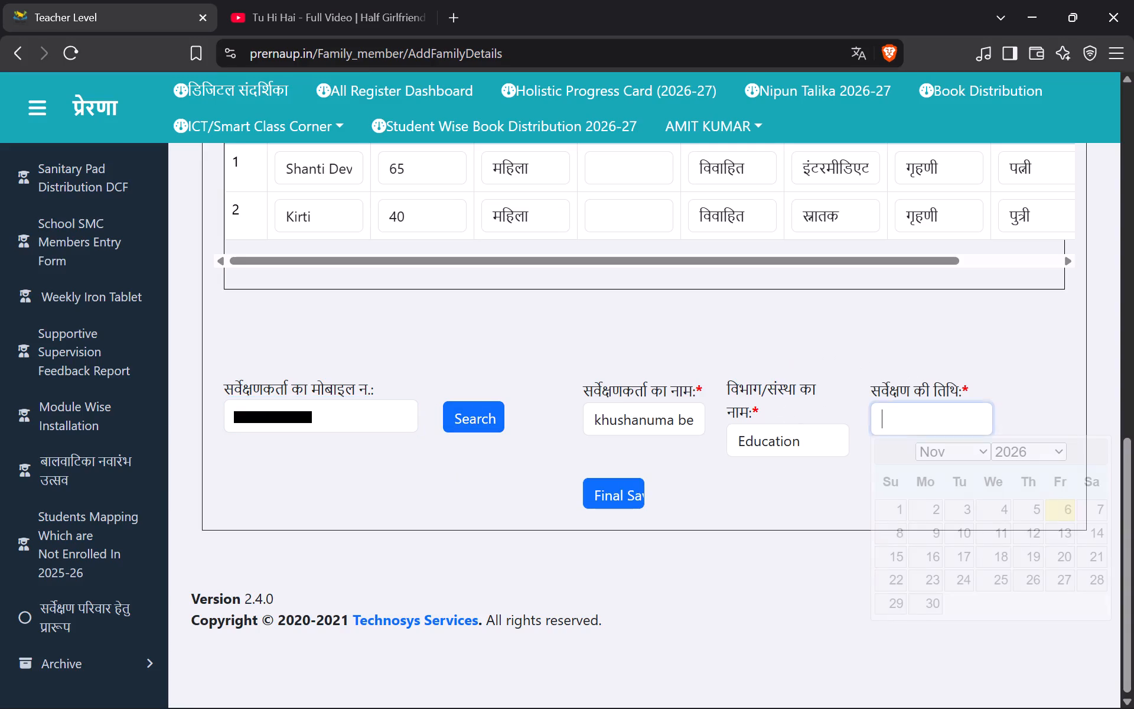
Set the survey date to 06/11/2026 and submit the household's survey form with a final save.
click(1071, 513)
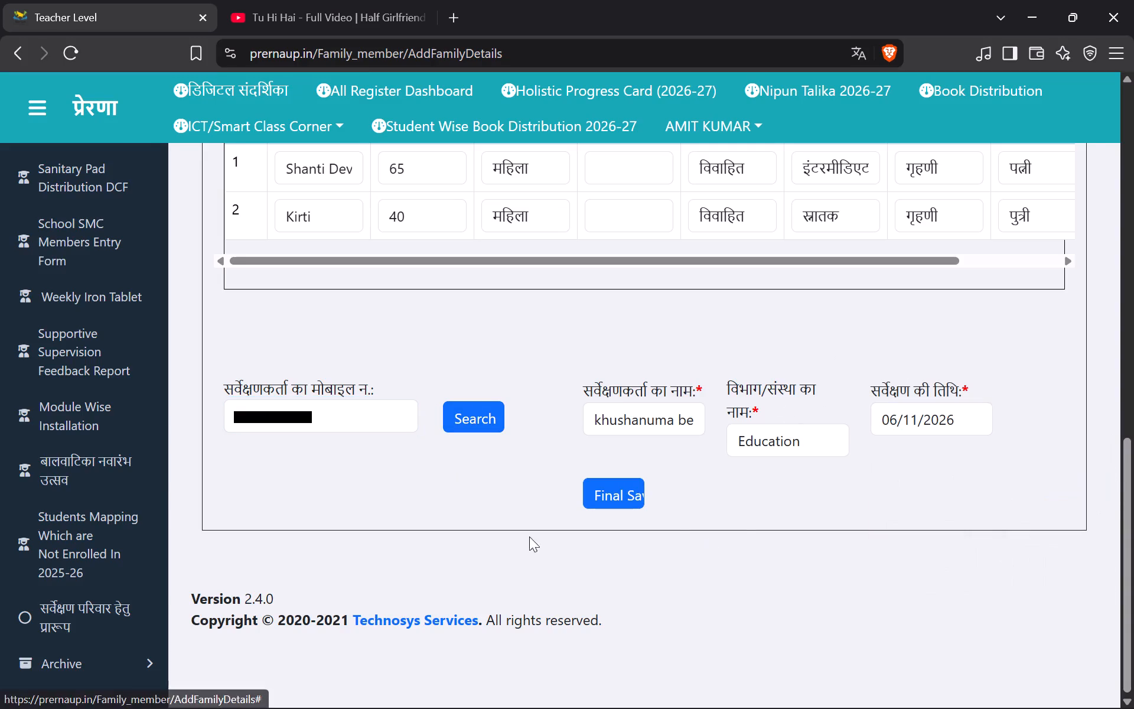
click(689, 489)
drag(523, 500, 596, 500)
click(640, 489)
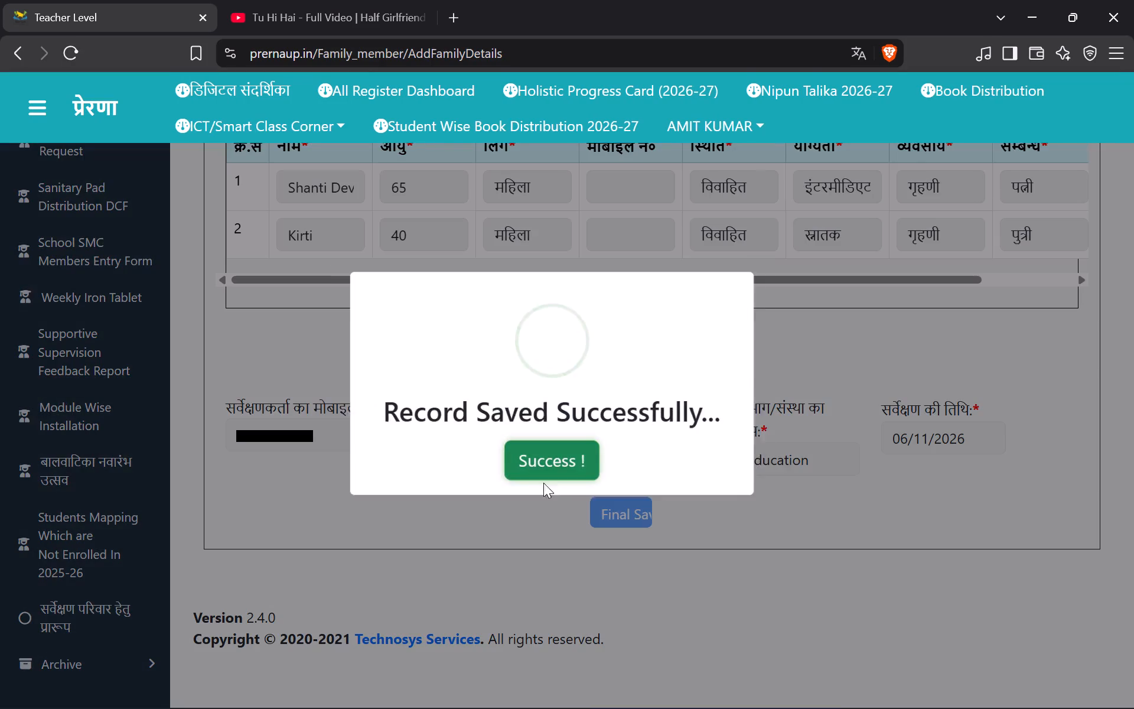
click(244, 450)
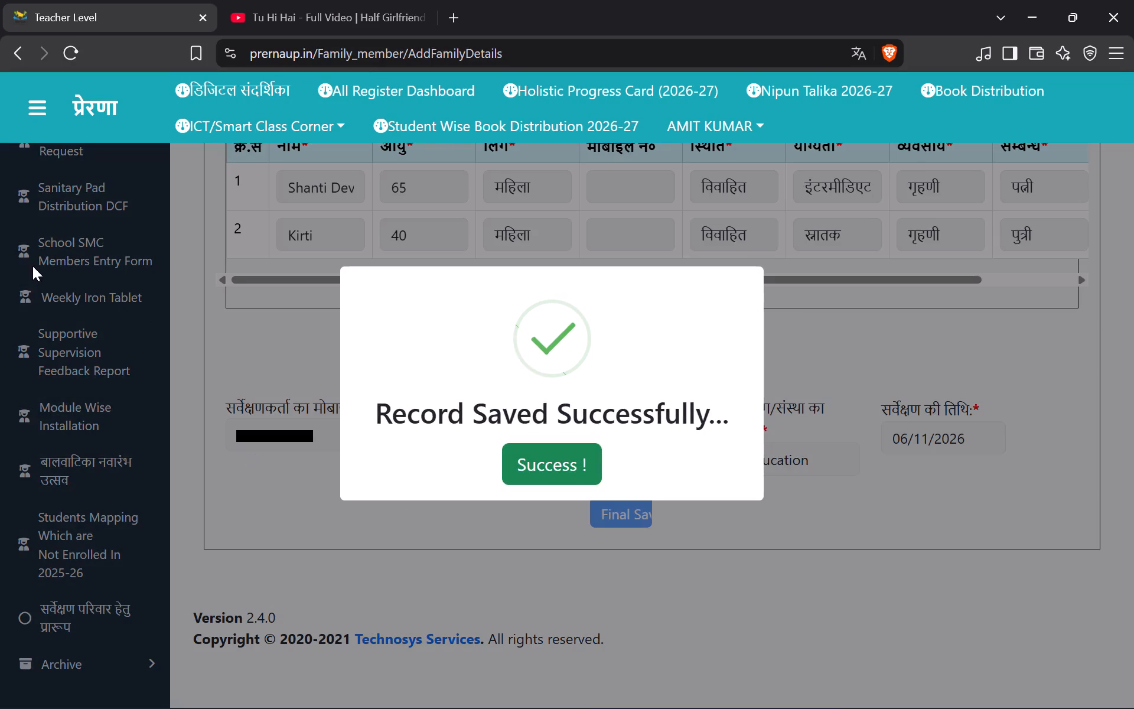
Return to the family survey report and open a blank form for adding another household head.
click(17, 47)
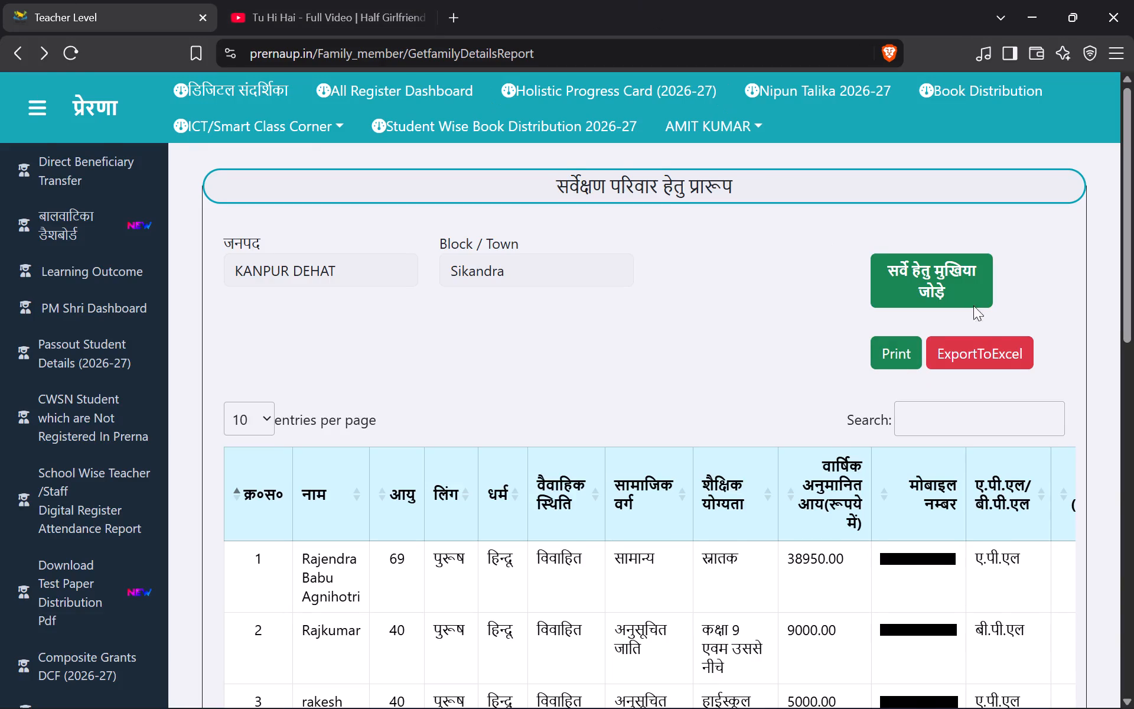
click(958, 302)
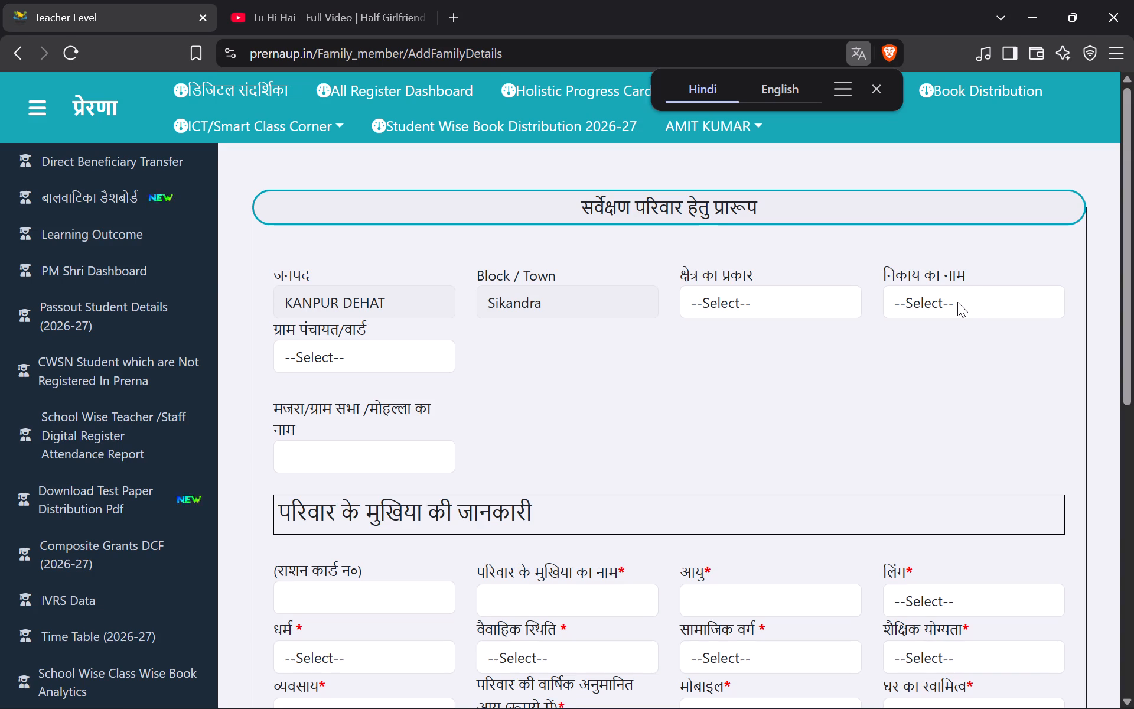
Set the area type to नगर पंचायत, the local body to सिकन्दरा and the ward to 9-मोहम्मद नगर.
click(844, 309)
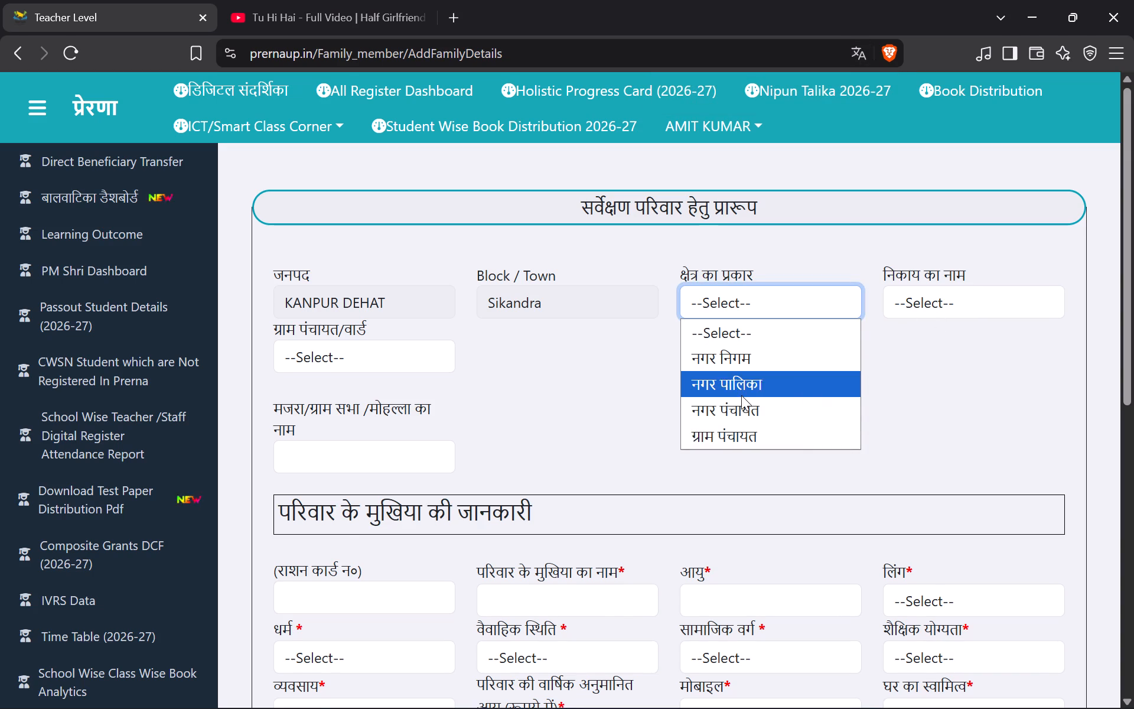
click(742, 425)
click(770, 300)
click(750, 416)
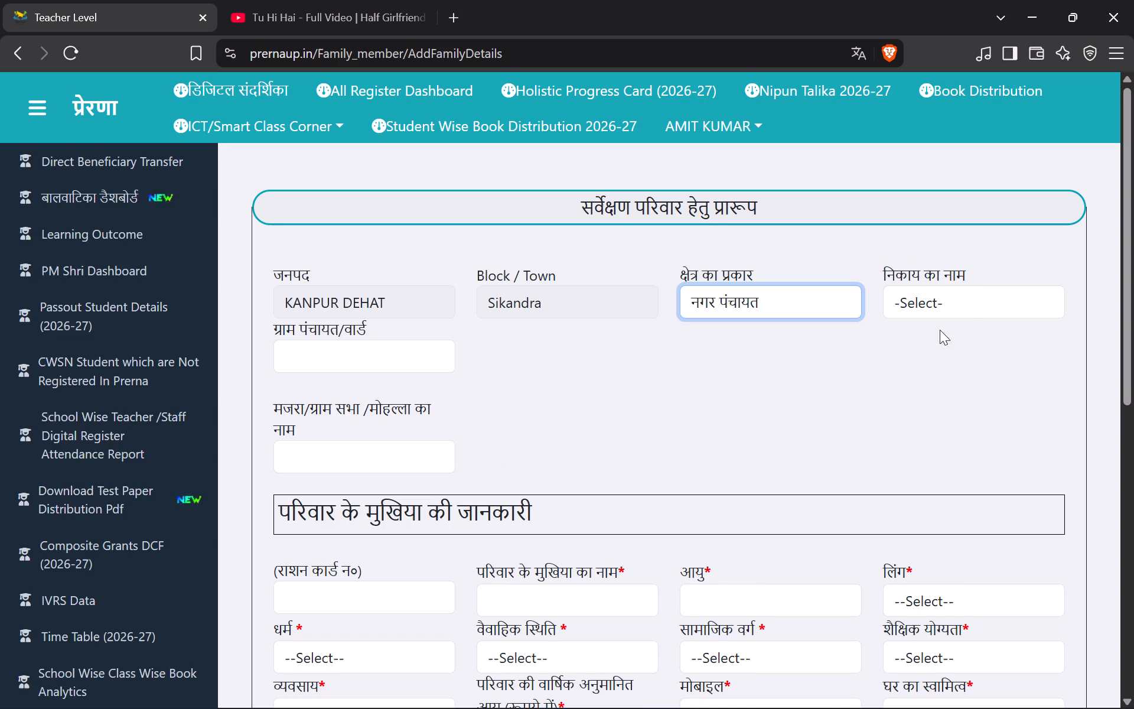
click(964, 301)
click(908, 633)
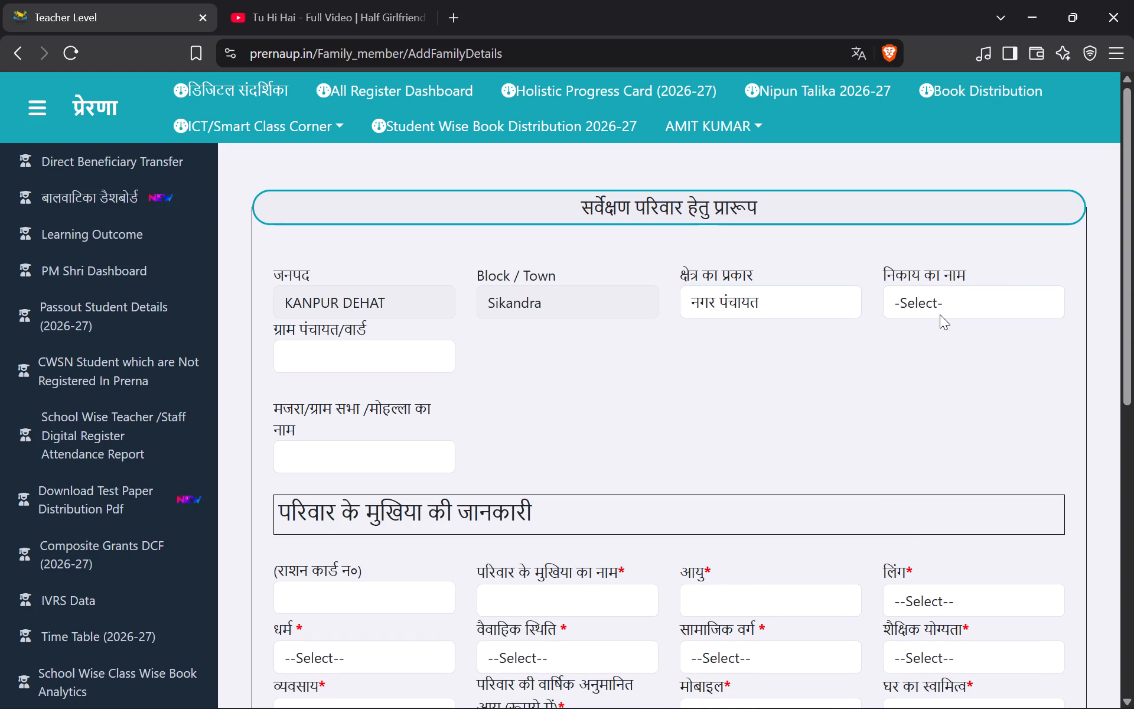
drag(941, 305, 942, 327)
click(956, 627)
click(405, 339)
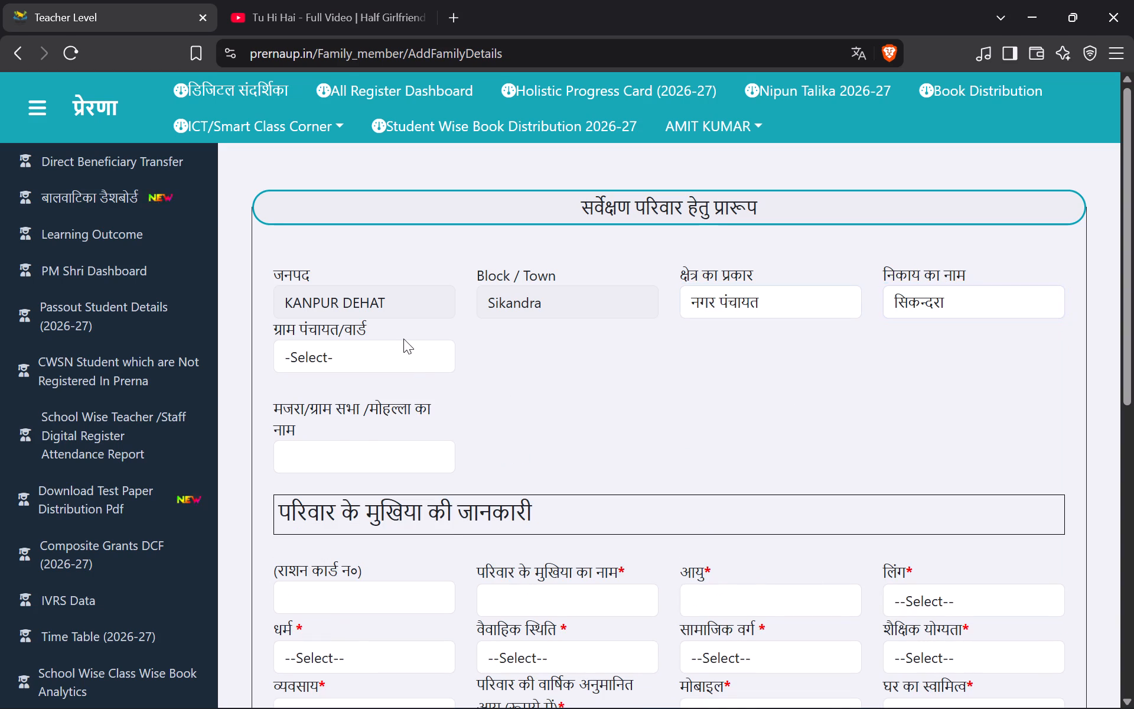
click(405, 360)
click(367, 526)
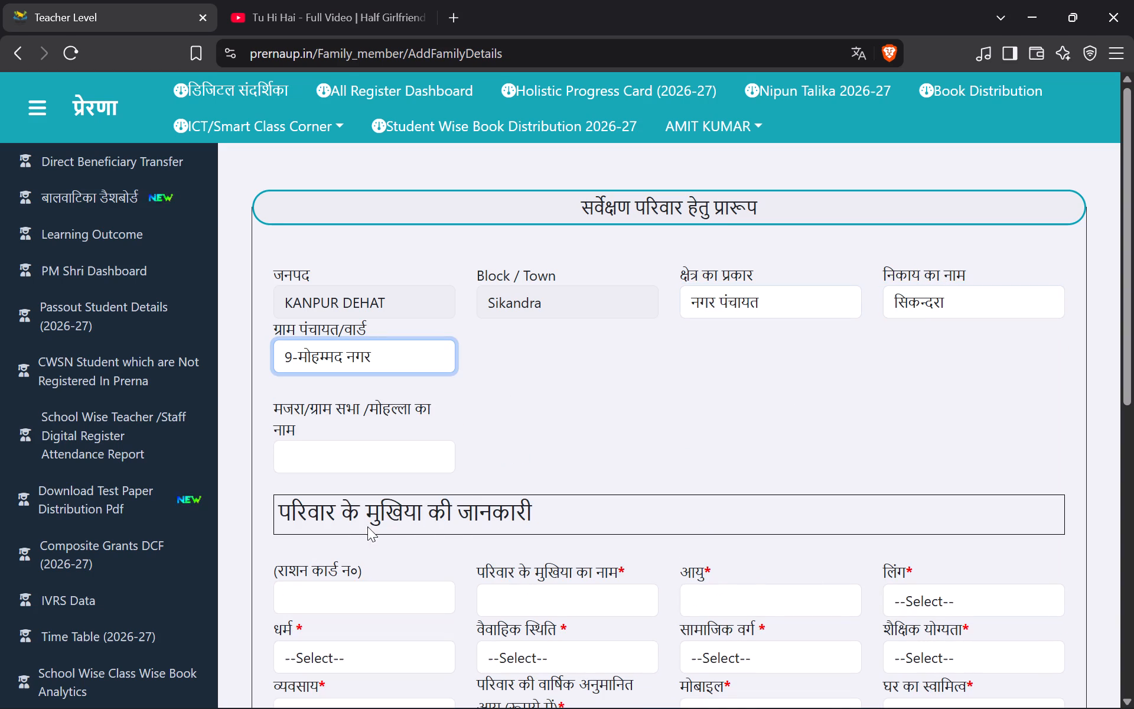
Enter Mohammad Nagar as the मजरा/ग्राम सभा/मोहल्ला name.
click(318, 450)
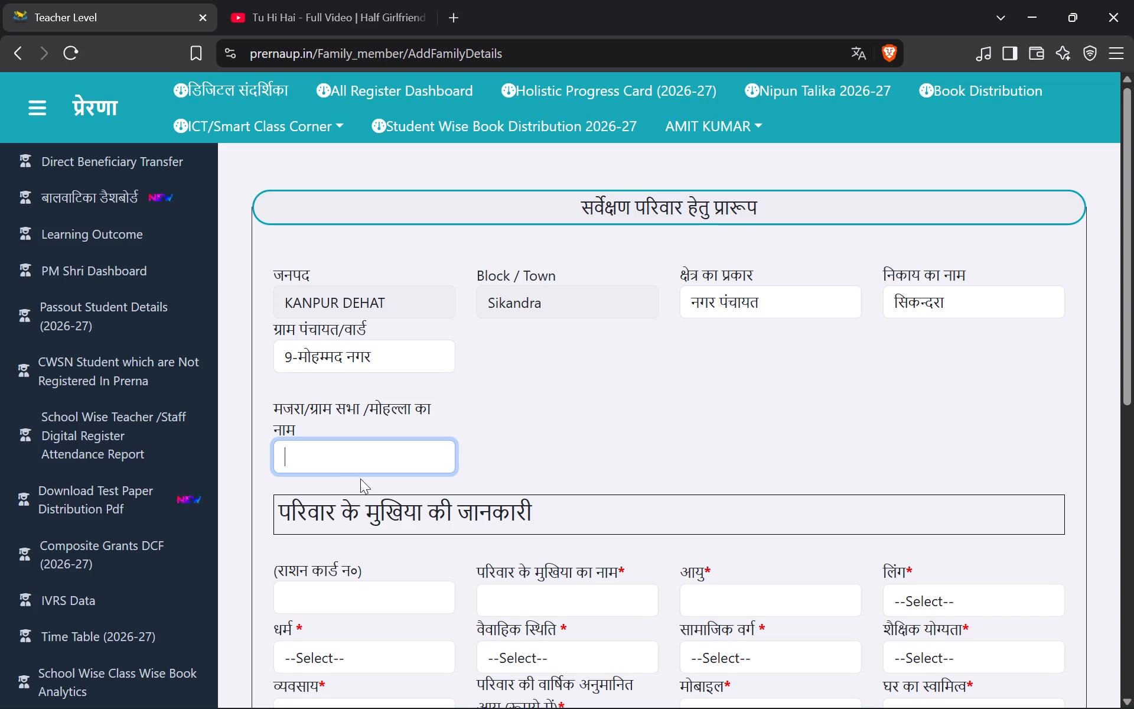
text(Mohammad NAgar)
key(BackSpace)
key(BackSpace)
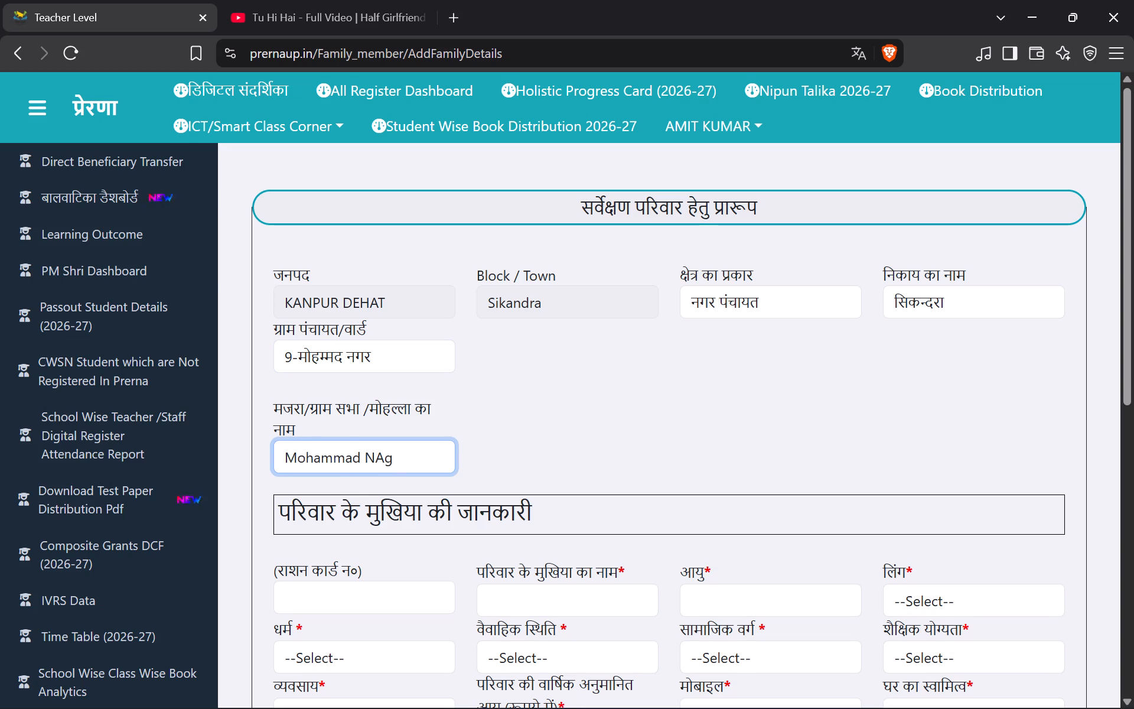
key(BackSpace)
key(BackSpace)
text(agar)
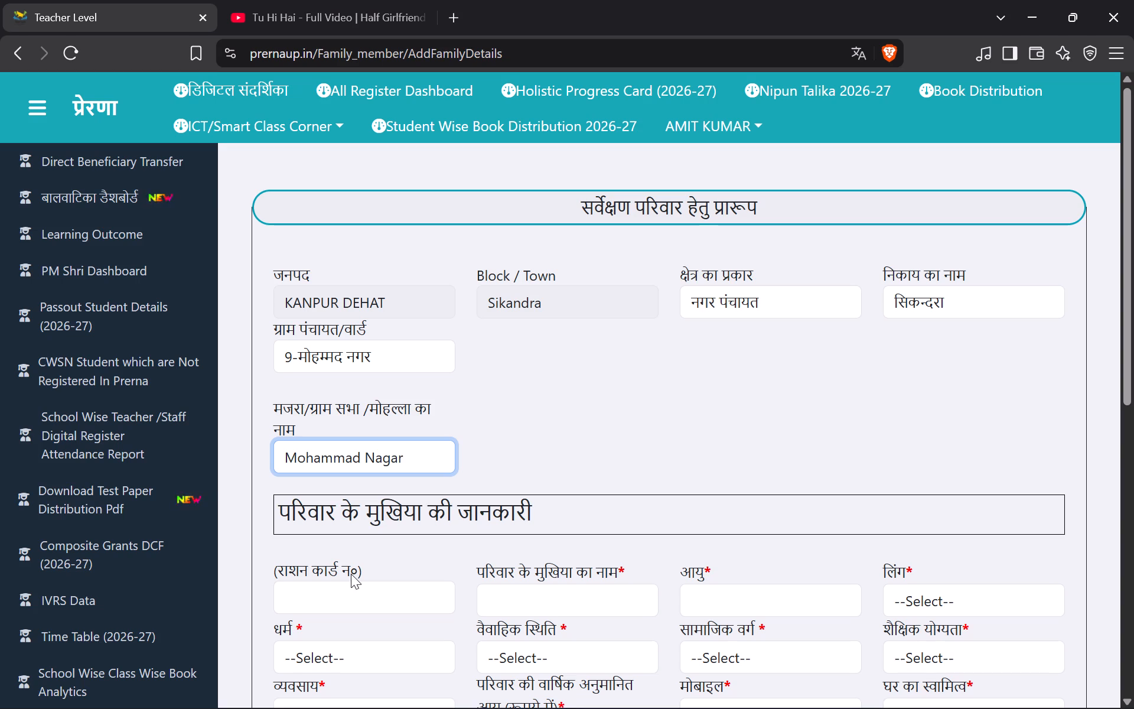
Enter the household head's name, set the age to 55 and the gender to पुरूष.
click(529, 596)
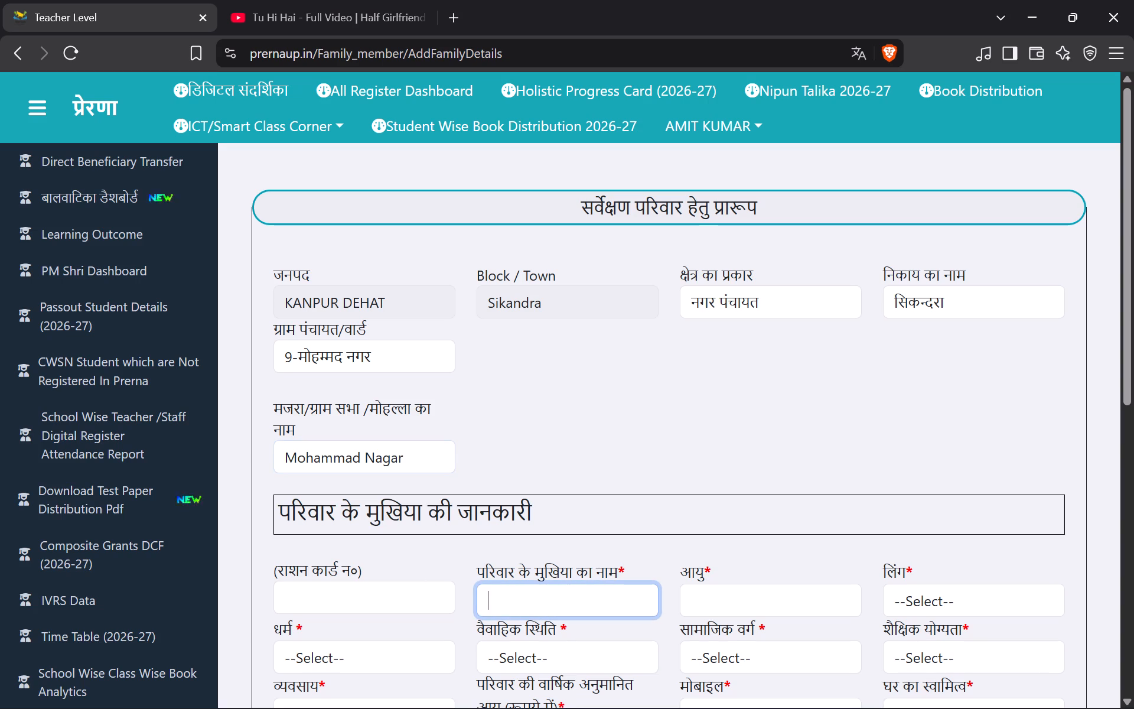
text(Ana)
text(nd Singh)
click(718, 615)
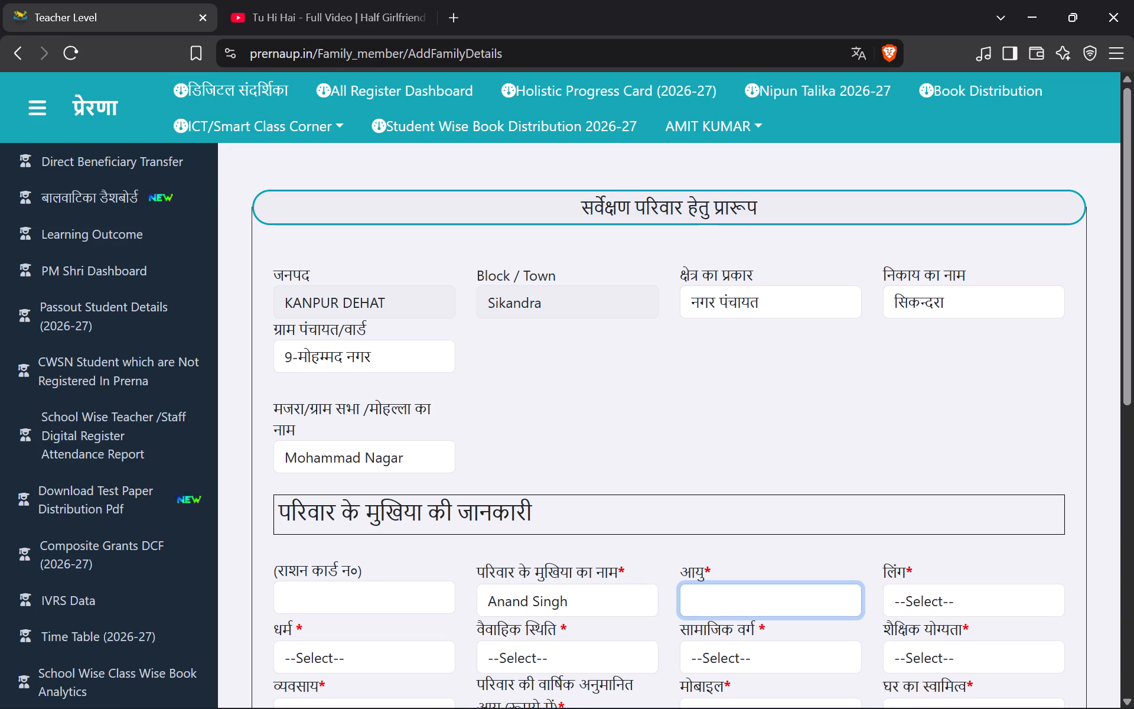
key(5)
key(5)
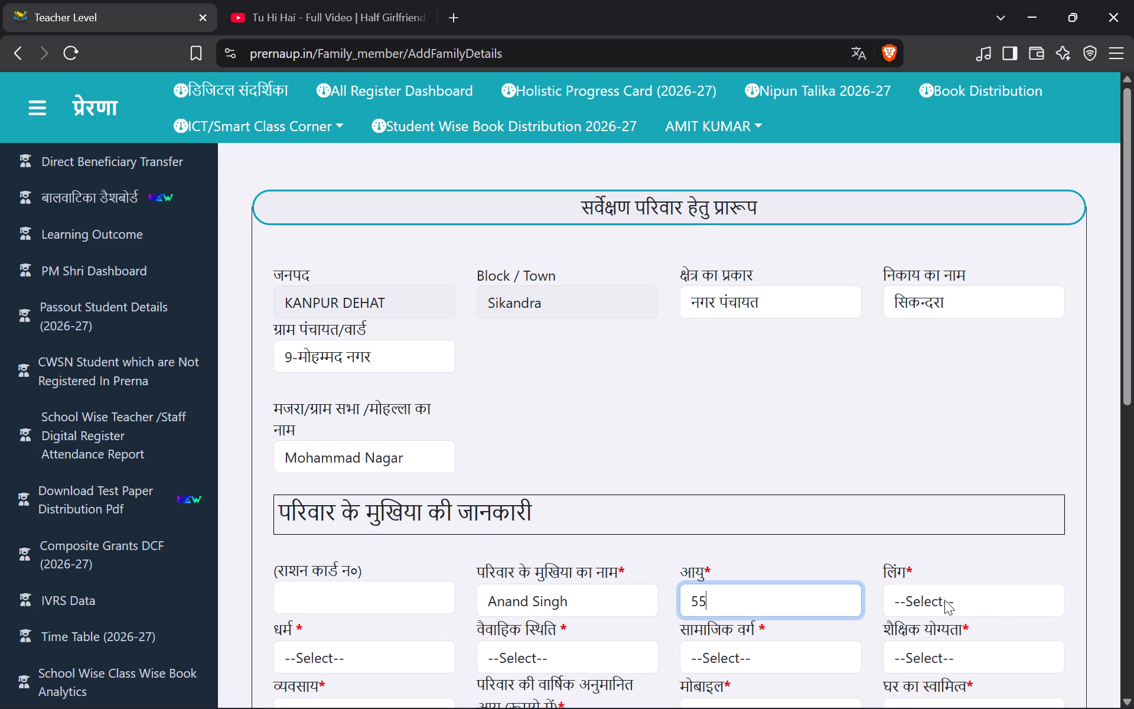
click(991, 602)
click(931, 515)
Set the household head's religion to हिन्दू, marital status to विवाहित and social category to सामान्य.
scroll(764, 529, down, 2)
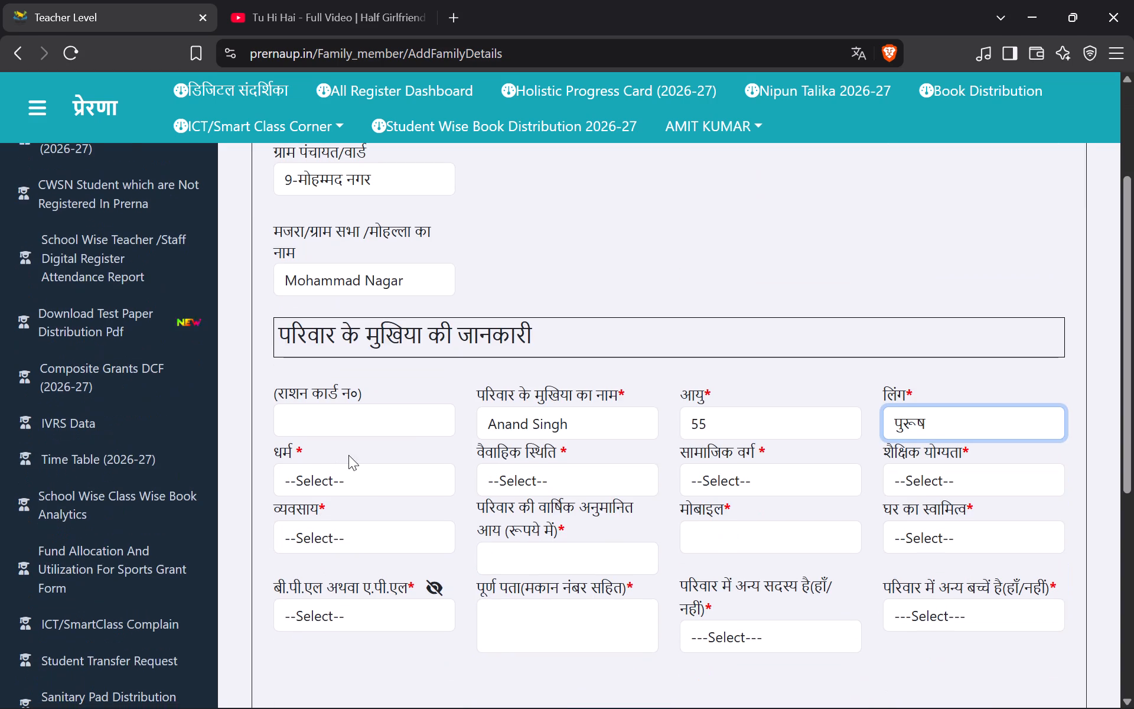
click(348, 455)
click(343, 474)
click(366, 264)
click(527, 473)
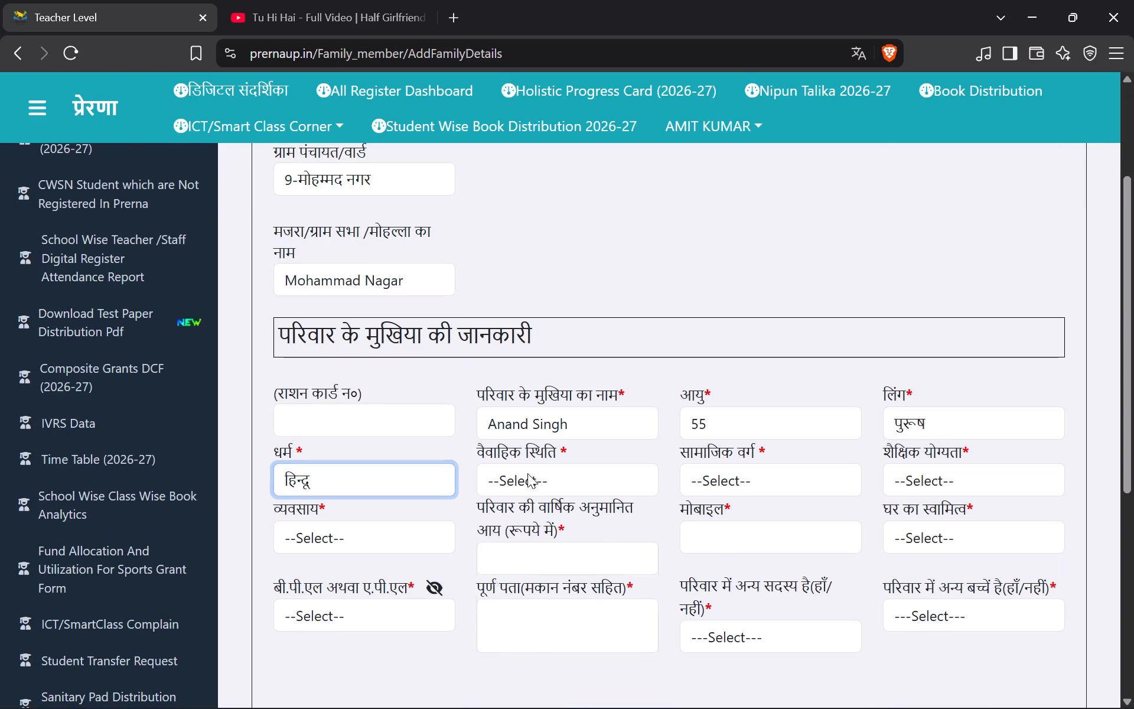
click(535, 547)
click(741, 477)
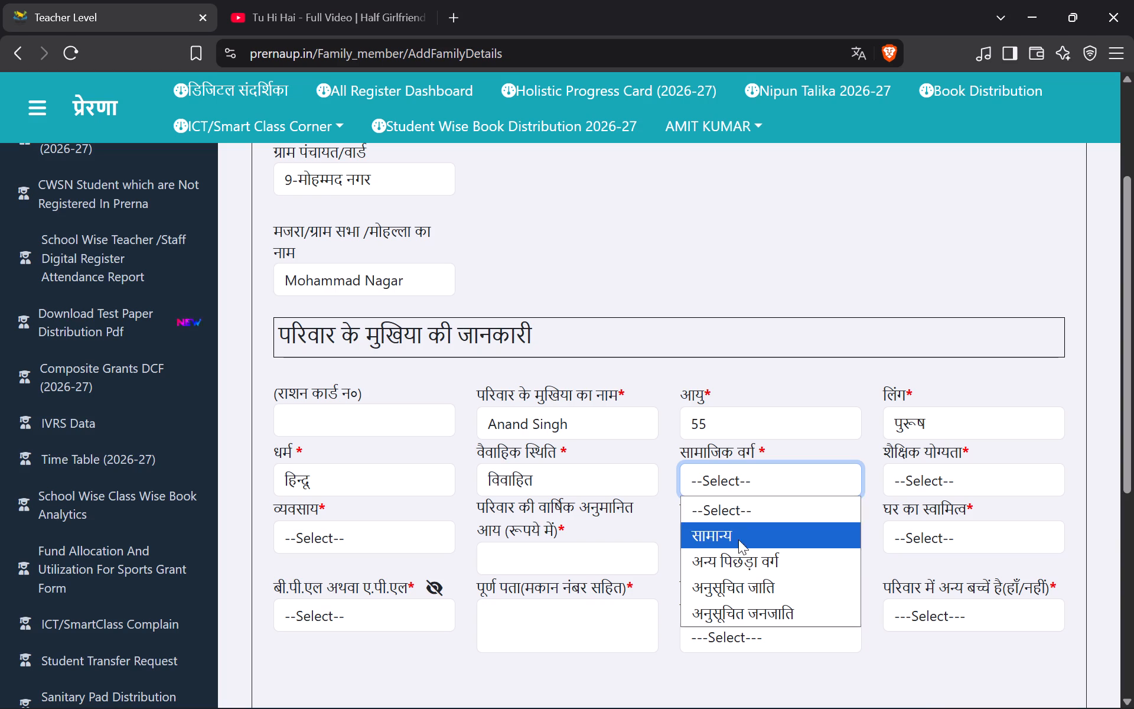
drag(736, 554, 733, 540)
click(733, 540)
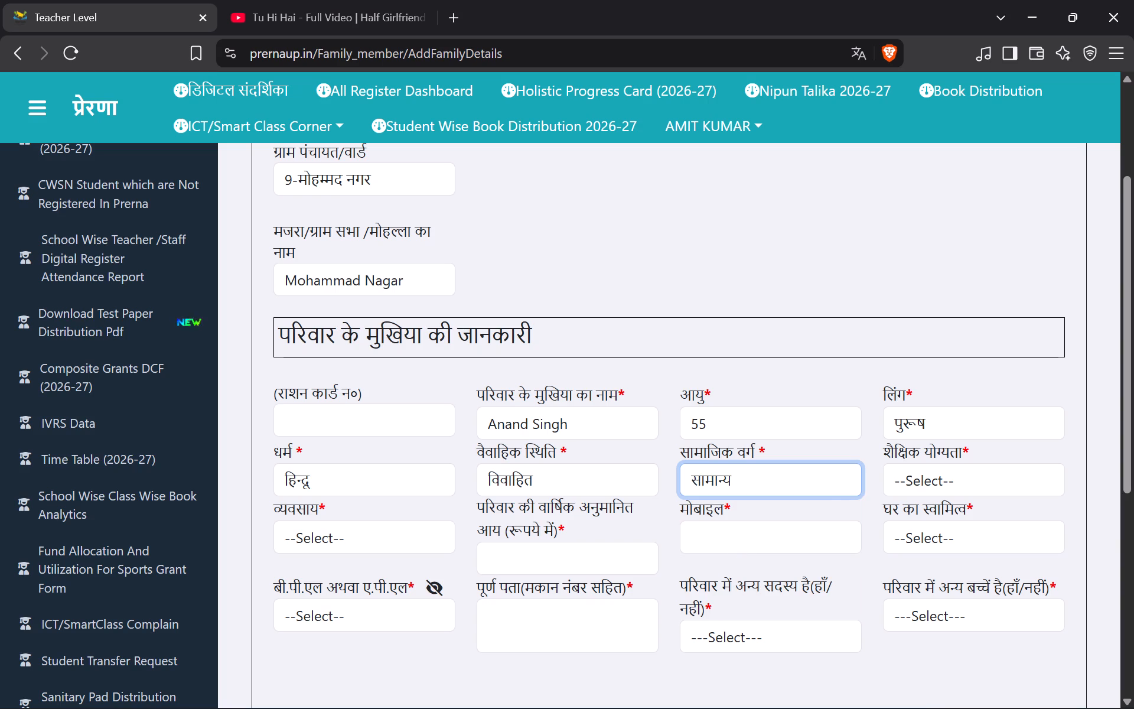
Set the head's education to स्नातक, occupation to किसान and the family's estimated annual income to 500000 rupees.
click(995, 464)
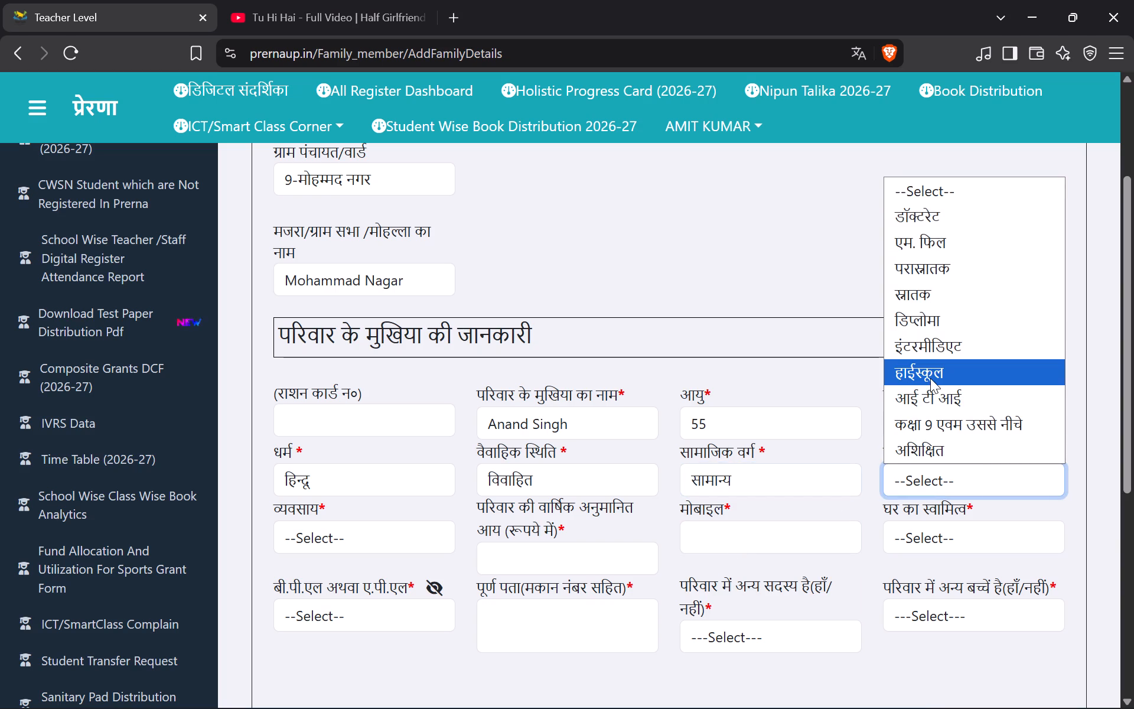
click(925, 303)
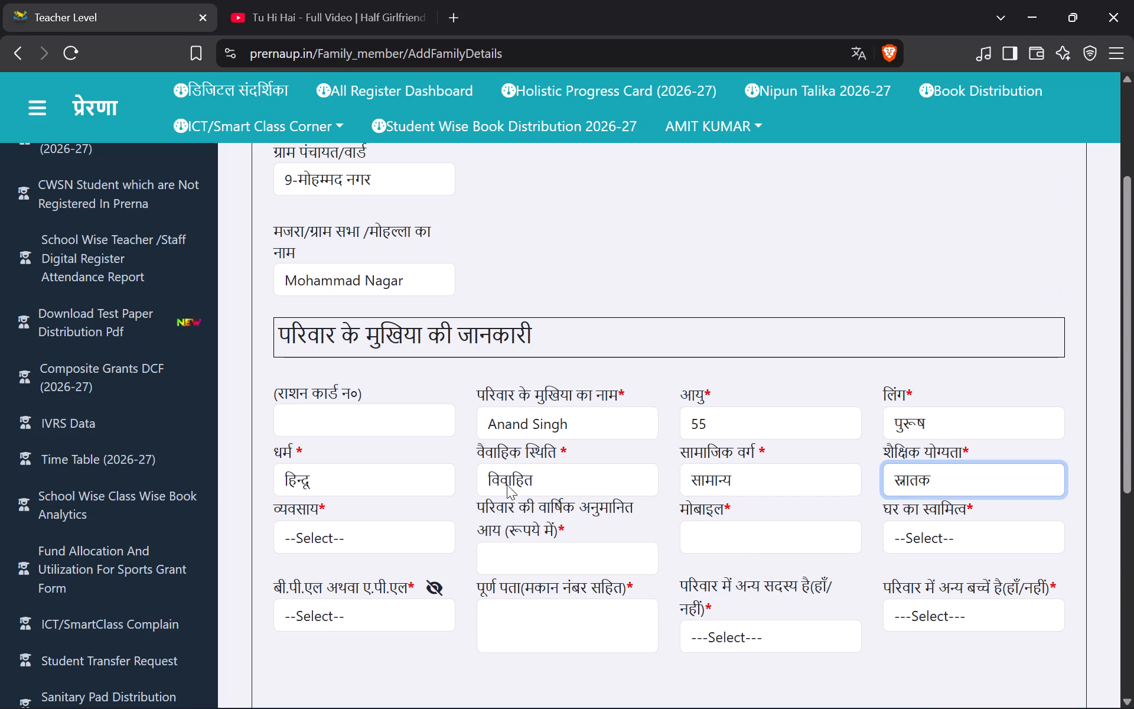
click(429, 521)
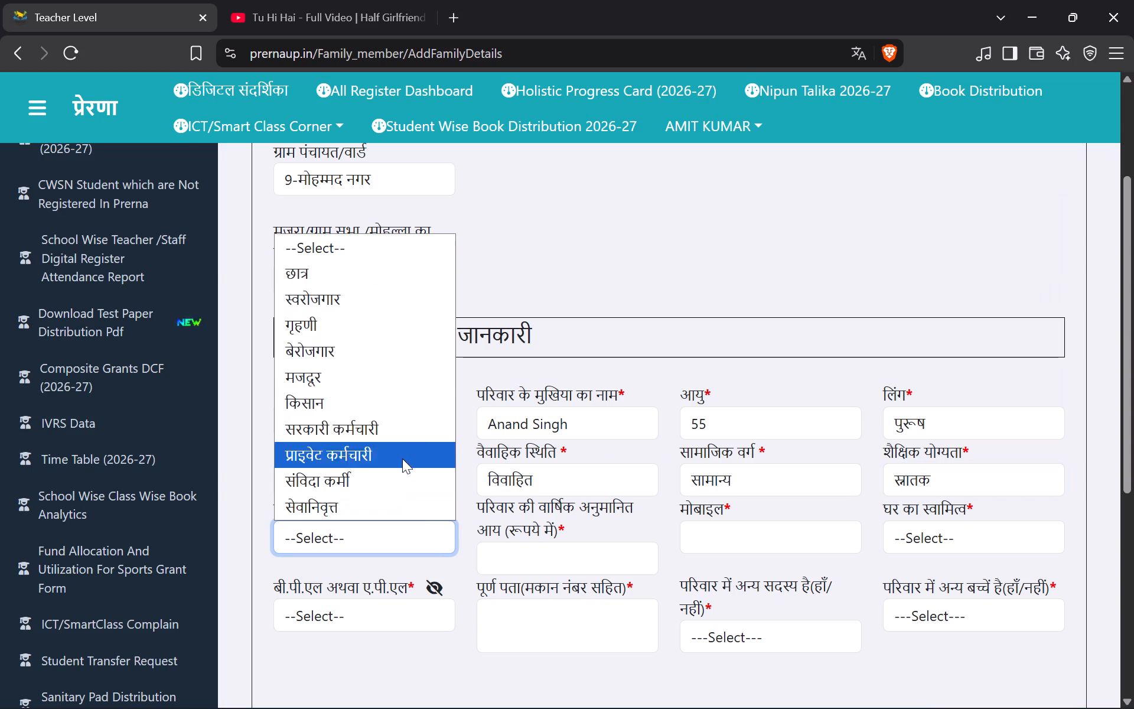
click(385, 401)
click(563, 562)
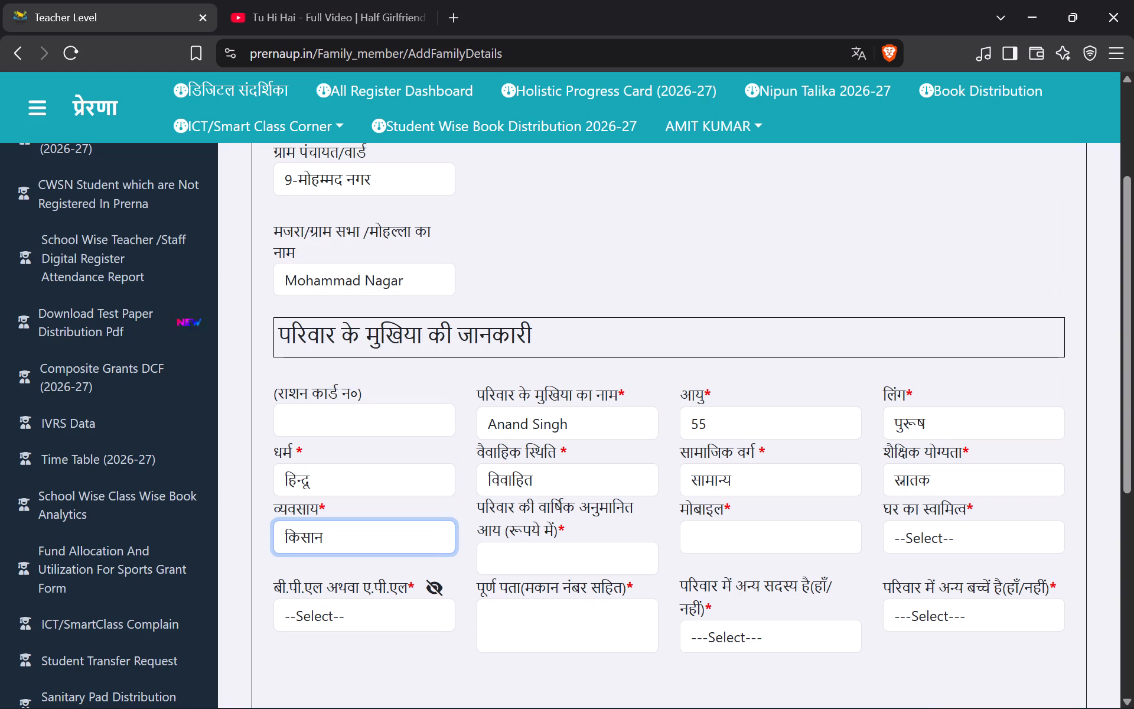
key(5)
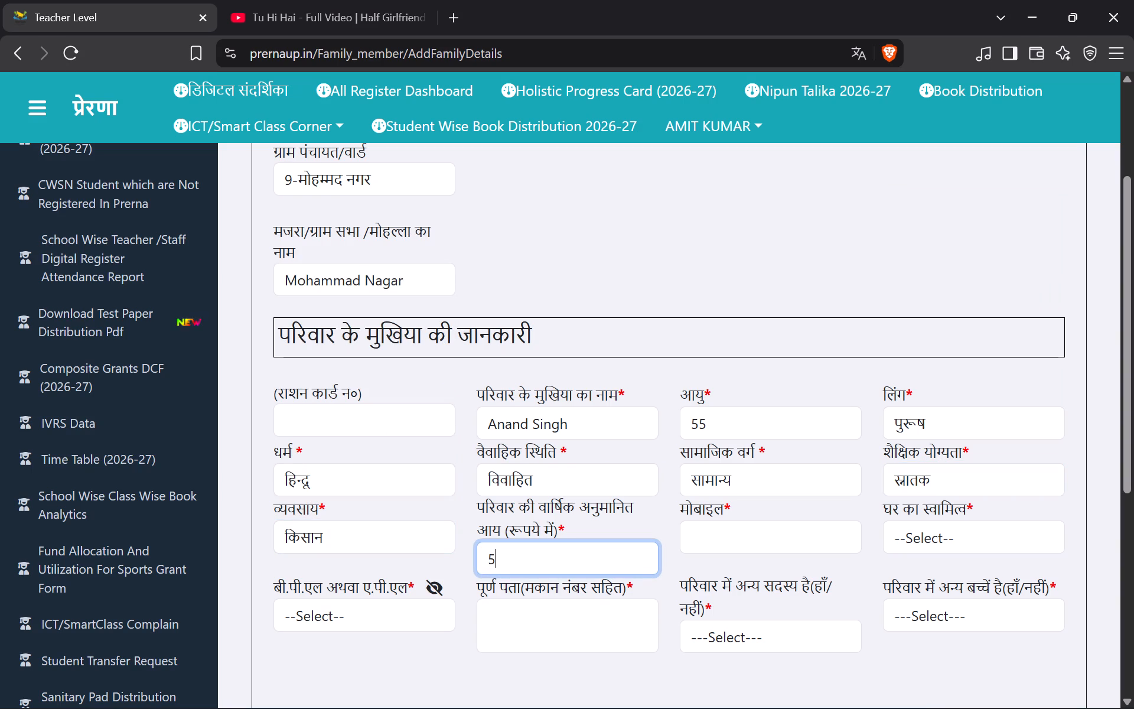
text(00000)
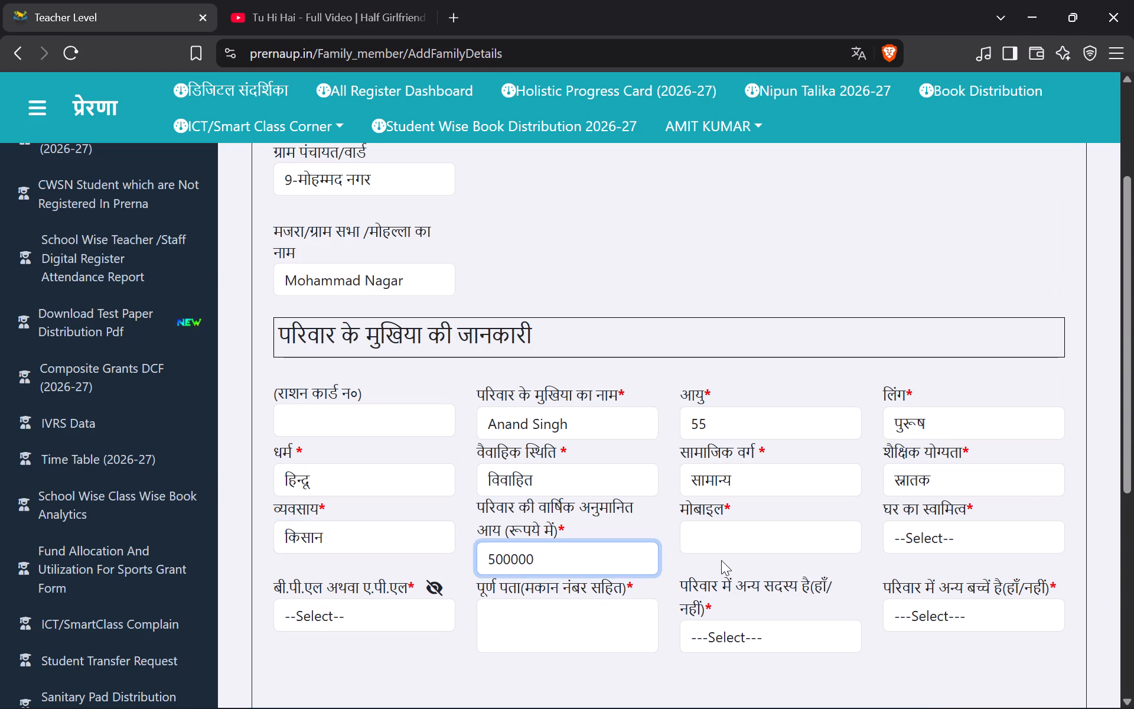
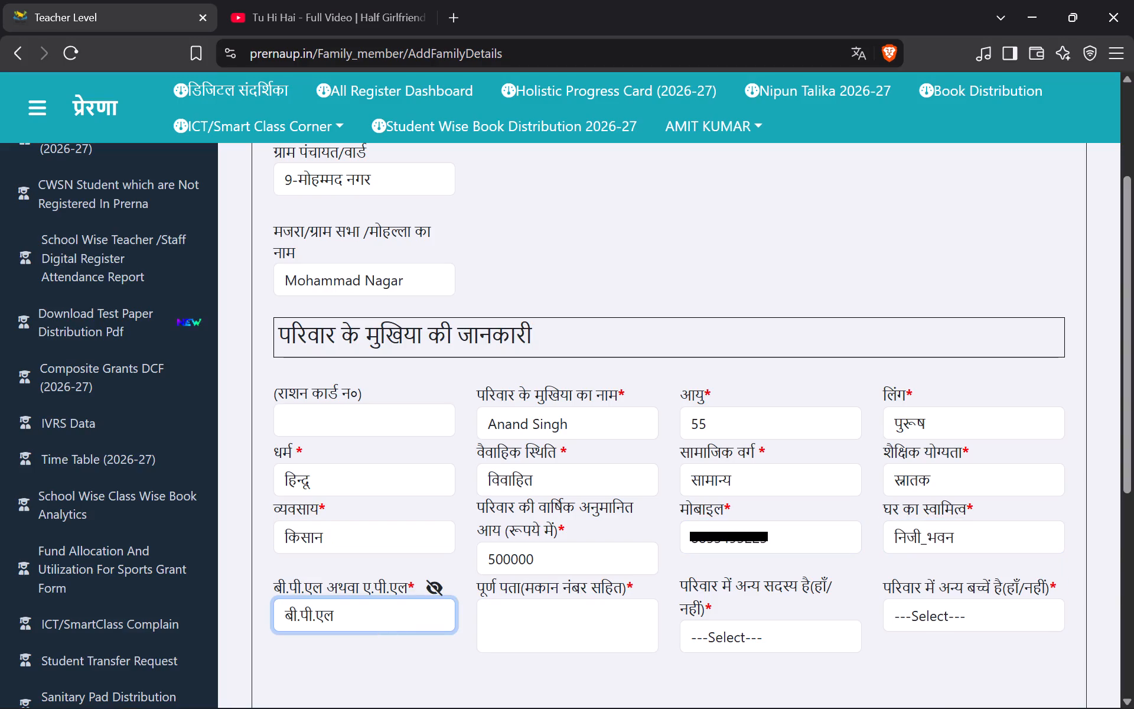
Fill in the full address with the village name, set other family members to हाँ and other children to नहीं.
click(536, 622)
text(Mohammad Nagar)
click(784, 641)
drag(748, 583, 756, 587)
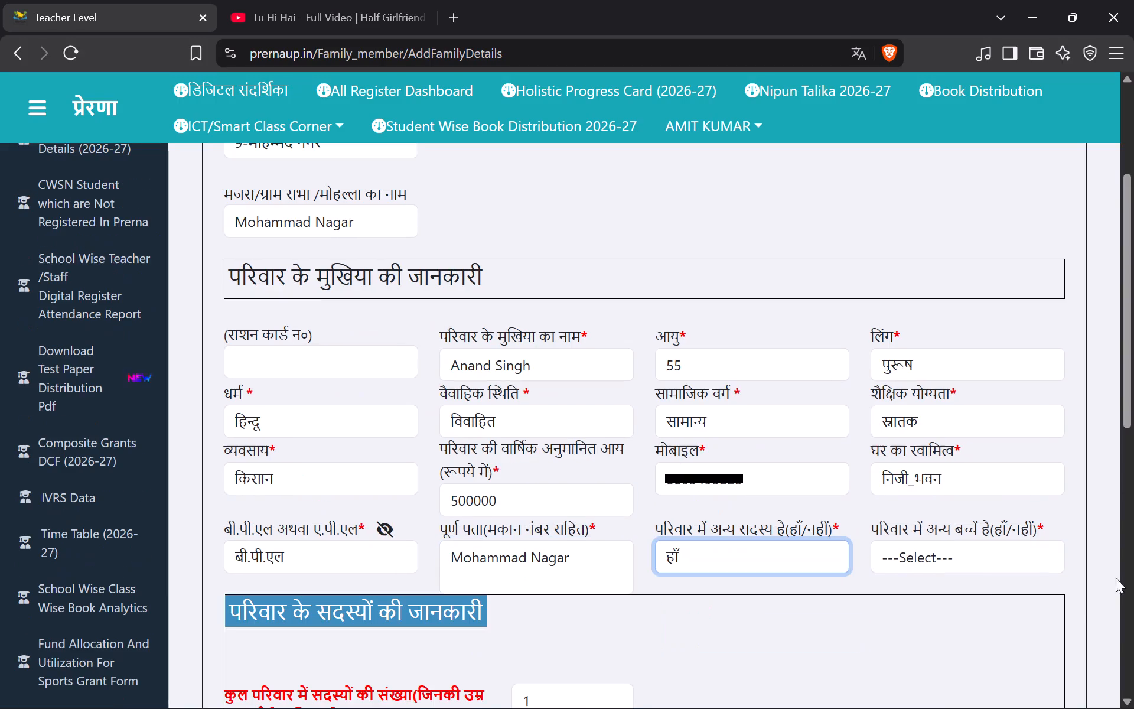
click(959, 562)
click(897, 642)
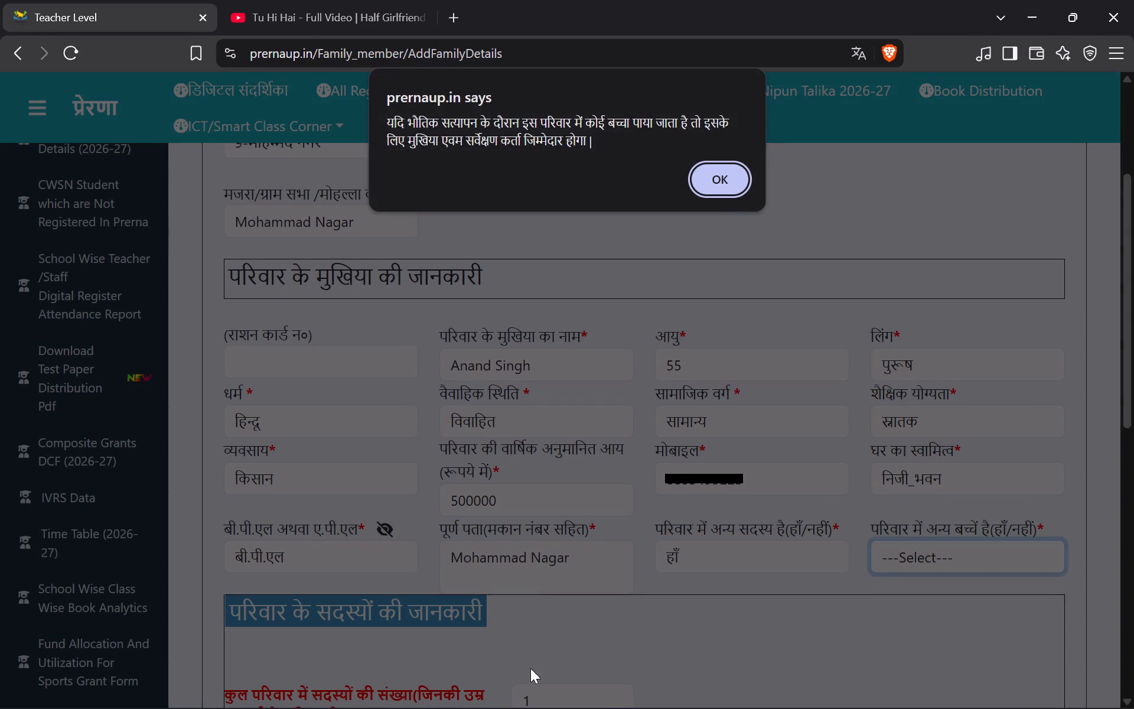
click(710, 192)
Set the total number of family members older than 14 years to 3.
scroll(568, 479, down, 3)
drag(573, 435, 568, 434)
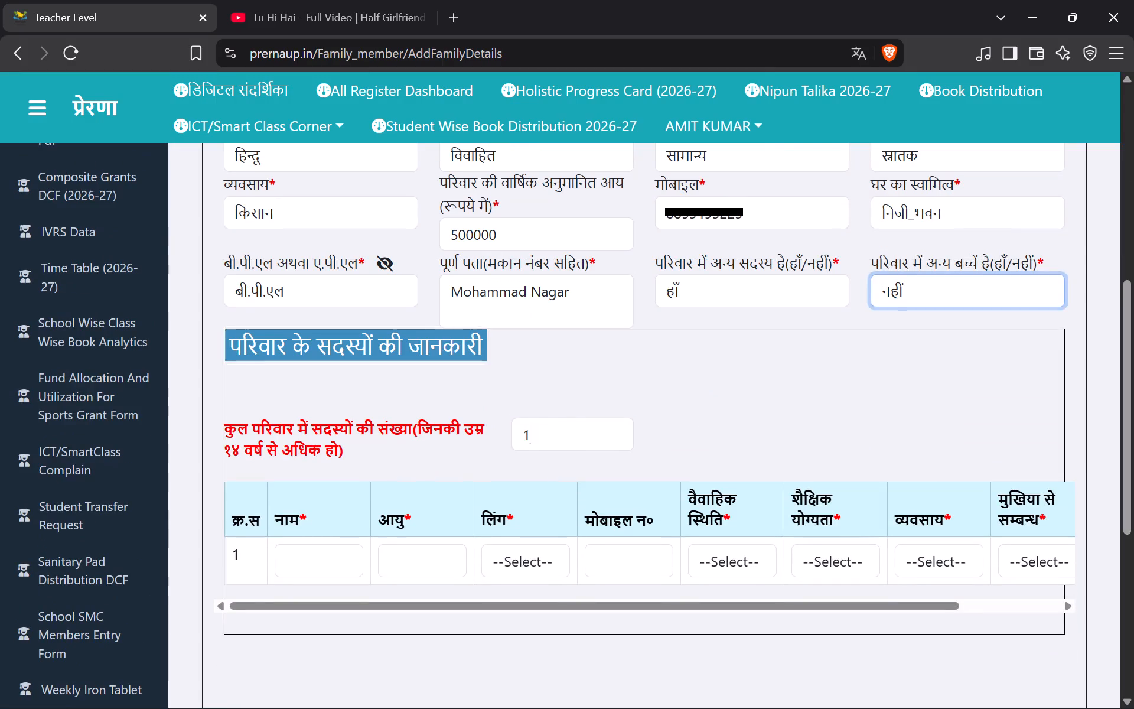
drag(568, 434, 376, 479)
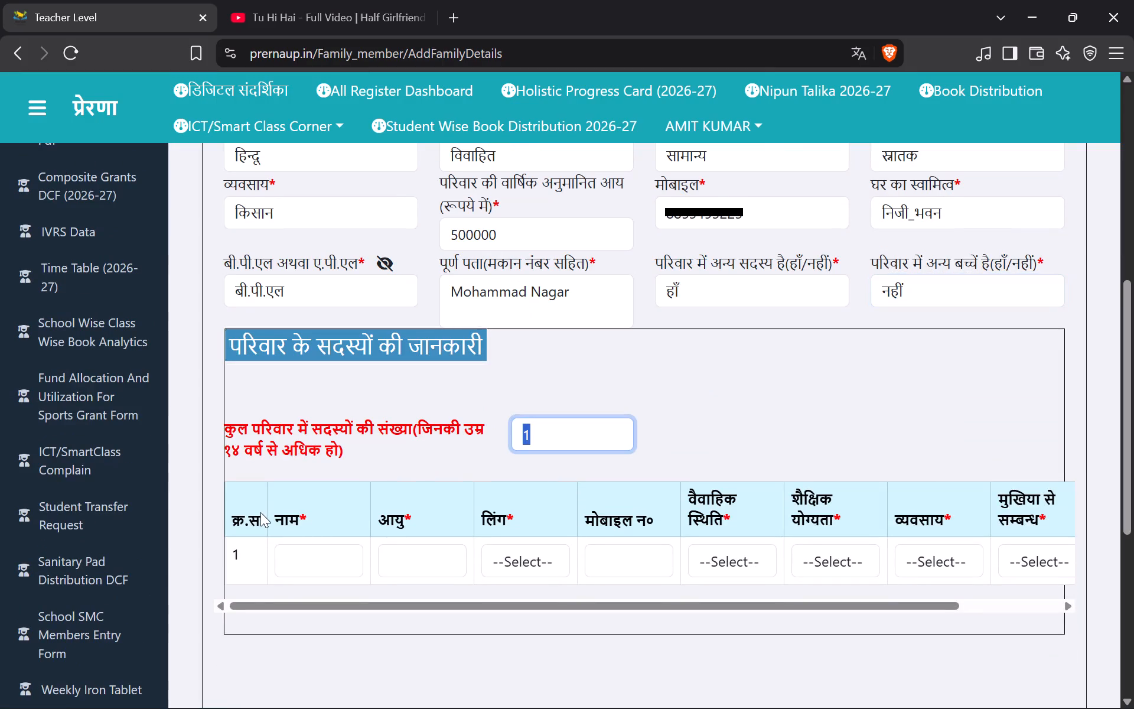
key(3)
key(Return)
Enter the names of the three family members in rows 1 to 3 of the members table.
click(307, 578)
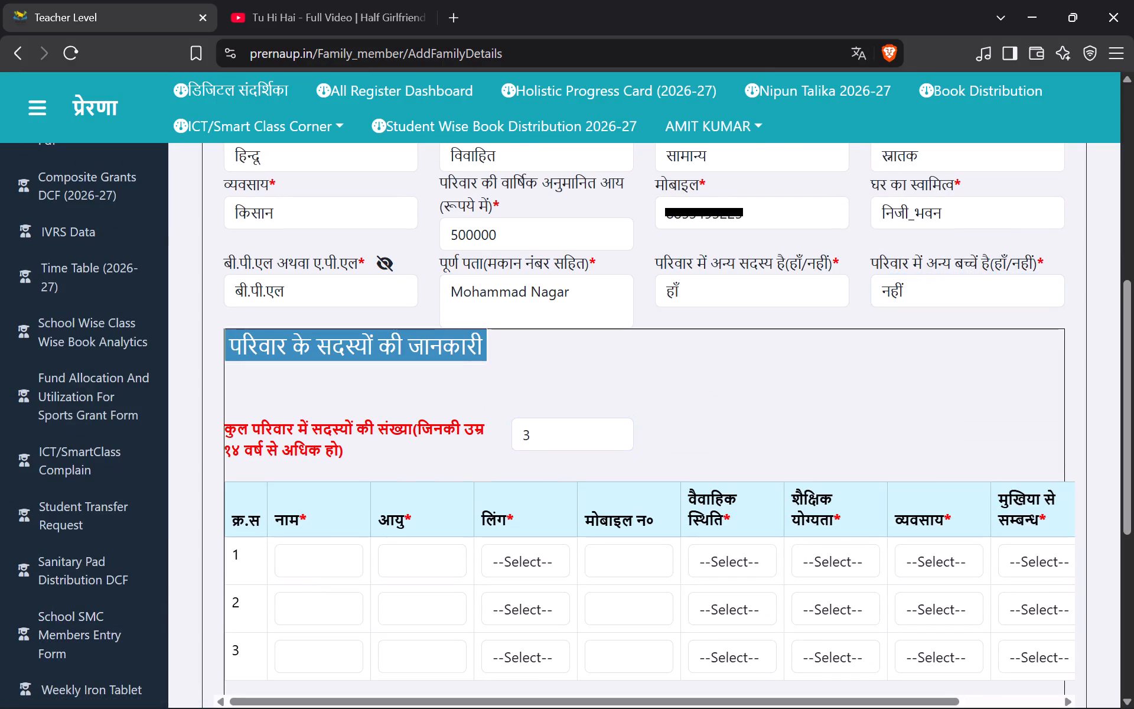
click(308, 569)
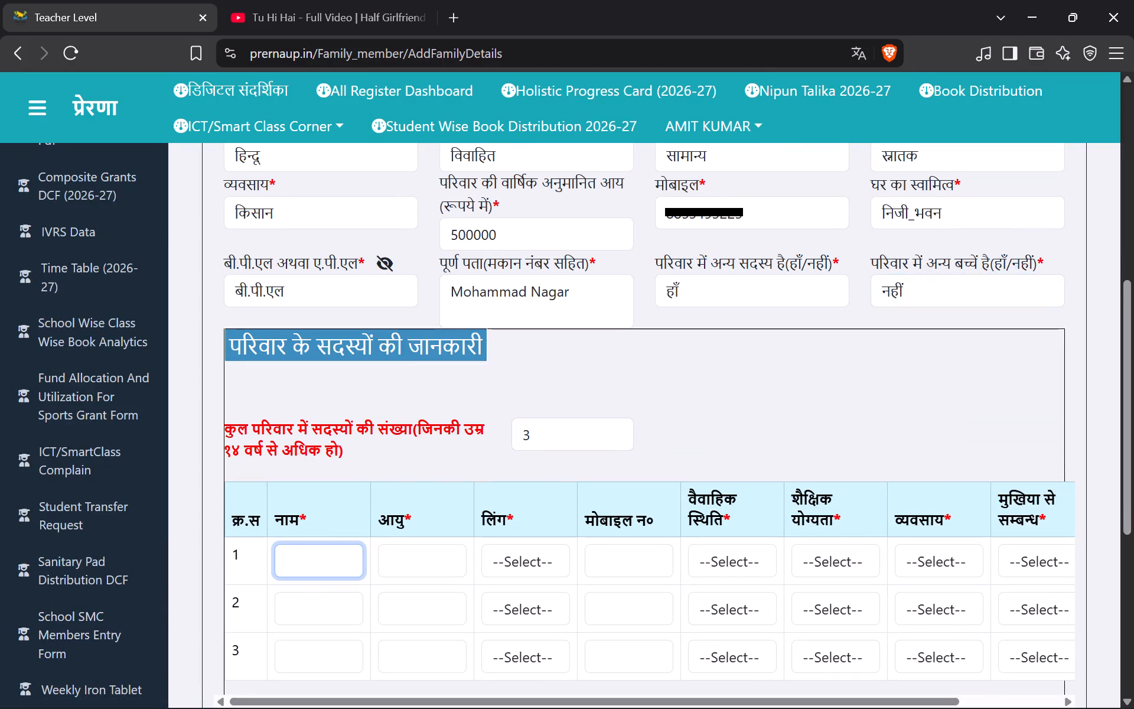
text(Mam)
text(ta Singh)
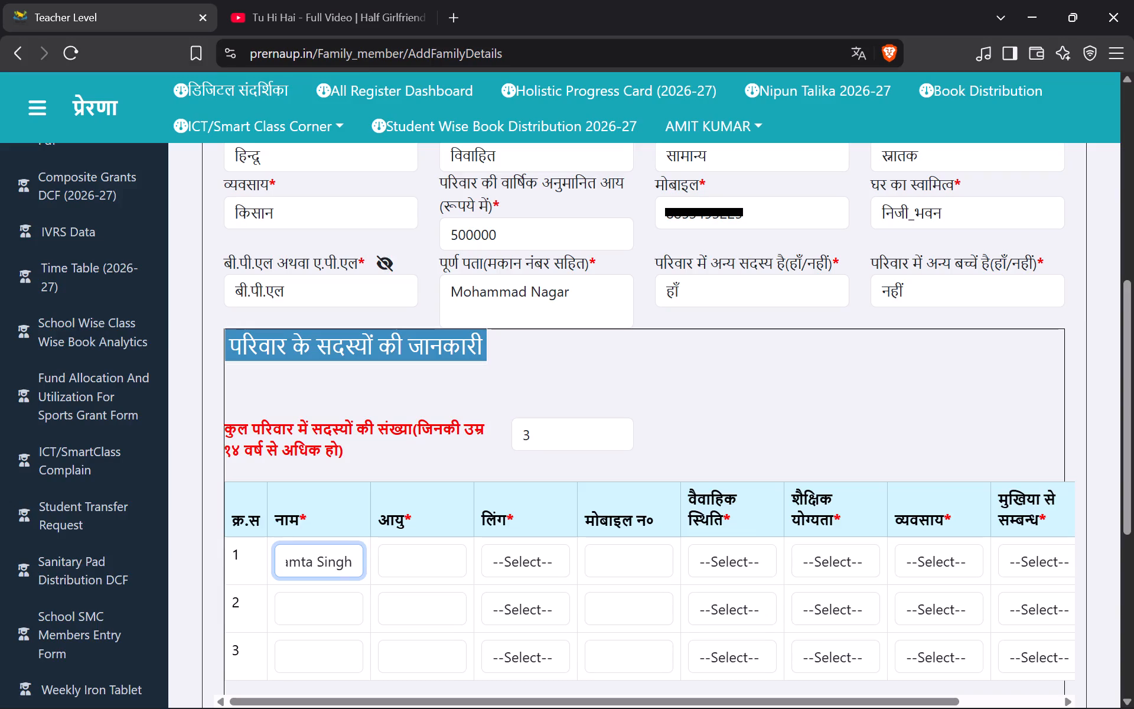
click(308, 612)
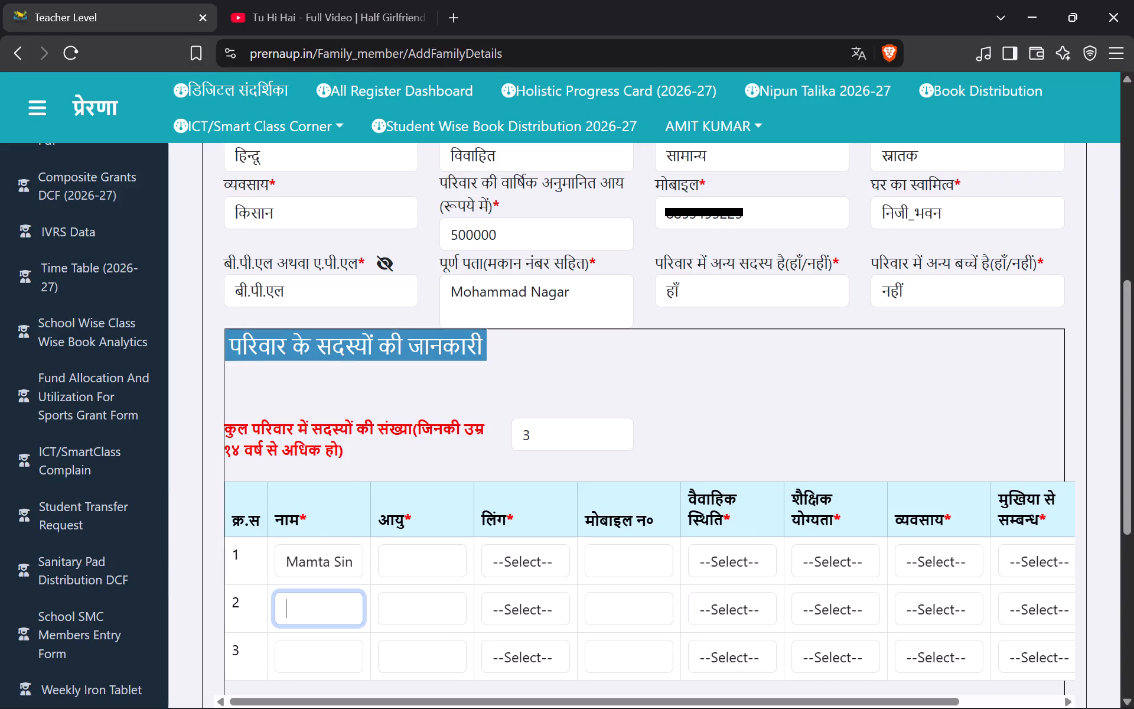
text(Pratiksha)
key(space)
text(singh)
click(317, 661)
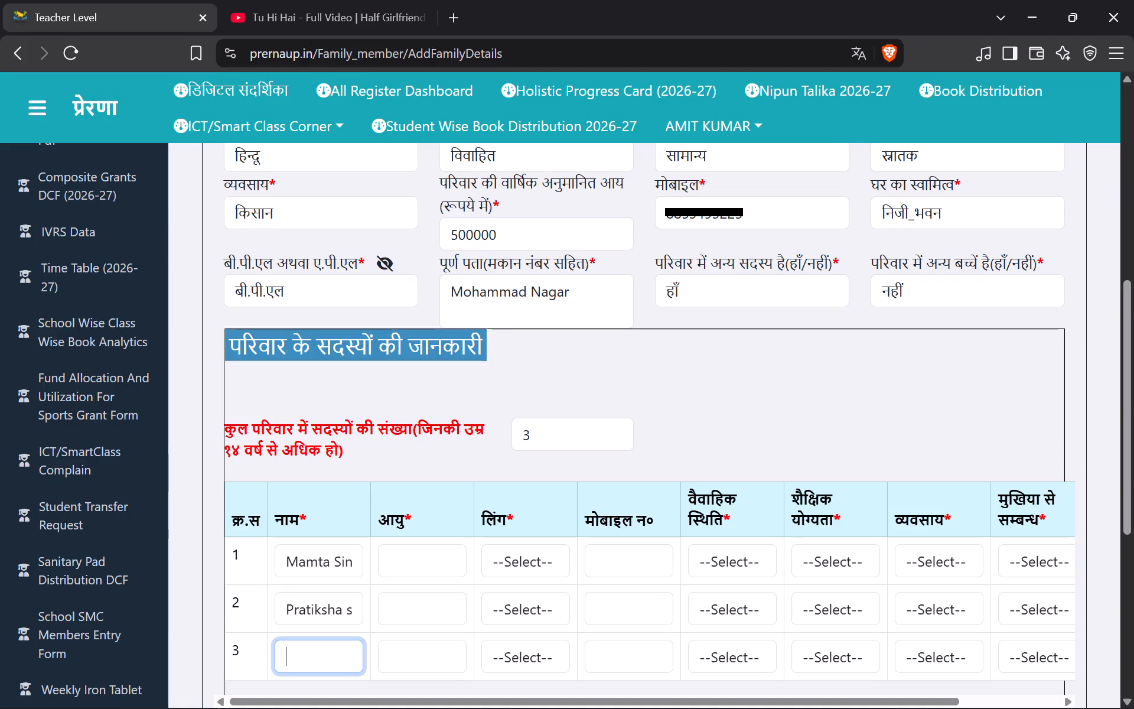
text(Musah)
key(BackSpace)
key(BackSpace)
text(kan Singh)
Set the ages of the three family members to 52, 30 and 22 in row order.
click(359, 548)
click(421, 564)
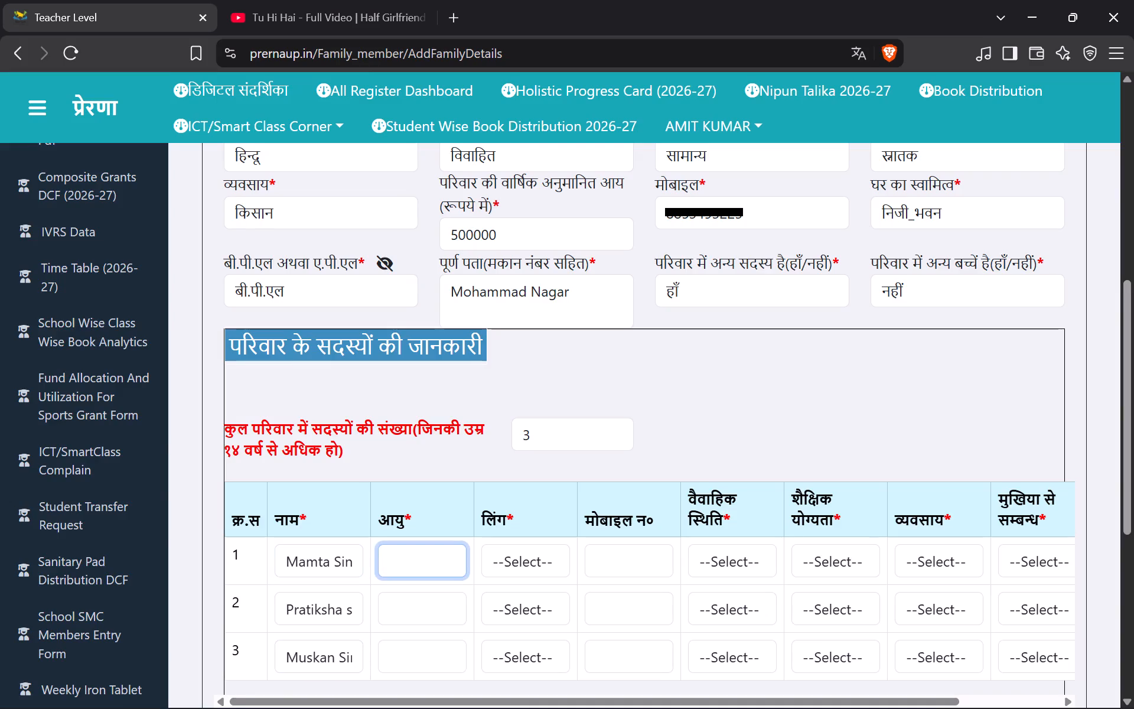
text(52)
click(412, 620)
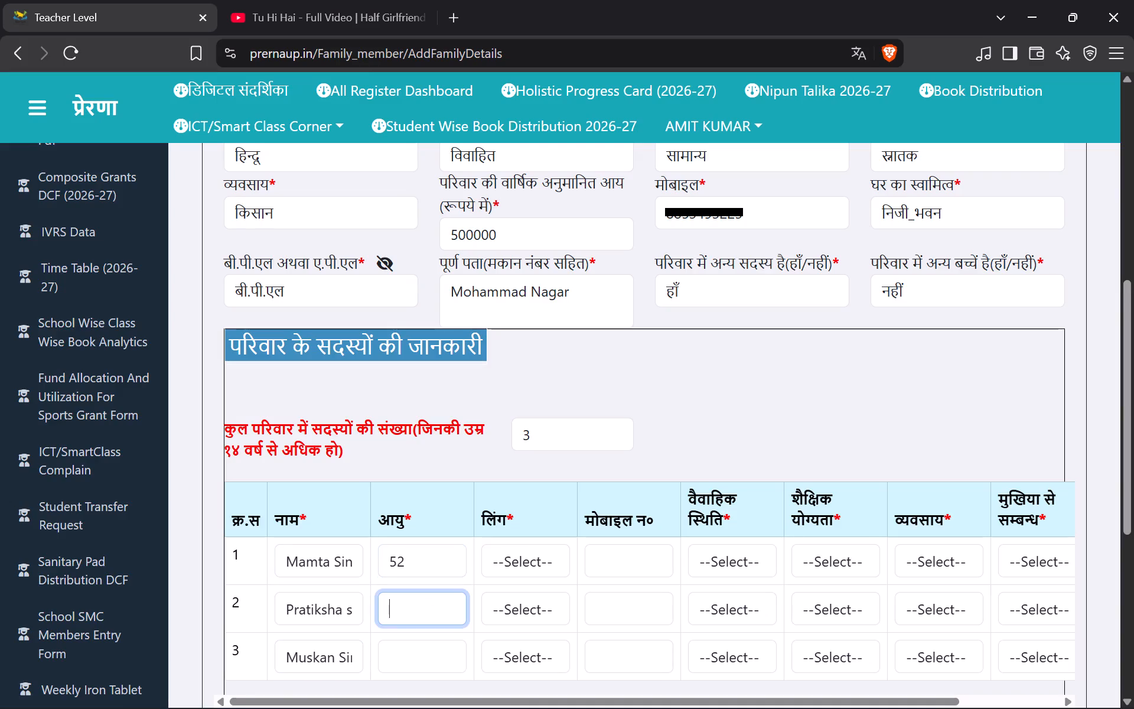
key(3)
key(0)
click(389, 648)
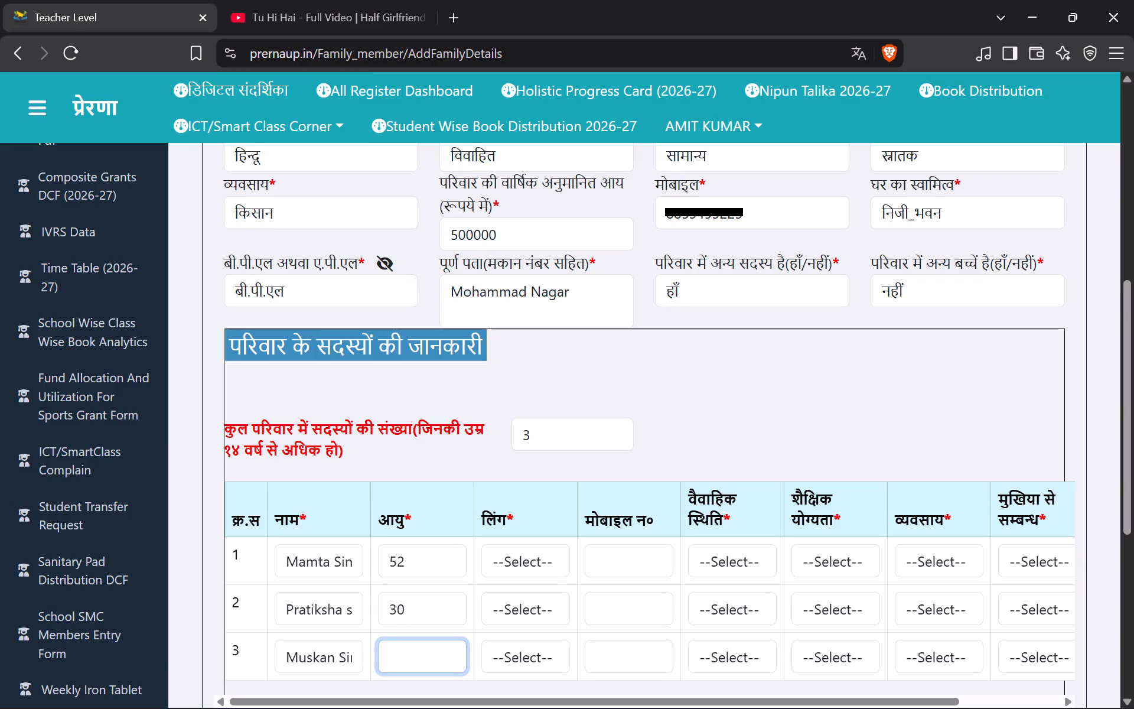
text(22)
Set the gender of all three family members to महिला.
click(515, 554)
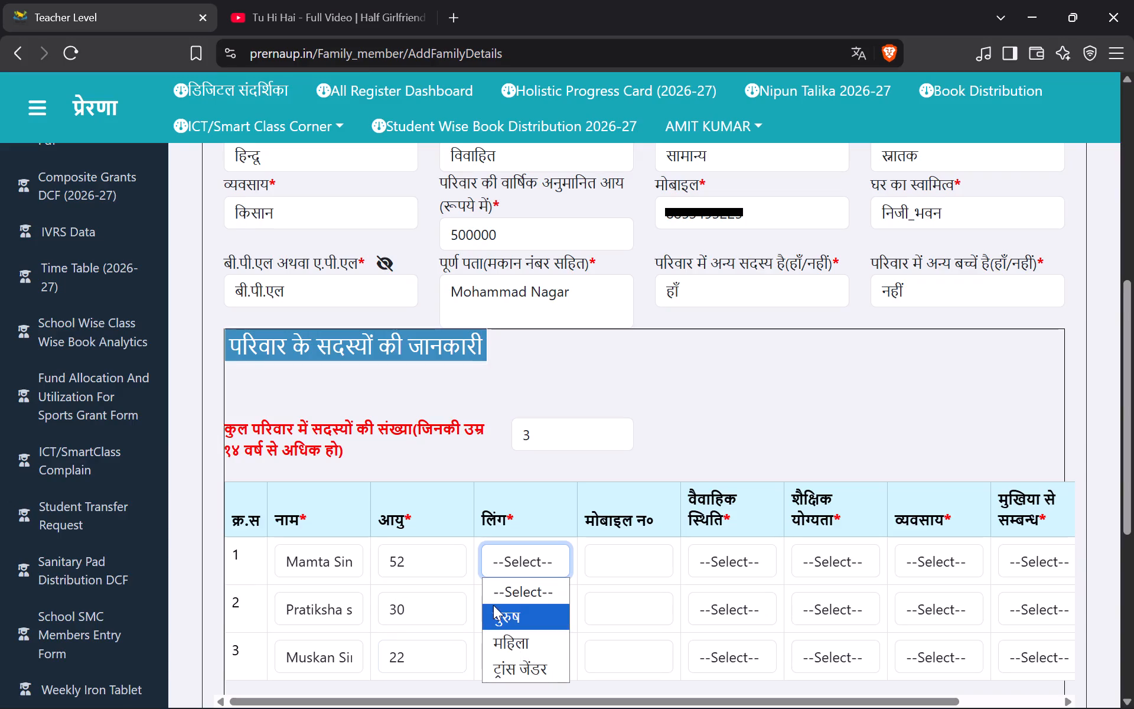
click(500, 639)
click(506, 619)
drag(511, 555, 511, 565)
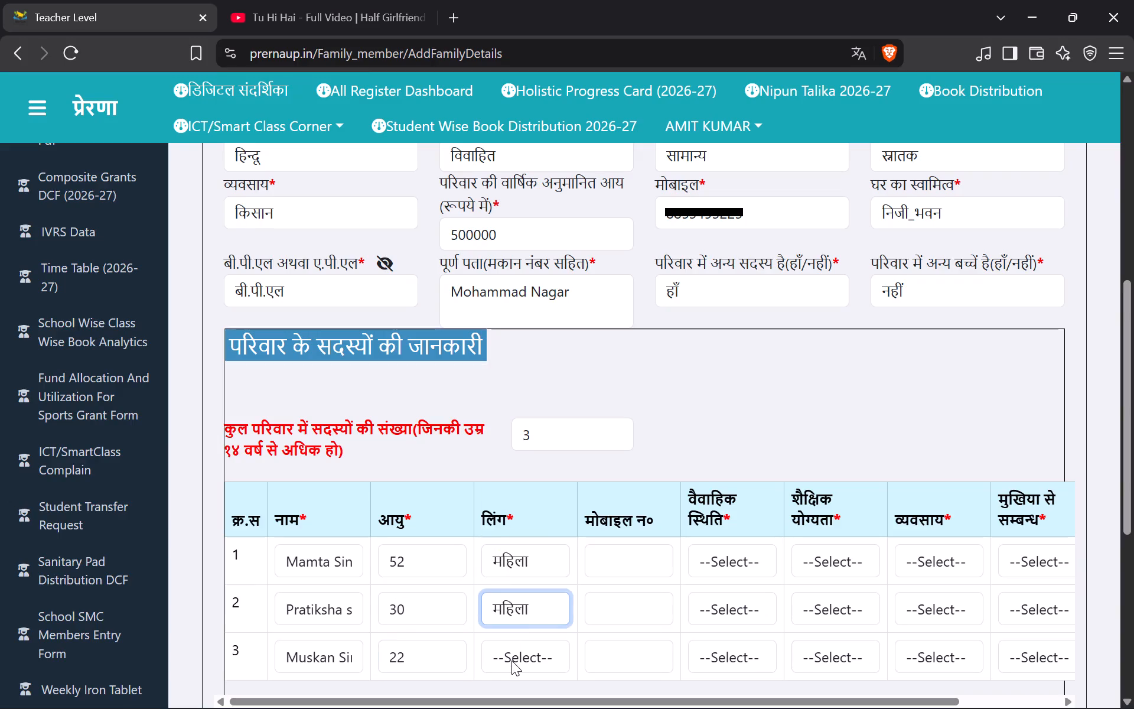
click(511, 661)
click(522, 604)
Set the marital status to विवाहित for the first member and अविवाहित for the second and third.
click(737, 565)
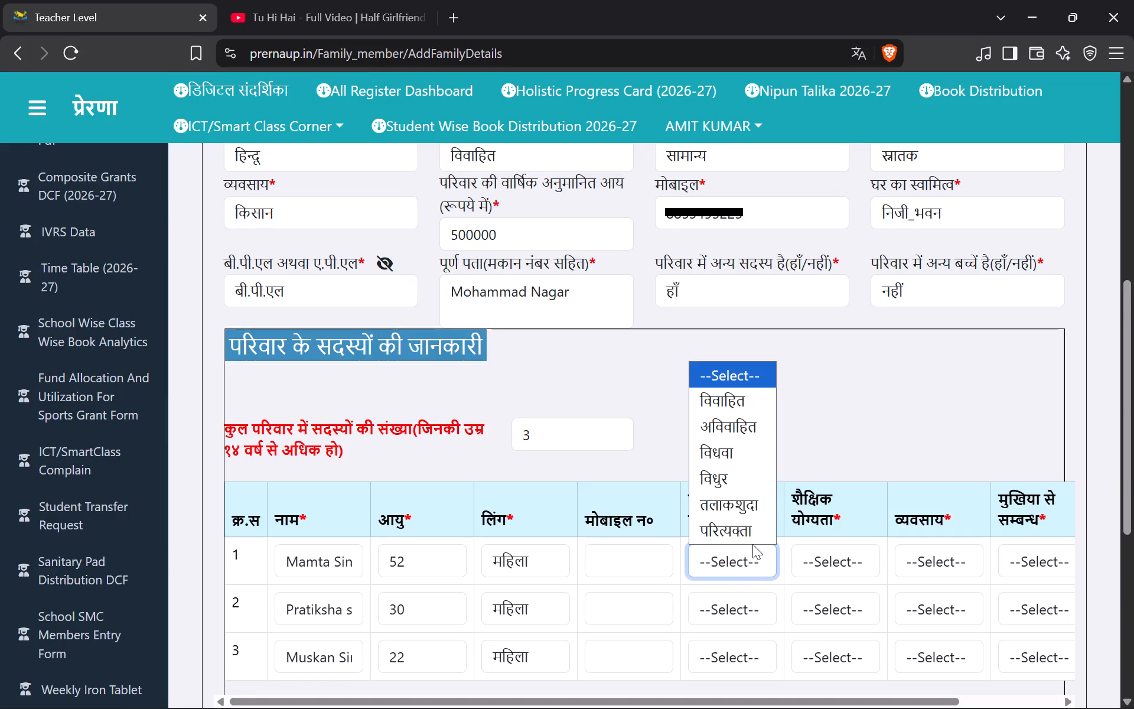
click(722, 402)
click(745, 599)
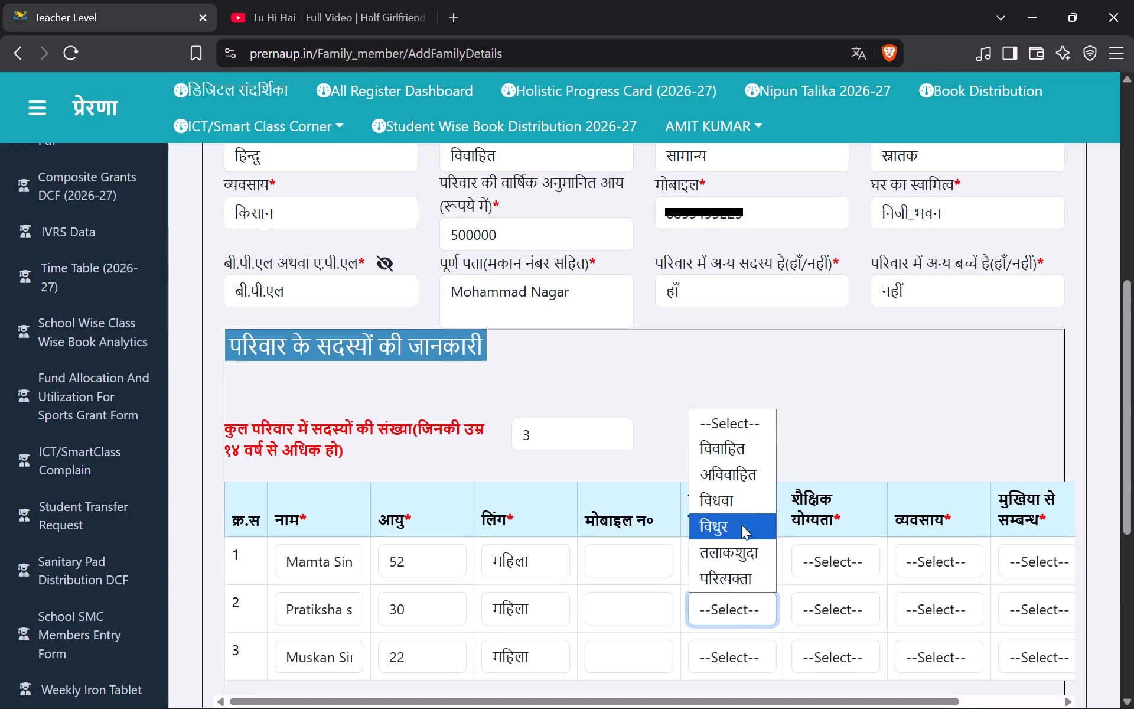
click(734, 473)
click(731, 654)
drag(731, 526, 732, 531)
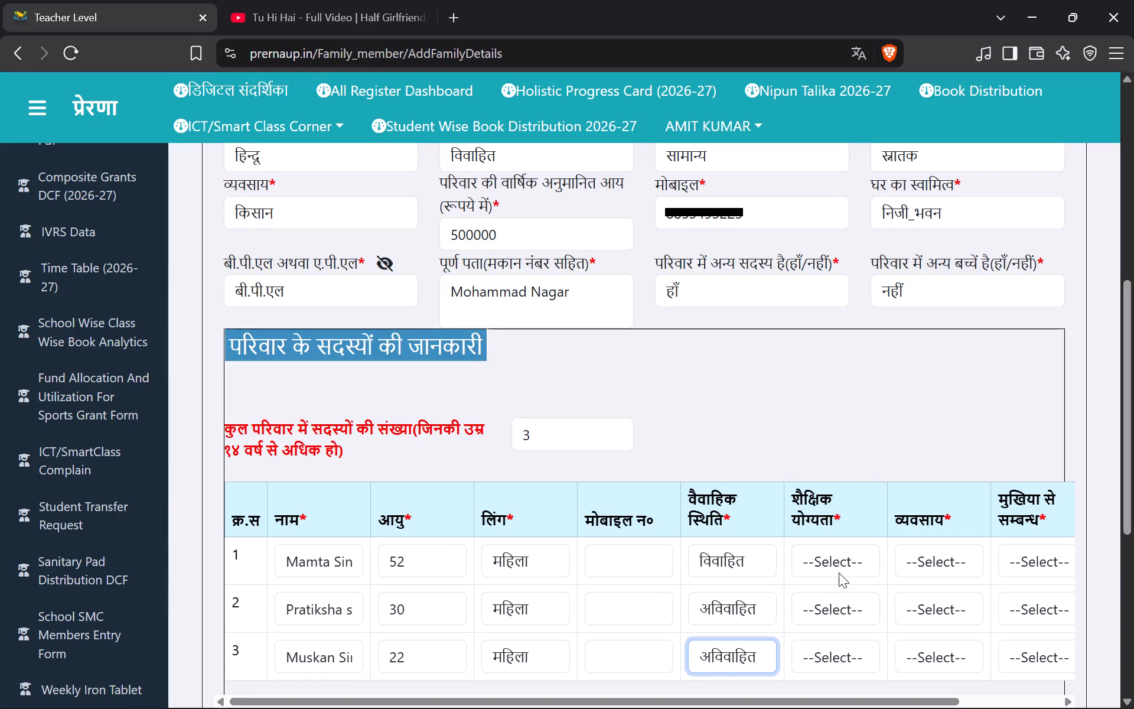
Set the educational qualification to इंटरमीडिएट for the first member and स्नातक for the second and third.
click(846, 566)
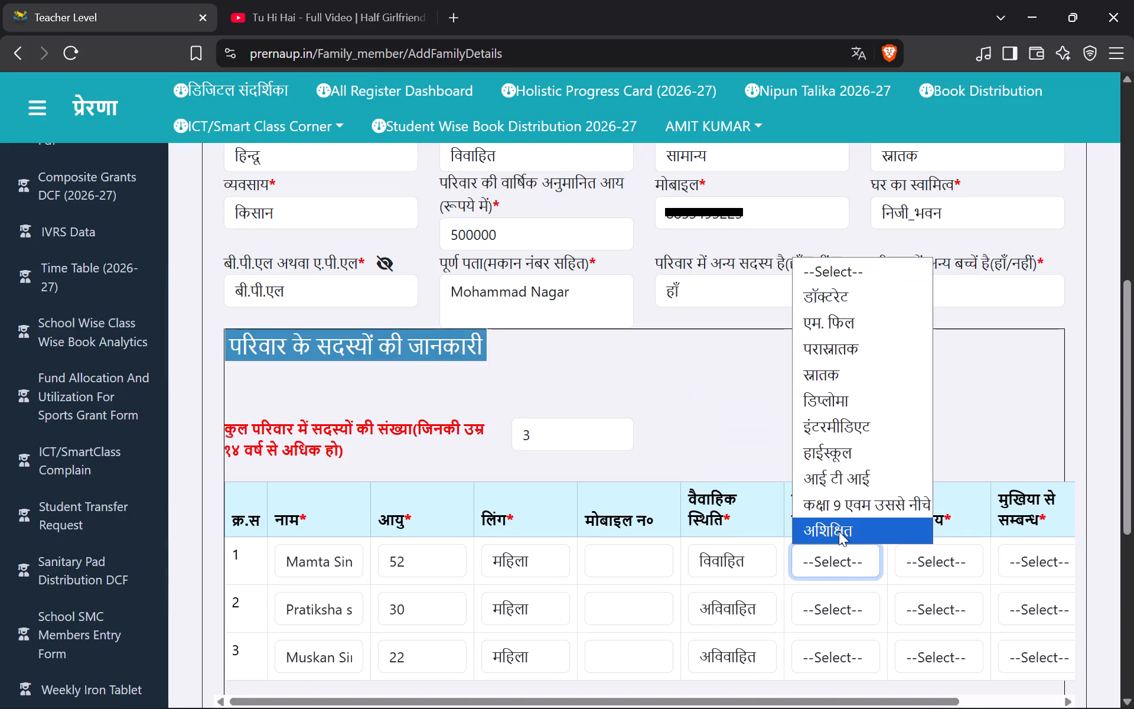
drag(828, 419, 828, 425)
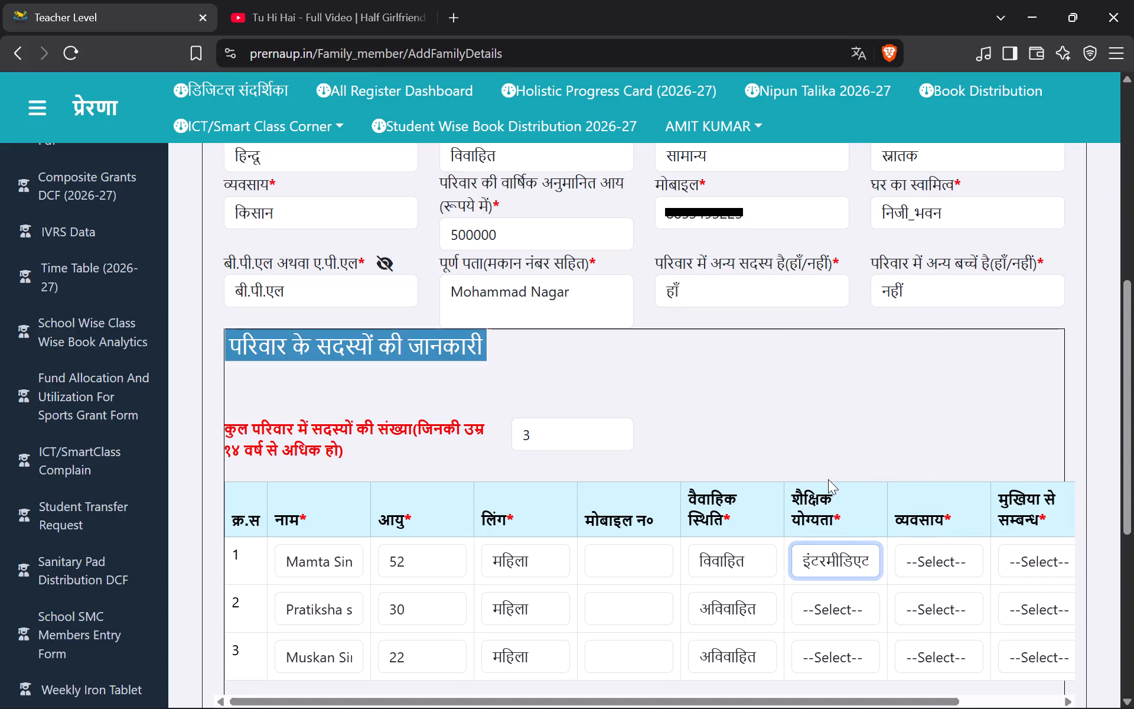
click(825, 604)
click(815, 427)
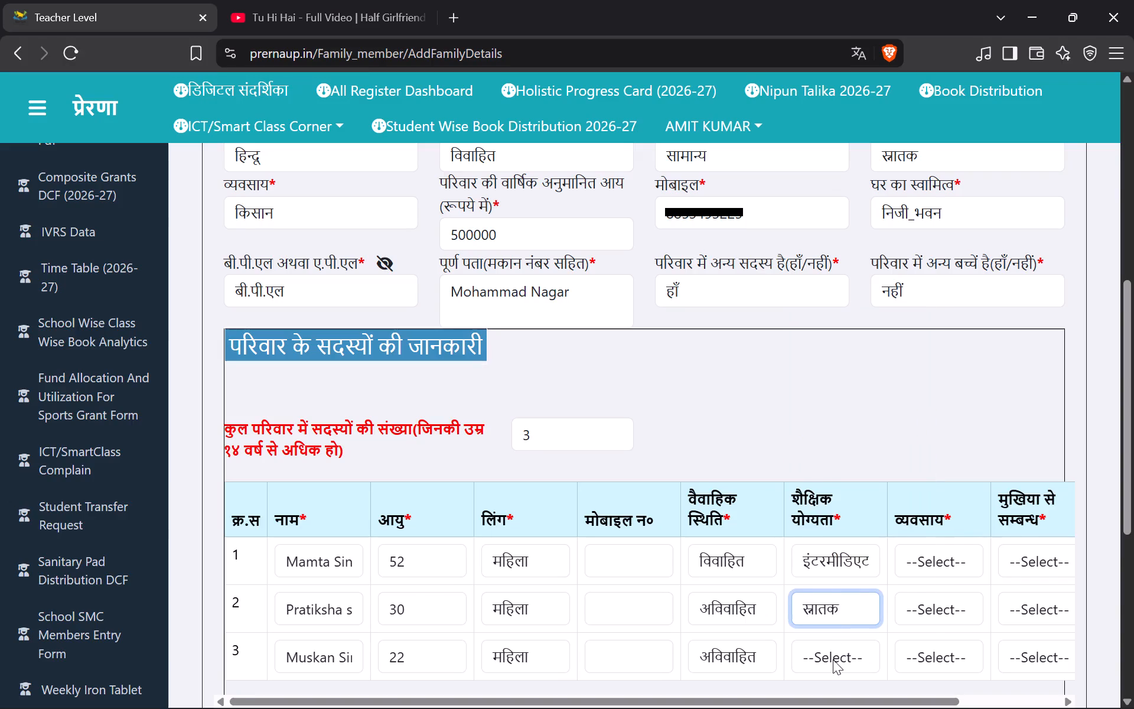
drag(833, 659, 831, 652)
click(827, 469)
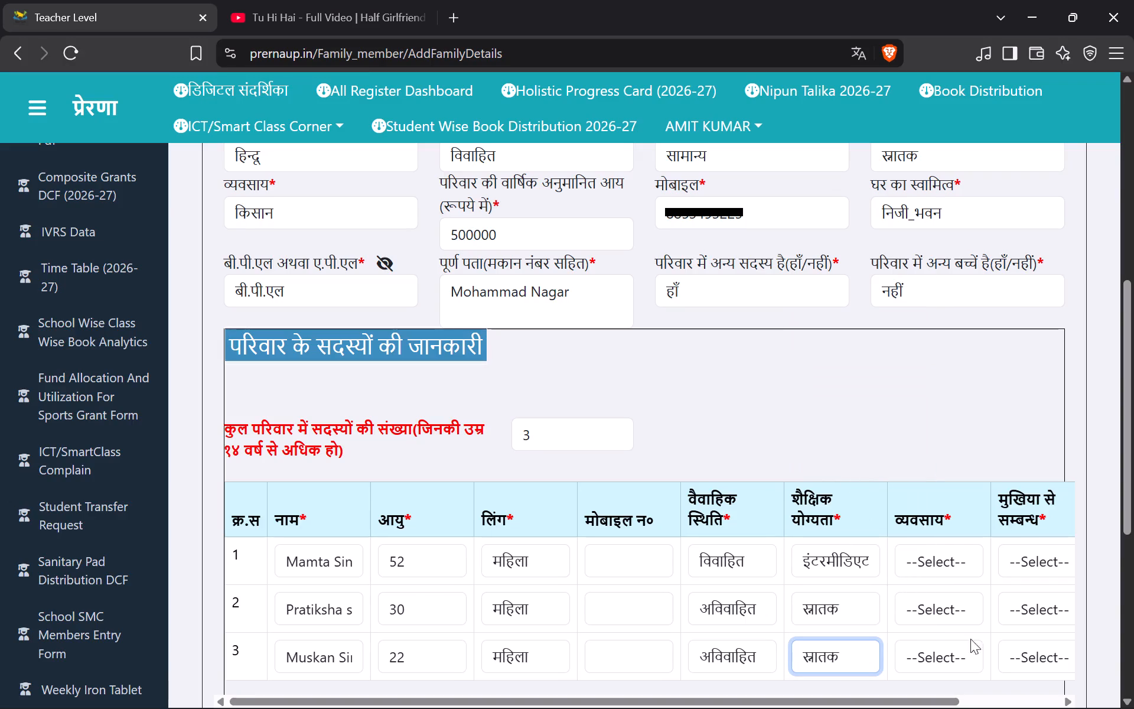
Set the occupation to गृहणी for the first member and छात्र for the second and third.
click(933, 574)
click(913, 344)
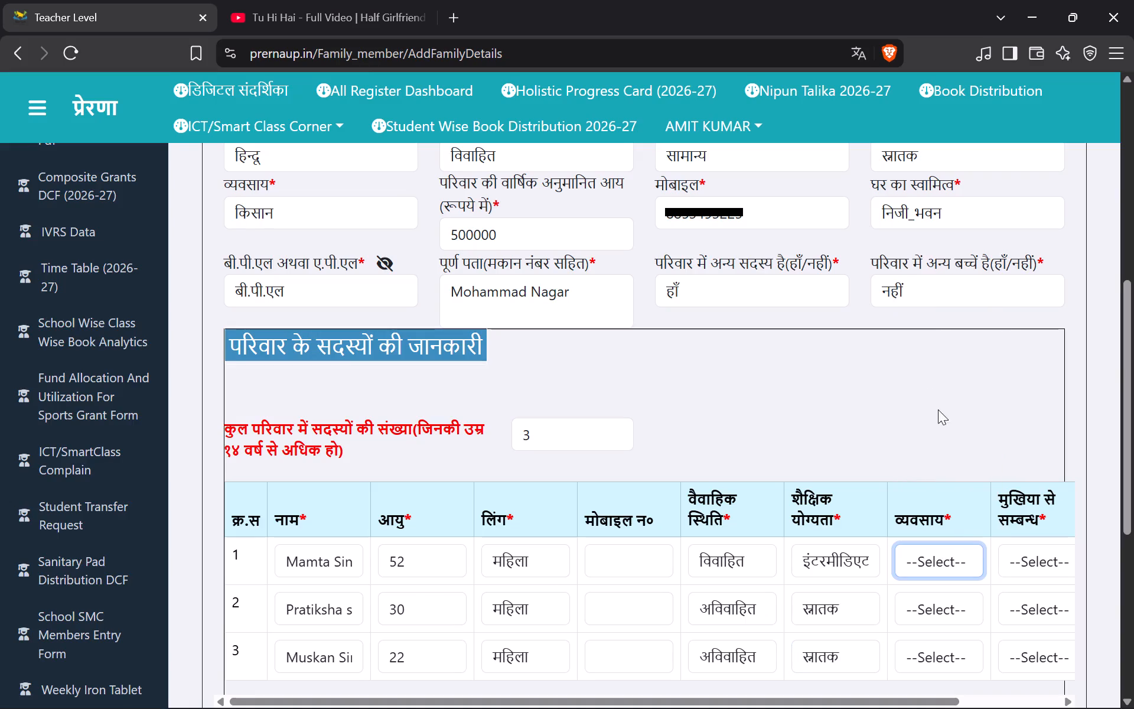
click(944, 625)
click(933, 609)
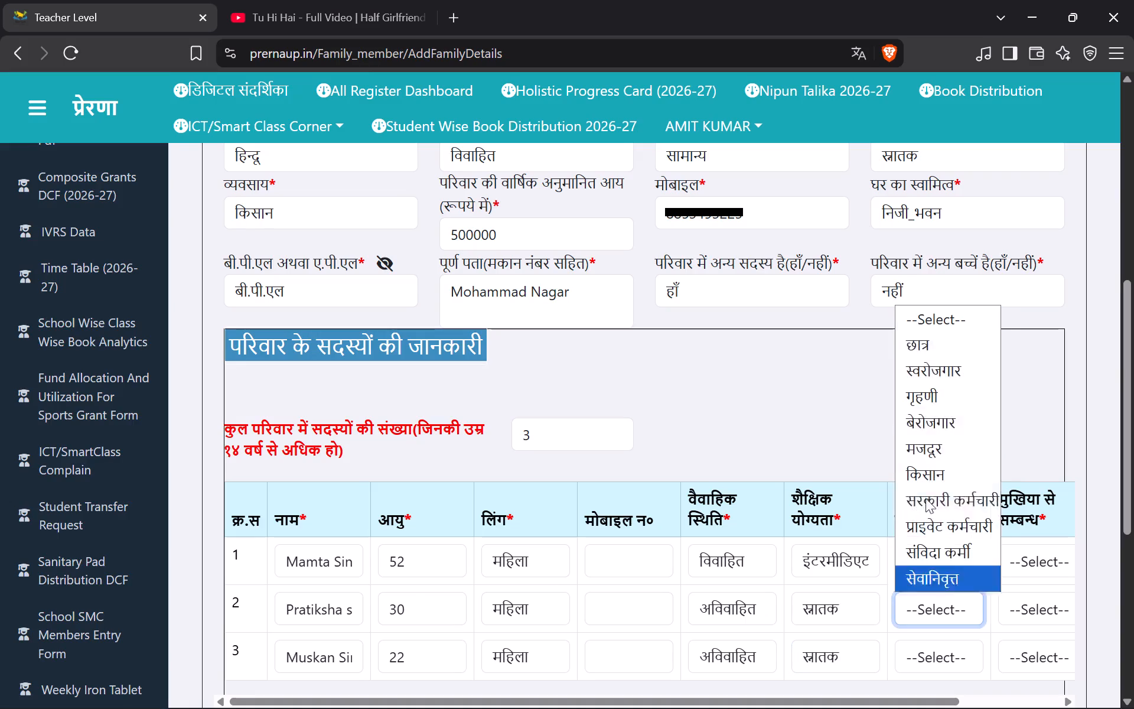
click(930, 333)
click(947, 643)
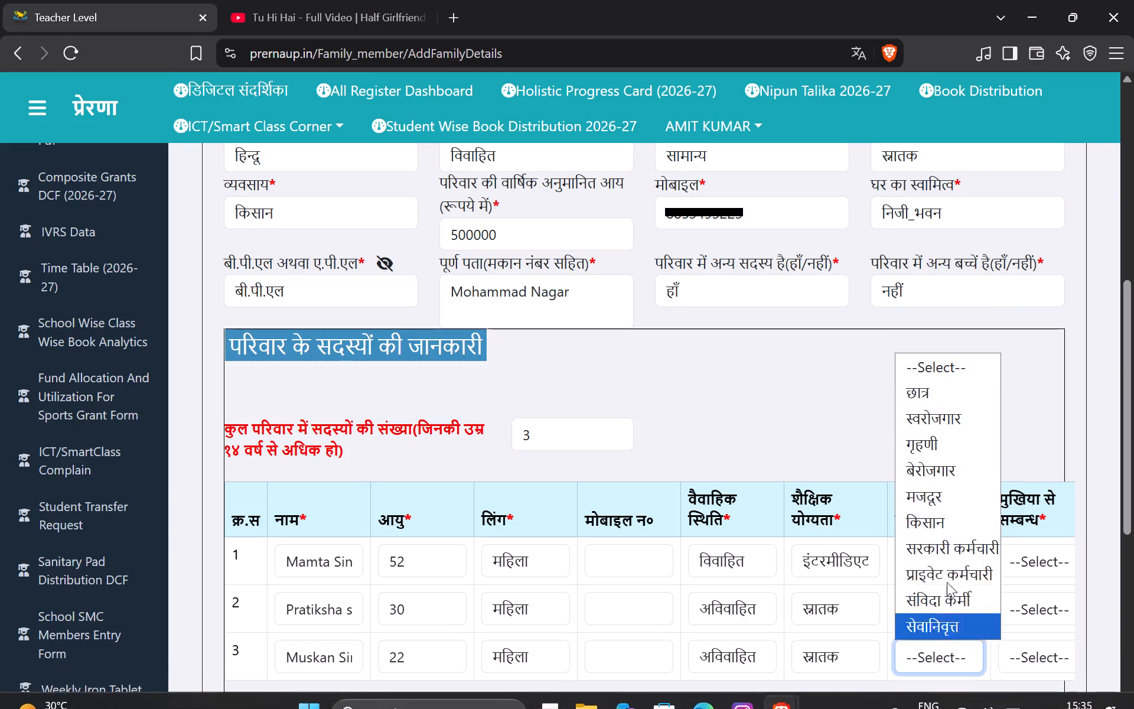
click(918, 392)
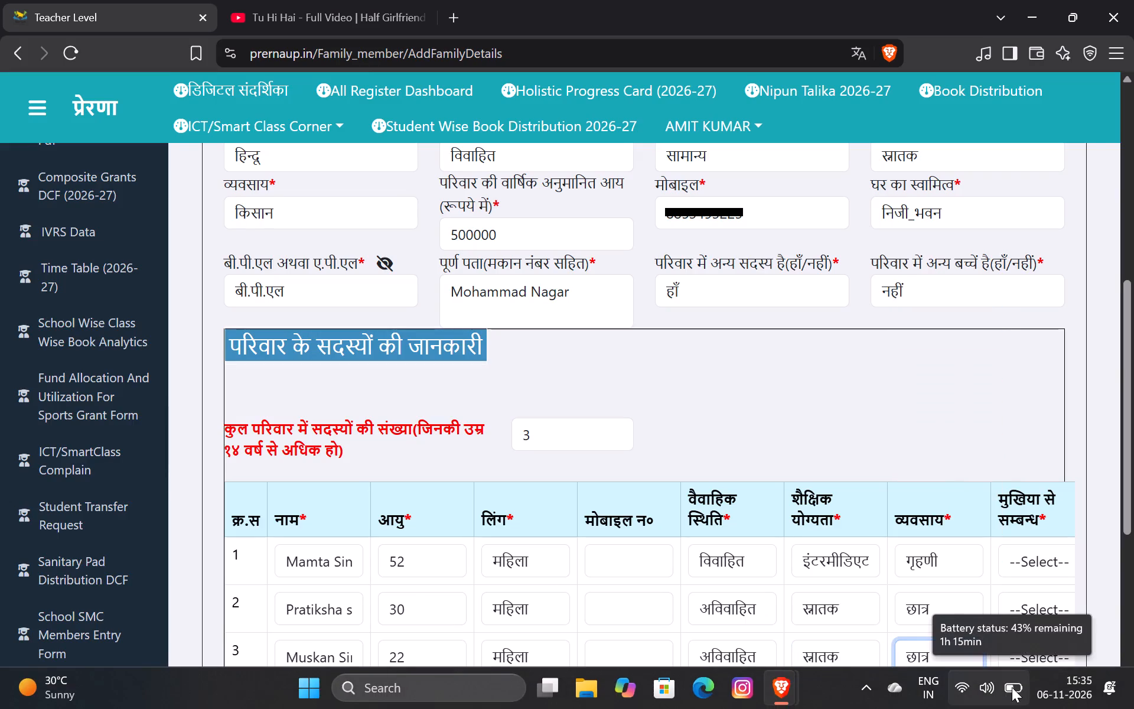
Set the relationship to the household head to पत्नी for the first member and पुत्री for the second and third.
click(1028, 560)
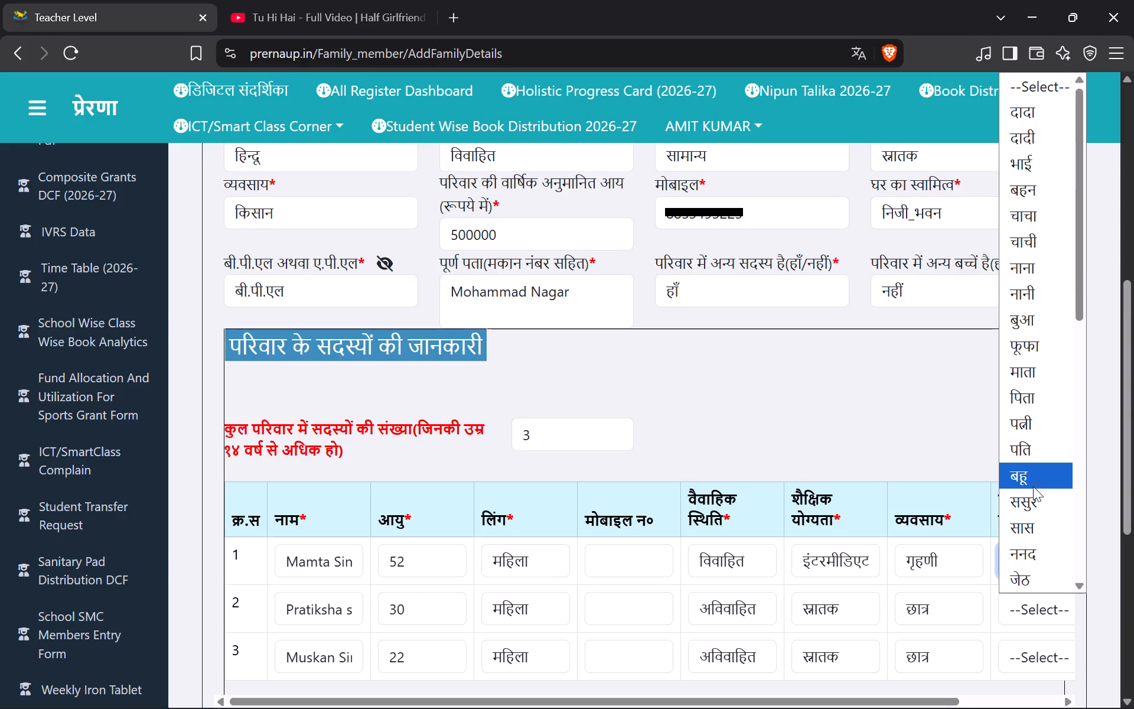
click(1023, 427)
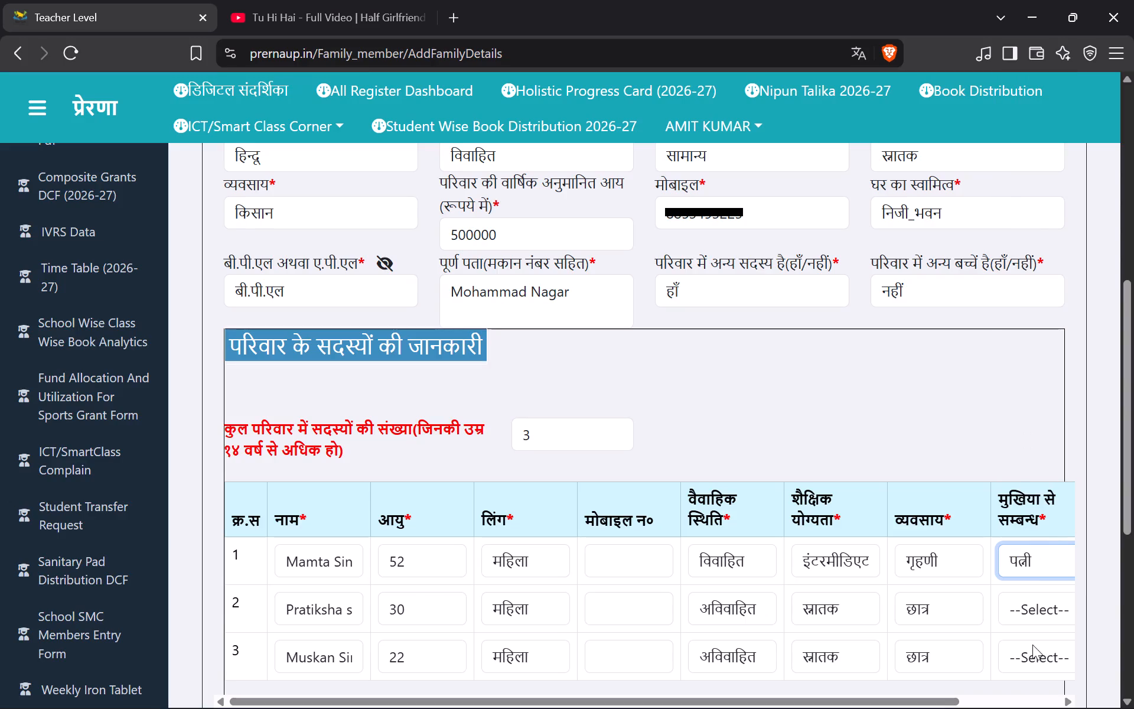
click(1028, 617)
scroll(1031, 555, down, 7)
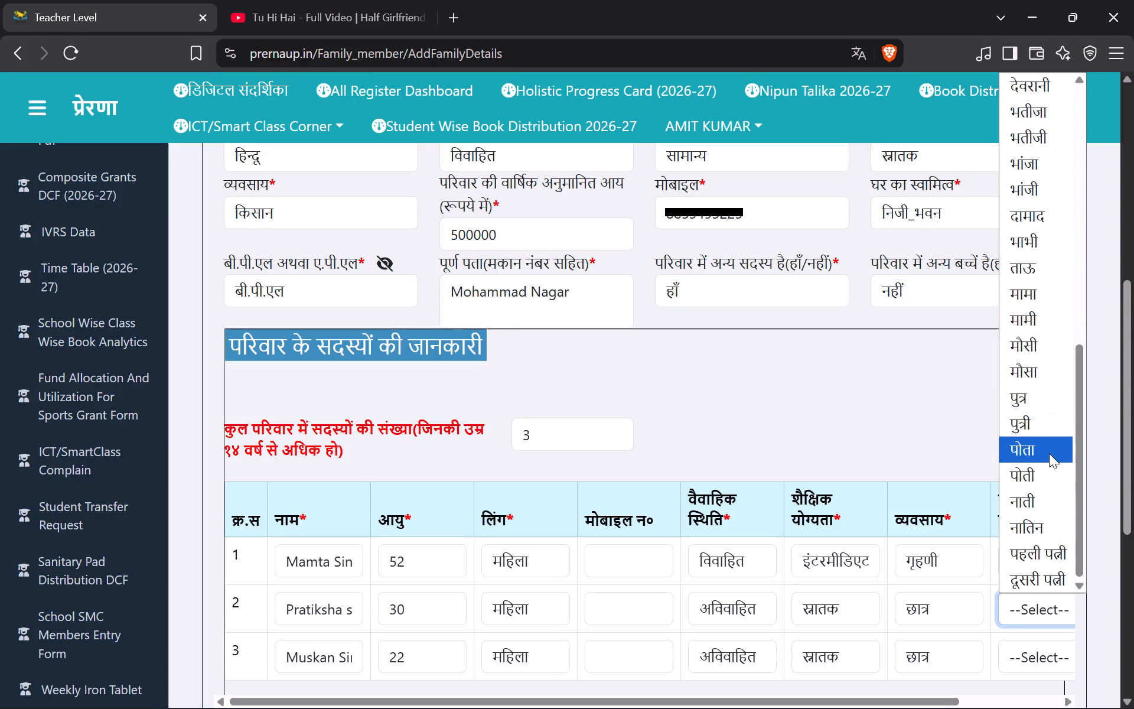
click(1040, 422)
click(1011, 655)
scroll(1035, 556, down, 7)
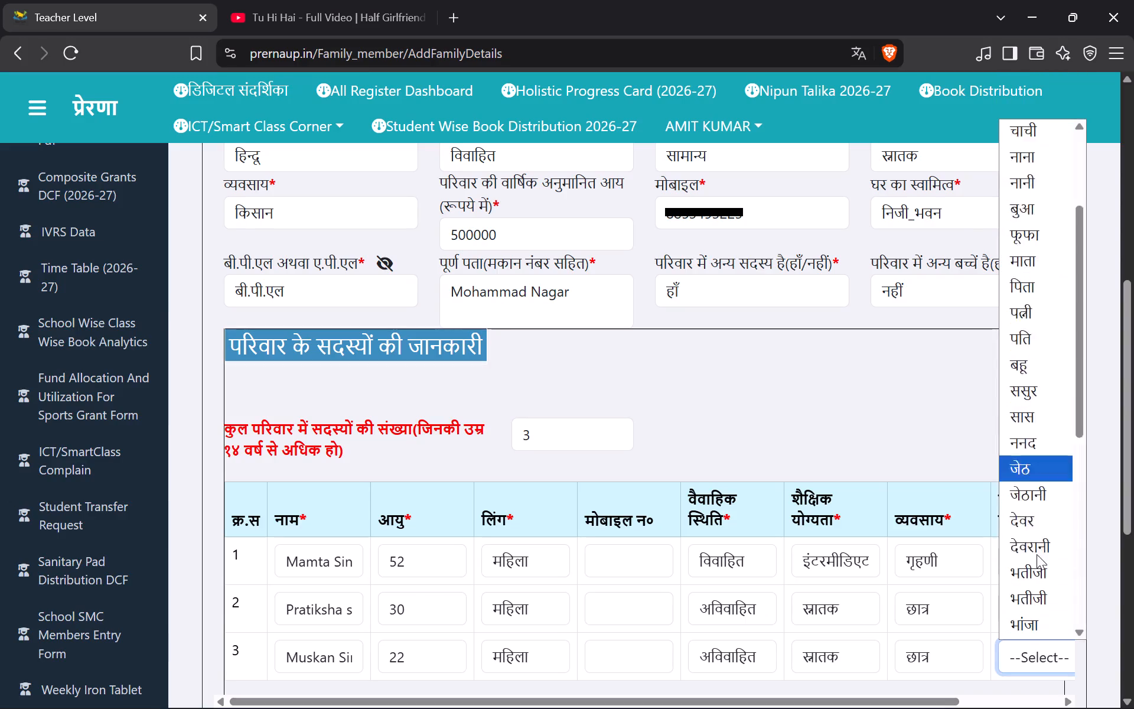
click(1041, 473)
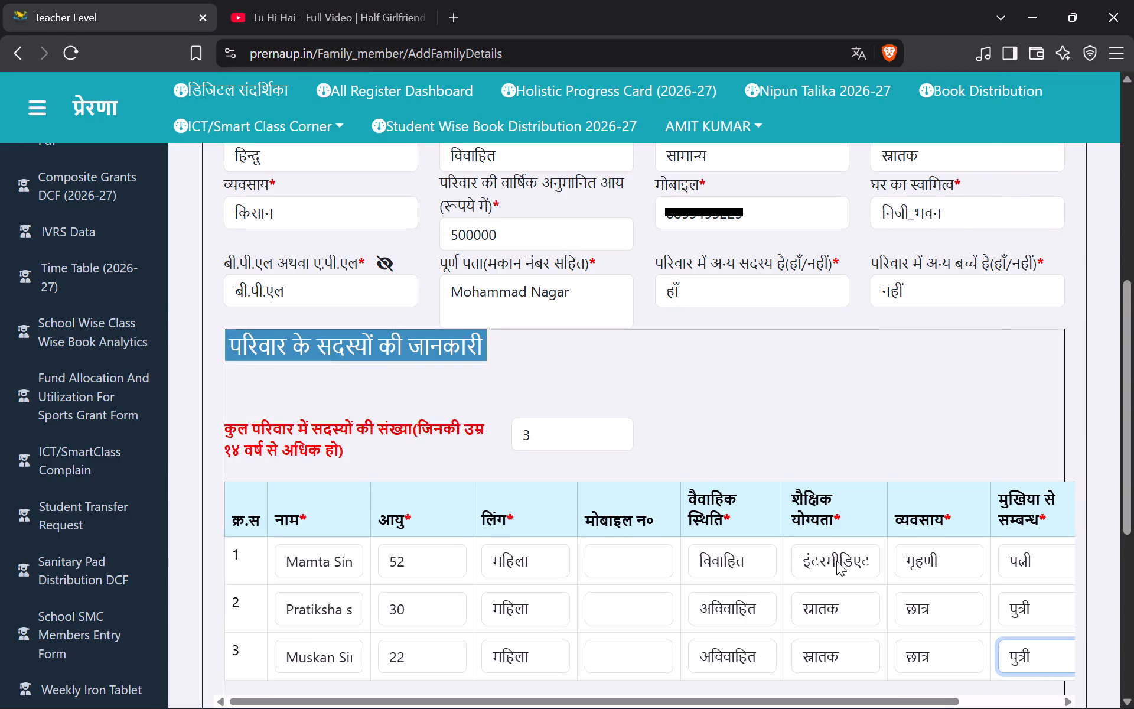
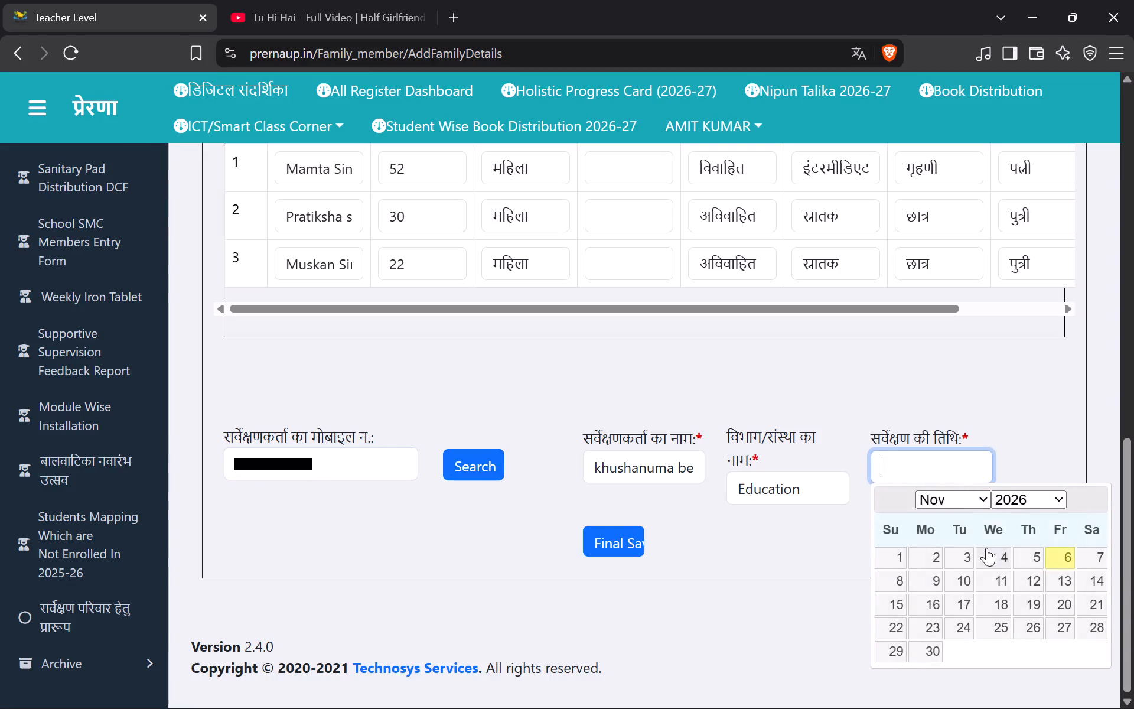
Set the survey date to 06/11/2026 and submit the household's form with the final save.
click(1061, 551)
click(630, 543)
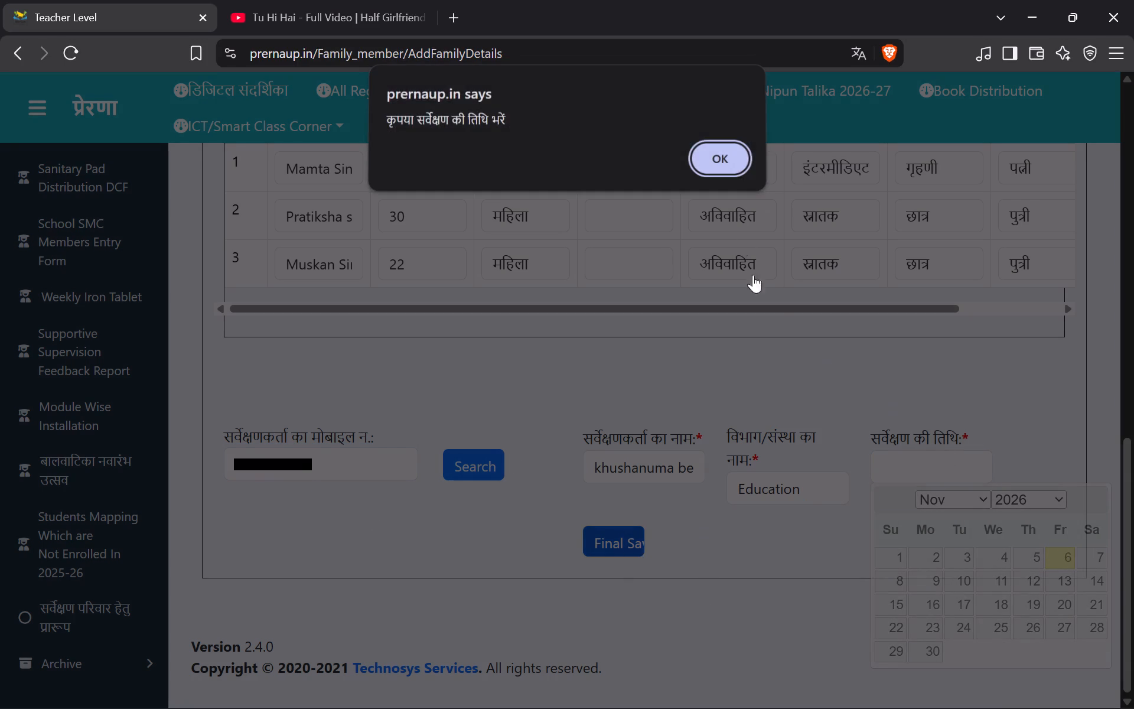
click(721, 152)
click(1061, 567)
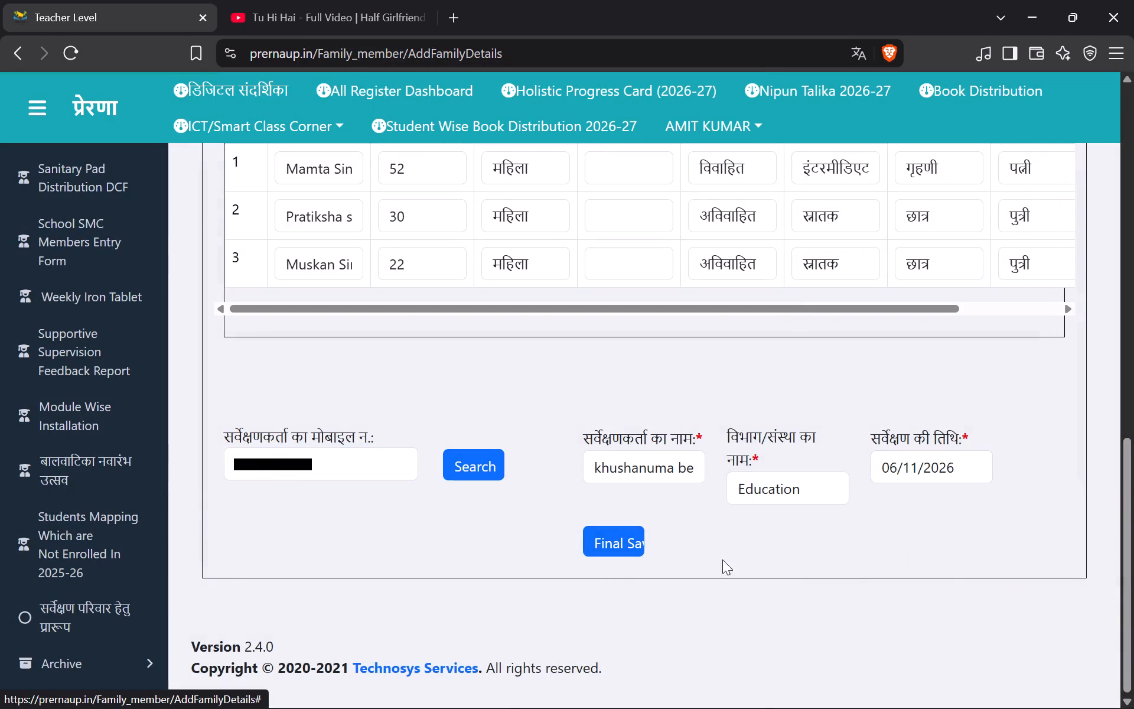
click(621, 545)
click(491, 457)
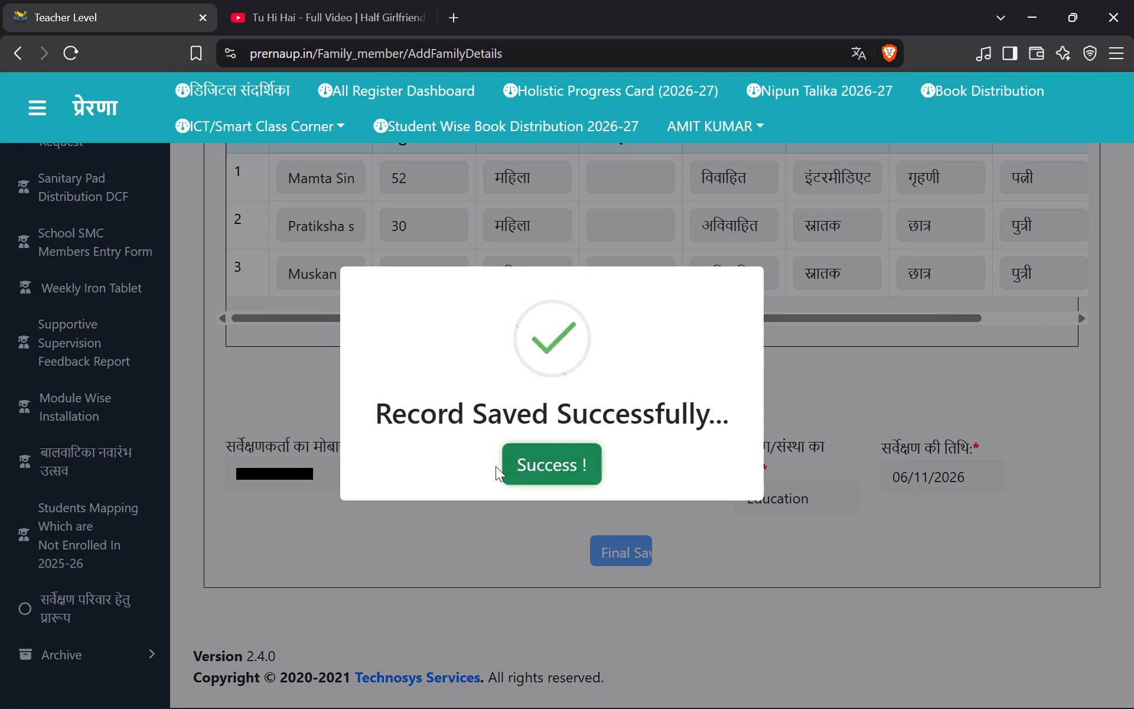
Return to the family survey report and open a blank form for adding another household head.
click(12, 52)
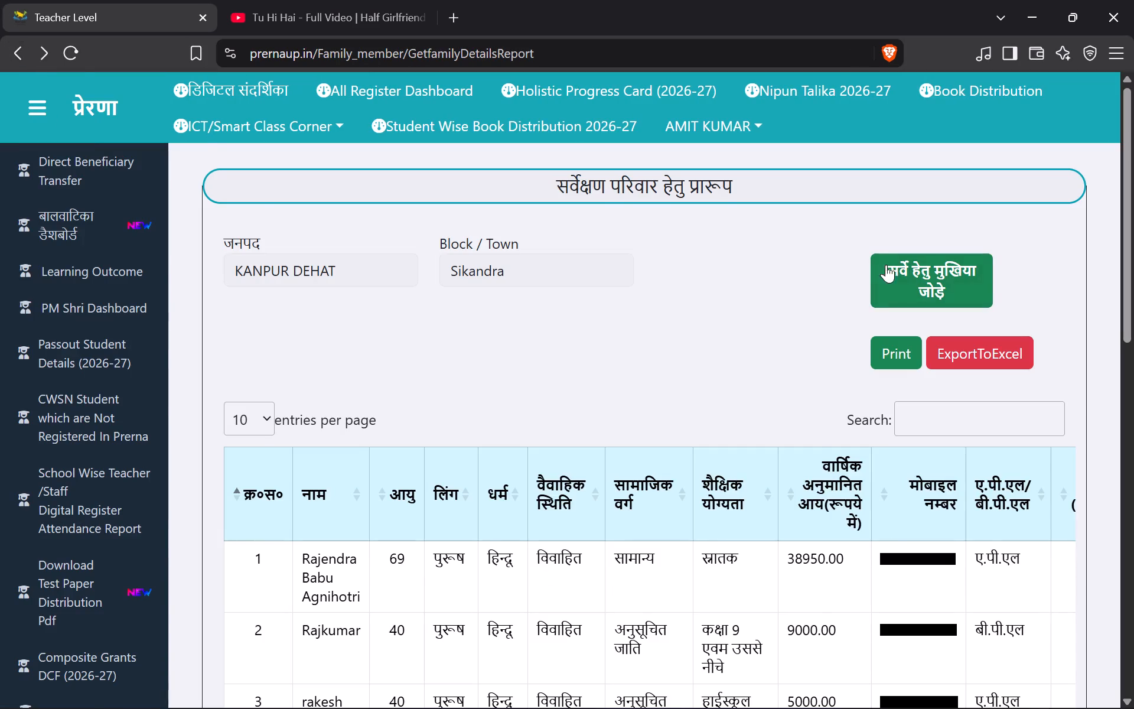
click(923, 275)
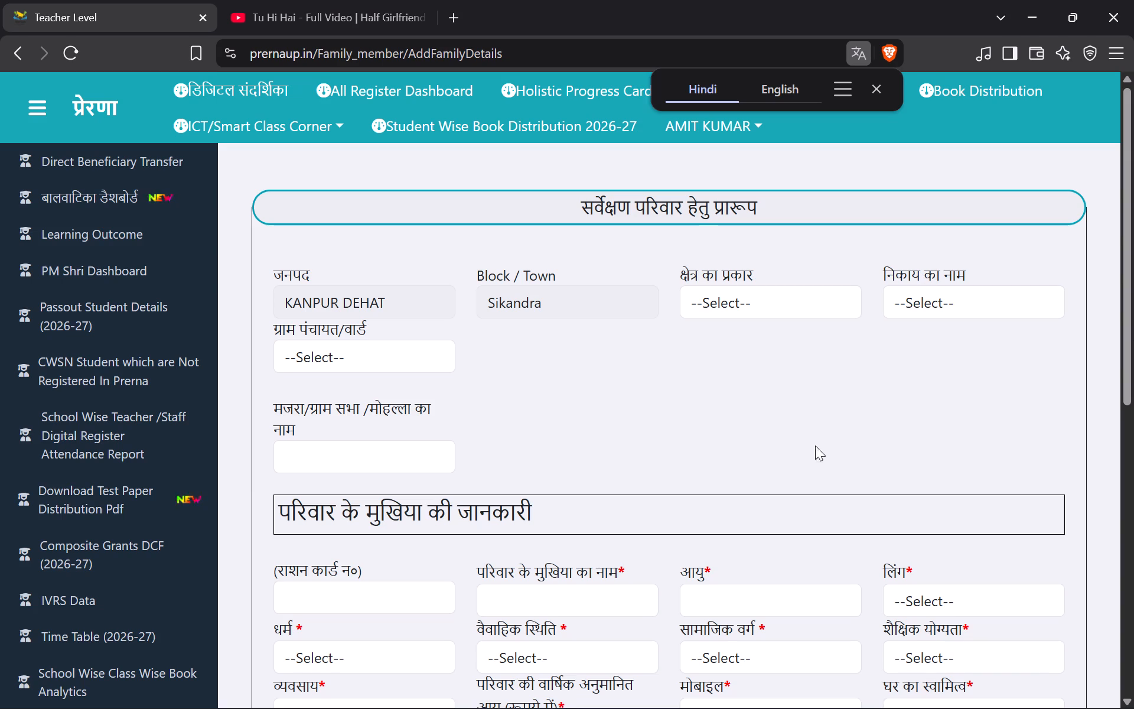
Set the area type to नगर पंचायत, the body to सिकन्दरा, the ward to 9-मोहम्मद नगर and the locality to Mohammad Nagar.
click(764, 304)
drag(760, 409, 765, 403)
click(928, 334)
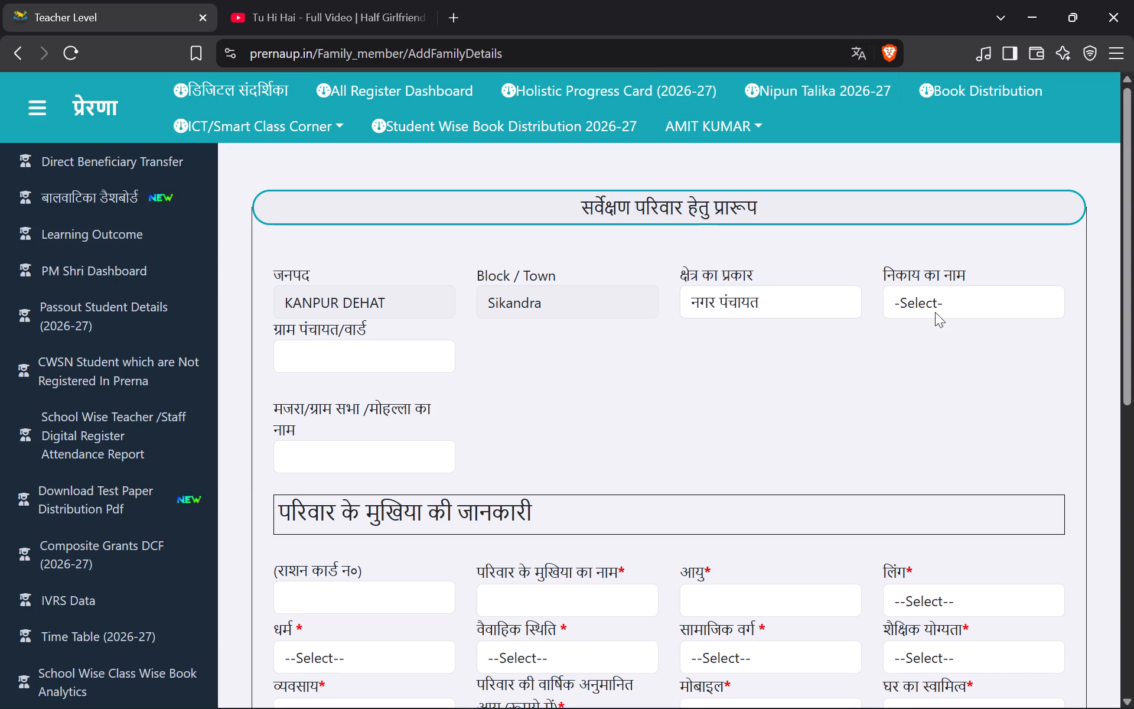
click(935, 311)
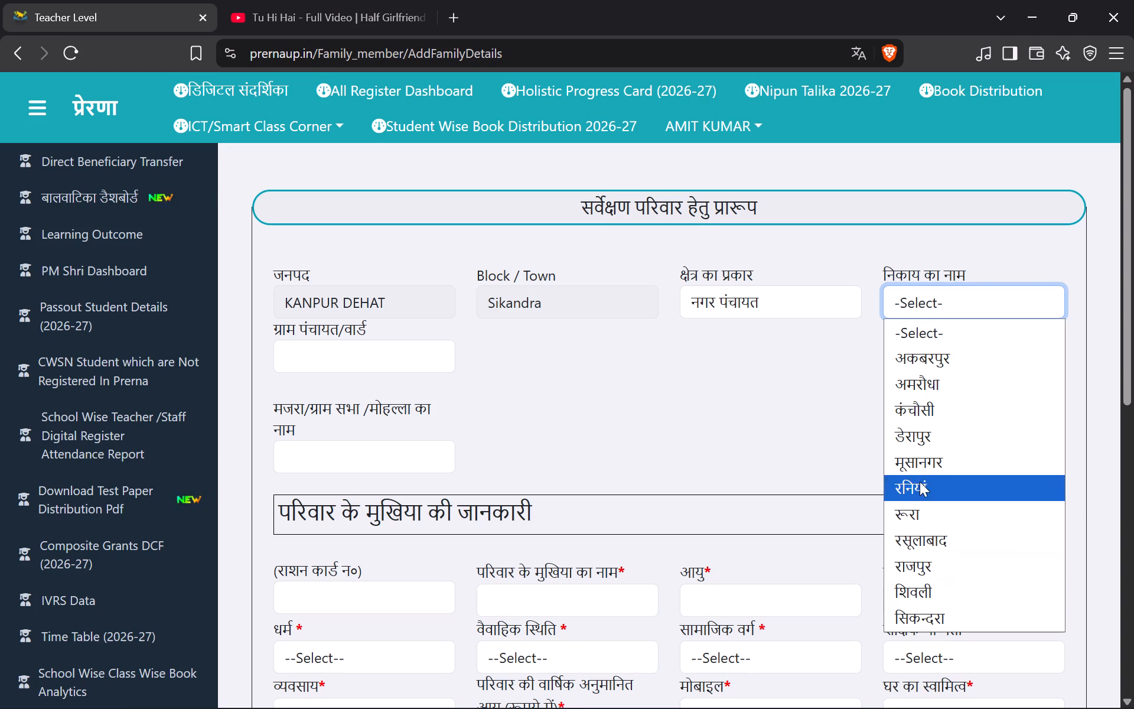
click(934, 618)
click(308, 359)
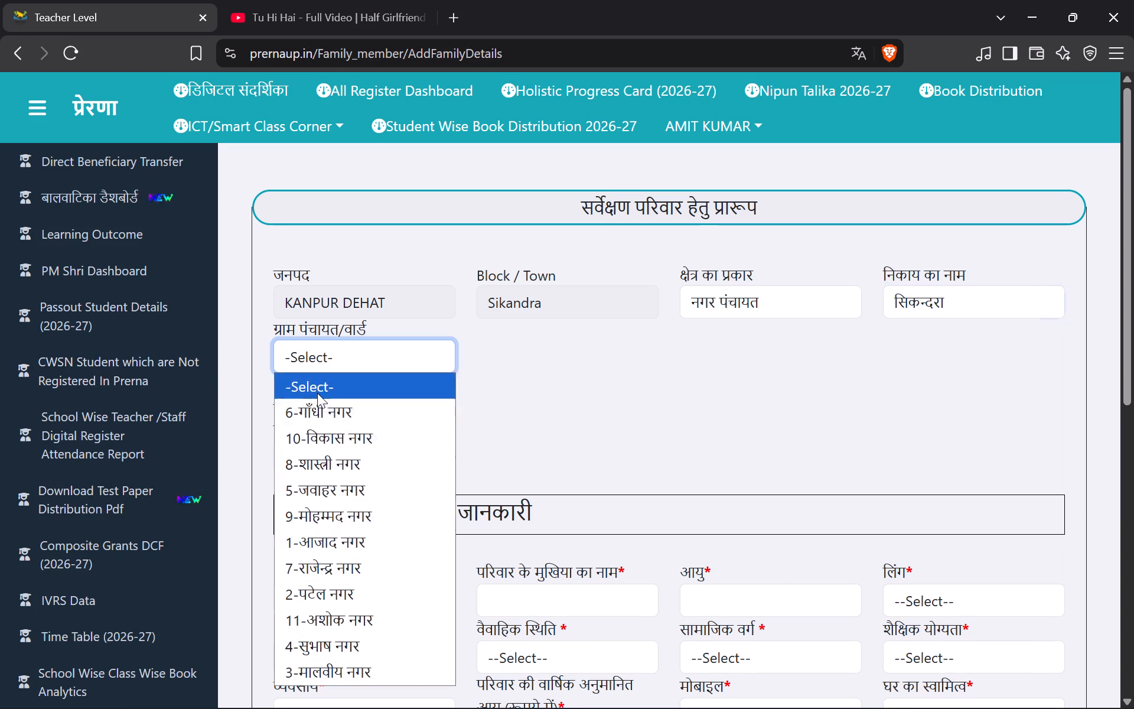
click(347, 525)
drag(317, 428, 317, 435)
click(327, 453)
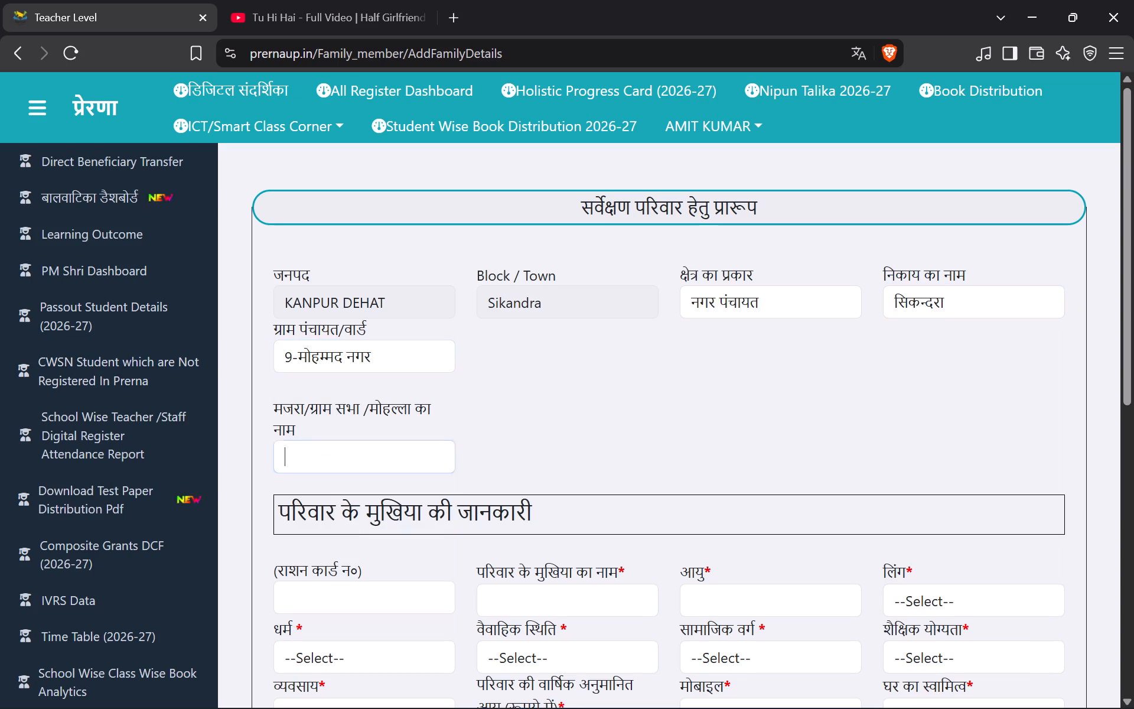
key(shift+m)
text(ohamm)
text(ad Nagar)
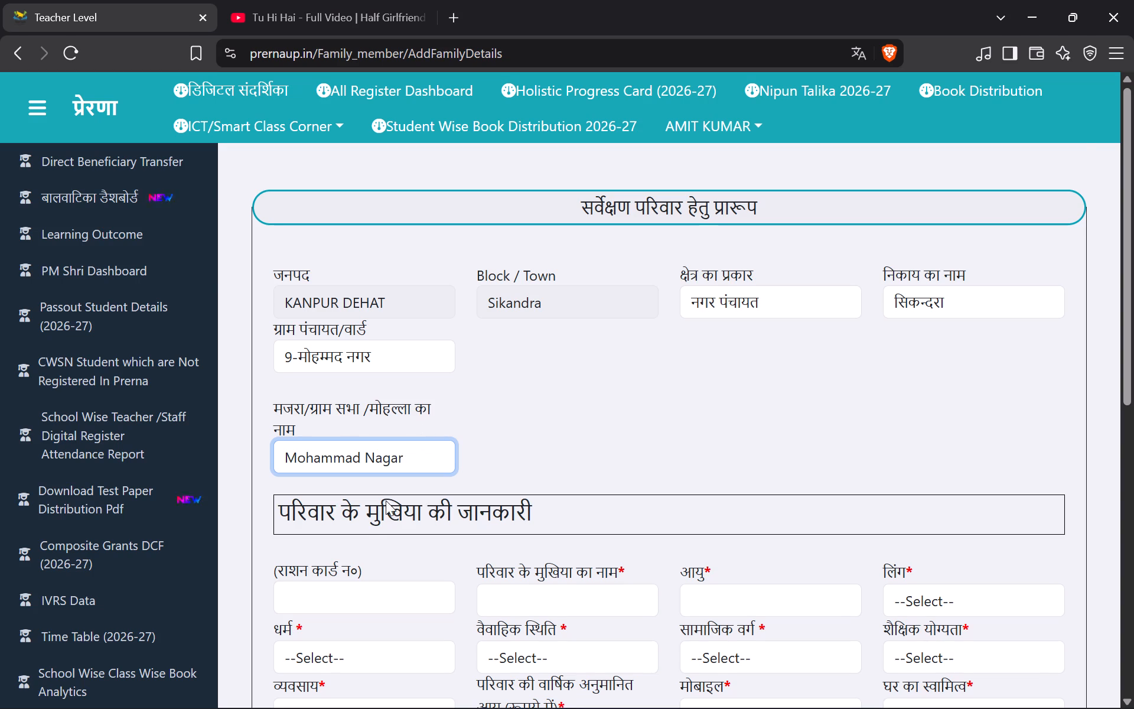
Enter the household head's name, age 65 and gender पुरूष.
scroll(364, 531, down, 2)
click(577, 419)
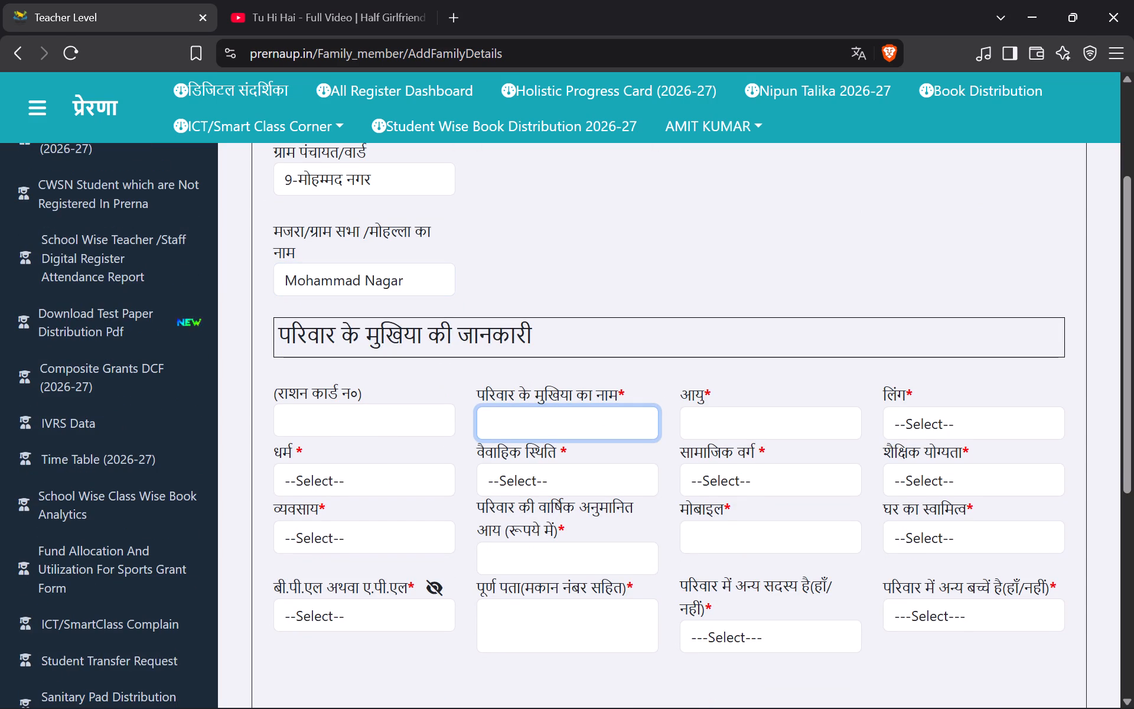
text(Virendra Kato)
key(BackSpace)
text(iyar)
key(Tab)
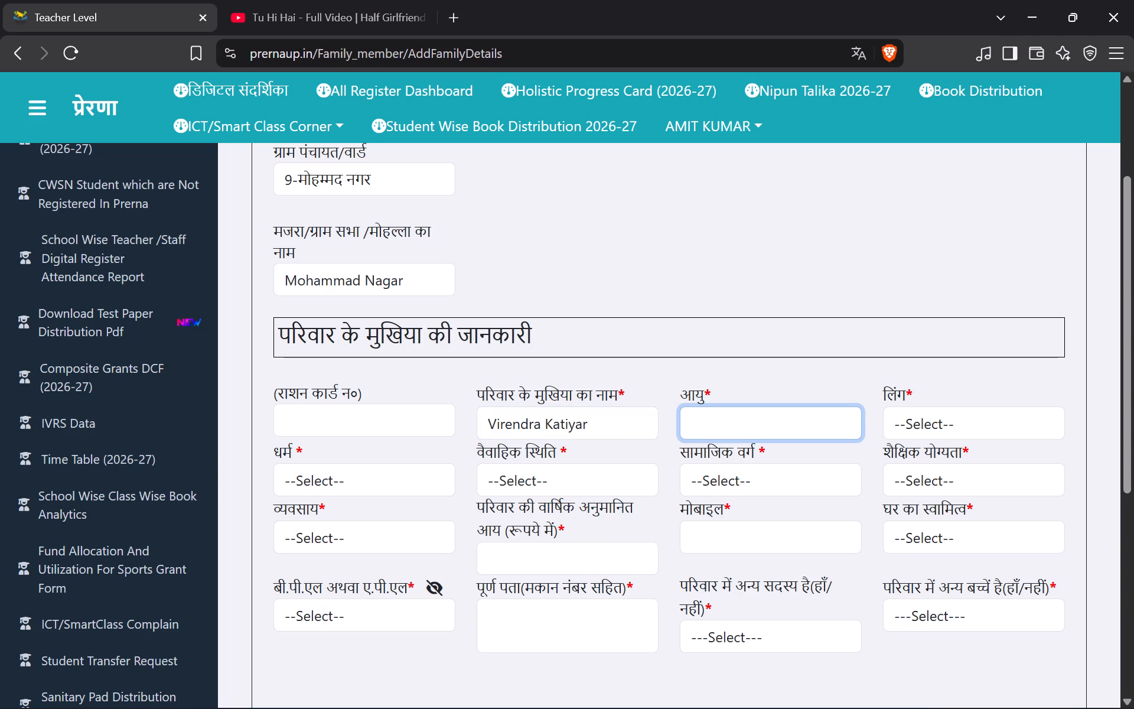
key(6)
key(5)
click(930, 422)
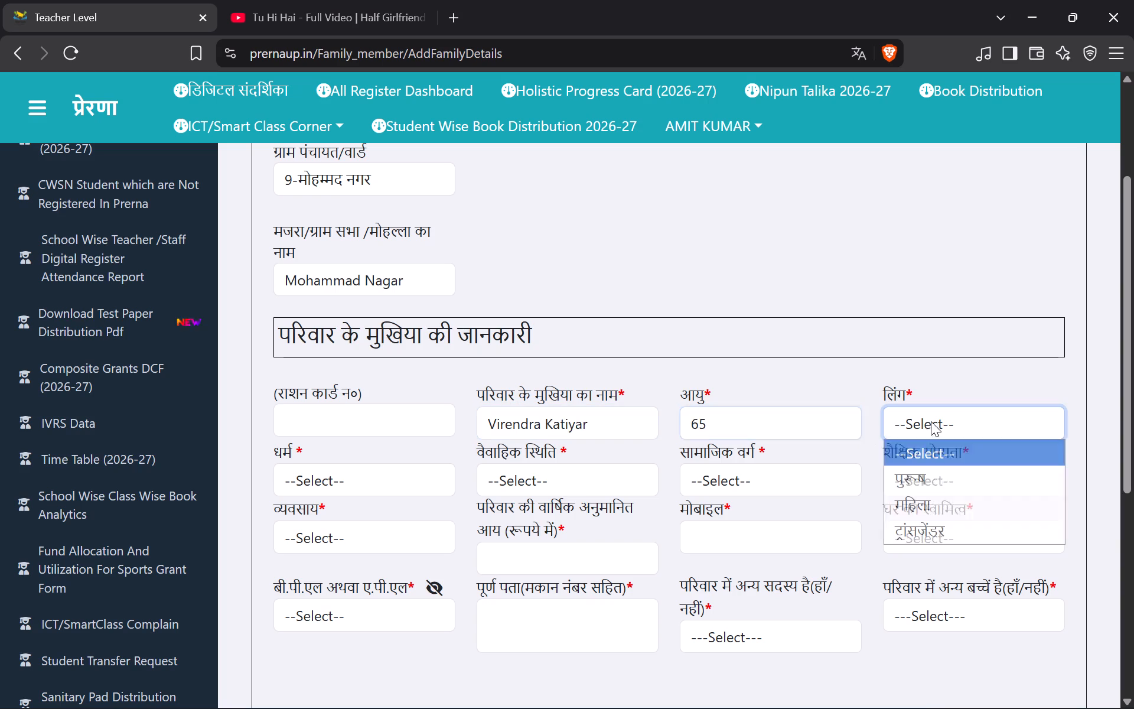
click(928, 474)
Set the head's religion to हिन्दू, marital status to विवाहित and social category to अन्य पिछड़ा वर्ग.
click(361, 470)
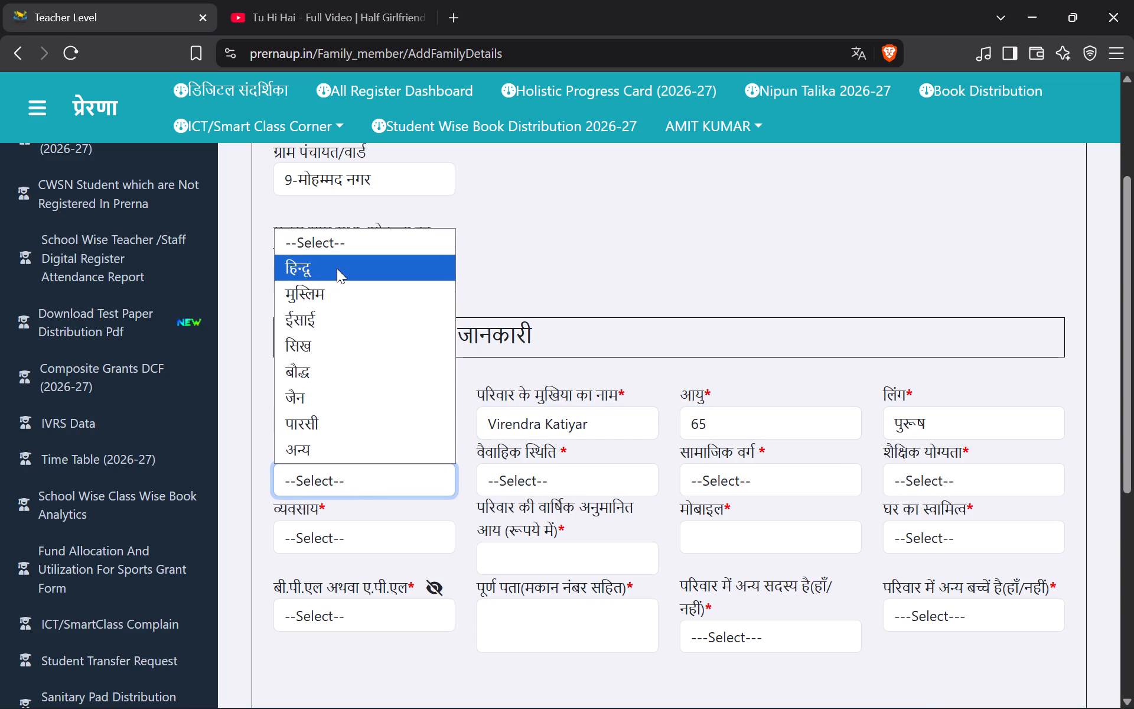
click(337, 268)
click(527, 471)
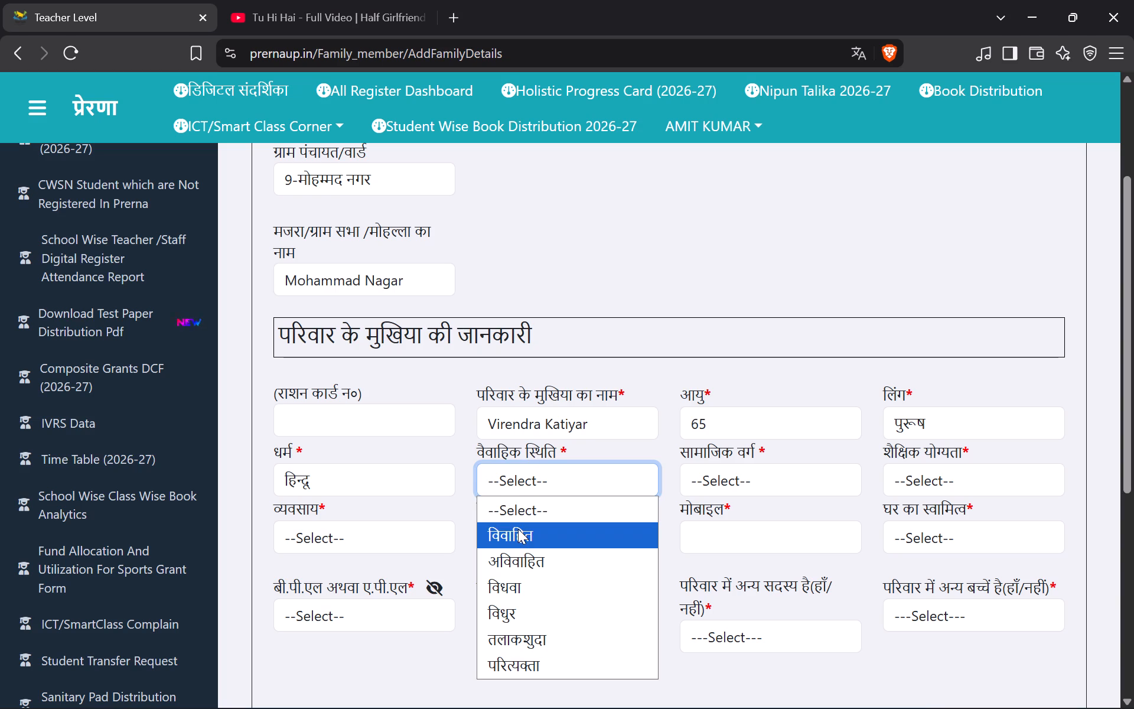
click(518, 529)
click(719, 471)
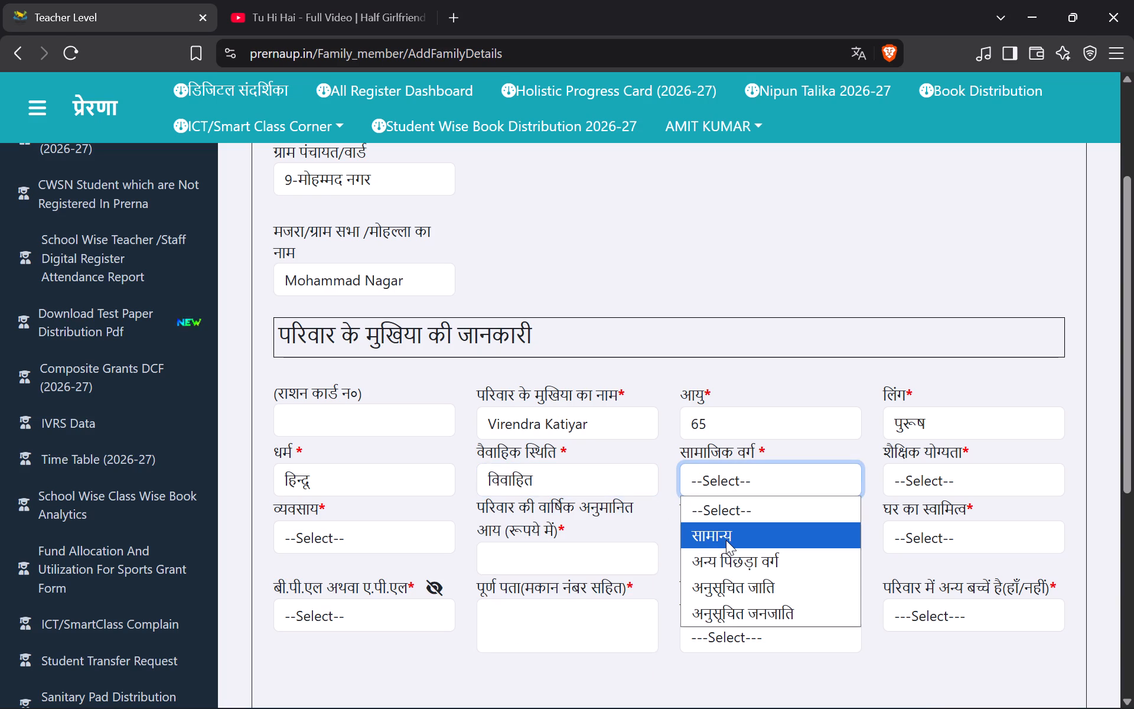
click(726, 540)
click(729, 488)
click(737, 560)
Set the head's educational qualification to इंटरमीडिएट and occupation to किसान.
click(919, 476)
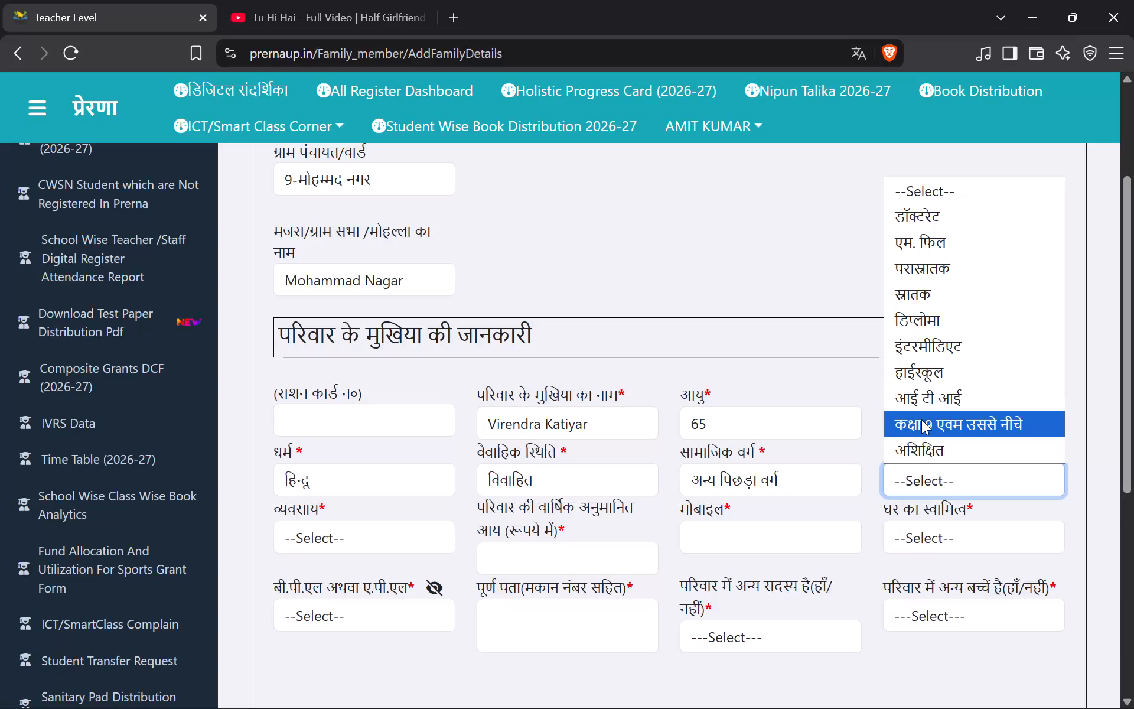
click(929, 345)
click(385, 529)
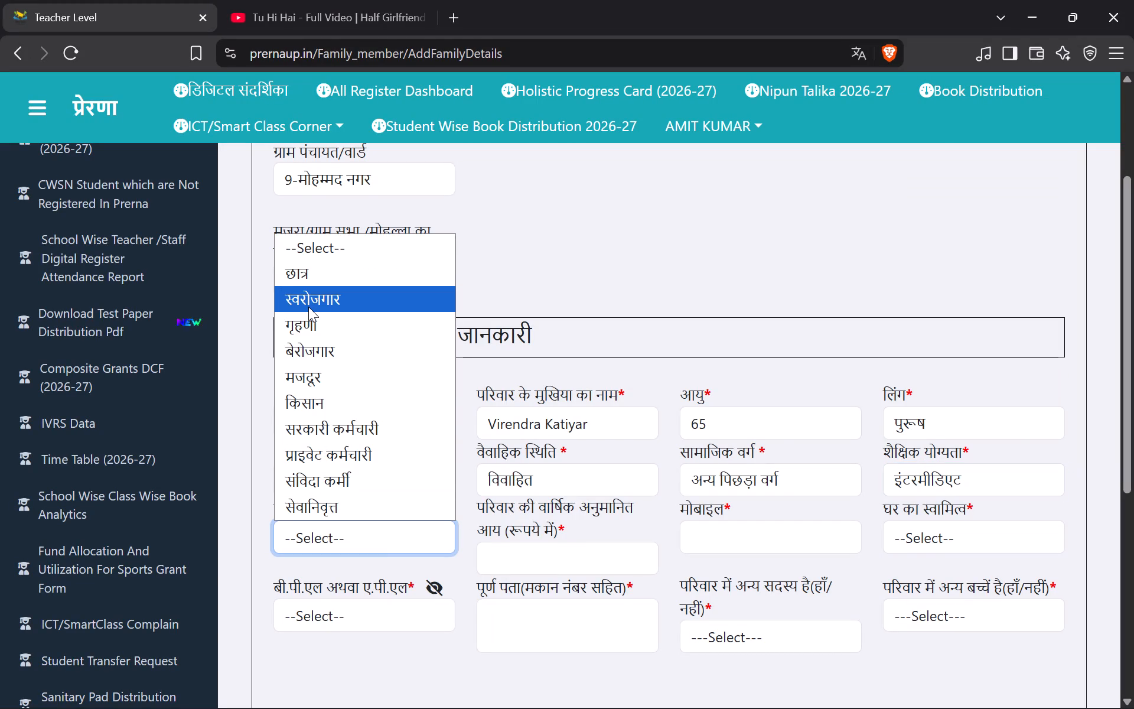
click(327, 417)
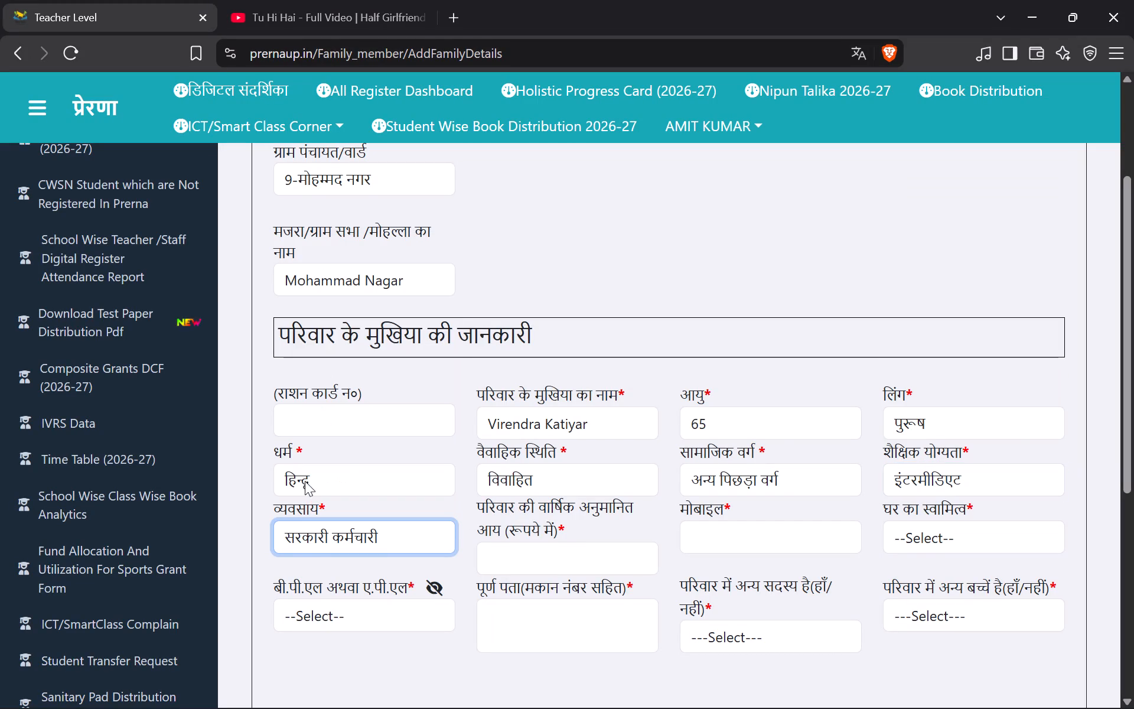
click(303, 543)
click(313, 409)
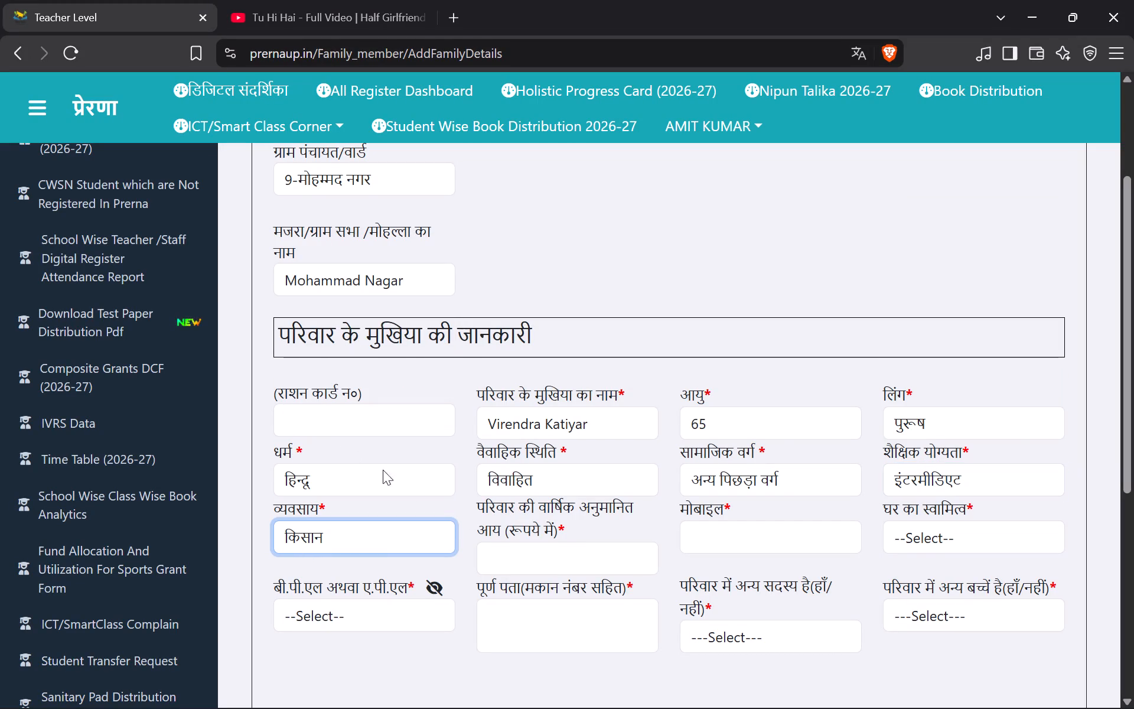
Enter an estimated annual family income of 50000 and set the poverty-line category to बी.पी.एल.
click(533, 542)
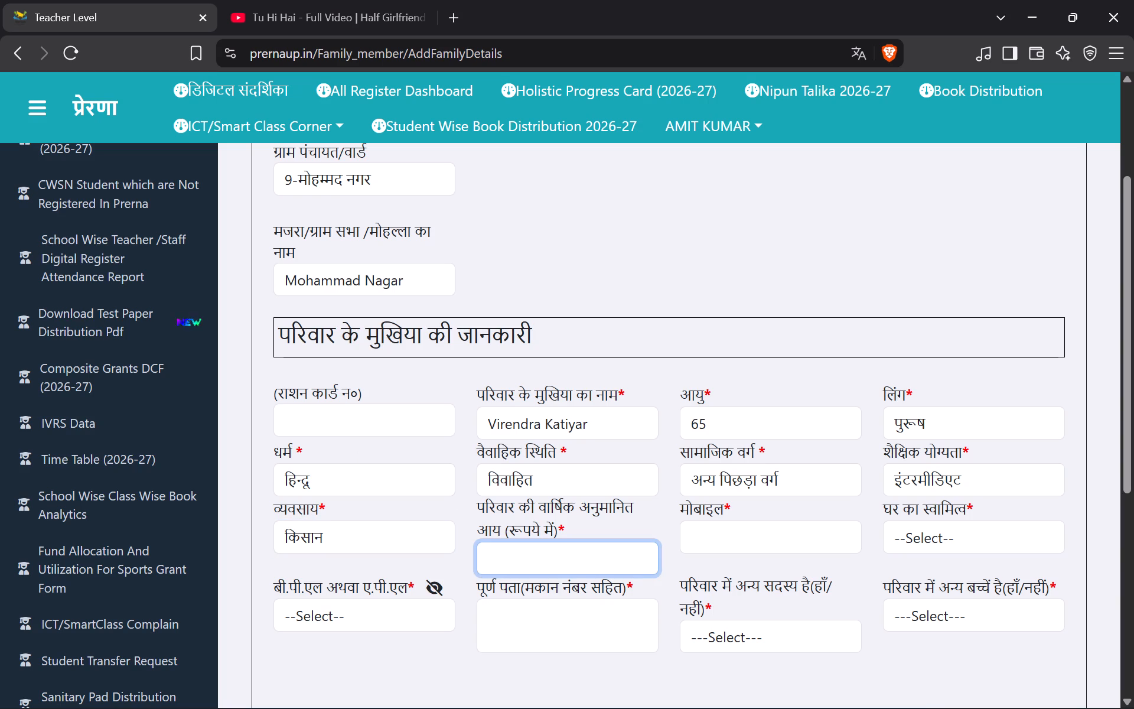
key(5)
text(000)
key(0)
click(399, 617)
click(356, 578)
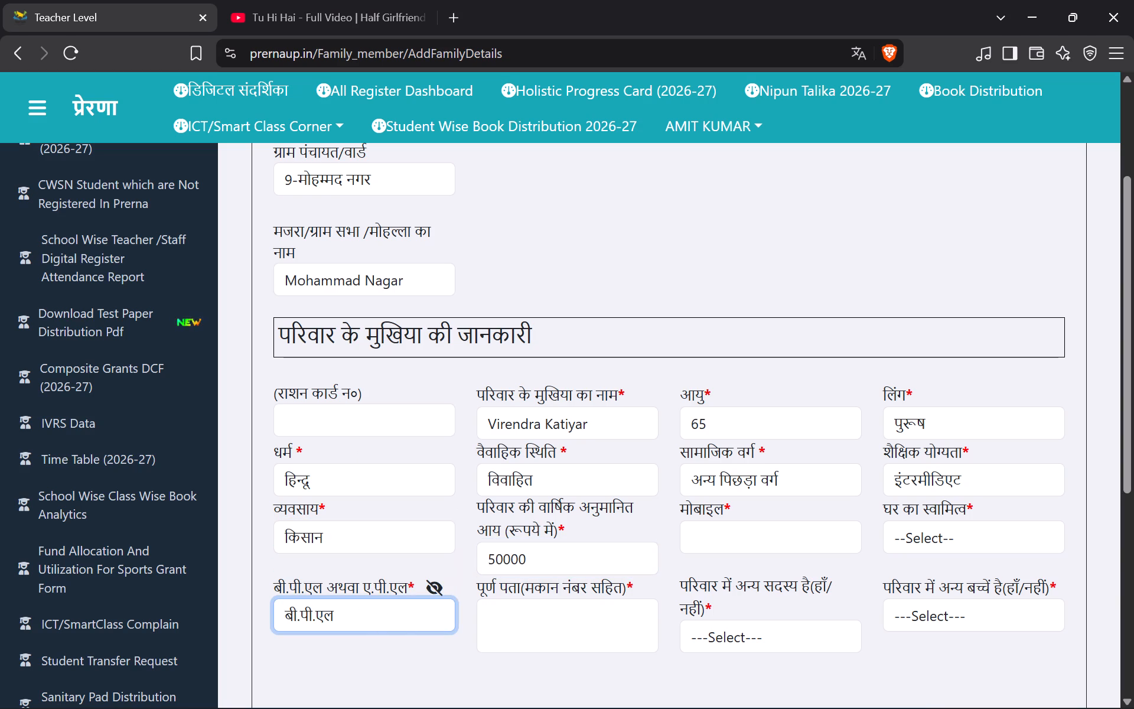
Enter the same locality name in the household's full address field.
click(526, 612)
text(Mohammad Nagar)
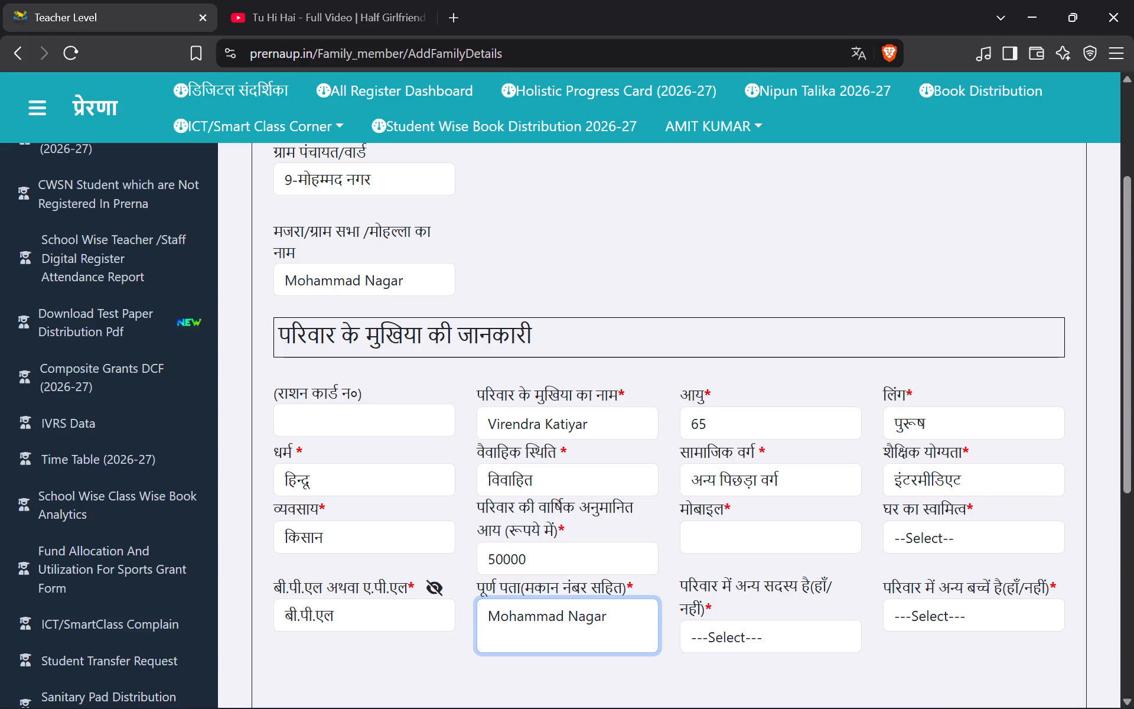
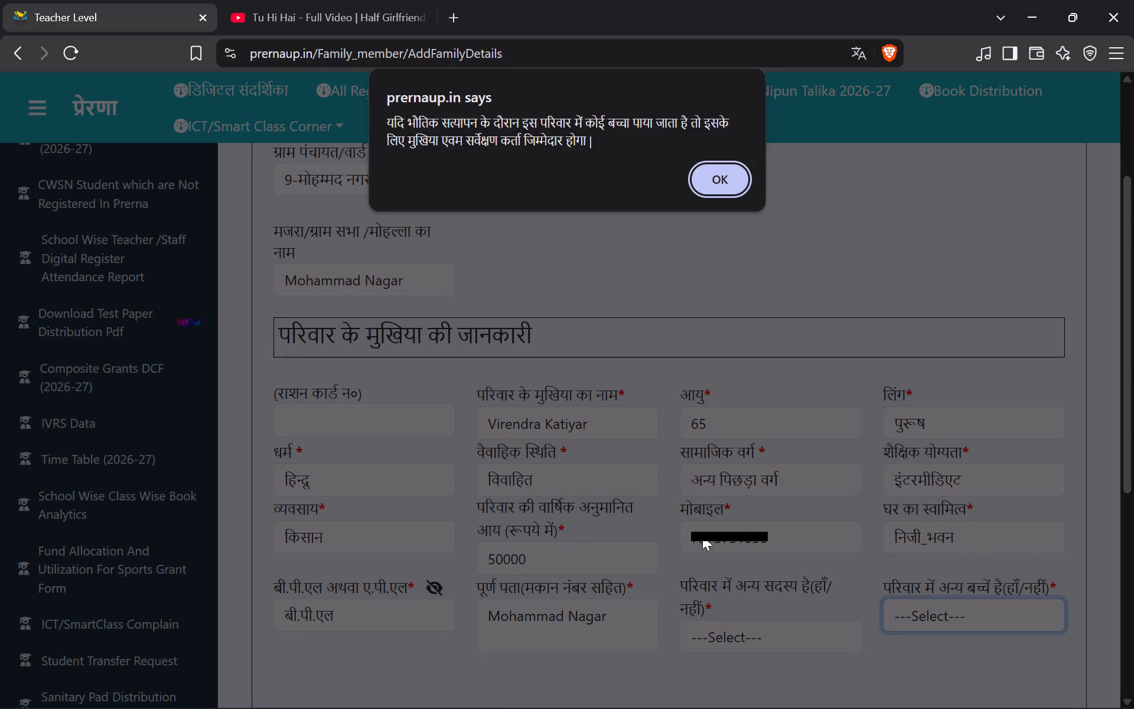
Acknowledge the responsibility notice for having no other children and set whether the family has other members to हाँ.
click(704, 203)
drag(711, 174, 711, 186)
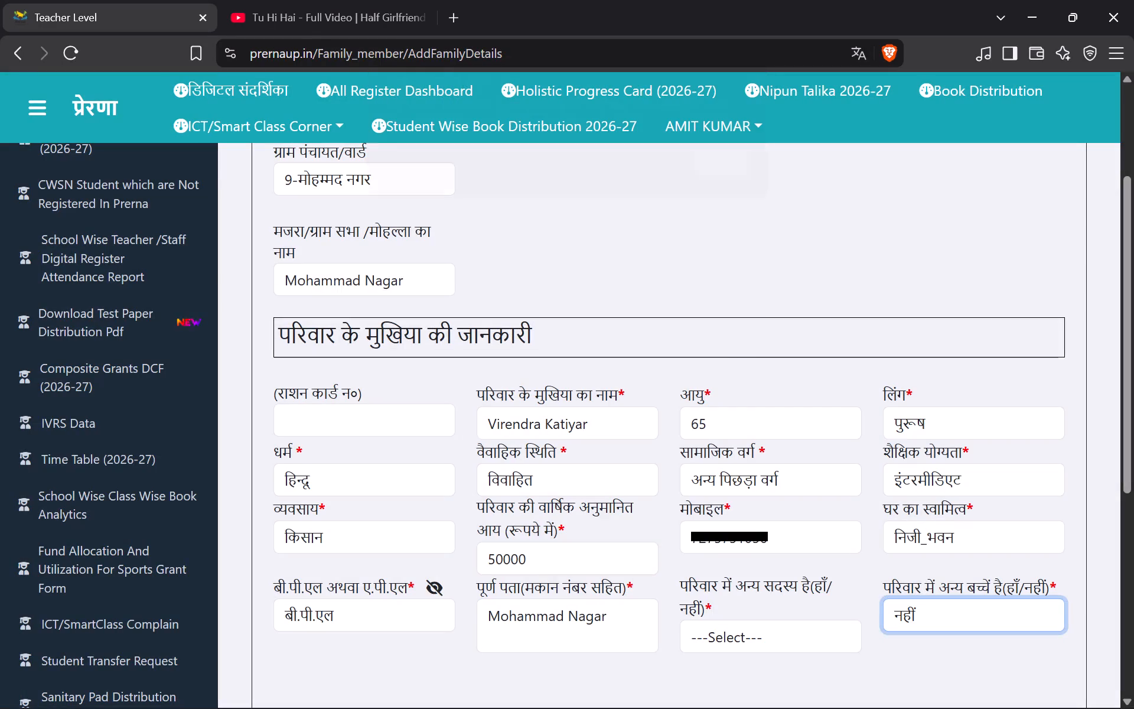
click(738, 632)
click(728, 583)
Set the number of family members older than 14 years to 3.
scroll(688, 538, down, 5)
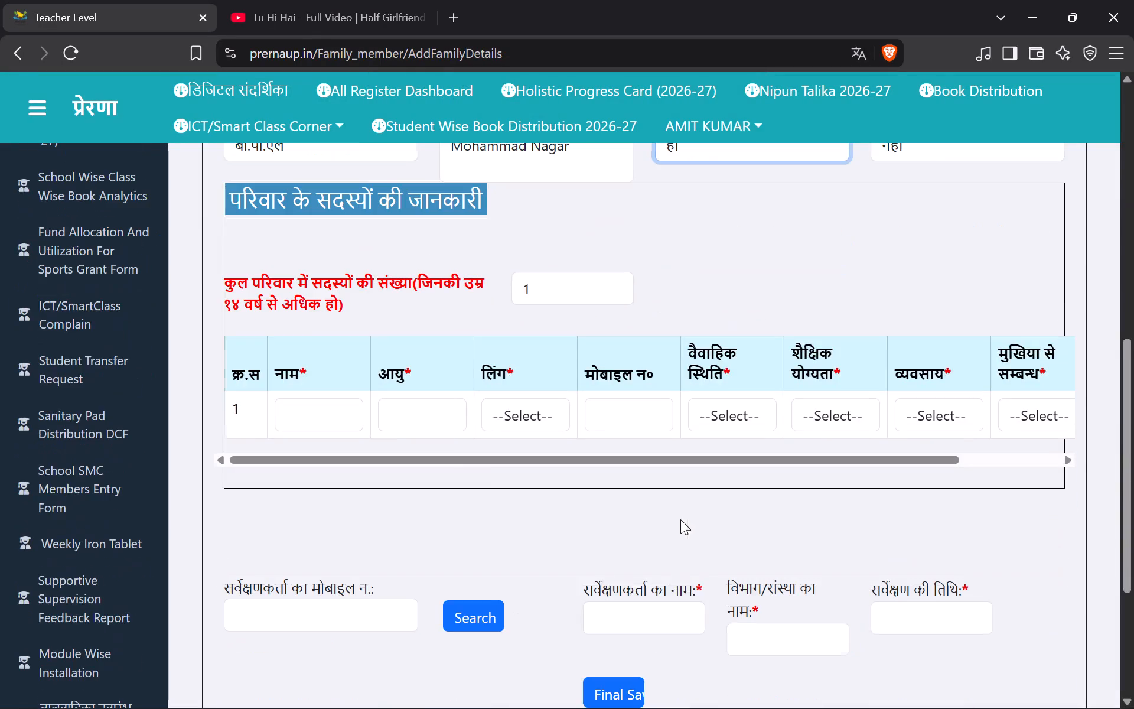
drag(535, 257, 493, 270)
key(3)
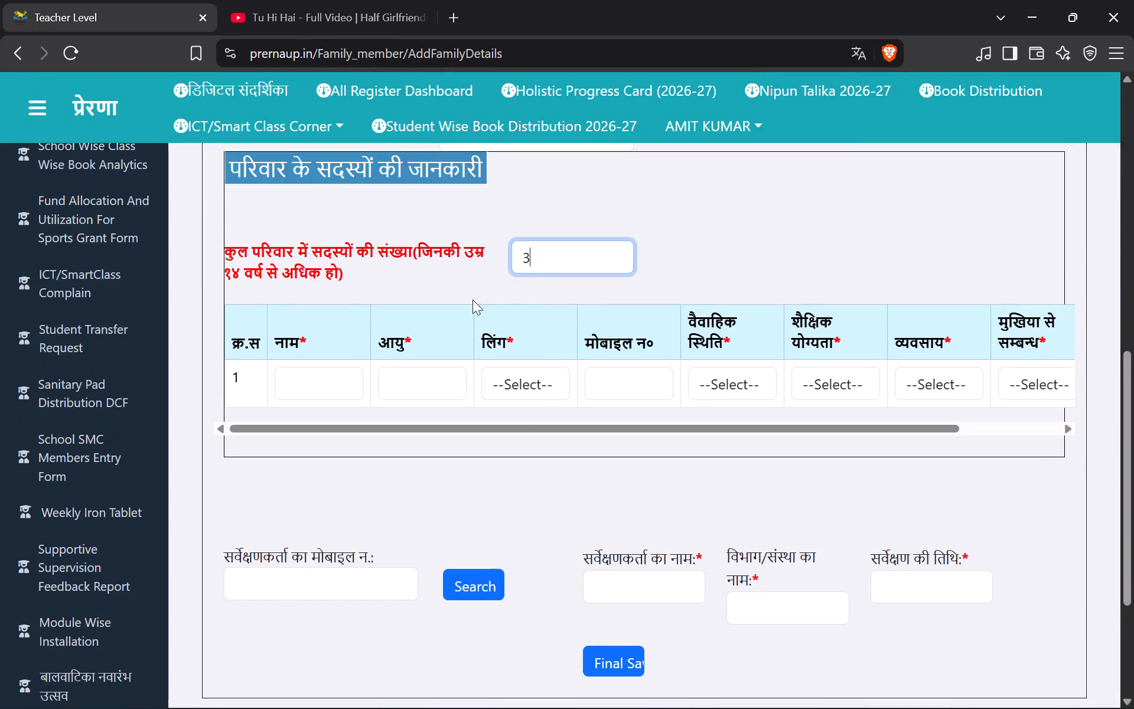
click(263, 410)
Enter the names of the three family members in rows 1 to 3 of the members table.
click(327, 378)
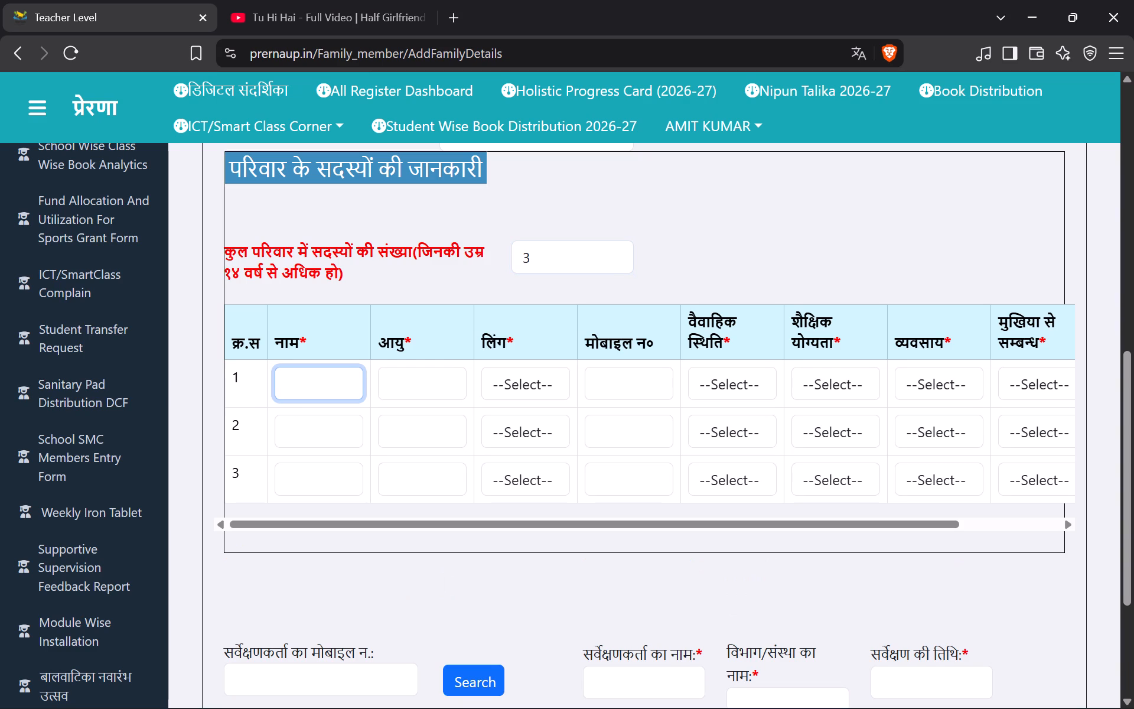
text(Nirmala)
click(306, 444)
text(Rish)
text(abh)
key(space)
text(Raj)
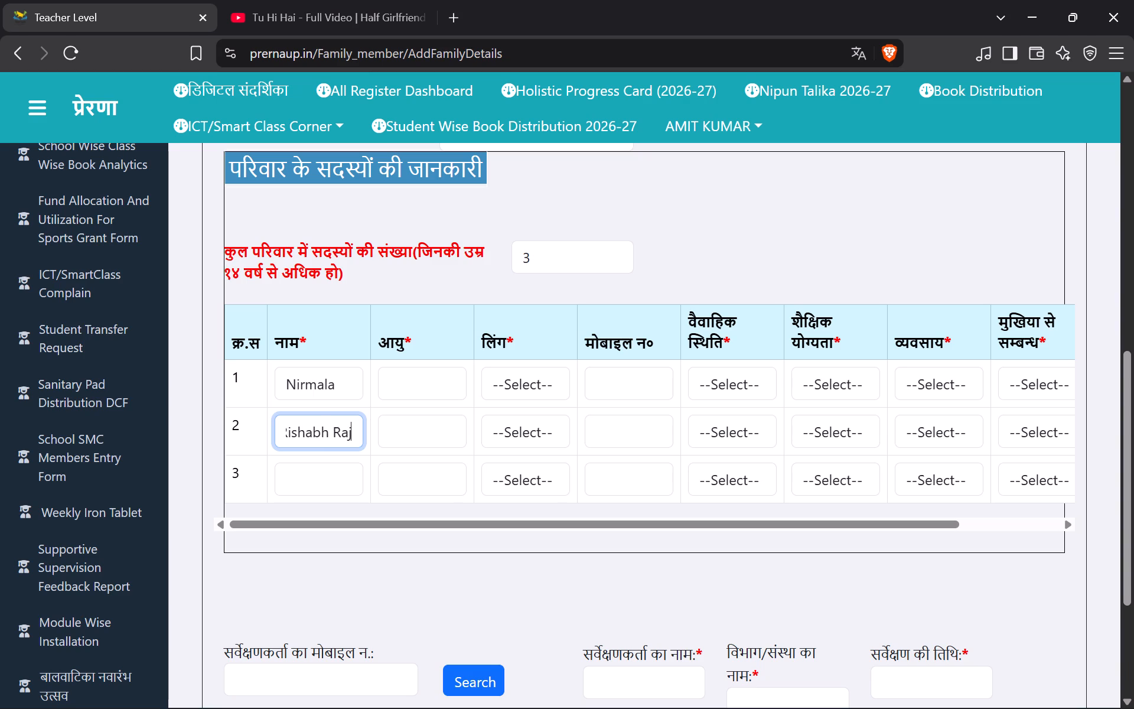
click(312, 472)
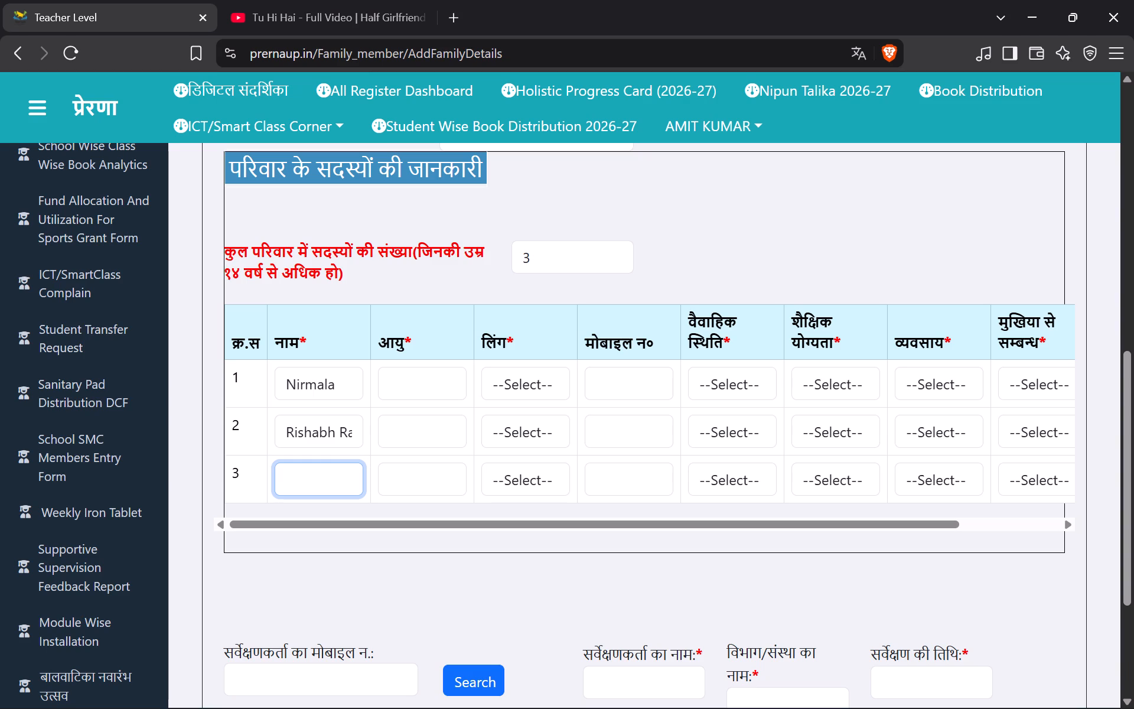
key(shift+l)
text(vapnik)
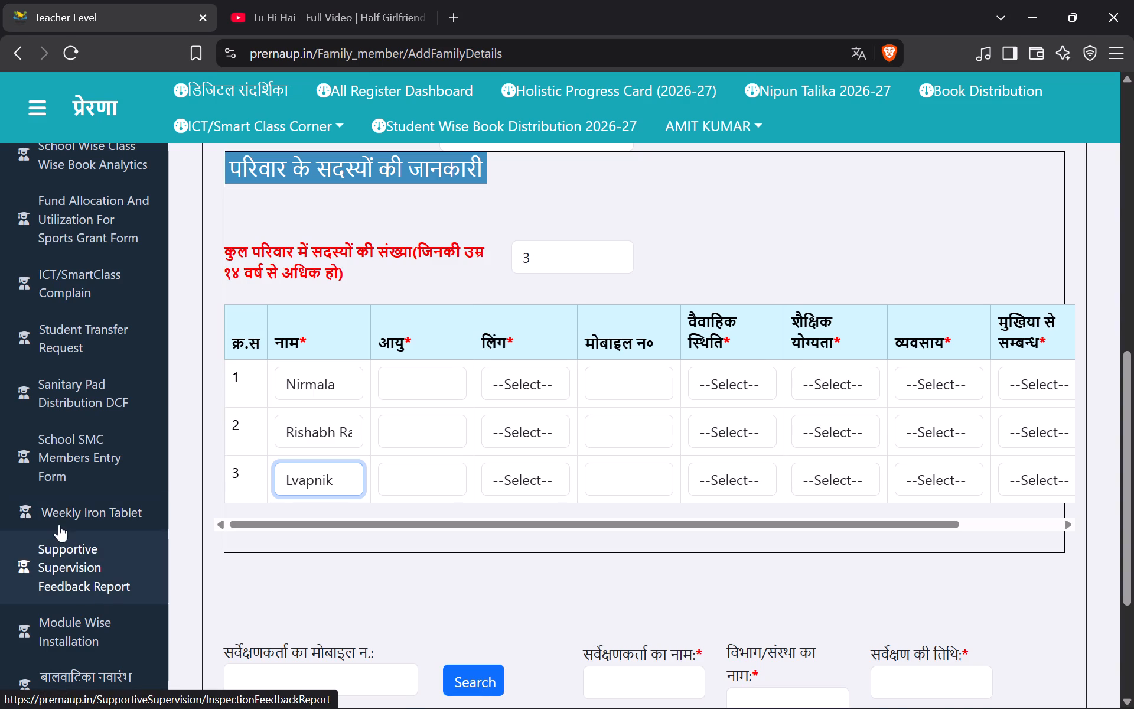
click(301, 485)
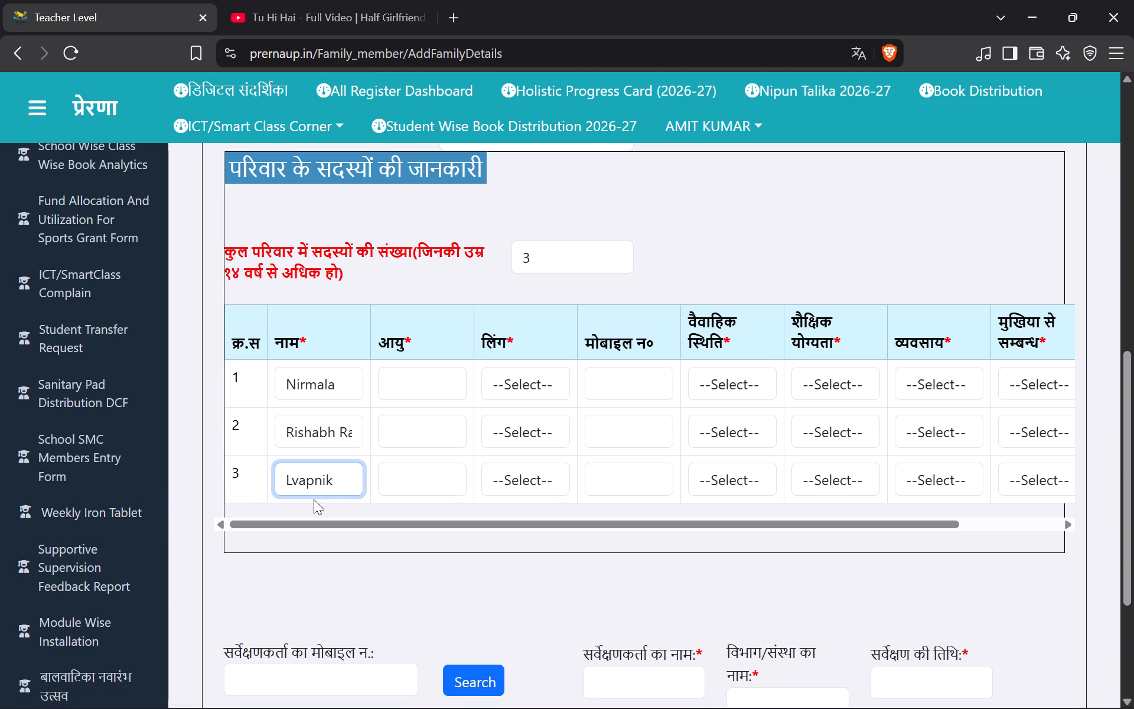
key(BackSpace)
key(BackSpace)
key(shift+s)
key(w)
Enter the ages 64, 30 and 28 for family members 1, 2 and 3.
scroll(343, 488, up, 2)
scroll(376, 515, down, 1)
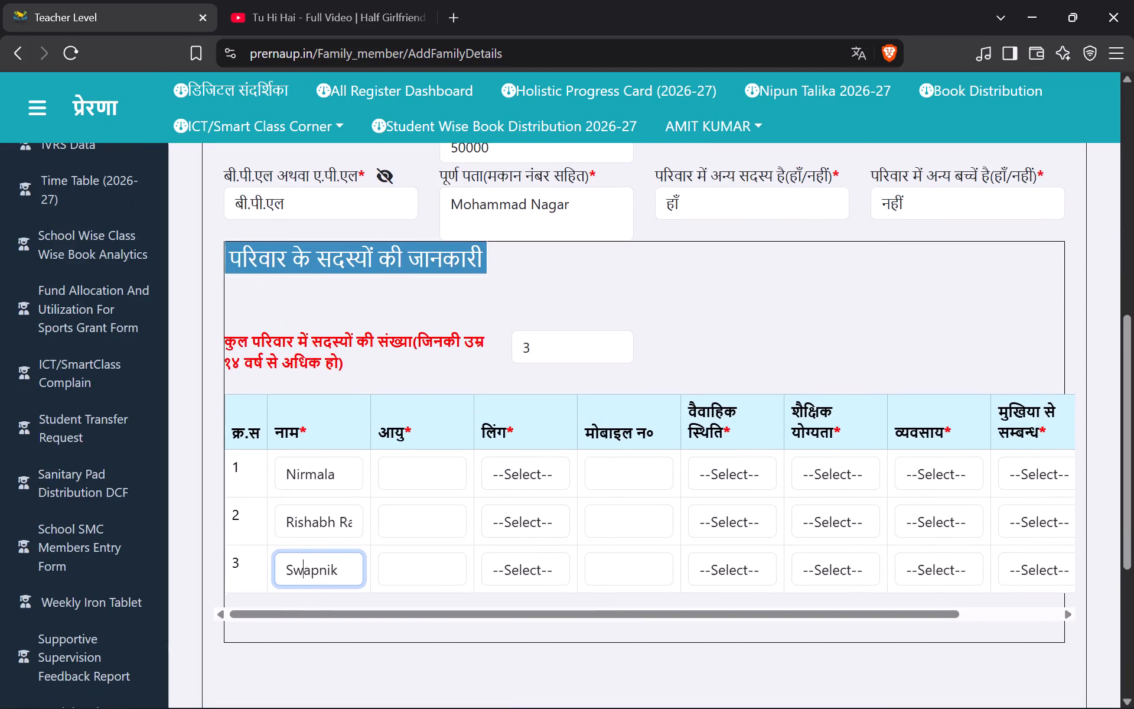
click(426, 474)
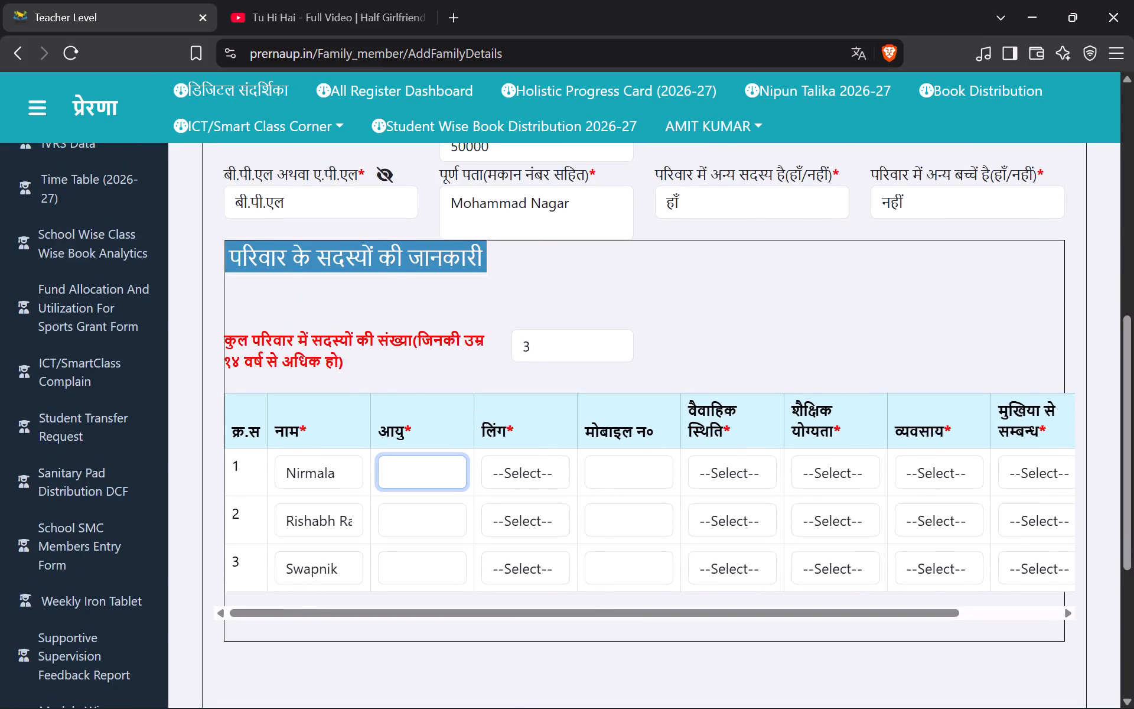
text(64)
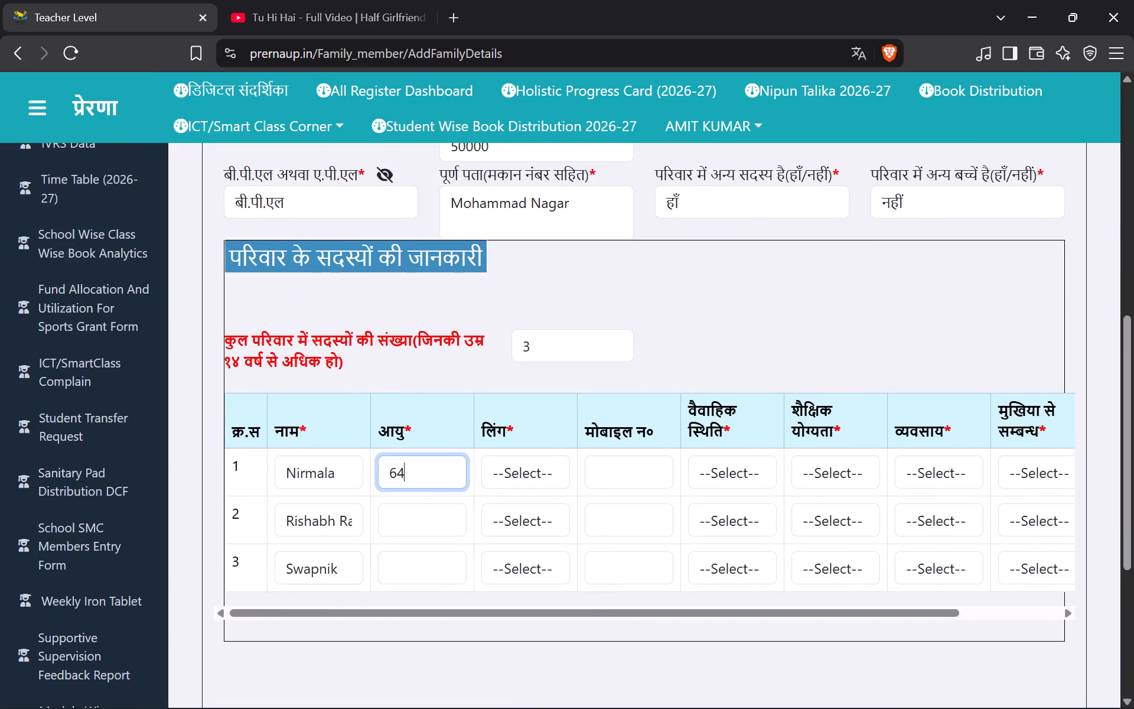
click(429, 519)
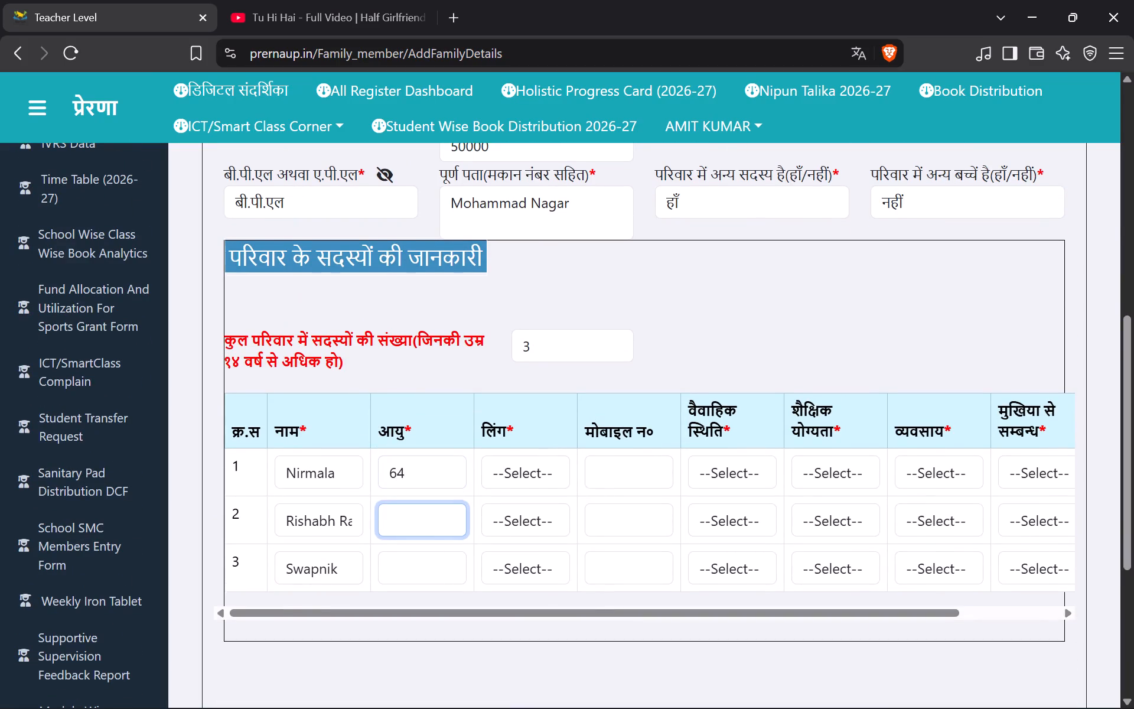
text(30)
click(412, 557)
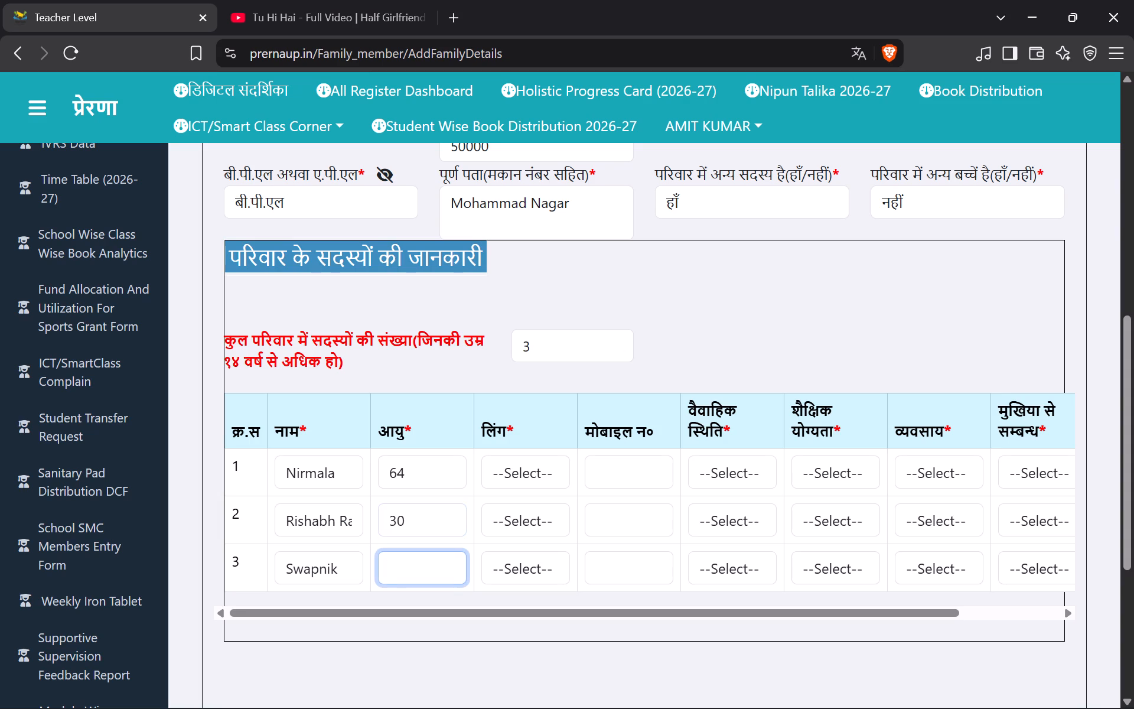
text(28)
Set the gender to महिला for the first member, पुरुष for the second and महिला for the third.
click(518, 473)
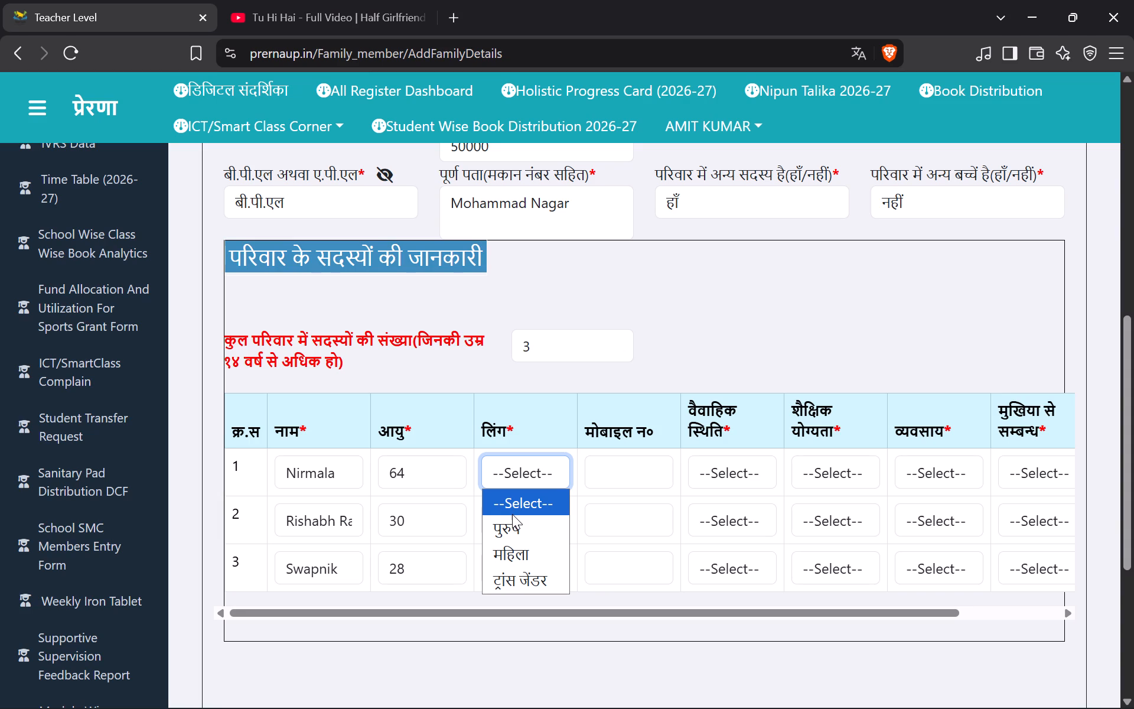
click(512, 549)
click(512, 537)
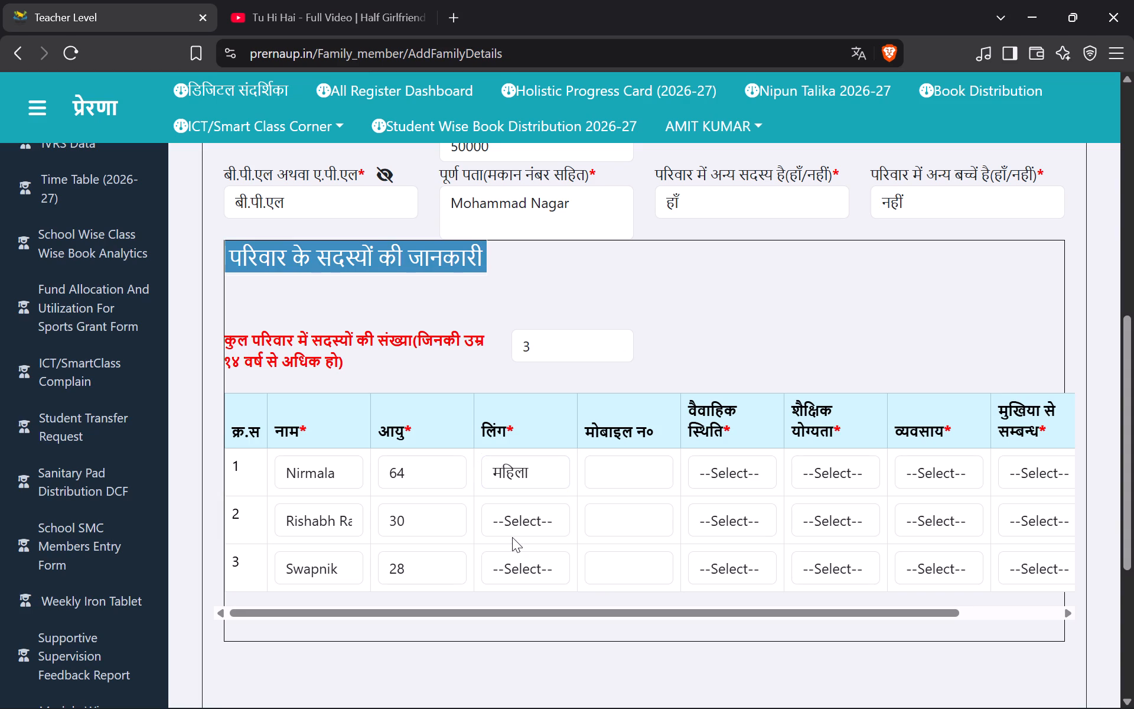
click(516, 526)
click(512, 580)
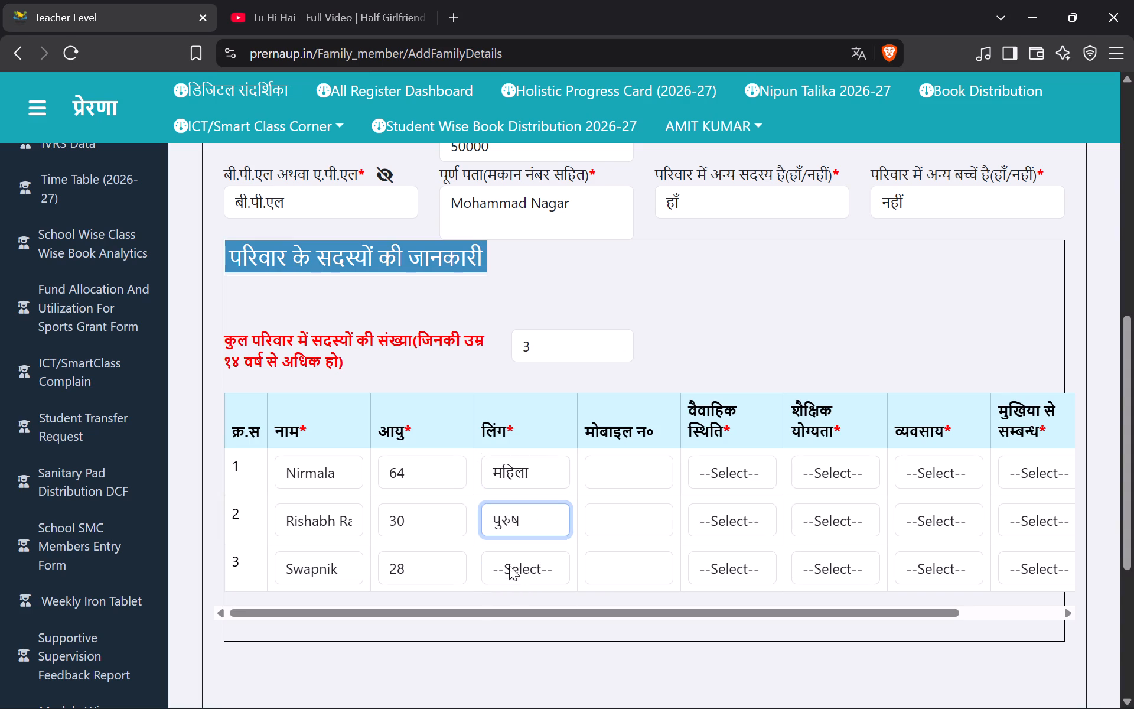
click(514, 577)
click(506, 638)
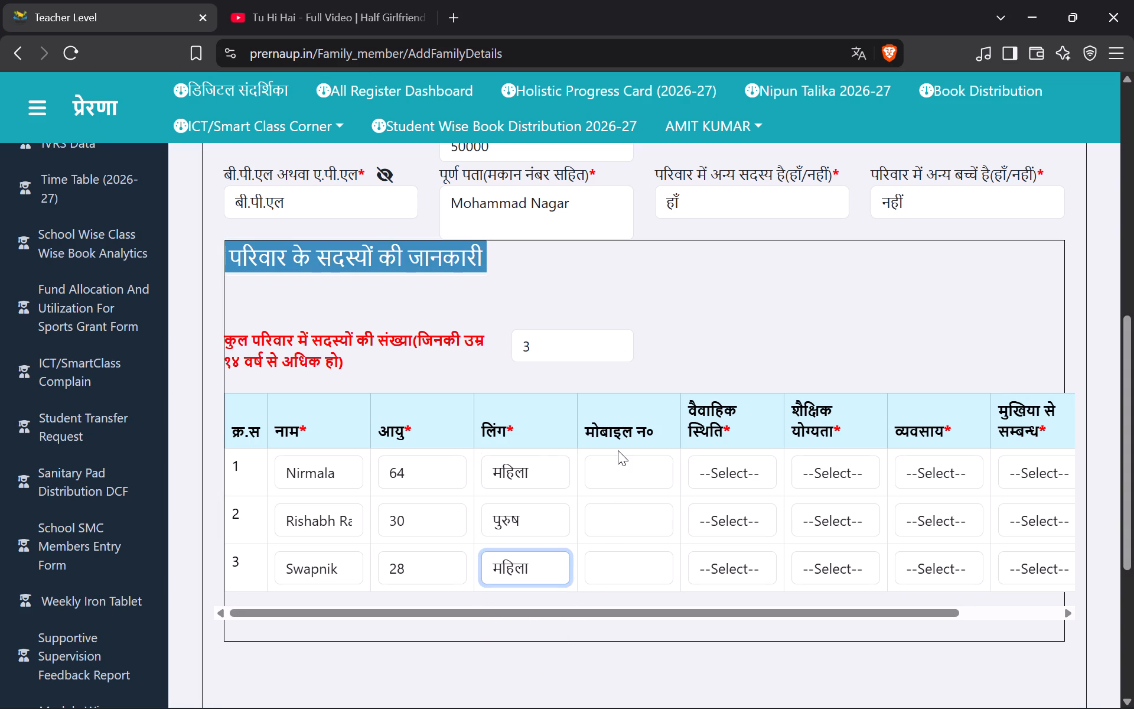
Set the marital status of all three family members to विवाहित.
click(618, 450)
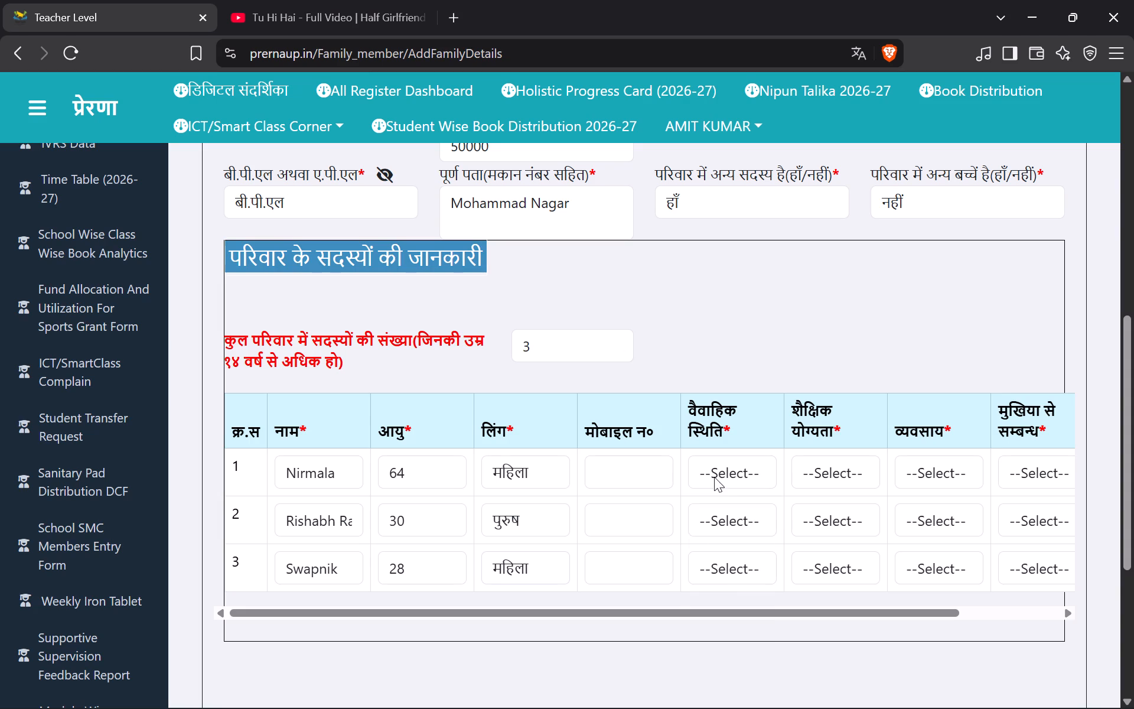
click(714, 477)
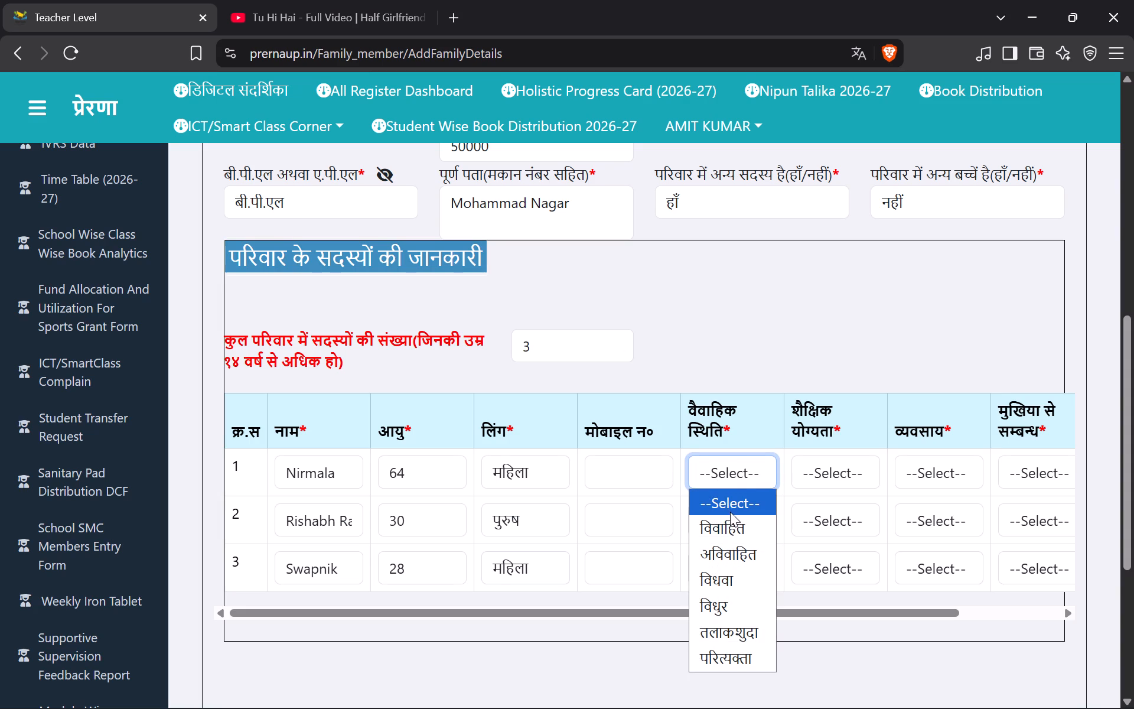
click(732, 521)
click(734, 517)
click(732, 525)
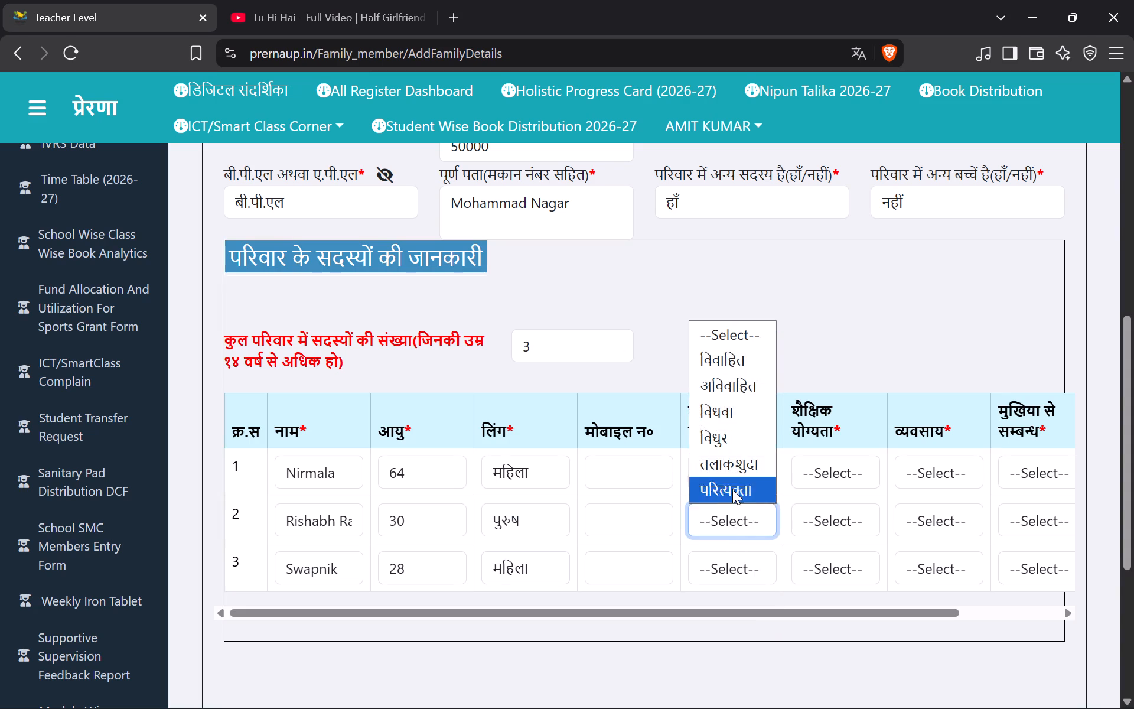
click(715, 363)
click(741, 561)
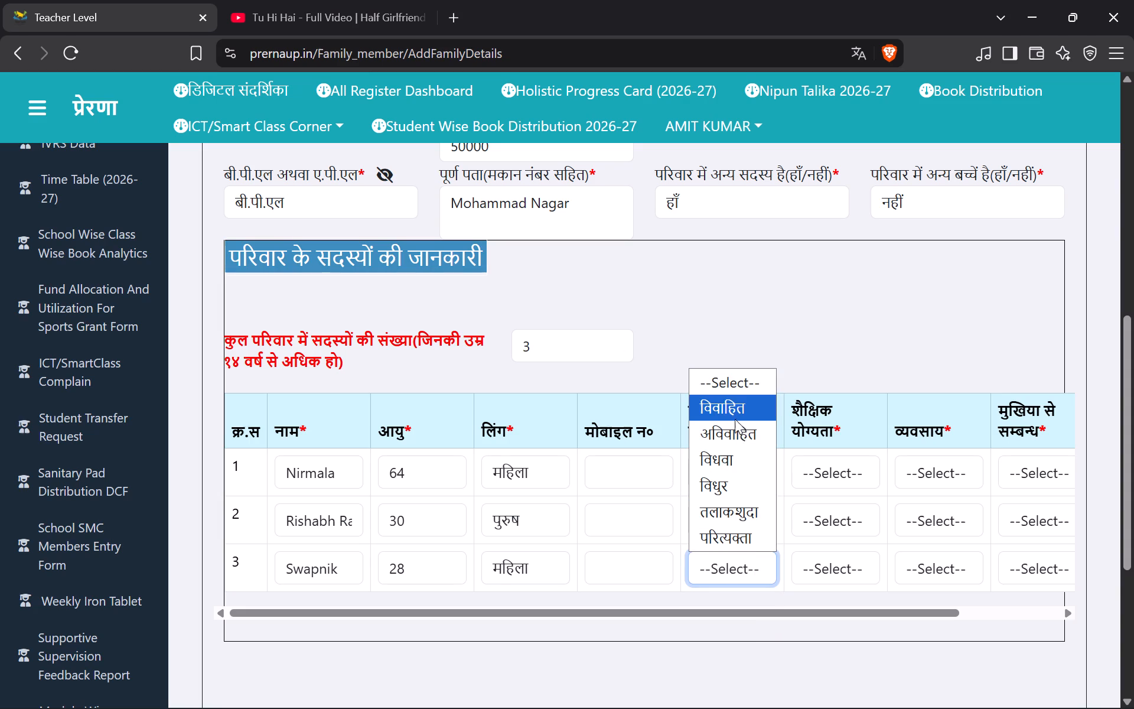
click(735, 414)
Set the educational qualifications of members 1 to 3 to हाईस्कूल, परास्नातक and स्नातक respectively.
click(825, 471)
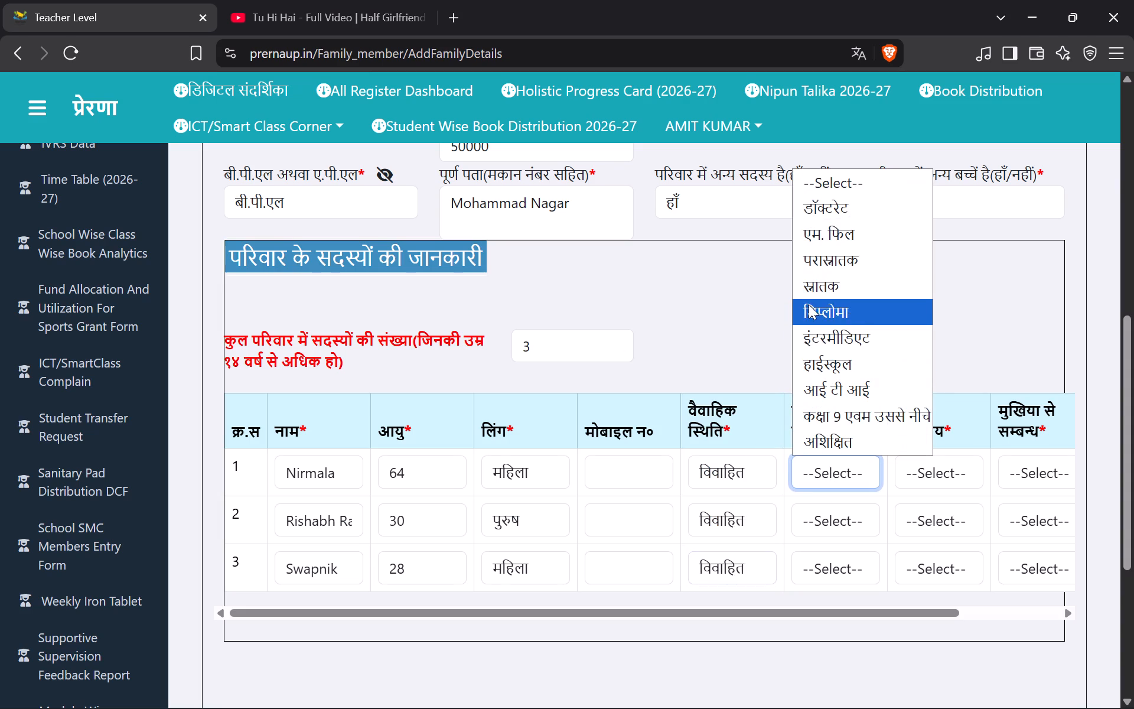
click(823, 362)
click(863, 518)
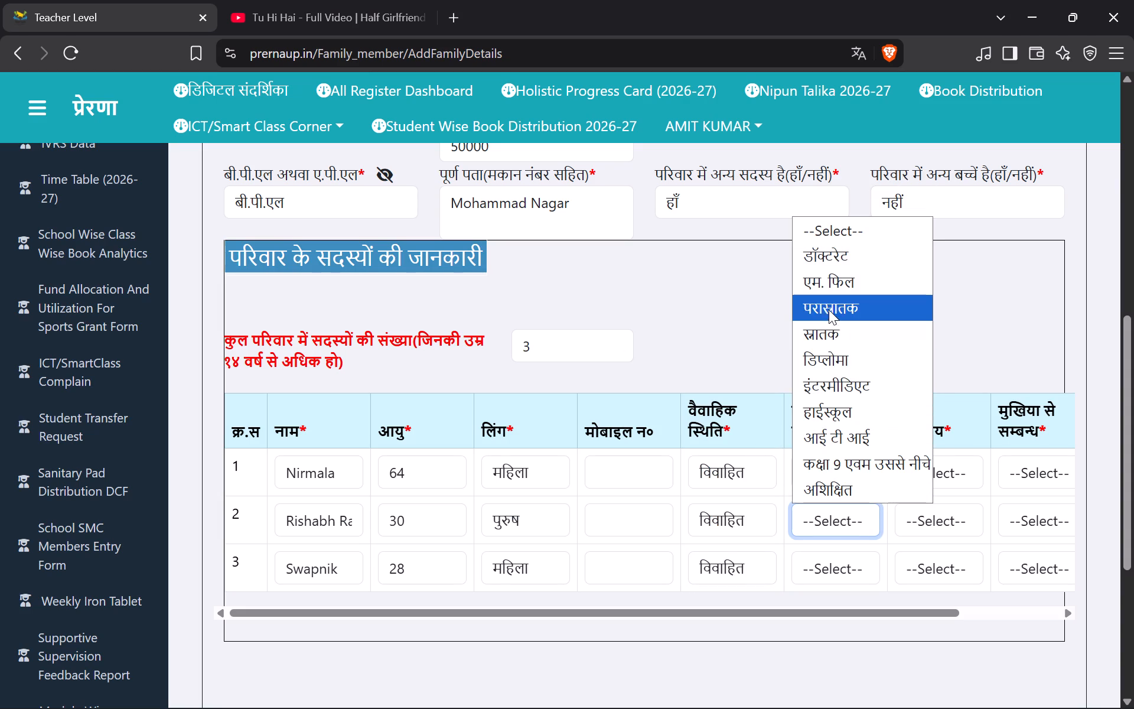
click(829, 308)
click(840, 569)
click(816, 375)
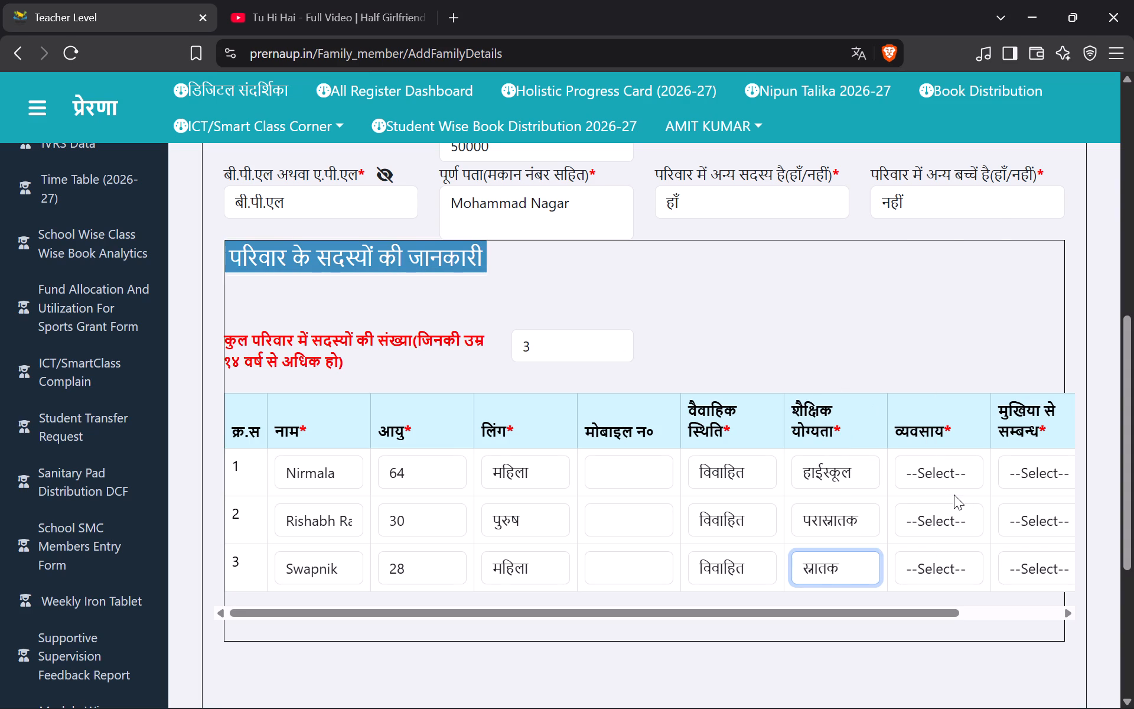
Set the occupations of members 1 to 3 to गृहणी, बेरोजगार and गृहणी respectively.
click(931, 476)
click(911, 259)
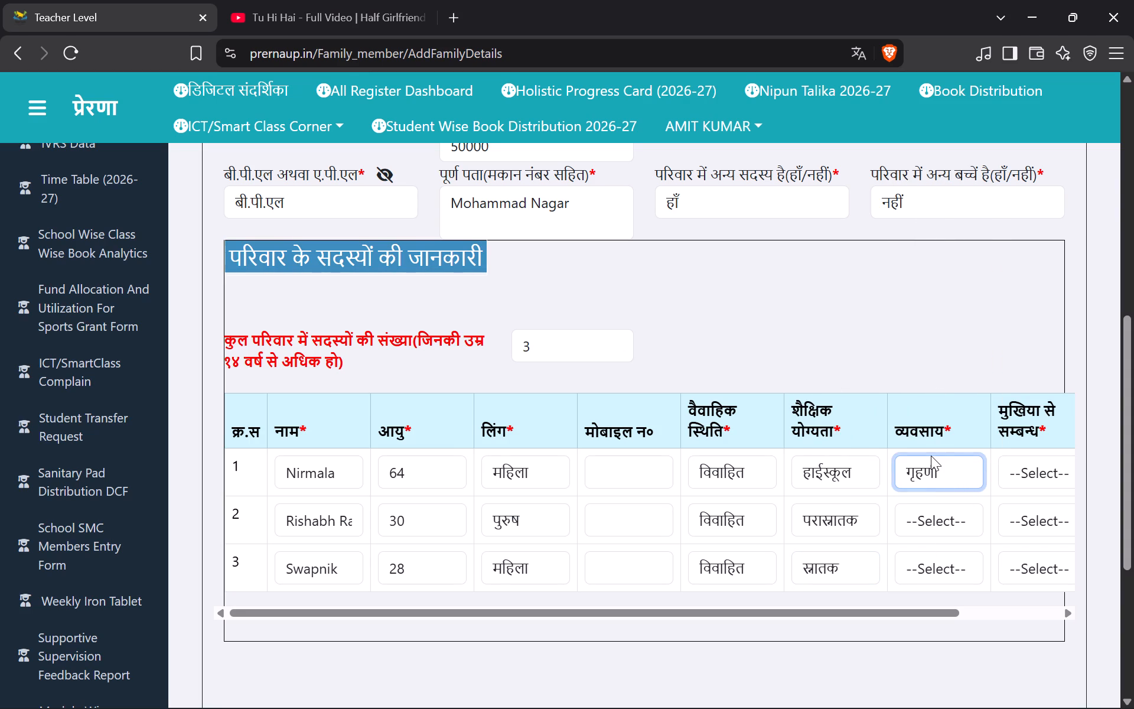
click(938, 519)
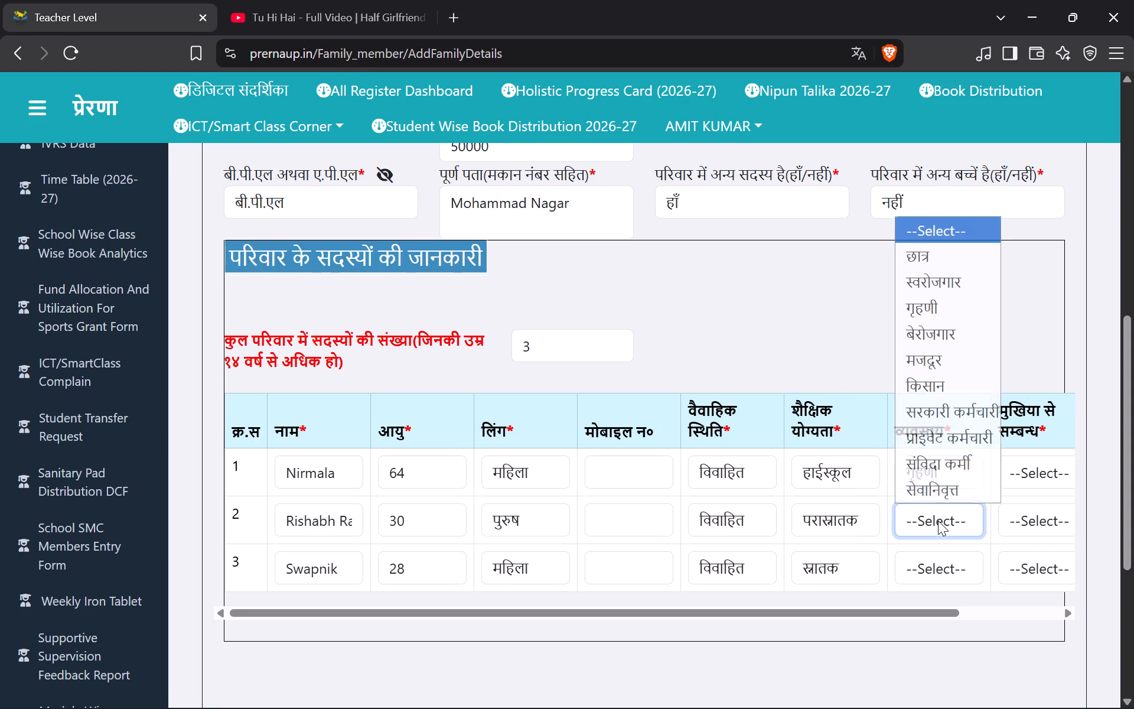
click(944, 337)
click(949, 574)
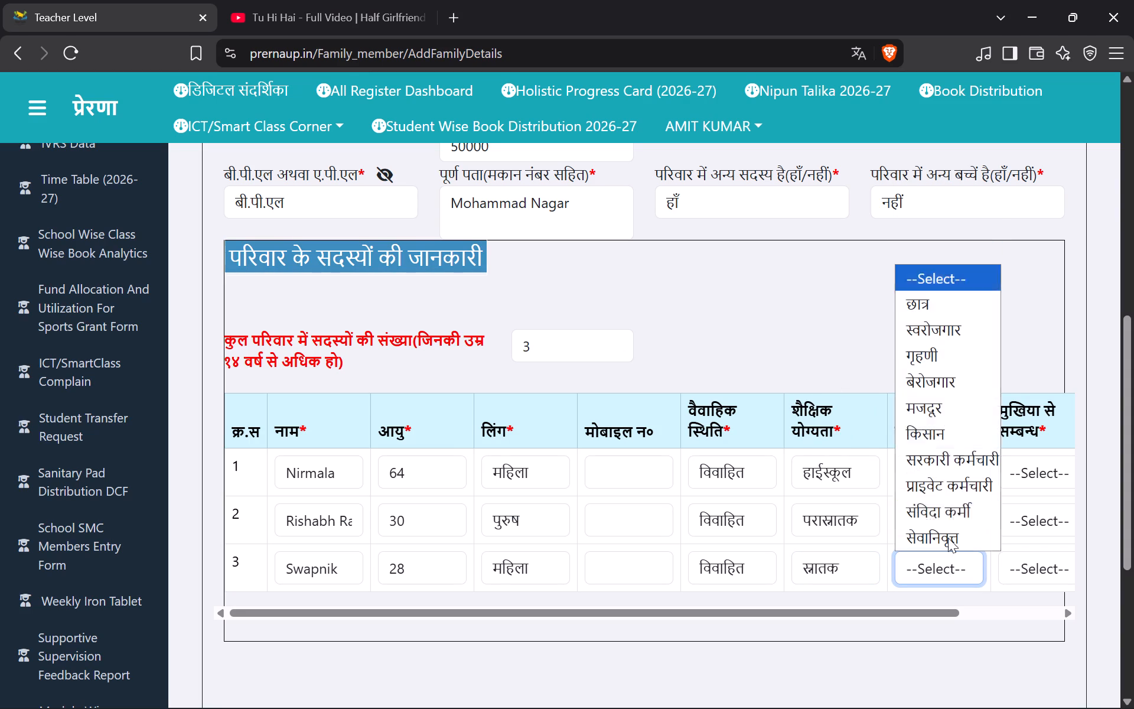
click(930, 363)
Set the relationship to the household head to पत्नी, पुत्र and बहू for members 1 to 3.
click(1045, 467)
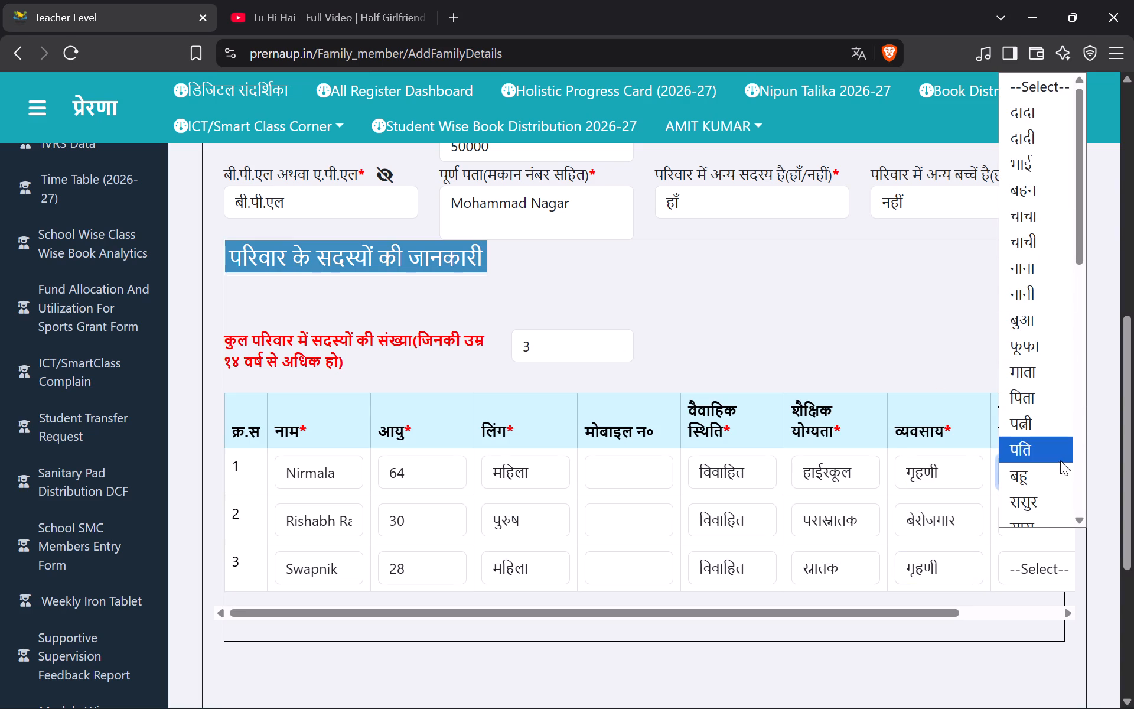
click(1024, 418)
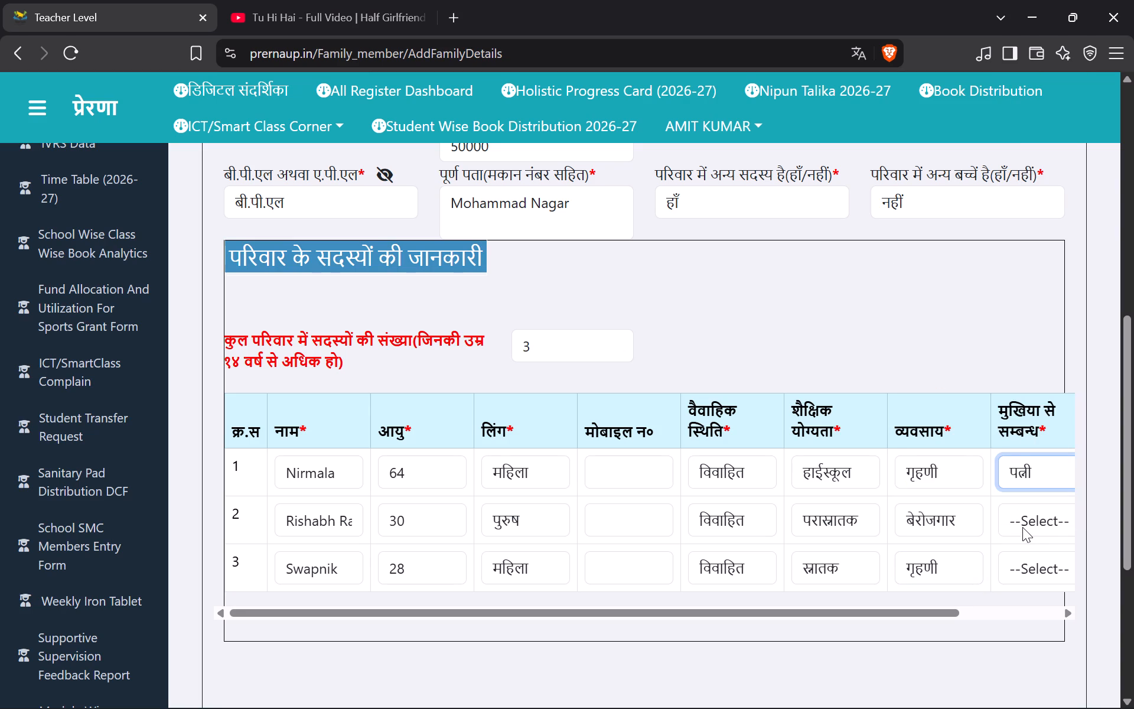
click(1022, 526)
scroll(1018, 517, down, 7)
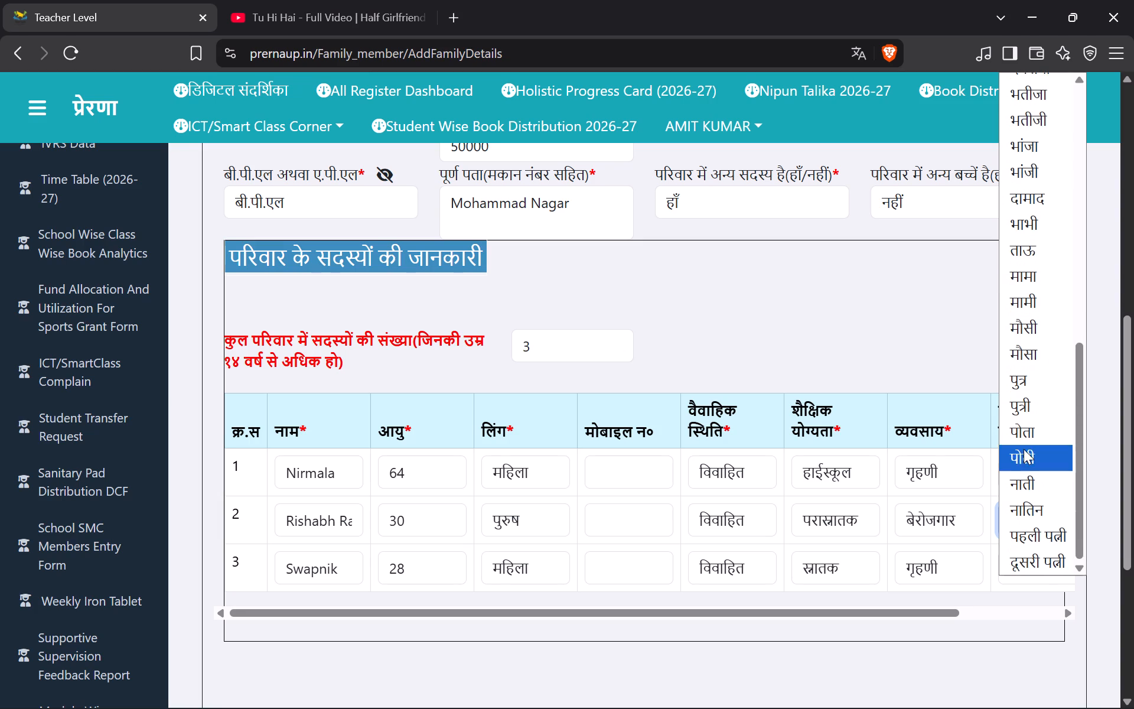
click(1012, 382)
click(1025, 564)
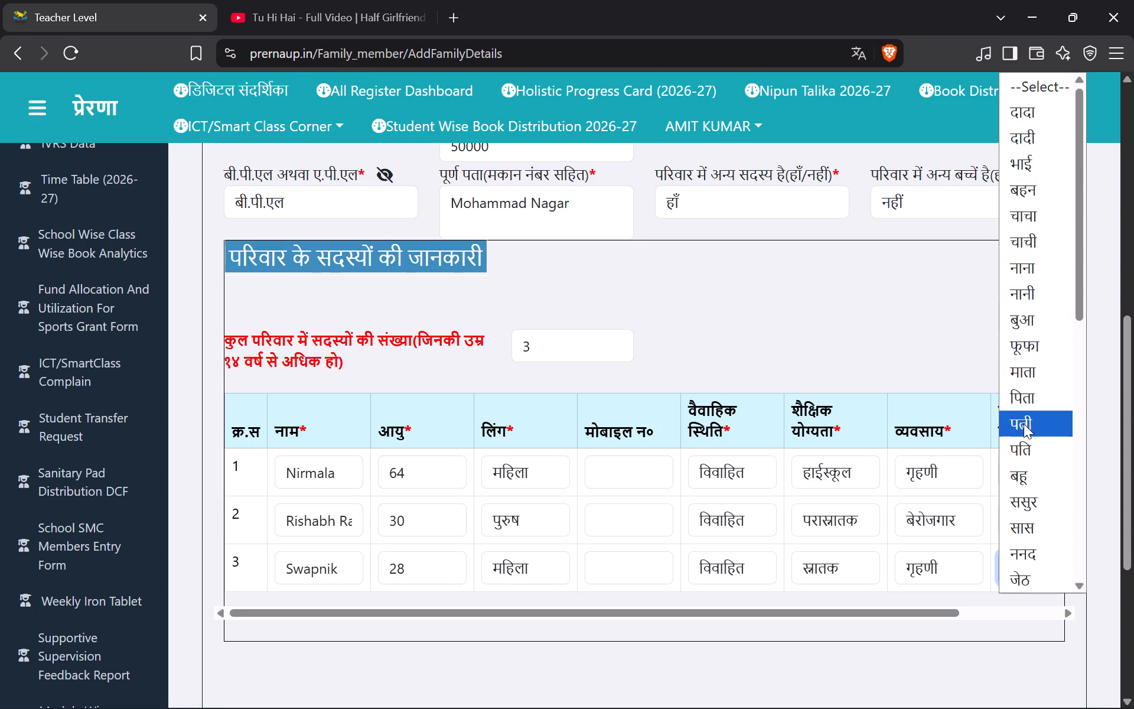
click(1029, 474)
drag(952, 610, 1066, 604)
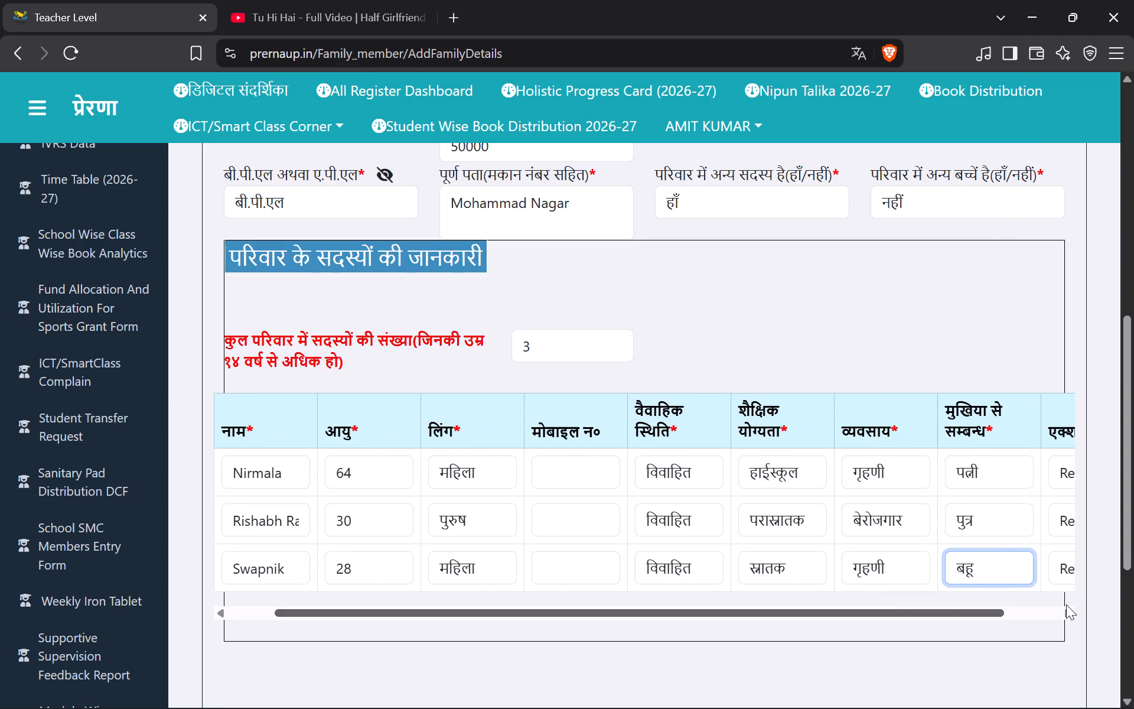
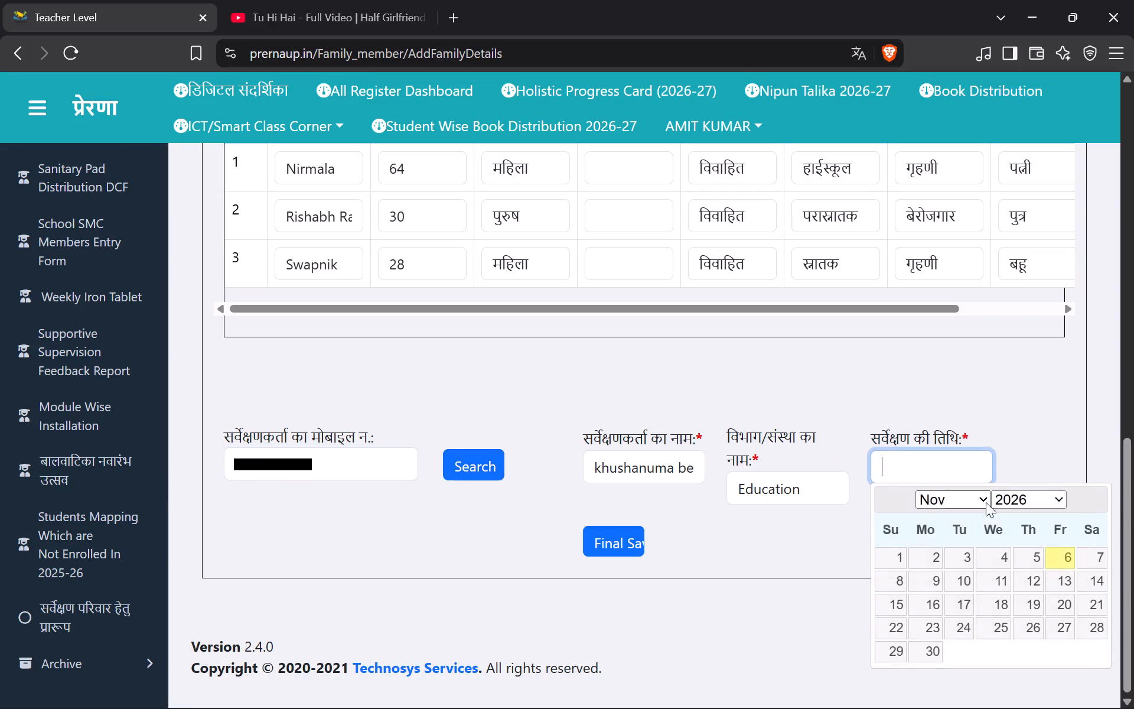
Set the survey date to 06/11/2026, submit the household's survey with Final Save and acknowledge the save.
click(1065, 558)
click(597, 549)
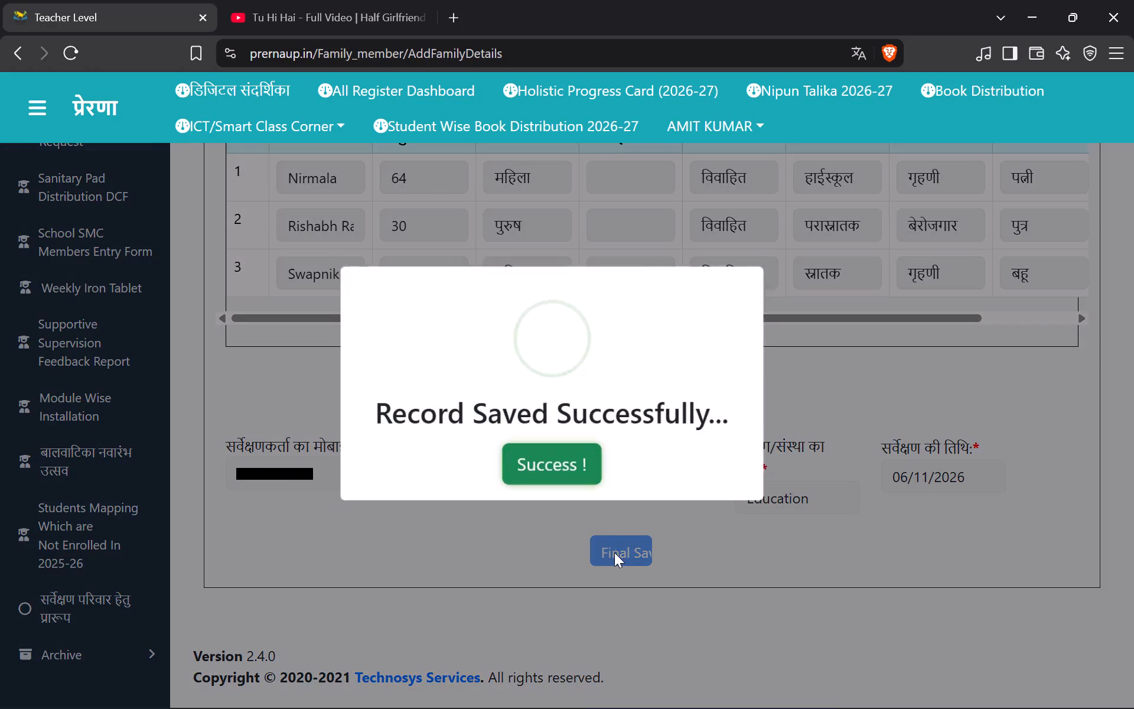
drag(525, 462, 531, 469)
Return to the list of surveyed families and search it for Rajendra.
click(16, 58)
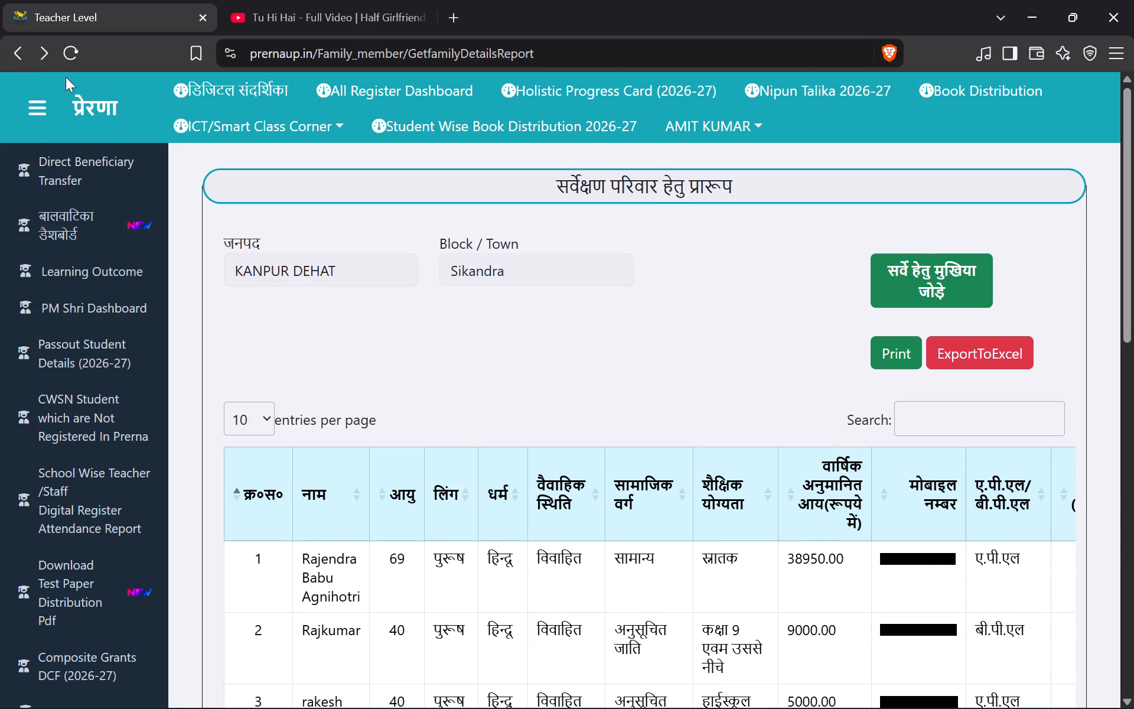
click(939, 277)
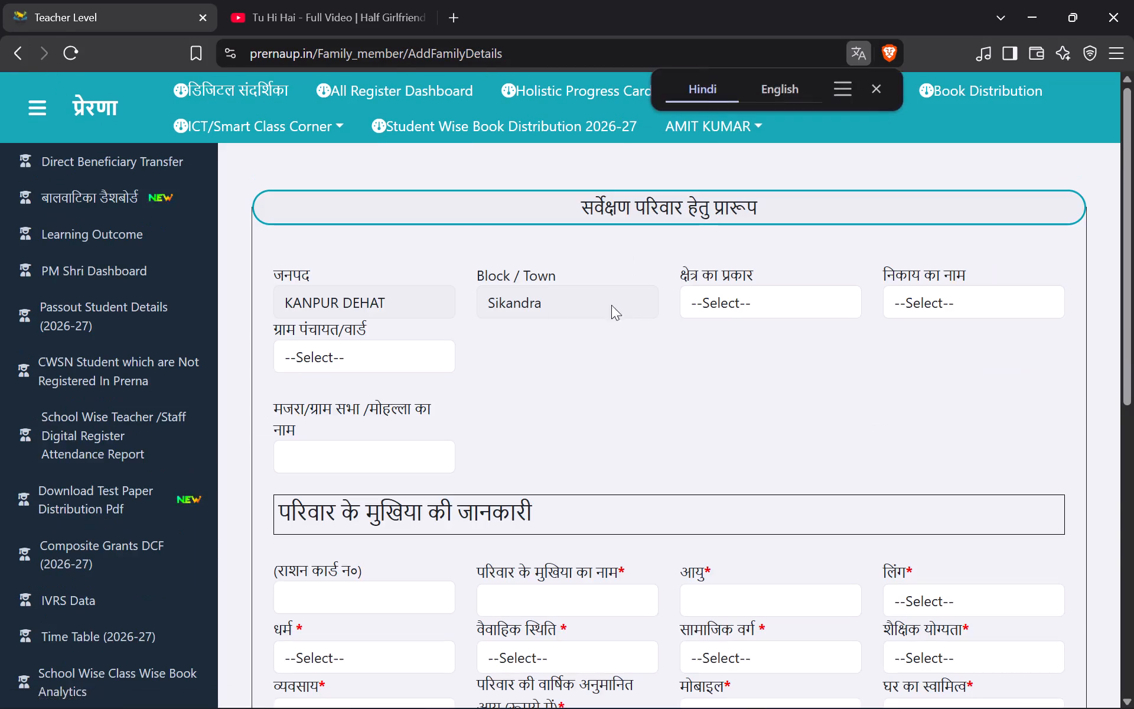
click(15, 56)
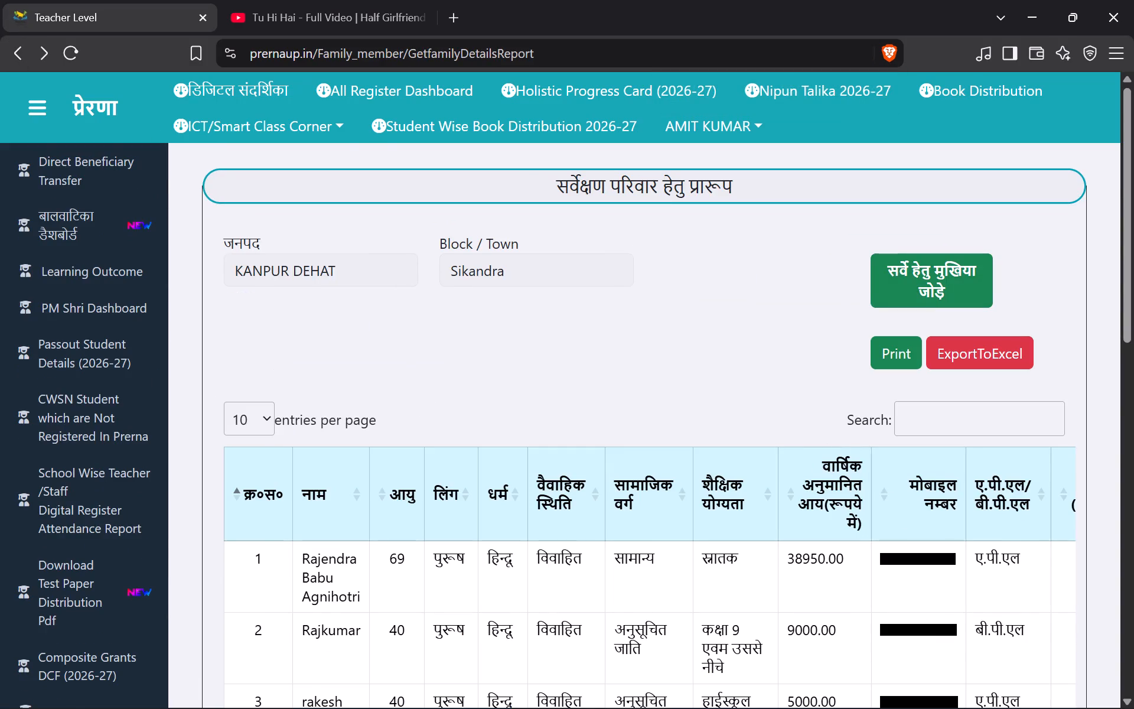
click(926, 424)
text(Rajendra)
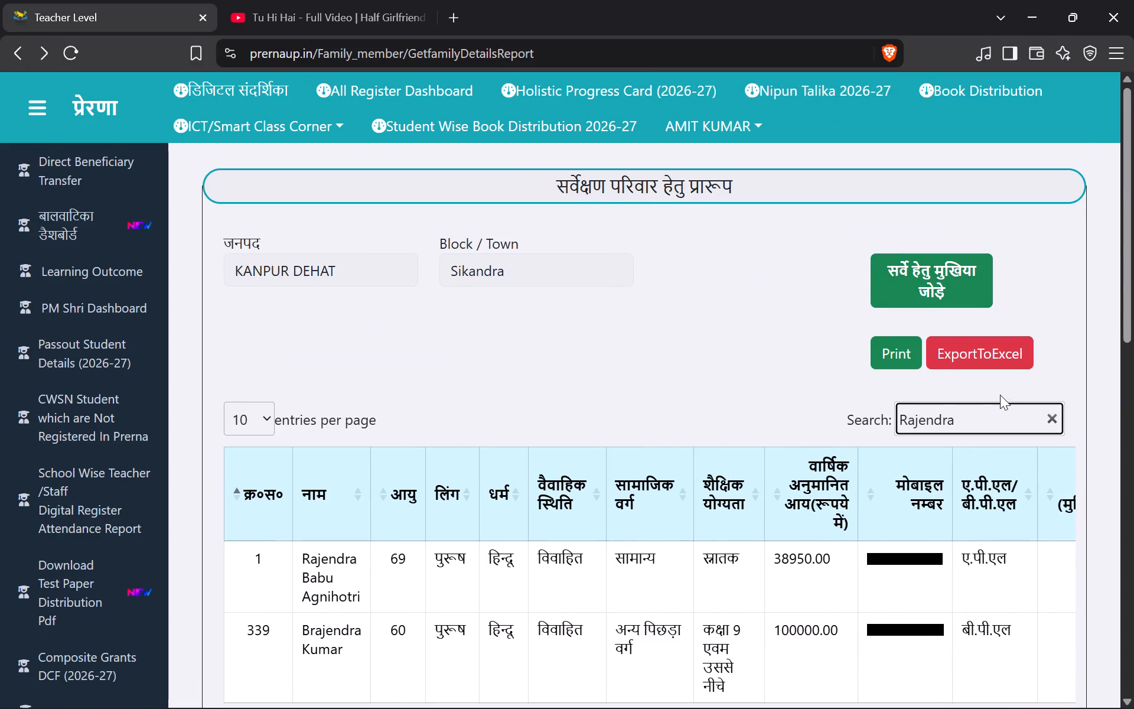
scroll(1001, 395, down, 4)
scroll(970, 400, up, 5)
Copy the searched first name and open a blank survey form for a new household head.
click(942, 268)
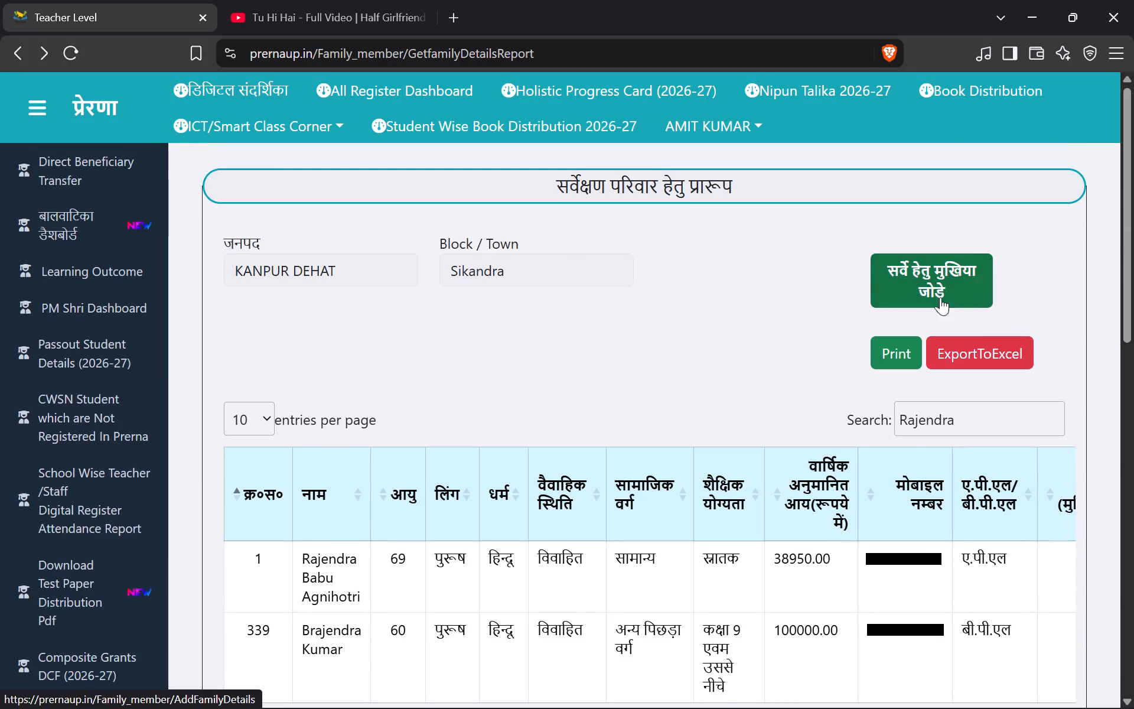
drag(969, 414, 825, 437)
key(ctrl+a)
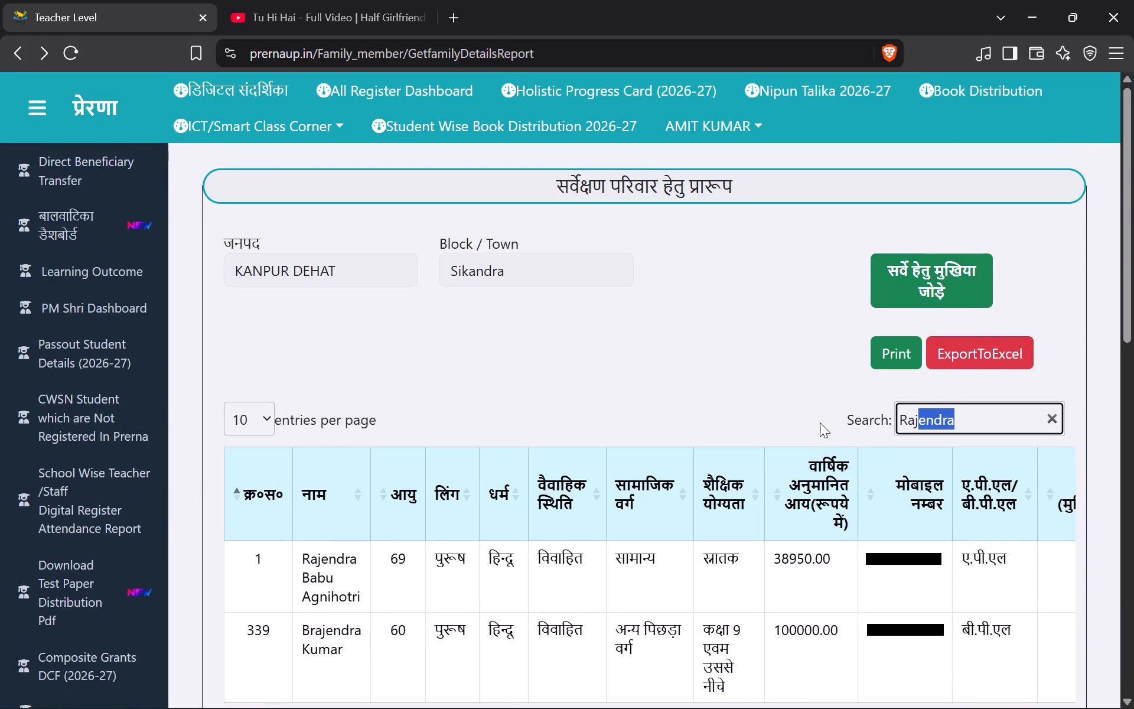
key(ctrl+c)
click(926, 275)
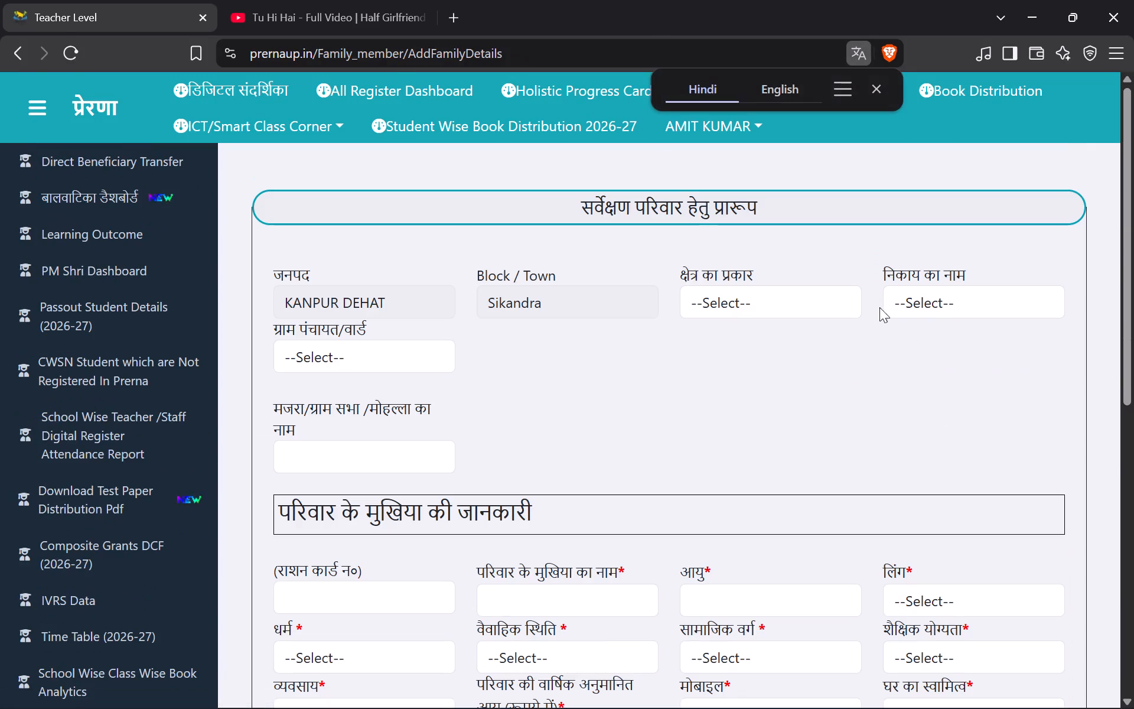
Set the household's location to नगर पंचायत, सिकन्दरा, ward 9-मोहम्मद नगर, and the mohalla name to Mohammad Nagar.
click(769, 298)
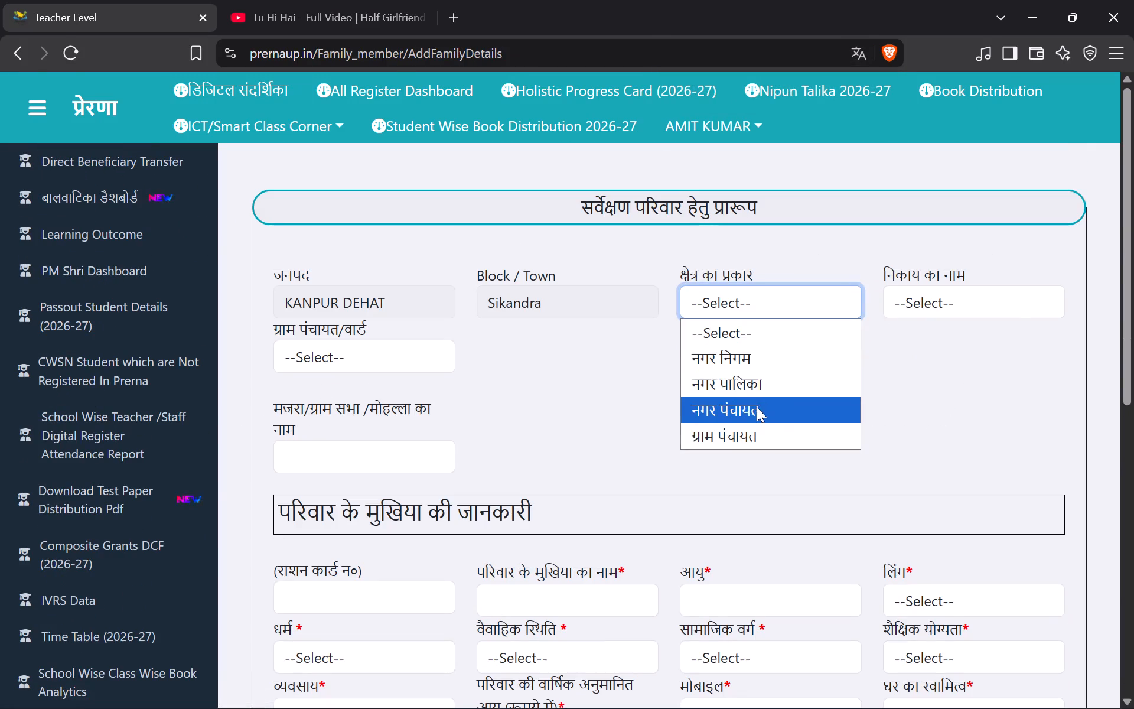
click(756, 407)
click(1034, 287)
click(941, 609)
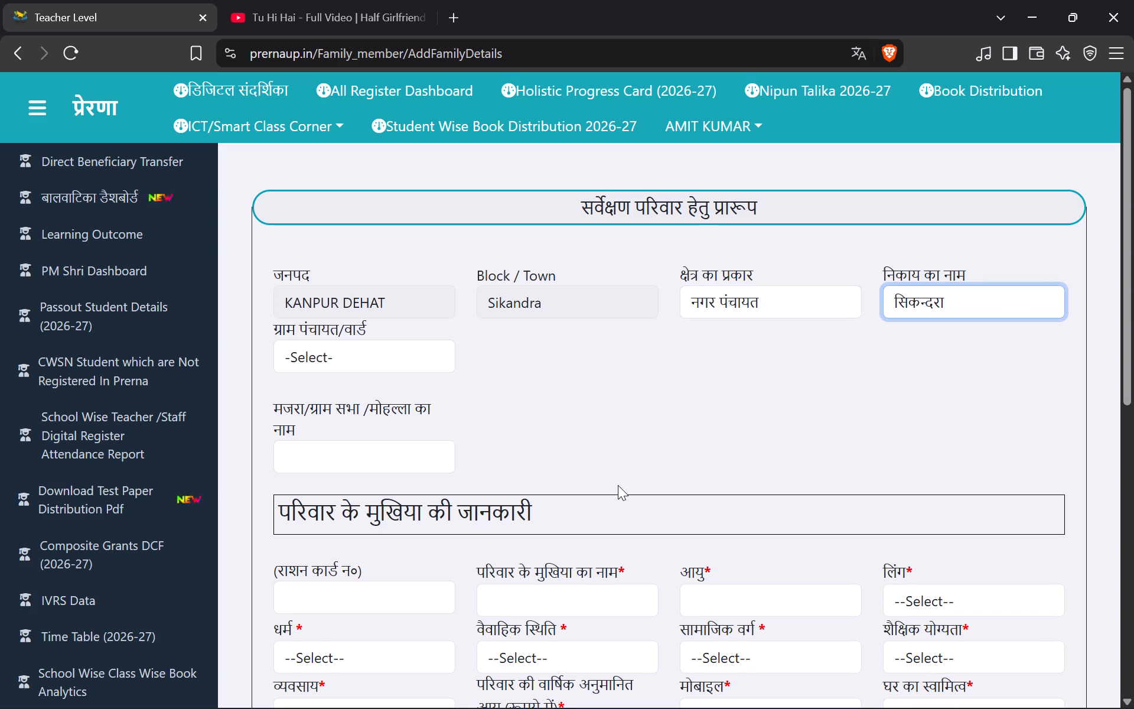
click(430, 362)
click(404, 516)
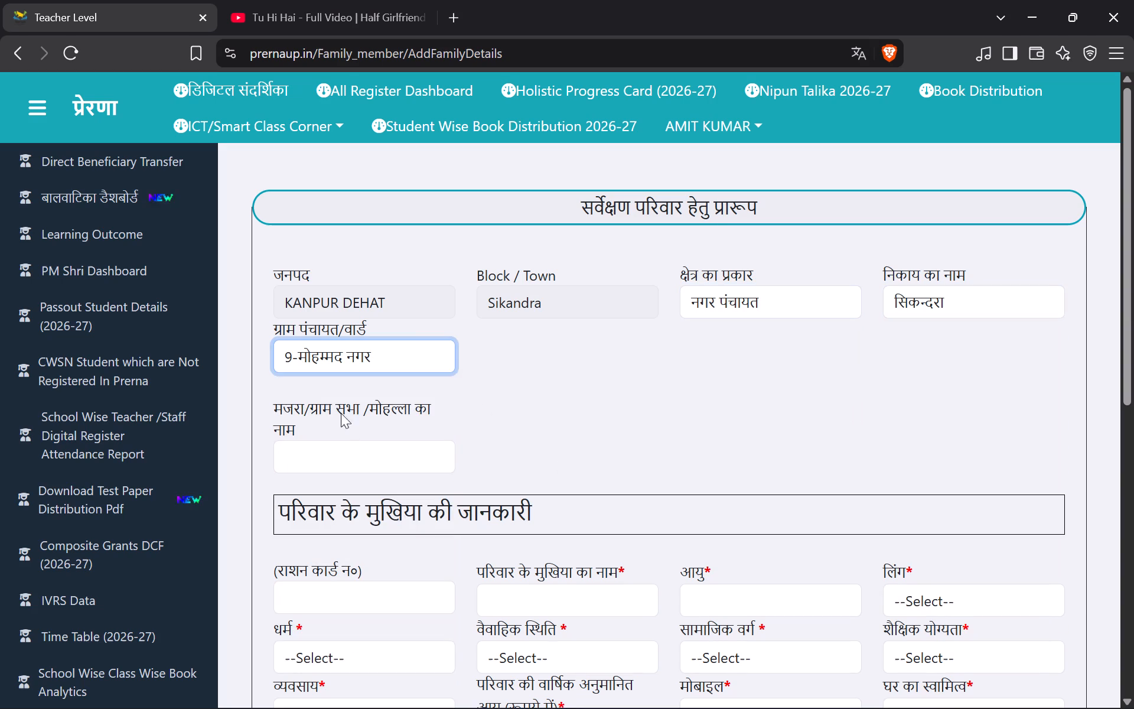
drag(341, 410, 341, 430)
click(337, 458)
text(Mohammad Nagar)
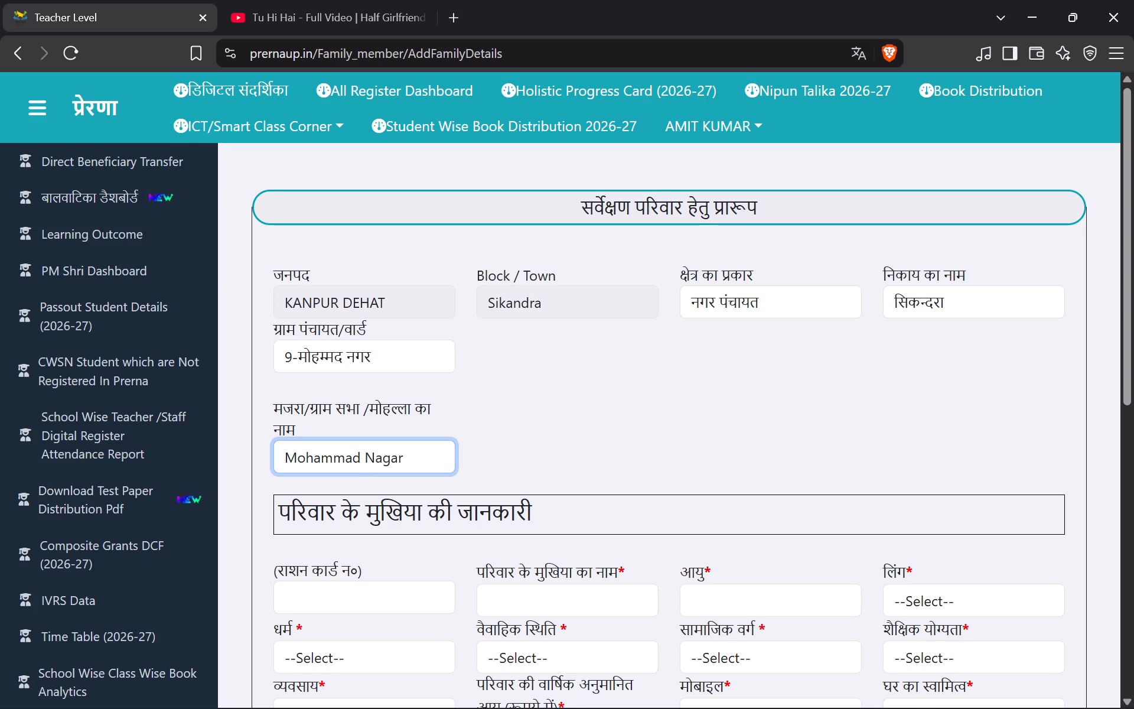
Enter the household head's name using the copied first name, with age 74 and gender पुरूष.
click(514, 599)
key(ctrl+v)
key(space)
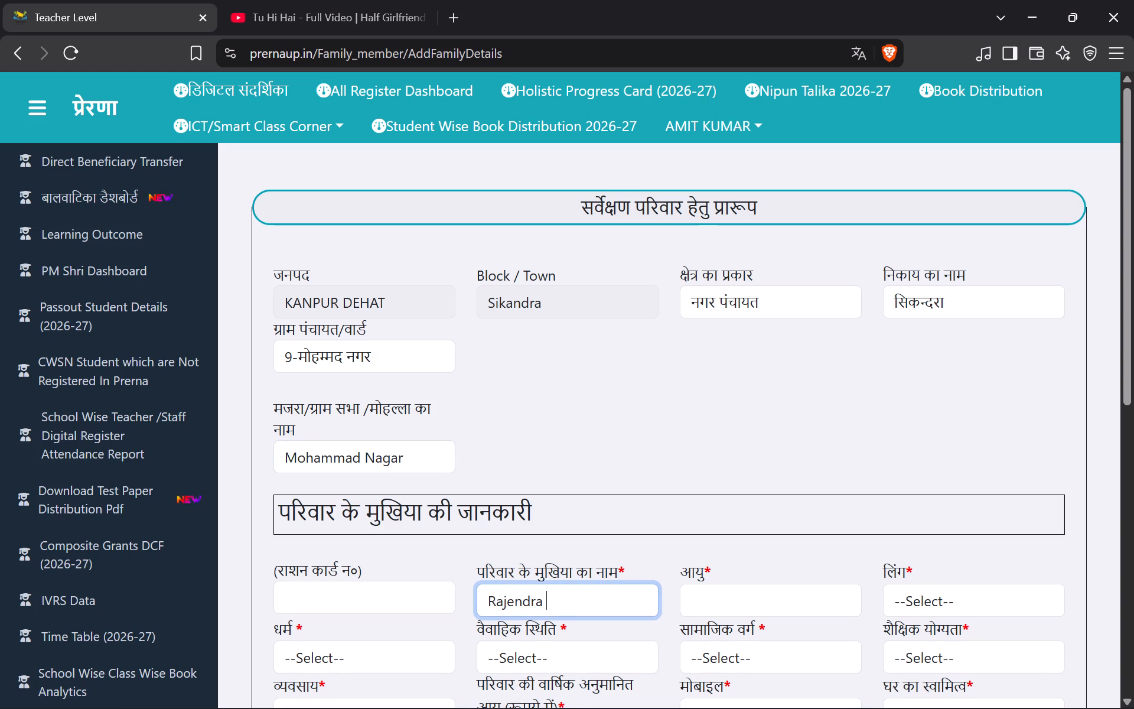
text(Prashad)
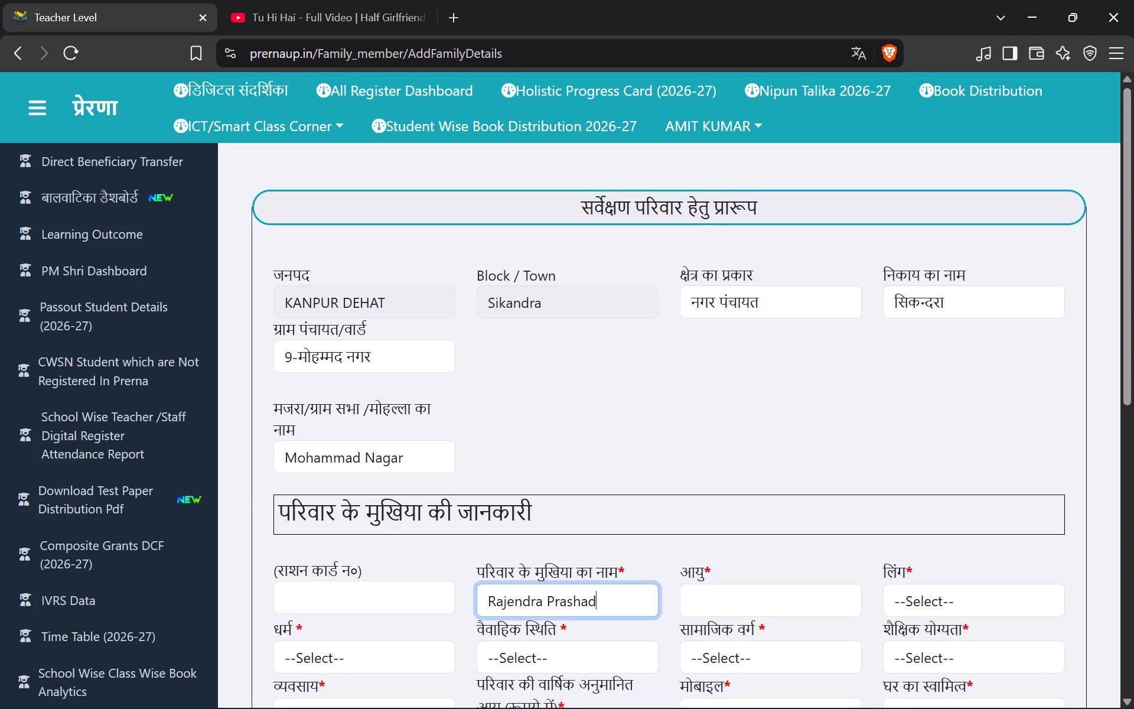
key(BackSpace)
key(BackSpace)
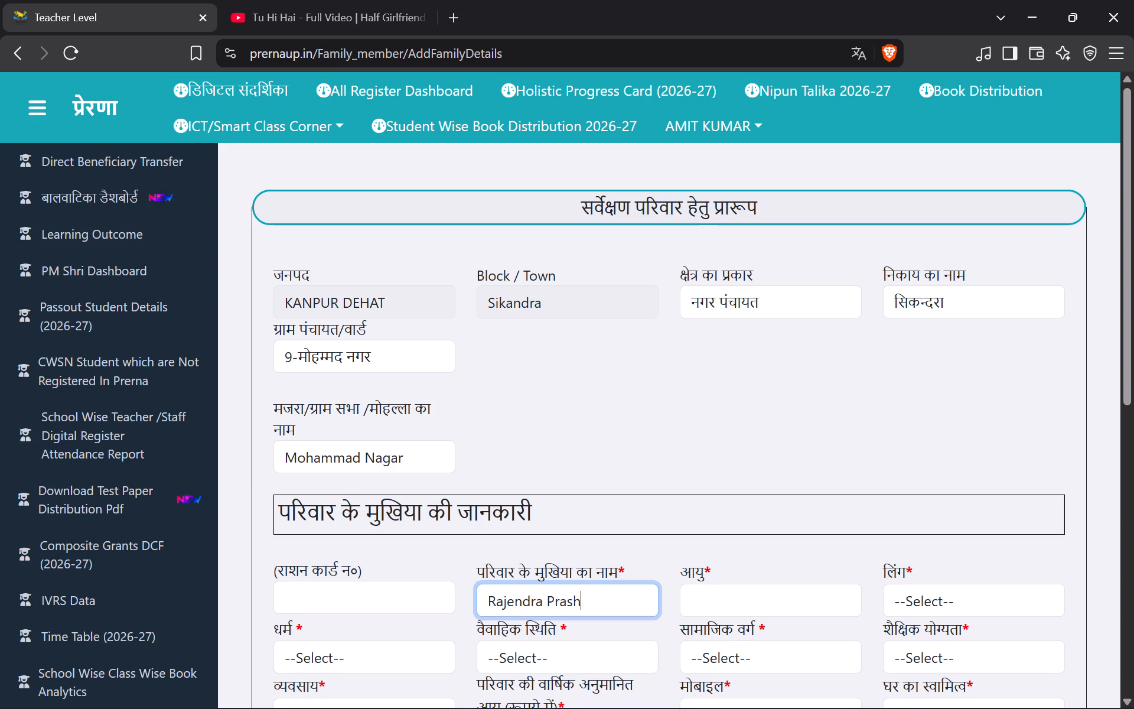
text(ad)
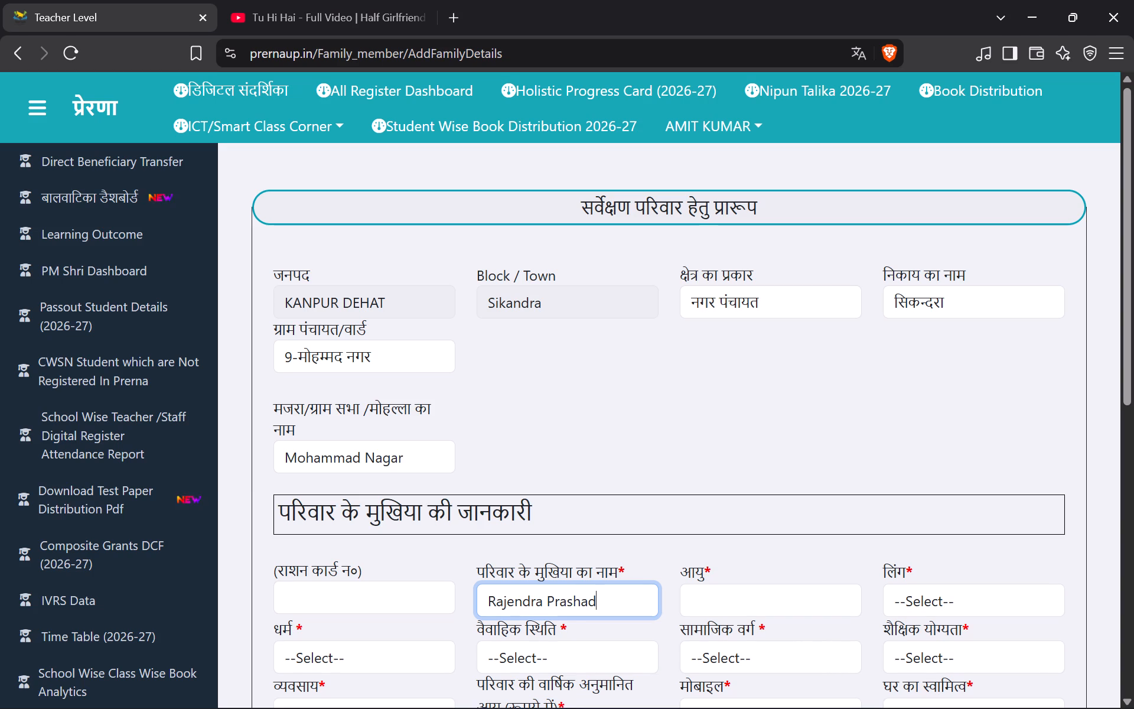
click(745, 610)
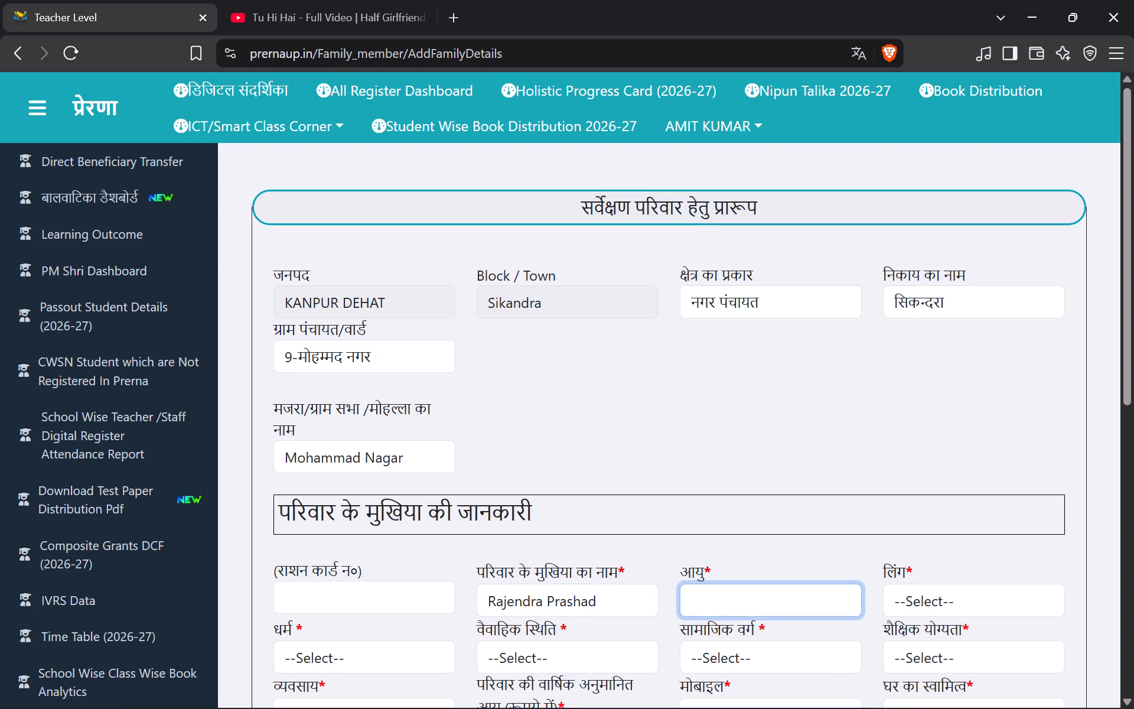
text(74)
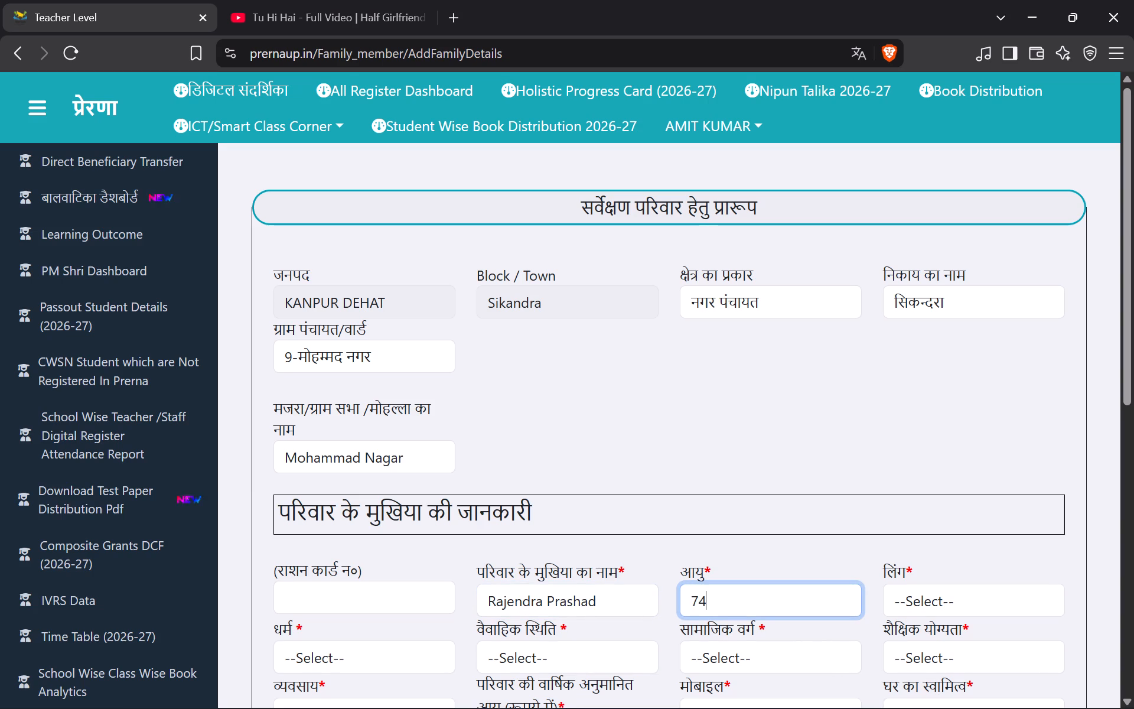
click(932, 606)
click(927, 516)
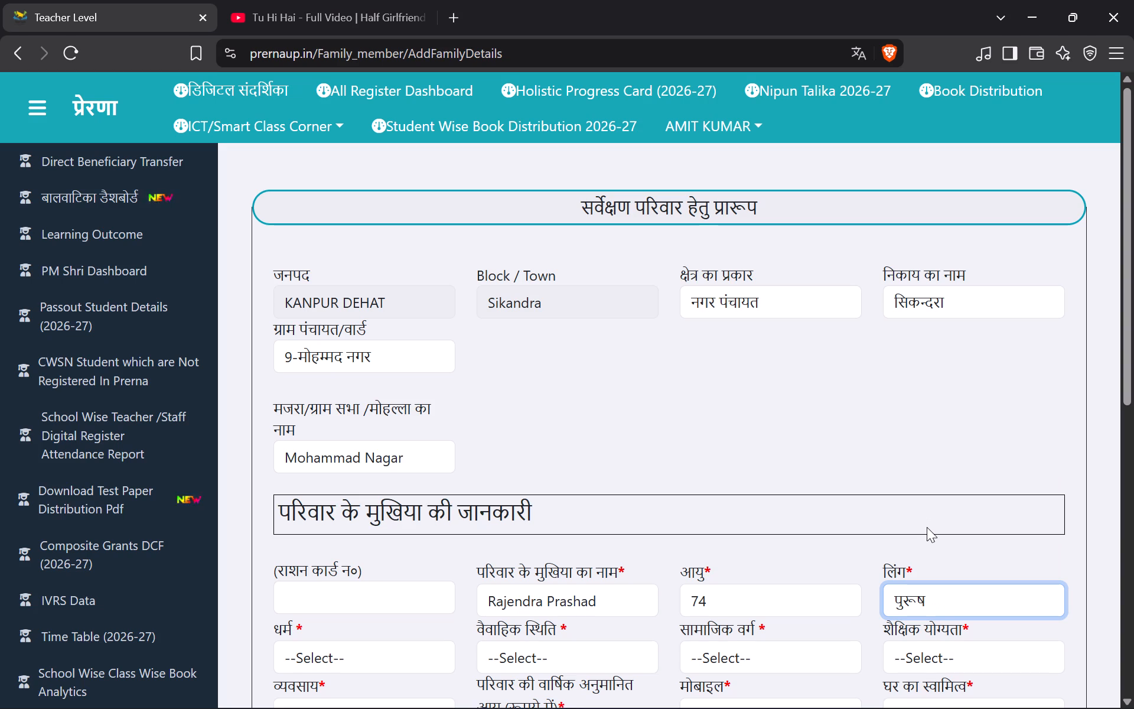
Set the household head's religion to हिन्दू, marital status to विवाहित and social category to अन्य पिछड़ा वर्ग.
scroll(428, 642, down, 3)
click(334, 382)
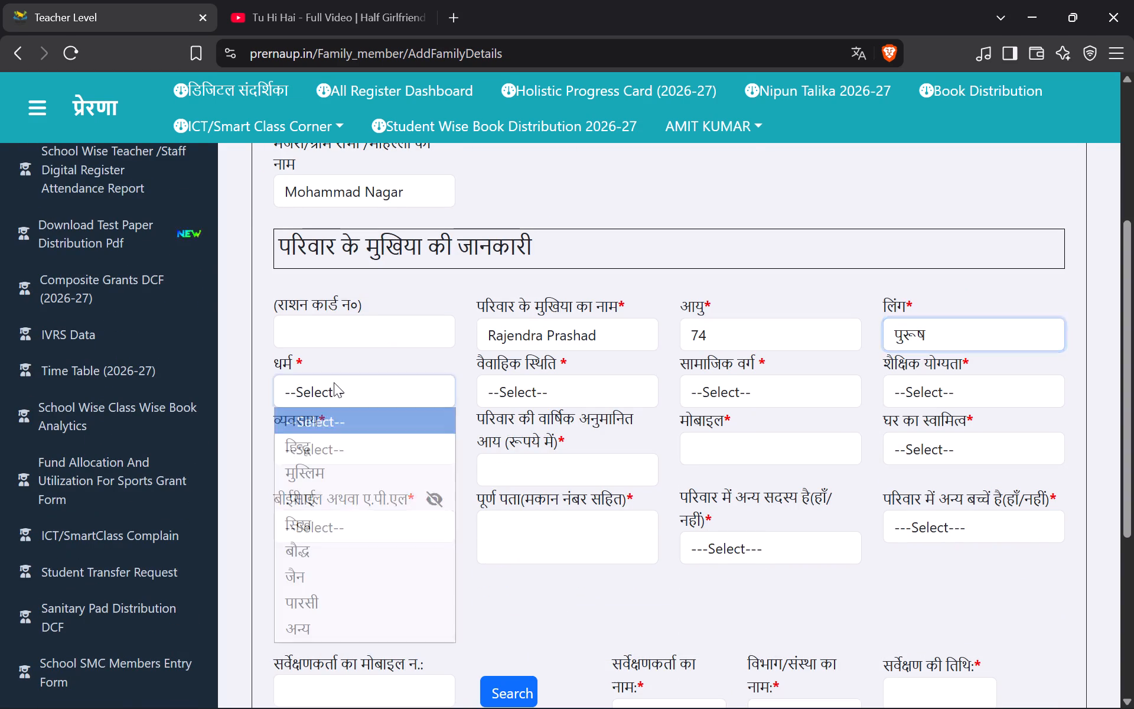
click(338, 451)
click(584, 396)
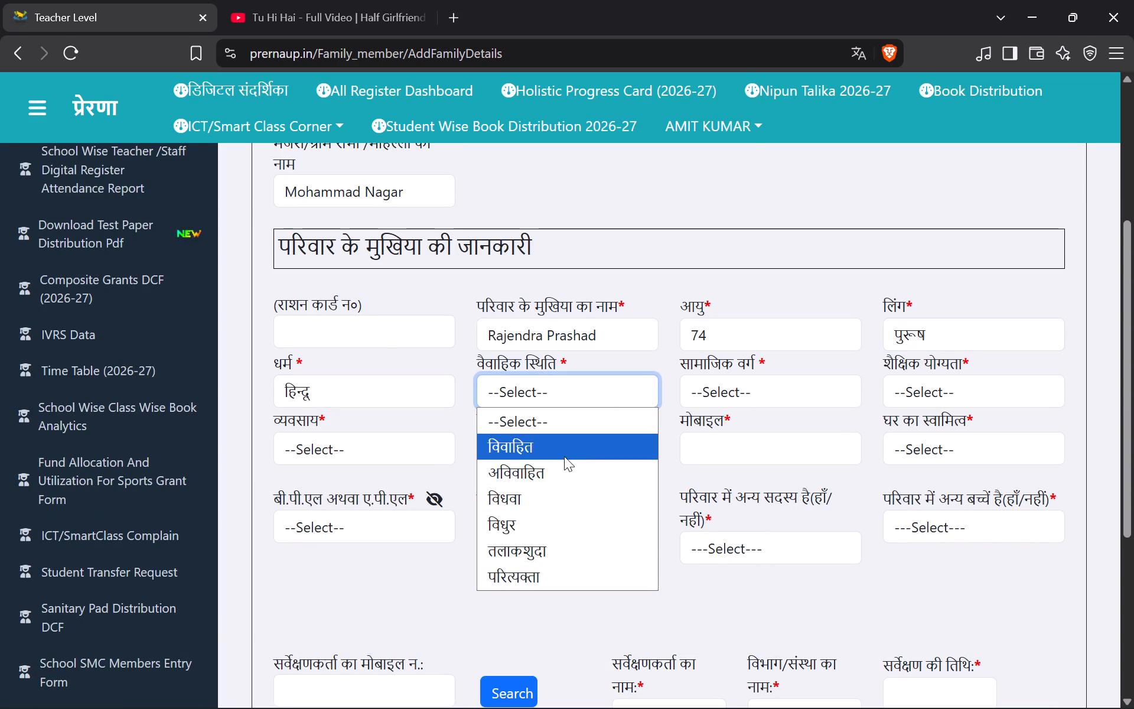
click(564, 456)
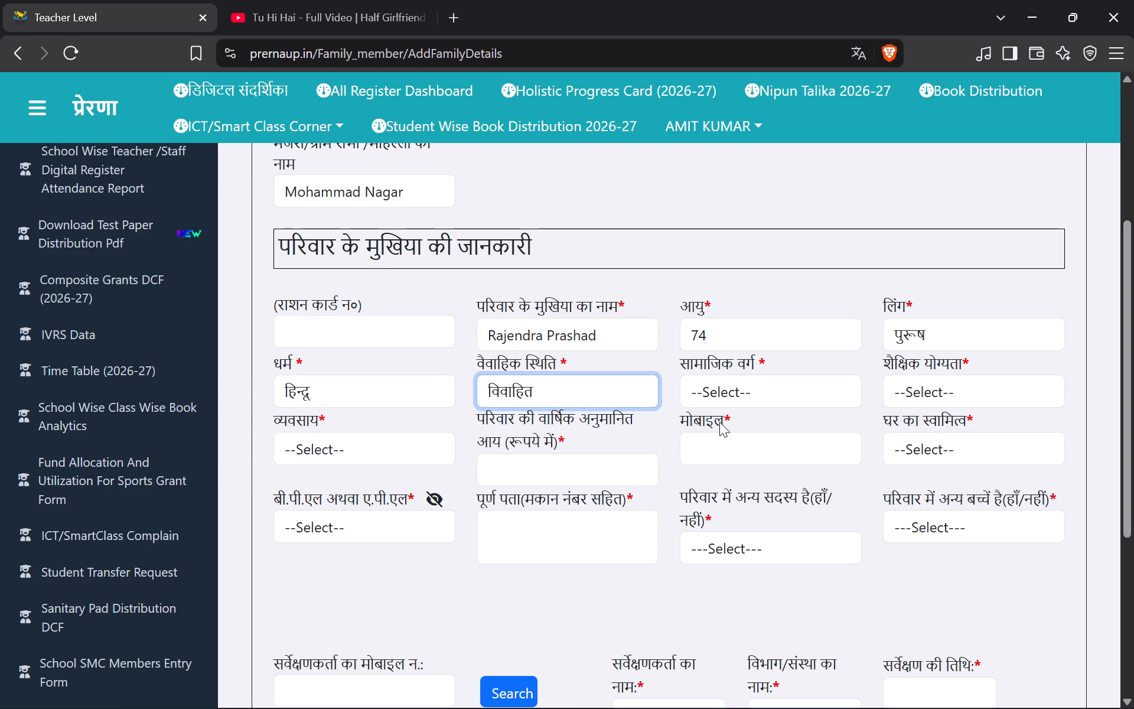
click(726, 406)
click(719, 460)
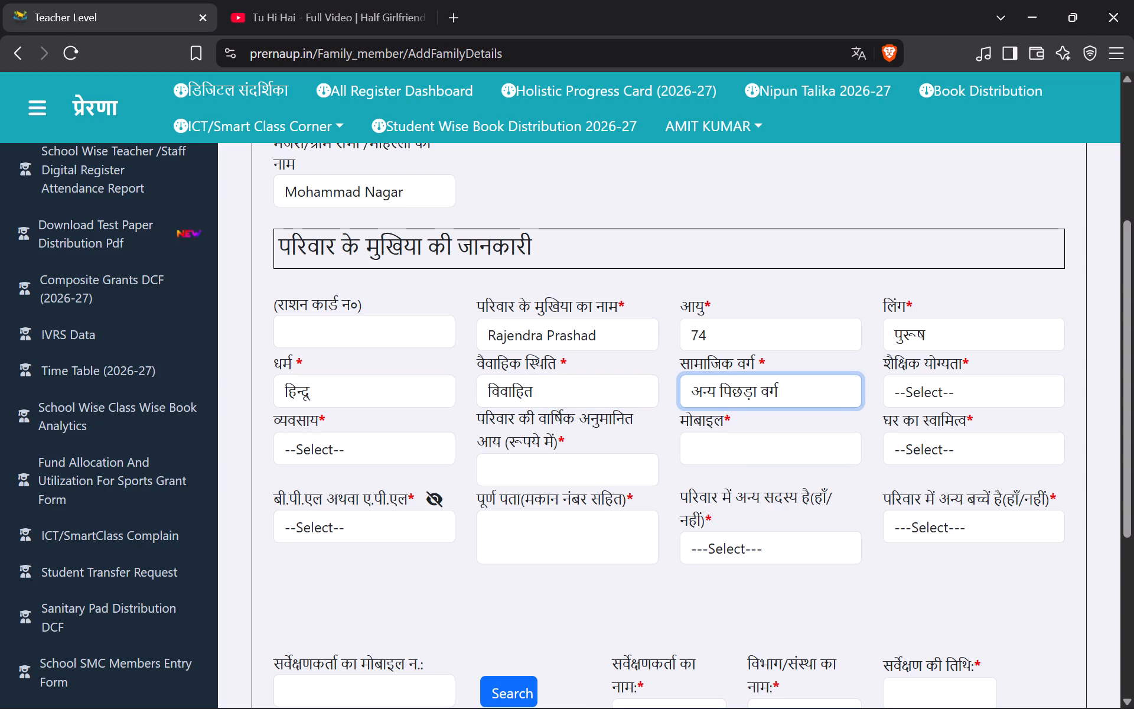
Set the head's education to स्नातक, occupation to सरकारी कर्मचारी and the family's estimated annual income to 500000 rupees.
click(921, 389)
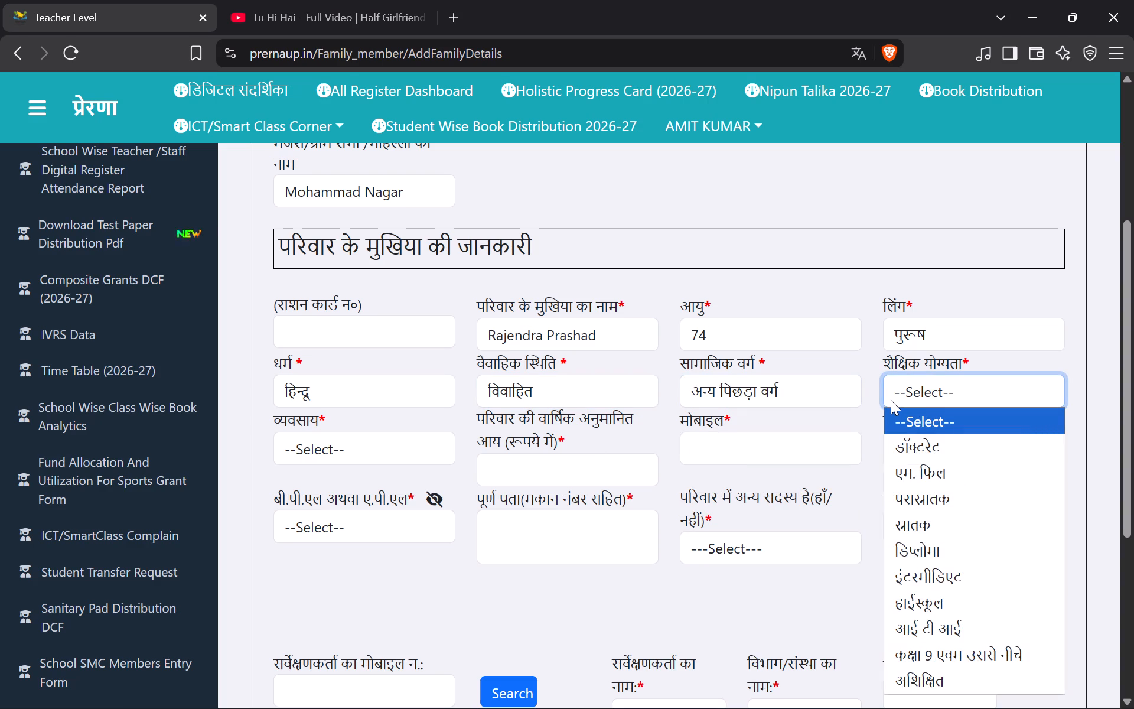
click(918, 517)
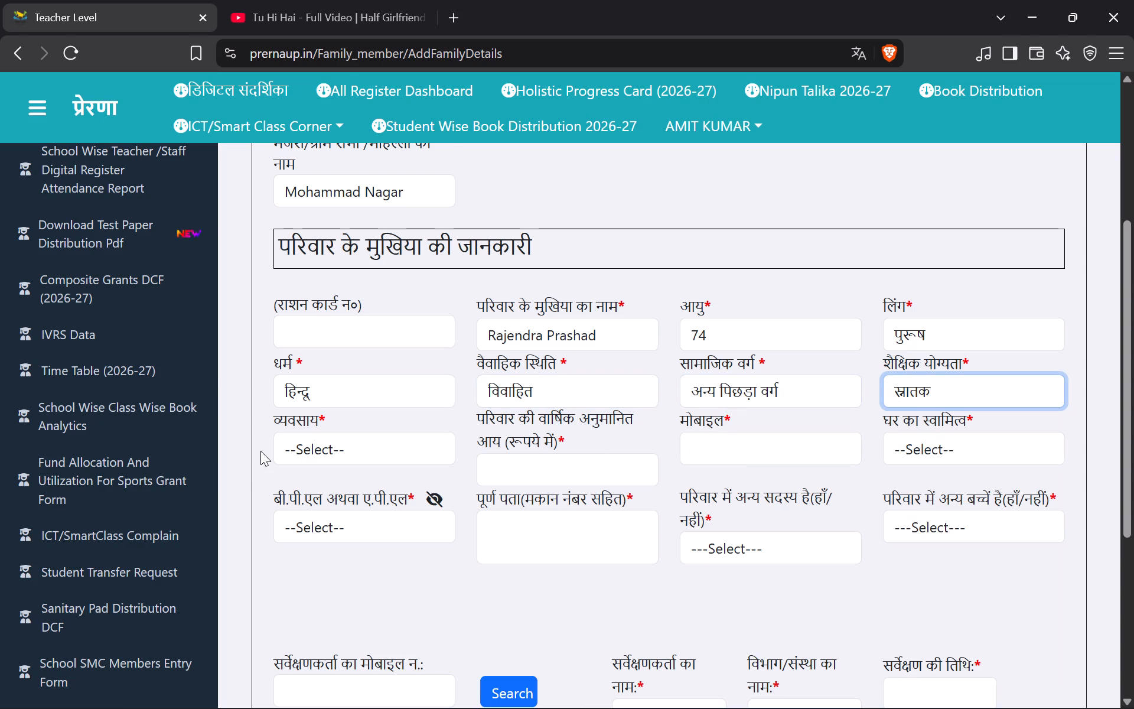
click(288, 450)
click(348, 344)
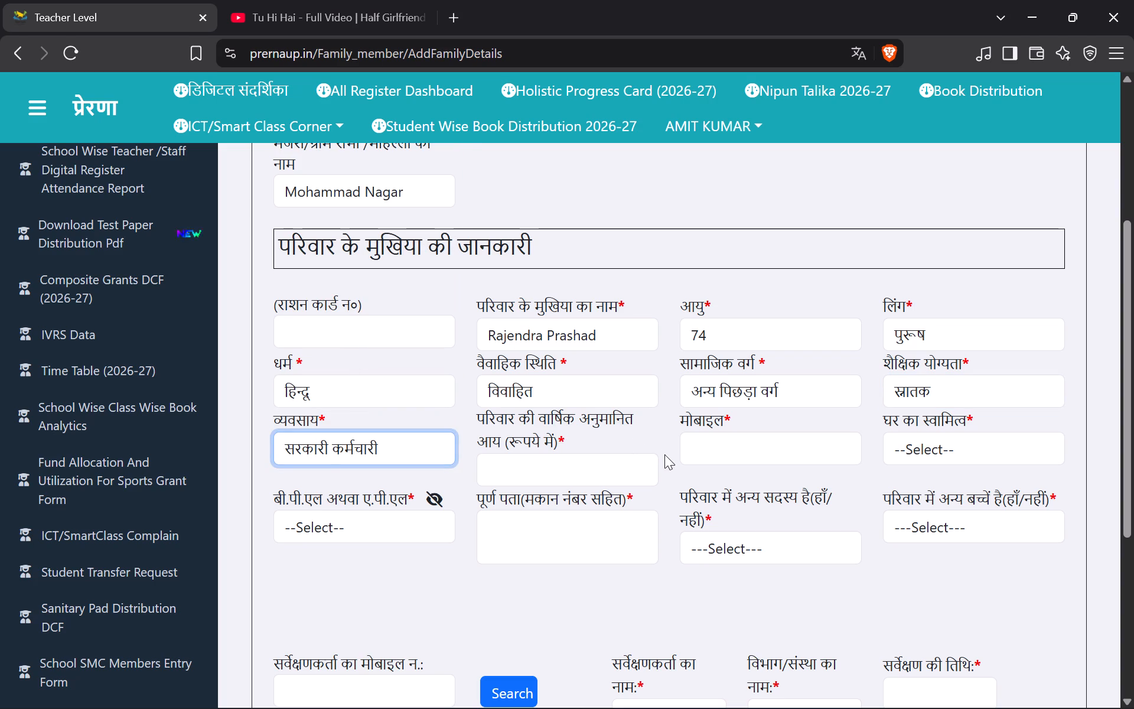
click(605, 473)
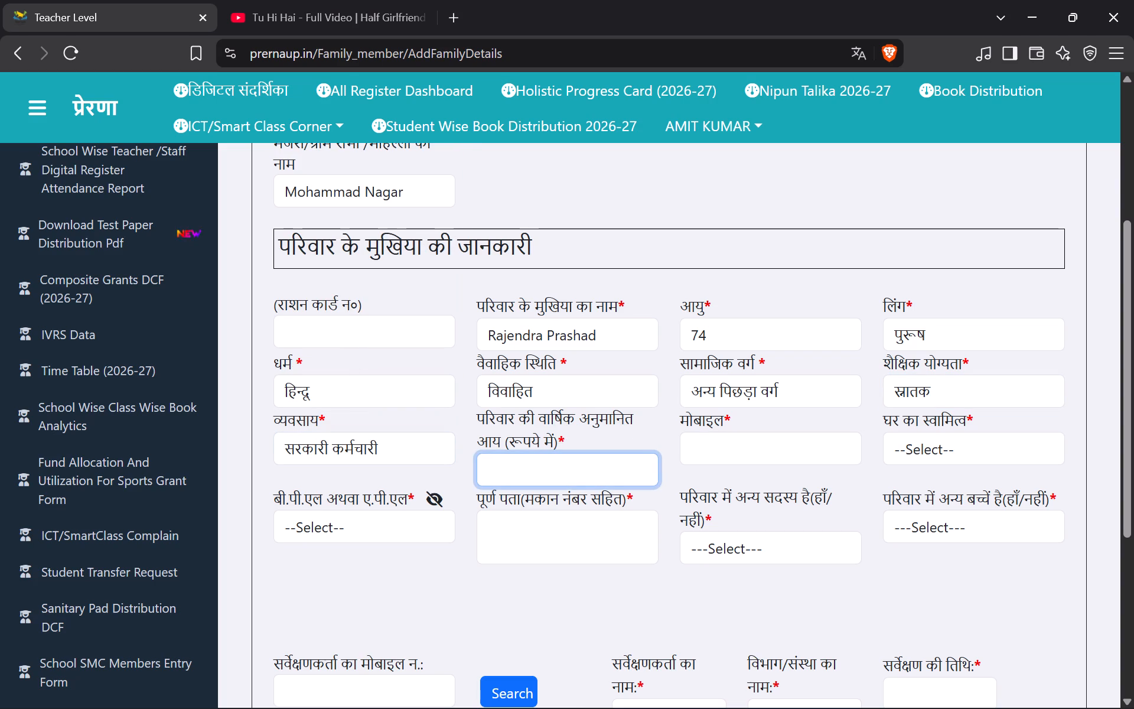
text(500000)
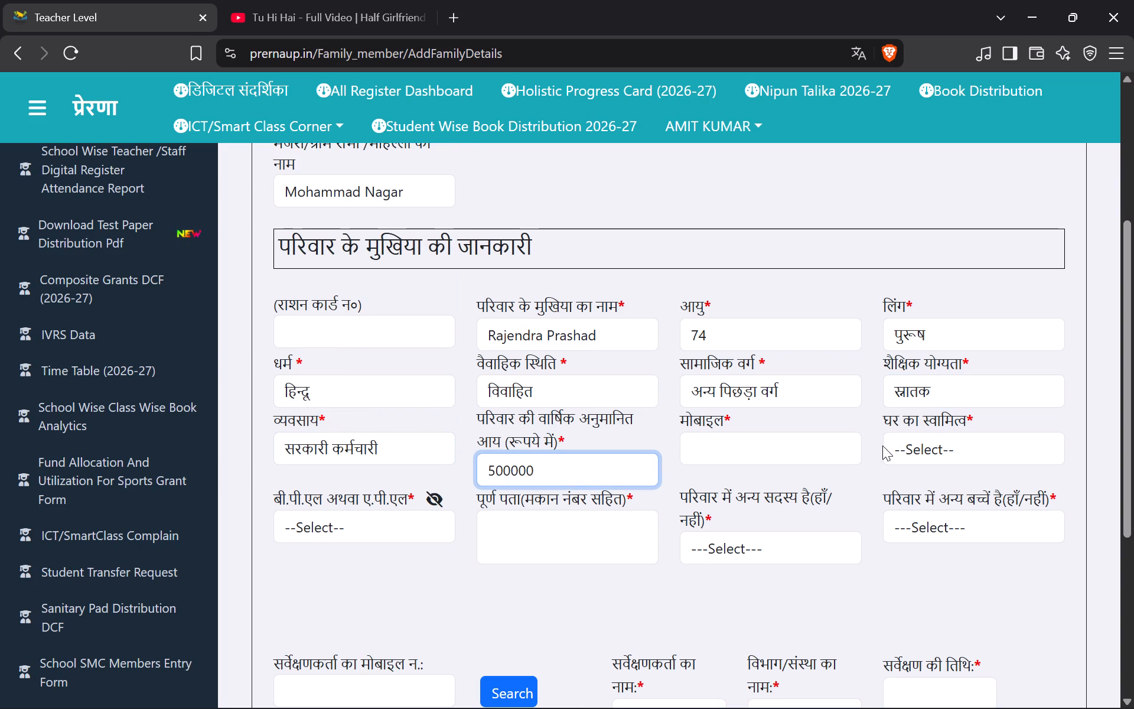
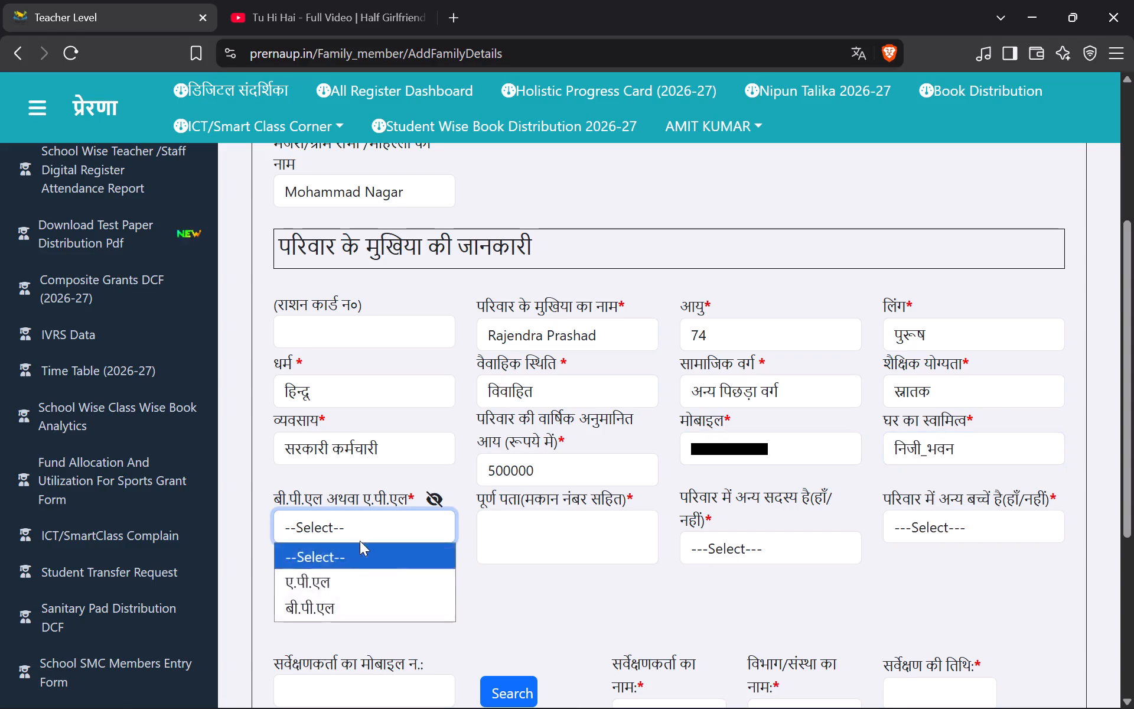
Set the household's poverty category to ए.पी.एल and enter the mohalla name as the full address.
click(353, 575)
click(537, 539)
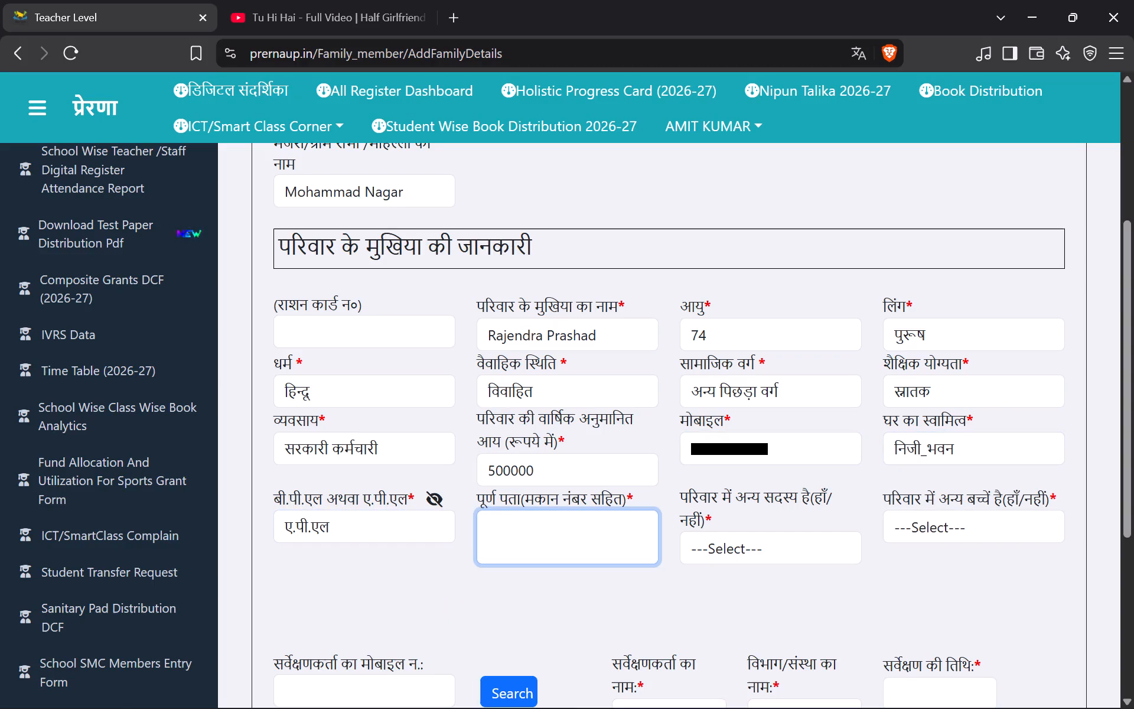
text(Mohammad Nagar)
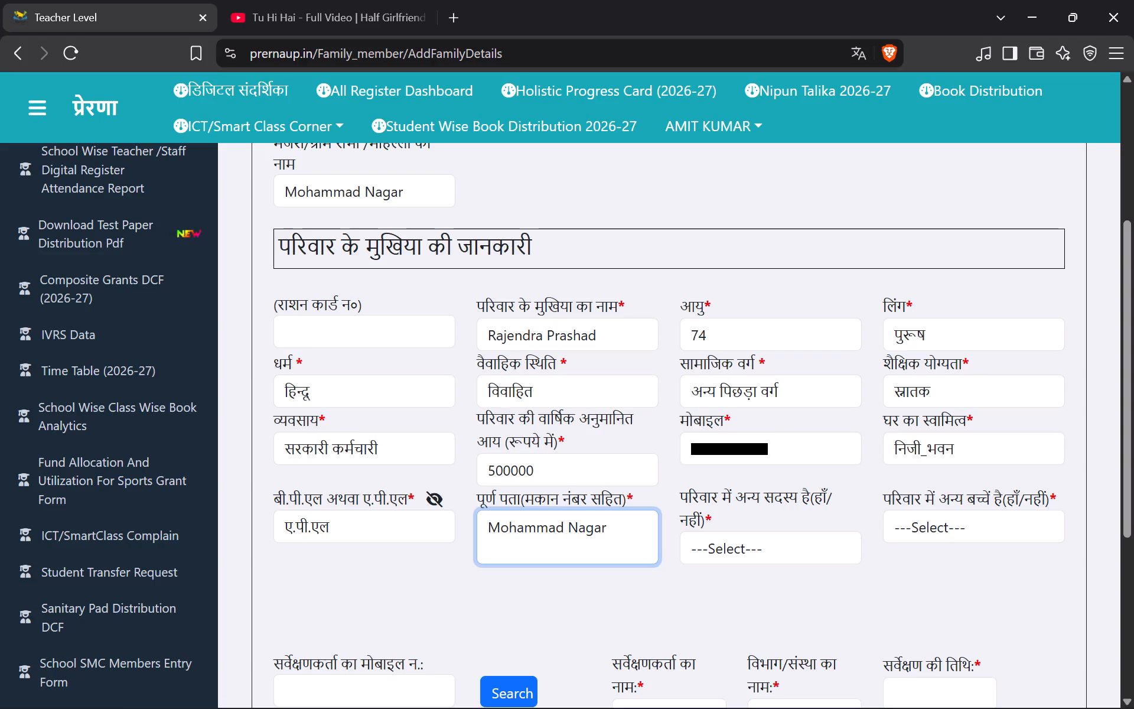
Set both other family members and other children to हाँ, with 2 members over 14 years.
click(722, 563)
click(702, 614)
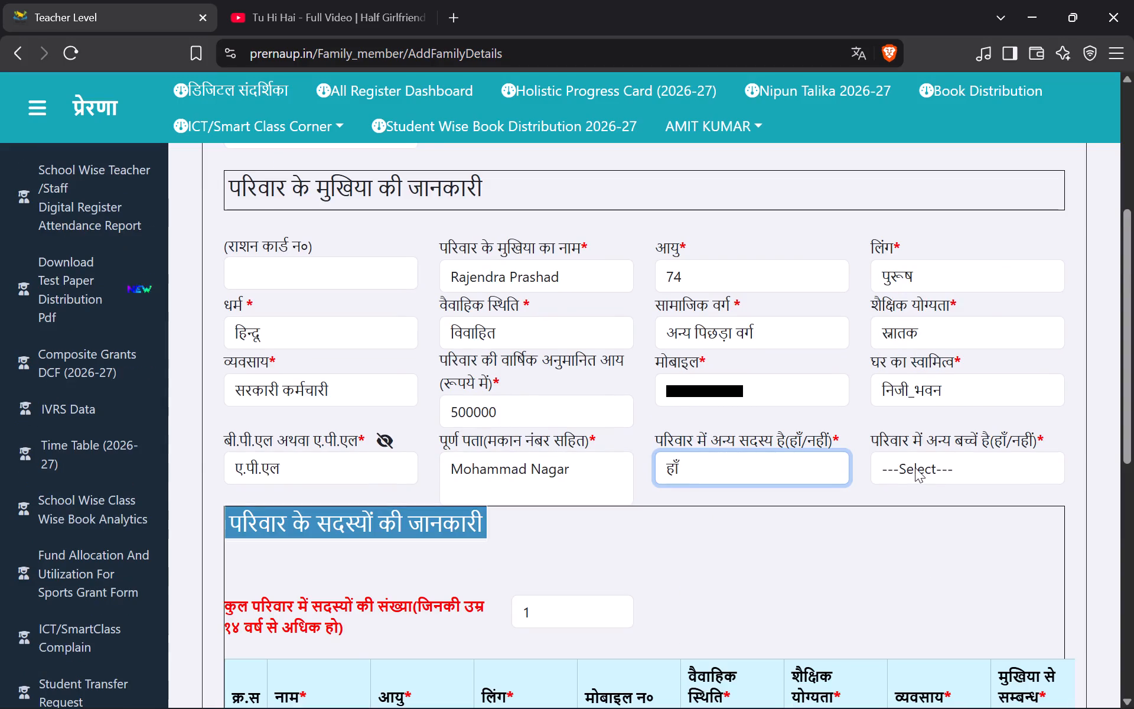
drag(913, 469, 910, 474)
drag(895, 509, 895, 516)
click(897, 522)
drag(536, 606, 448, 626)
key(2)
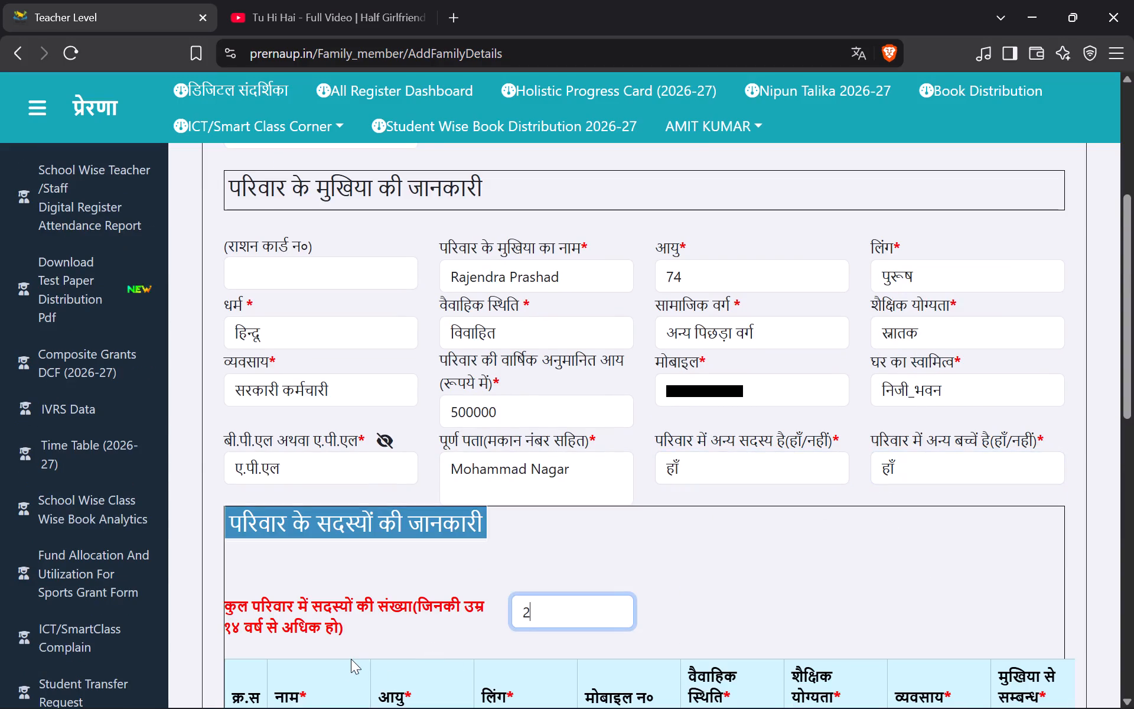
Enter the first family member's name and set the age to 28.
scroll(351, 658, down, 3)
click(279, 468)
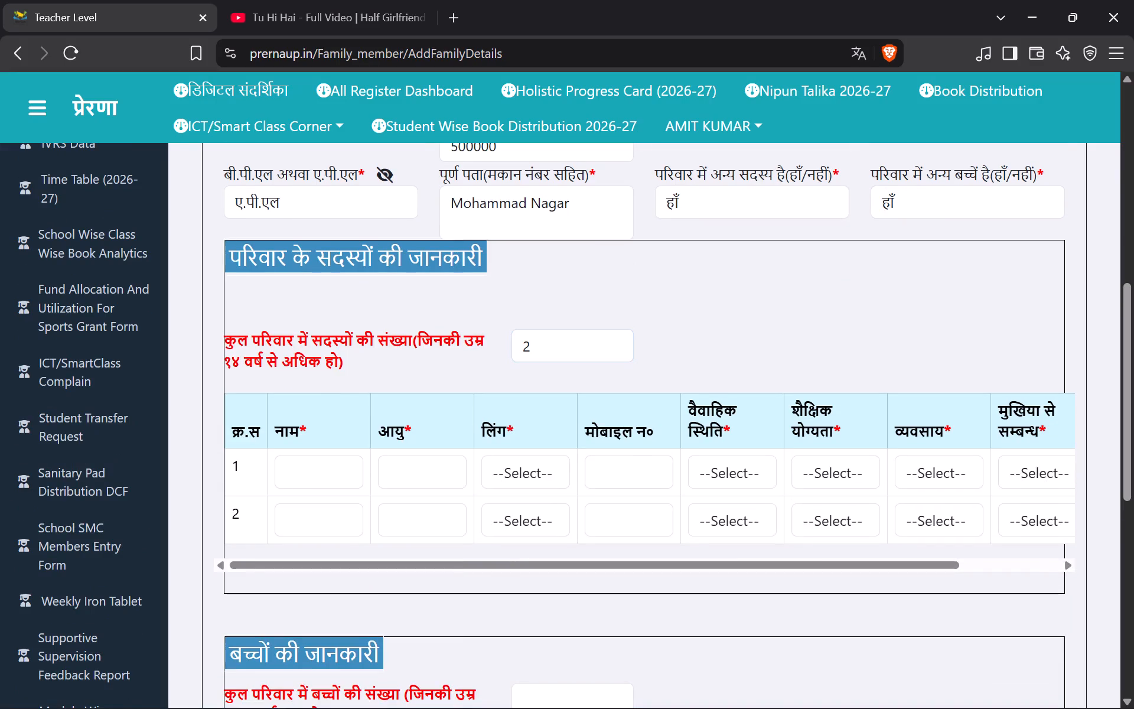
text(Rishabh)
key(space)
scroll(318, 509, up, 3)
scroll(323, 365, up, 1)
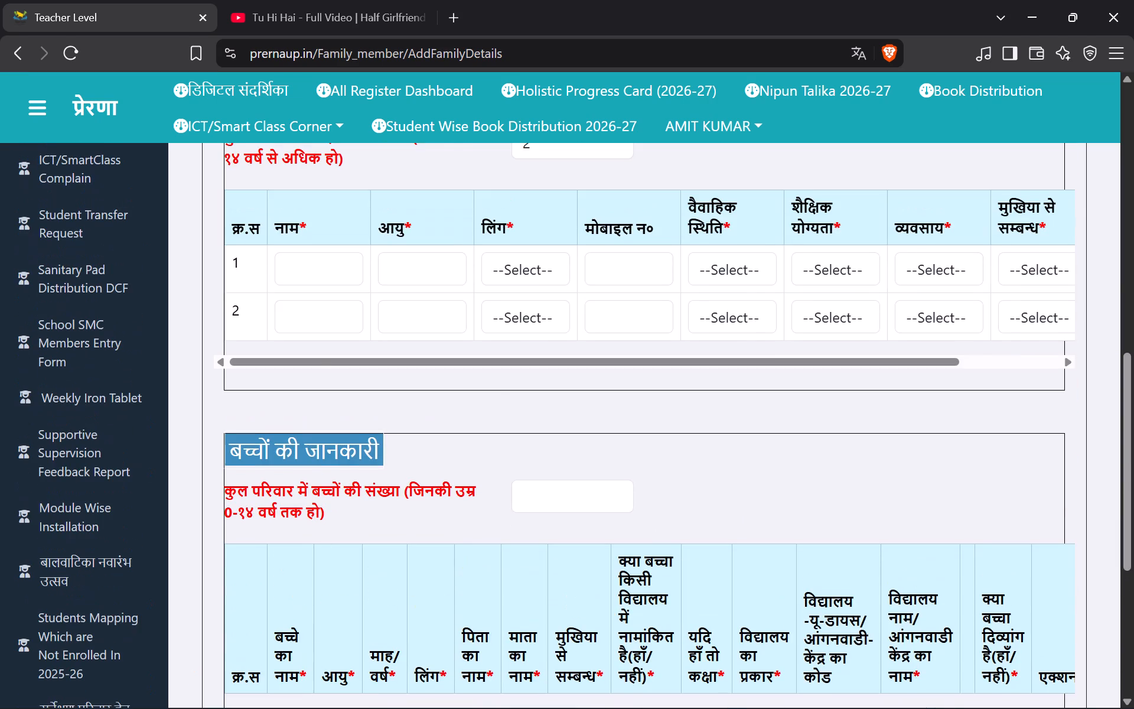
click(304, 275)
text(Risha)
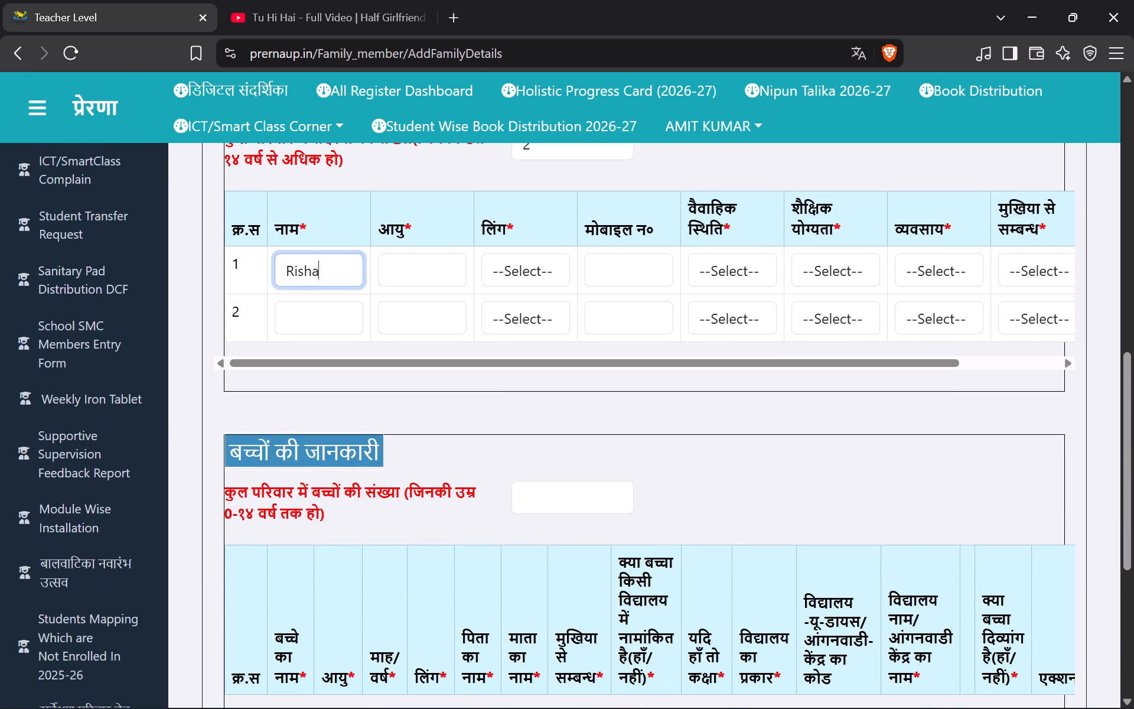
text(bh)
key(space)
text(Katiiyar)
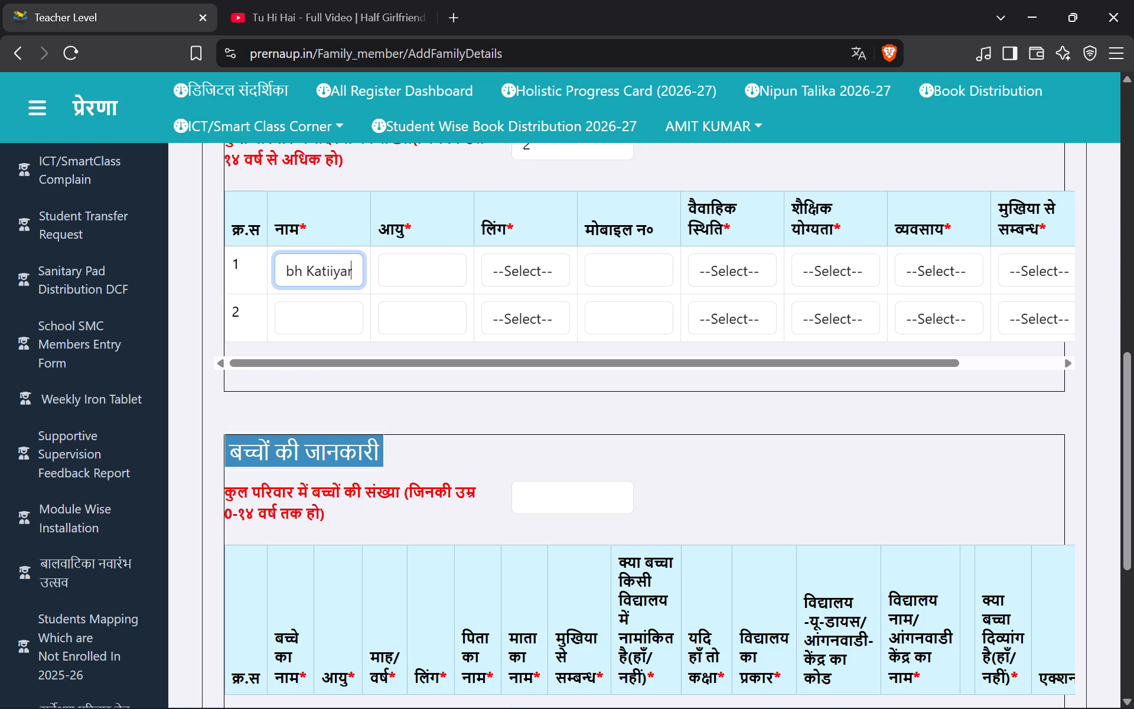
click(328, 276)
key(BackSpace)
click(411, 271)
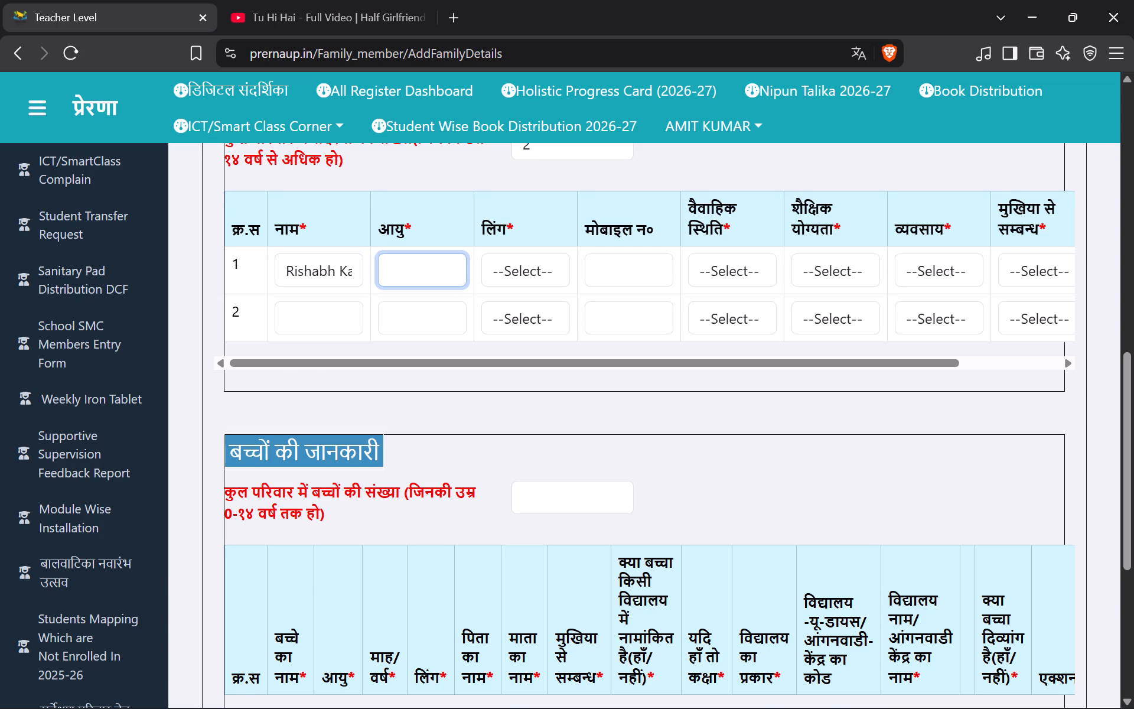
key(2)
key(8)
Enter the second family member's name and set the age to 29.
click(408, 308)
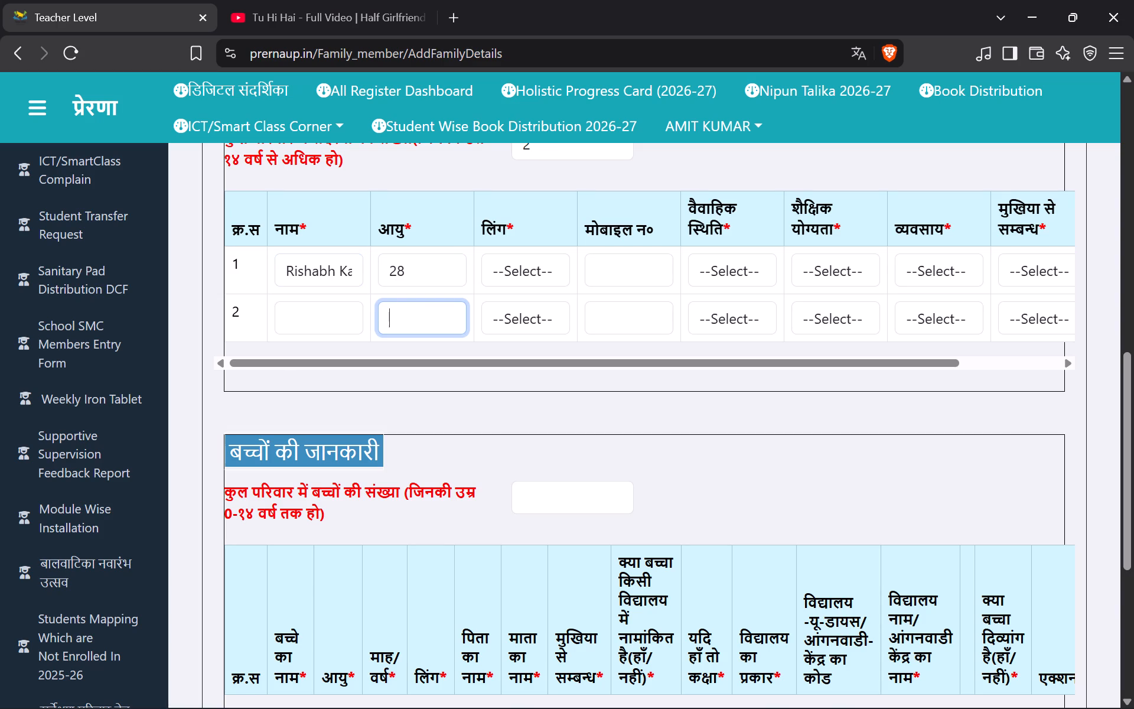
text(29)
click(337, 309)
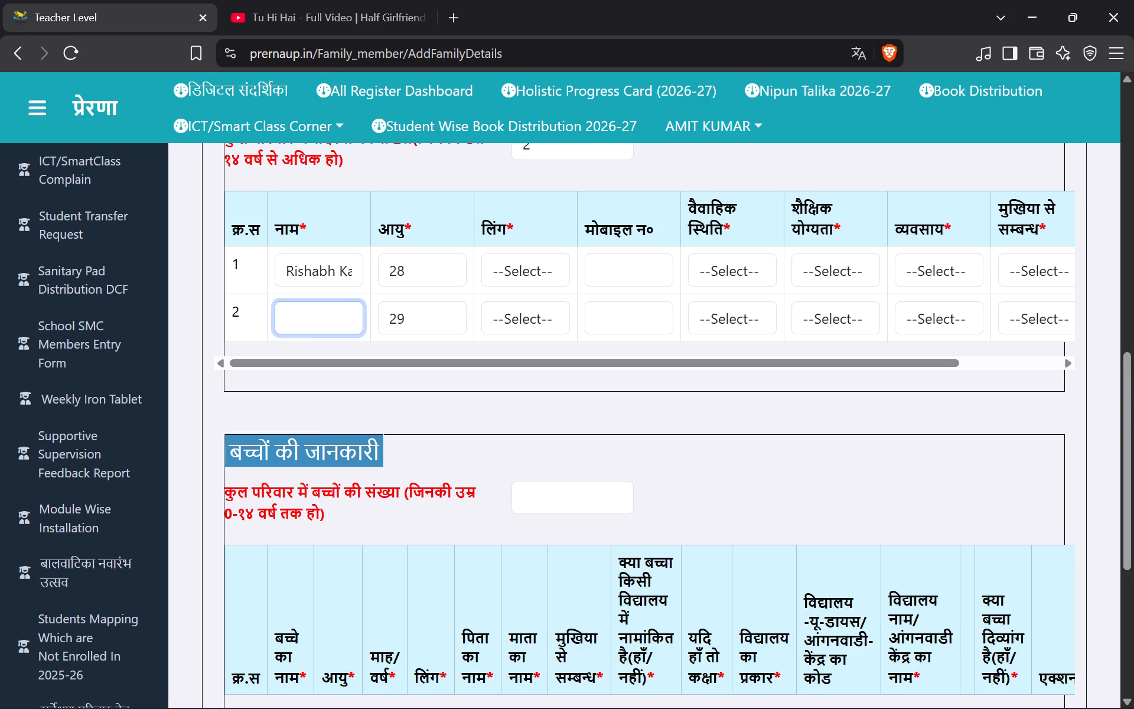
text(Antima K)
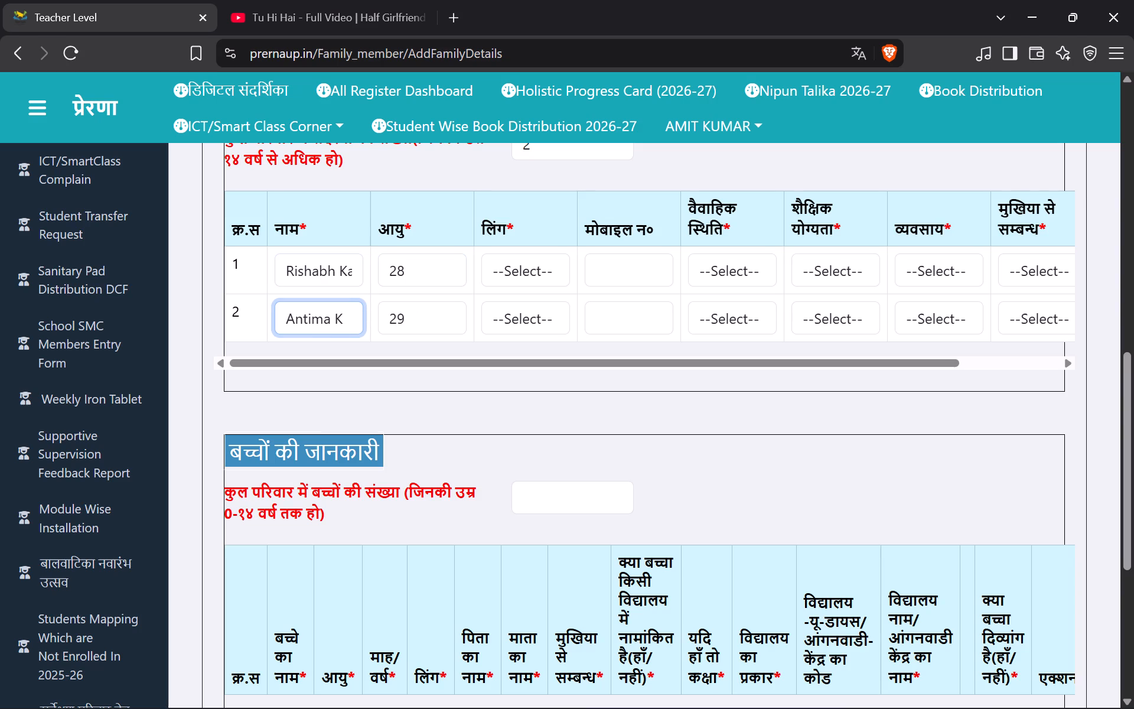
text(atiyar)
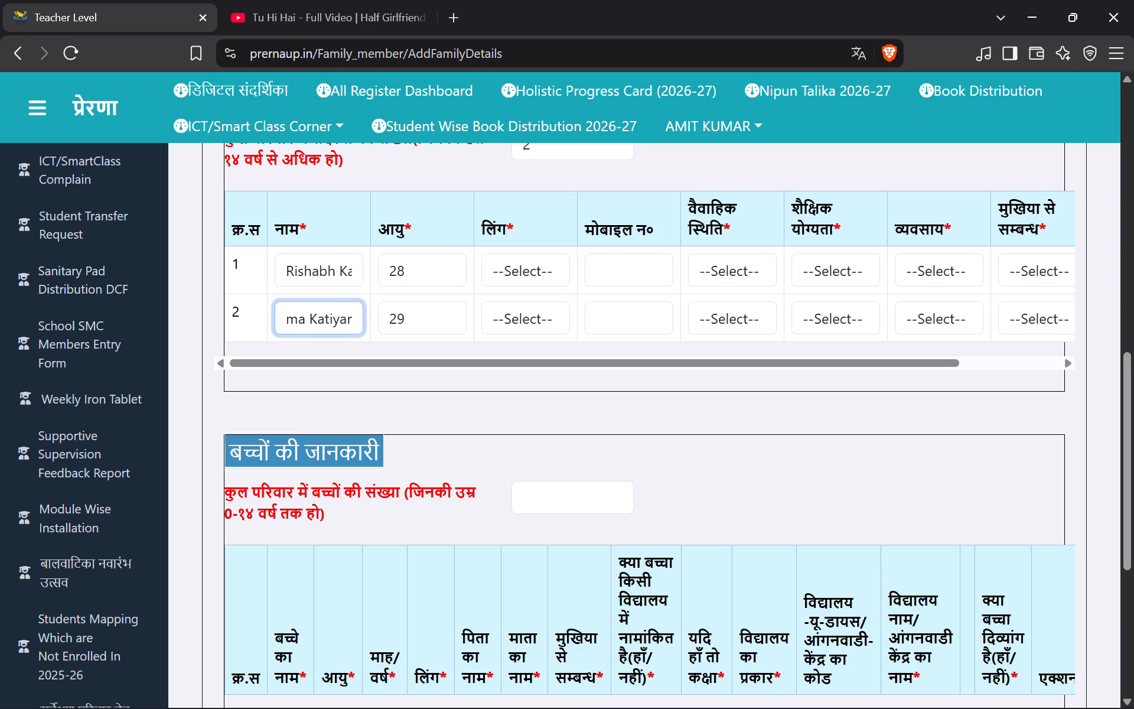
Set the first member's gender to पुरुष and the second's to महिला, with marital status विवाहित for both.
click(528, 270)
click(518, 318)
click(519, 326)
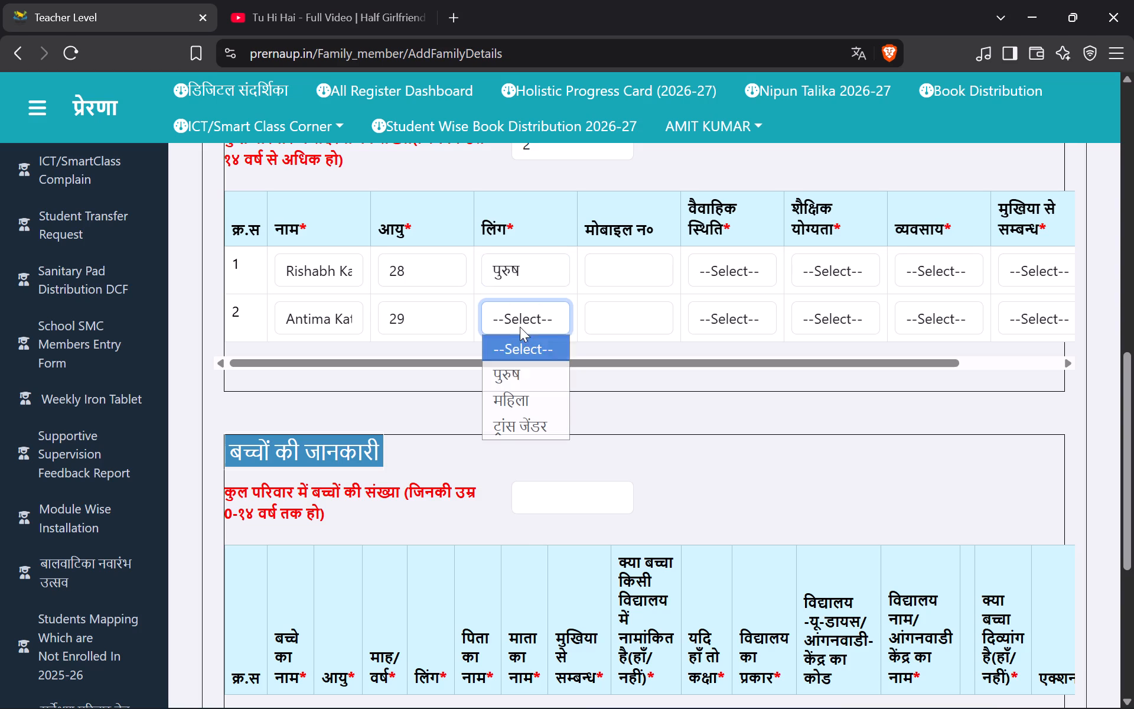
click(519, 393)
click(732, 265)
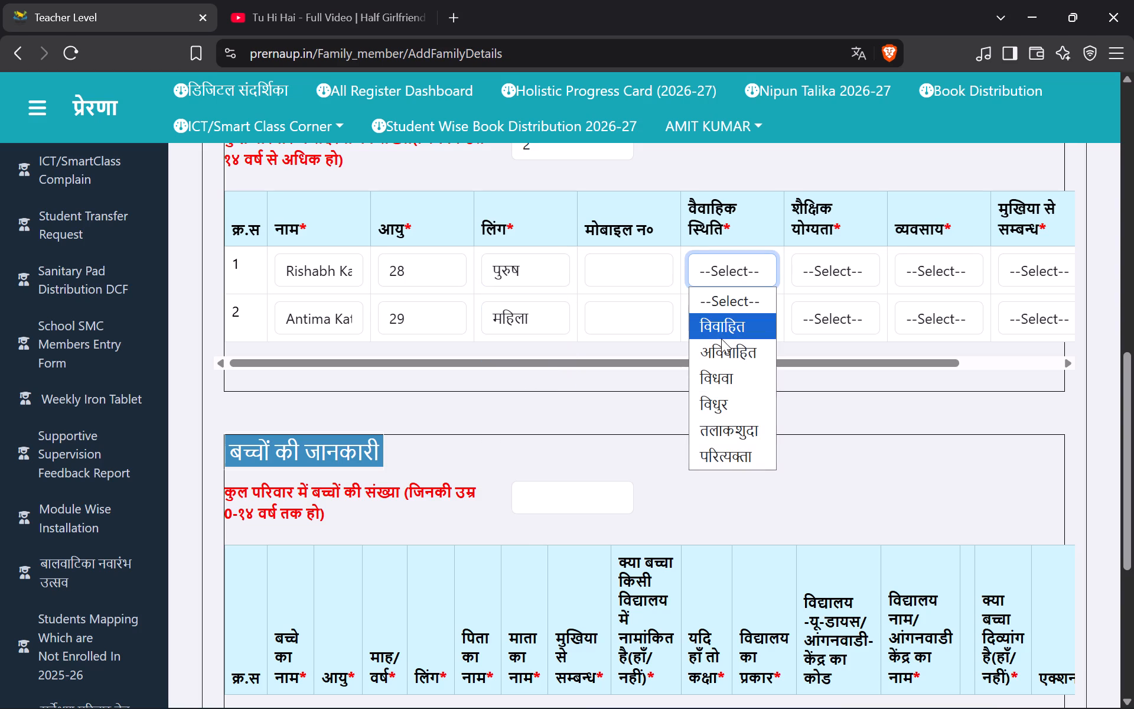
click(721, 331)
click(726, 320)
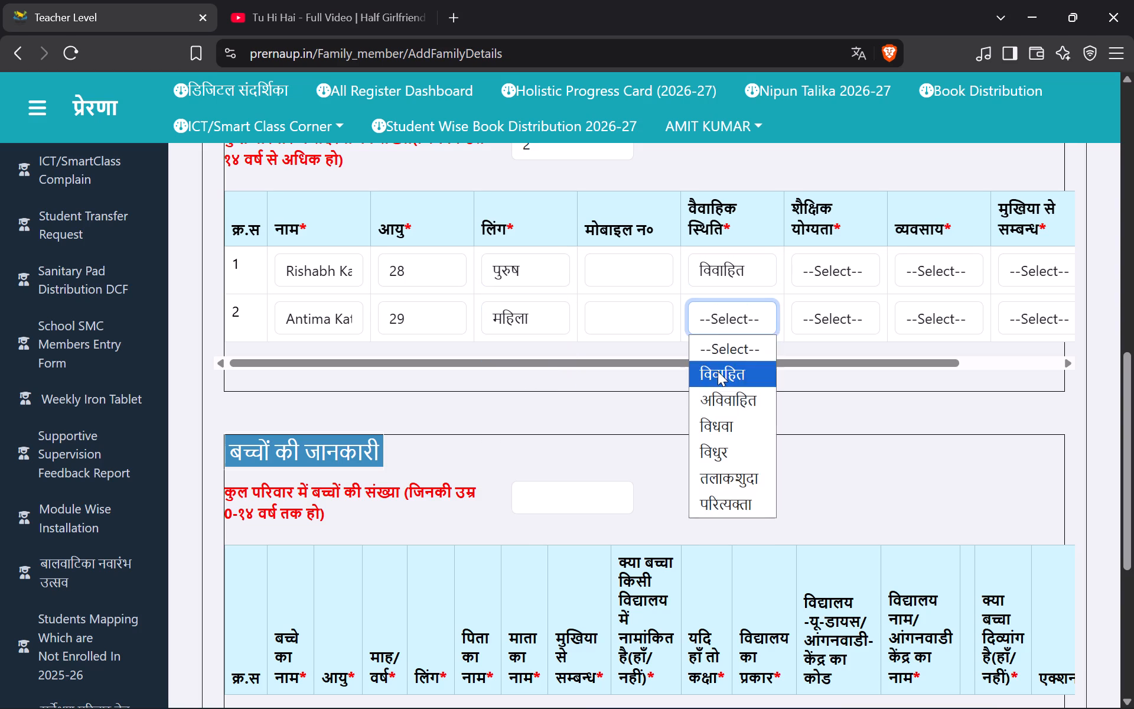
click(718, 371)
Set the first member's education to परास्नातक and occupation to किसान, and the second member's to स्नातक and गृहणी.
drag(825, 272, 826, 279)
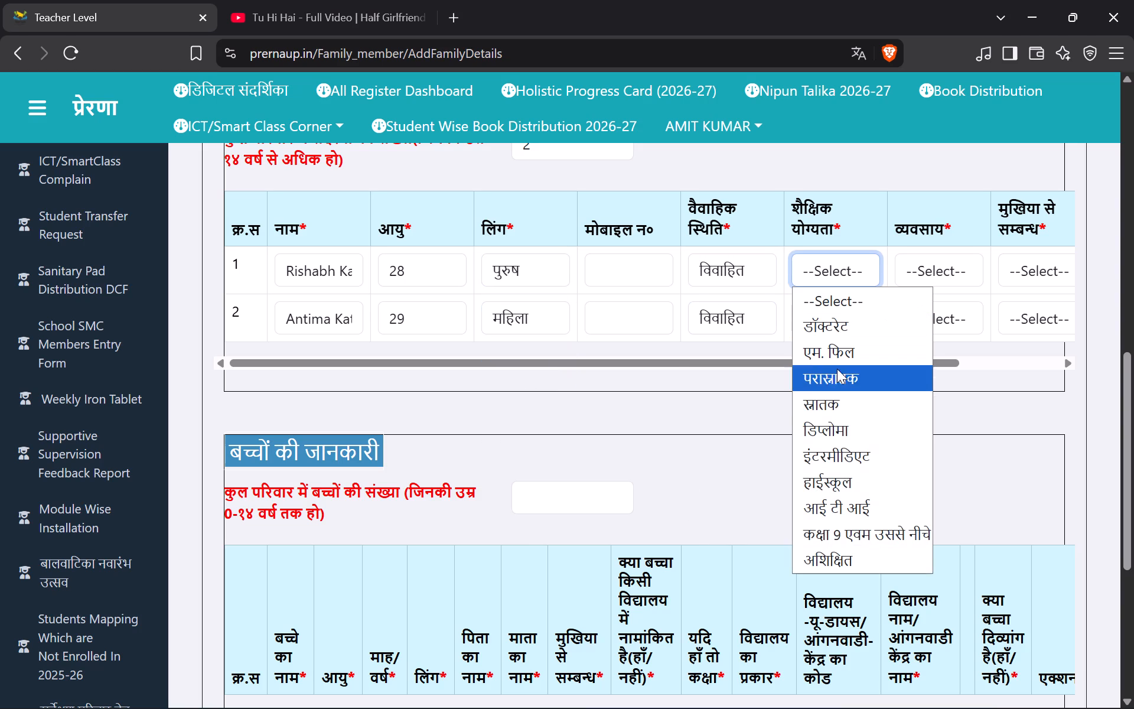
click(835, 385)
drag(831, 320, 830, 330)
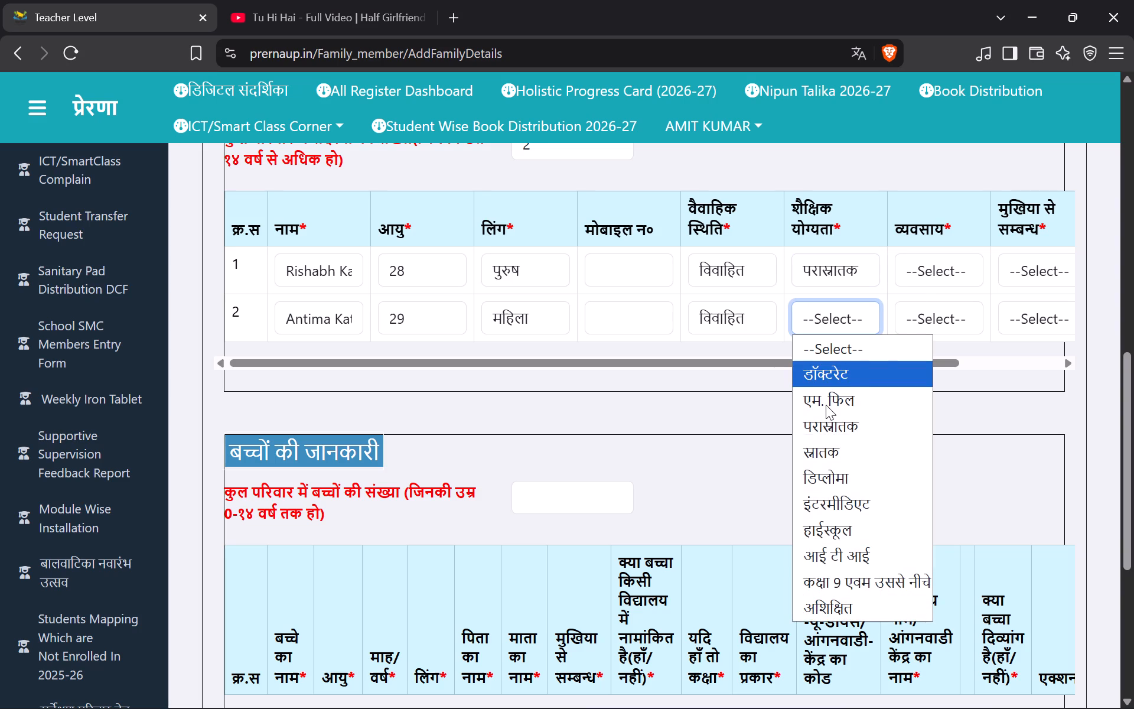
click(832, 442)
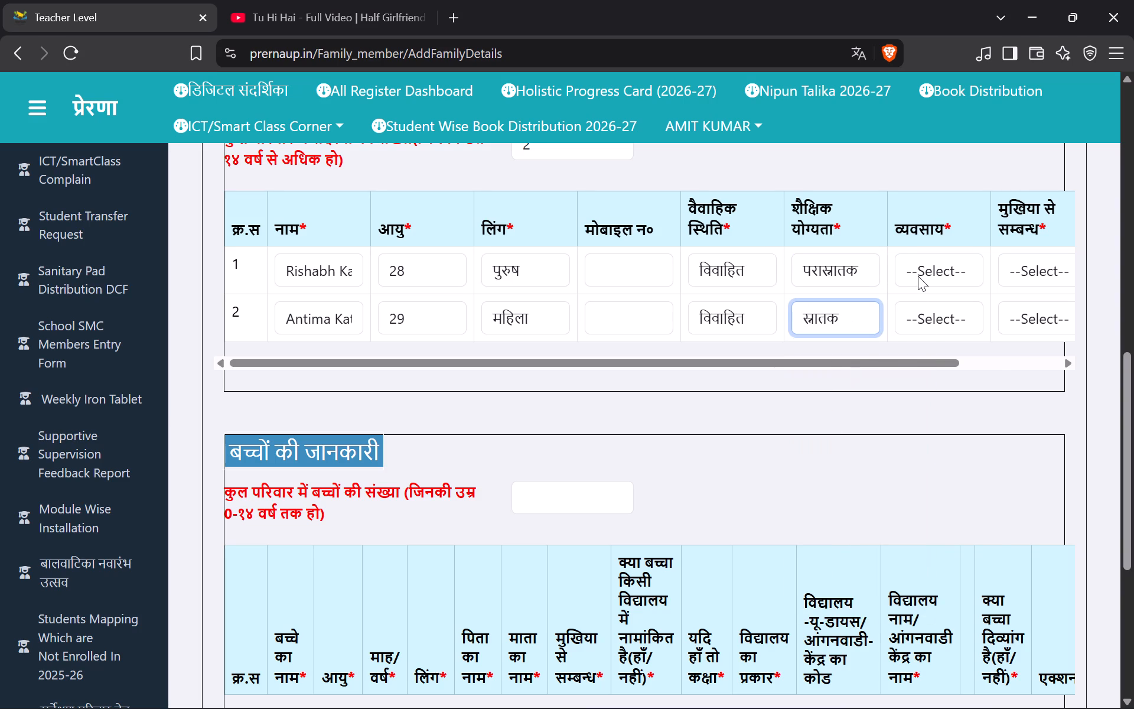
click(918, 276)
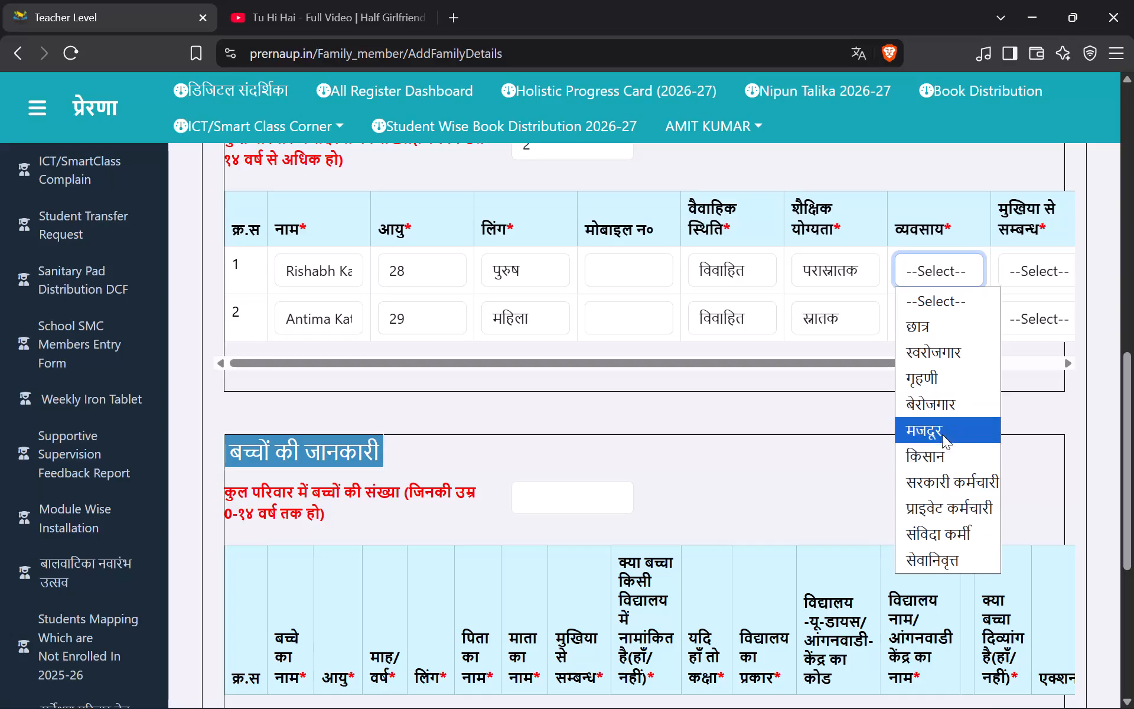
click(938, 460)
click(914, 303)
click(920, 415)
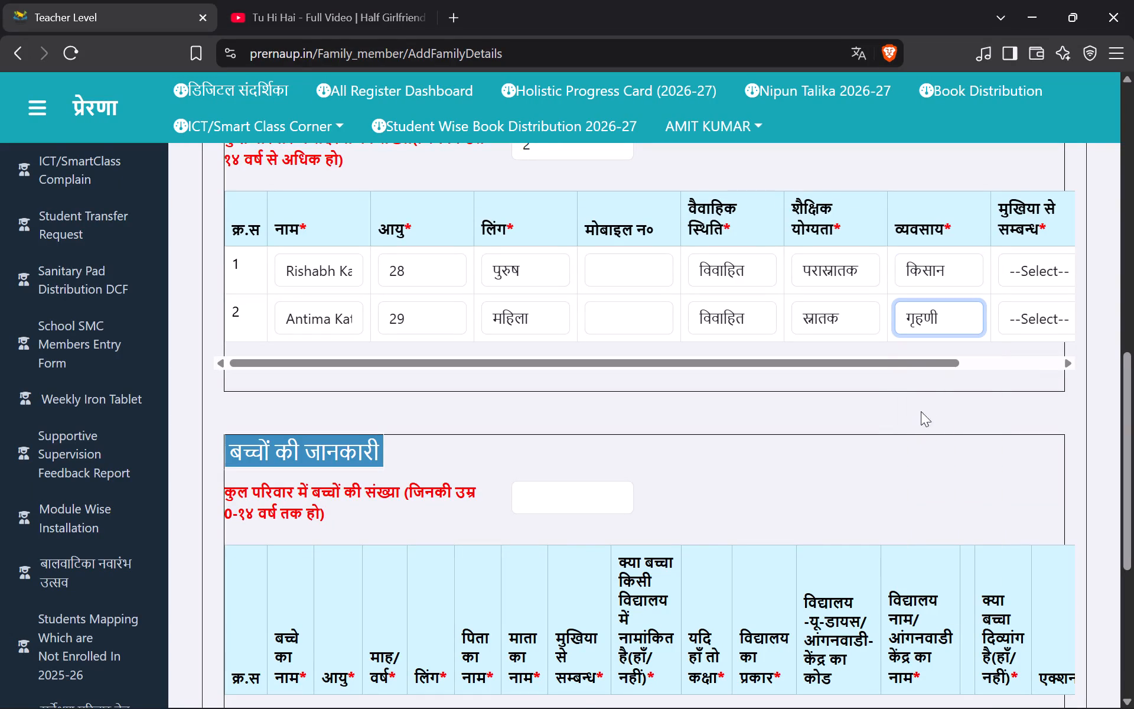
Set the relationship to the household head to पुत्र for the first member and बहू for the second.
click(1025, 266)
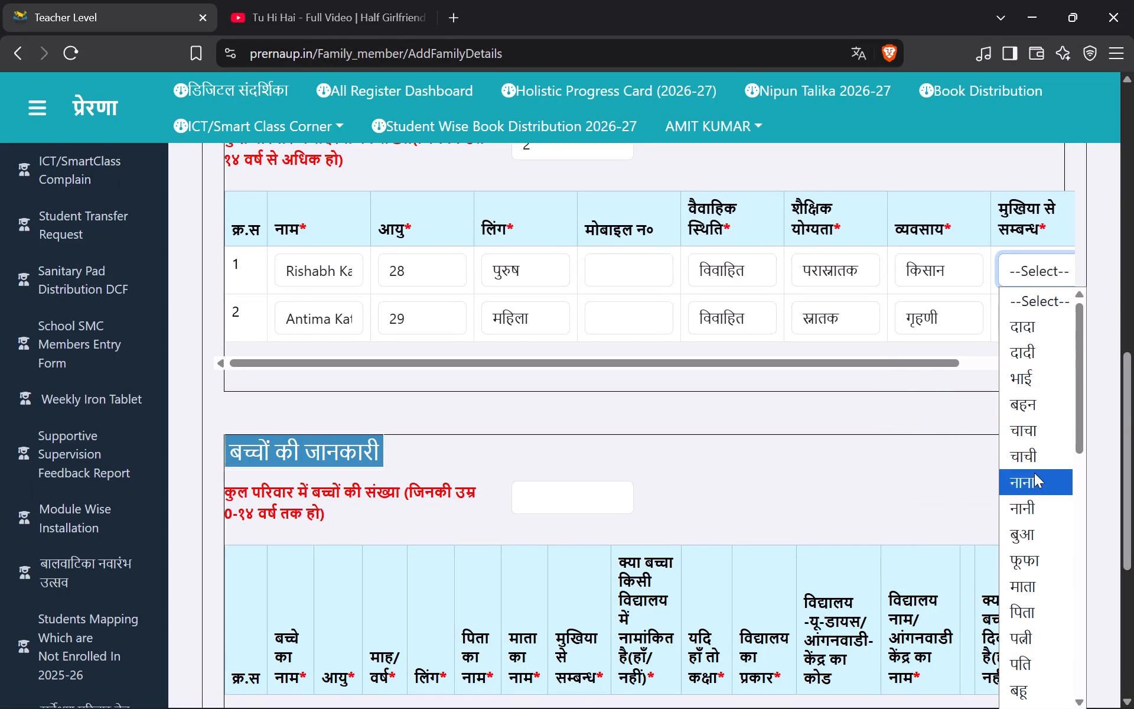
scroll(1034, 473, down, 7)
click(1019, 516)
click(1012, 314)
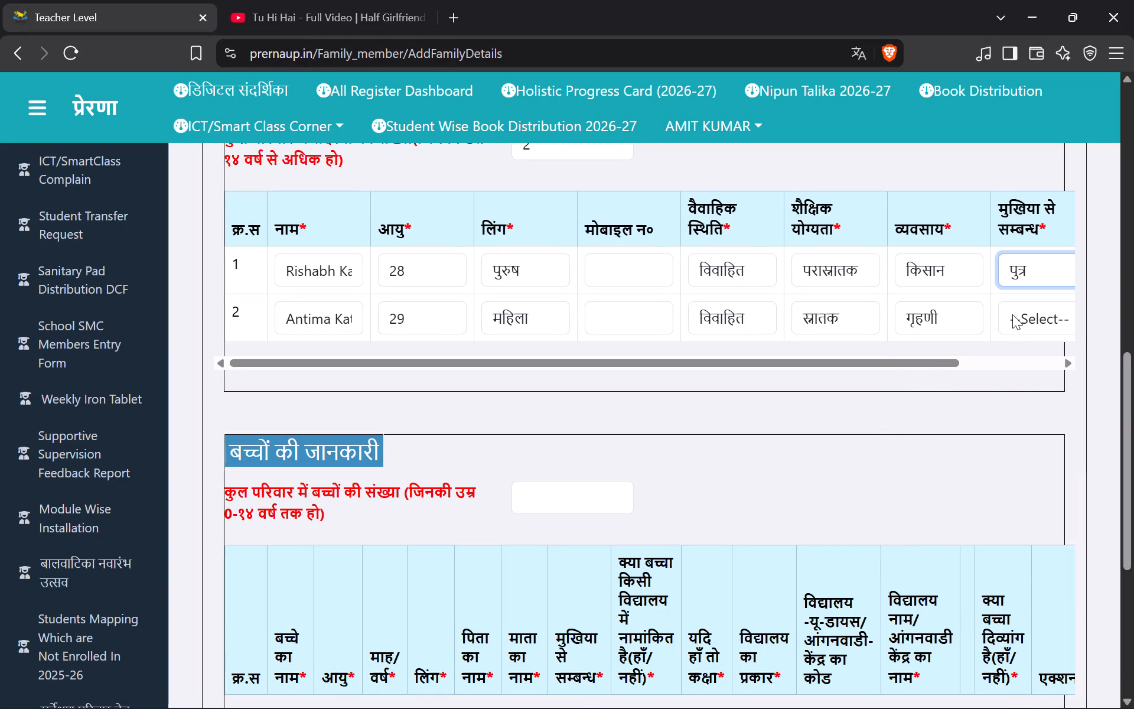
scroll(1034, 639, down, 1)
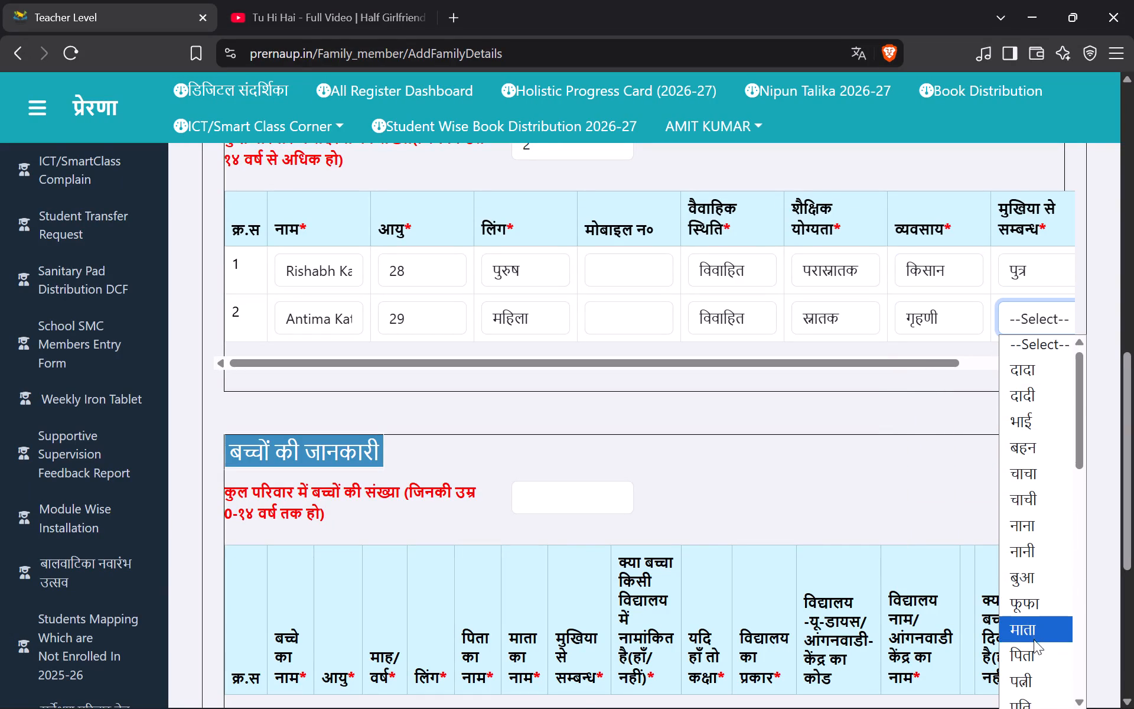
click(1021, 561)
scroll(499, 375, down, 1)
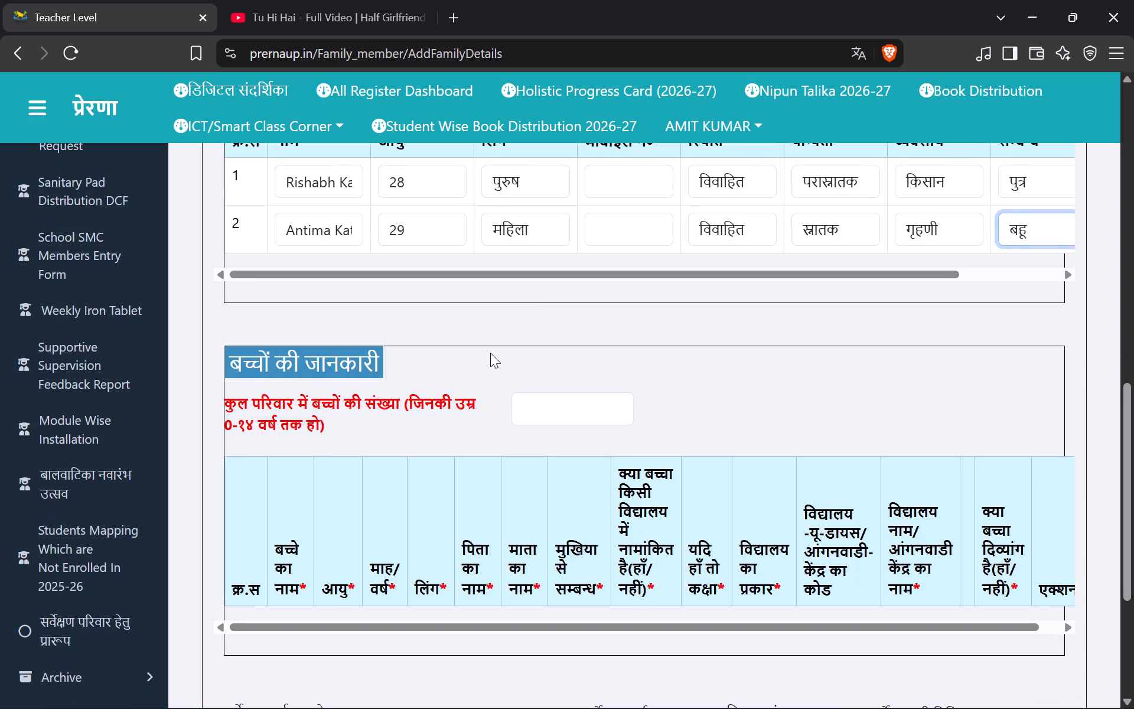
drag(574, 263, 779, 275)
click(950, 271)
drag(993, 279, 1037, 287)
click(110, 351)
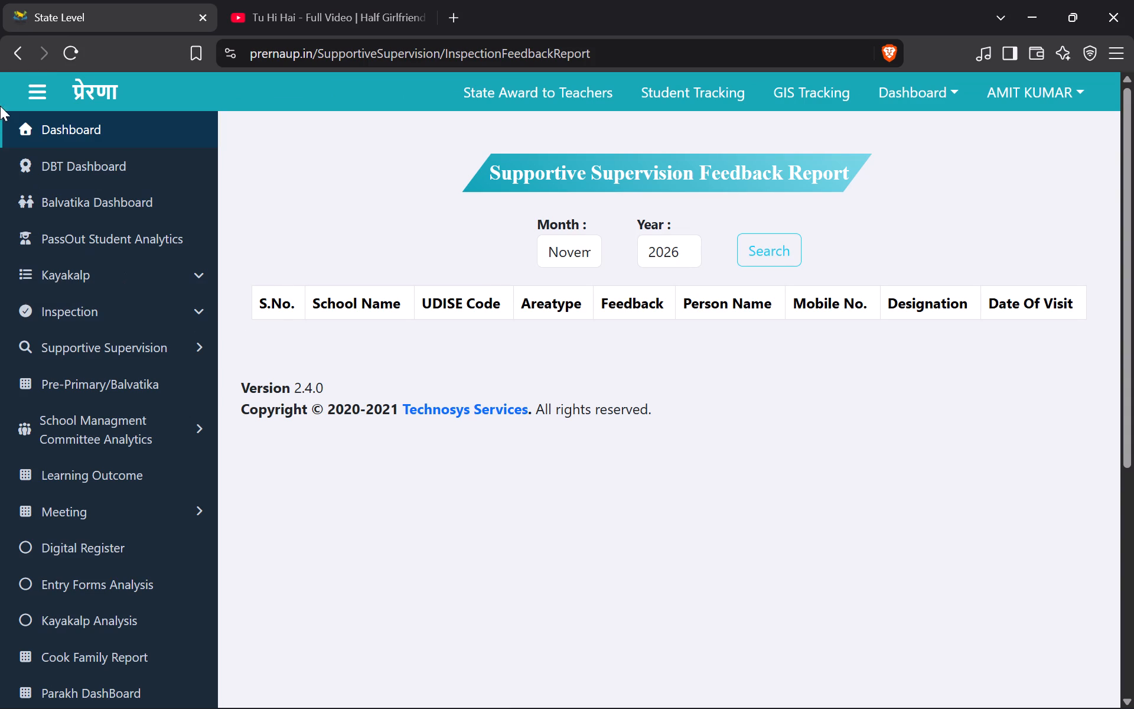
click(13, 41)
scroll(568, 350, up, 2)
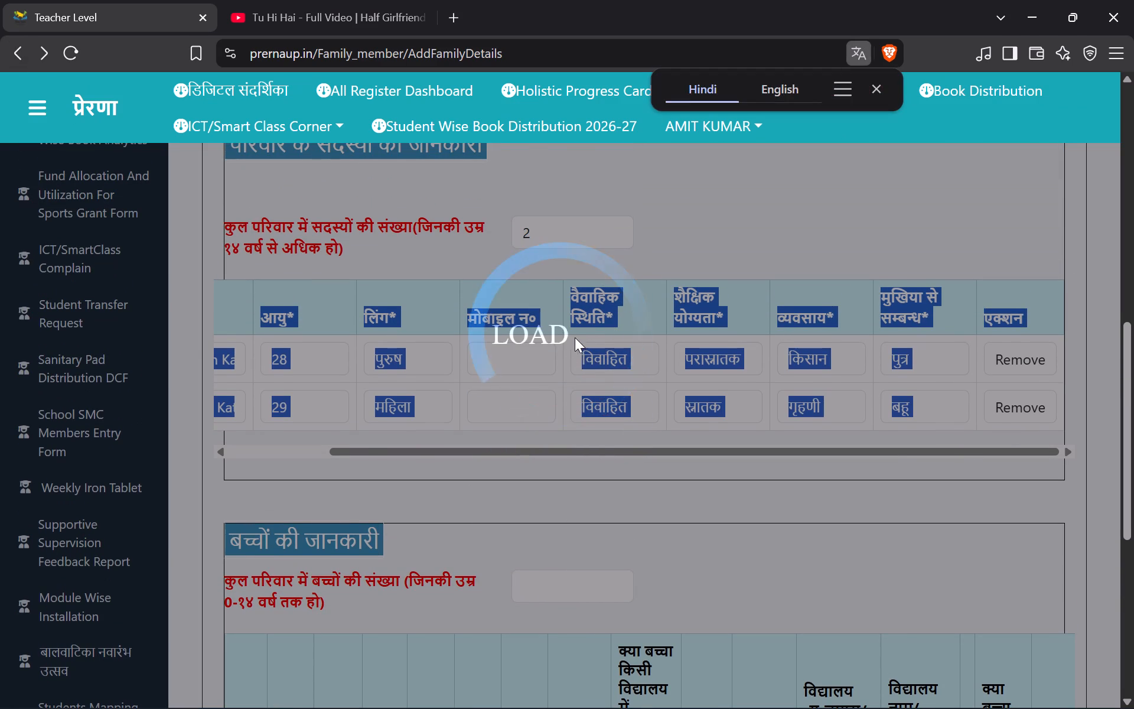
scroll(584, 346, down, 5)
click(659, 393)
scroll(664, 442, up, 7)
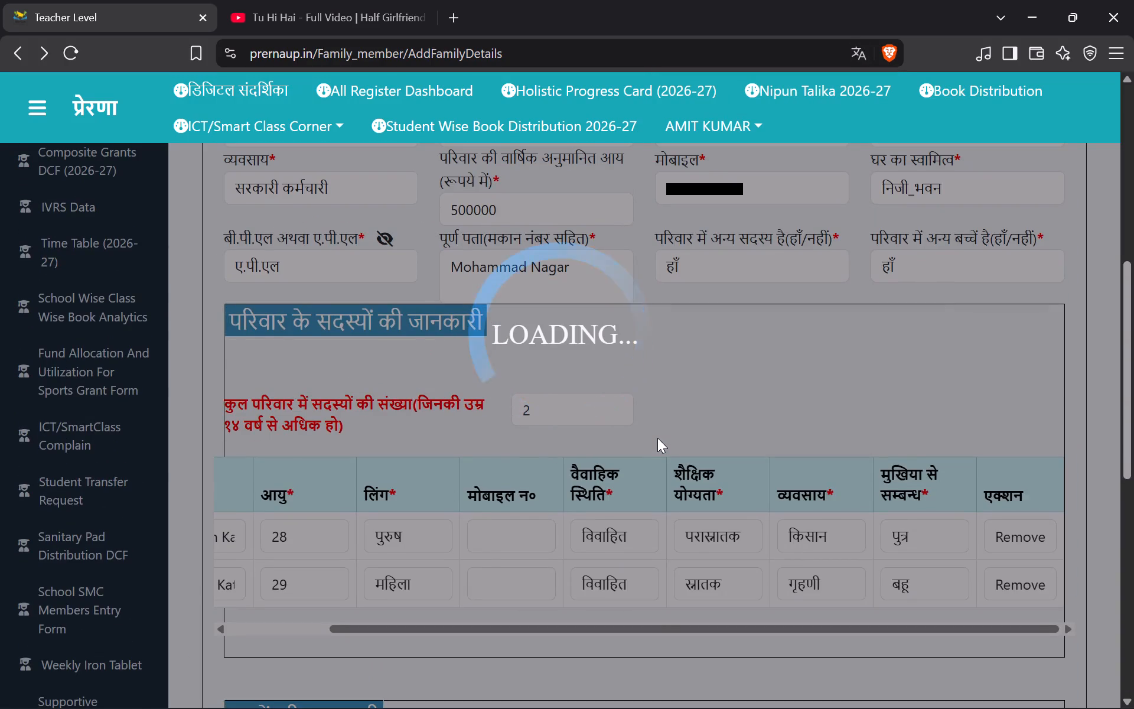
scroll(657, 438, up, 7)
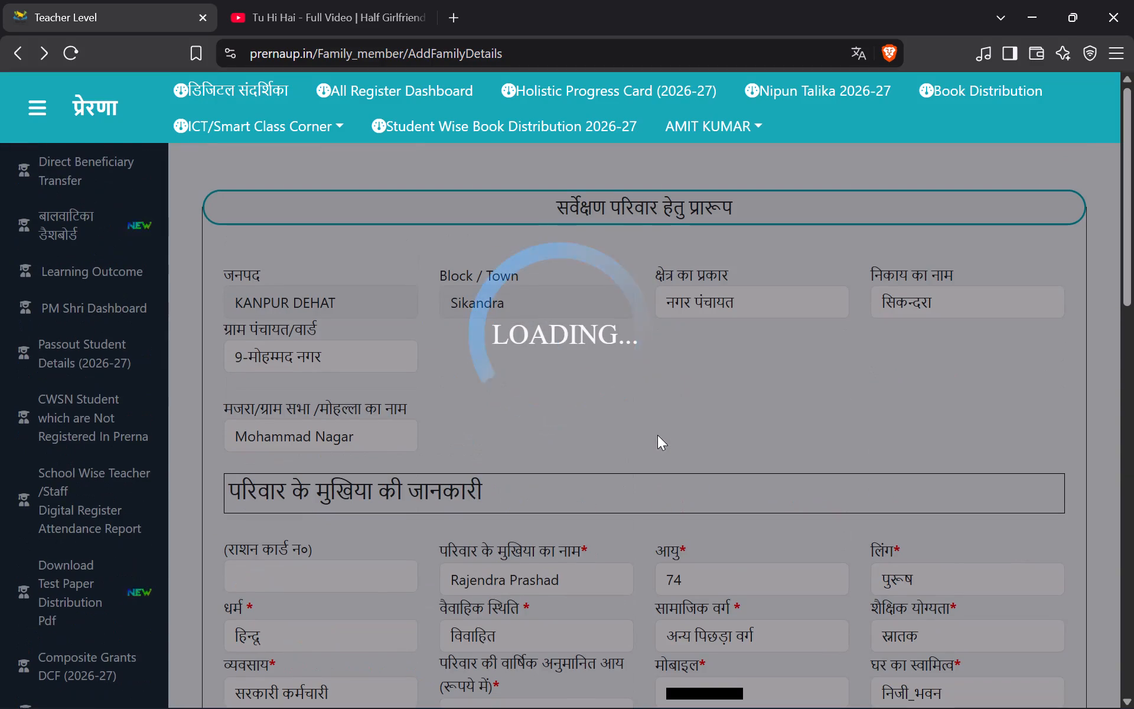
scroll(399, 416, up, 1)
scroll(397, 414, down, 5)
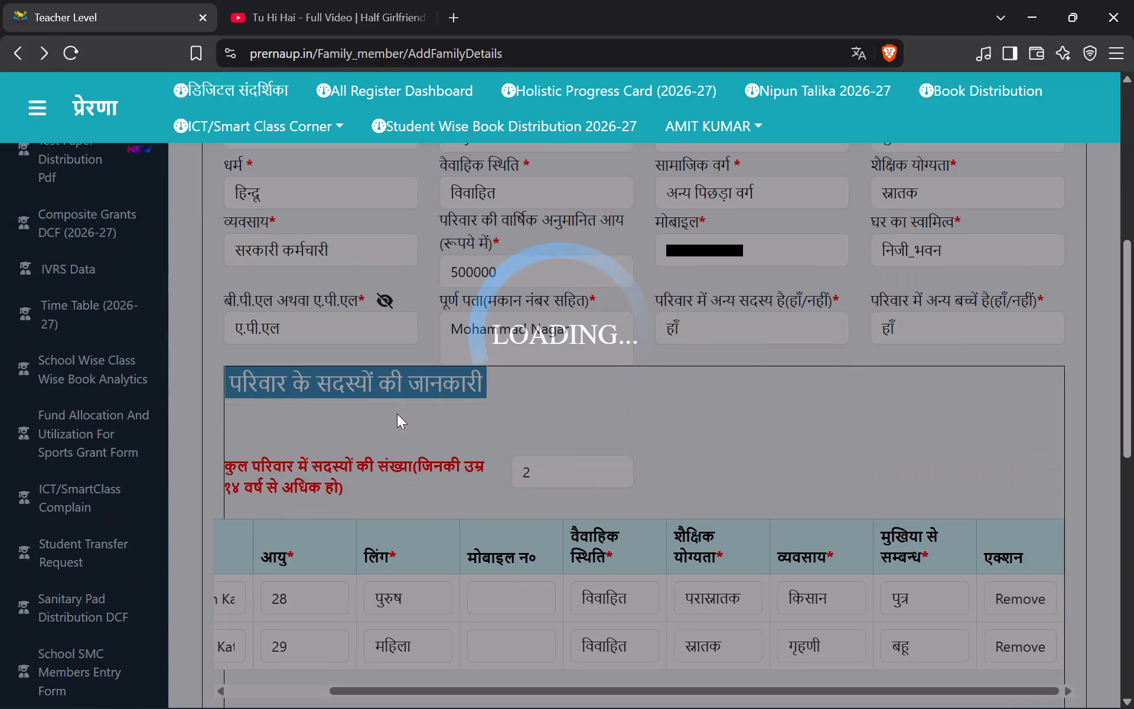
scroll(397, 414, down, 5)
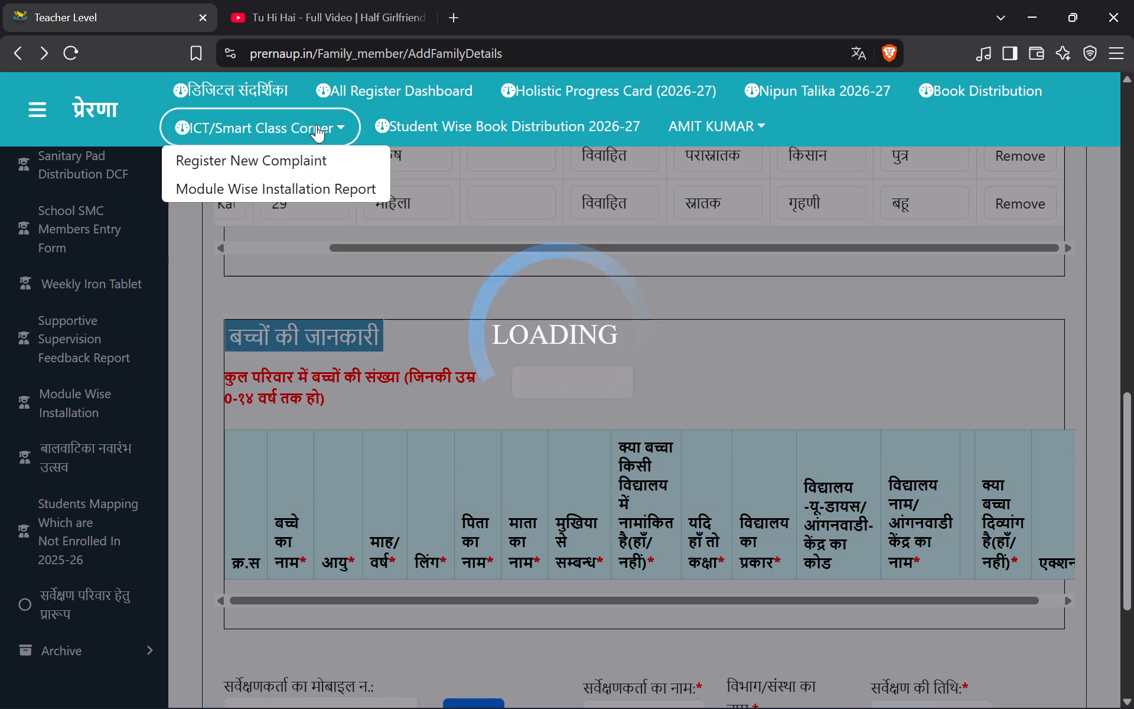
Reload the family survey form page.
click(71, 51)
scroll(595, 382, up, 4)
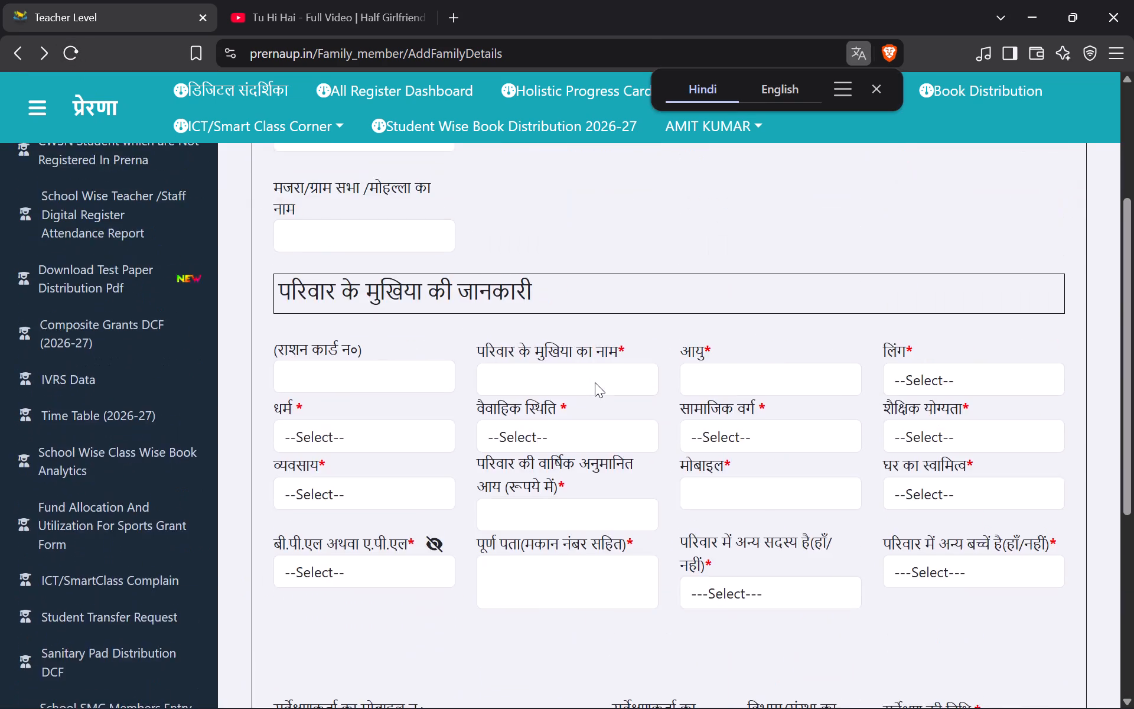
Set the area type to नगर पंचायत, body to सिकन्दरा, ward to 9-मोहम्मद नगर and locality name to Mohammad Nagar.
scroll(595, 382, up, 4)
click(754, 301)
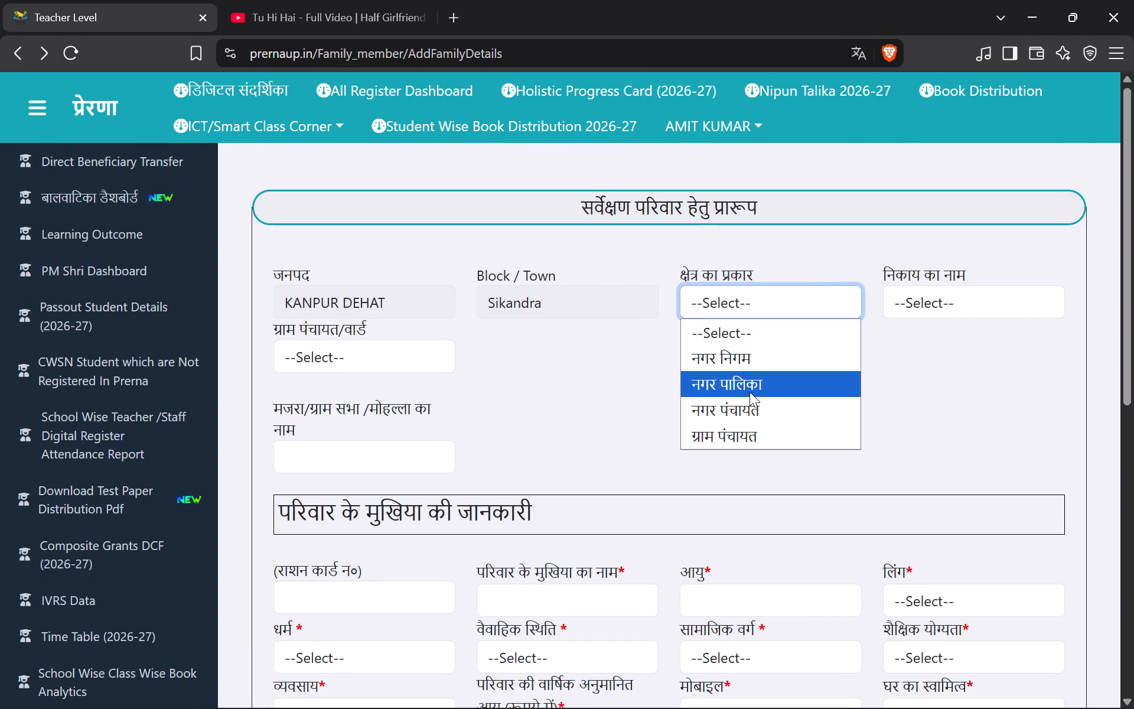
click(748, 401)
click(975, 340)
click(960, 306)
click(943, 612)
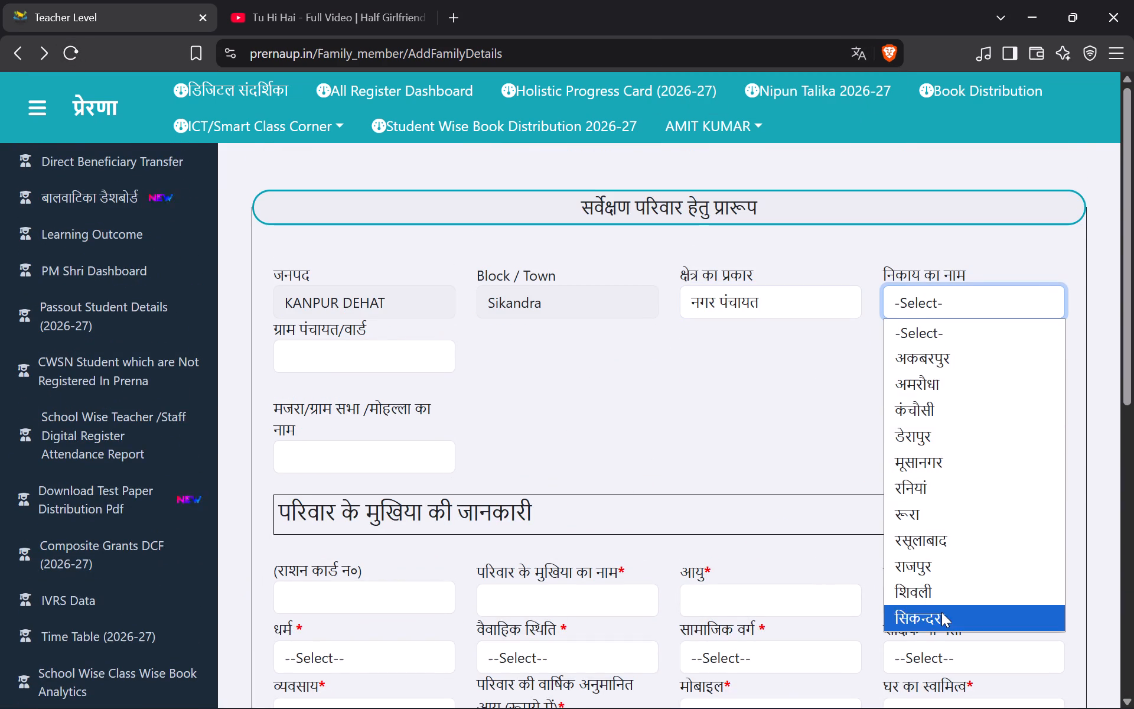
drag(364, 356, 356, 365)
click(351, 527)
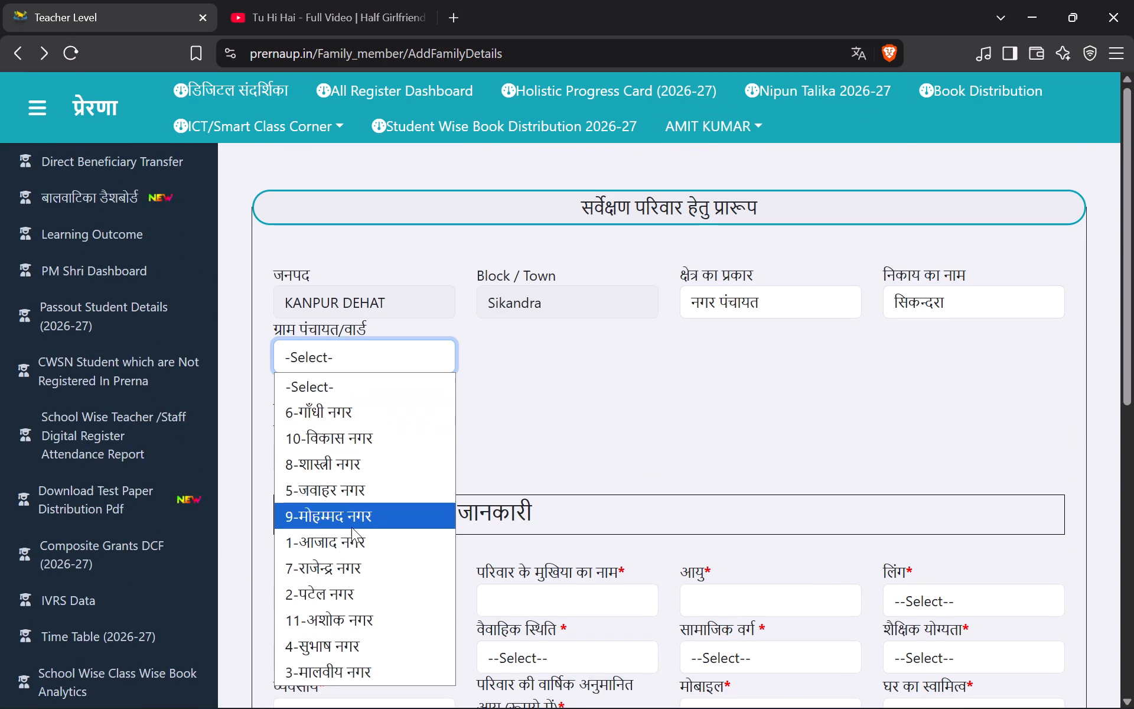
click(342, 472)
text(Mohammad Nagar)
Enter the household head's name, set the age to 74 and the gender to पुरूष.
scroll(573, 464, down, 1)
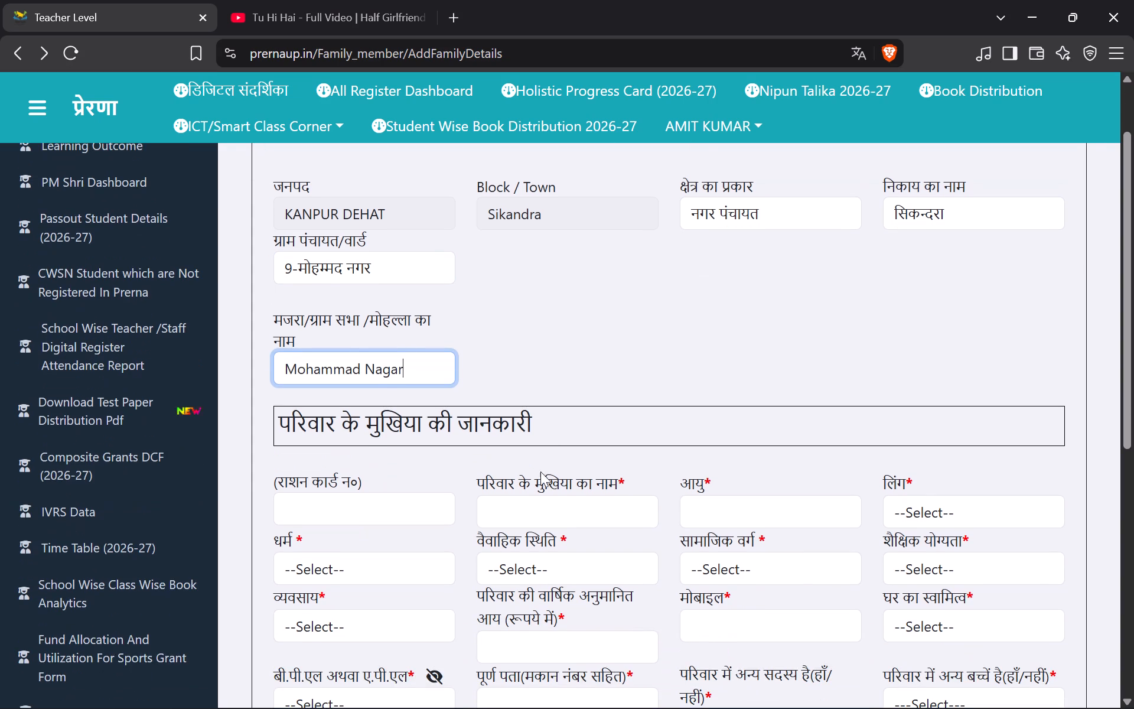
click(530, 512)
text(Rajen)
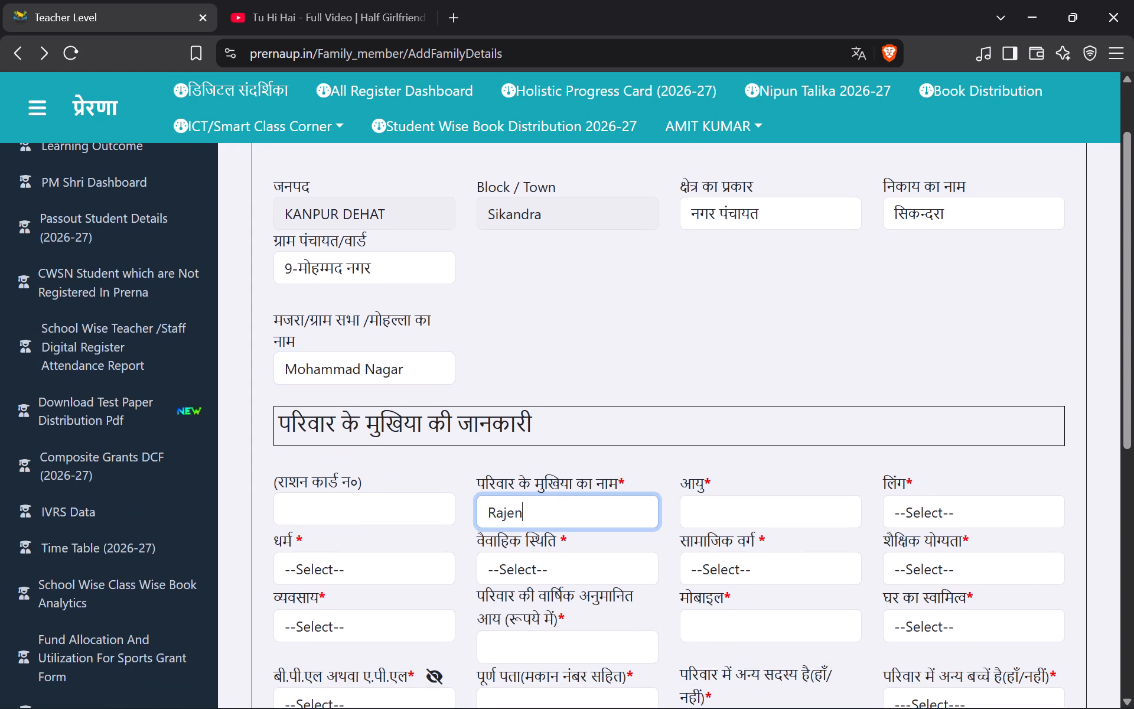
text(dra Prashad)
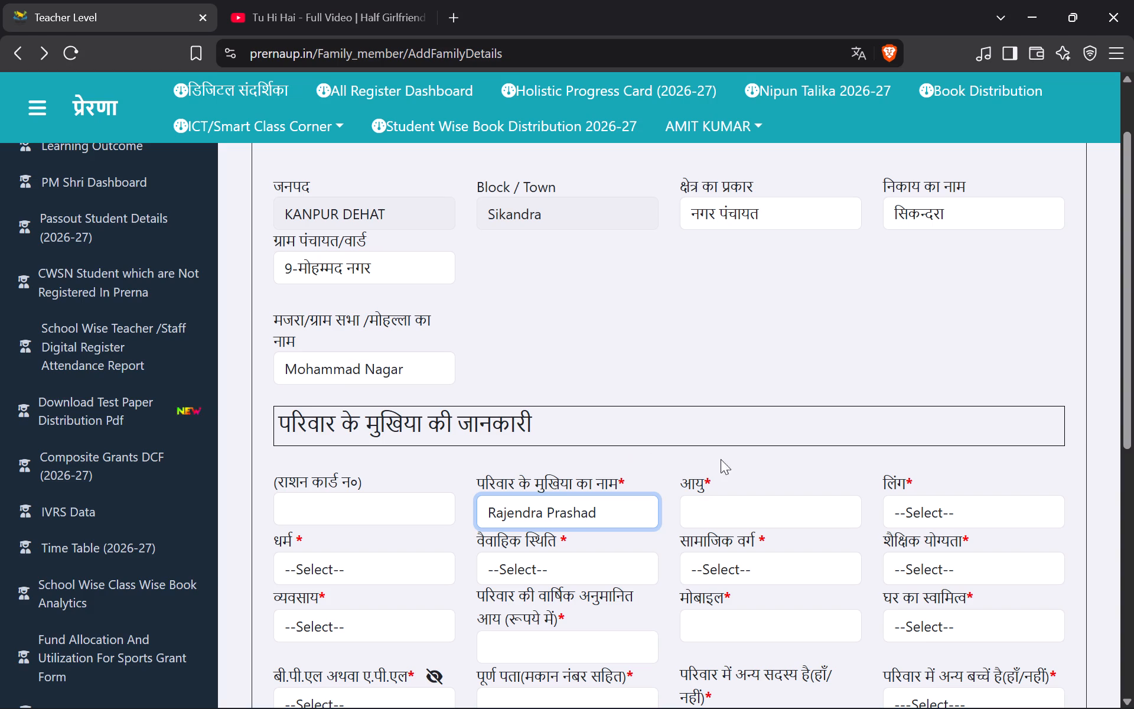
click(762, 501)
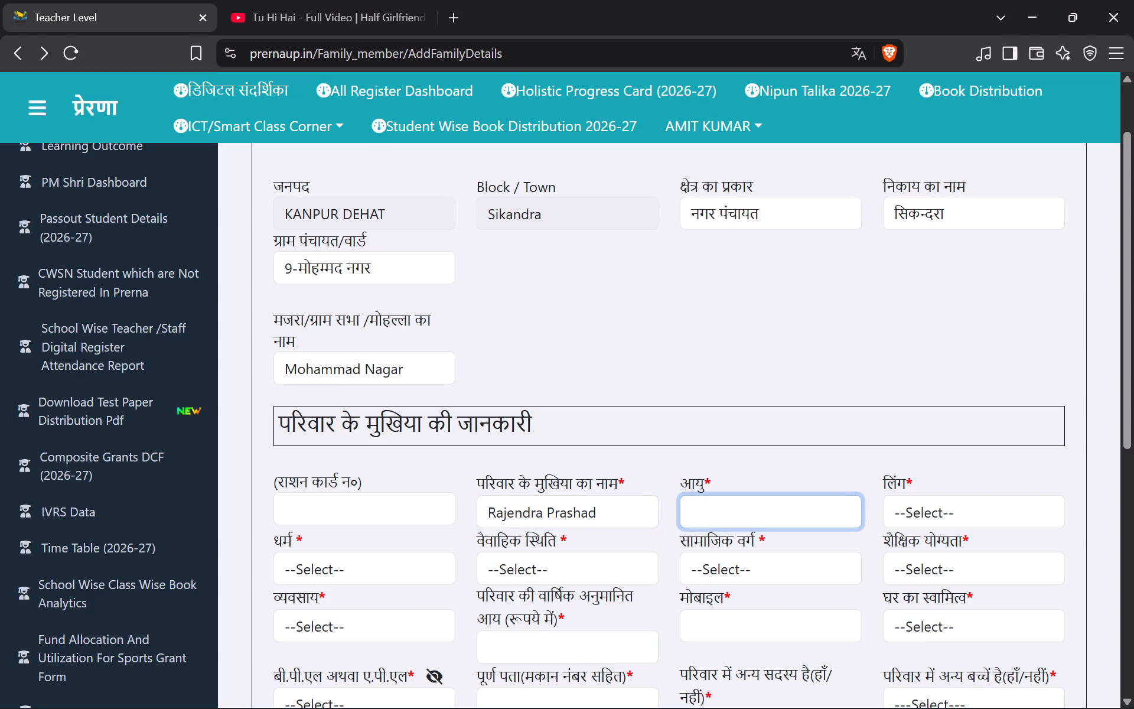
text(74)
click(1025, 526)
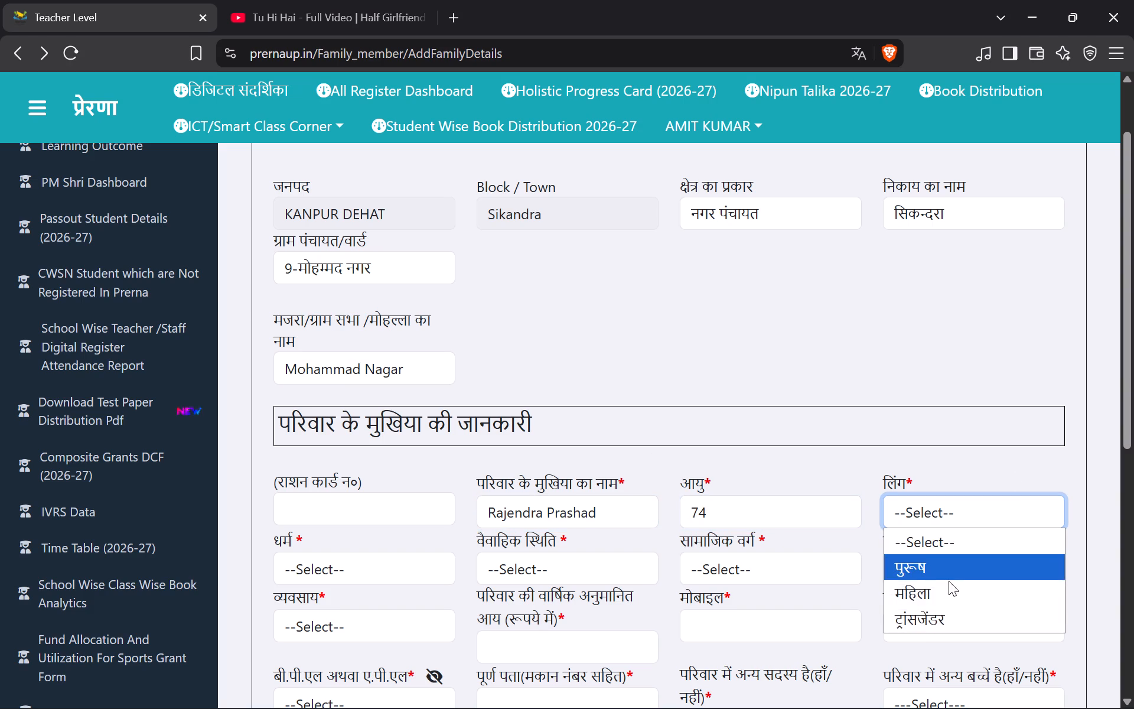
click(948, 568)
Set the household head's religion to हिन्दू, marital status to विवाहित and social category to अन्य पिछड़ा वर्ग.
click(289, 573)
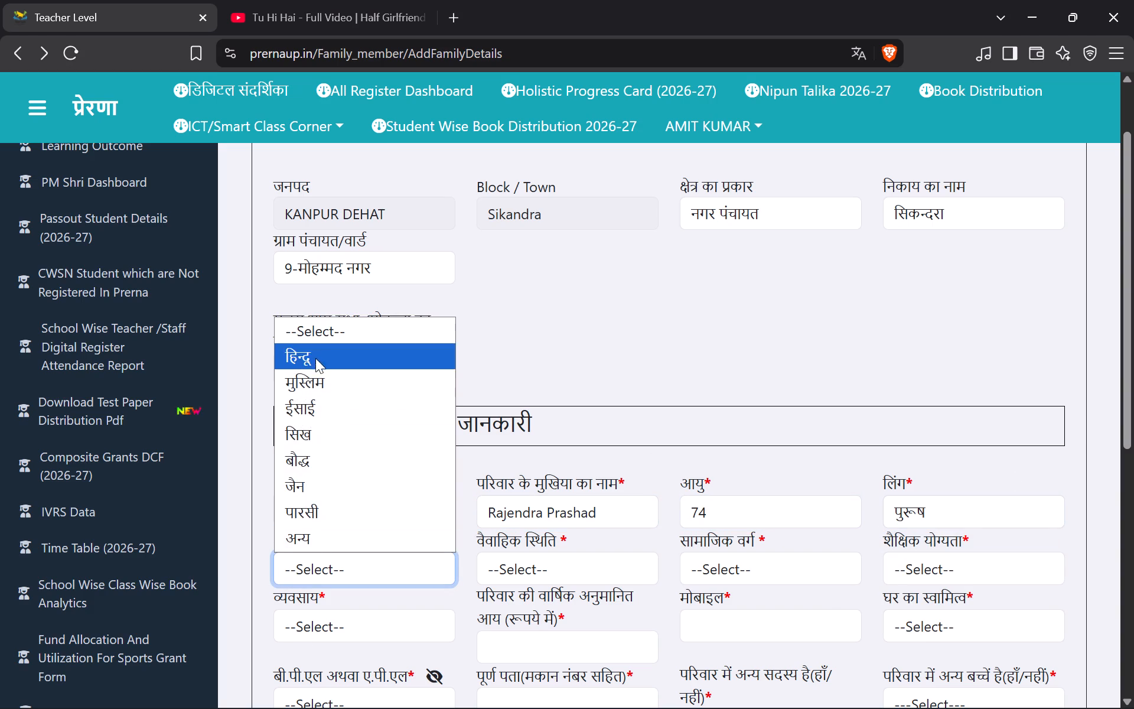
click(316, 357)
click(503, 567)
click(524, 406)
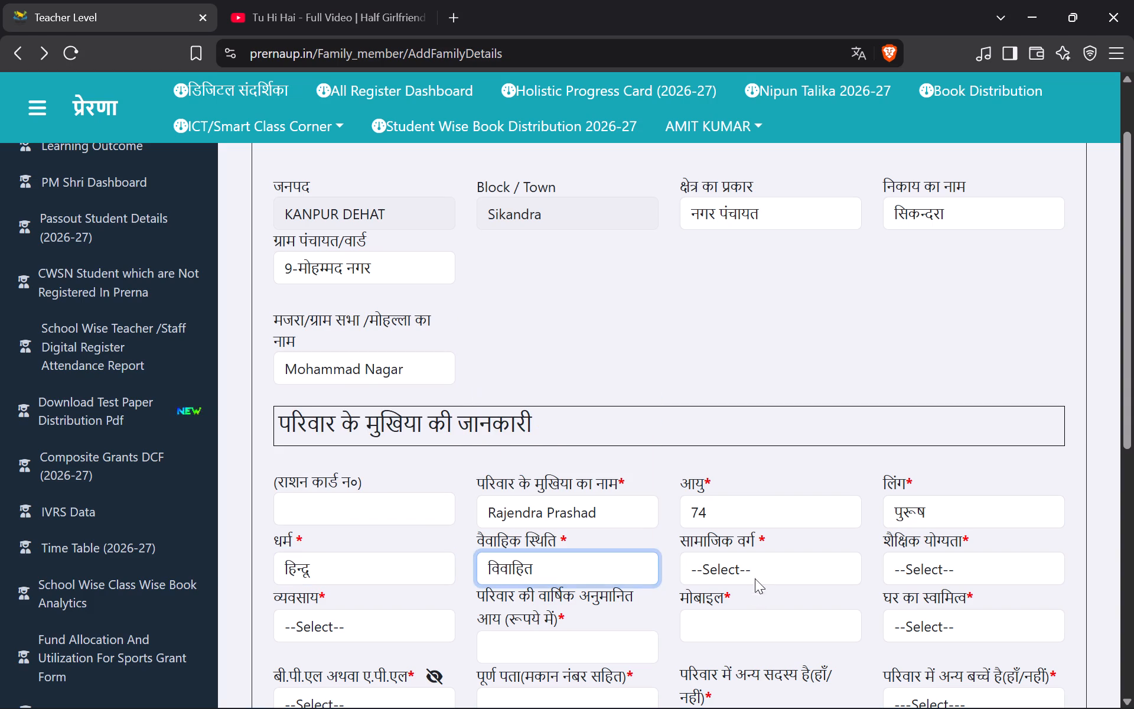
click(753, 567)
click(727, 489)
Set the household head's education to स्नातक and occupation to सरकारी कर्मचारी.
click(952, 583)
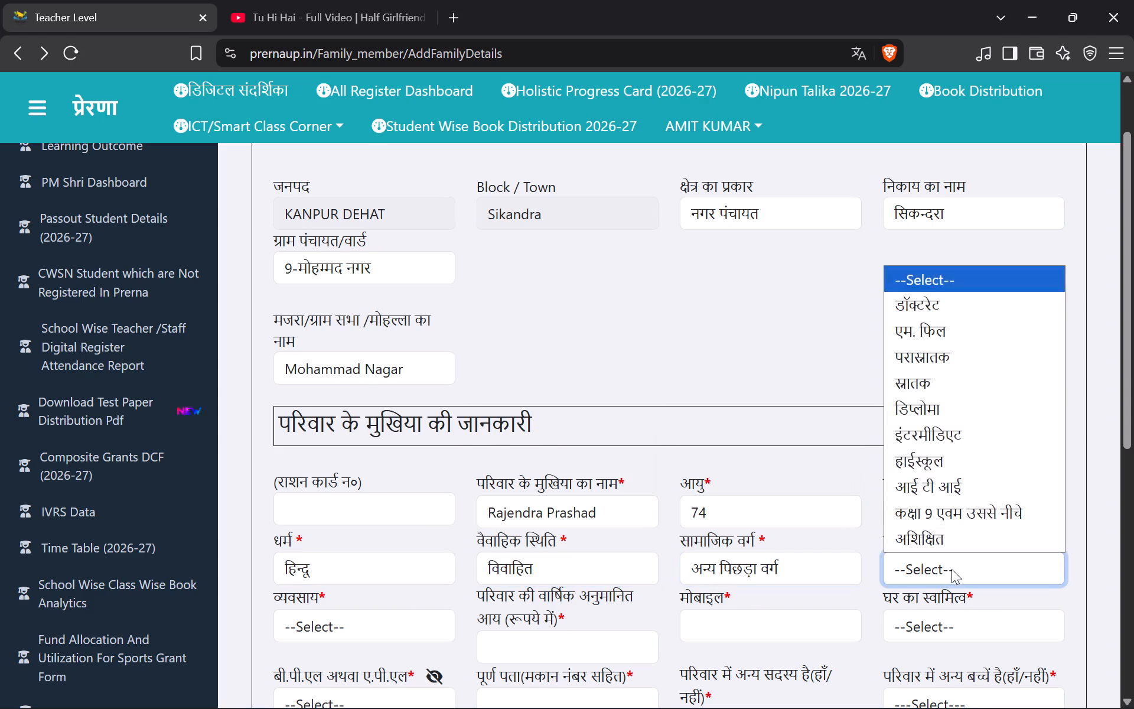
click(924, 427)
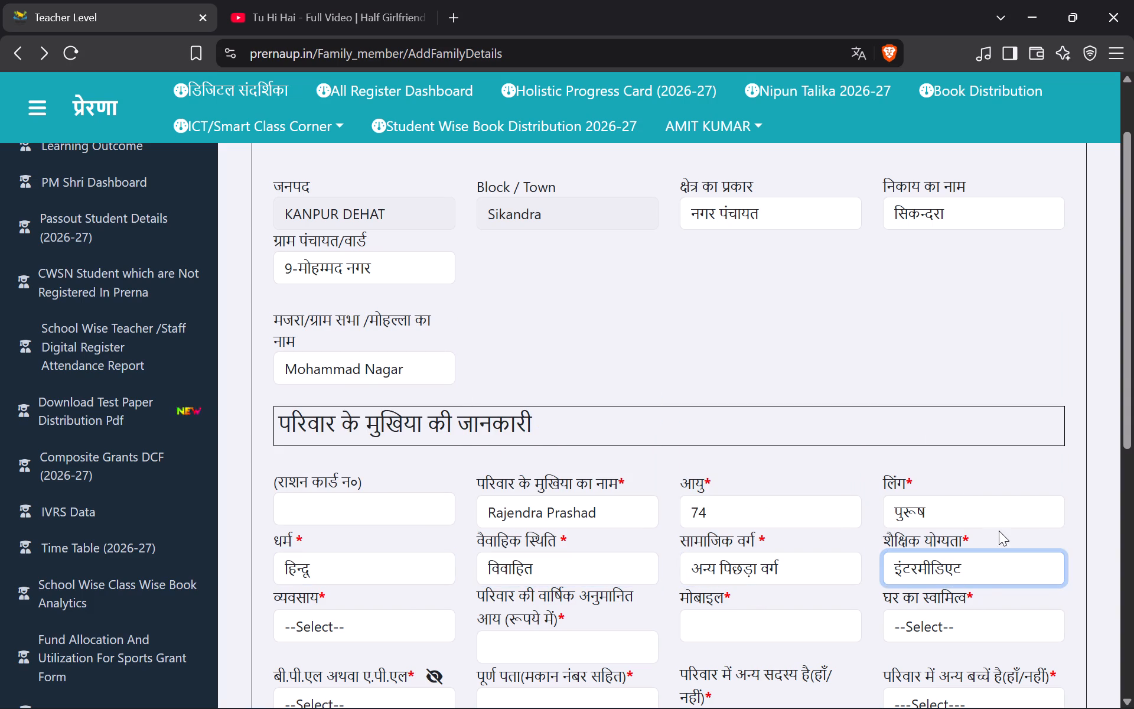
click(977, 578)
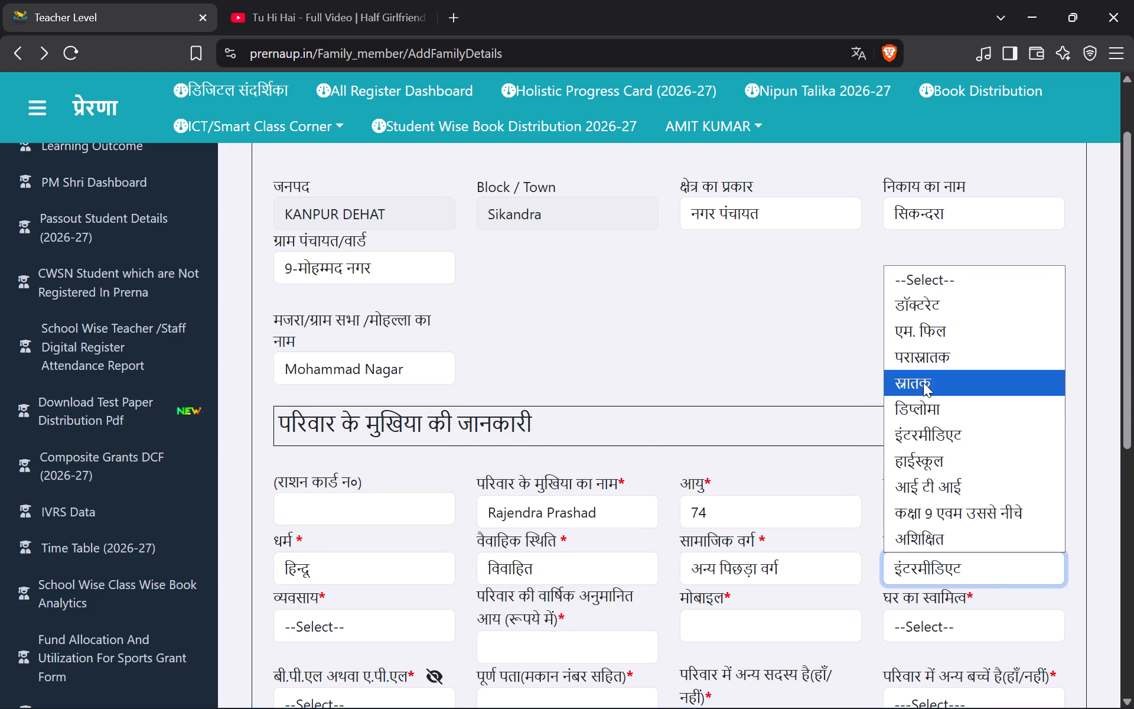
click(923, 384)
click(394, 639)
drag(341, 519, 349, 525)
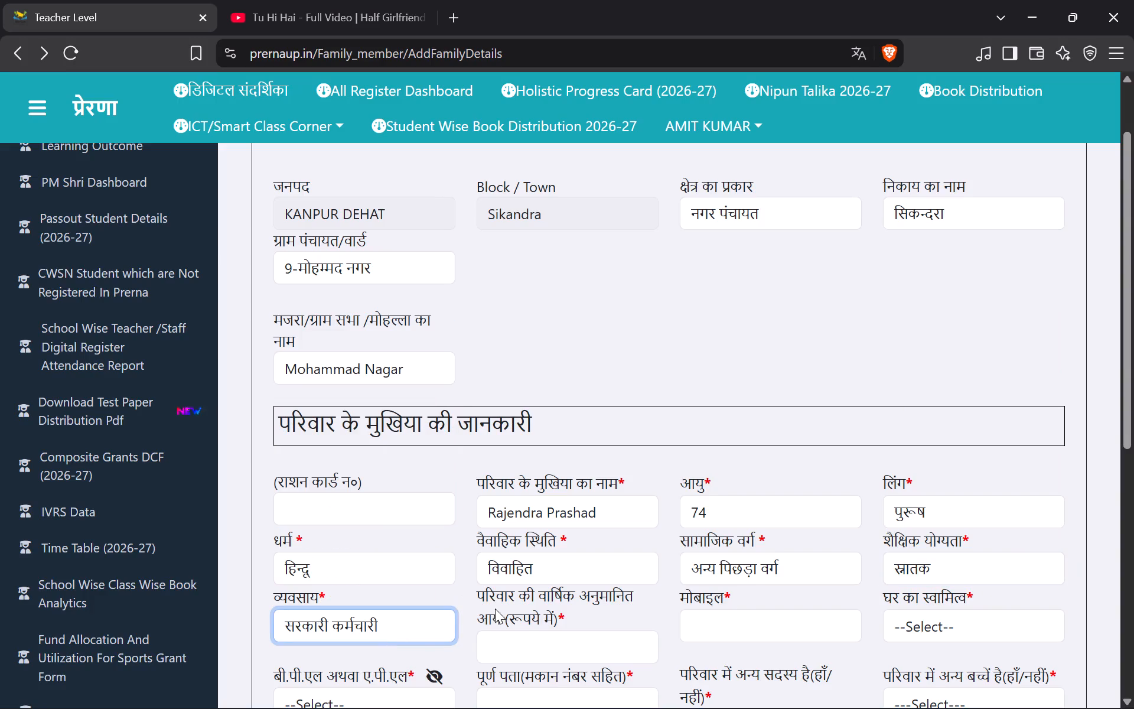
Enter the family's estimated annual income in rupees, starting with the digits 500.
click(500, 641)
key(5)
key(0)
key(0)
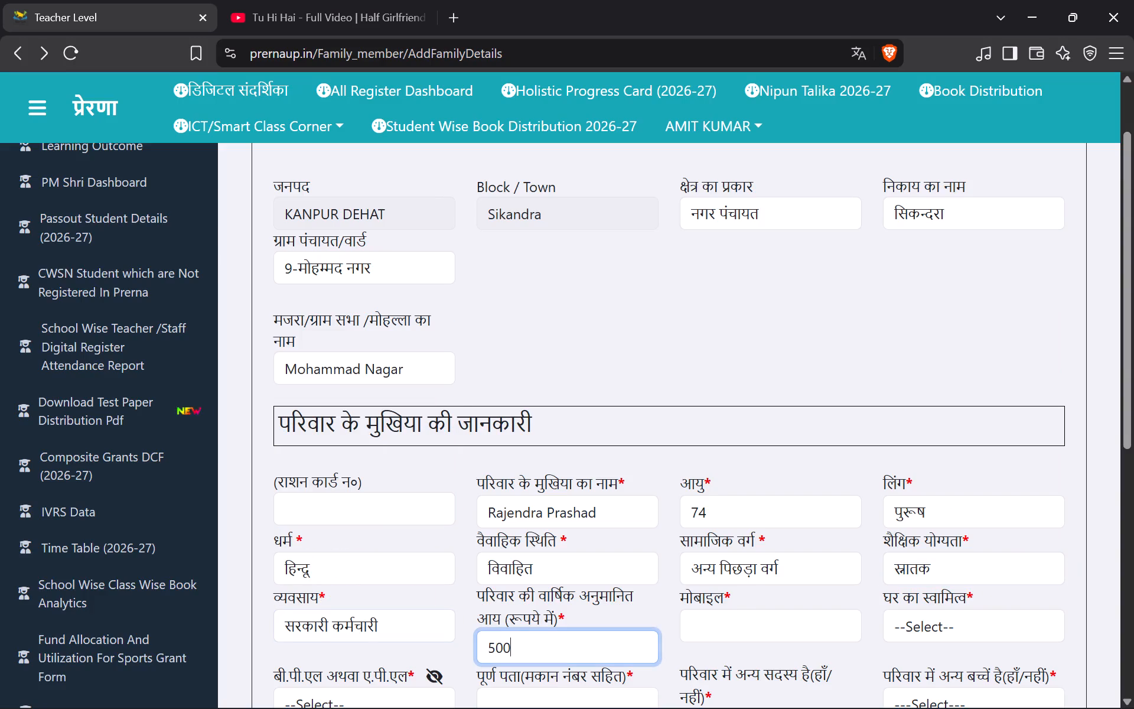
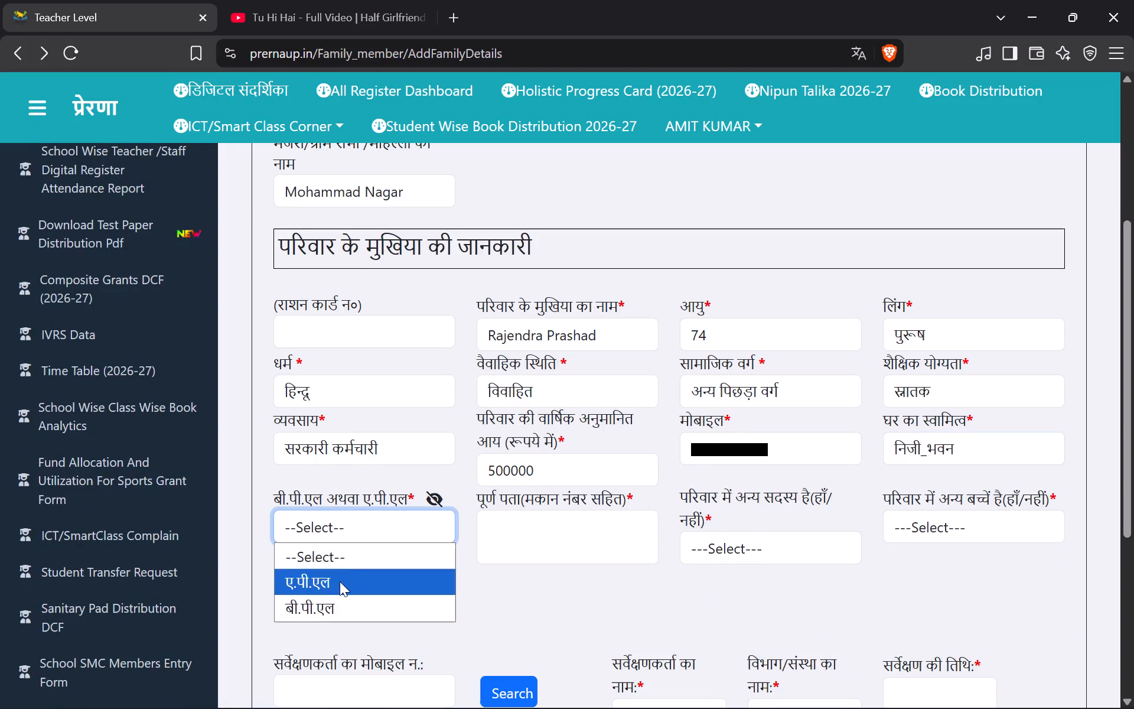
Set the household's poverty category to ए.पी.एल and enter the household's full address.
drag(340, 581, 342, 583)
click(565, 536)
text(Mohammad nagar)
Answer हाँ to both having other family members and having other children in the family.
click(744, 545)
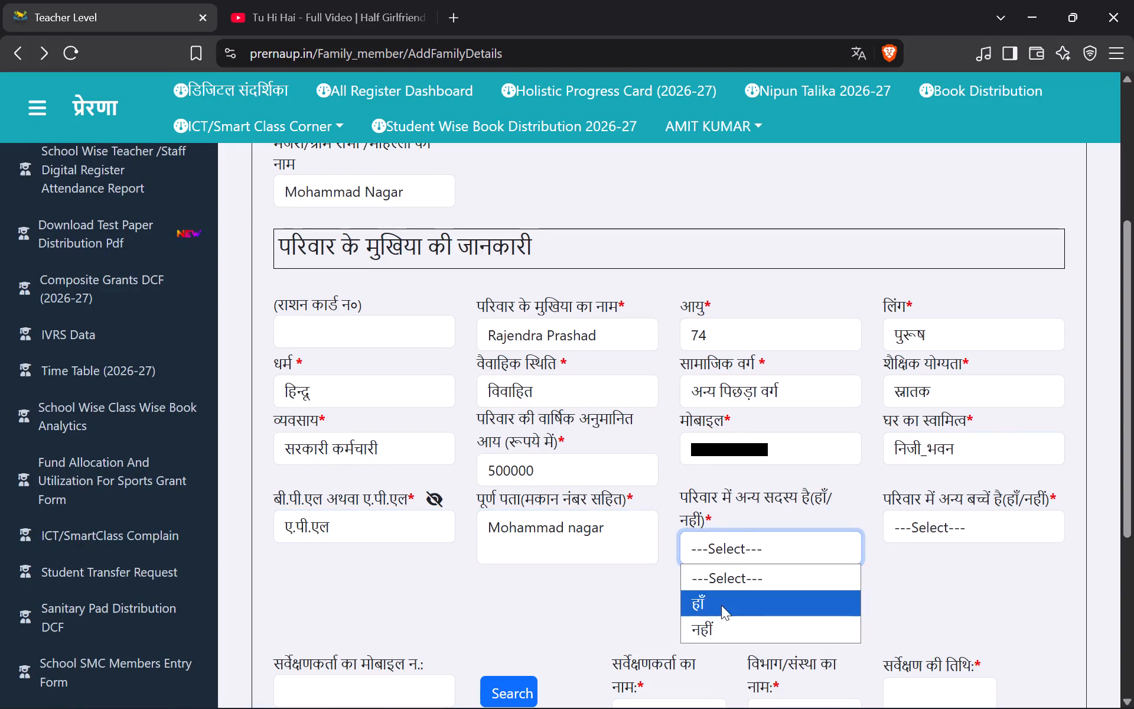
click(721, 605)
click(901, 480)
click(897, 516)
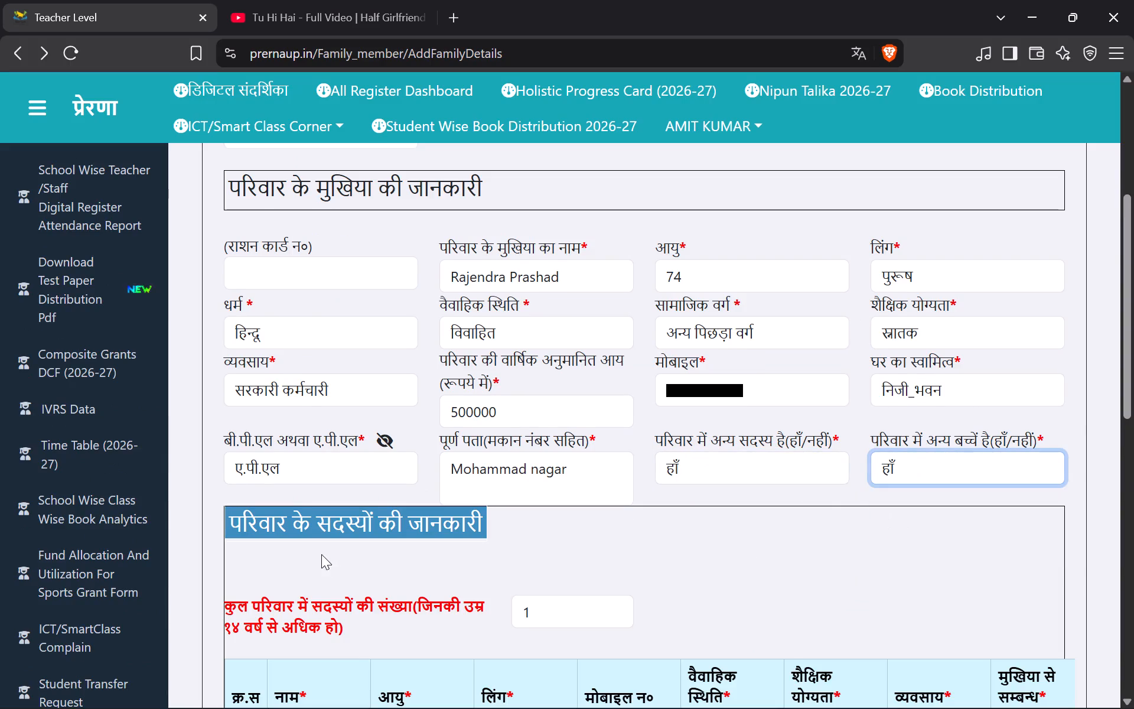
Set the number of family members older than 14 years to 2.
scroll(321, 554, down, 3)
drag(553, 336, 453, 348)
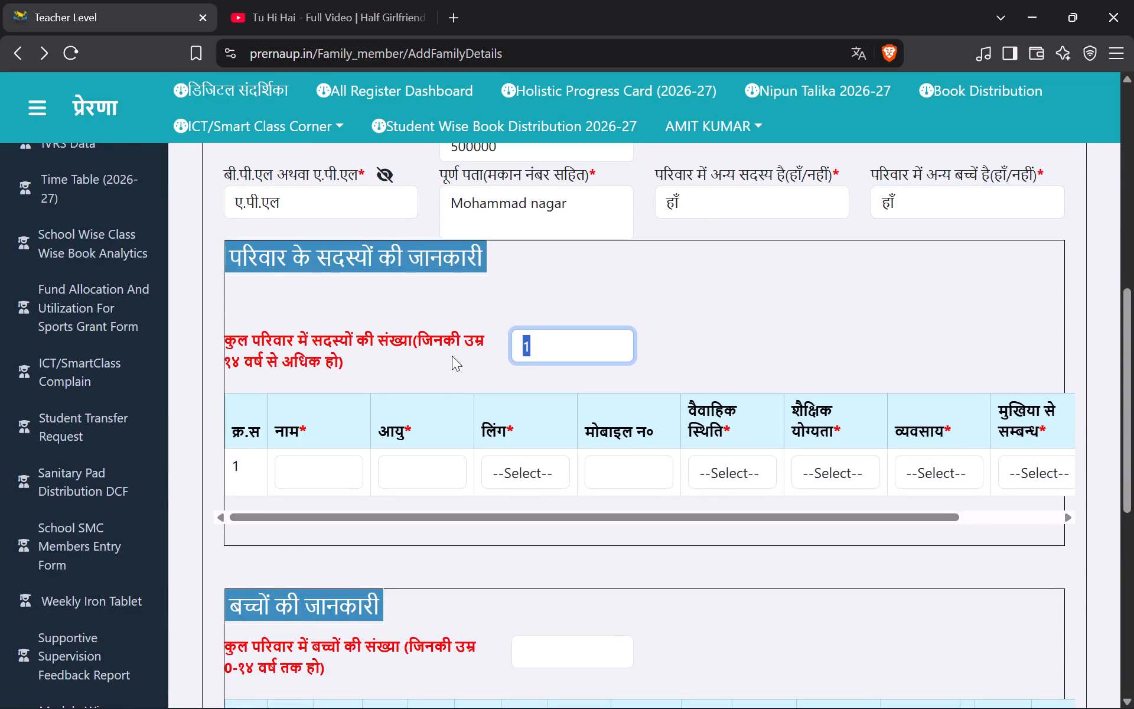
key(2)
Enter the first family member's name, correcting the doubled letter in the surname, and set the age to 28.
click(298, 474)
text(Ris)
click(299, 474)
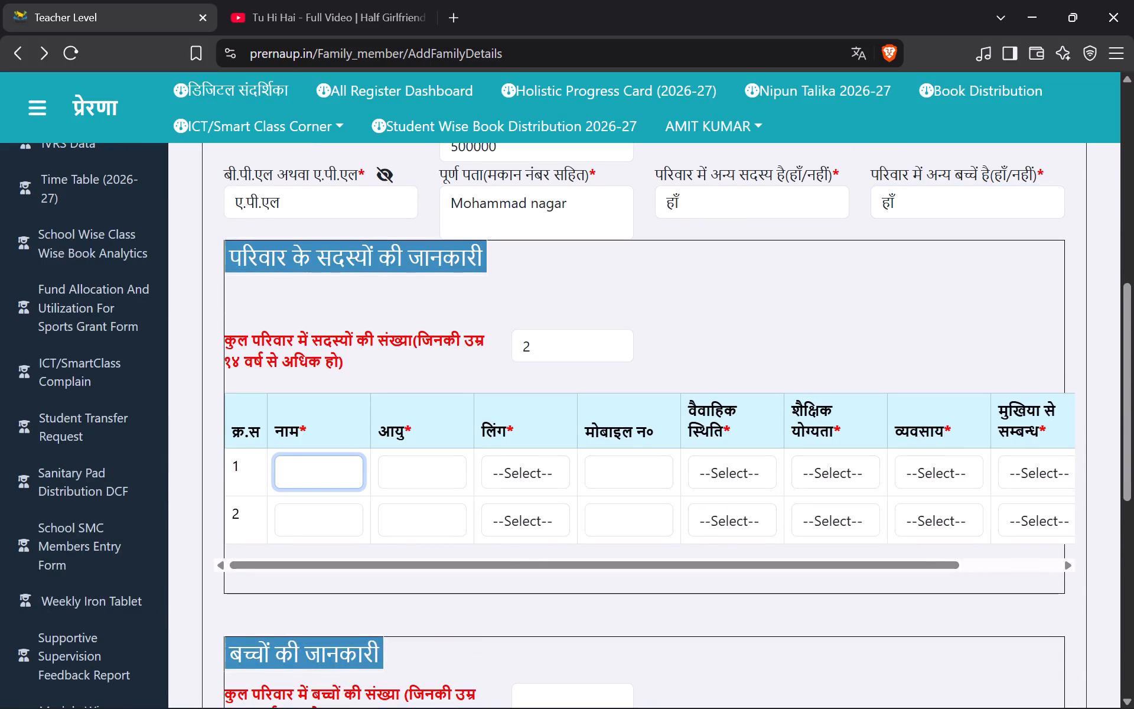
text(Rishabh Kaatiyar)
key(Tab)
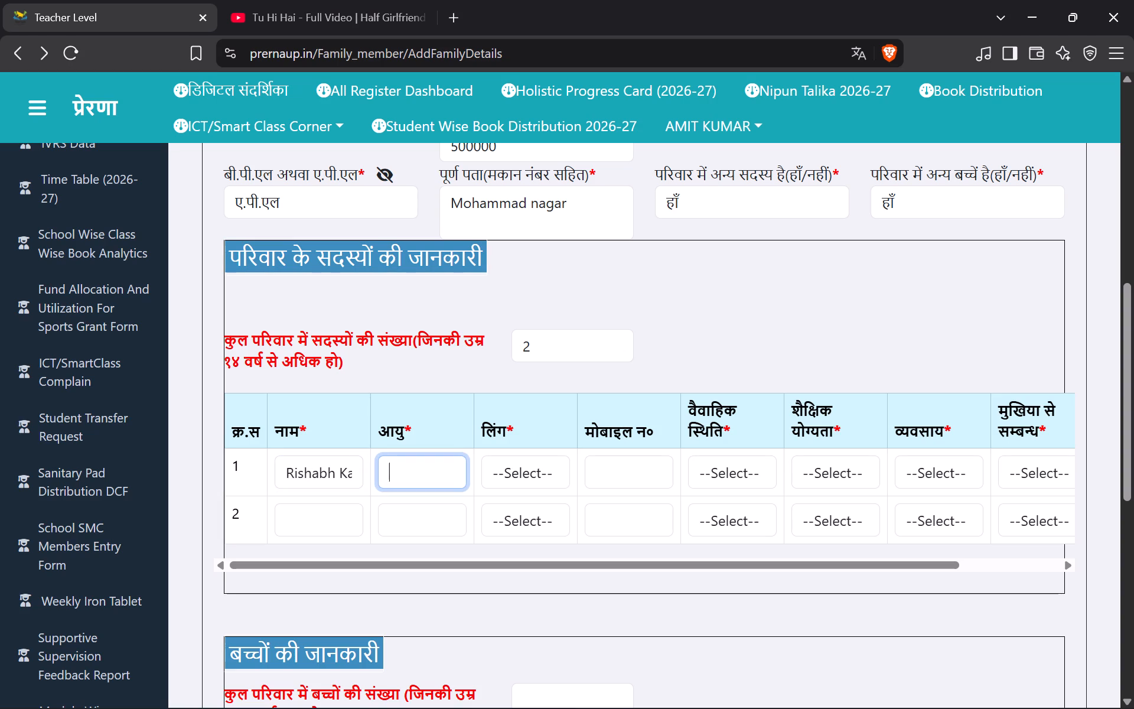
click(353, 484)
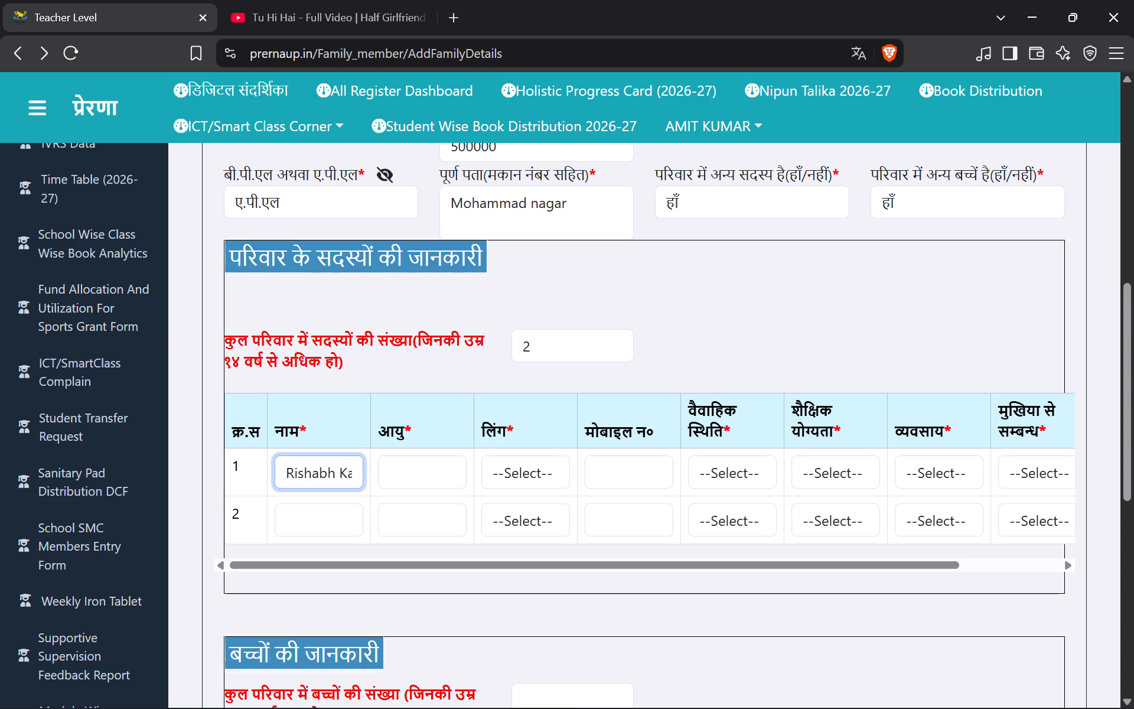
click(353, 483)
key(Right)
key(BackSpace)
click(396, 476)
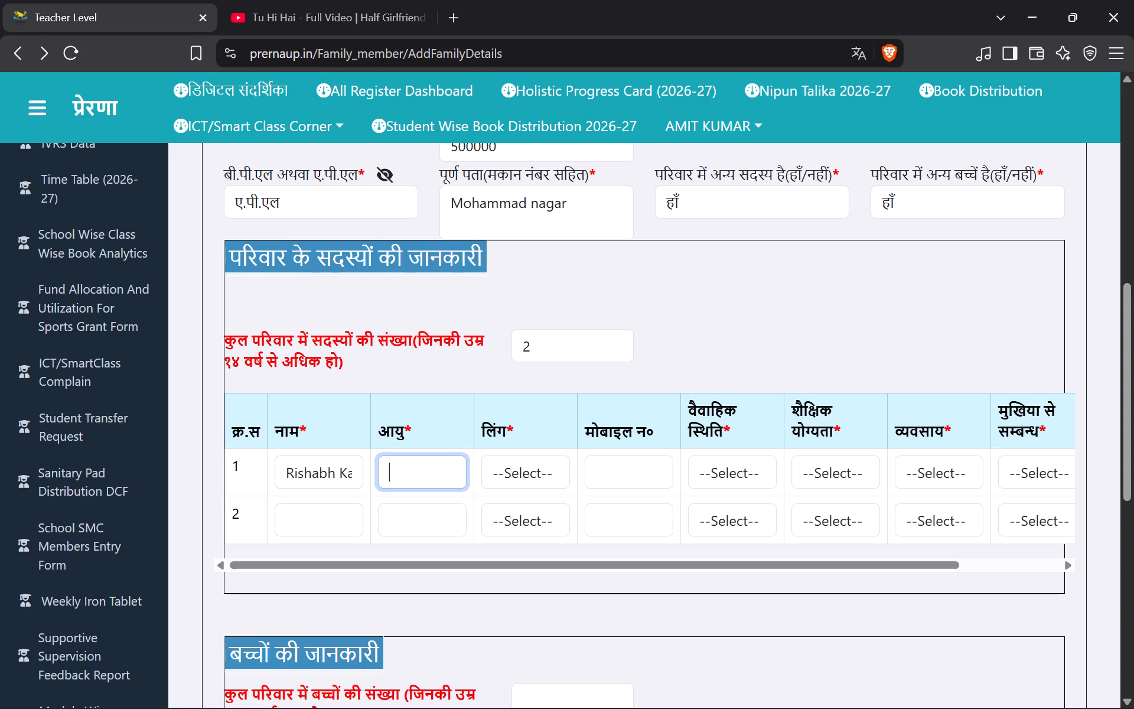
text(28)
Set the second family member's age to 29 and enter her full name.
click(399, 534)
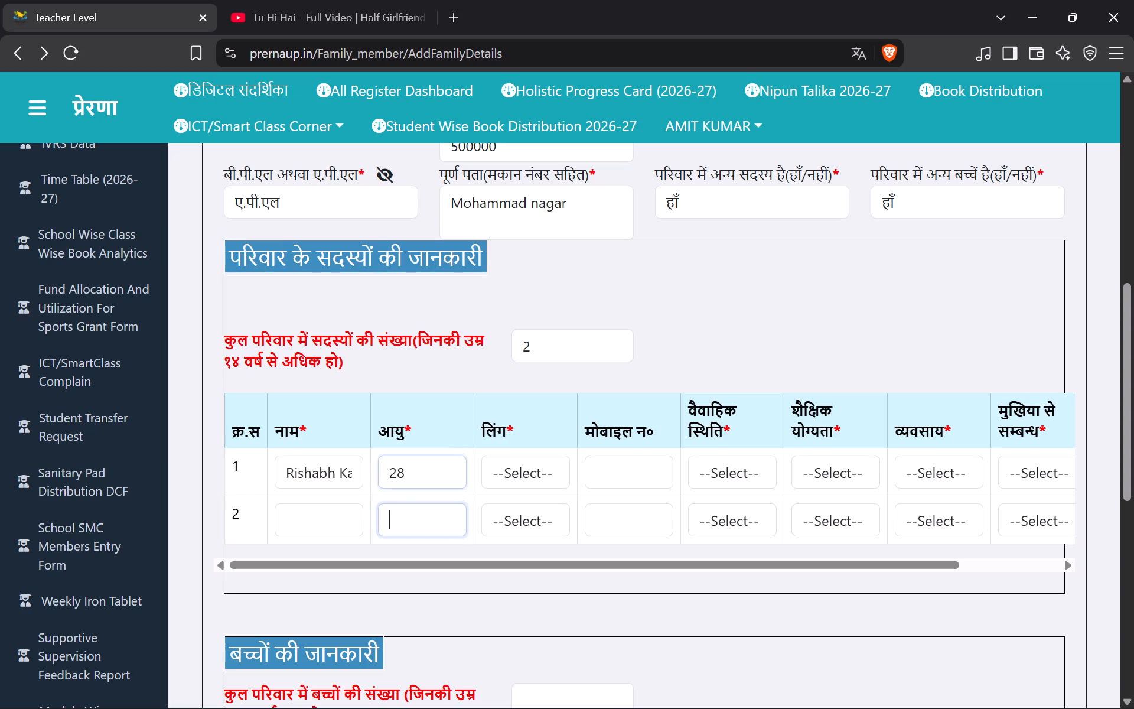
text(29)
click(318, 528)
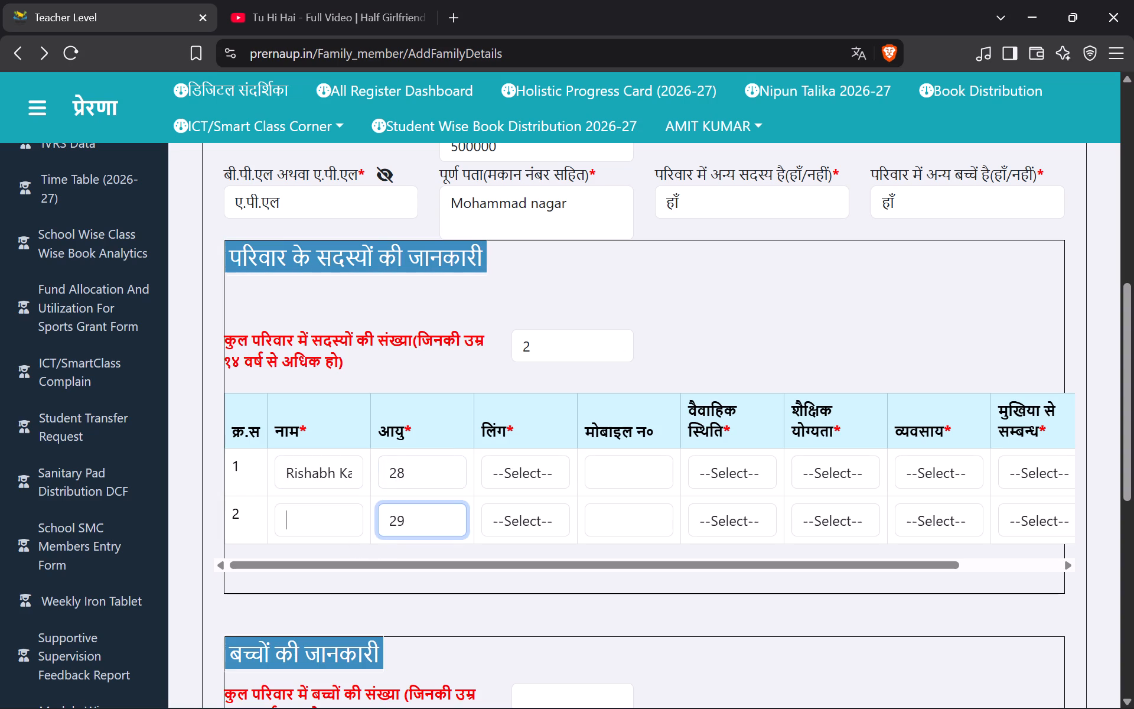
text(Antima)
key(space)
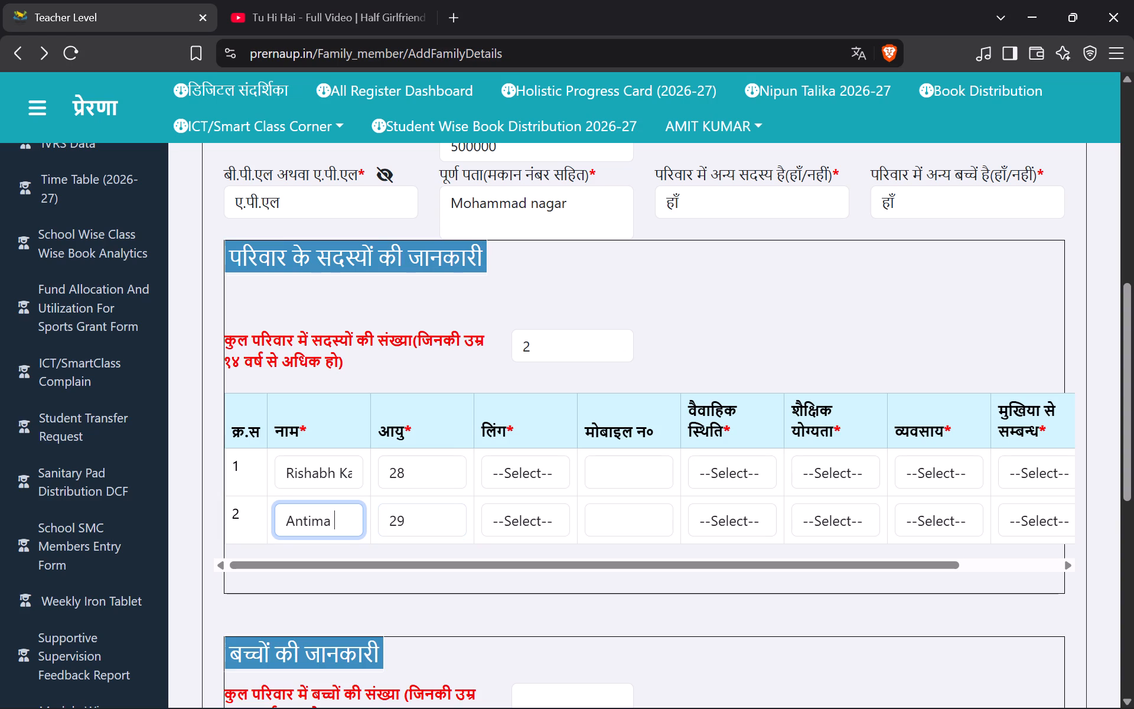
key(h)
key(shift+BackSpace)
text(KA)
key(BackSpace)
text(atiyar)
Set the two members' genders to पुरुष and महिला respectively, and both marital statuses to विवाहित.
click(493, 482)
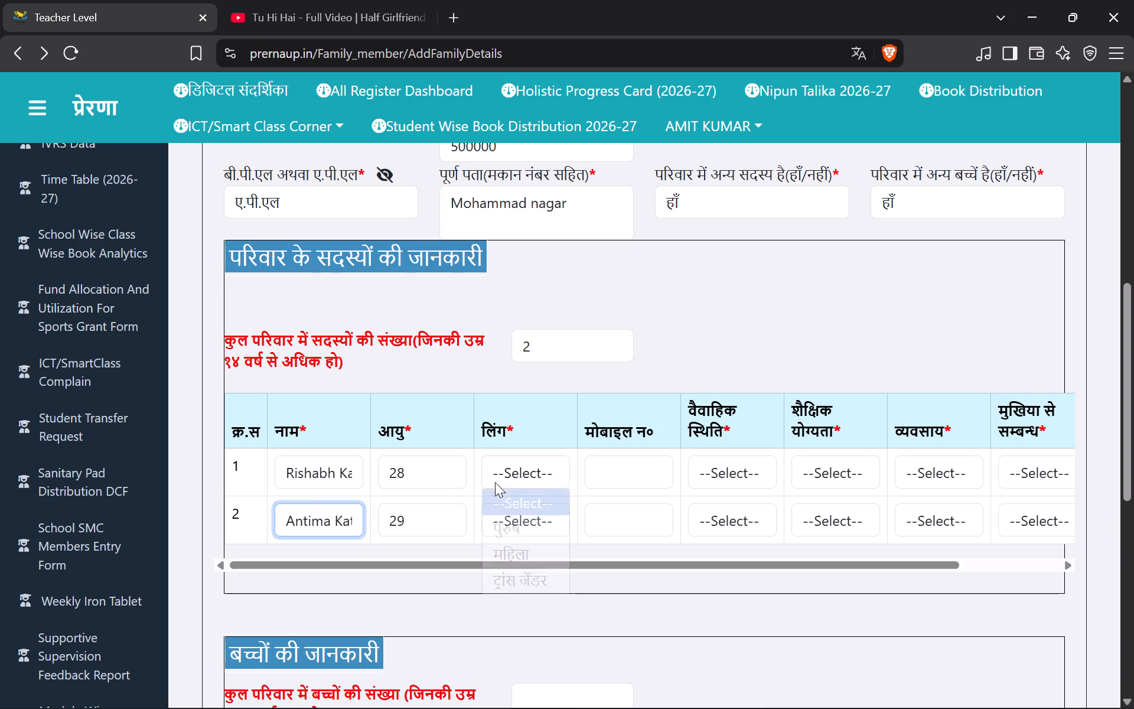
click(522, 524)
click(524, 529)
click(511, 597)
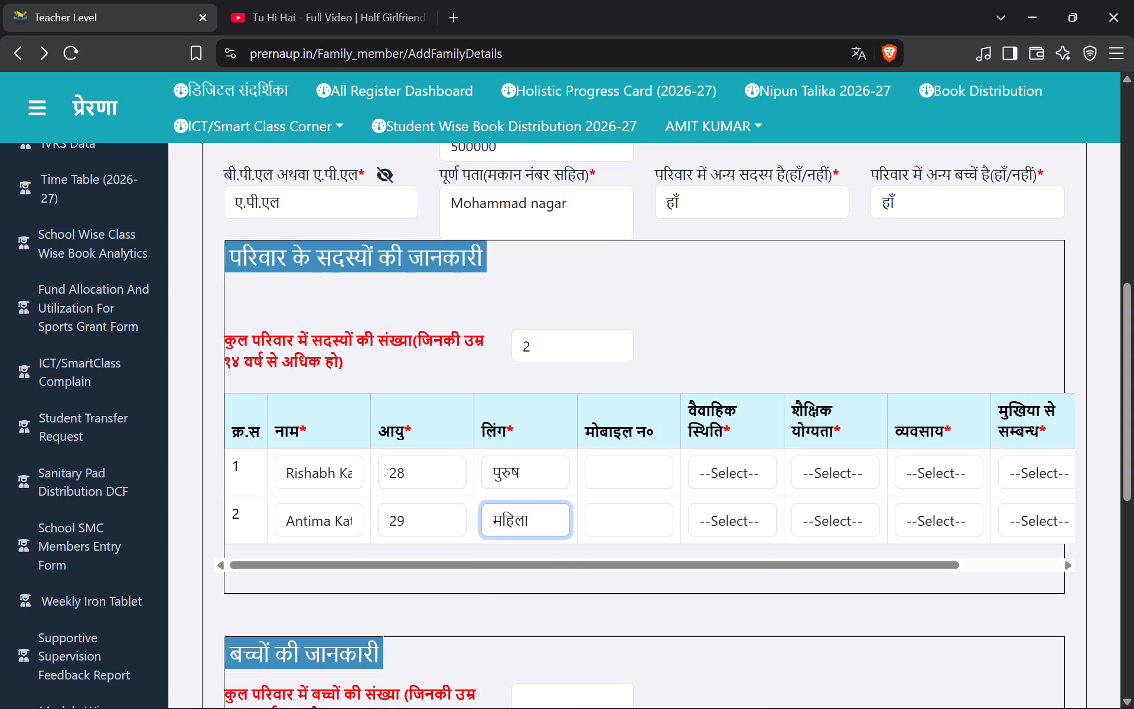
click(746, 476)
click(734, 528)
click(745, 508)
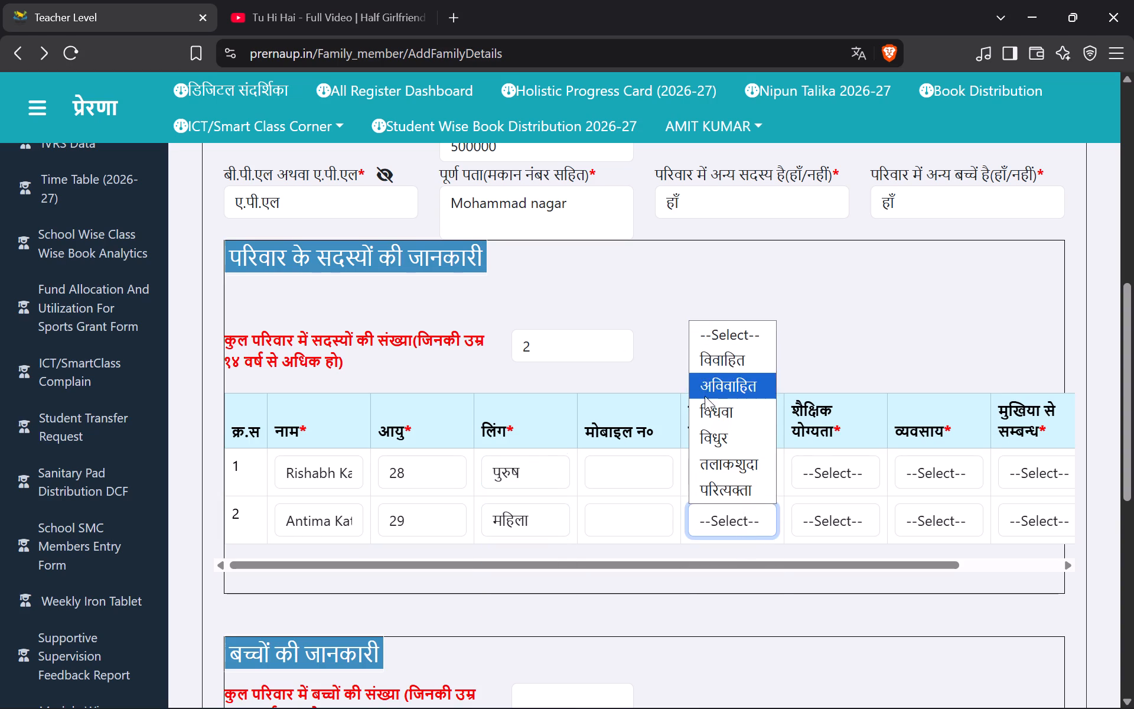
click(713, 367)
Set the first member's education to परास्नातक and occupation to किसान, and the second member's to स्नातक and गृहणी.
click(832, 474)
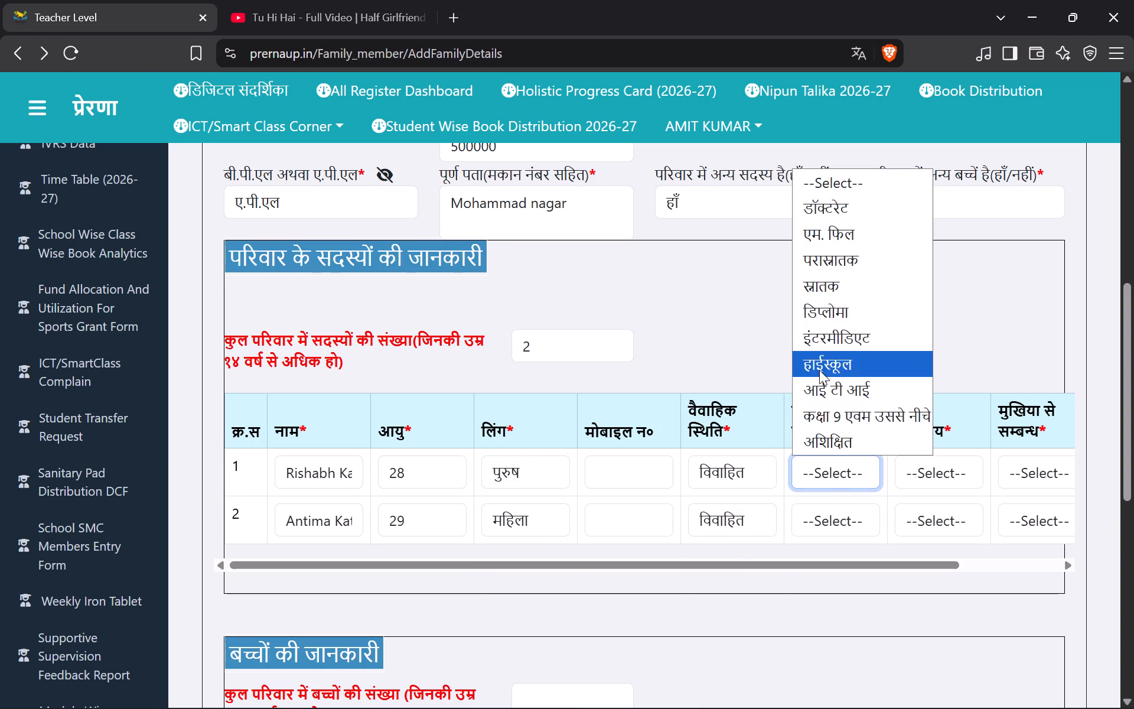
click(819, 265)
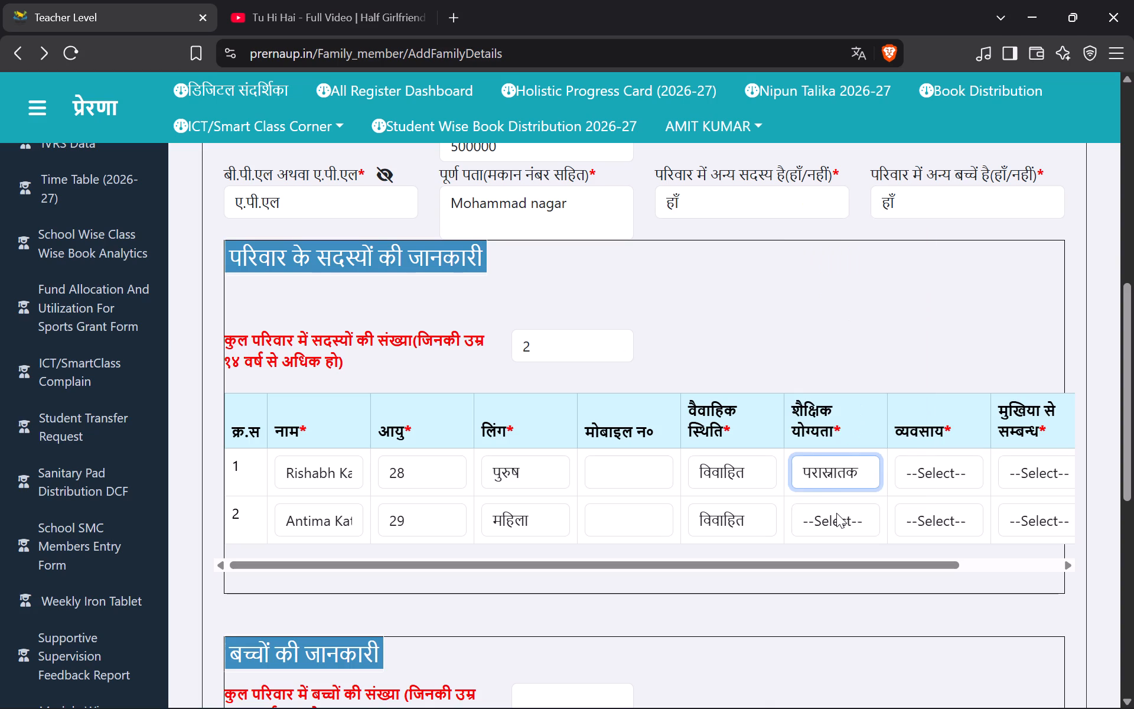
click(836, 513)
click(825, 333)
click(941, 464)
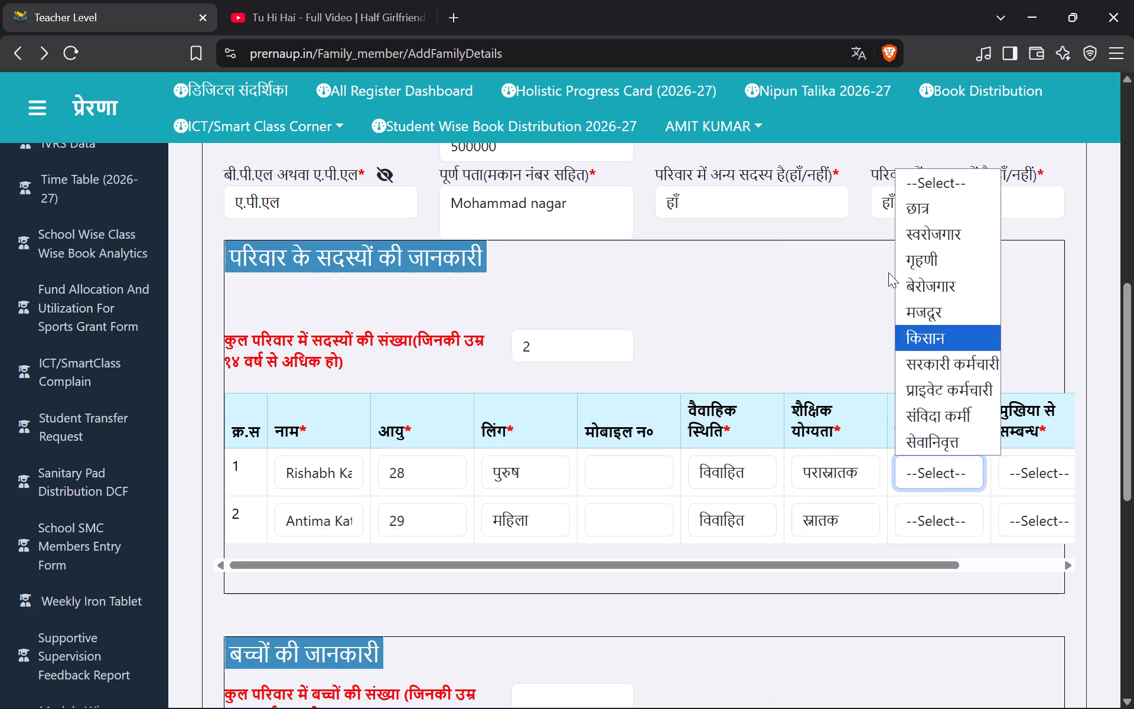
click(933, 333)
click(950, 523)
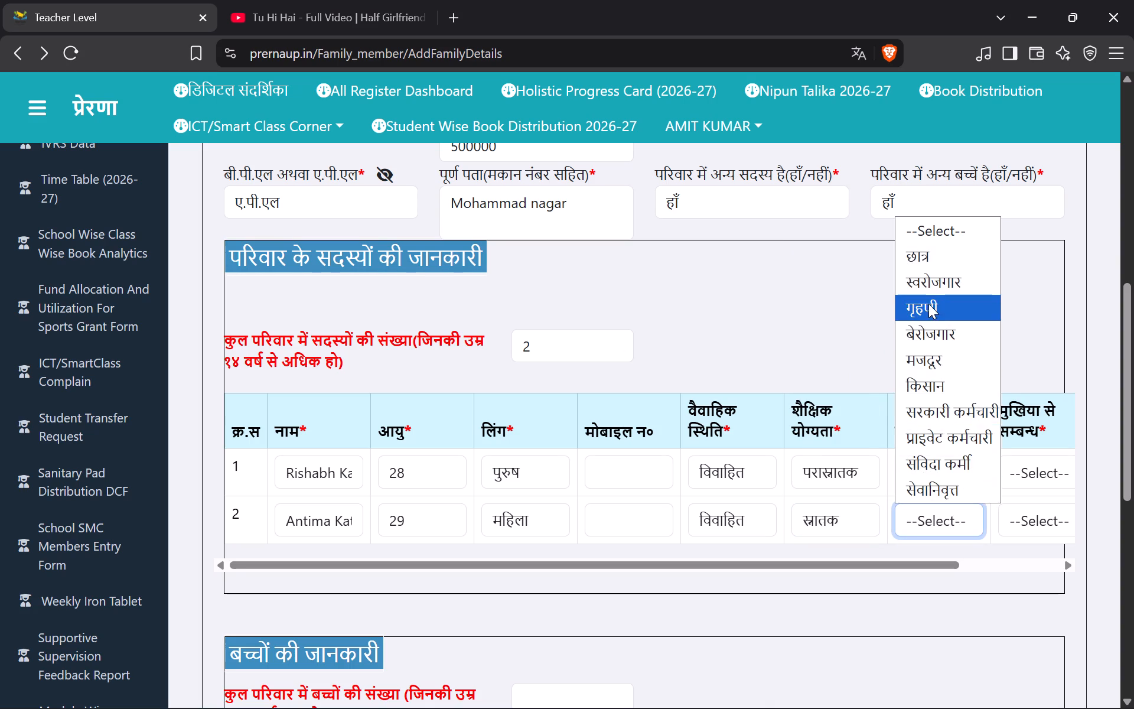
click(928, 304)
Set the relationship to the household head to पुत्र for the first member and बहू for the second.
click(1034, 473)
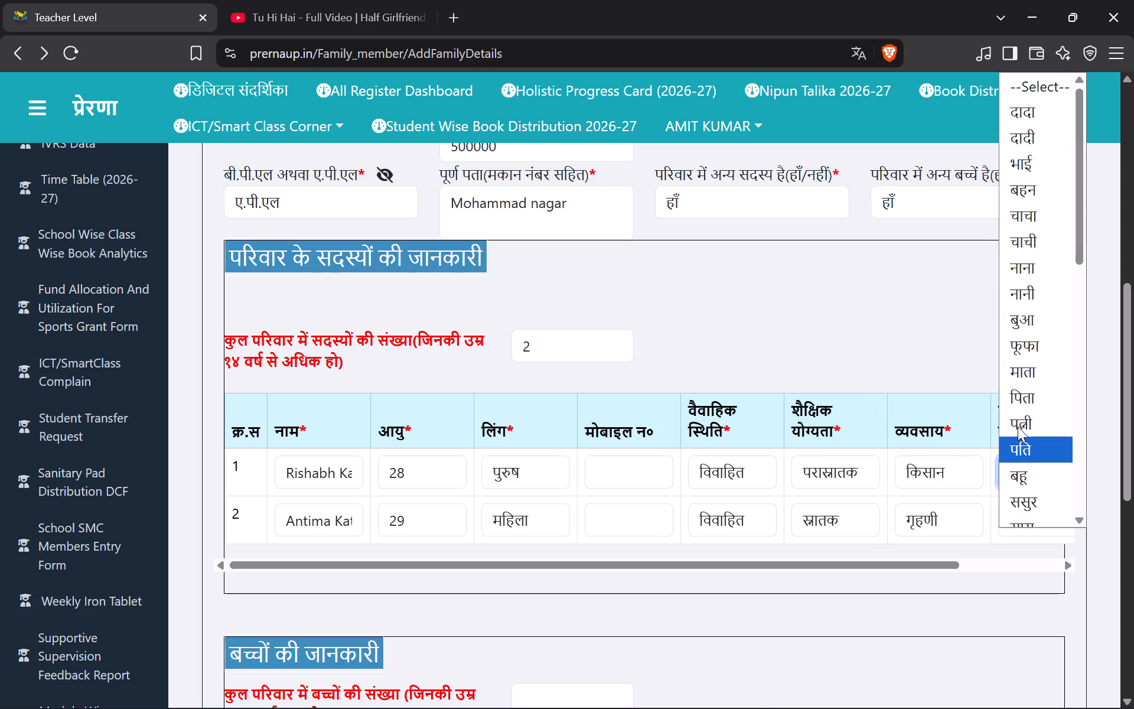
scroll(1019, 430, down, 6)
click(1014, 339)
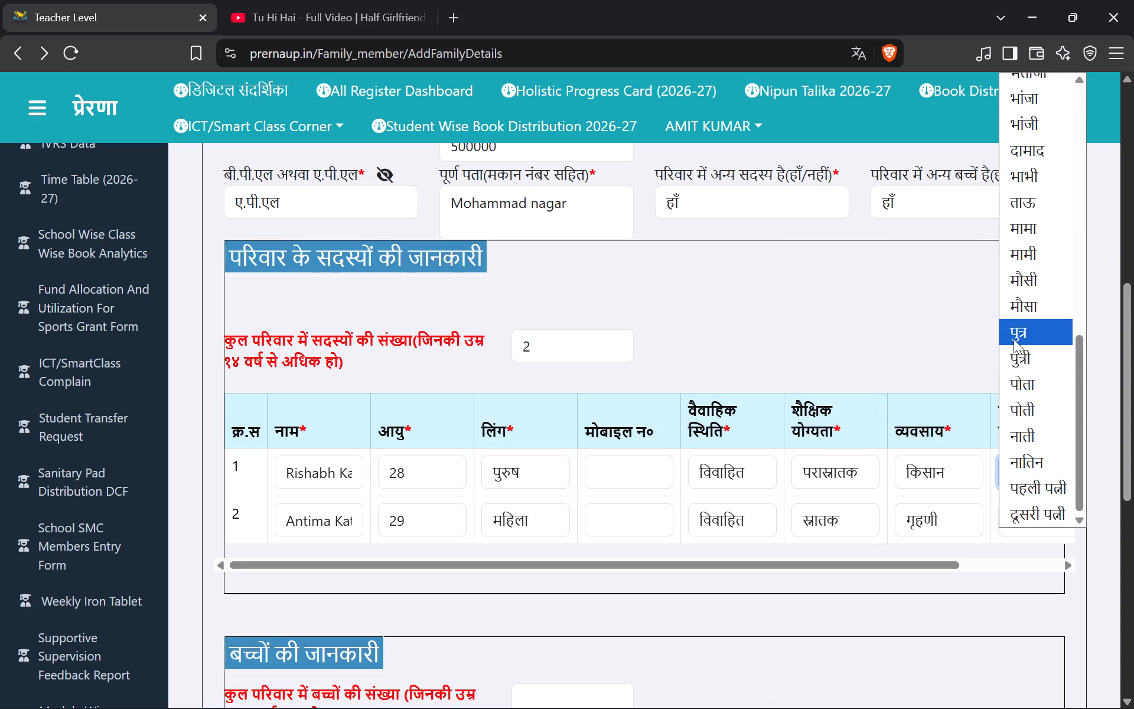
click(1058, 531)
click(1025, 465)
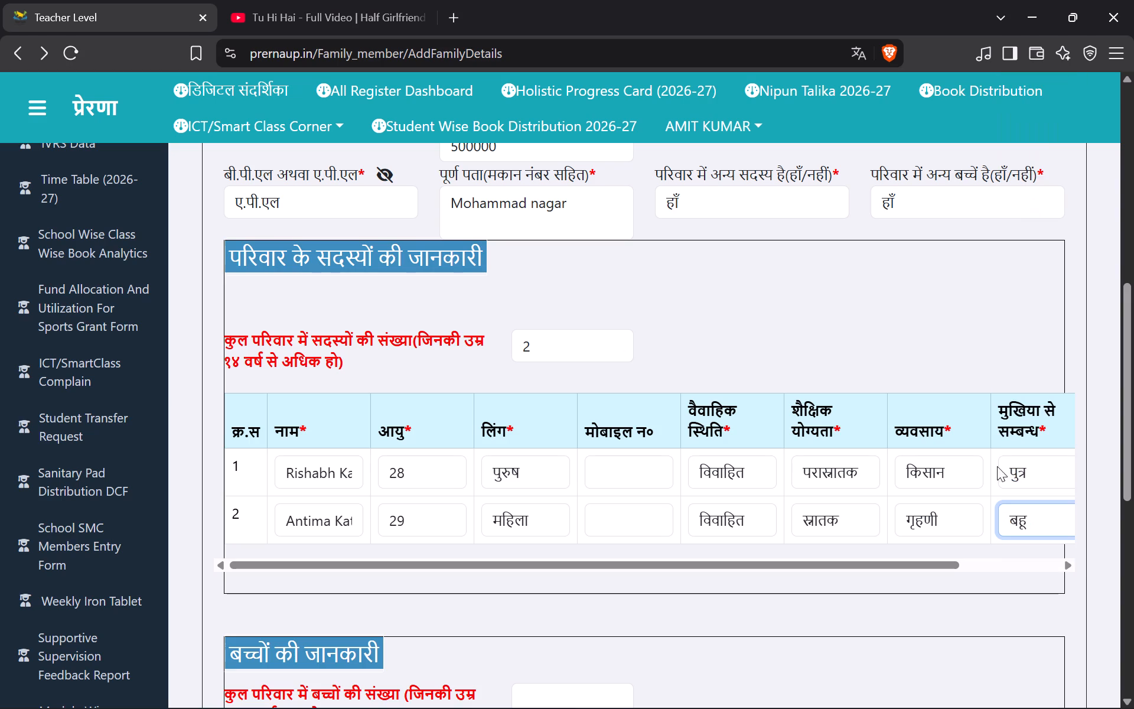
Set the number of children aged 0 to 14 in the family to 2.
scroll(240, 430, down, 3)
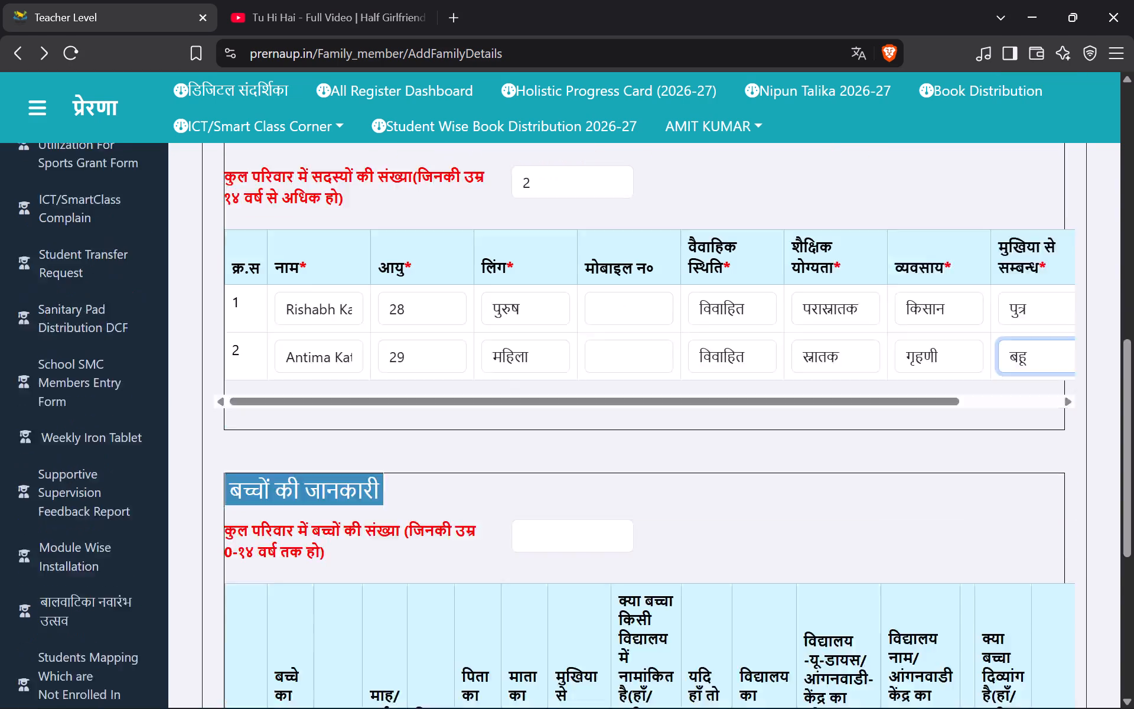
click(534, 431)
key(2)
click(444, 617)
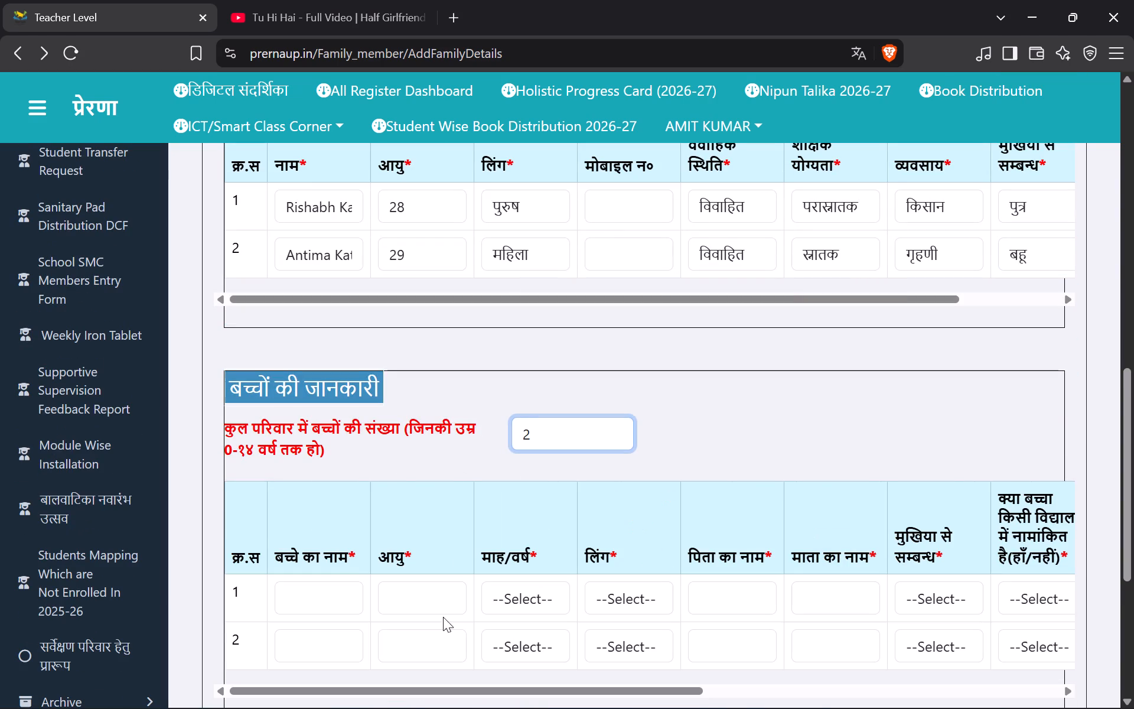
Enter the names of the two children in the children's table.
click(353, 605)
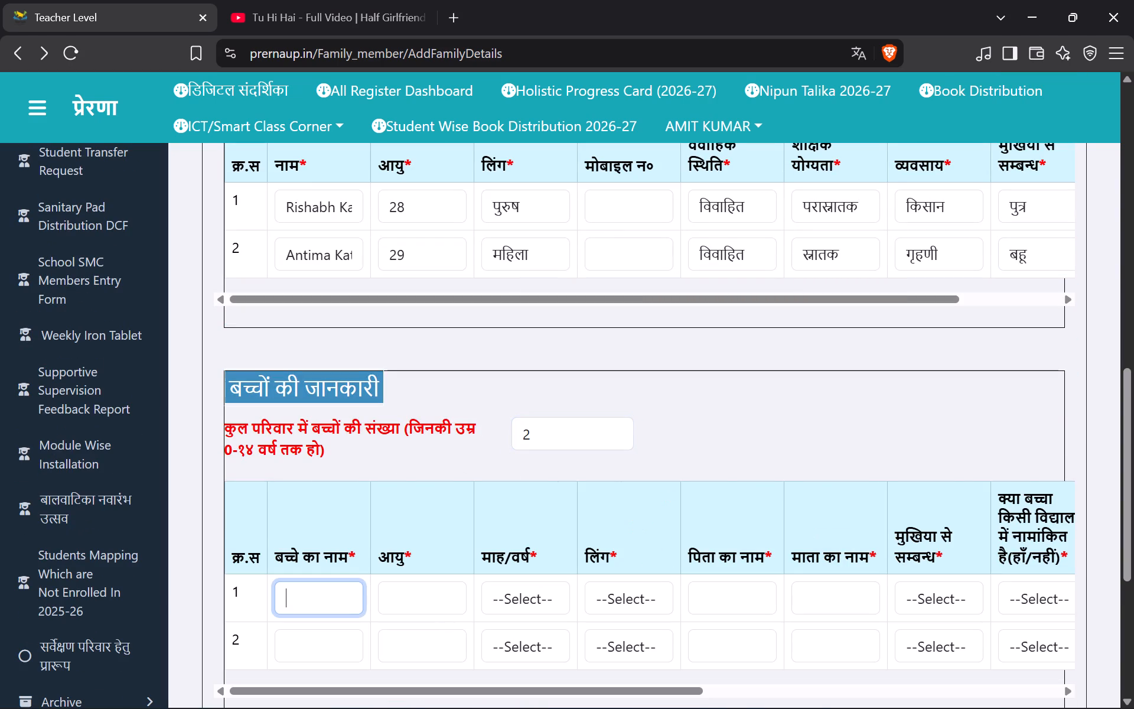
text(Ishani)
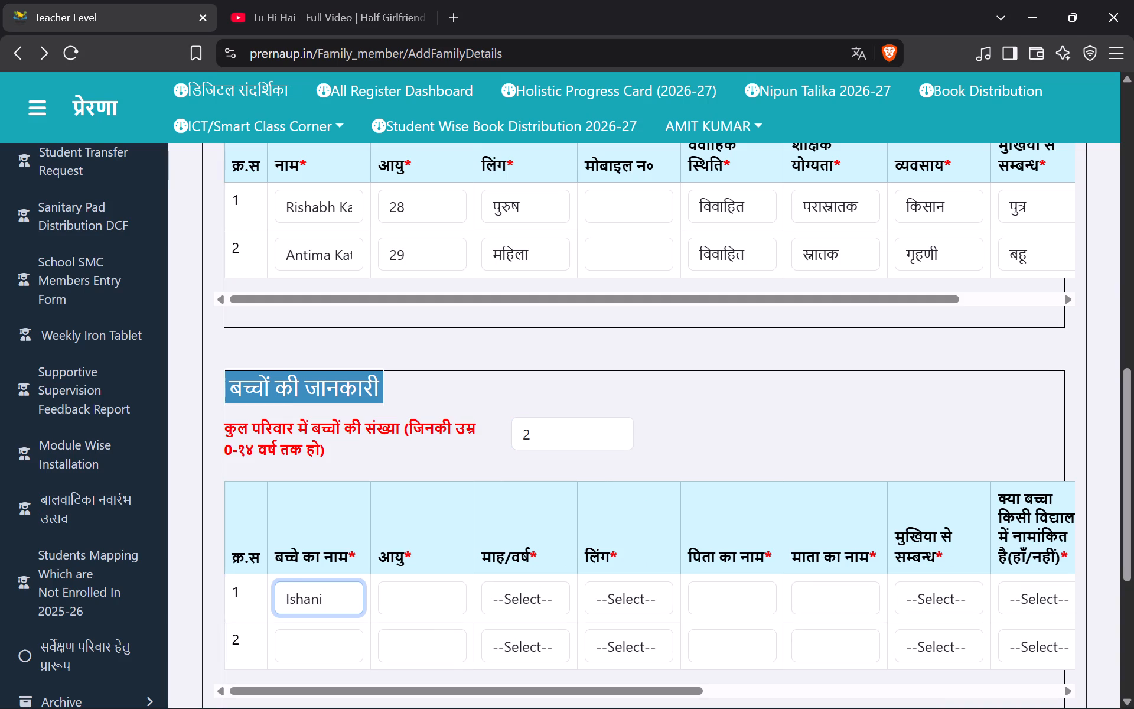
click(328, 659)
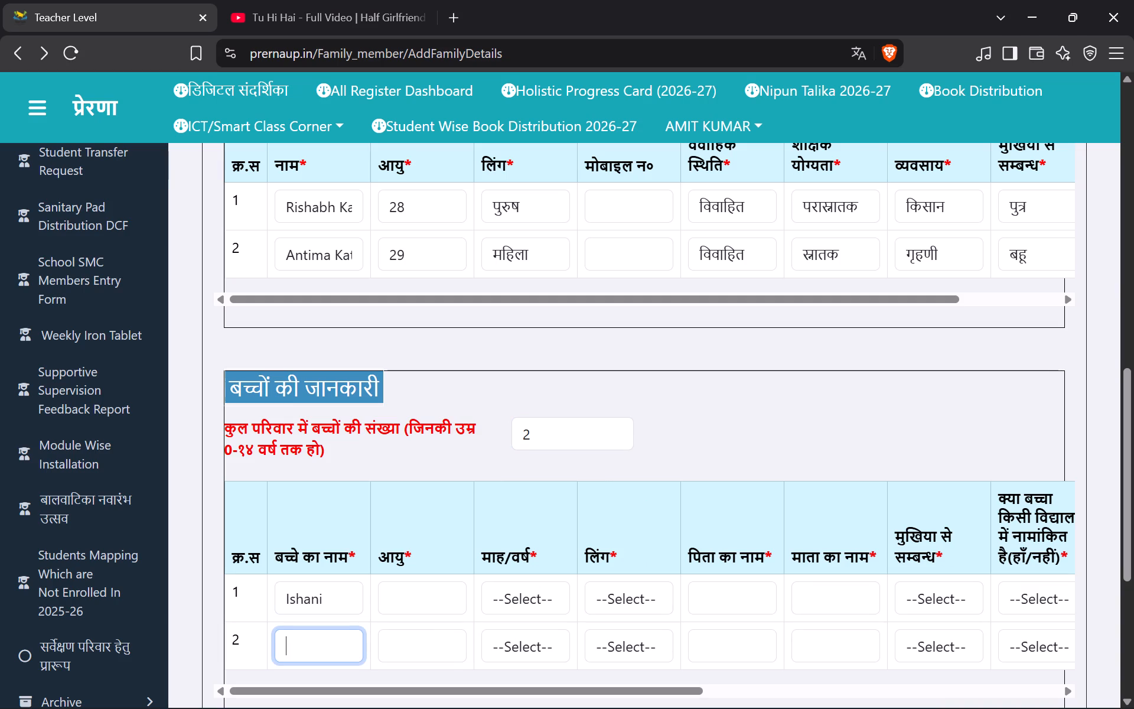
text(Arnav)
Set the first child's age to 8 and the second child's to 3, both in वर्ष.
click(398, 590)
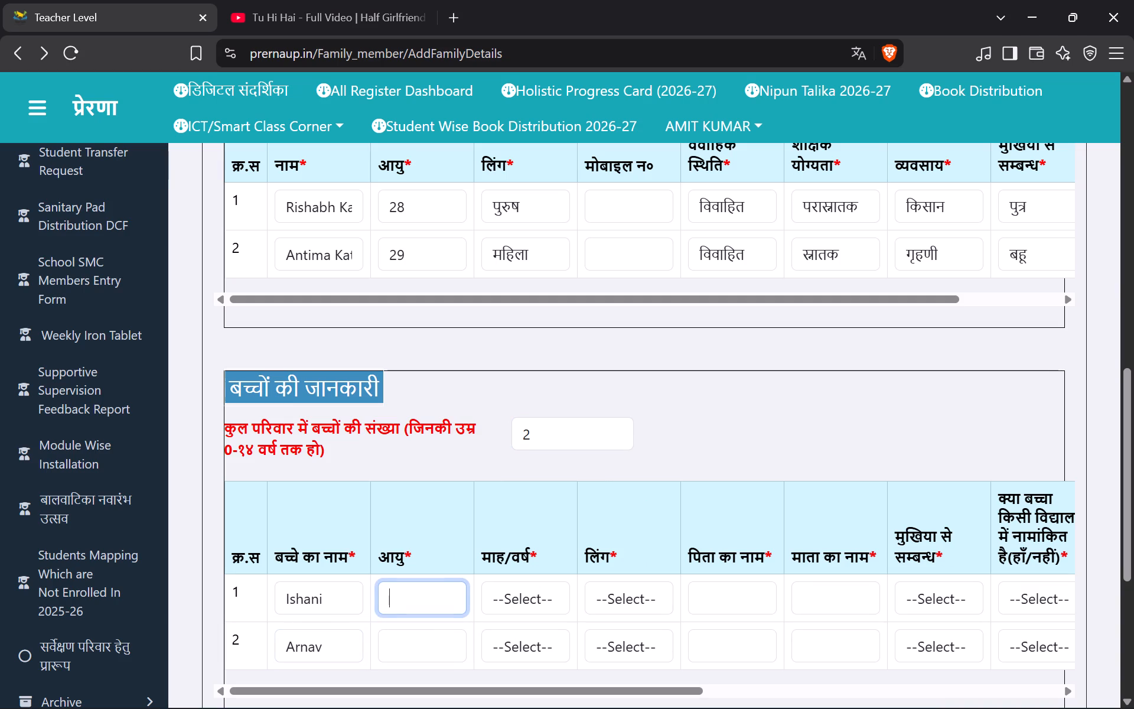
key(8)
click(395, 656)
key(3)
click(526, 608)
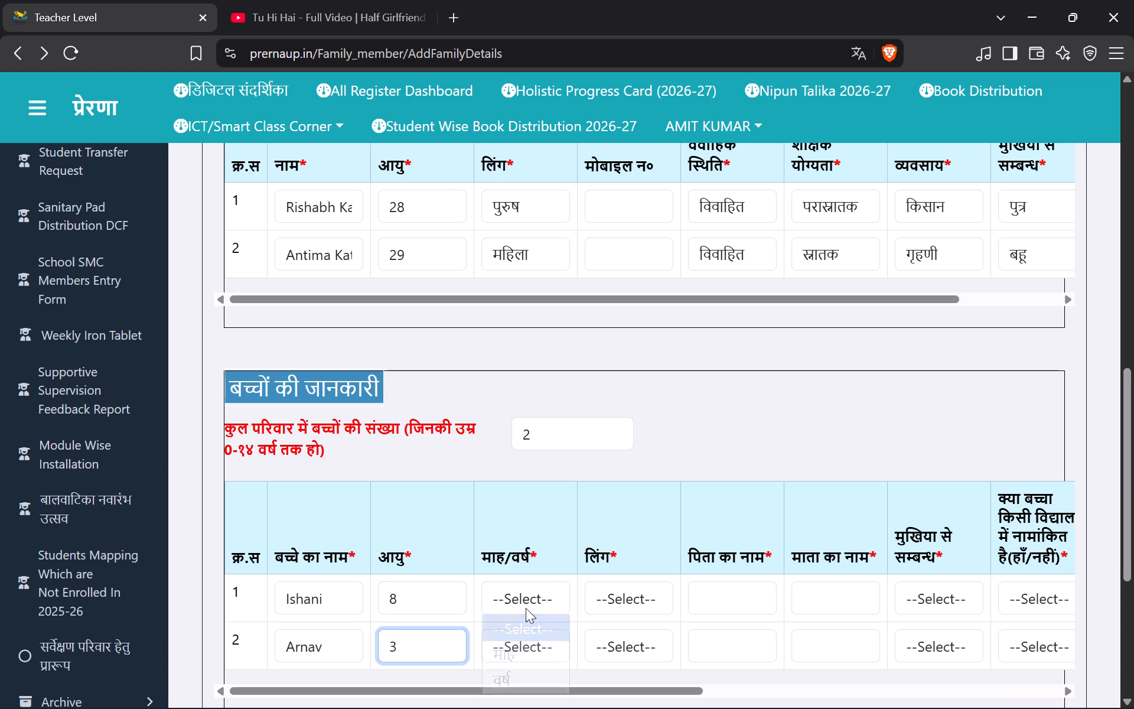
click(510, 674)
click(510, 651)
click(509, 617)
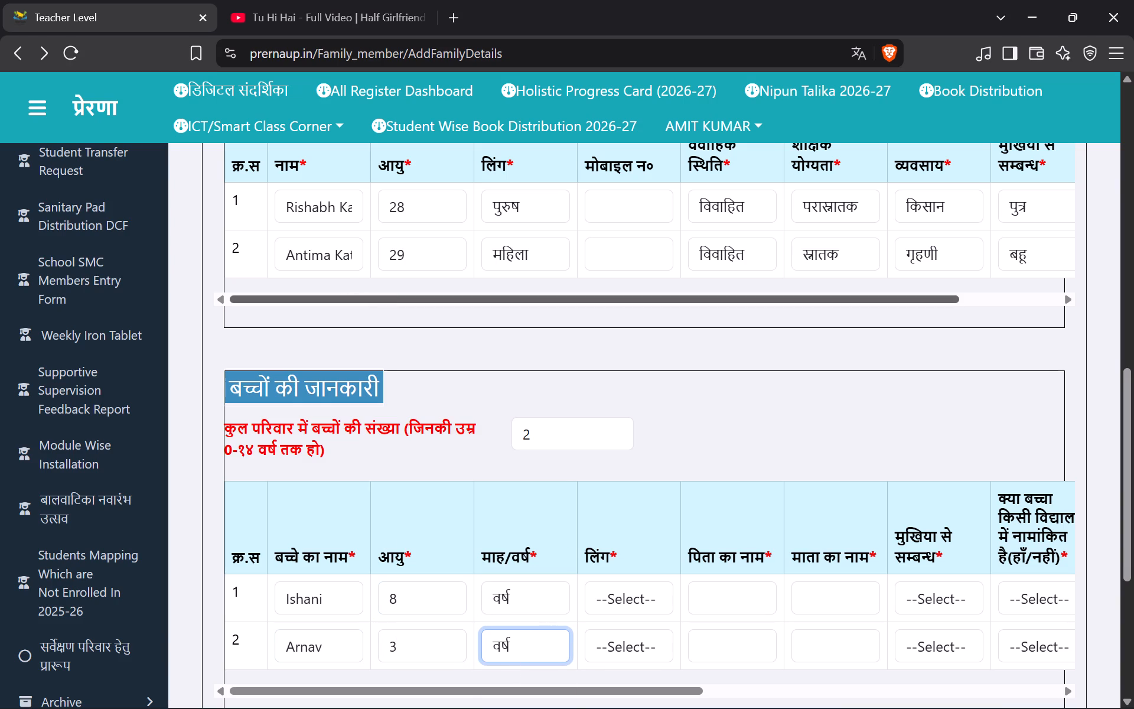
Copy the first family member's name into the father's name field of both children.
click(330, 232)
click(332, 218)
key(ctrl+a)
key(ctrl+c)
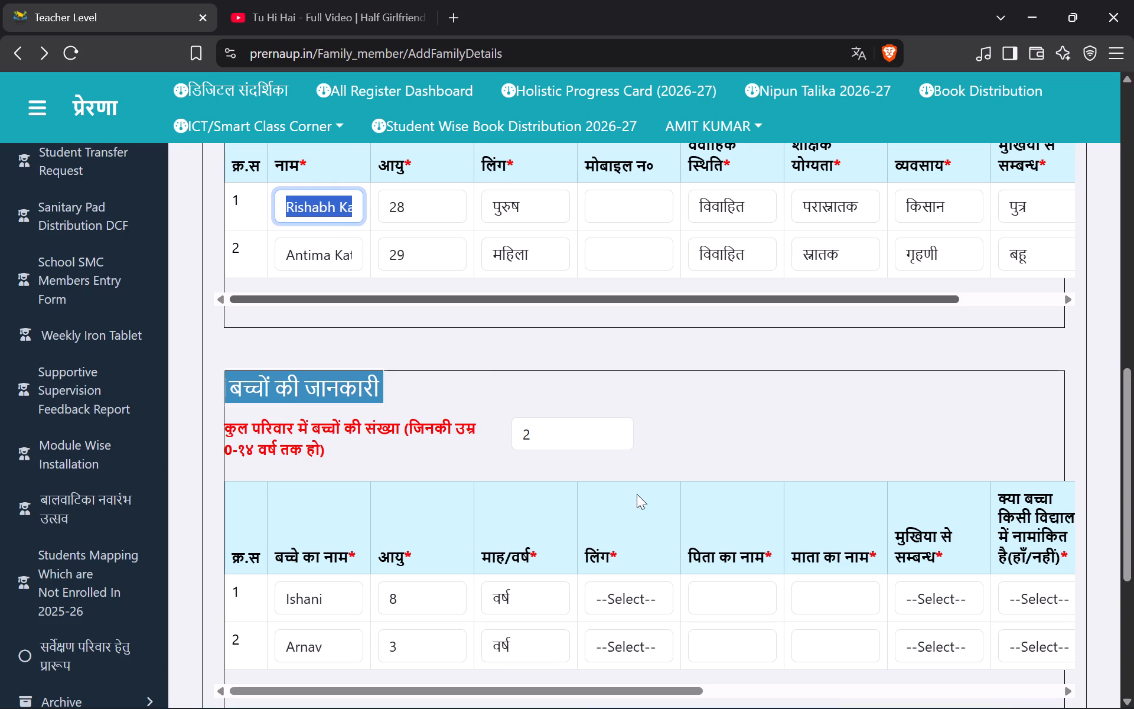
ctrl+click(696, 590)
key(ctrl+v)
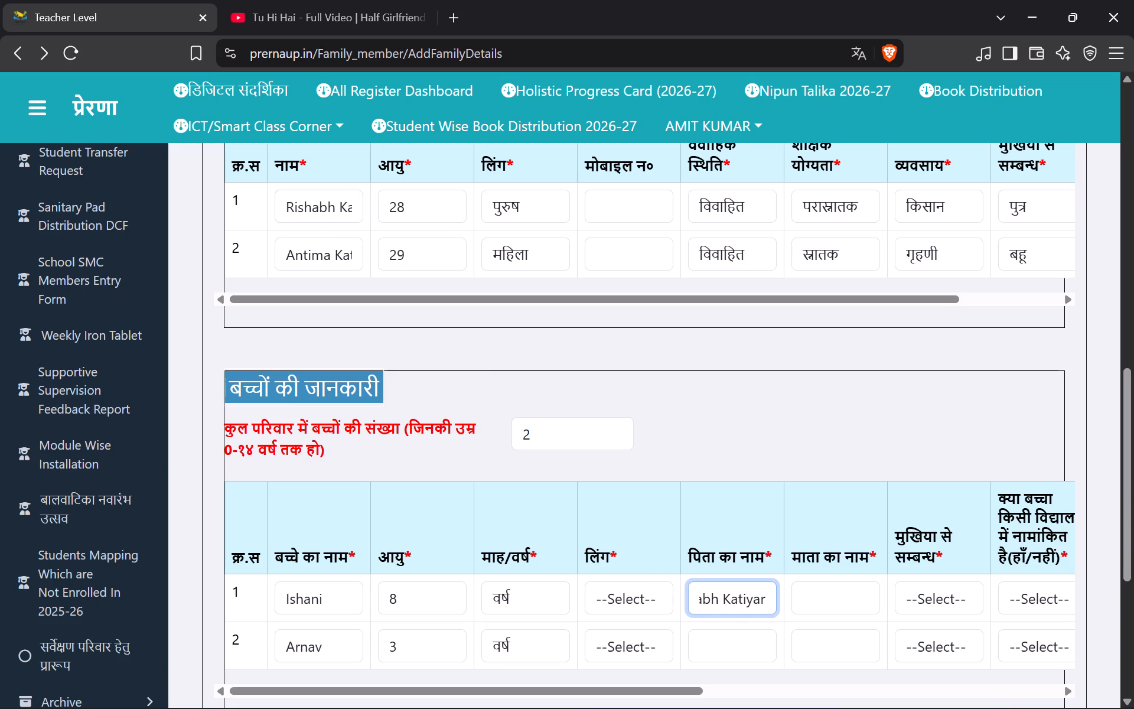
ctrl+click(719, 645)
key(ctrl+v)
Copy the second family member's name into the mother's name field of both children.
click(321, 259)
key(ctrl+a)
key(ctrl+c)
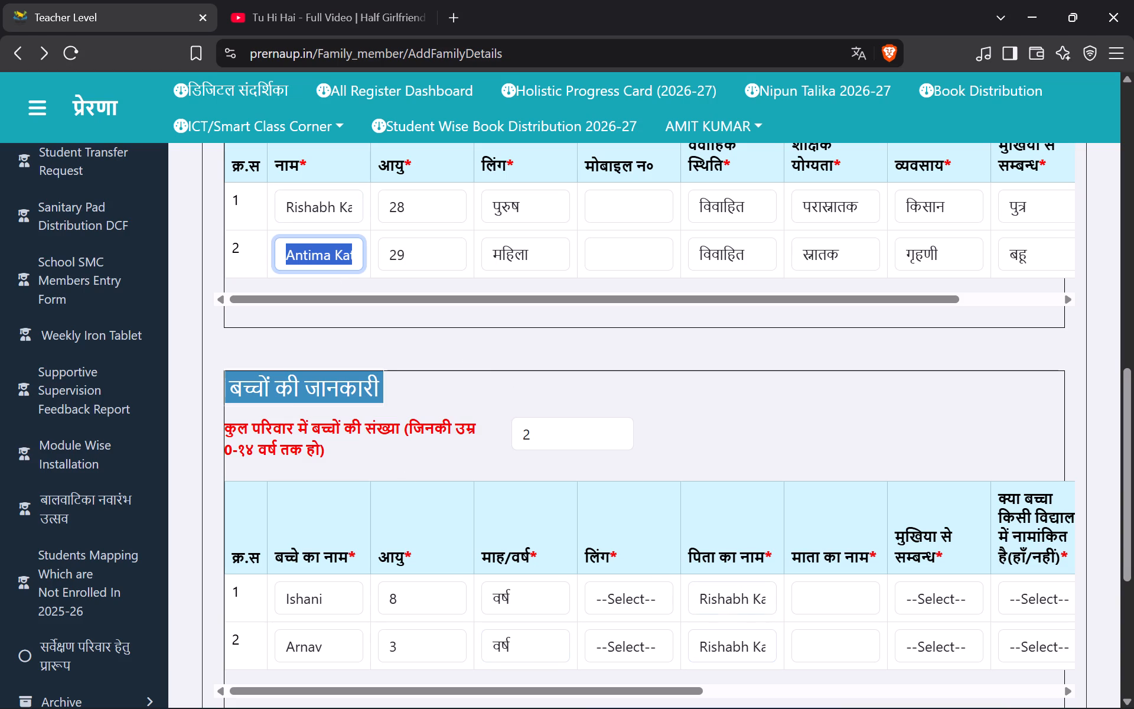
click(836, 603)
key(ctrl+v)
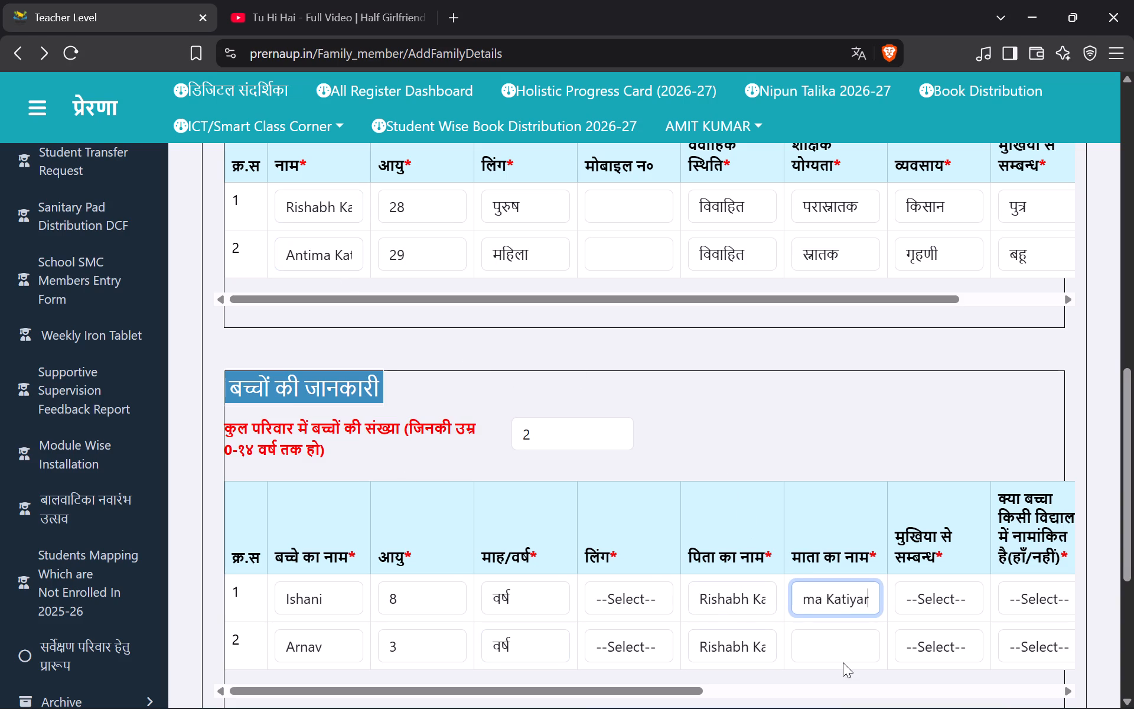
ctrl+click(843, 662)
ctrl+click(840, 655)
key(ctrl+v)
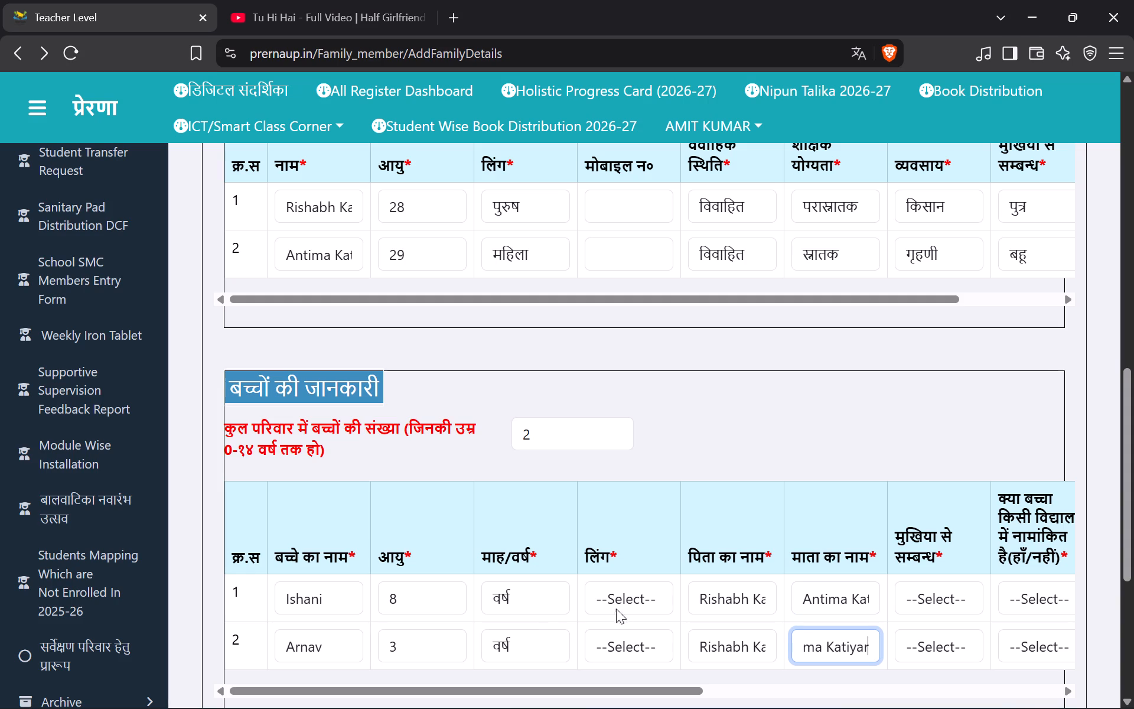
Set the first child's gender to महिला and the second child's to पुरुष in the children's table.
click(631, 607)
click(619, 545)
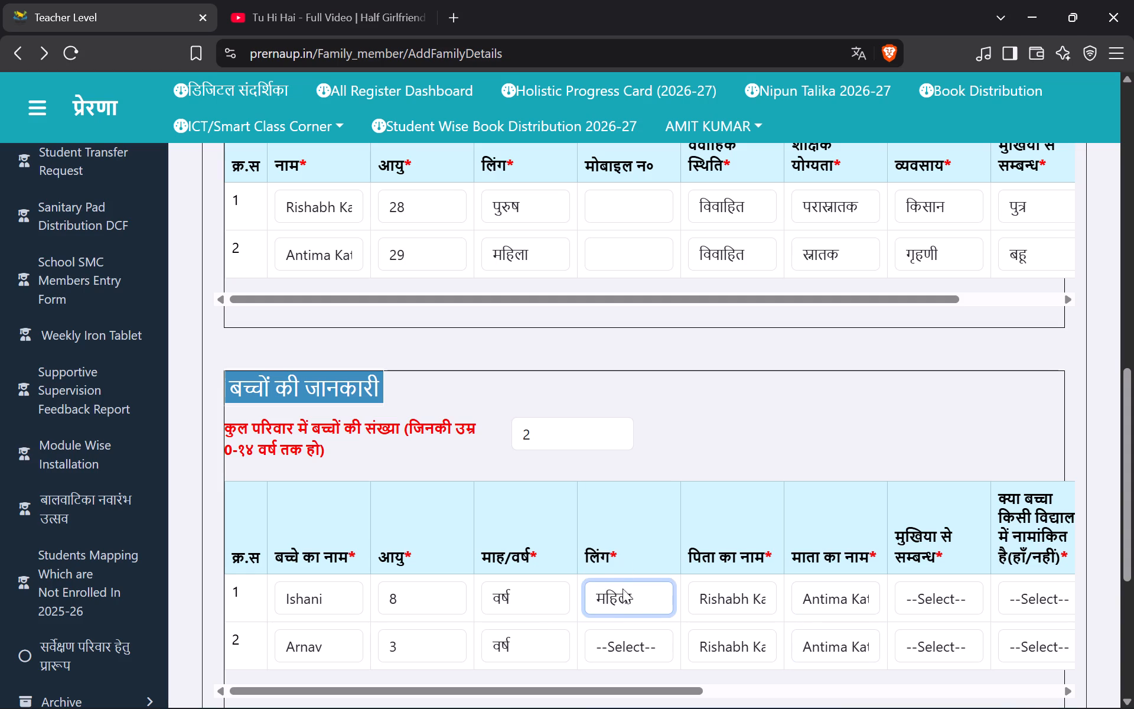
click(627, 649)
click(627, 594)
click(621, 655)
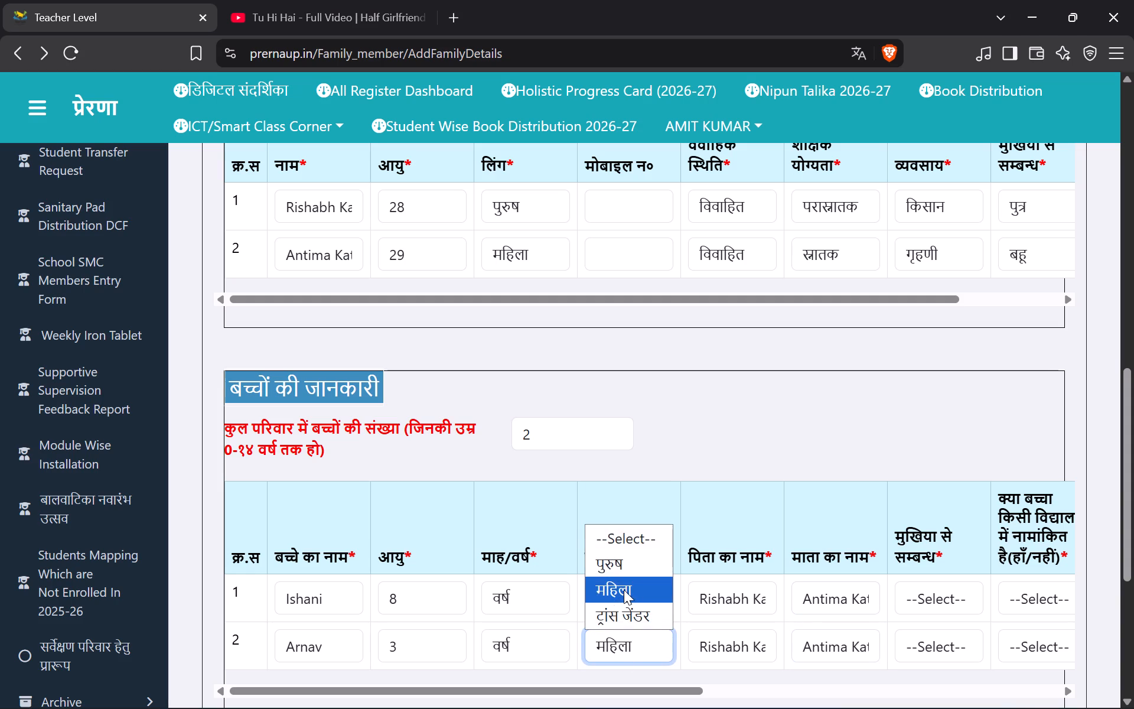
drag(624, 589, 624, 572)
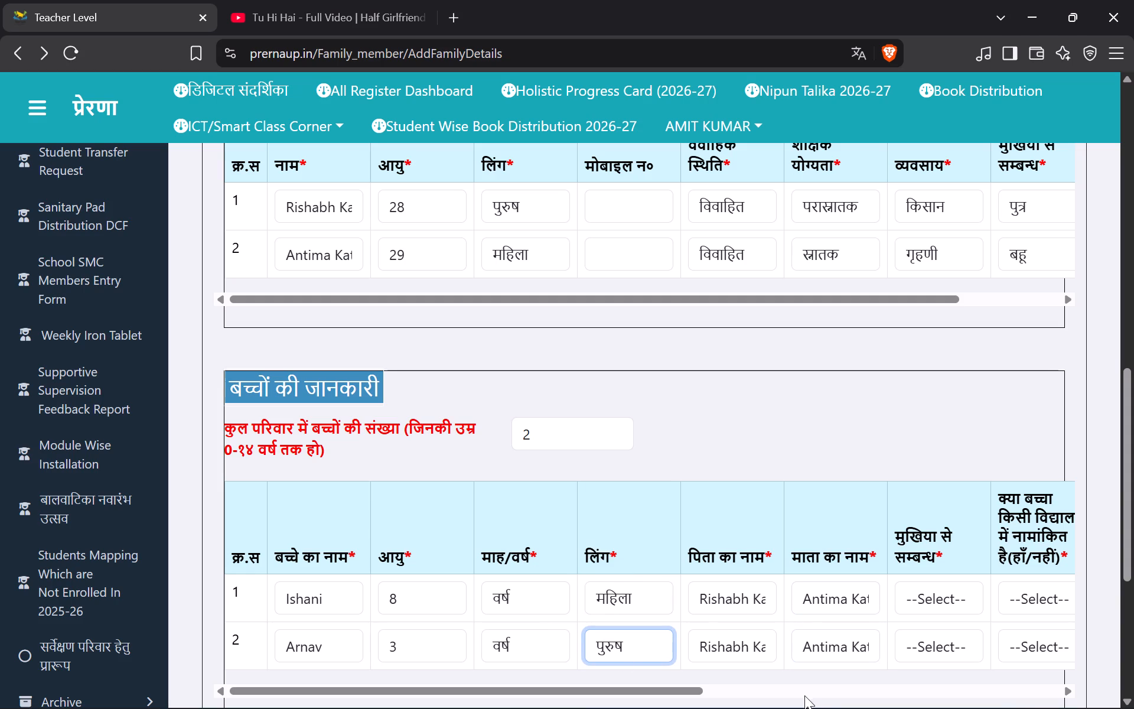
Set the relationship to the household head as नातिन for the first child and नाती for the second.
drag(700, 692, 921, 684)
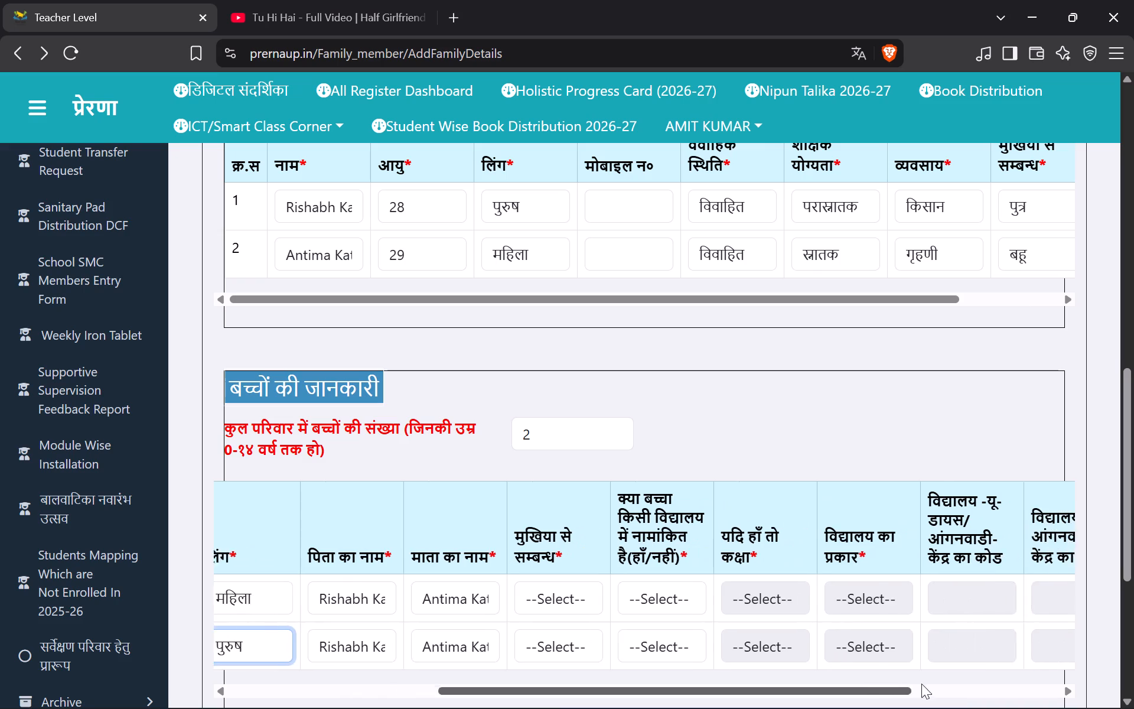
drag(921, 684, 958, 684)
click(472, 608)
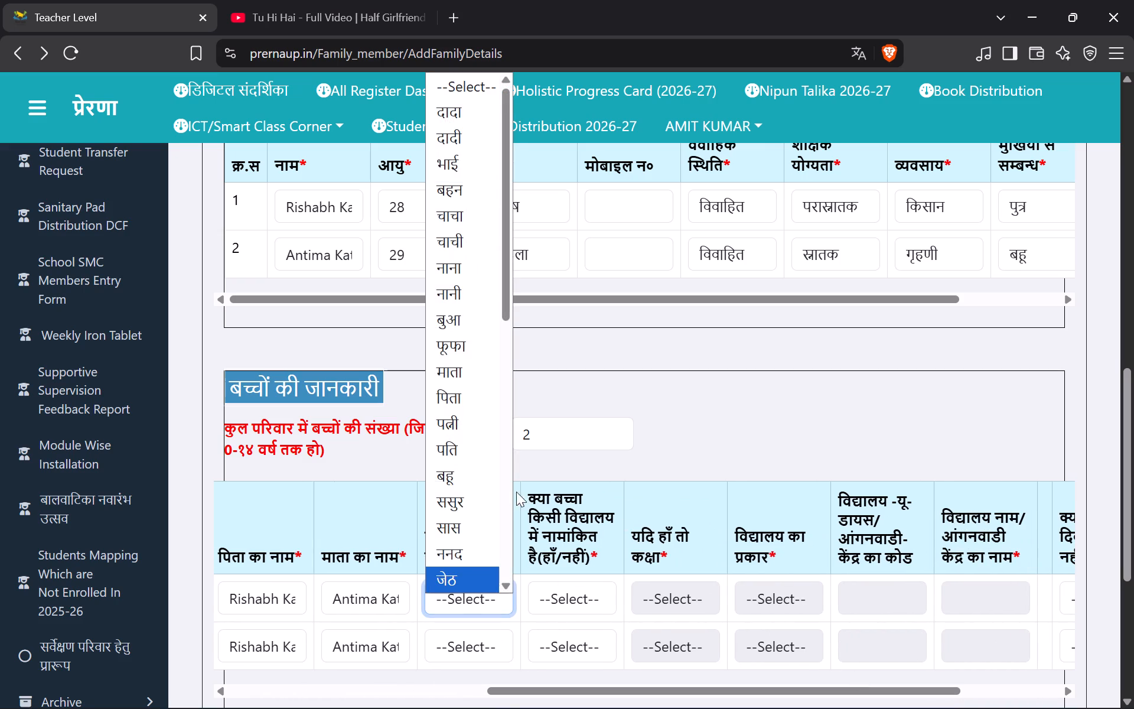
scroll(506, 489, down, 8)
click(452, 525)
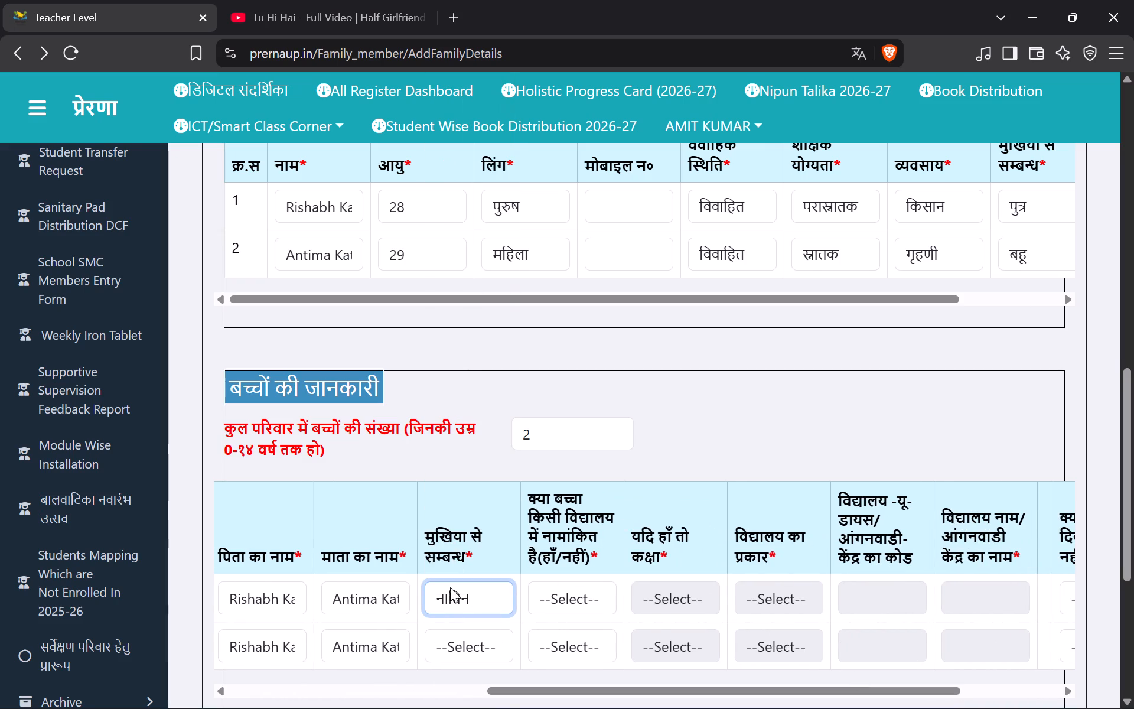
click(451, 651)
scroll(465, 556, down, 7)
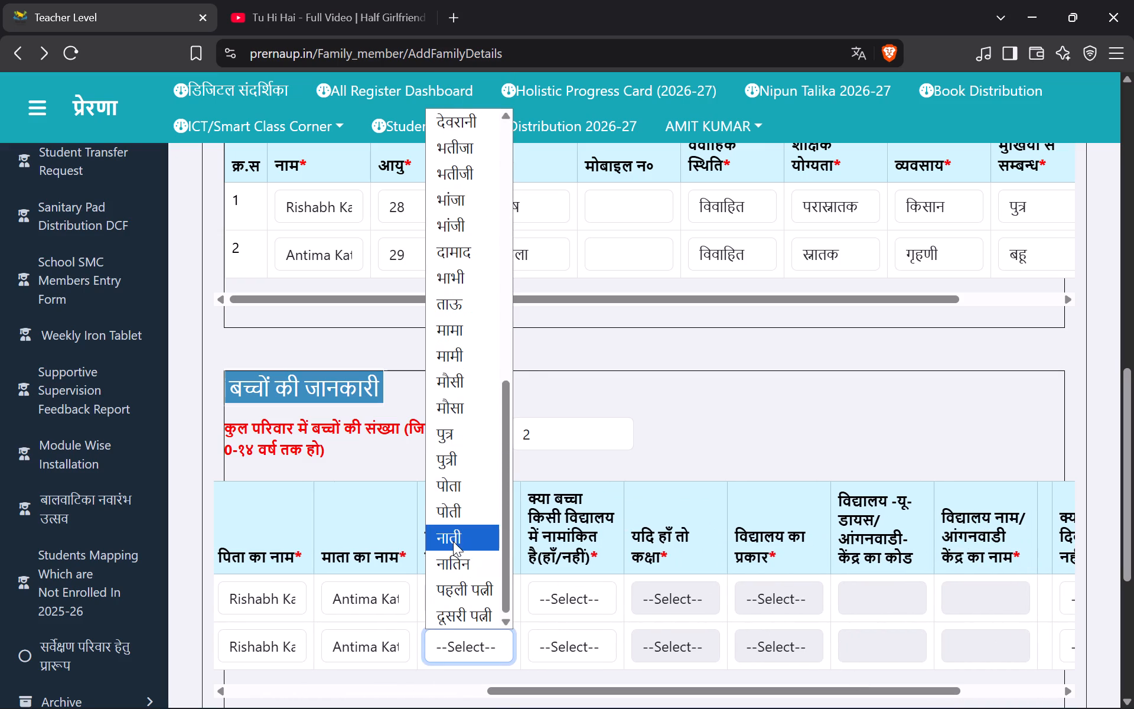
click(453, 541)
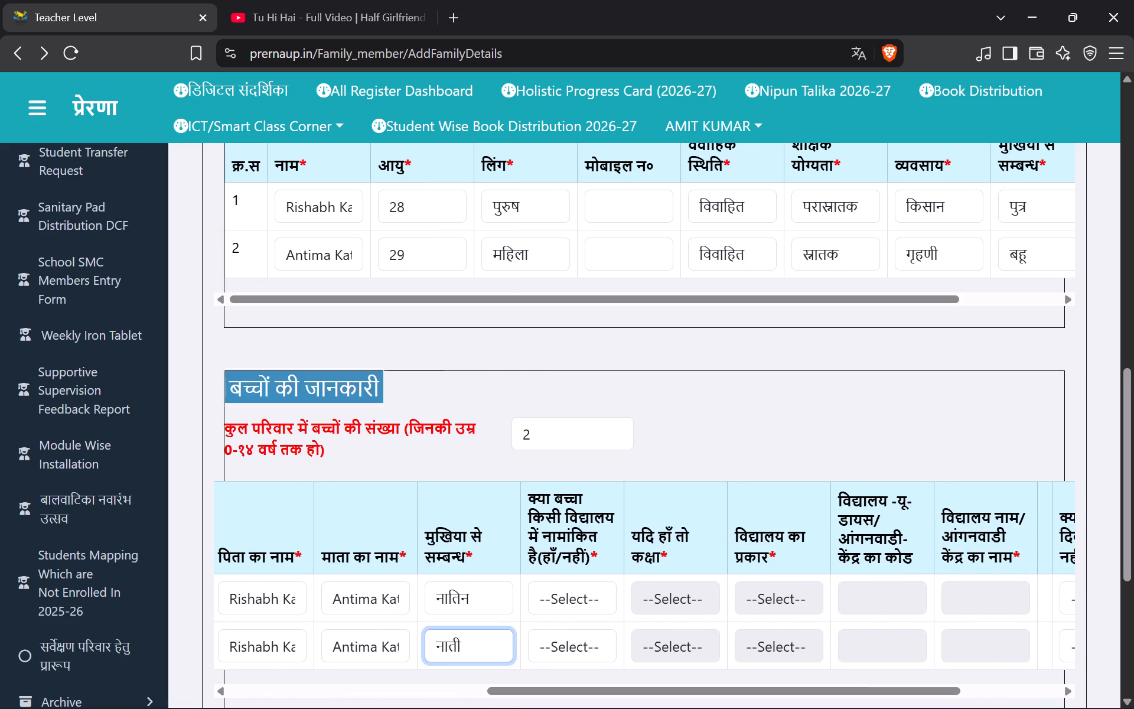
Set the school enrolment answer to हाँ for the first child and नहीं for the second.
click(561, 604)
double_click(561, 643)
click(565, 603)
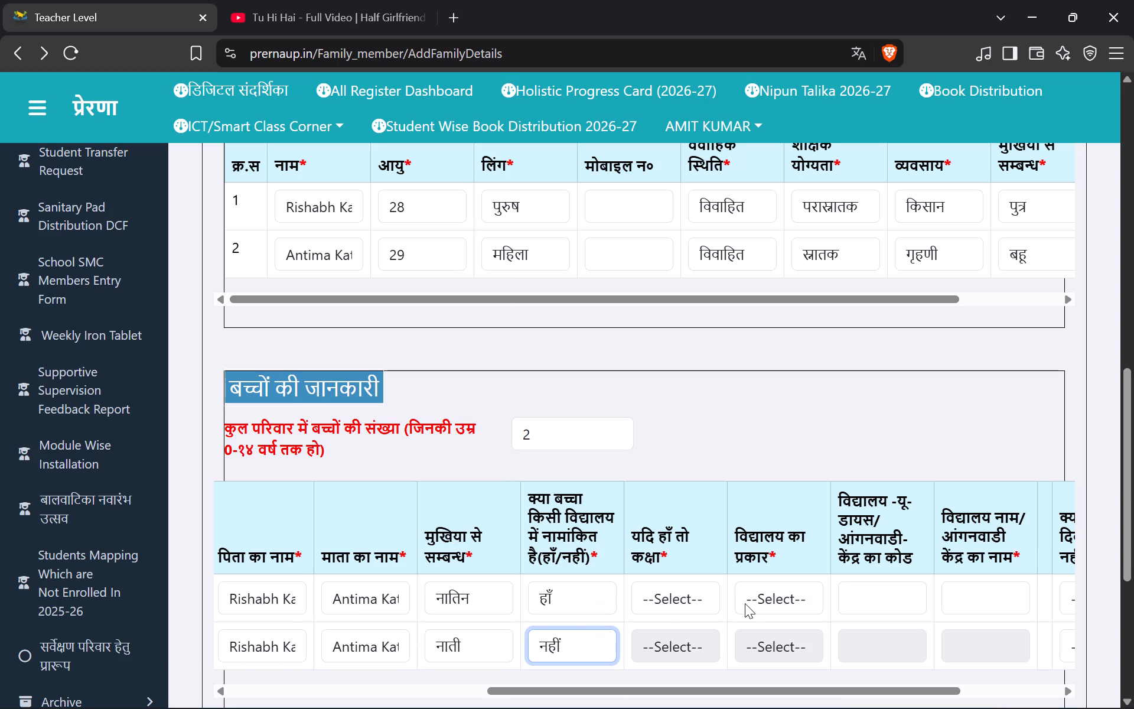
Set the first child's class to कक्षा -2 and school type to प्राइवेट विद्यालय.
click(689, 589)
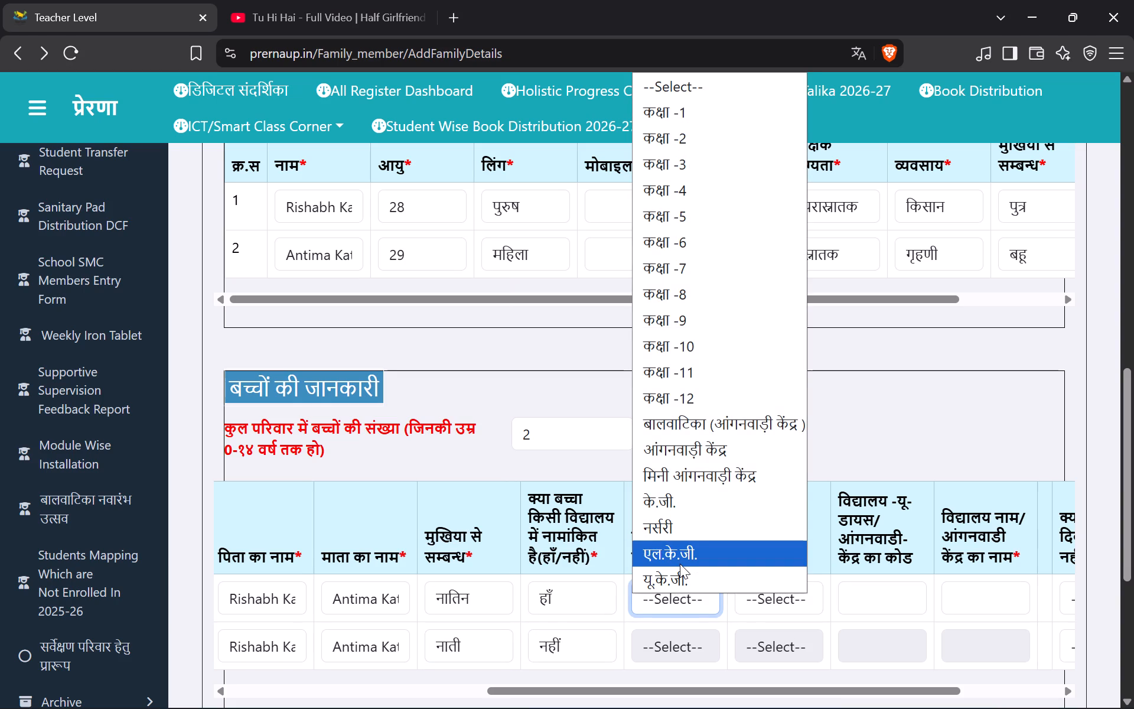
click(660, 132)
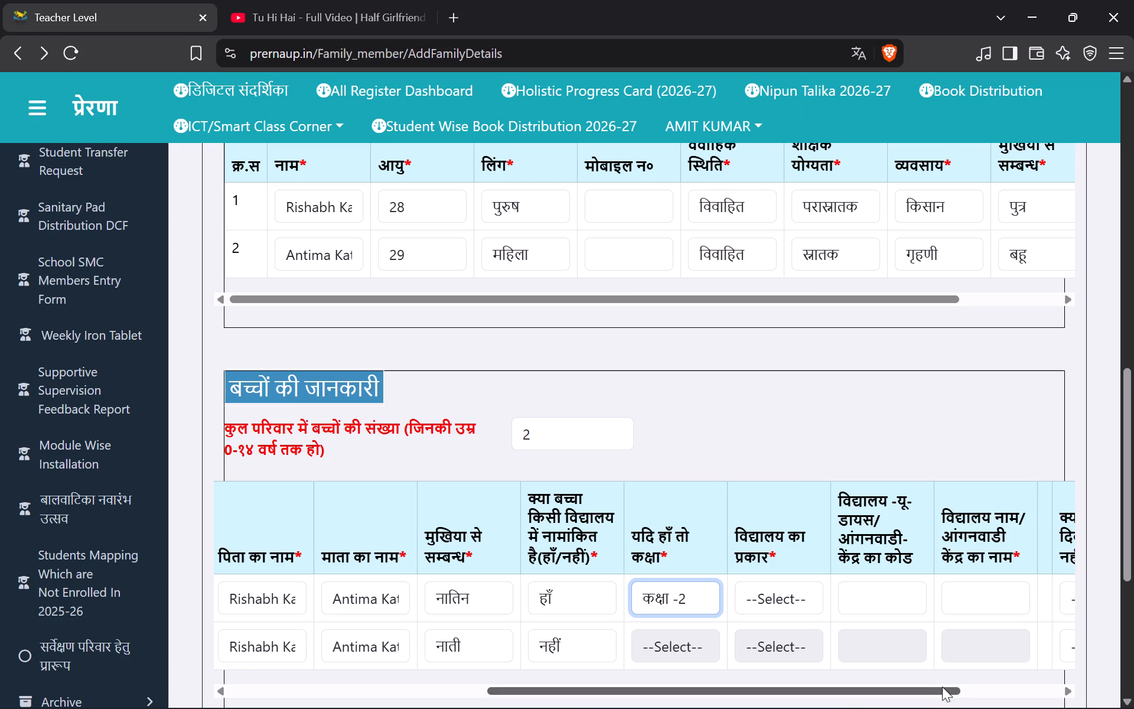
drag(943, 686, 1080, 681)
click(581, 586)
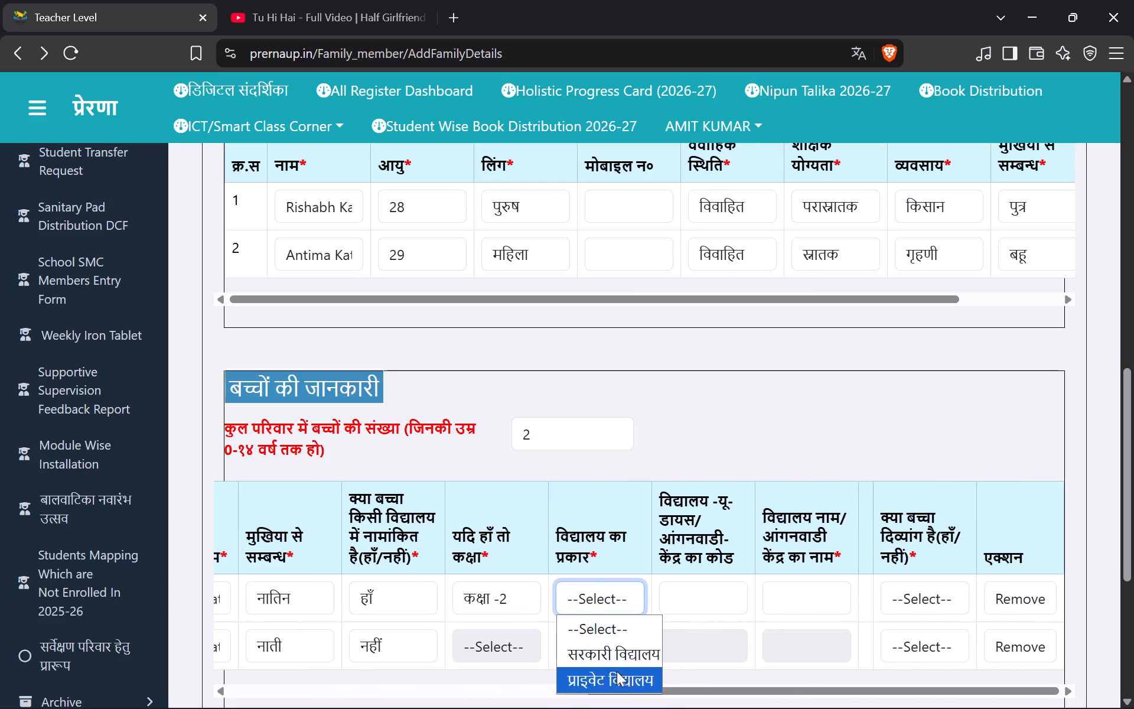
click(613, 682)
Enter Krishna Public School as the first child's school name.
click(794, 600)
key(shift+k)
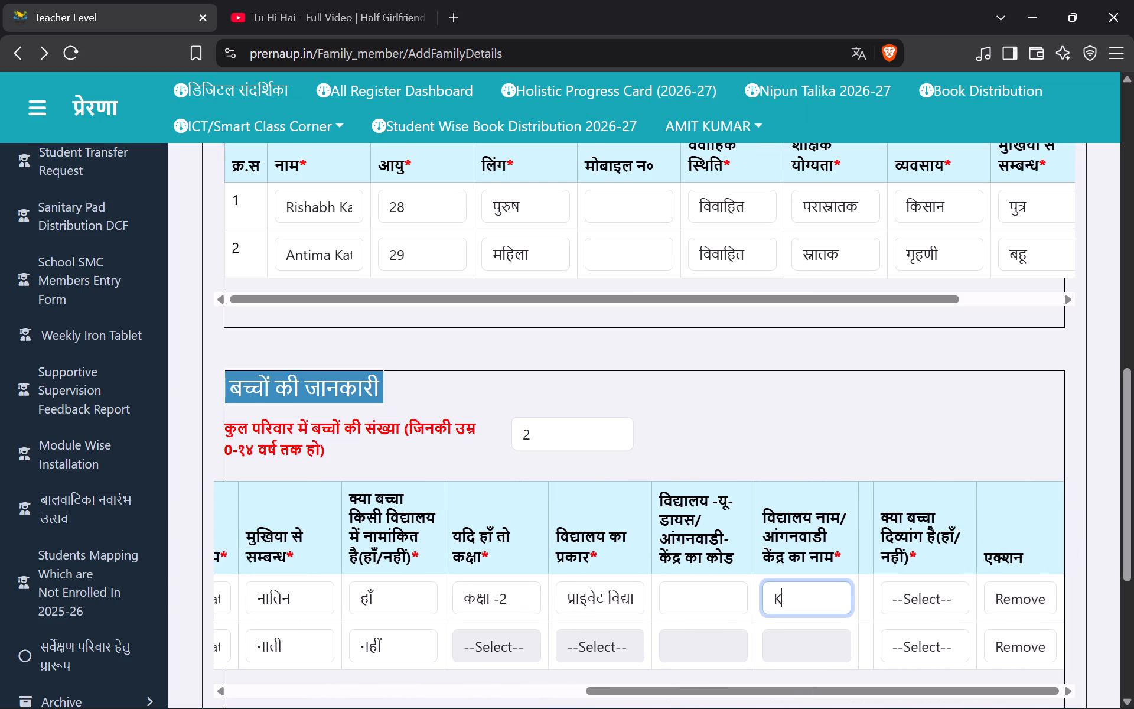
key(BackSpace)
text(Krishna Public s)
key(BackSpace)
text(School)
Set the disability (दिव्यांग) answer to नहीं for the first child and हाँ for the second.
click(956, 594)
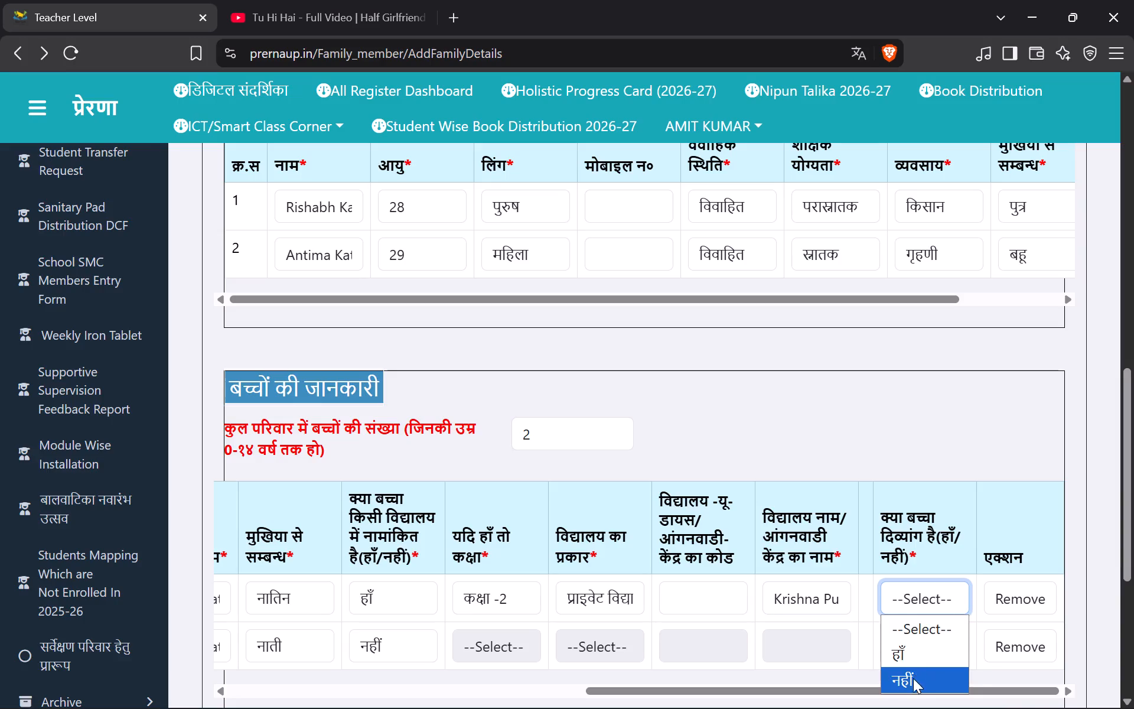
click(913, 681)
click(920, 664)
click(921, 650)
click(908, 599)
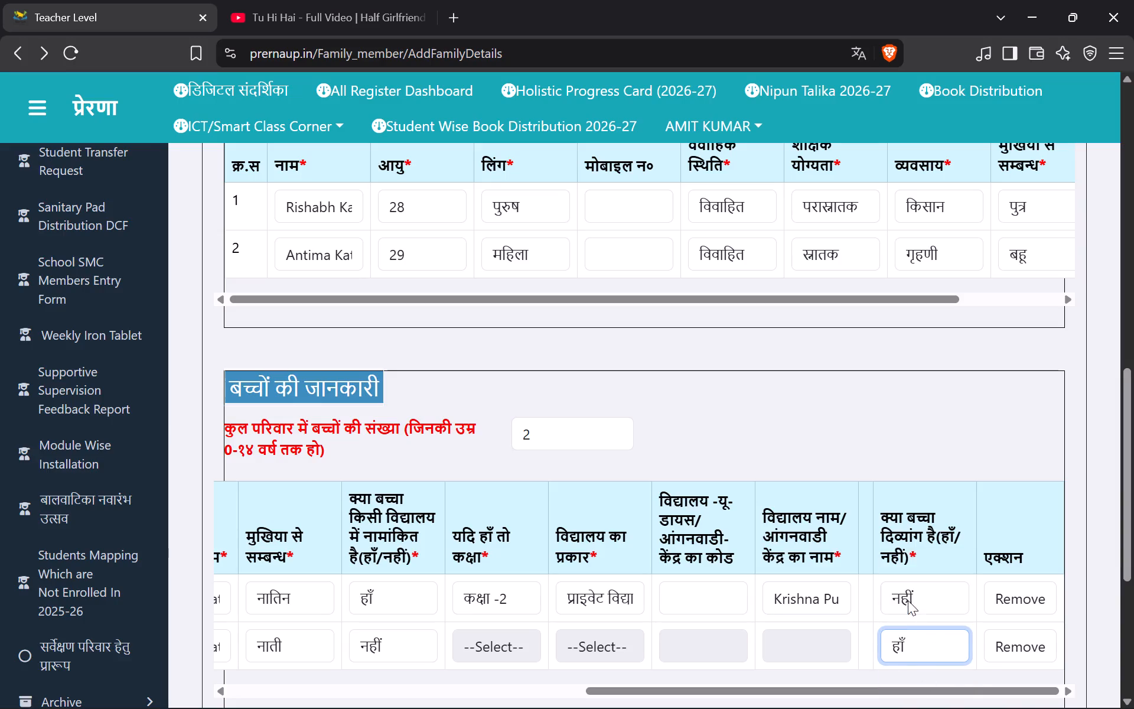
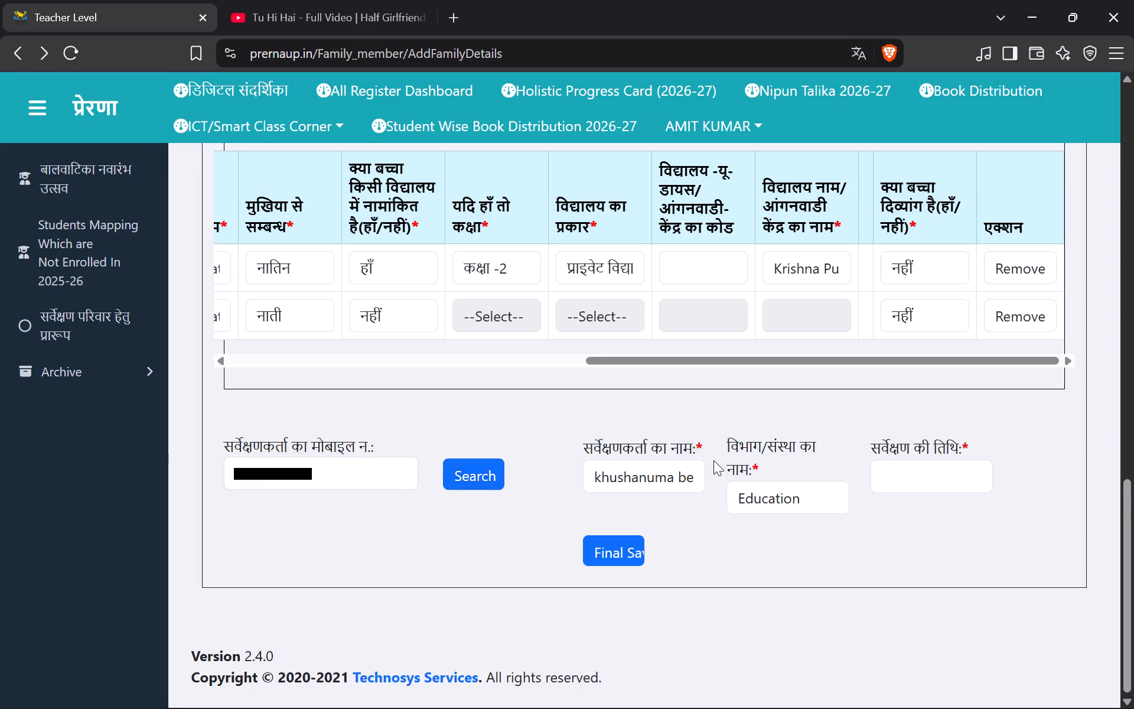
Set the survey date to 06/11/2026 and submit the sixth household's form with the final save.
click(956, 461)
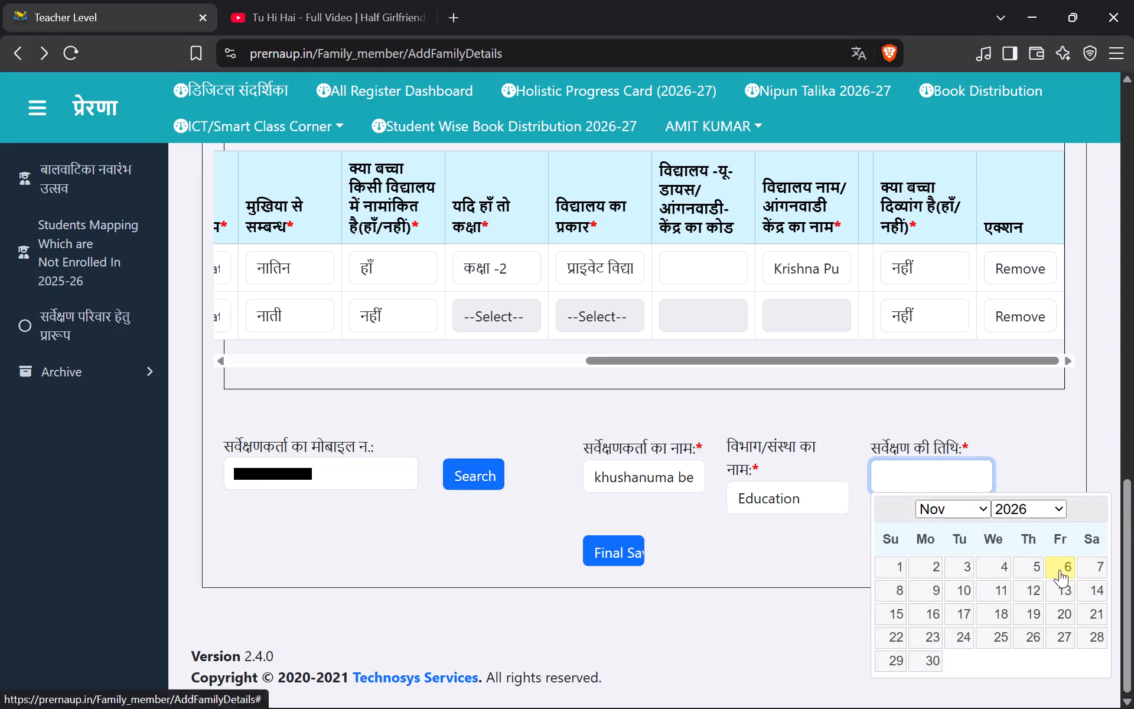
click(1060, 570)
drag(643, 558, 638, 565)
click(576, 464)
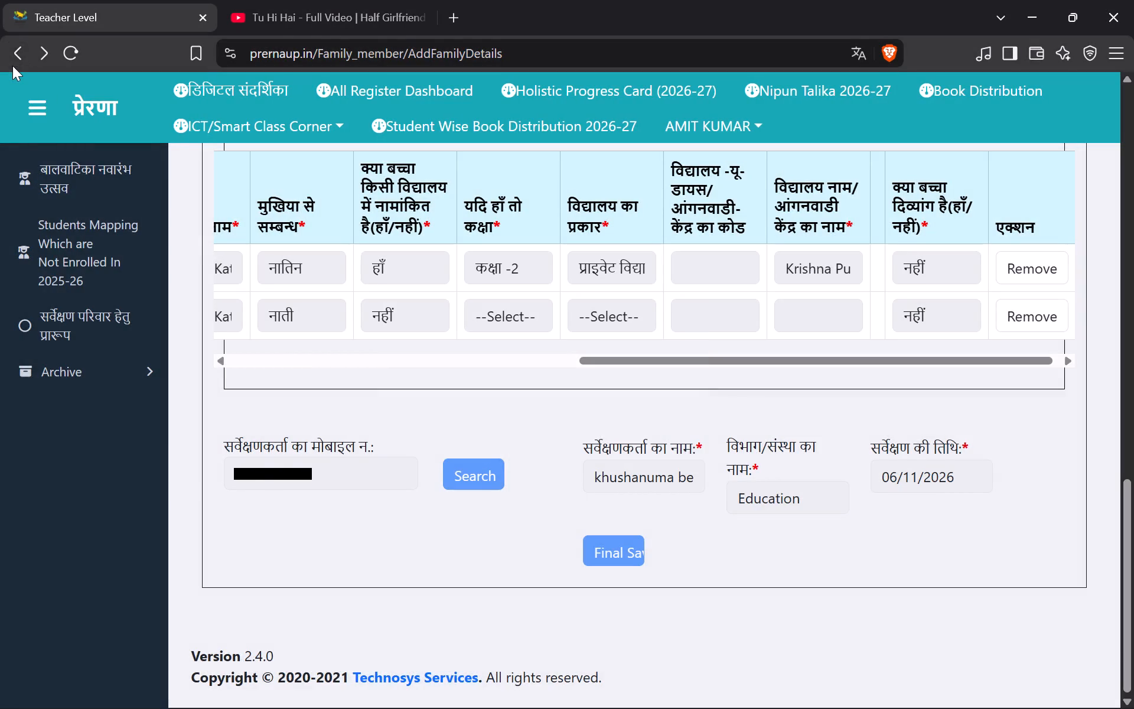
Return to the family survey report and open a blank form for adding another household head.
click(12, 66)
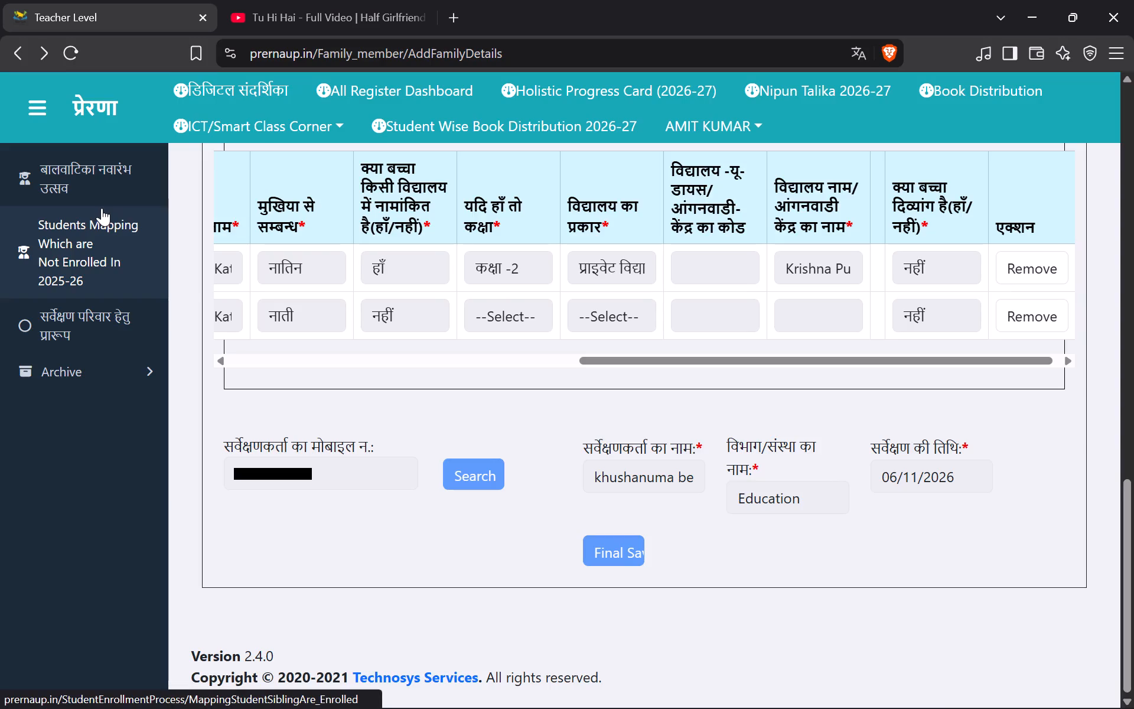
click(12, 57)
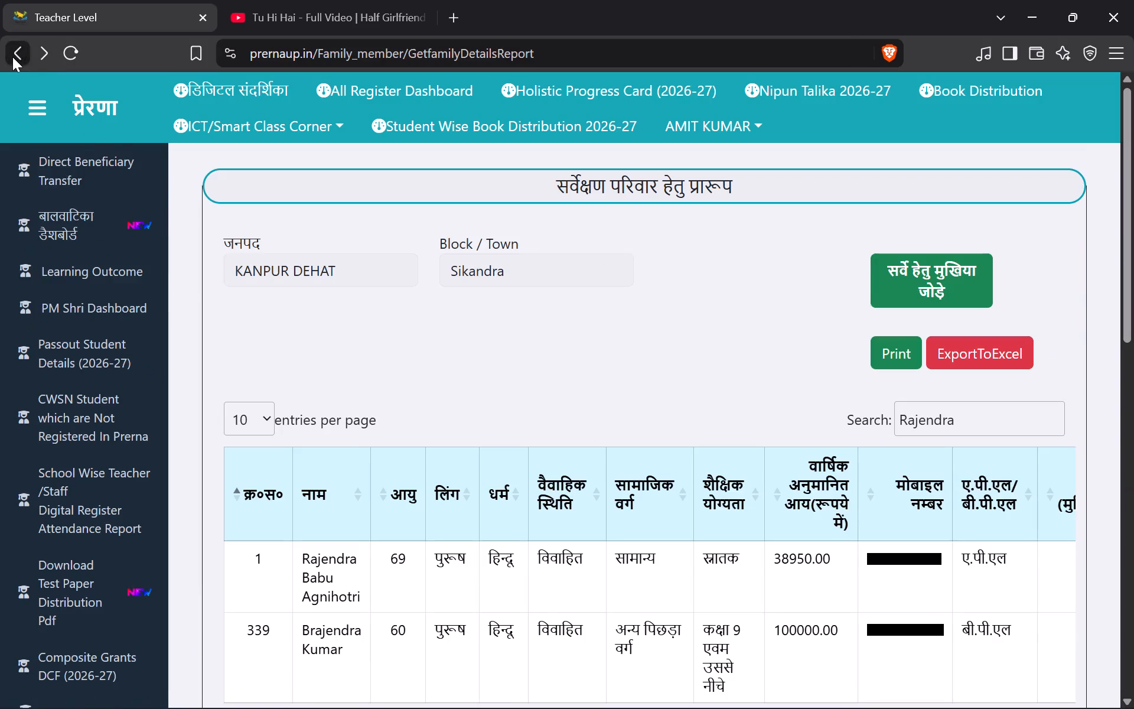
click(926, 247)
click(932, 269)
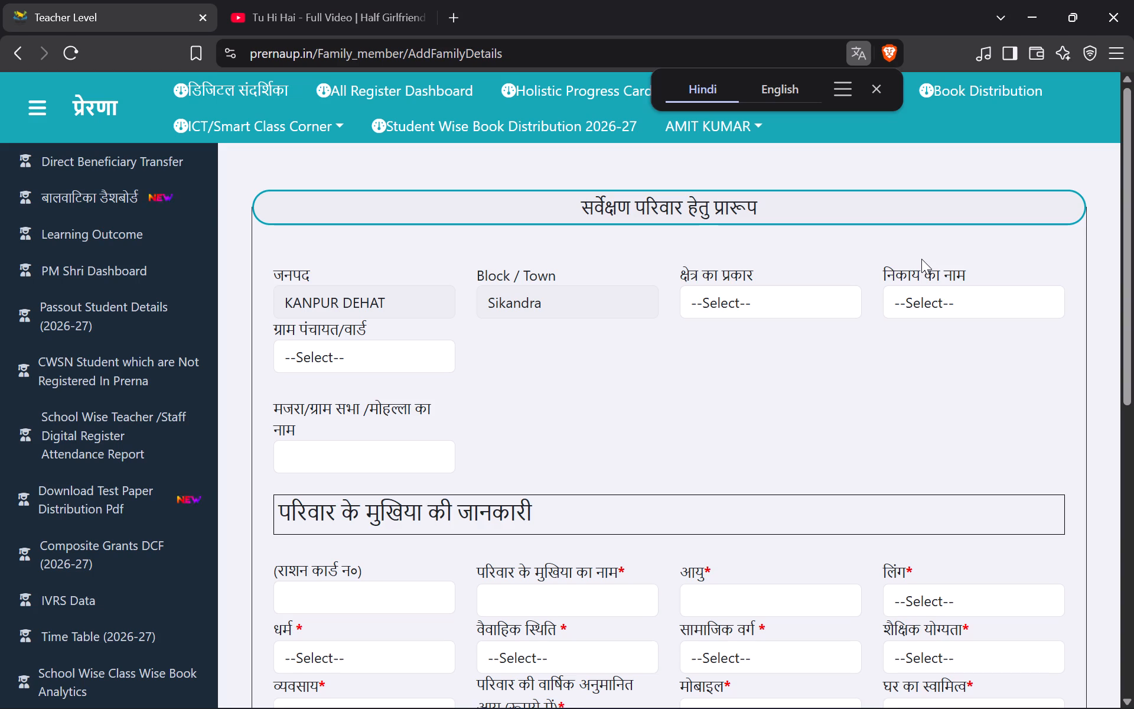
Set the area type to नगर पंचायत, the local body to सिकन्दरा and the ward to 9-मोहम्मद नगर.
click(754, 300)
click(771, 408)
click(954, 297)
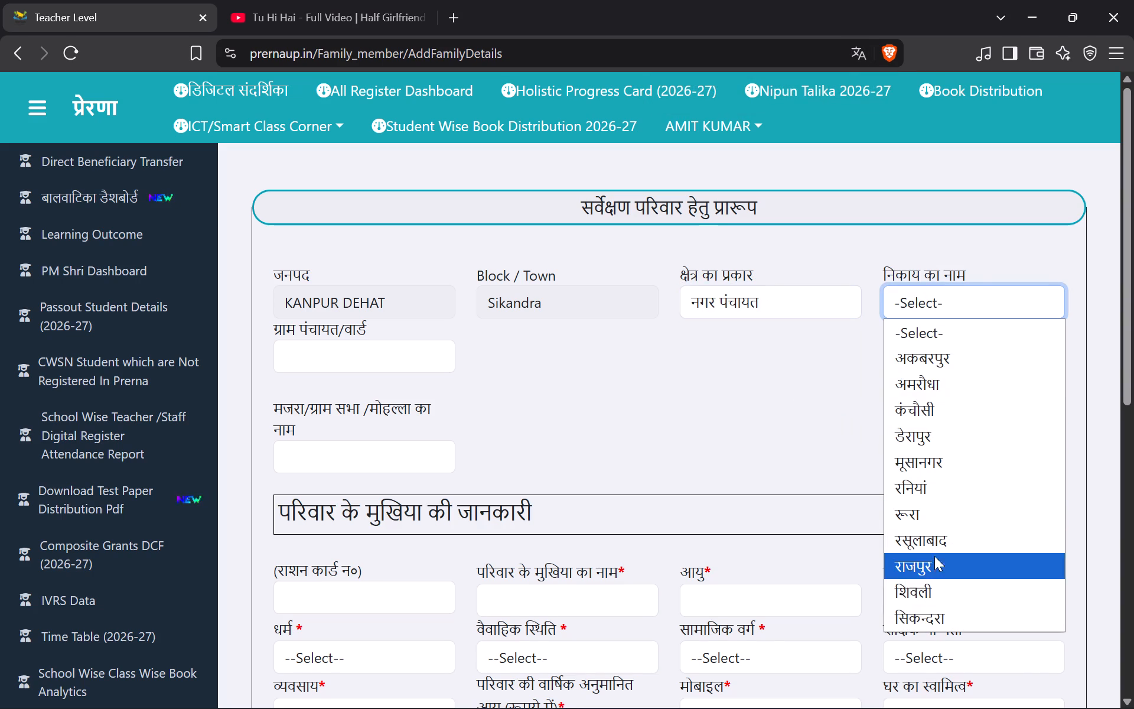
click(934, 606)
click(417, 358)
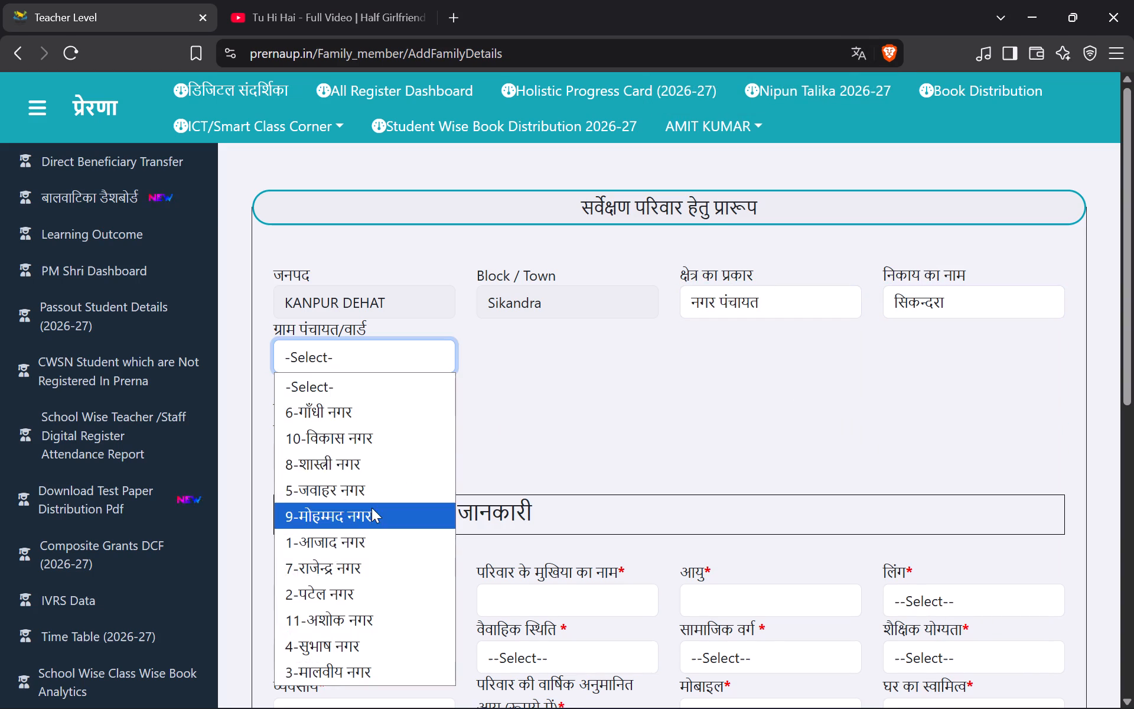
click(365, 518)
Enter Mohammad Nagar as the locality (मजरा/ग्राम सभा/मोहल्ला) name.
drag(353, 419, 354, 429)
click(351, 446)
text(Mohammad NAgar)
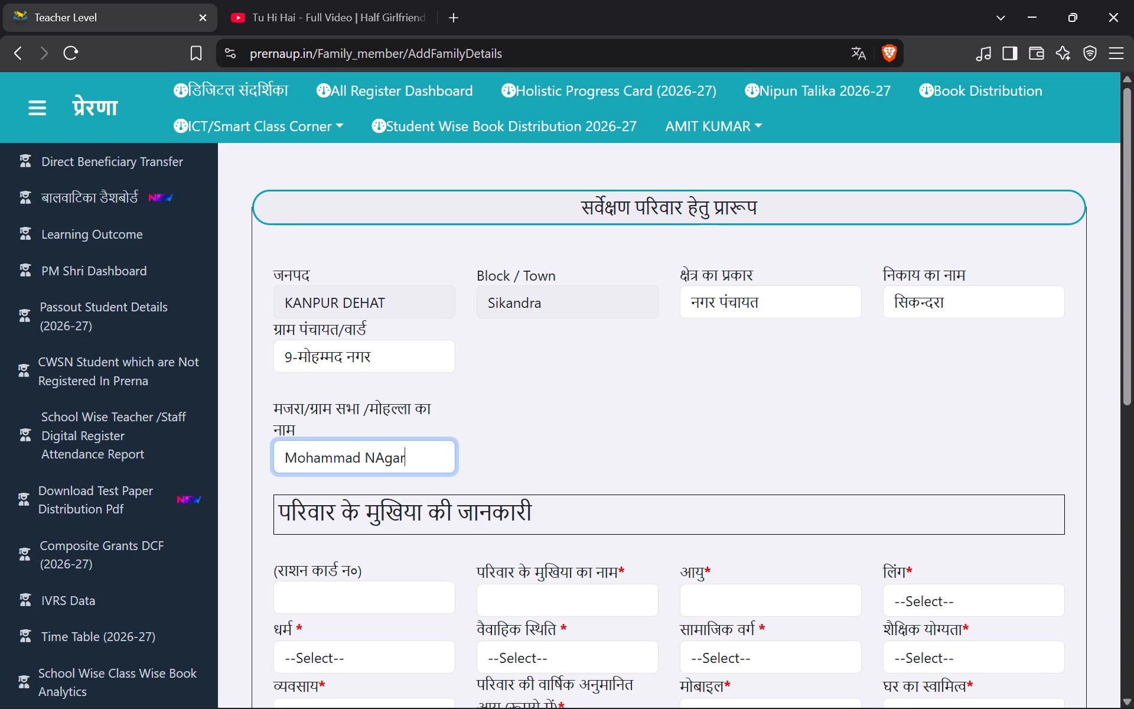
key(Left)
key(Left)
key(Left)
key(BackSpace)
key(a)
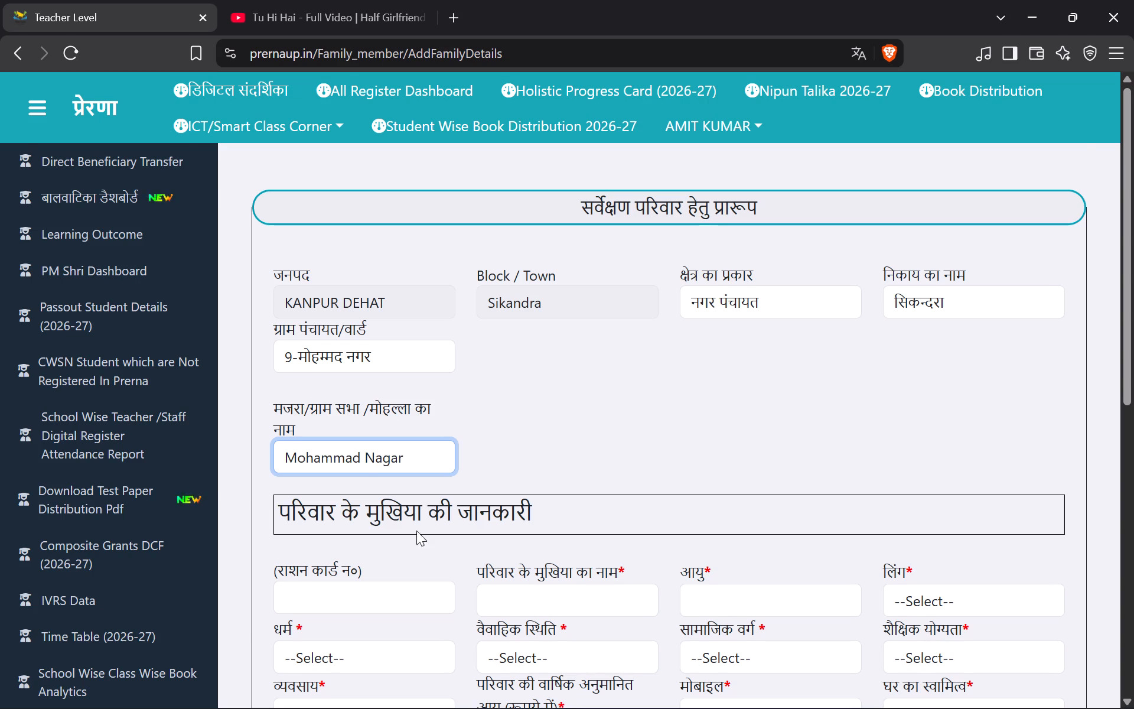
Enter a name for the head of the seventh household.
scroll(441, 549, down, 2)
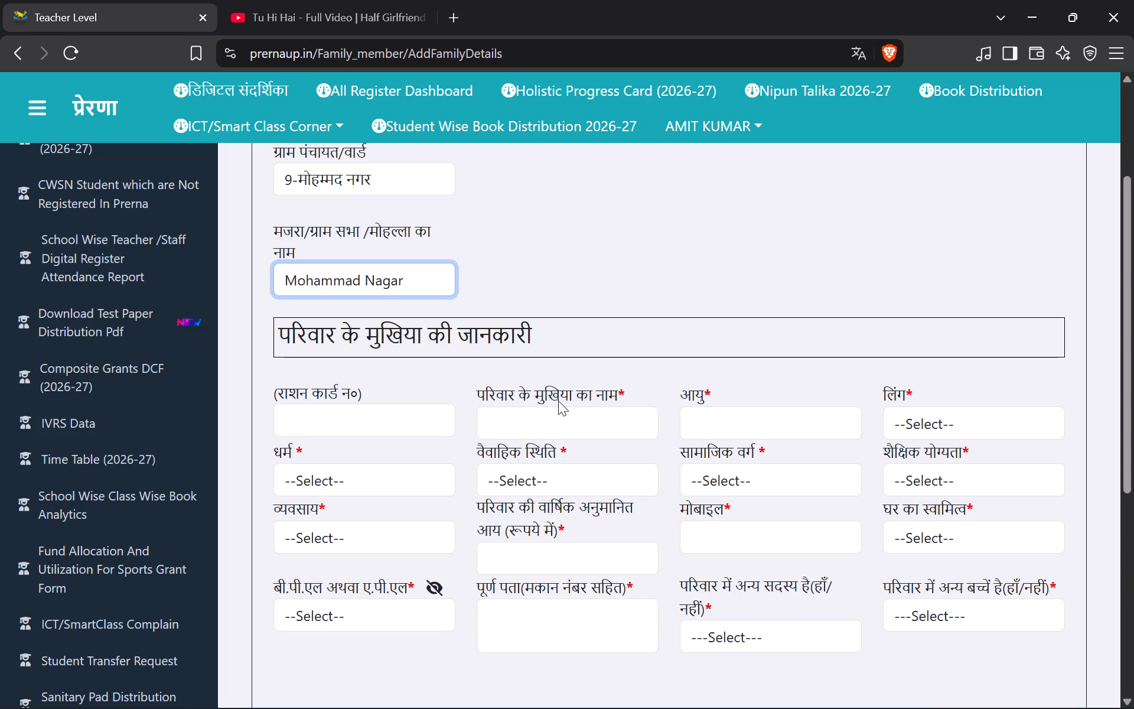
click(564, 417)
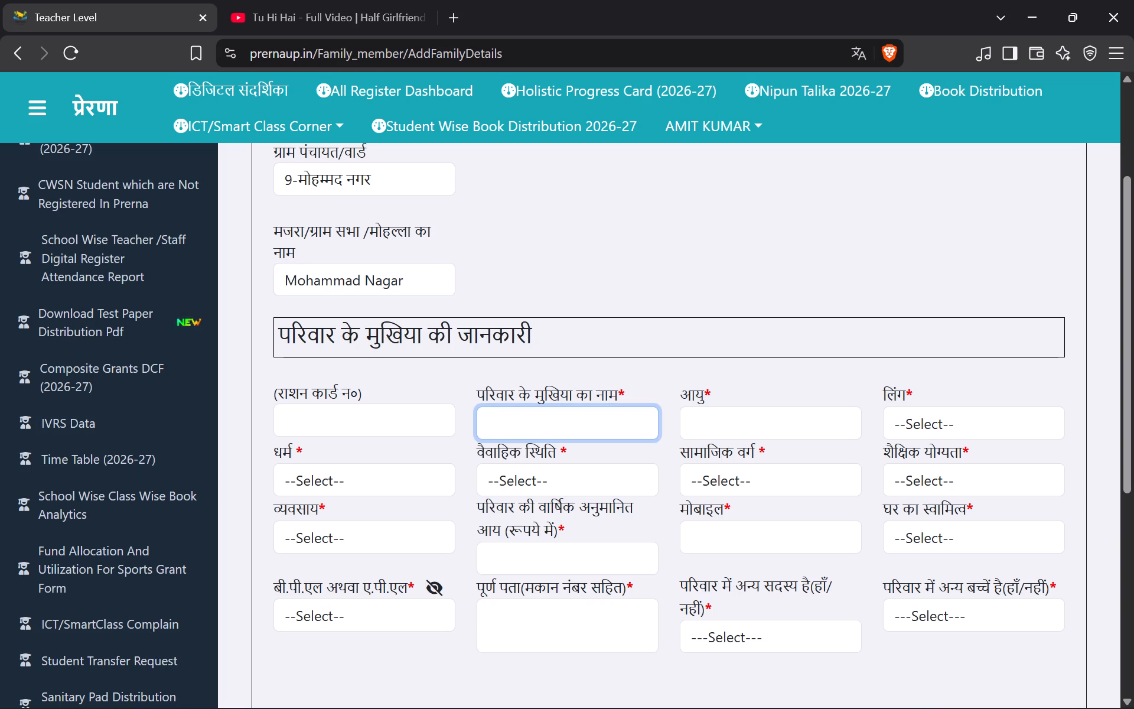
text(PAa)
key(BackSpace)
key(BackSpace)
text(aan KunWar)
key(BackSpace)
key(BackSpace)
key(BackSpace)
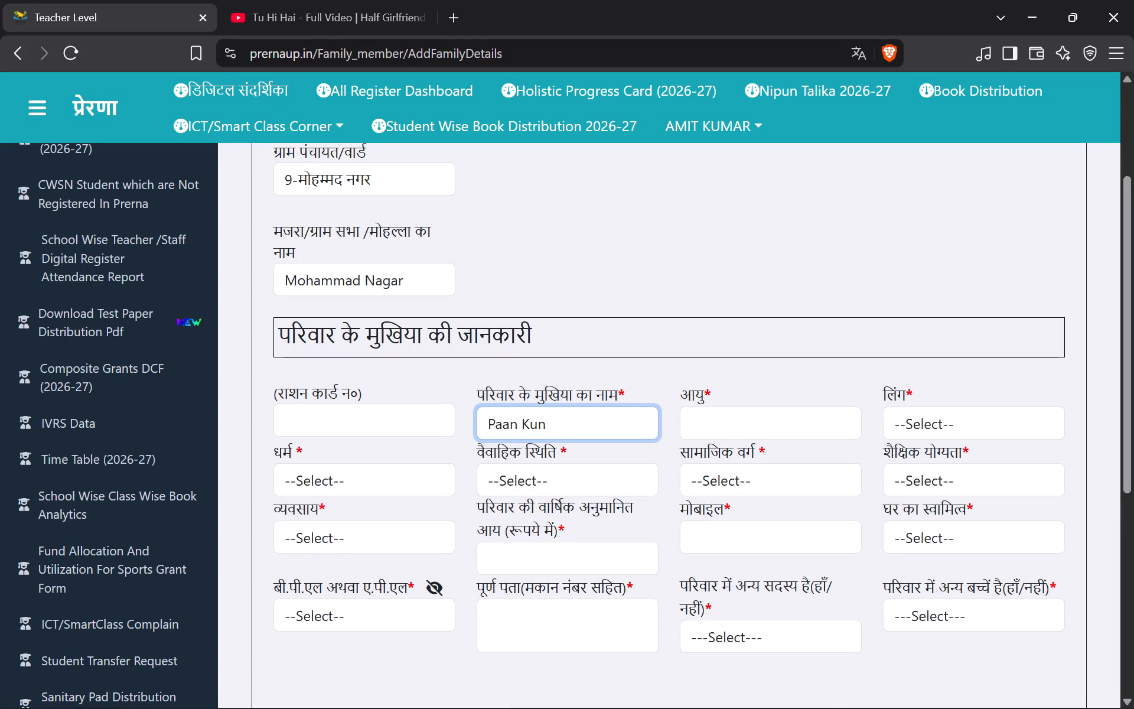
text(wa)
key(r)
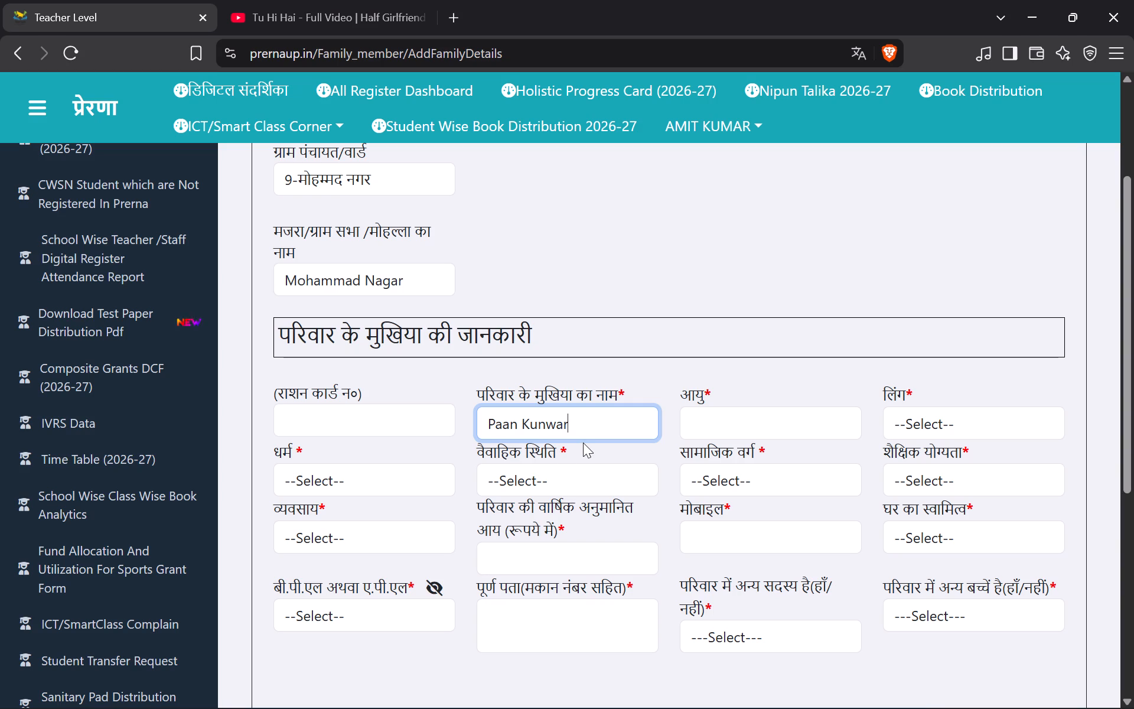
Replace the household head's name with a different person's name.
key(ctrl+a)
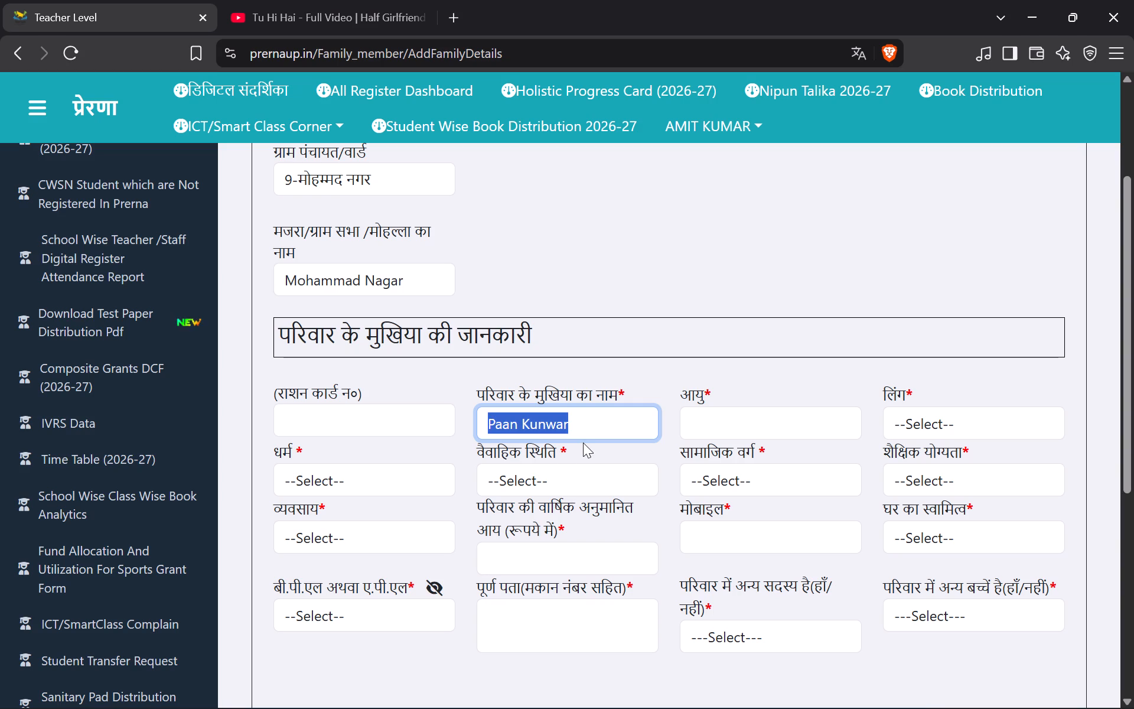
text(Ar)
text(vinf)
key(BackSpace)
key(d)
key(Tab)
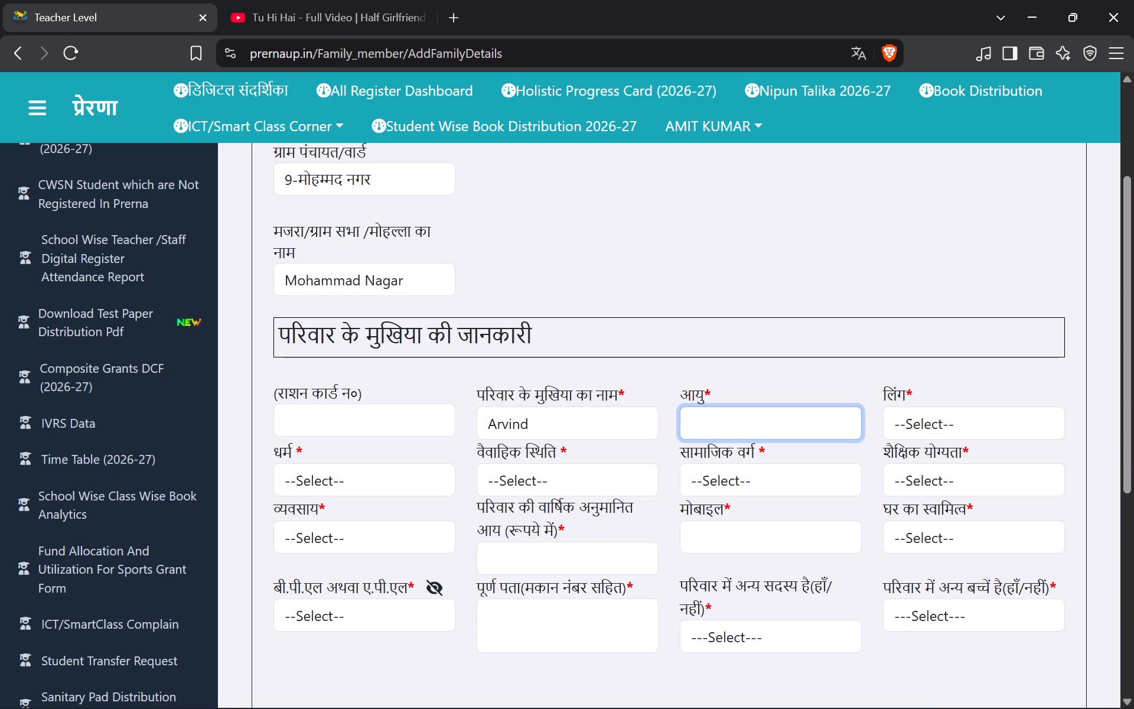
Set the household head's age to 56, gender to पुरूष, religion to हिन्दू, marital status to विवाहित and social category to सामान्य.
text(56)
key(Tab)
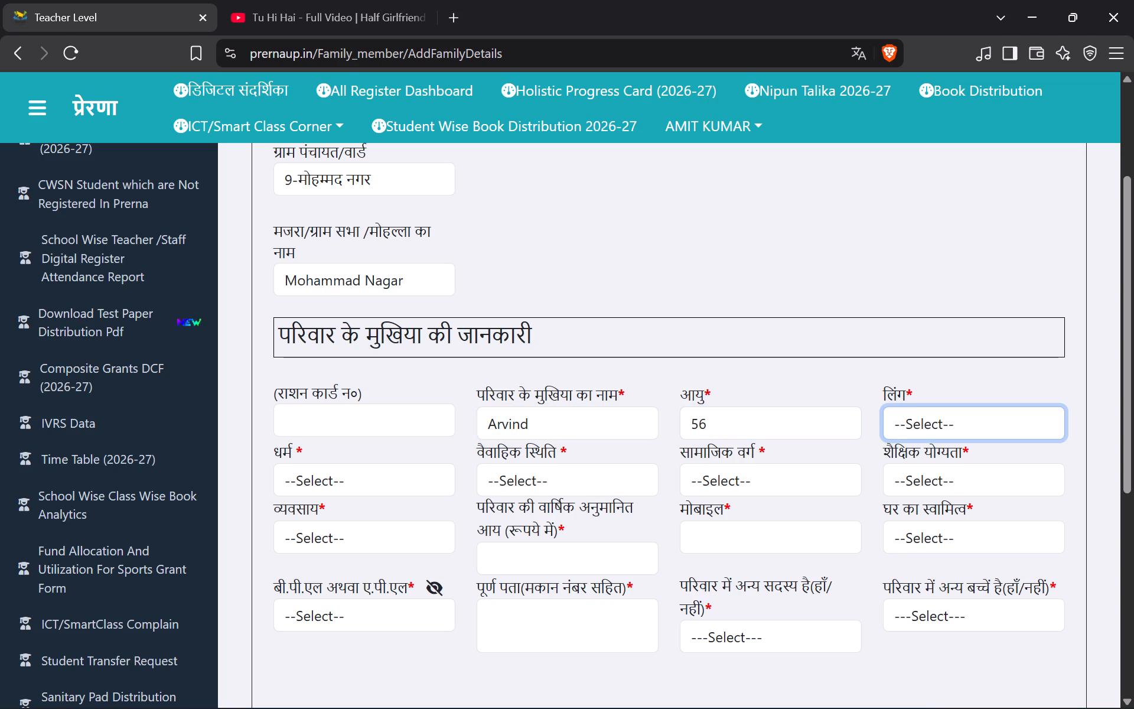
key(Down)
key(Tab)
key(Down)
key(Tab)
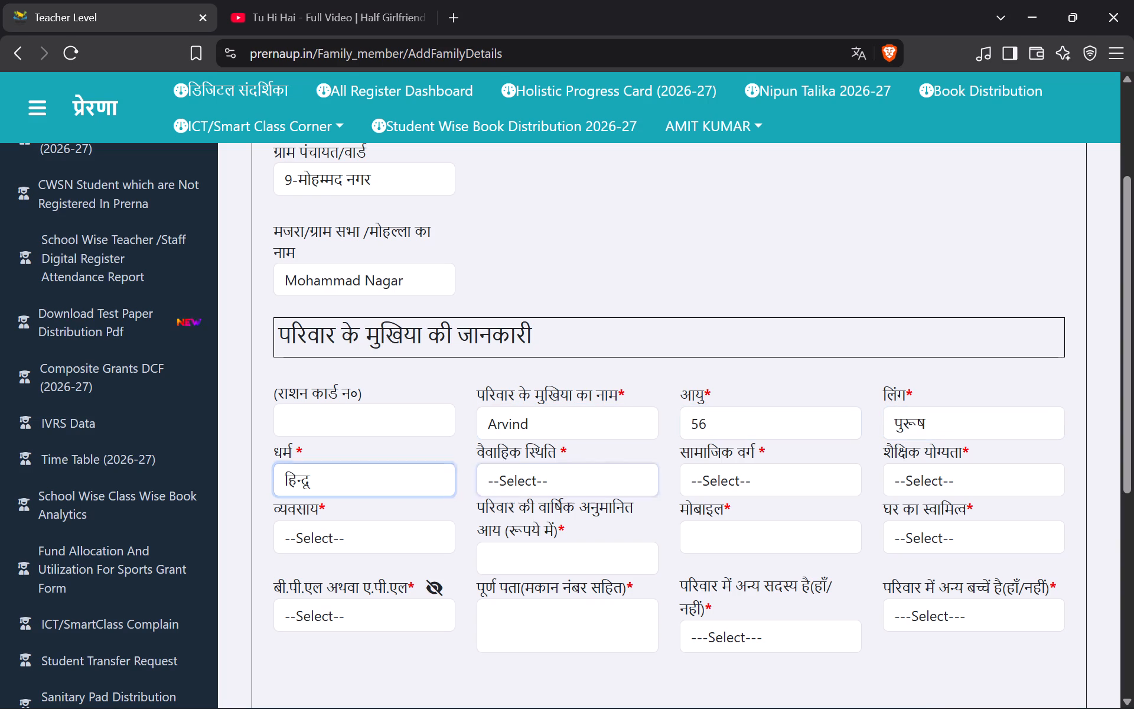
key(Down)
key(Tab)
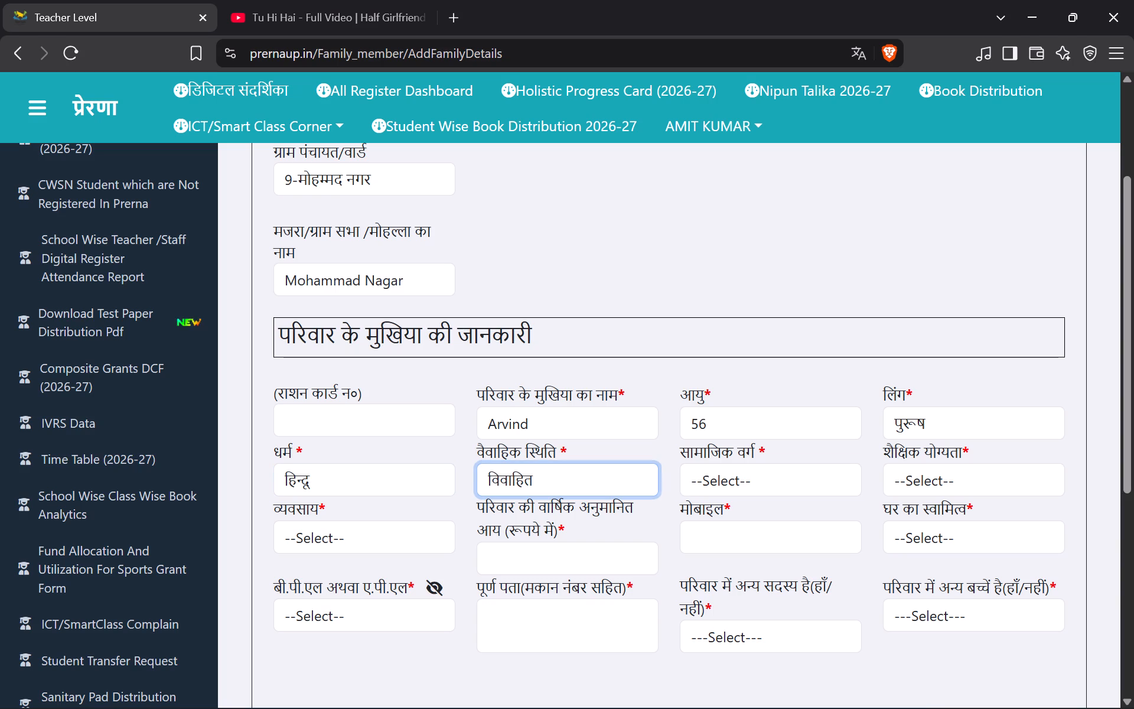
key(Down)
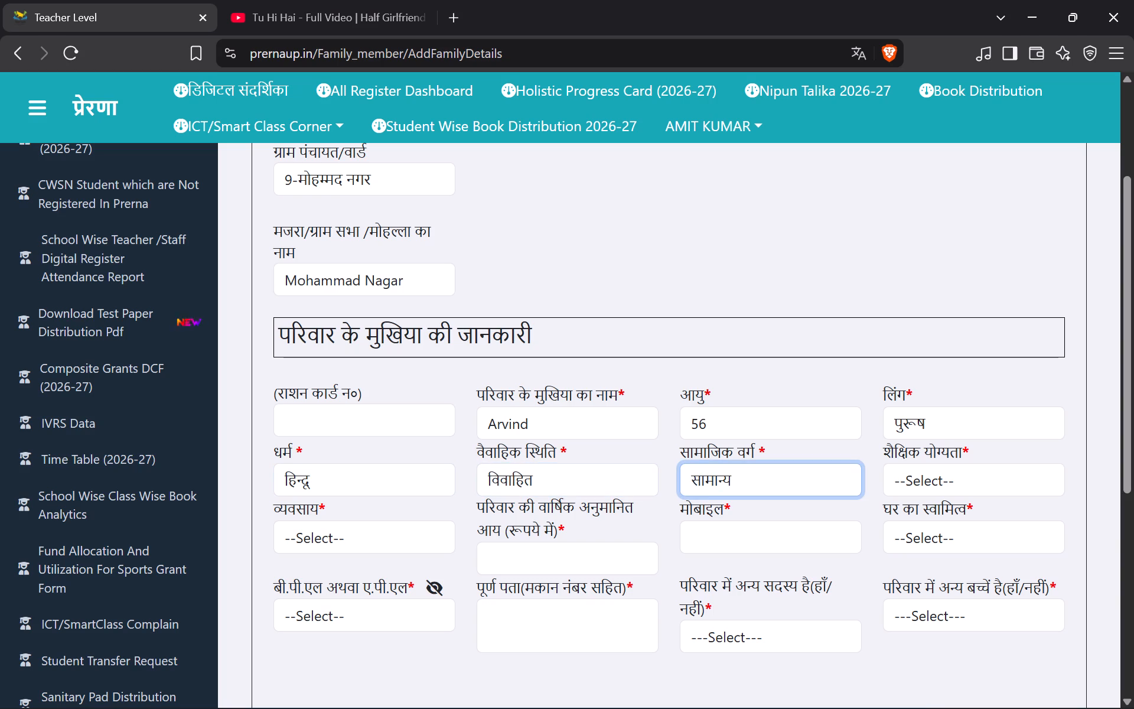
Set the household head's educational qualification to स्नातक and occupation to किसान.
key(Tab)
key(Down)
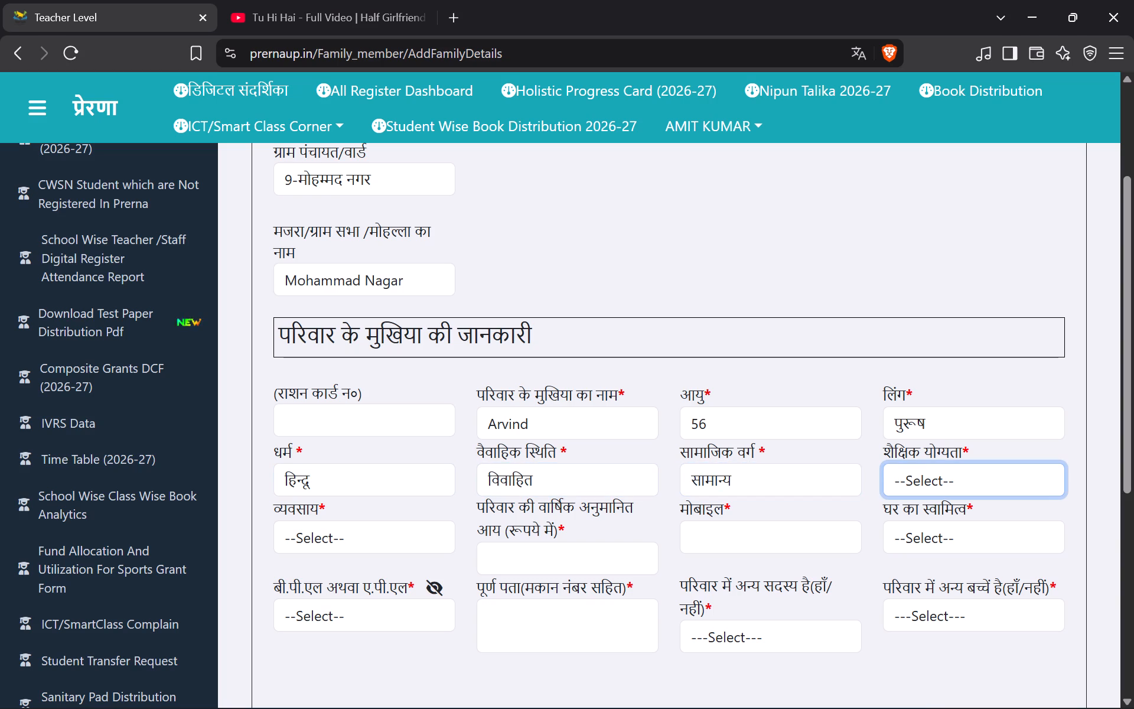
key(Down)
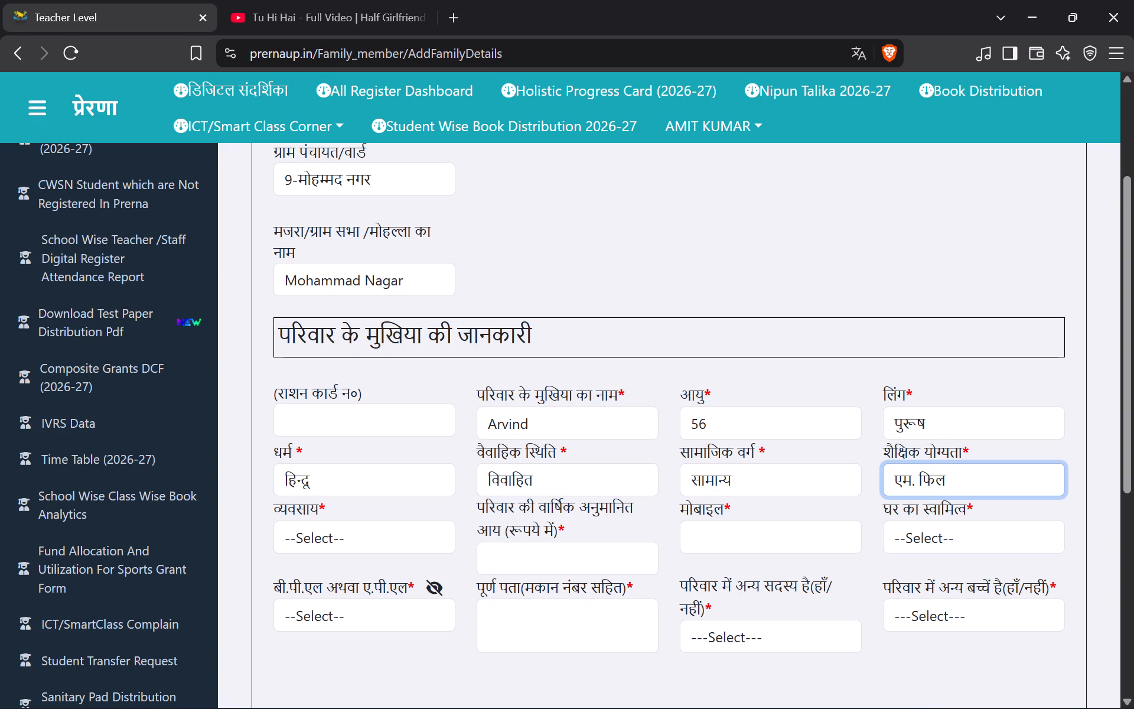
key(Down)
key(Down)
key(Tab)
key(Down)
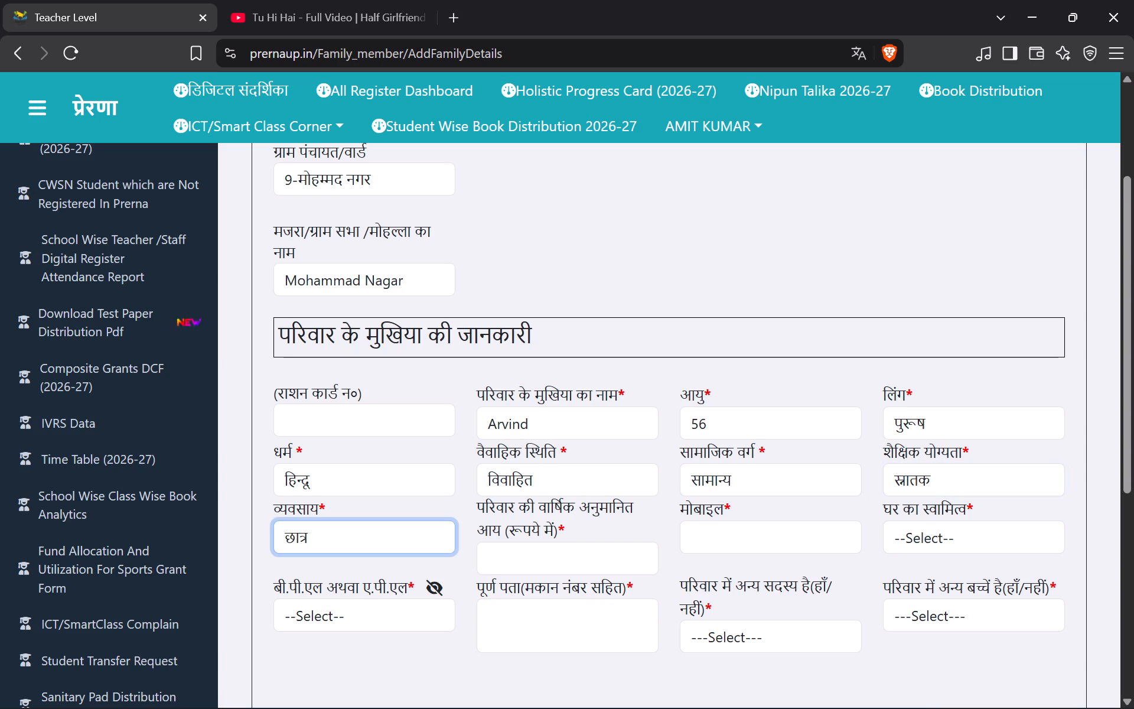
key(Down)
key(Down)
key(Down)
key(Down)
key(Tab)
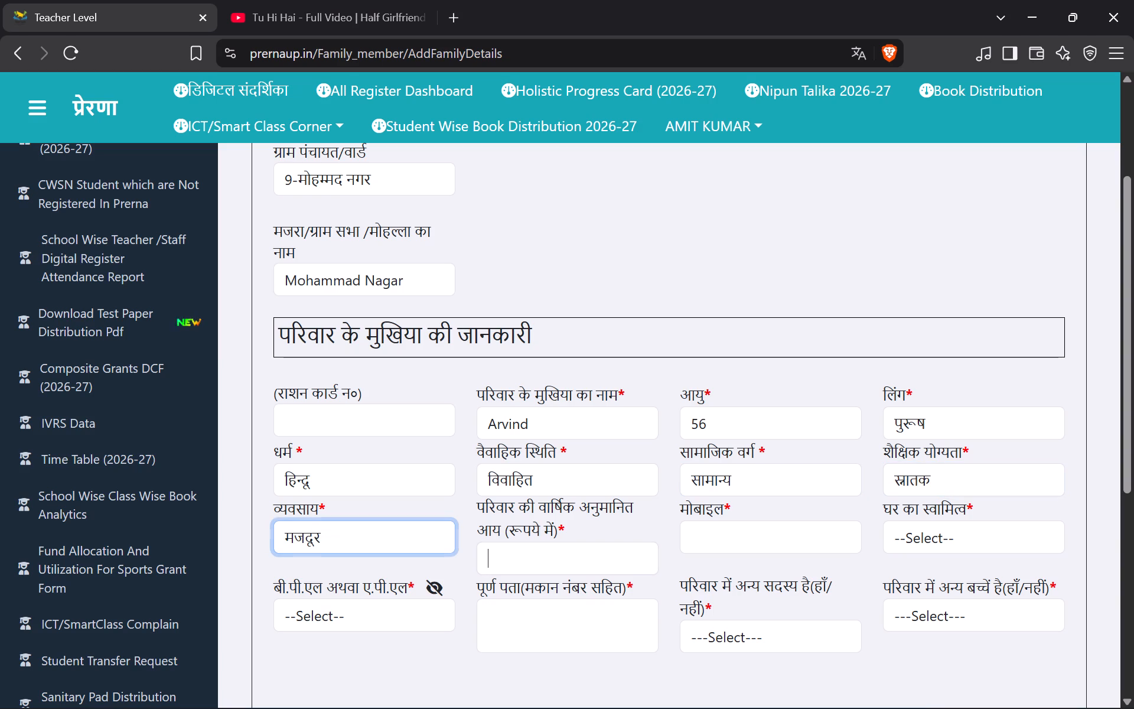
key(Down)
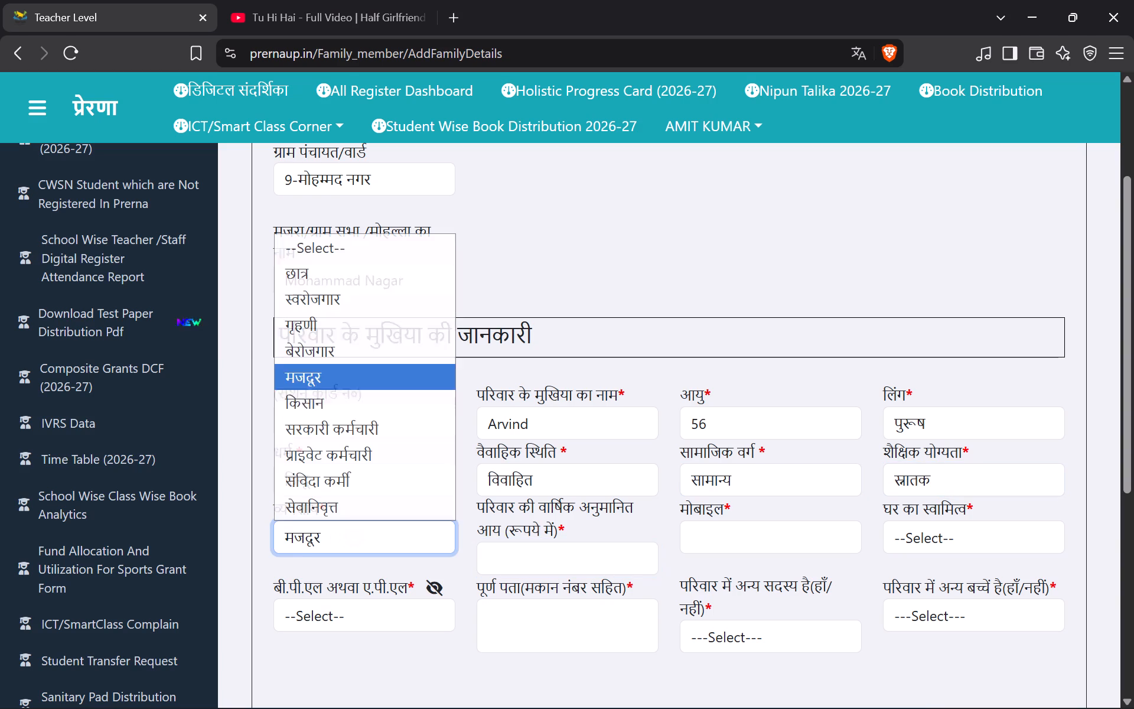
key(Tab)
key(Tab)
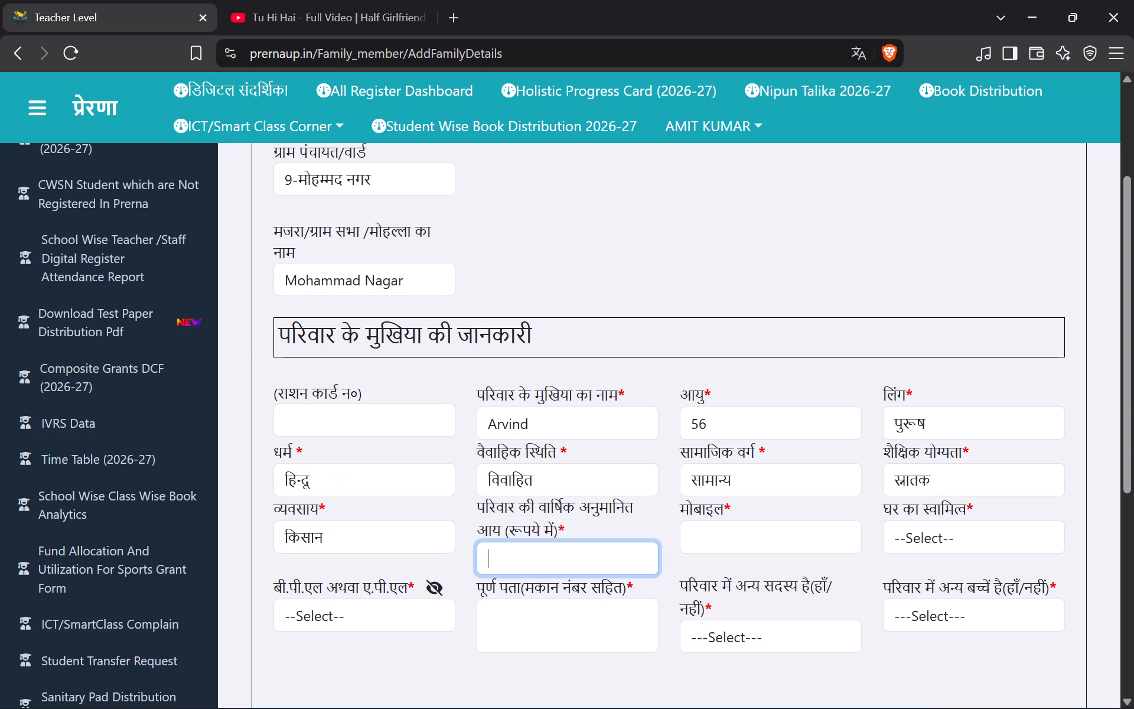
Set the family's estimated annual income to 500000 rupees.
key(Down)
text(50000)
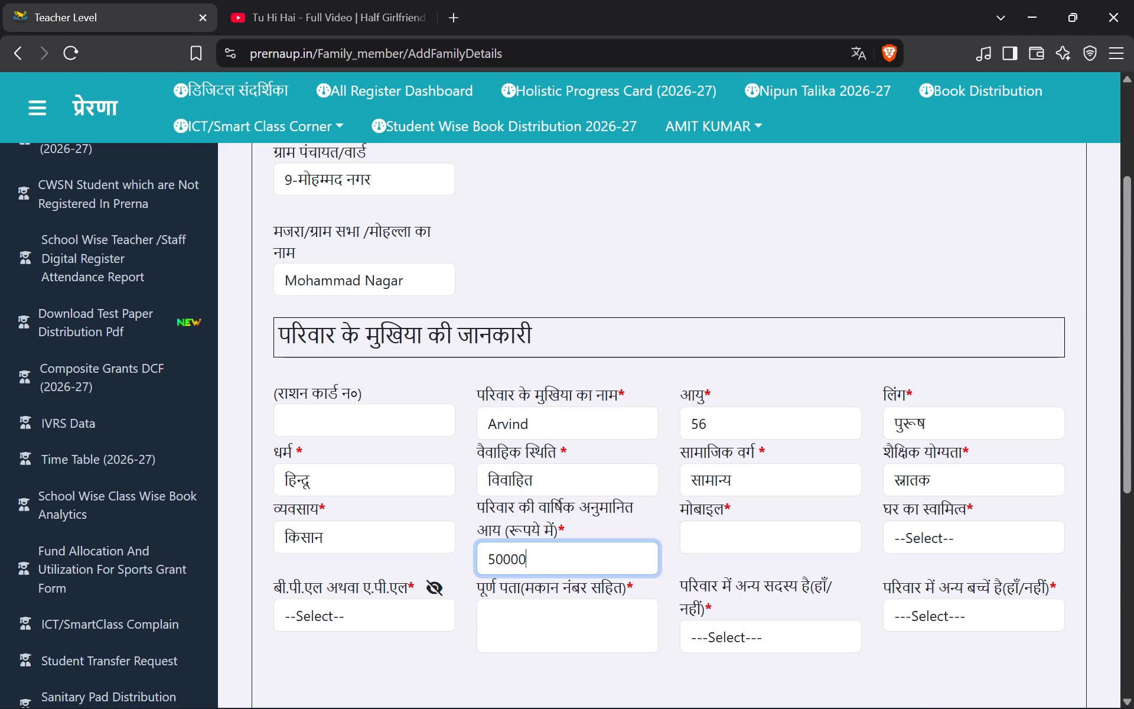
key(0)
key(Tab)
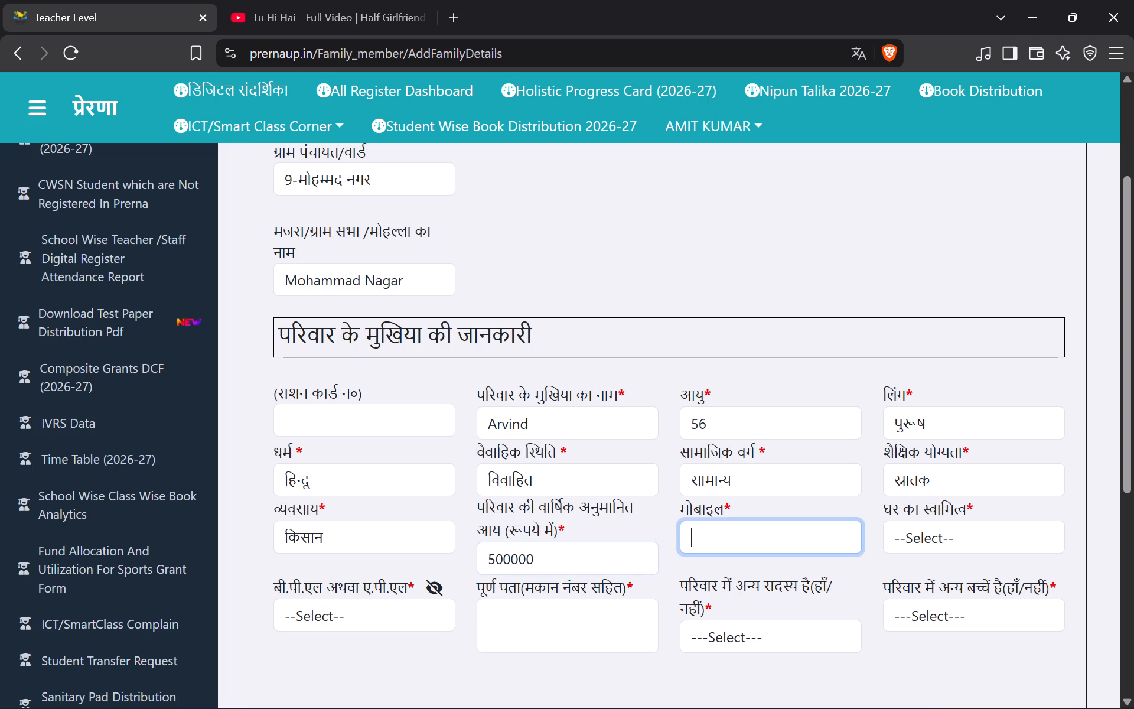
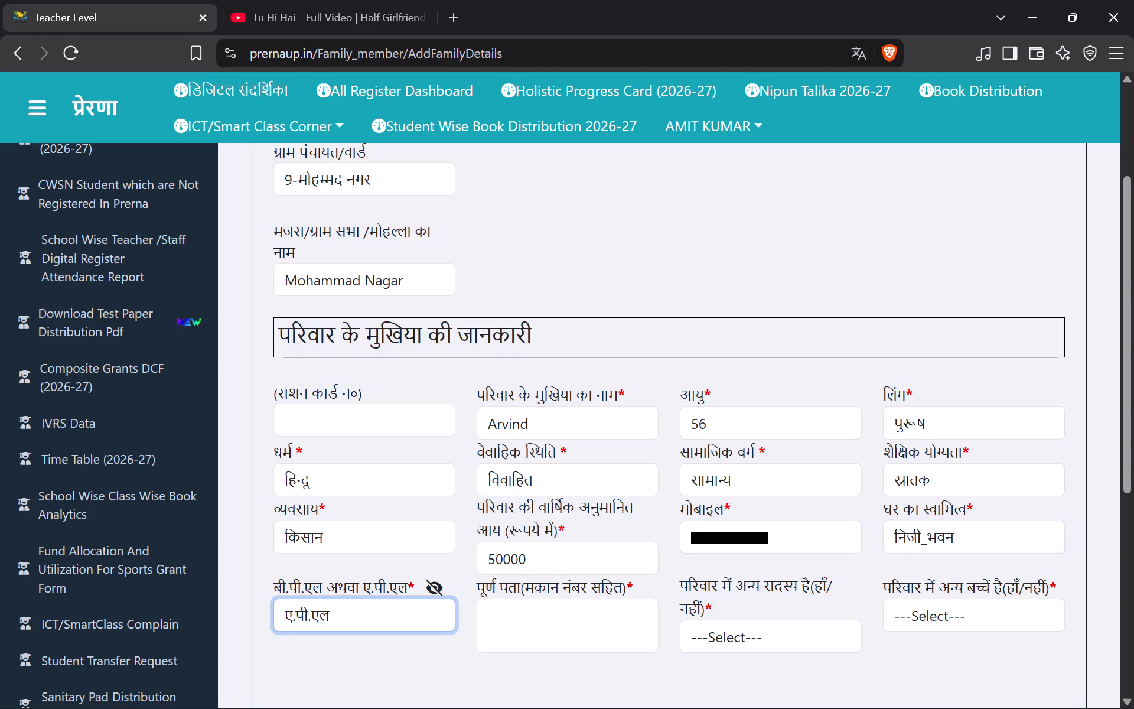
Set the household head's poverty category to बी.पी.एल and enter the village name as the full address.
key(Down)
key(Tab)
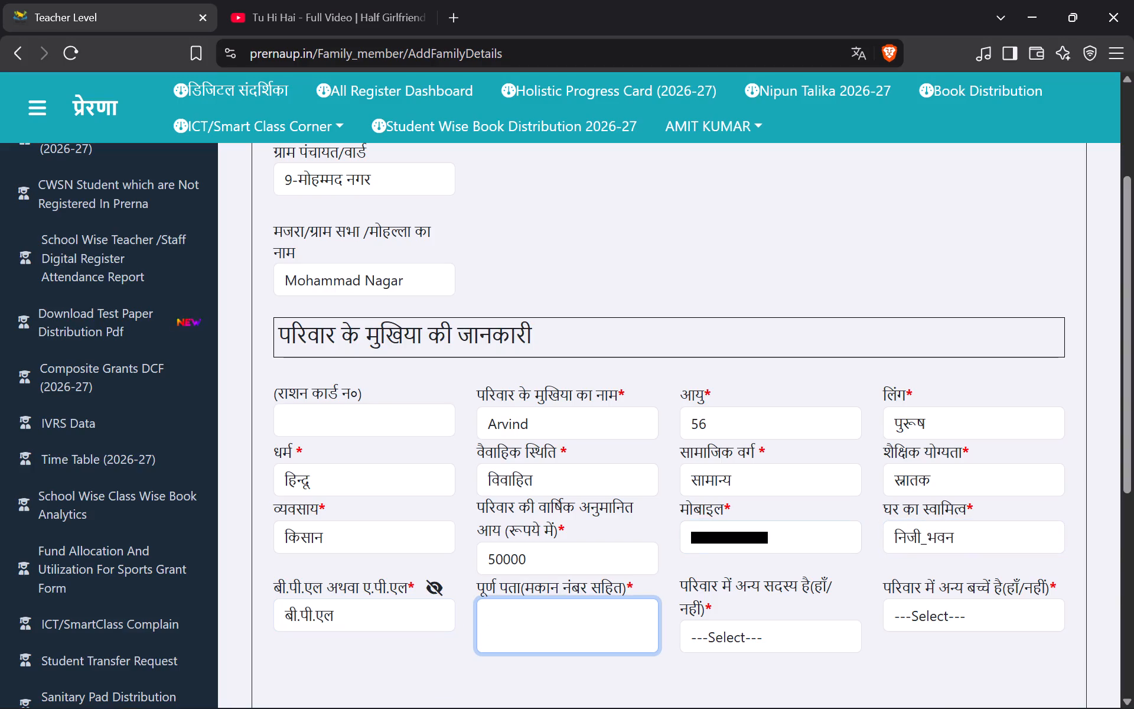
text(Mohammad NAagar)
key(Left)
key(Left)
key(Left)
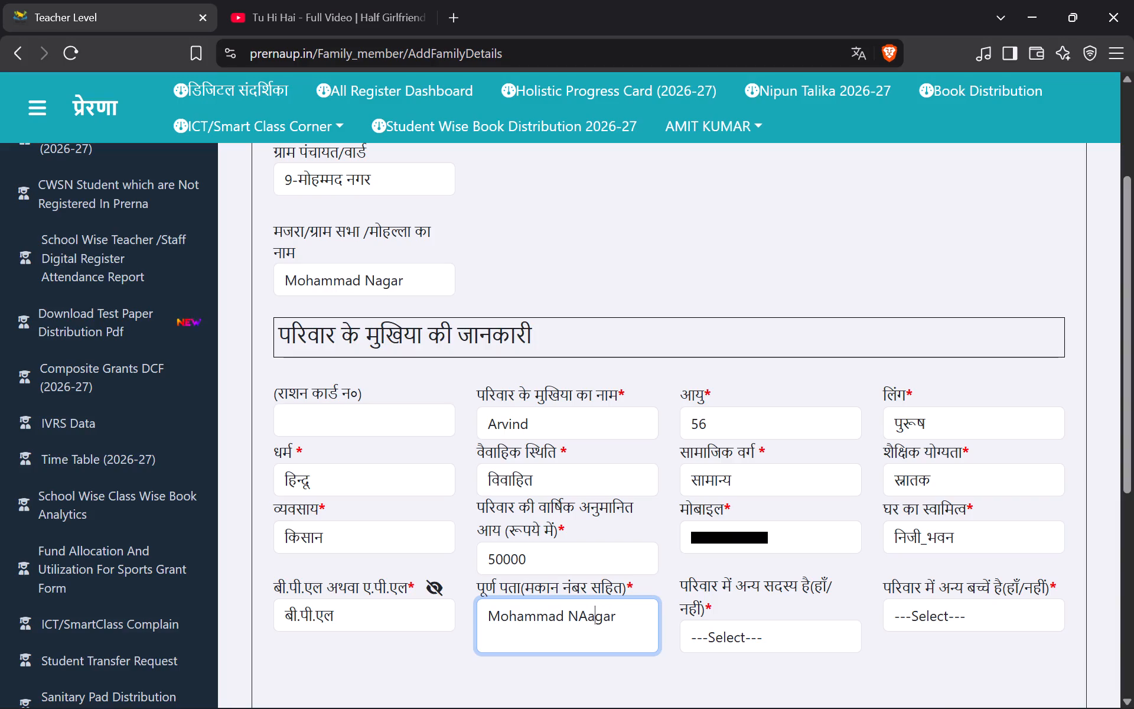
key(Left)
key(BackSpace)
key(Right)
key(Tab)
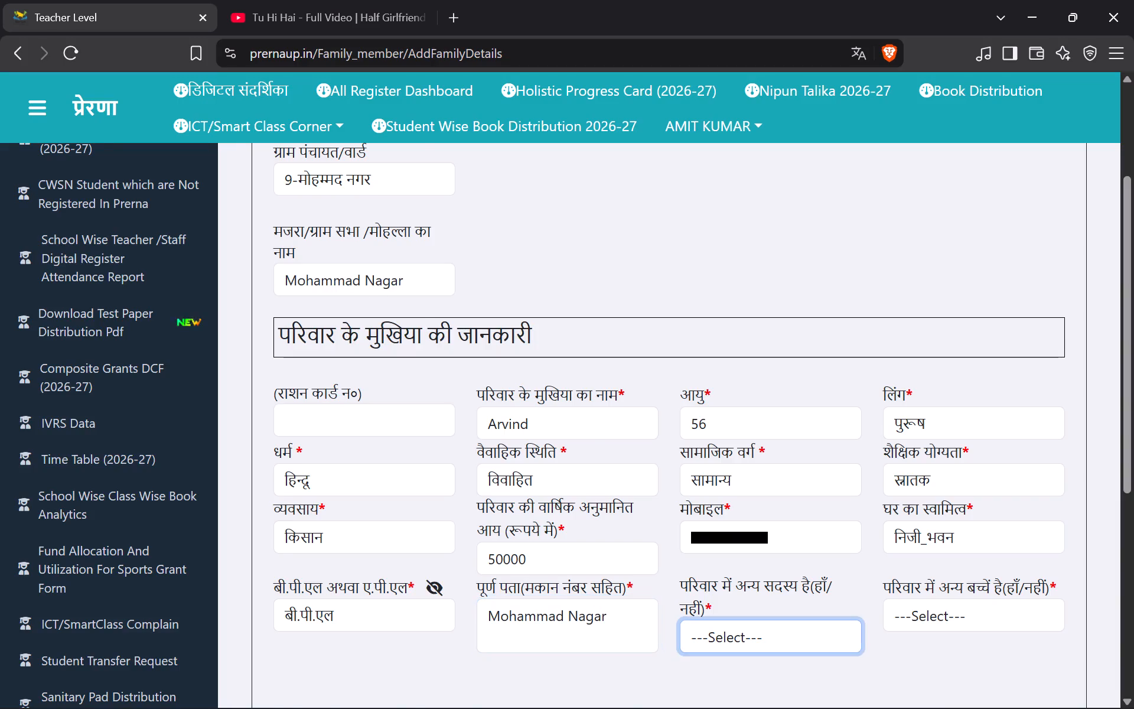
Answer हाँ for whether the family has other members and हाँ for whether it has other children.
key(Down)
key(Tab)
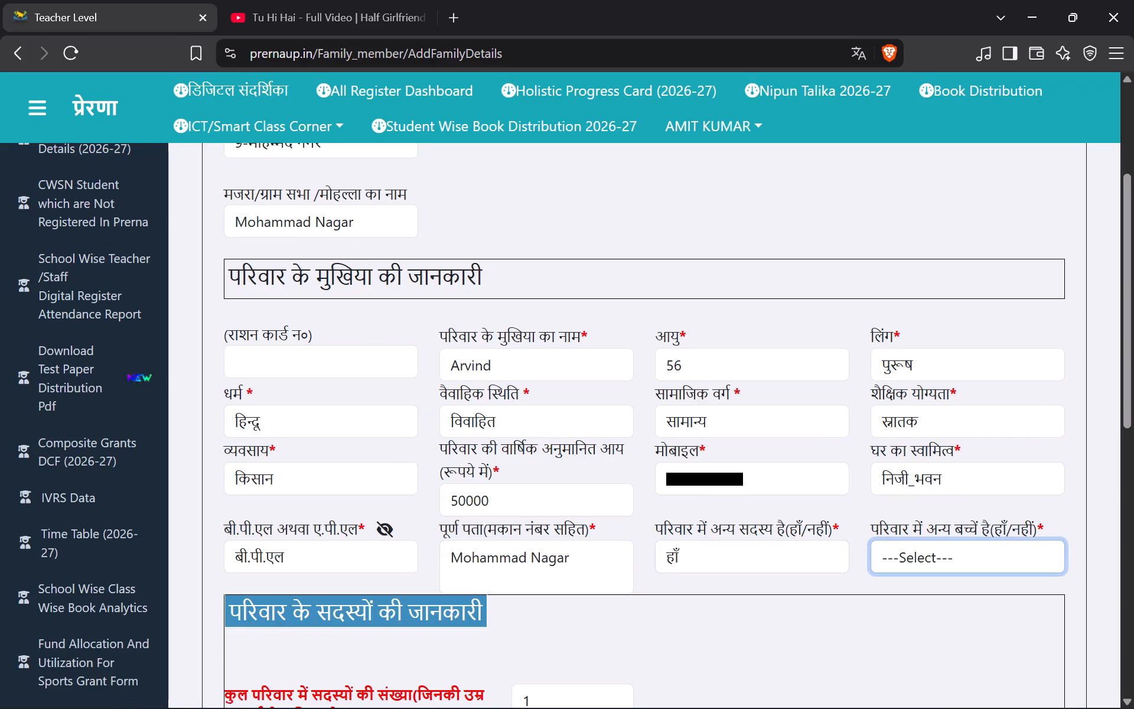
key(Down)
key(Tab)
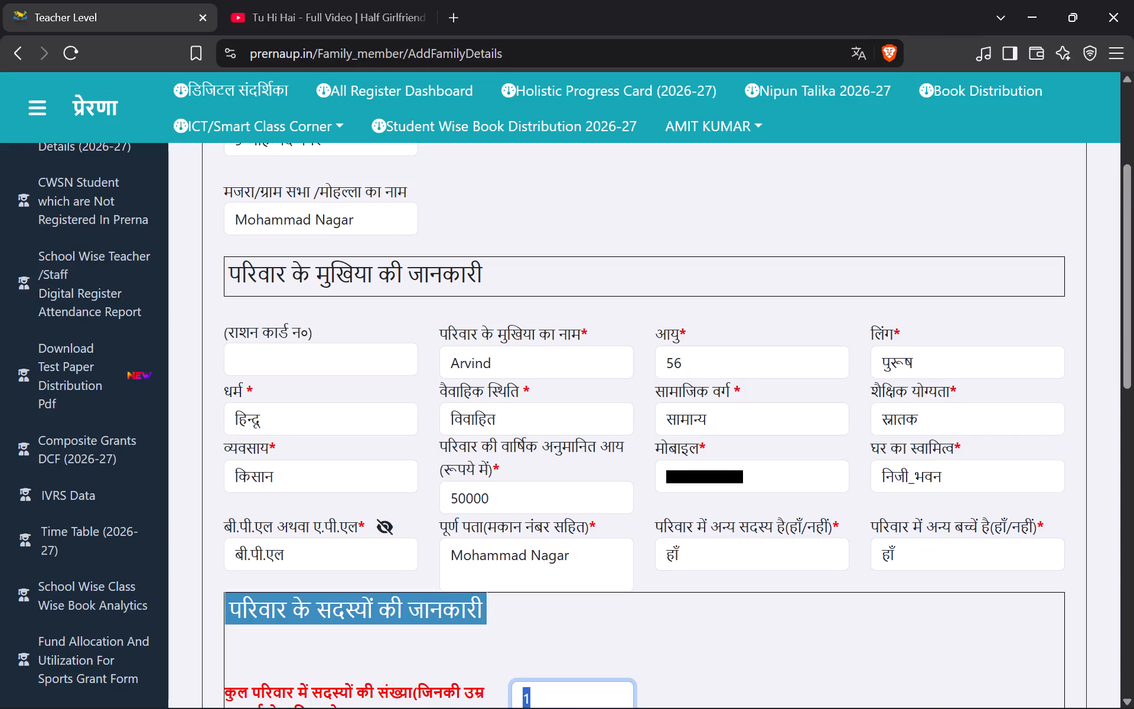
Set the number of family members above 14 years to 3 and the number of children aged 0-14 to 1.
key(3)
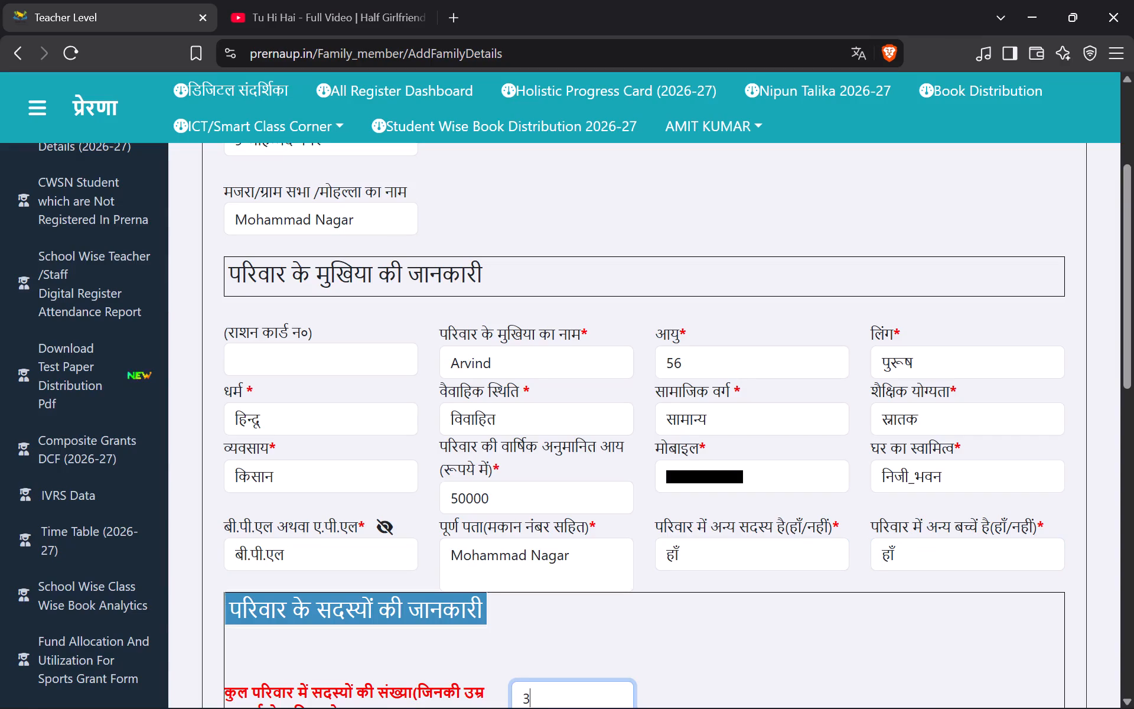
scroll(581, 425, down, 3)
scroll(418, 596, down, 1)
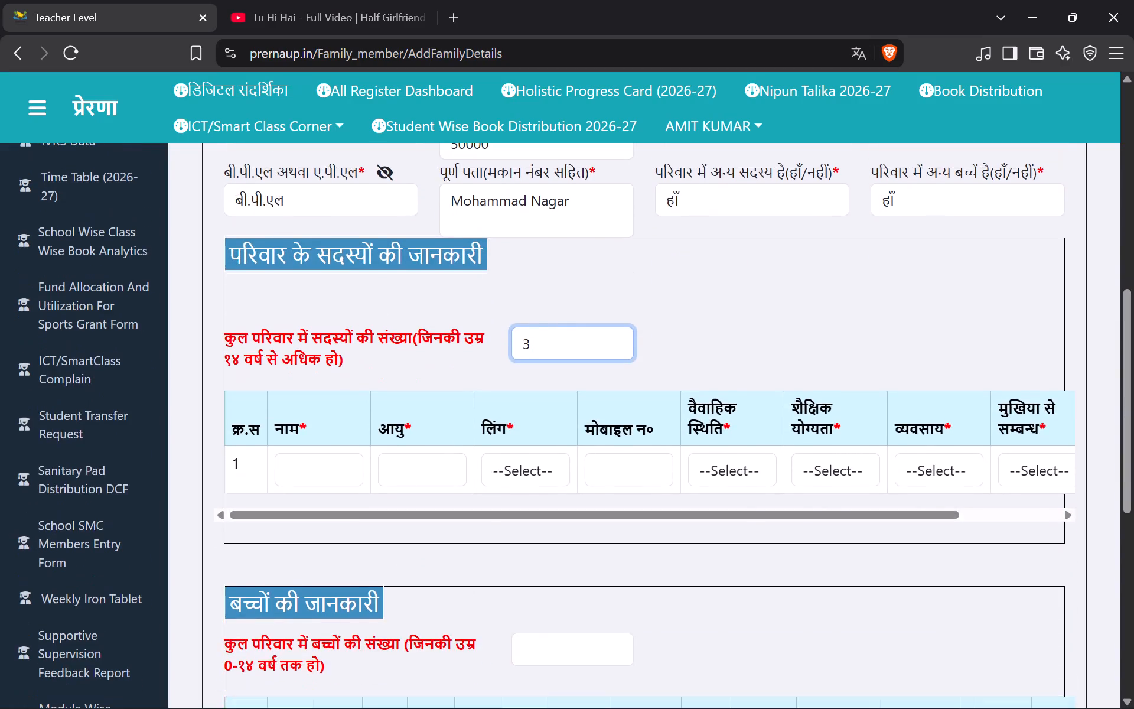
click(575, 655)
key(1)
click(298, 403)
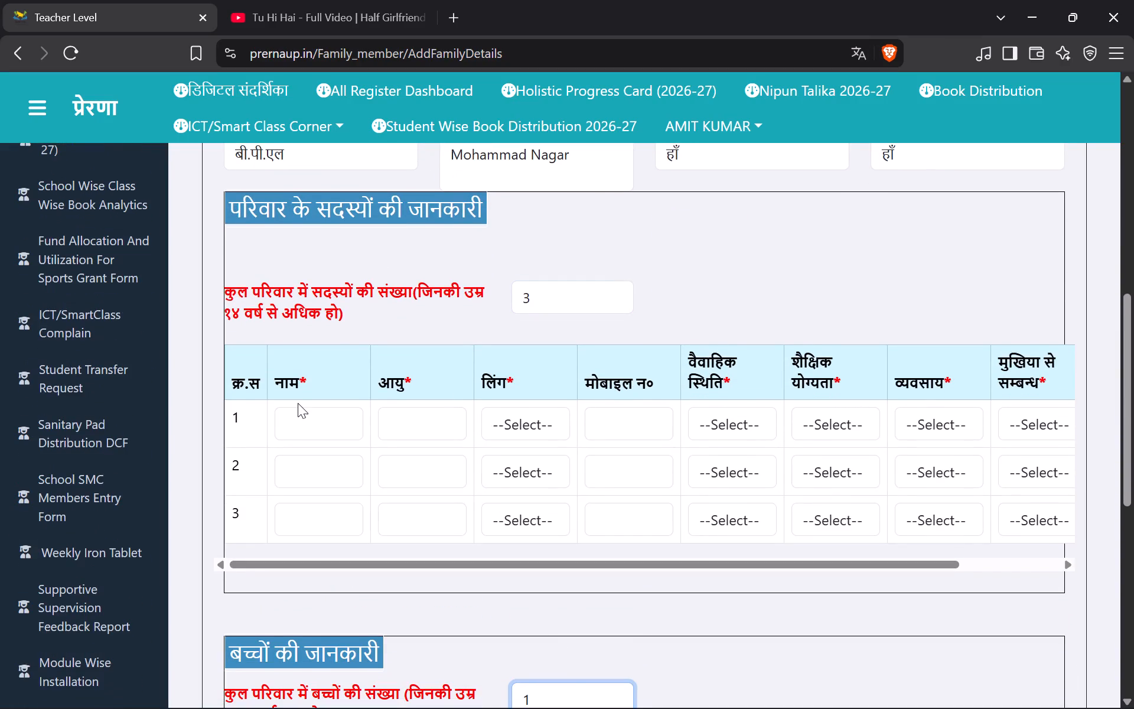
Enter the first family member's name, age 52 and gender महिला in row 1 of the members table.
click(305, 417)
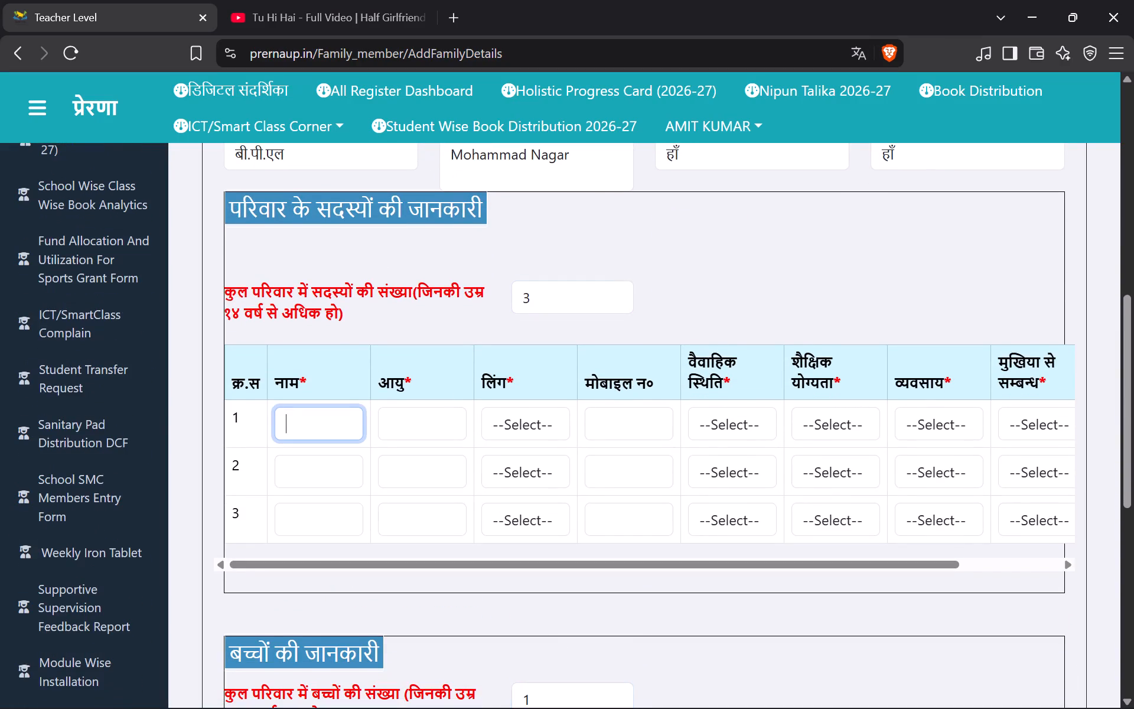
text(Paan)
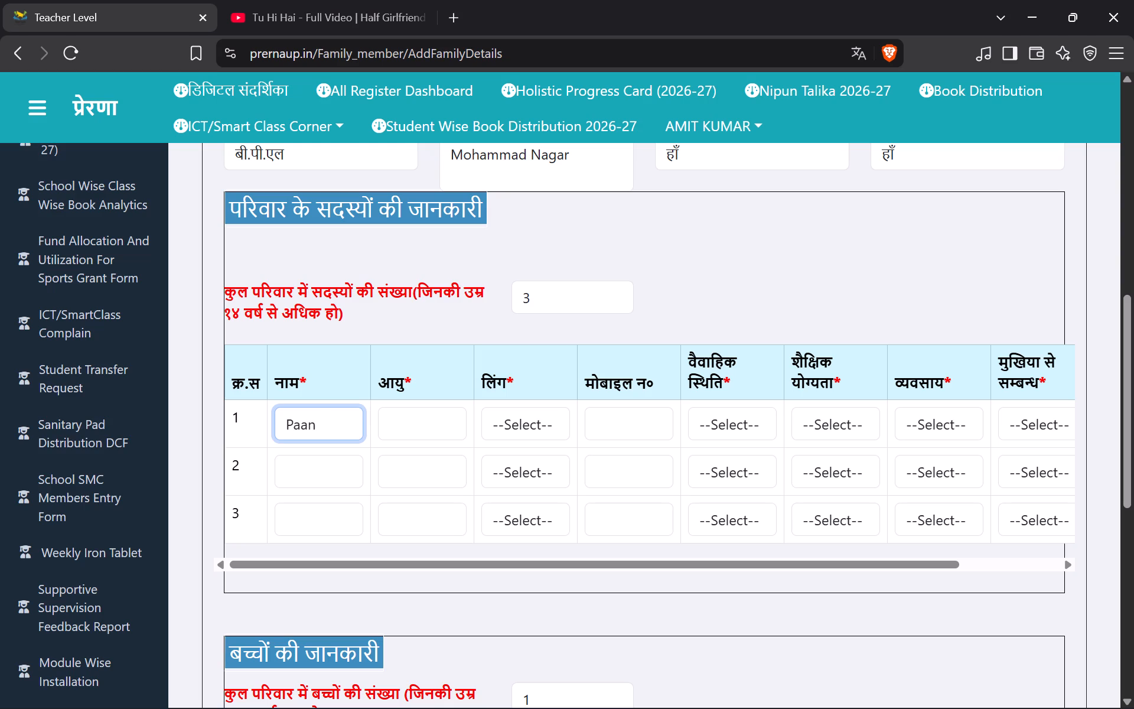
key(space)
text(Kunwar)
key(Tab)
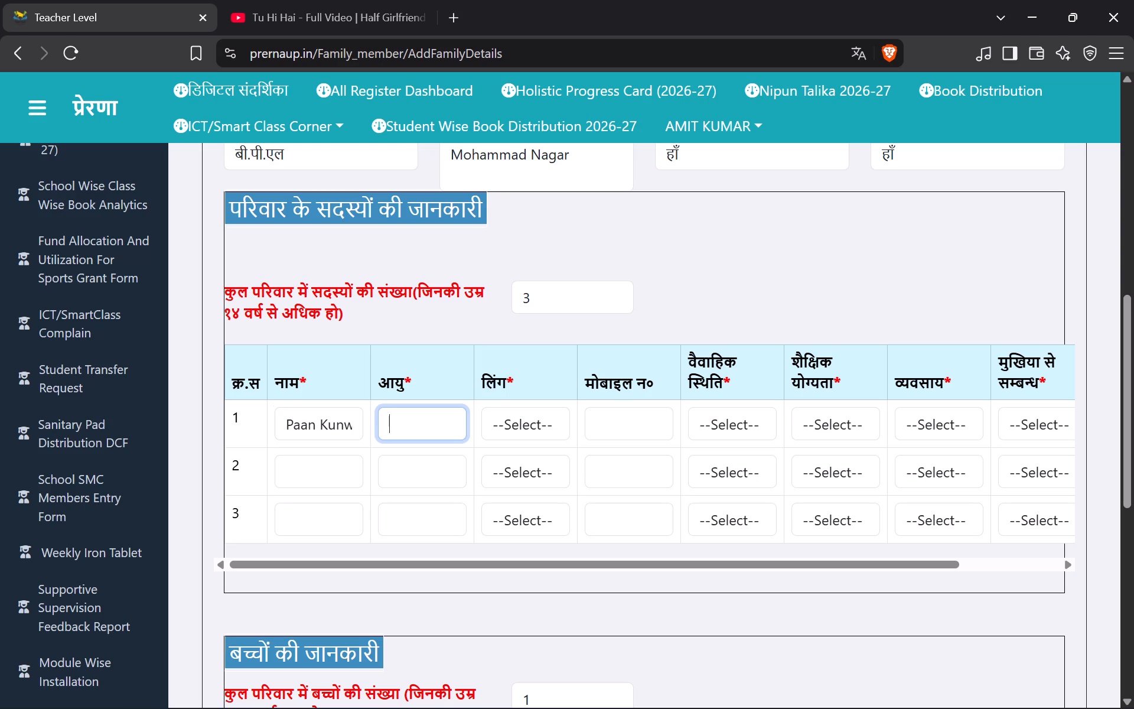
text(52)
click(492, 434)
click(537, 489)
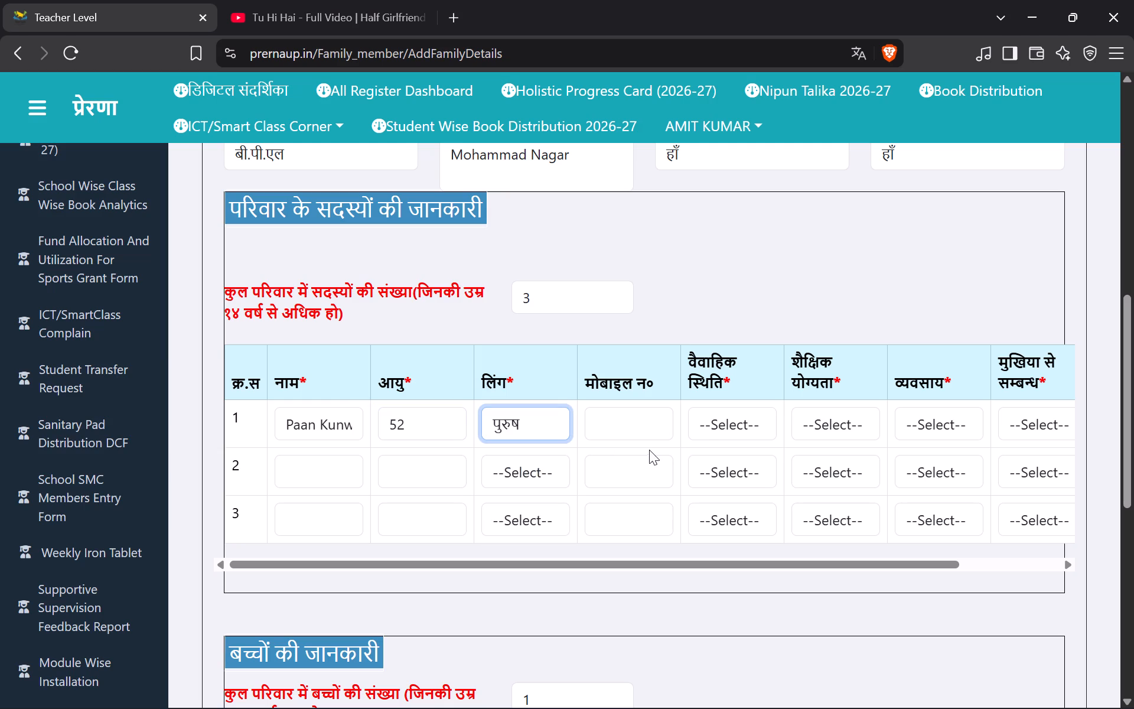
click(544, 428)
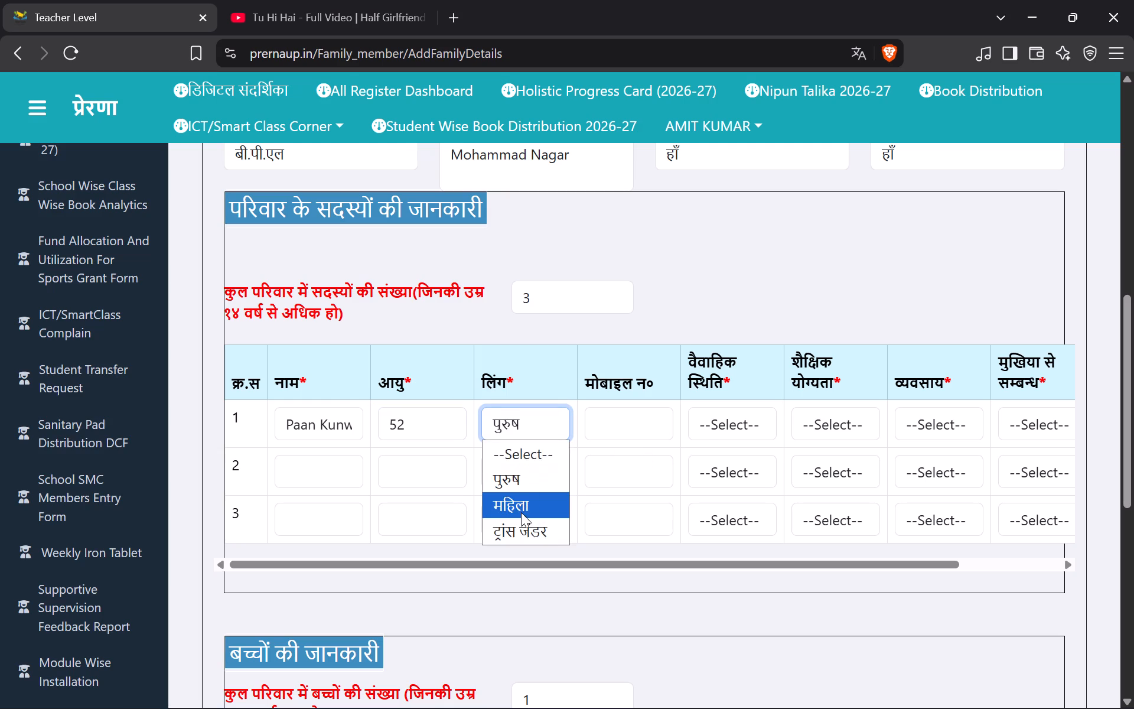
click(521, 512)
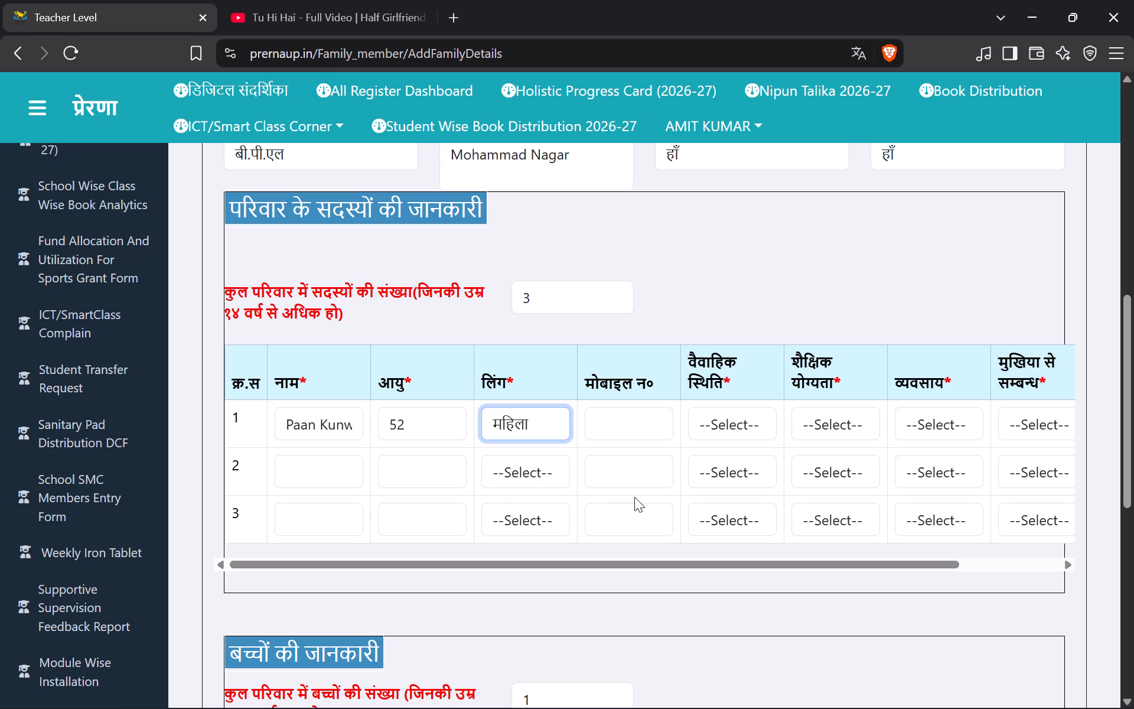
Set the first member's marital status to विवाहित, education to हाईस्कूल, occupation to गृहणी and relation to the head to पत्नी.
click(764, 419)
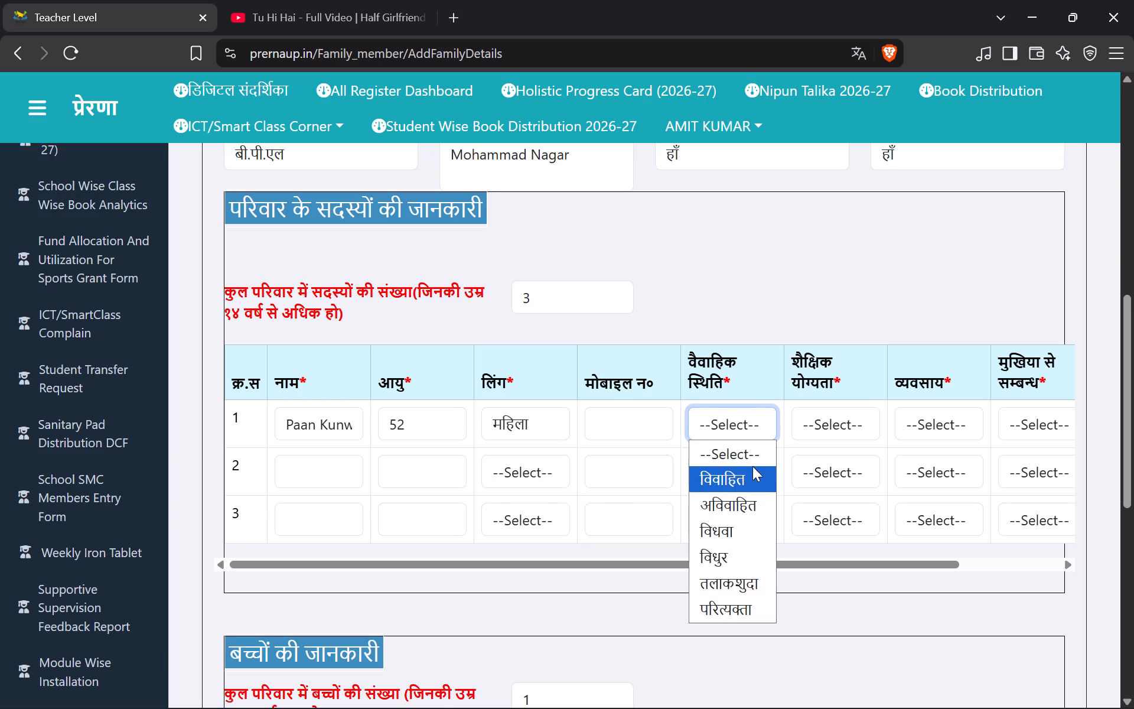
click(746, 476)
click(818, 428)
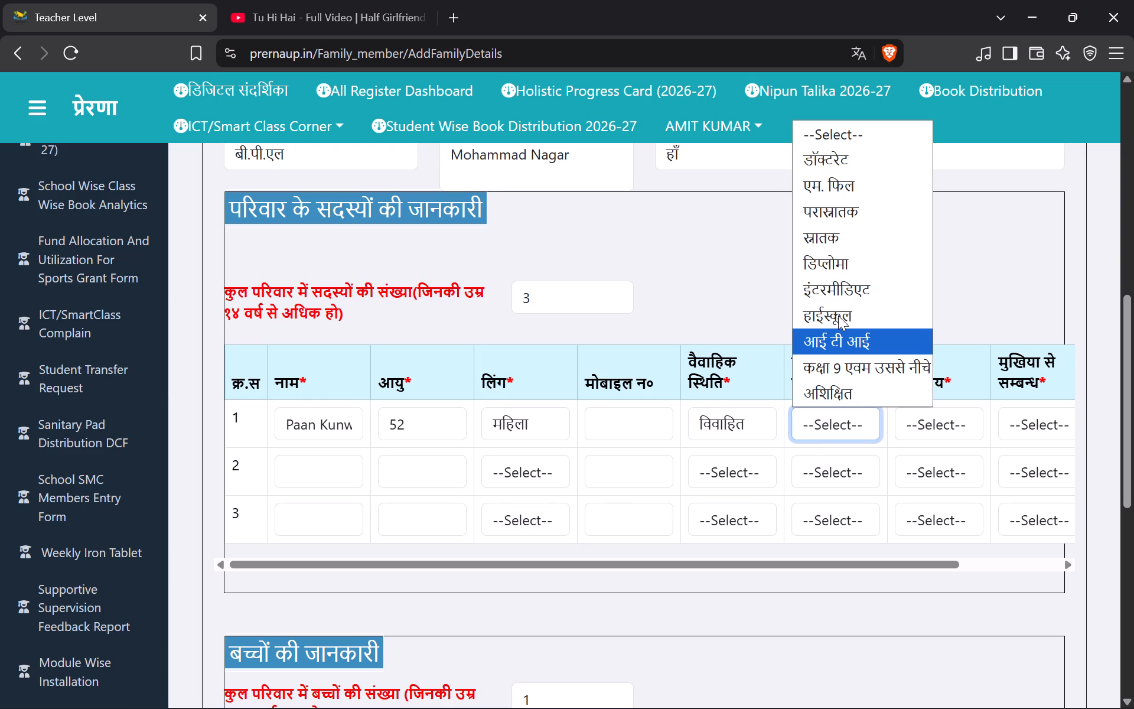
click(838, 316)
click(934, 411)
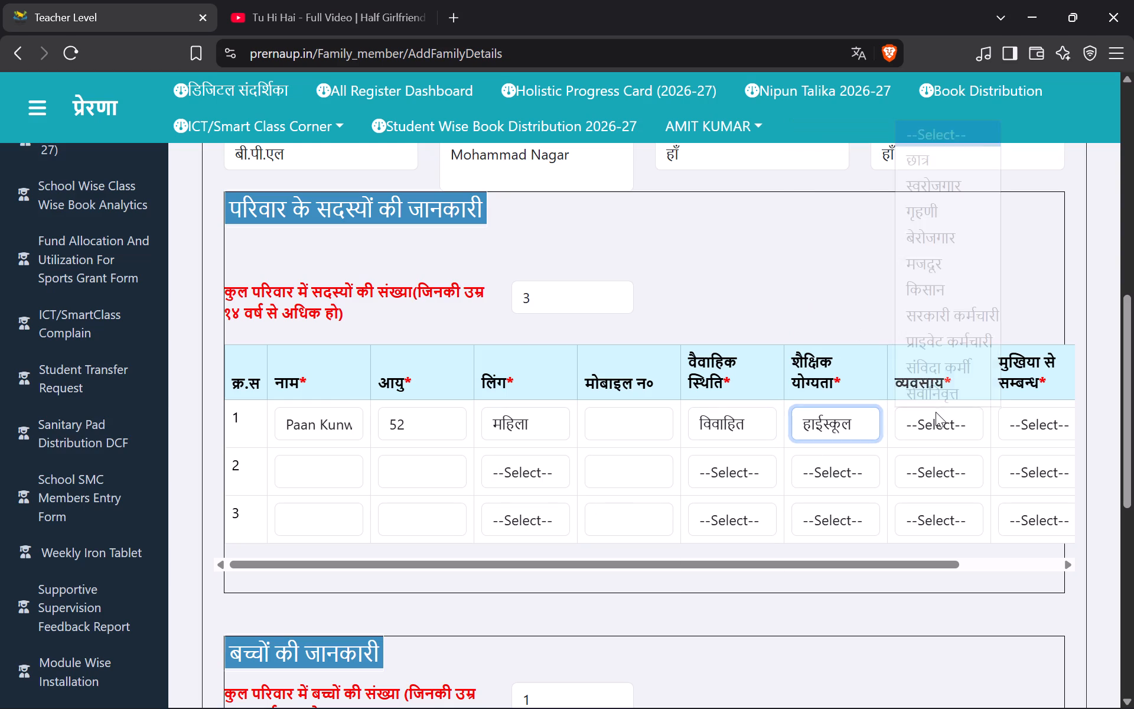
click(915, 226)
drag(972, 408, 971, 416)
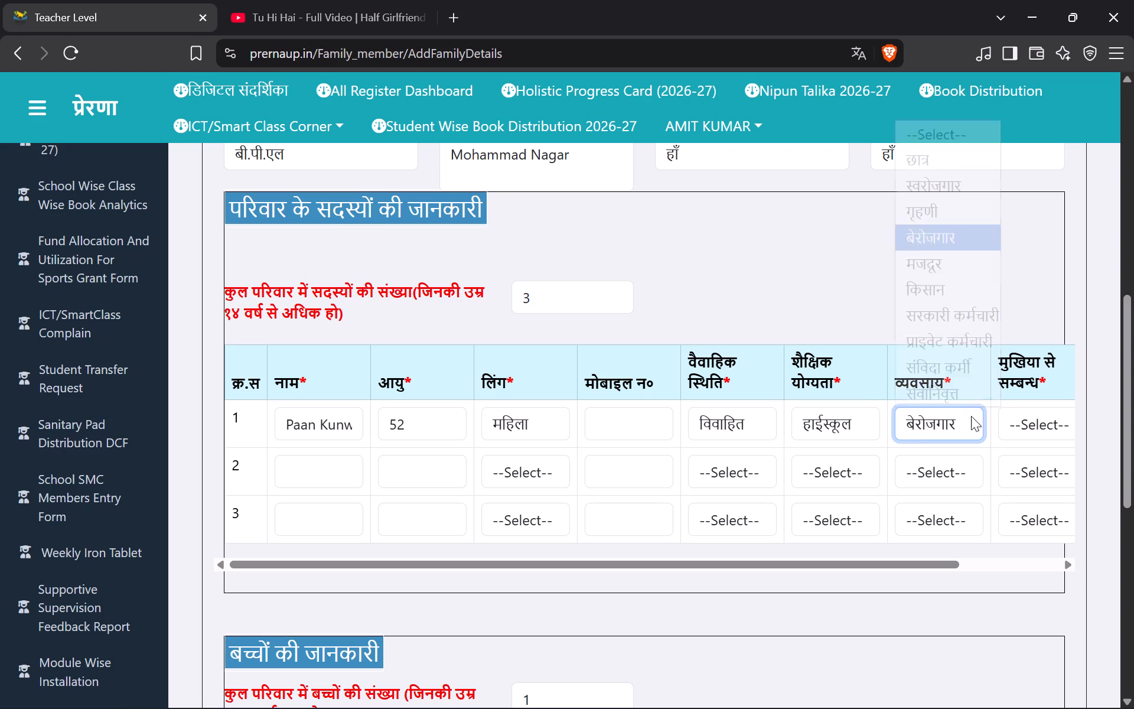
drag(971, 416, 970, 416)
click(921, 224)
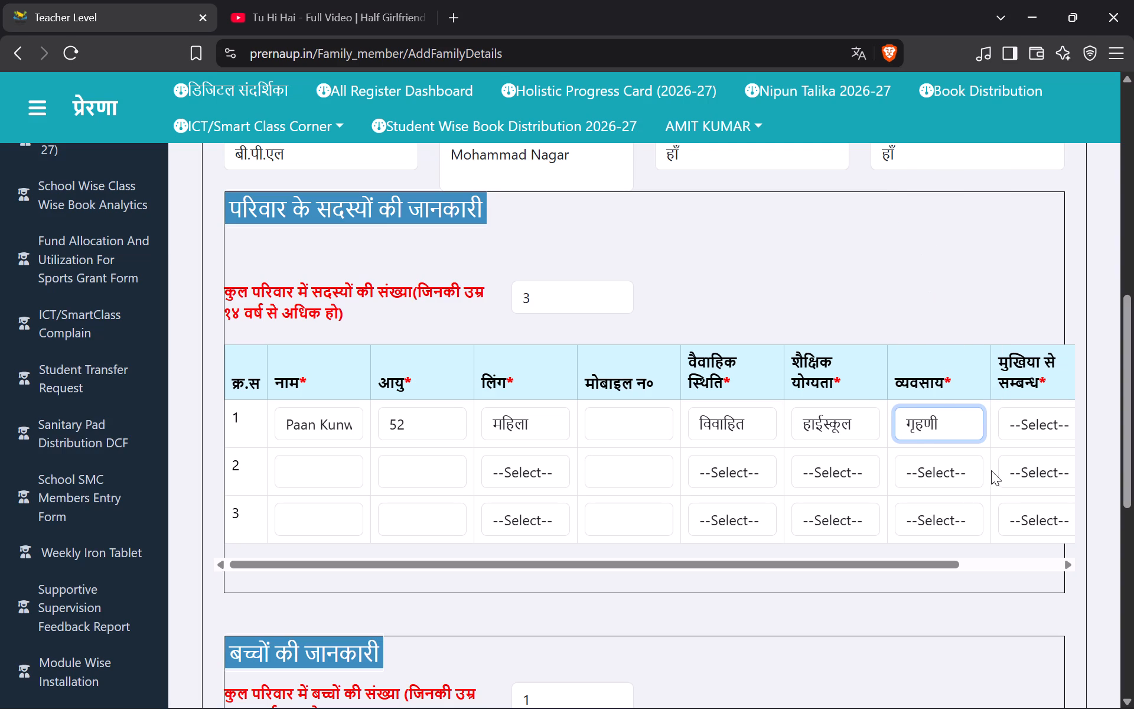
click(1035, 431)
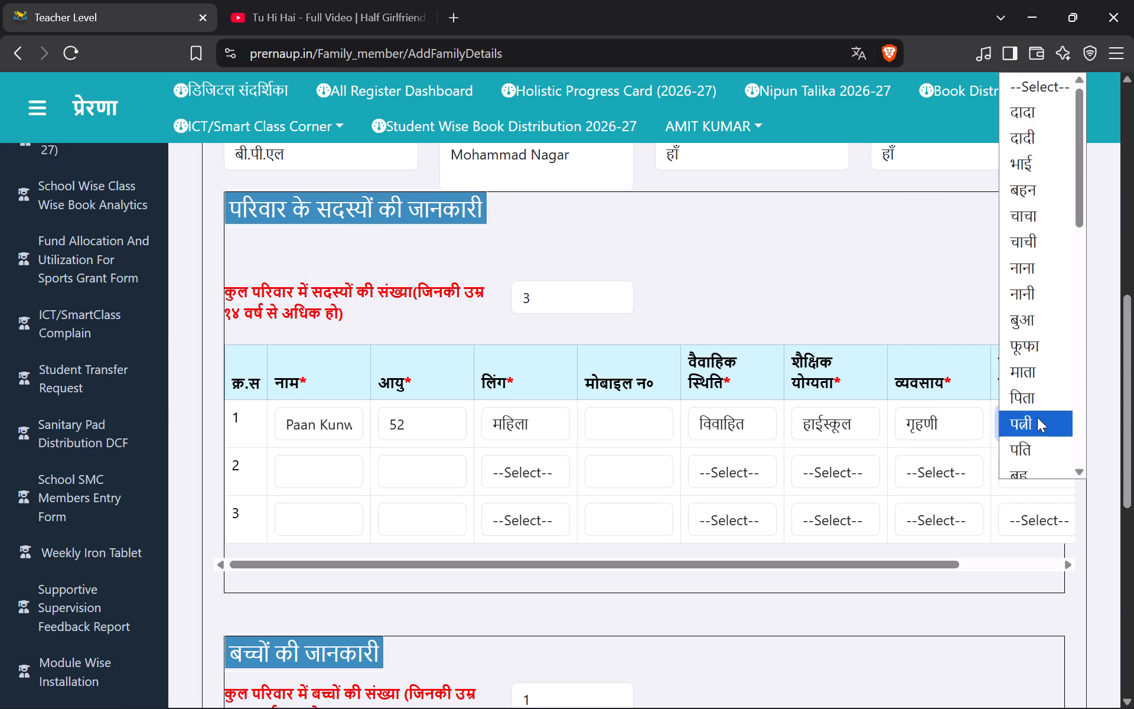
click(1037, 419)
Set the relation to the household head to पुत्र for the second member and बहू for the third.
drag(1021, 564, 1065, 560)
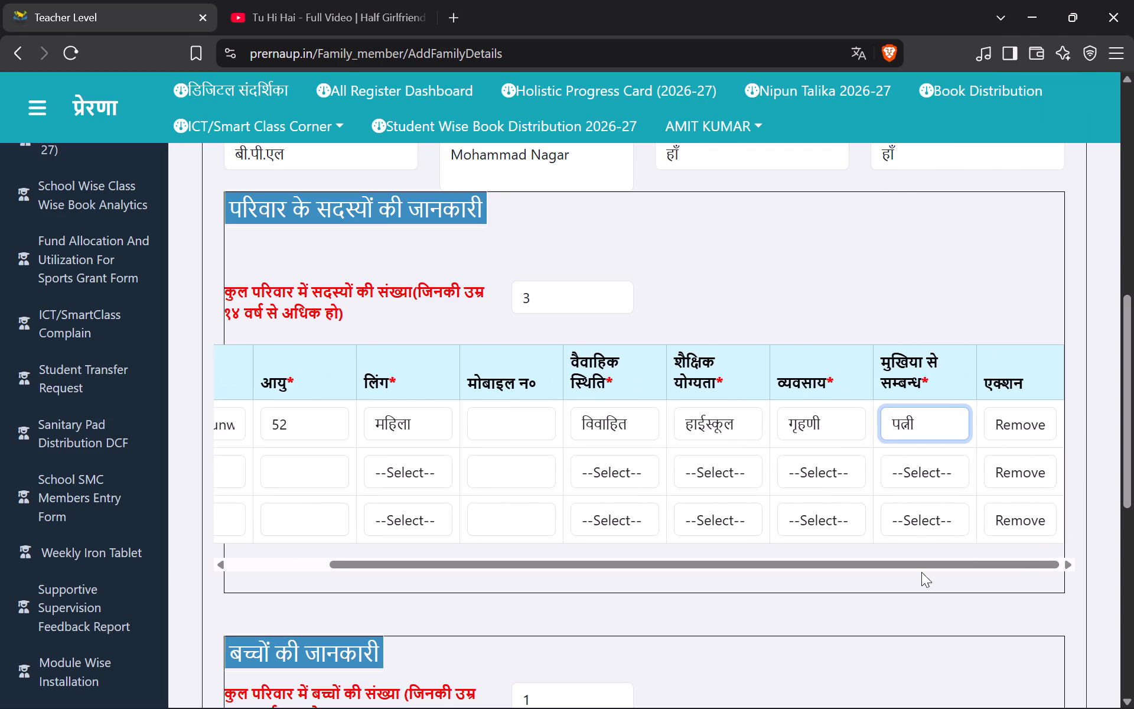
drag(804, 591, 784, 575)
drag(781, 558, 555, 571)
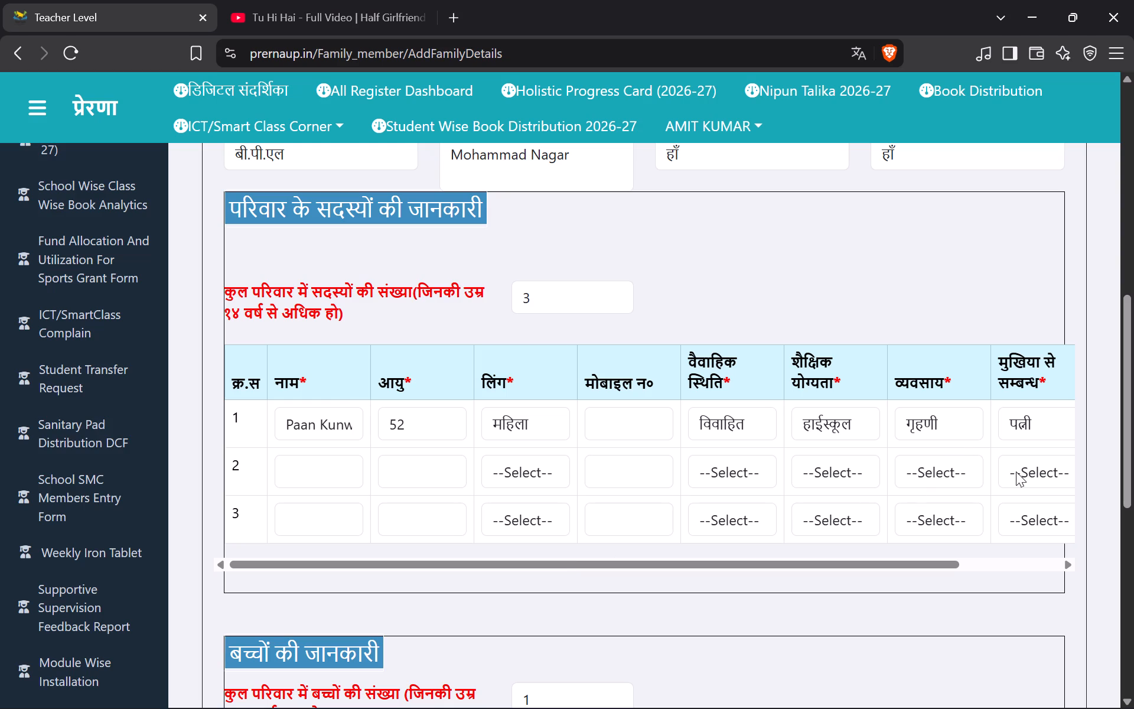
click(1021, 470)
scroll(1009, 408, down, 7)
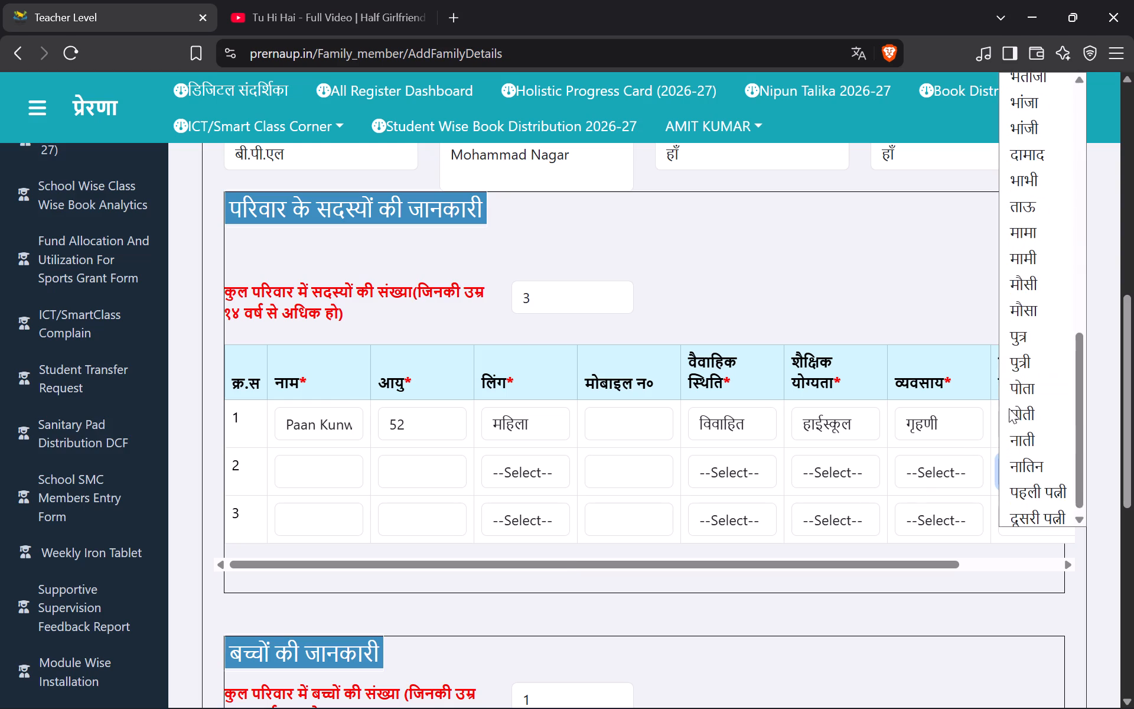
click(1023, 335)
click(1046, 507)
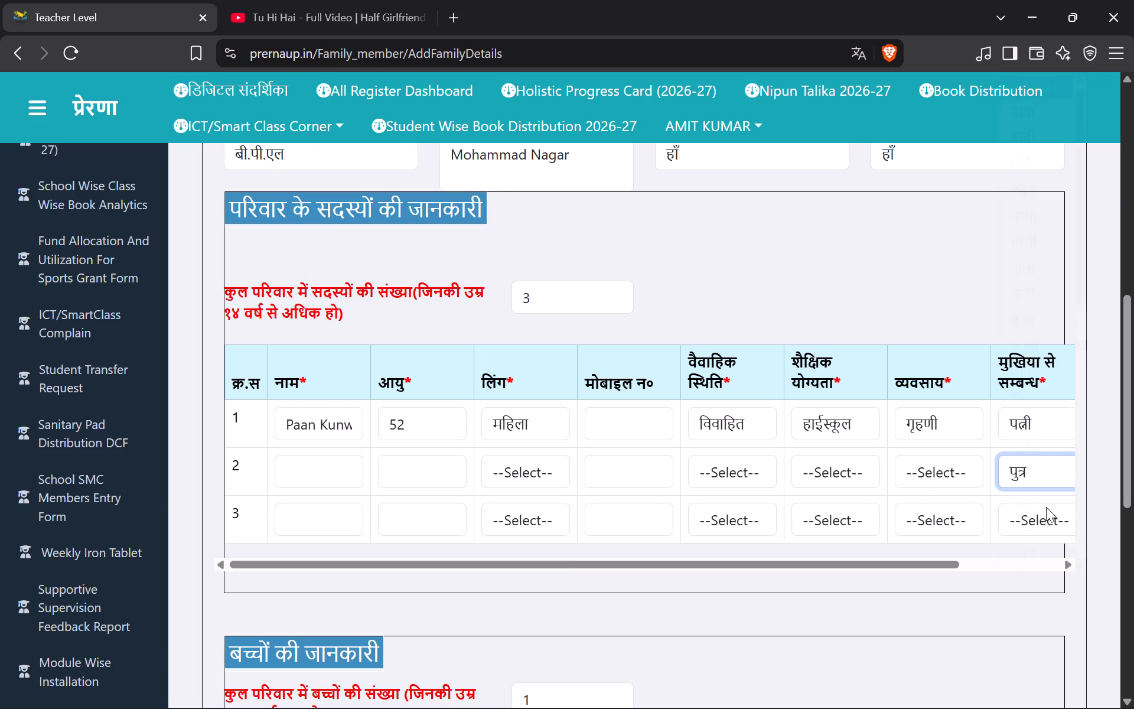
scroll(1037, 442, down, 7)
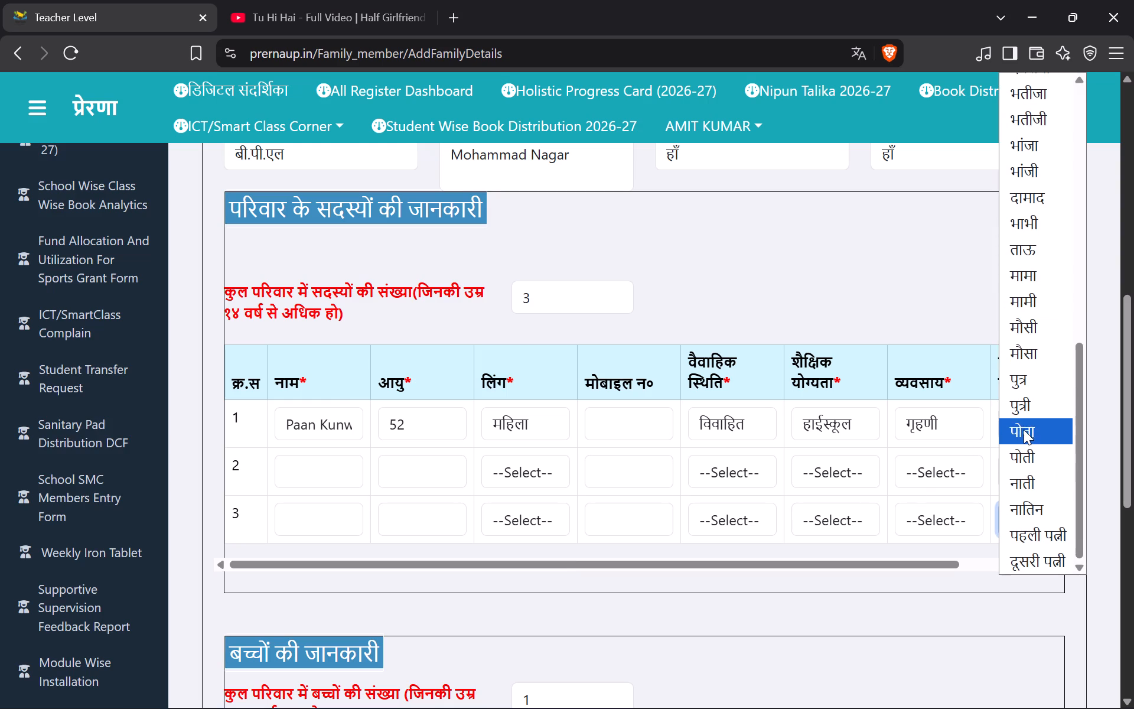
scroll(1024, 429, up, 13)
click(1030, 471)
Set the second member's occupation to प्राइवेट कर्मचारी and the third member's occupation to गृहणी.
click(934, 472)
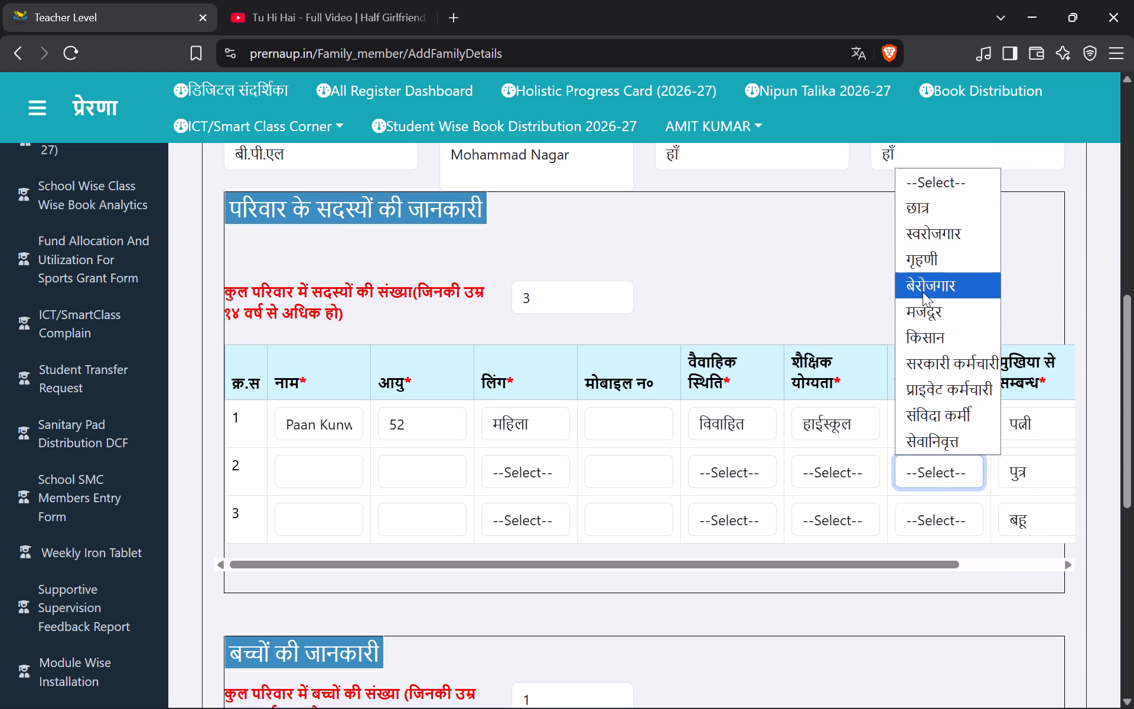
click(926, 369)
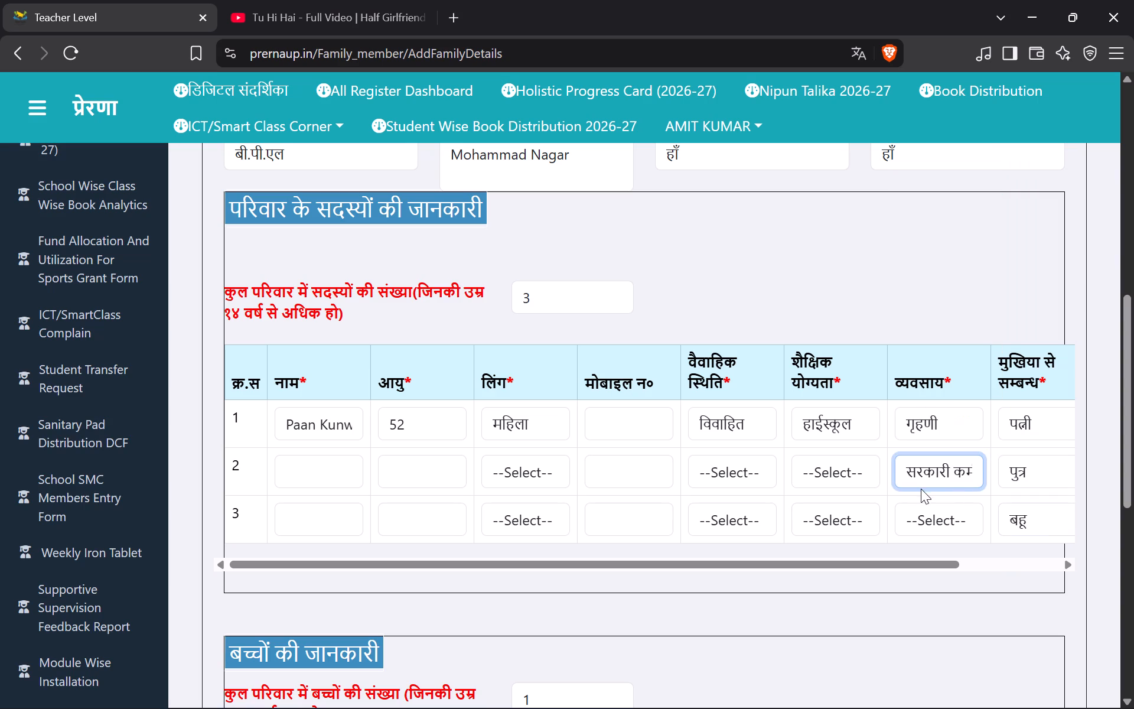
click(955, 516)
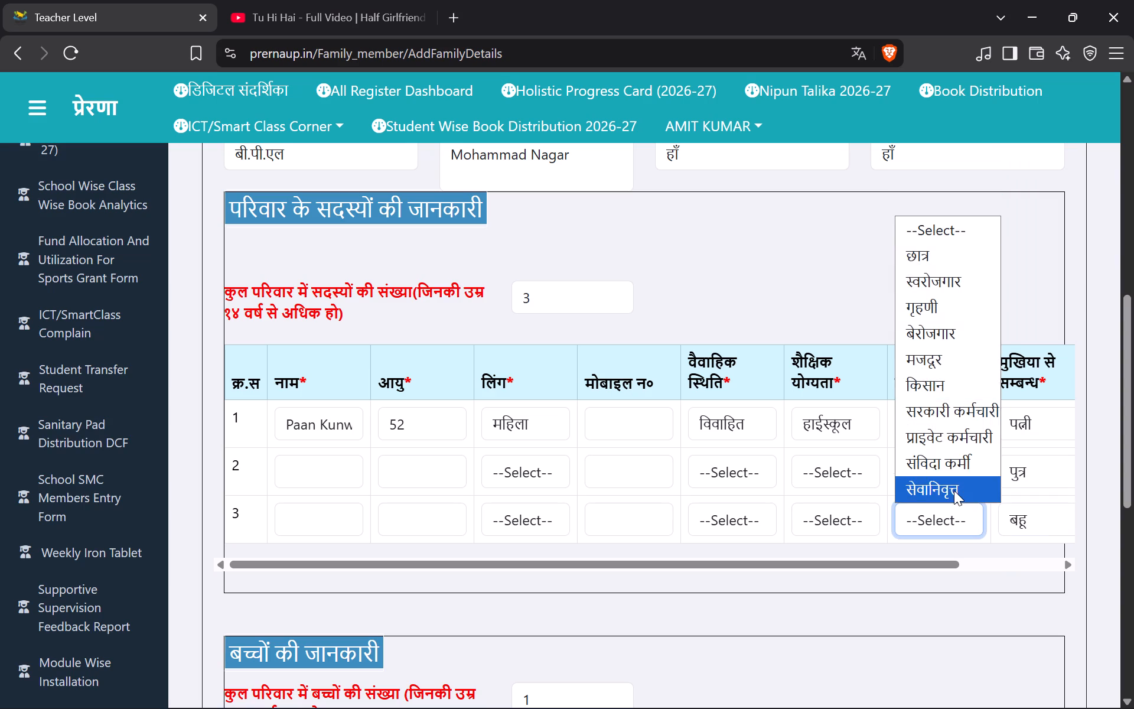
click(930, 311)
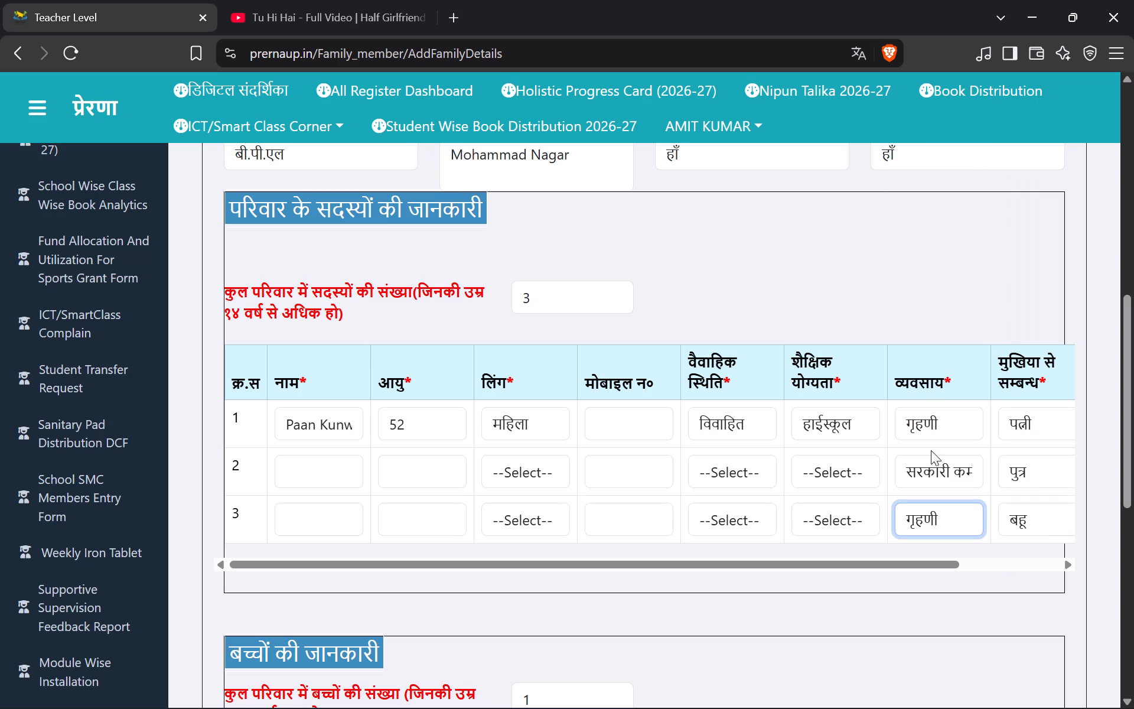
click(933, 470)
click(938, 393)
Set the educational qualification to परास्नातक for the second member and स्नातक for the third.
click(866, 469)
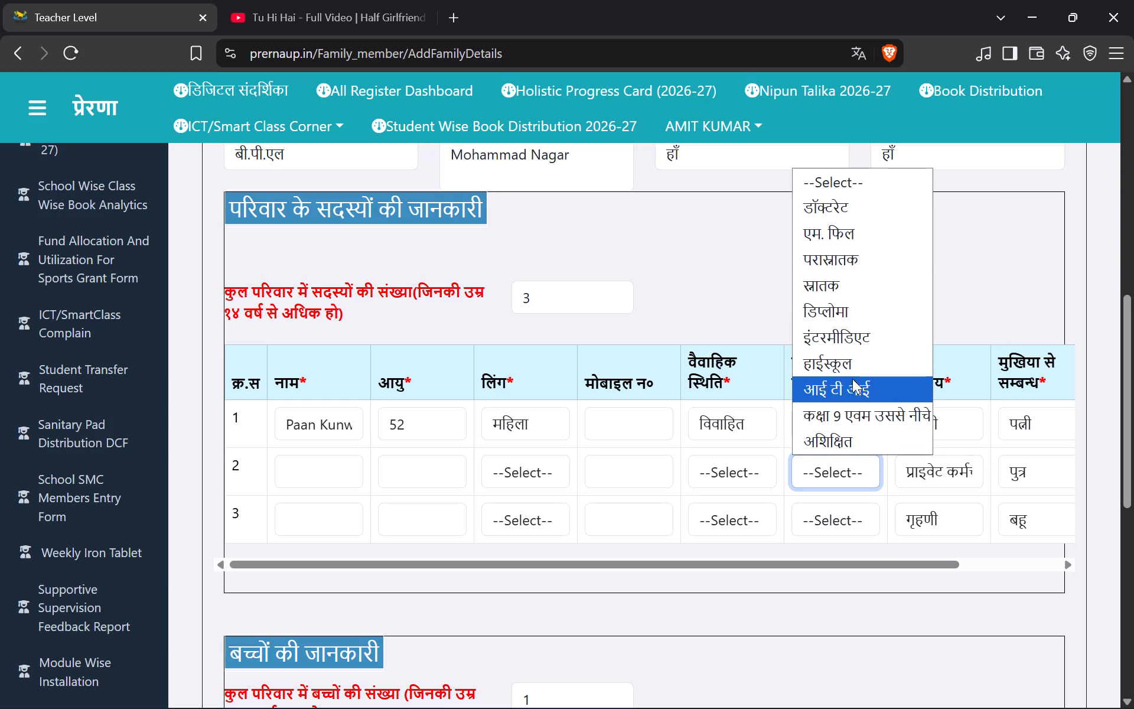
click(838, 261)
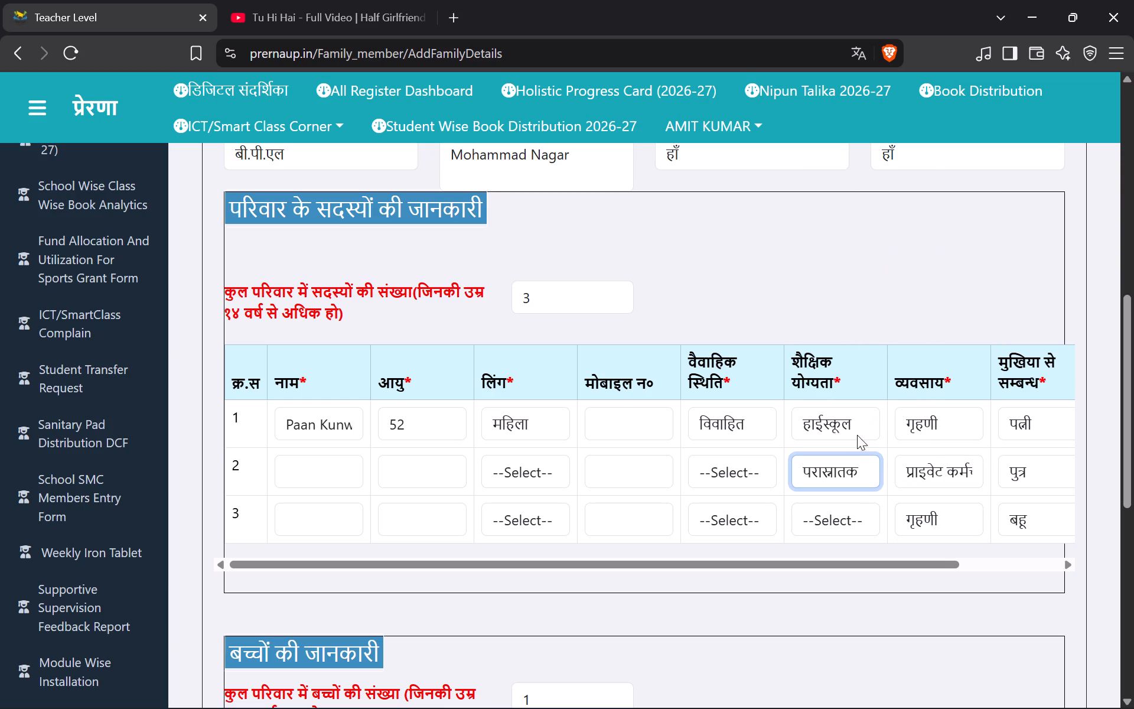
click(838, 521)
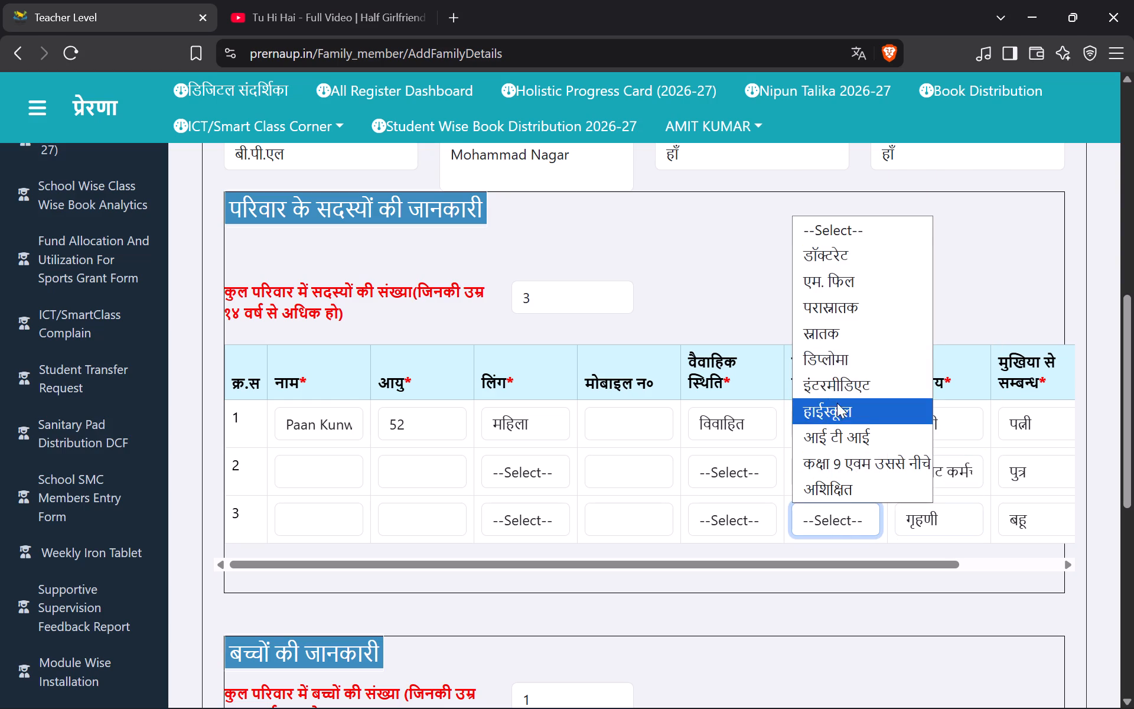
click(840, 337)
Set the marital status of both the second and third family members to विवाहित.
click(739, 476)
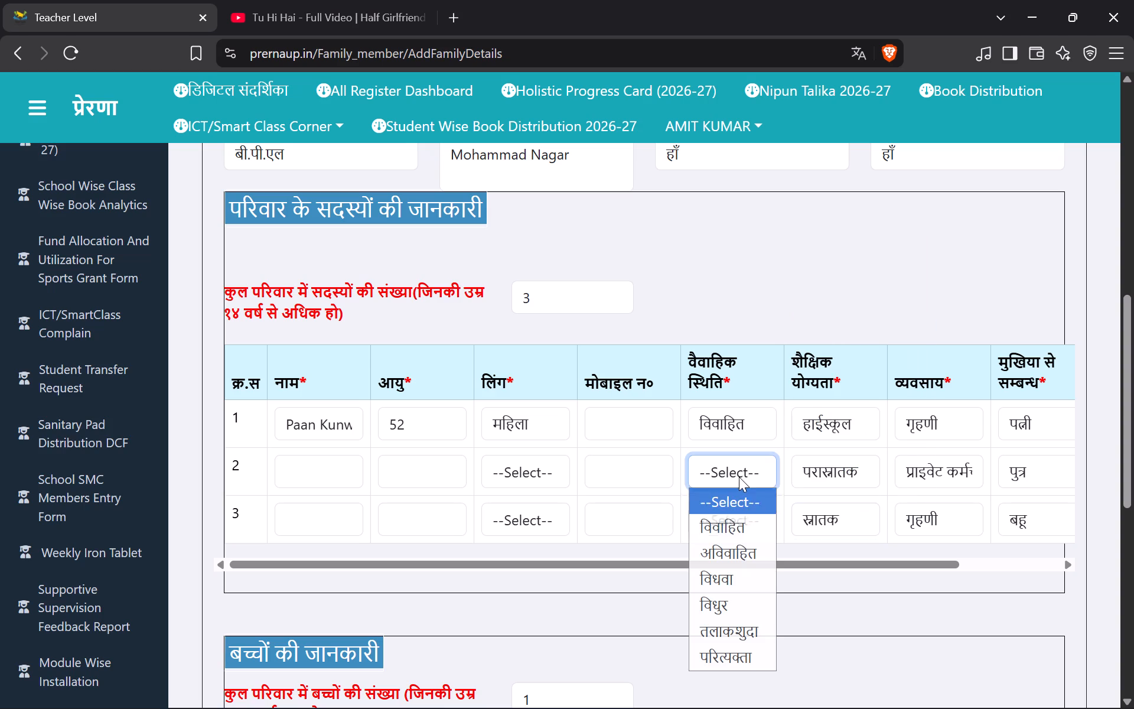
click(732, 536)
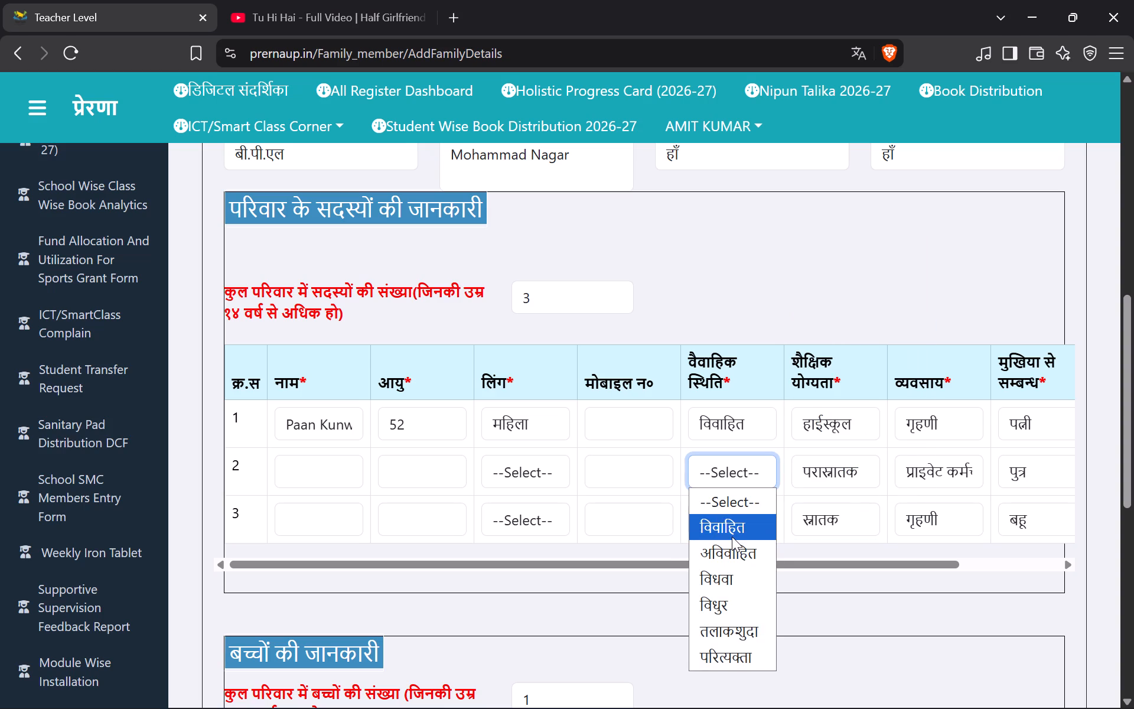
click(729, 526)
click(742, 367)
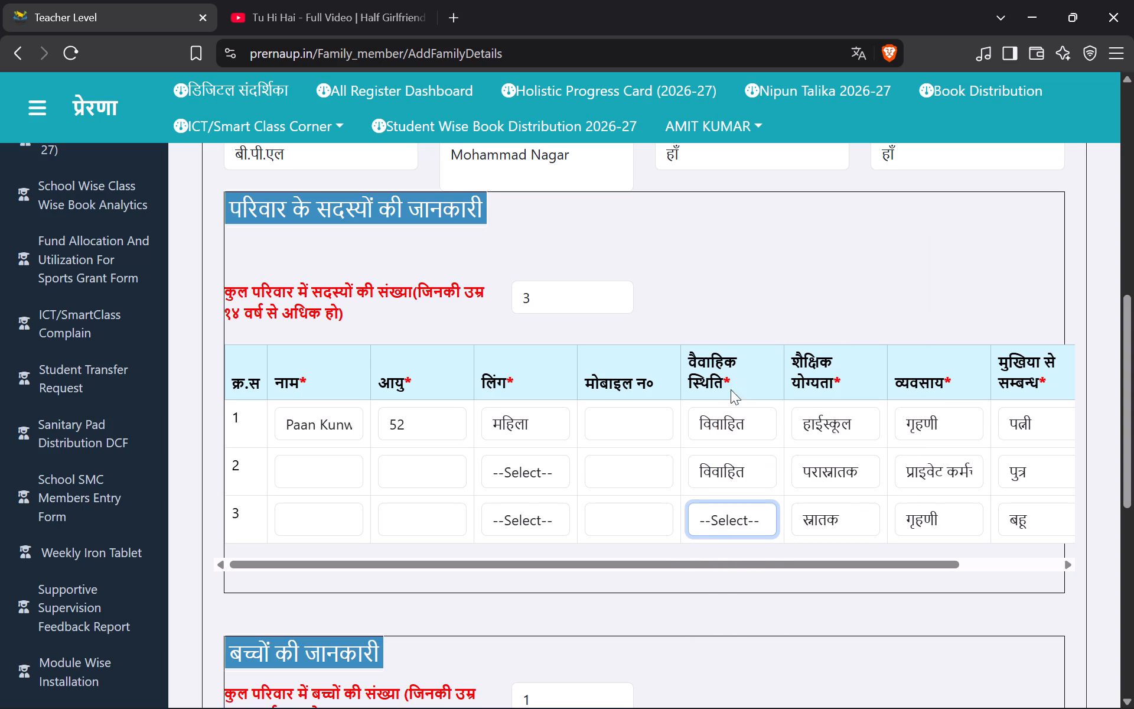
Set the gender to पुरुष for the second member and महिला for the third.
click(543, 467)
click(529, 533)
click(538, 516)
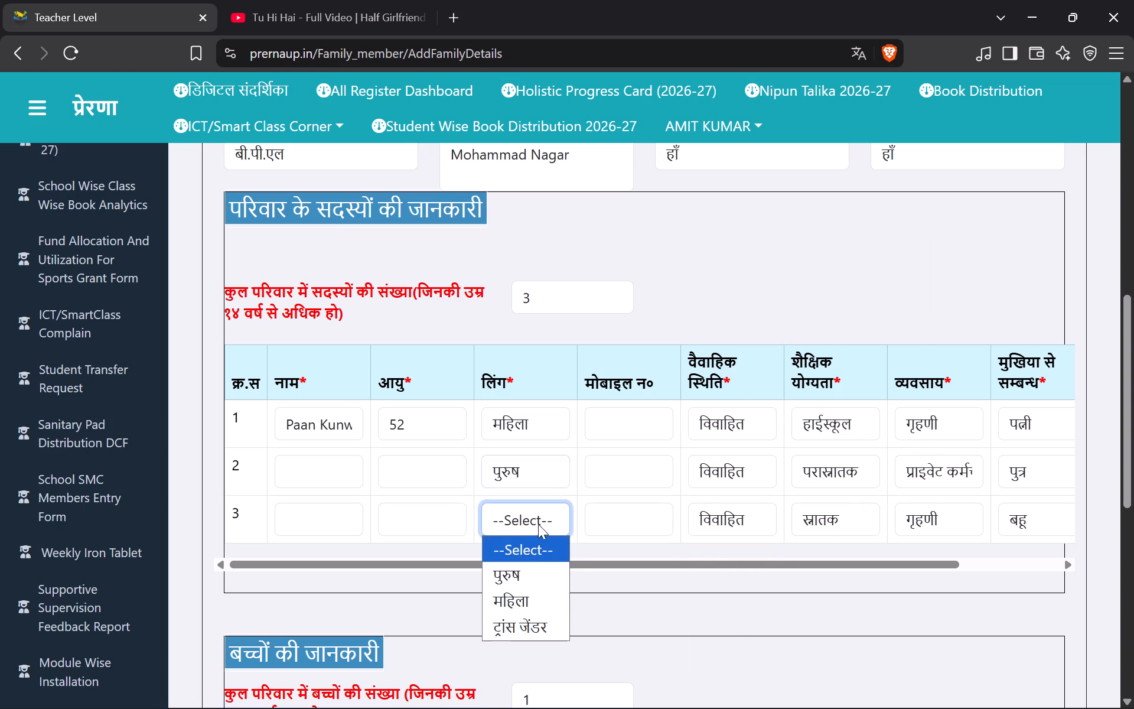
click(519, 588)
Enter age 28 for the second family member and 27 for the third.
click(437, 483)
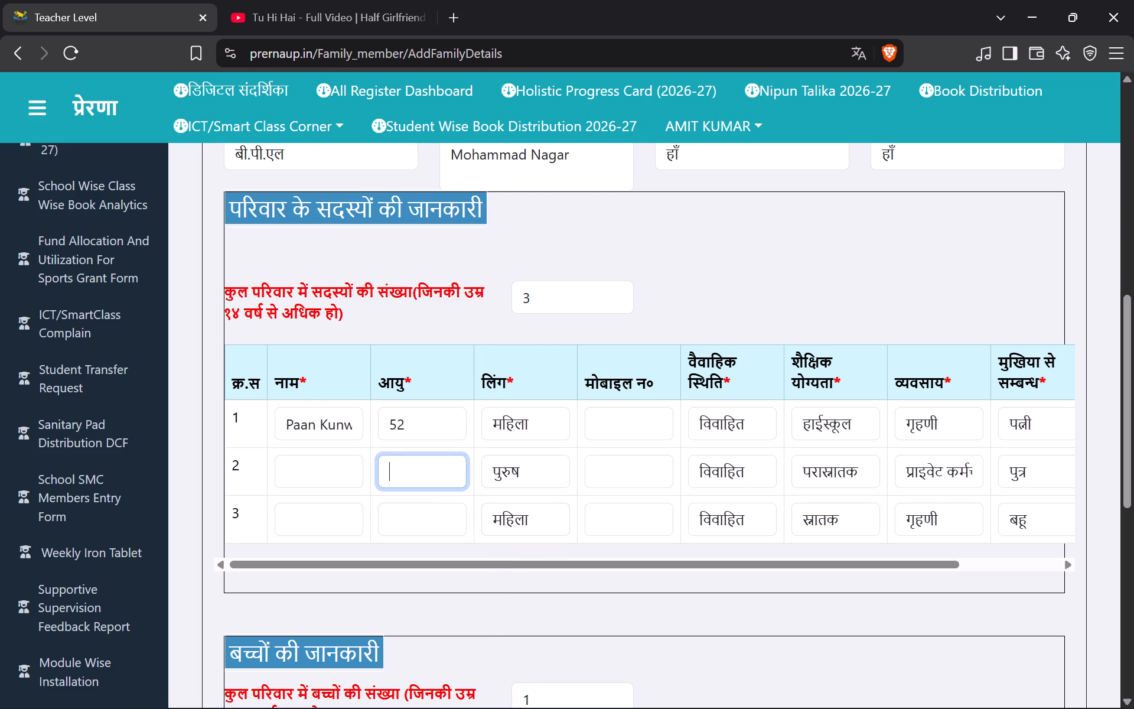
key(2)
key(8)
click(419, 523)
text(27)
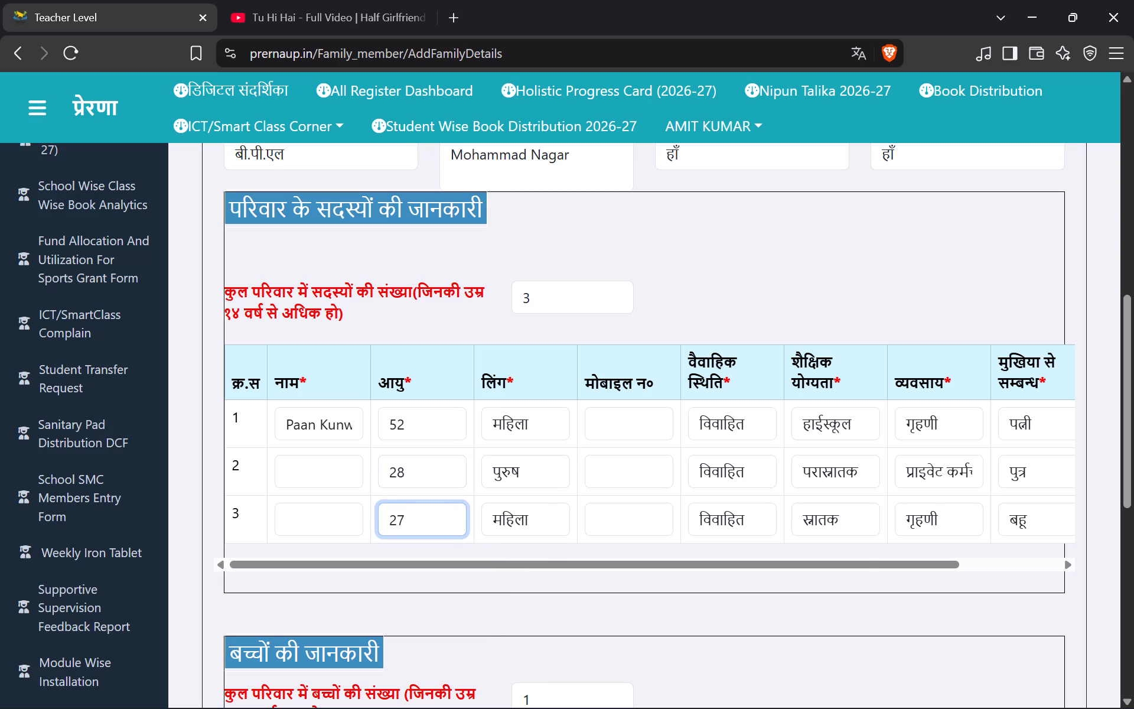
Enter the names of the second and third family members in their rows.
click(355, 474)
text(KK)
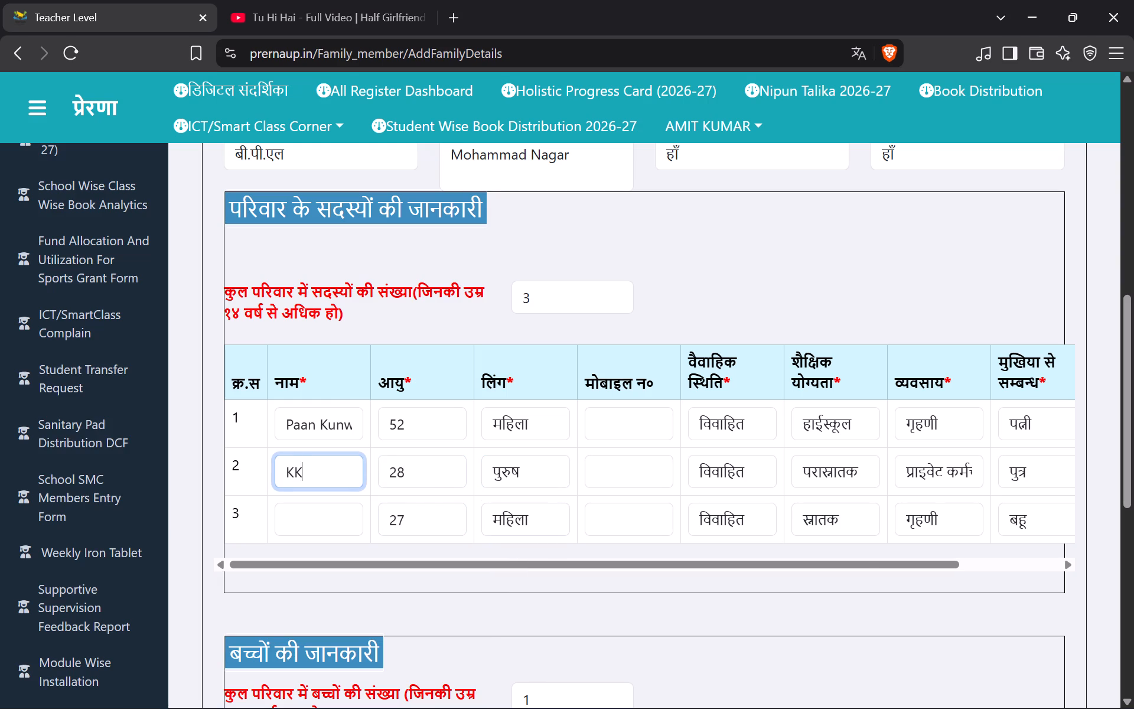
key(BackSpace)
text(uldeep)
click(342, 515)
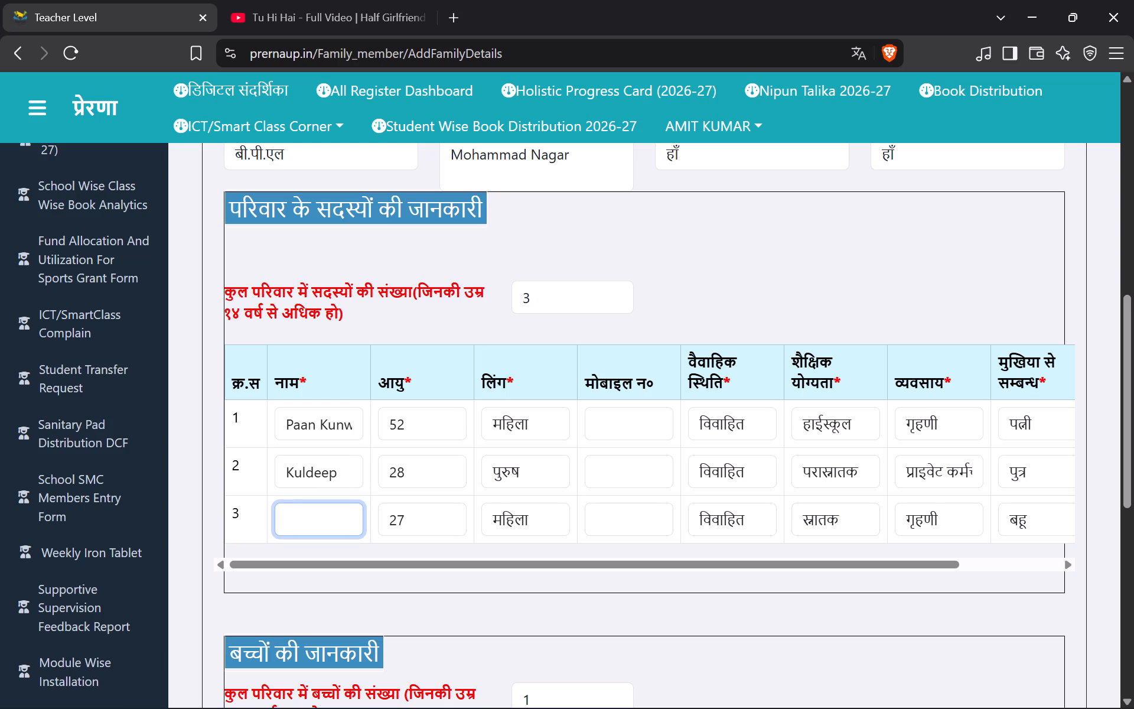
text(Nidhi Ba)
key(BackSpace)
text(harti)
Enter the child's name in the children's table, with age 2 वर्ष and gender पुरुष.
scroll(370, 535, down, 4)
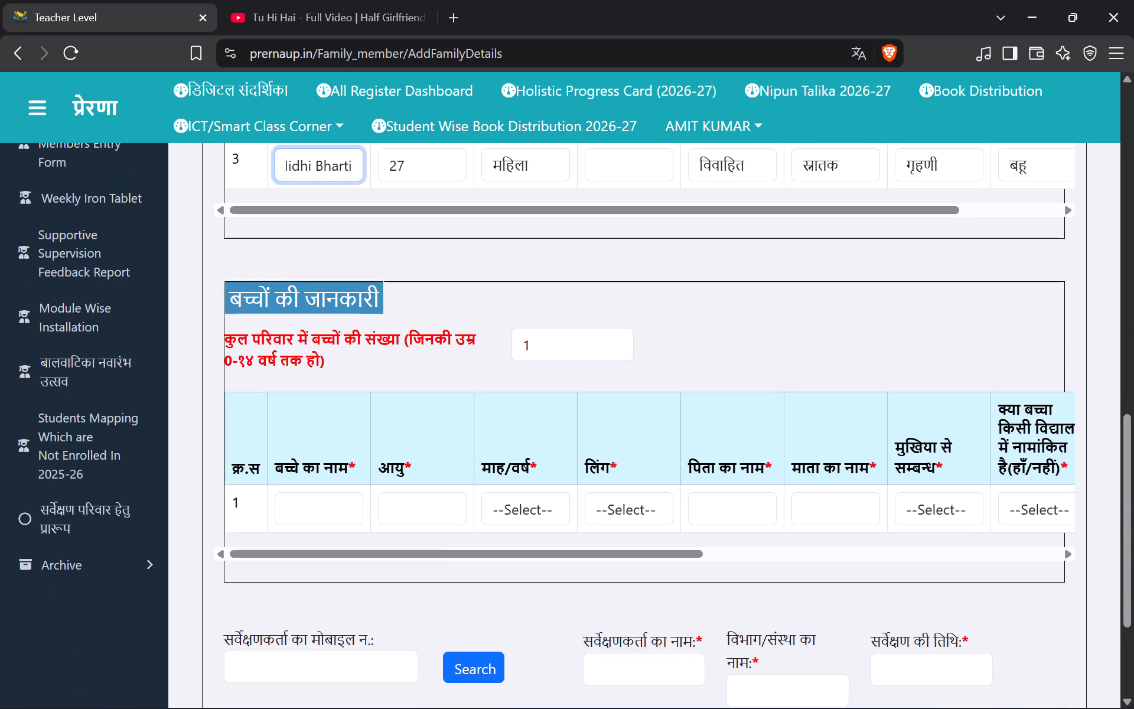
click(334, 519)
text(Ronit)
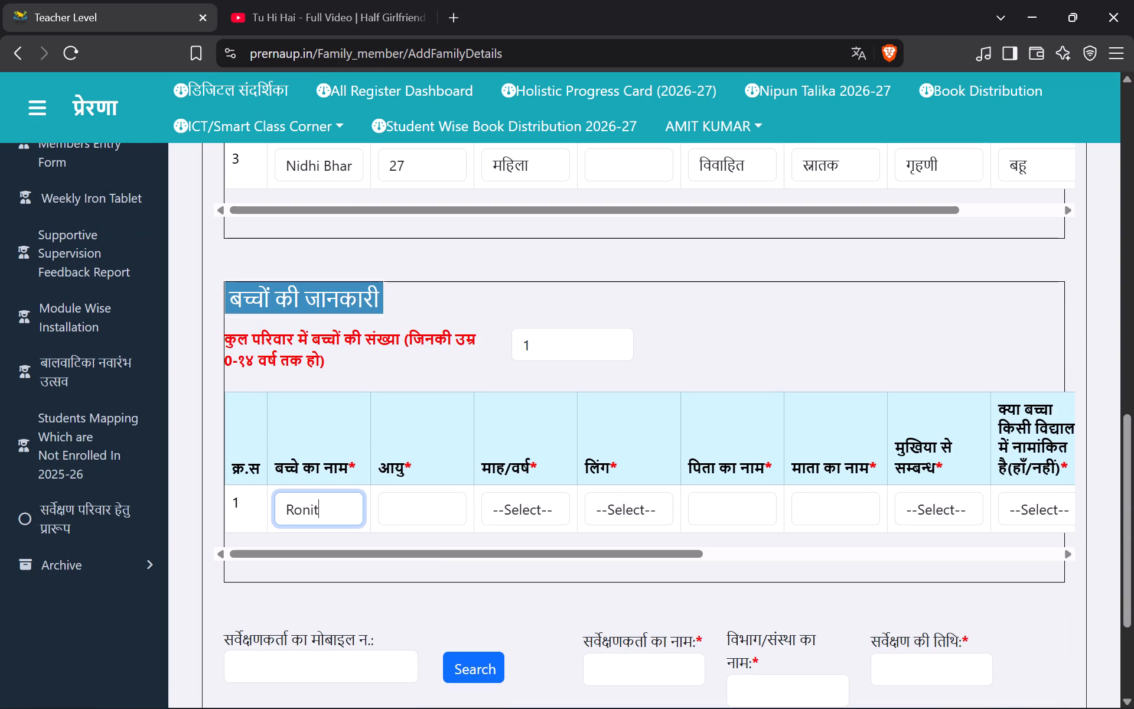
click(419, 510)
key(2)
click(543, 503)
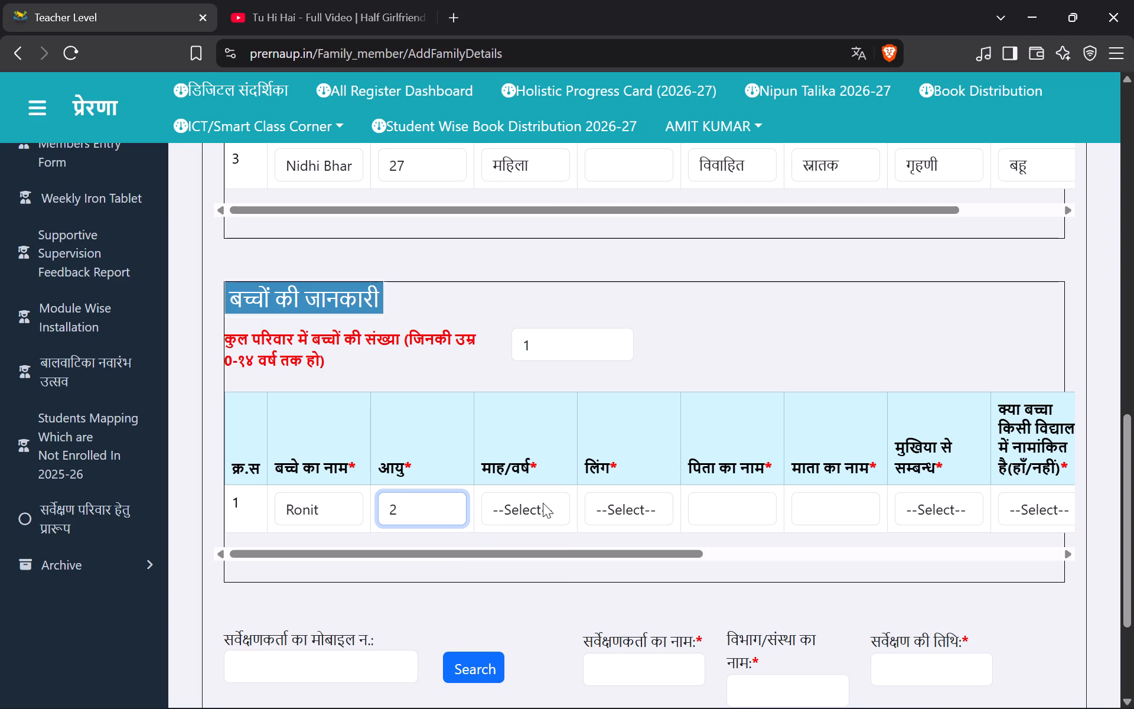
click(525, 585)
click(619, 513)
click(611, 555)
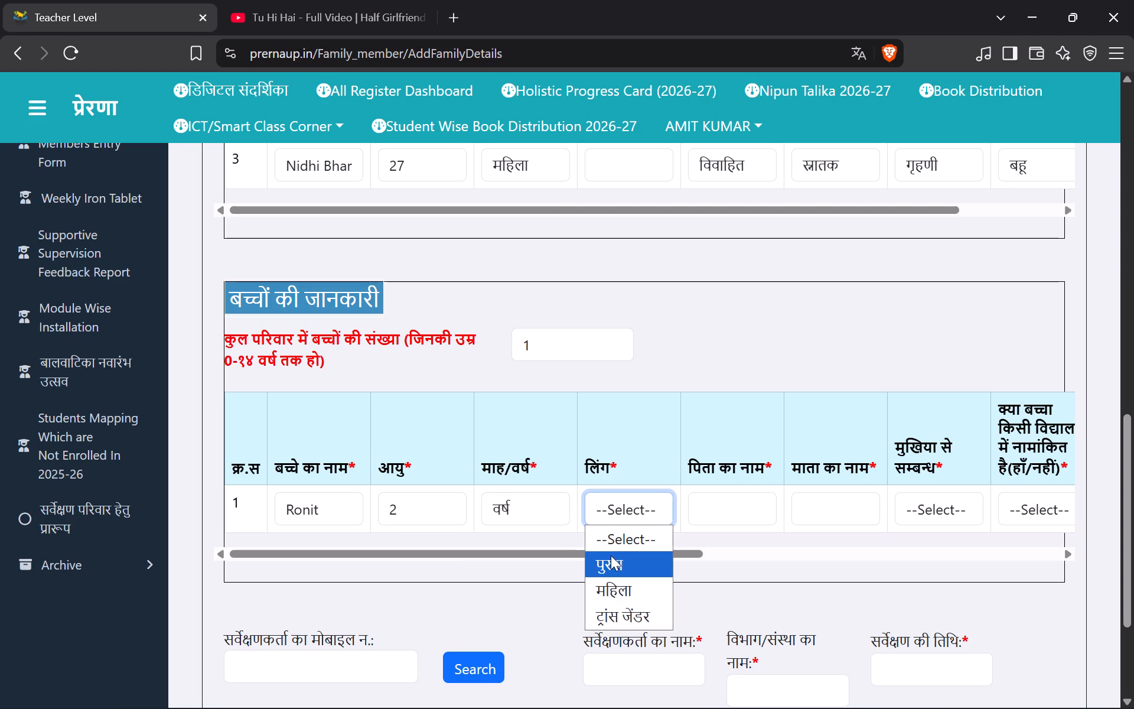
Copy the third family member's name into the child's mother's name field.
scroll(726, 512, up, 1)
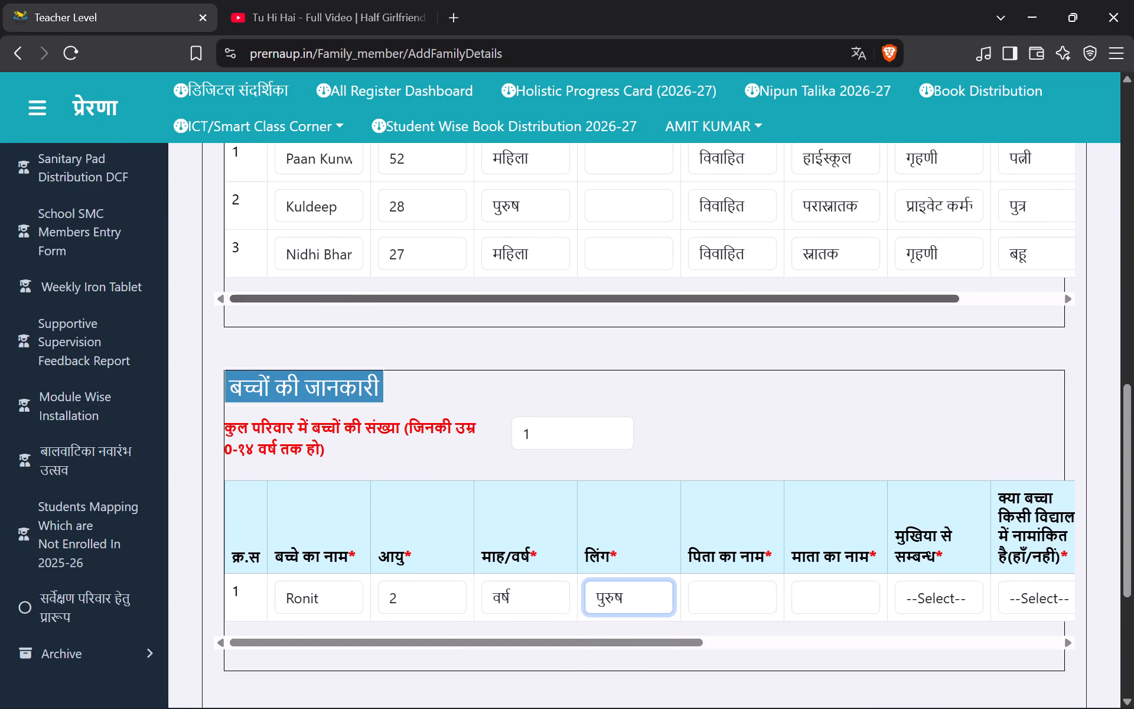
click(304, 247)
key(ctrl+a)
key(ctrl+c)
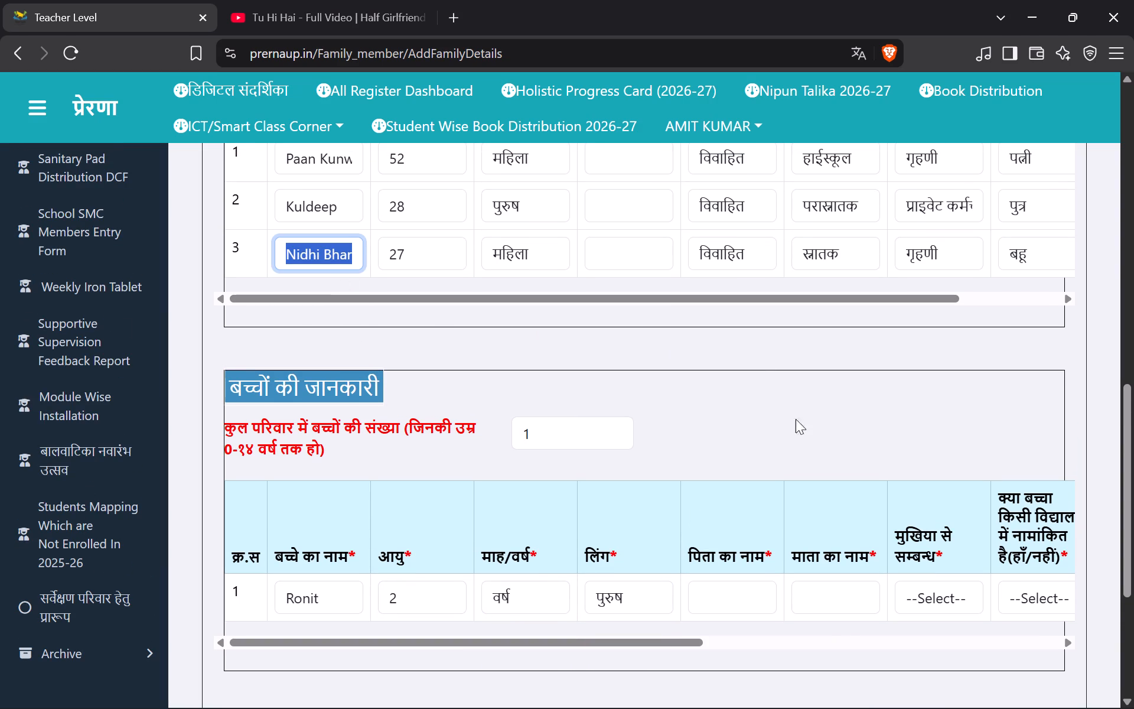
ctrl+click(834, 590)
key(ctrl+v)
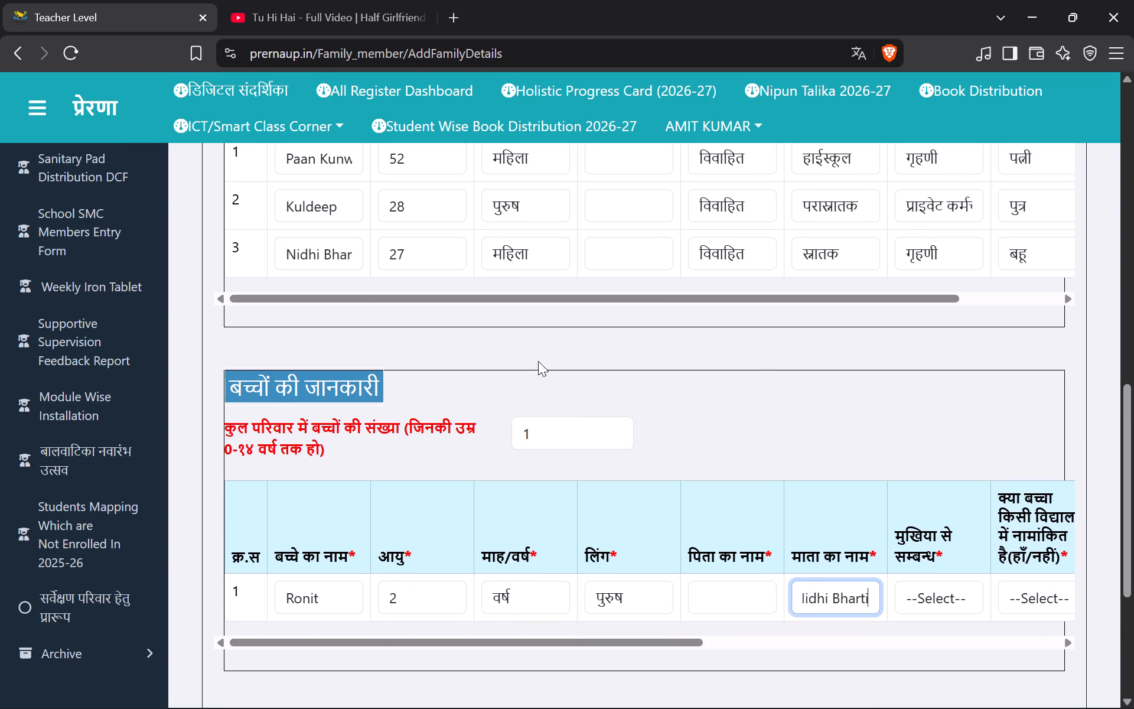
Copy the second family member's name into the child's father's name field.
ctrl+click(299, 220)
key(ctrl+a)
key(ctrl+c)
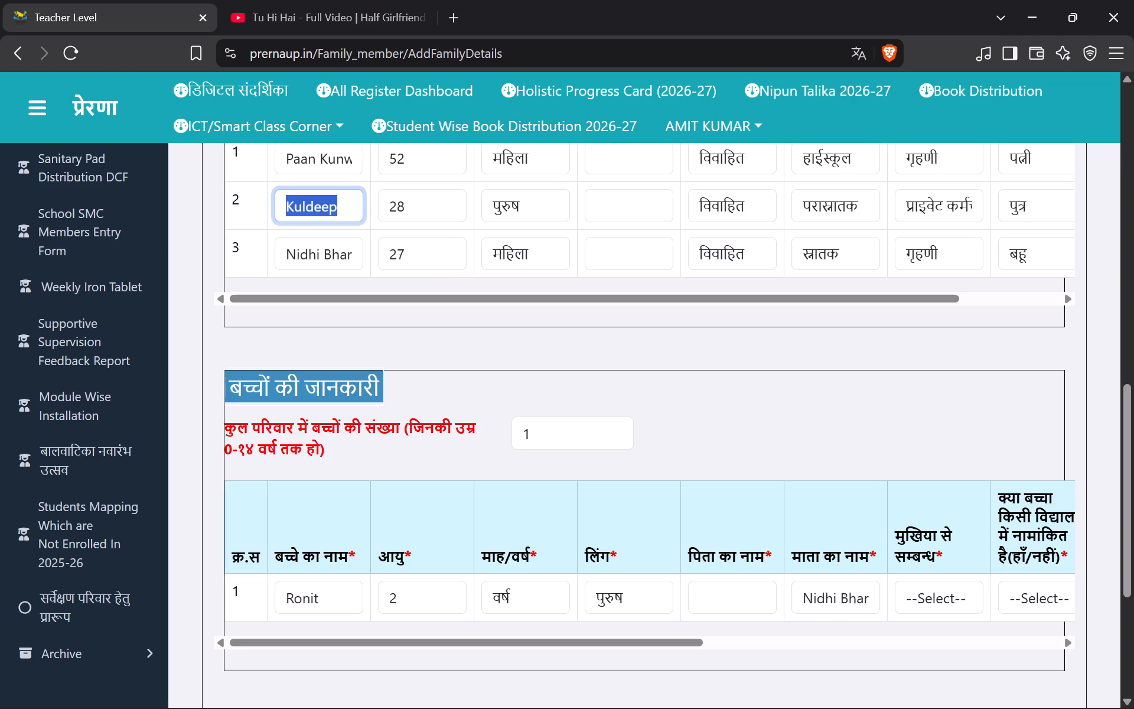
ctrl+click(727, 611)
key(ctrl+v)
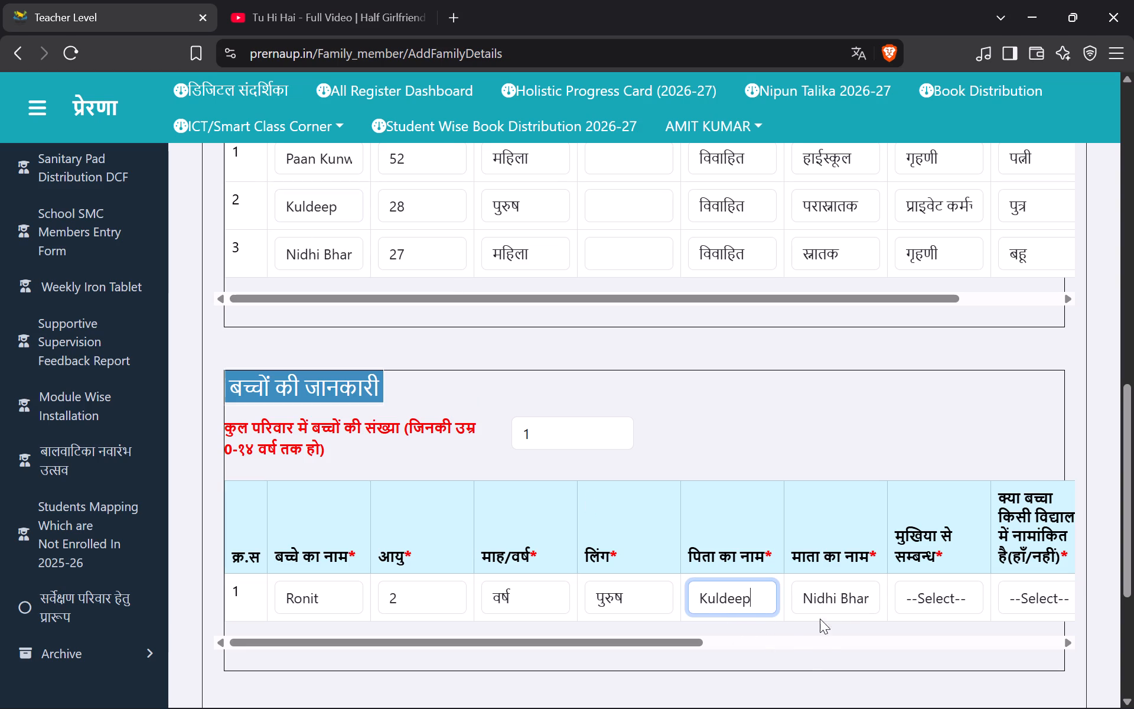
Set the child's relation to the household head to नाती and the school enrolment answer to नहीं.
drag(716, 636, 987, 632)
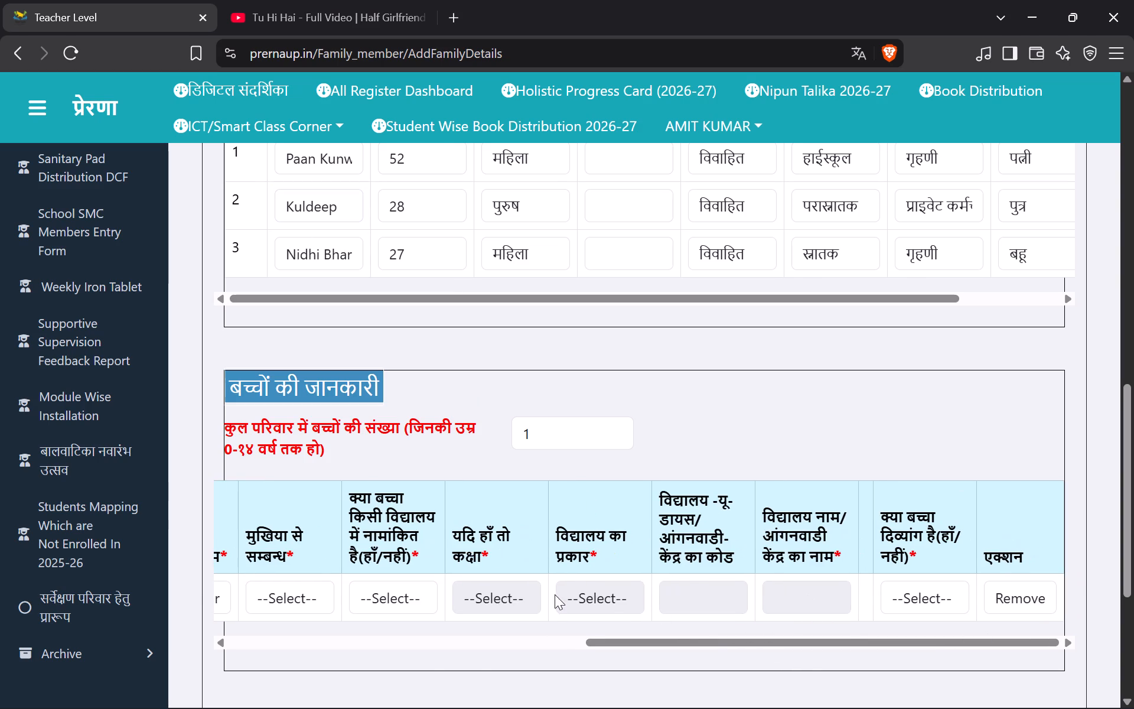
click(561, 642)
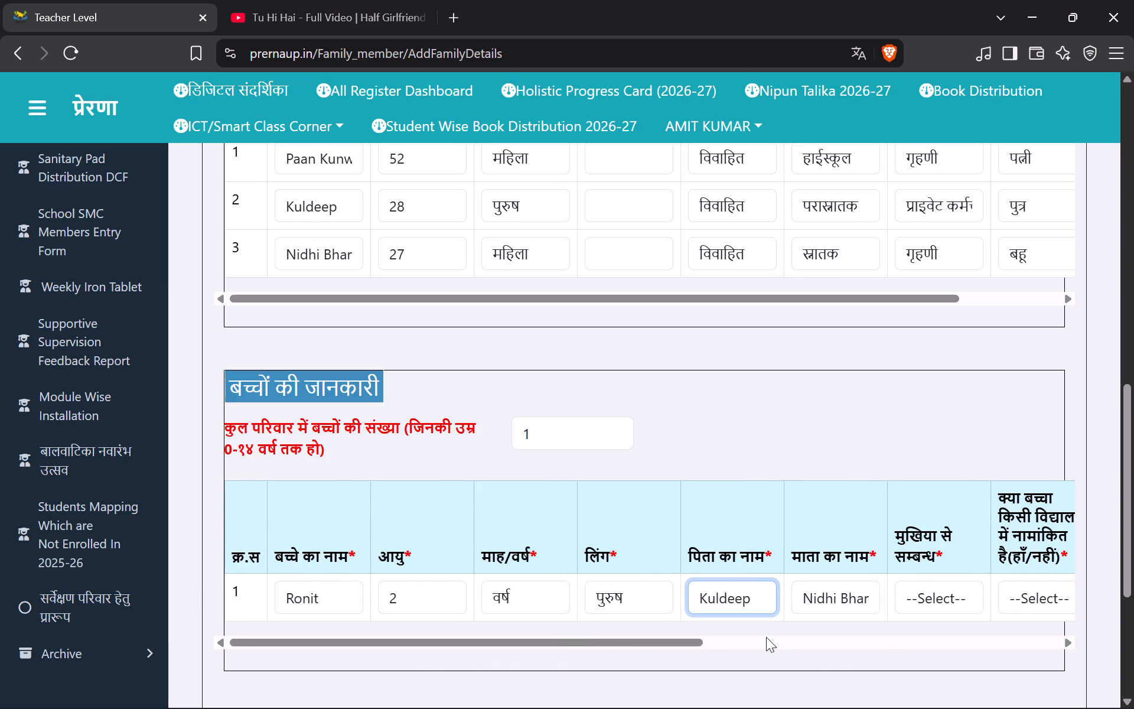
click(766, 637)
click(333, 596)
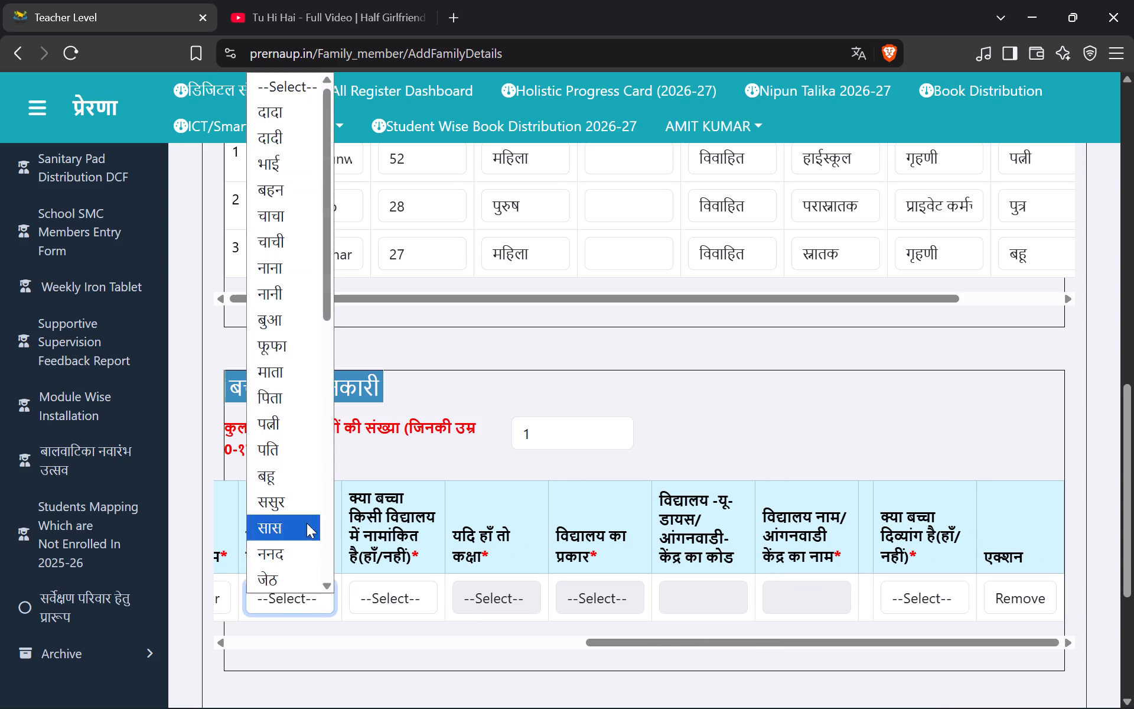
scroll(299, 463, down, 7)
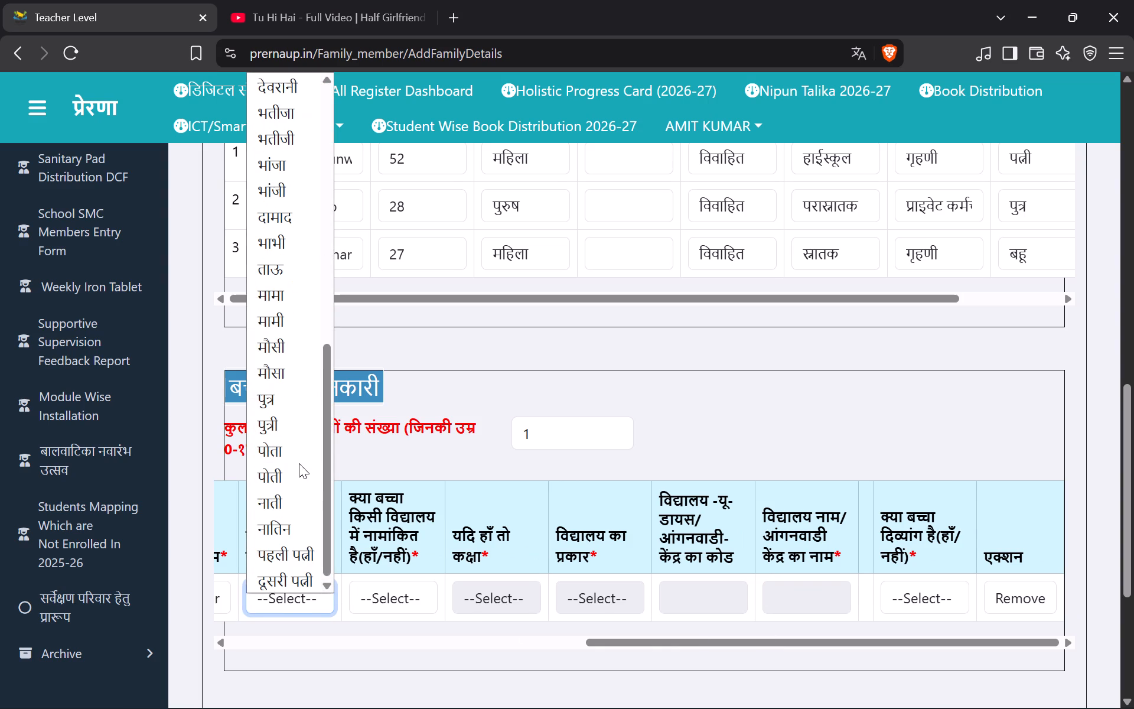
click(291, 502)
click(363, 597)
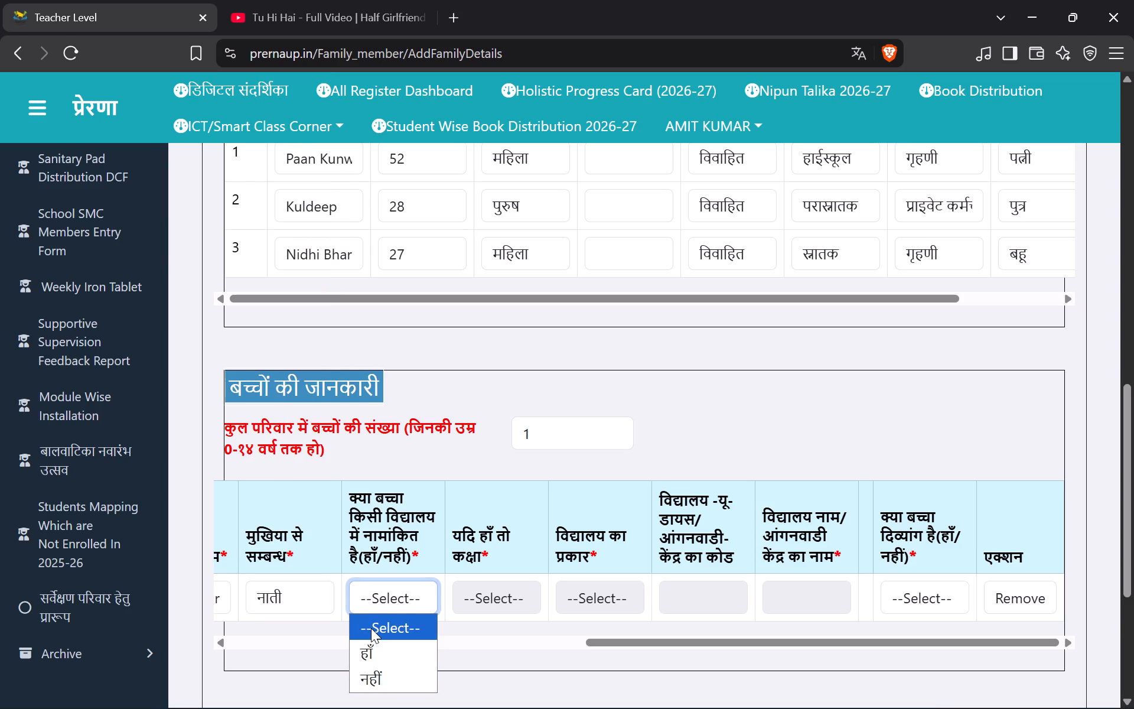
click(366, 690)
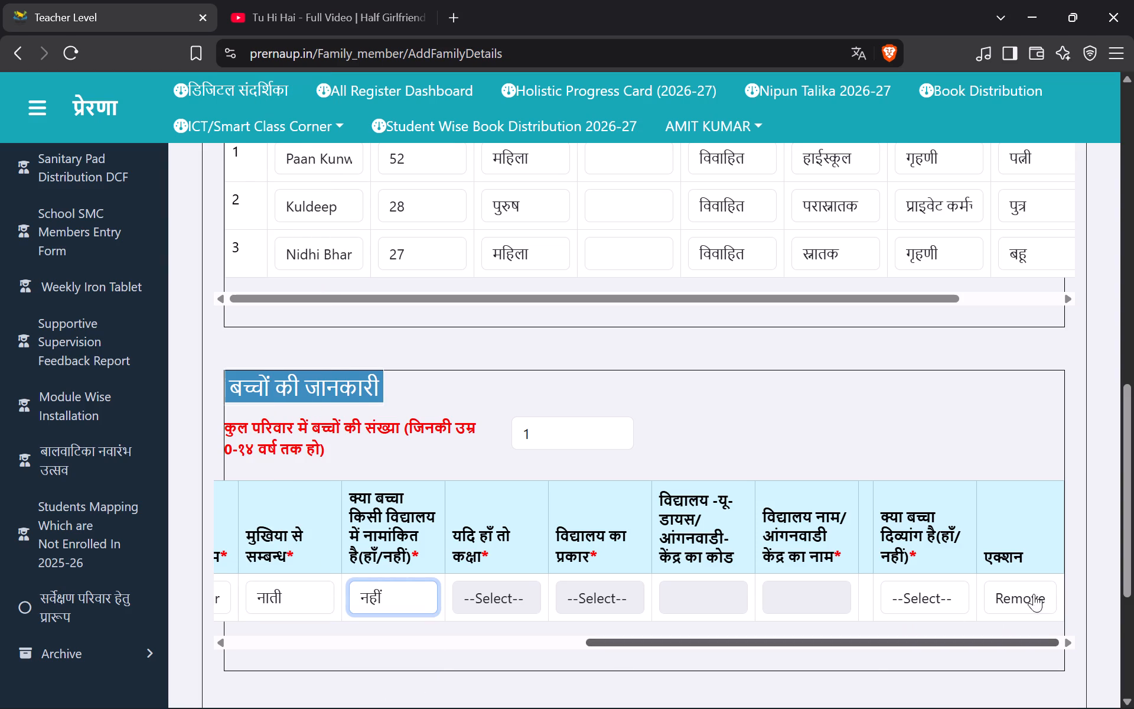
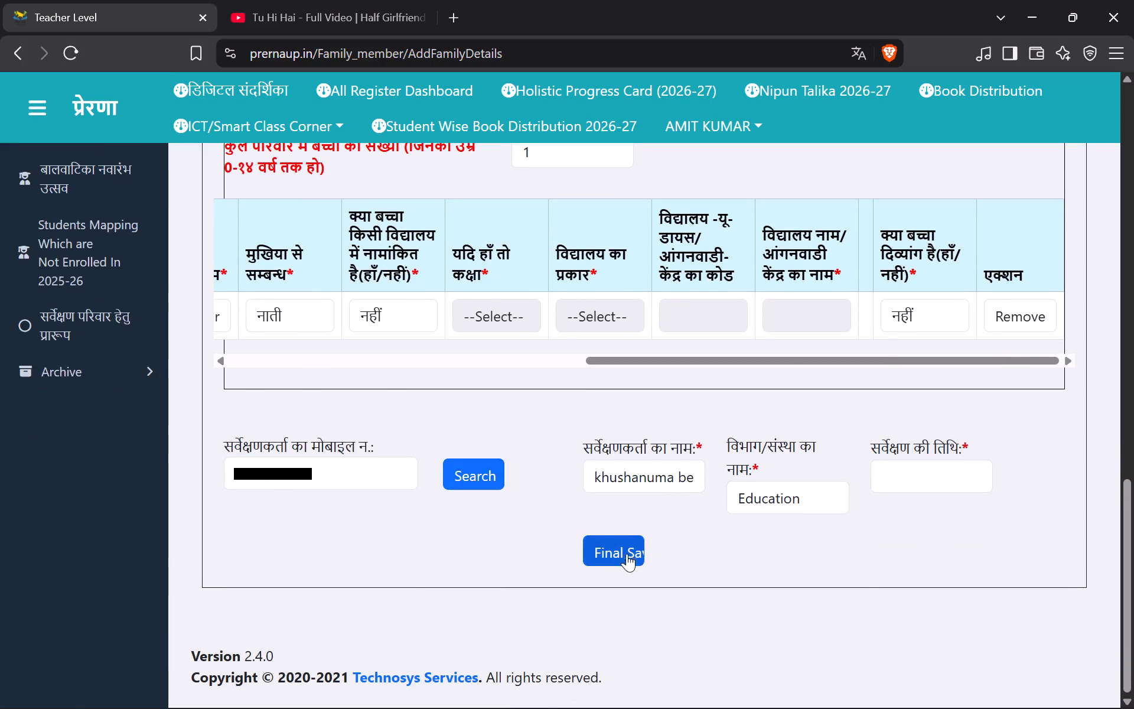
Set the survey date to 06/11/2026 and final-save the household's survey form.
click(943, 480)
click(1061, 564)
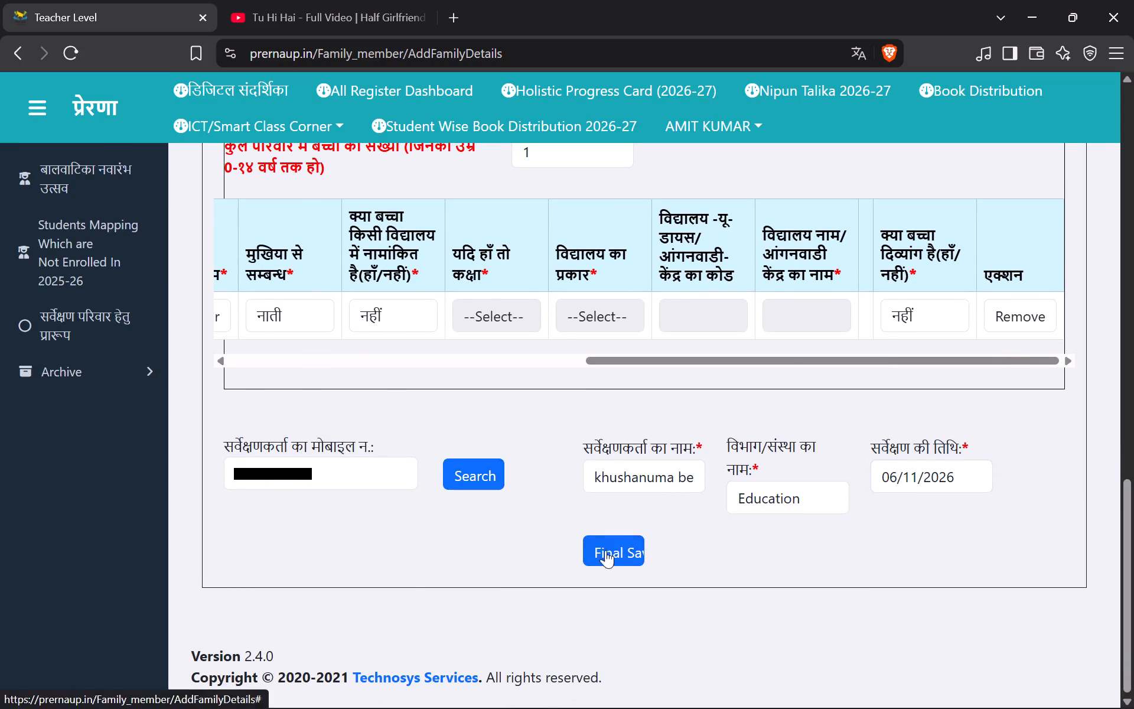
click(586, 522)
click(614, 548)
scroll(496, 440, up, 5)
click(530, 473)
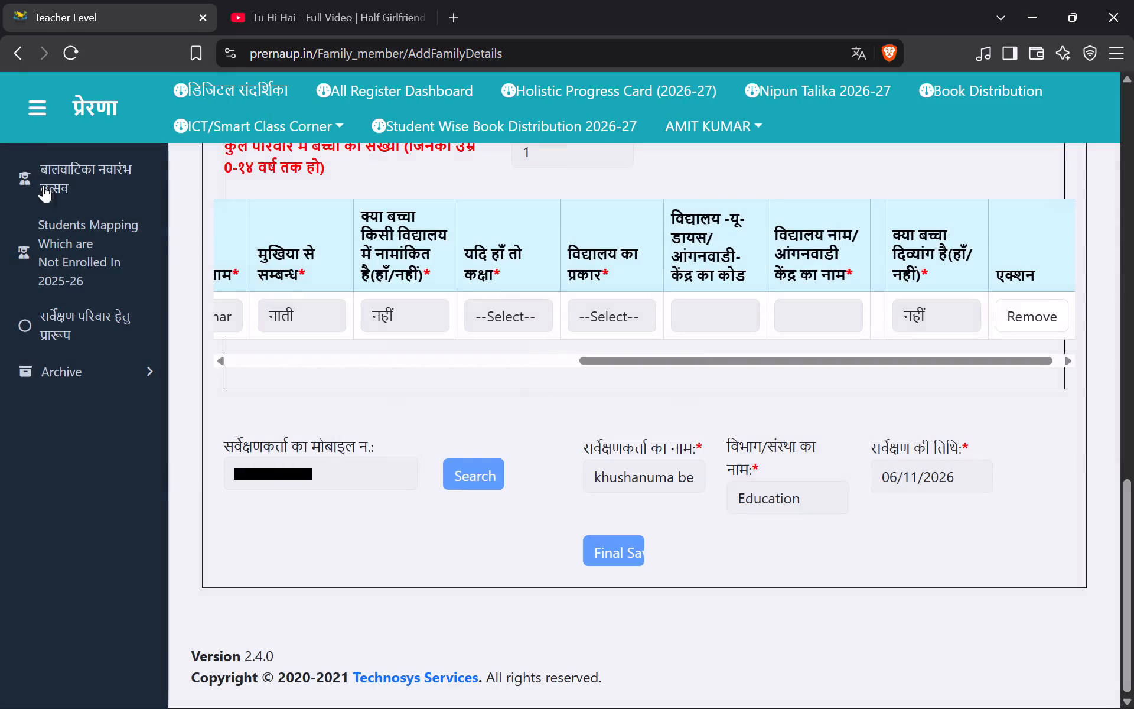
Return to the surveyed families report and start a new household head survey form.
click(9, 60)
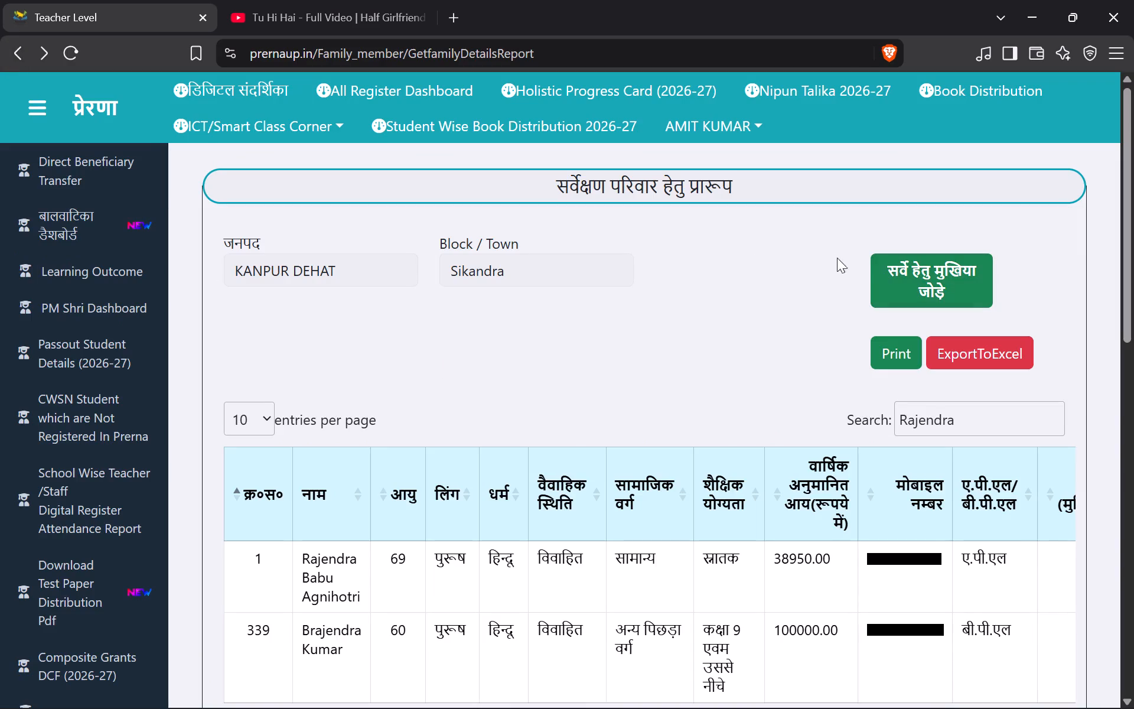
click(901, 277)
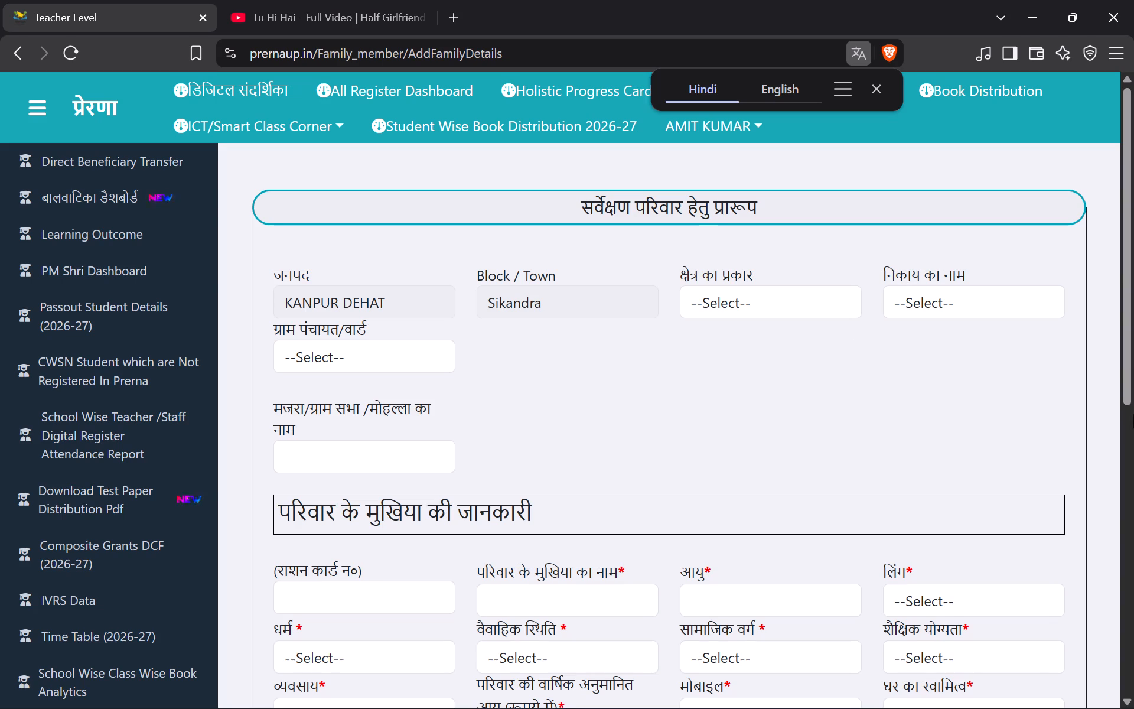
Set the area type to नगर पंचायत, the local body to सिकन्दरा and the ward to 1-आजाद नगर.
click(700, 295)
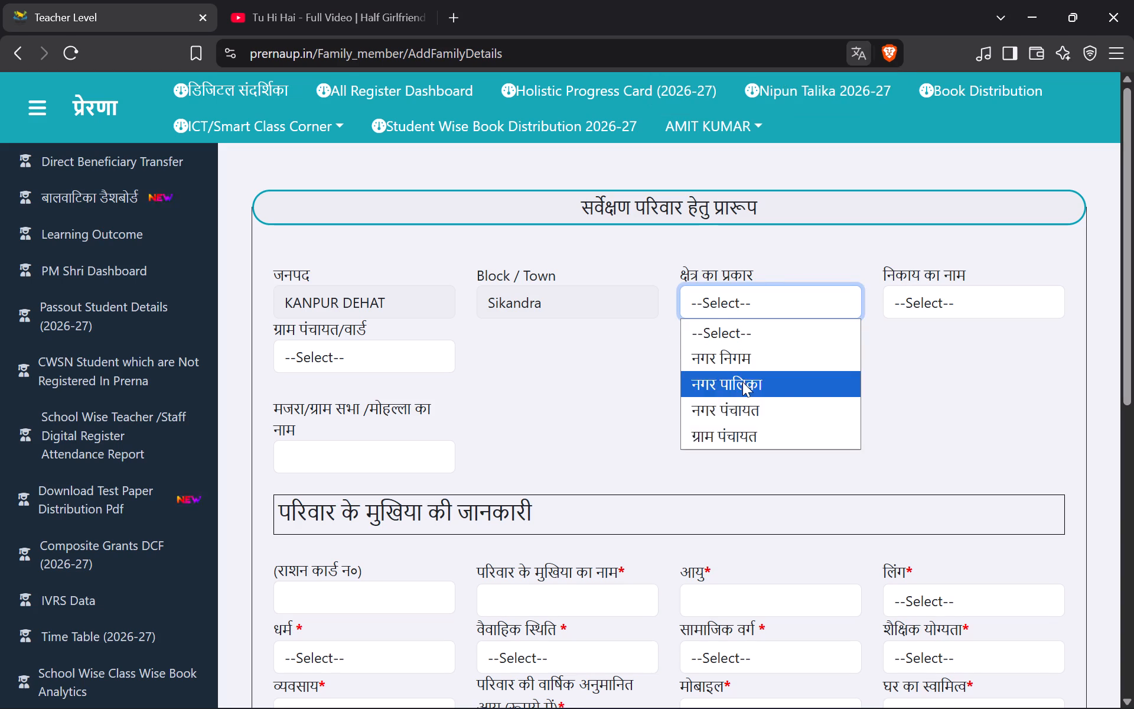
click(743, 405)
click(1000, 305)
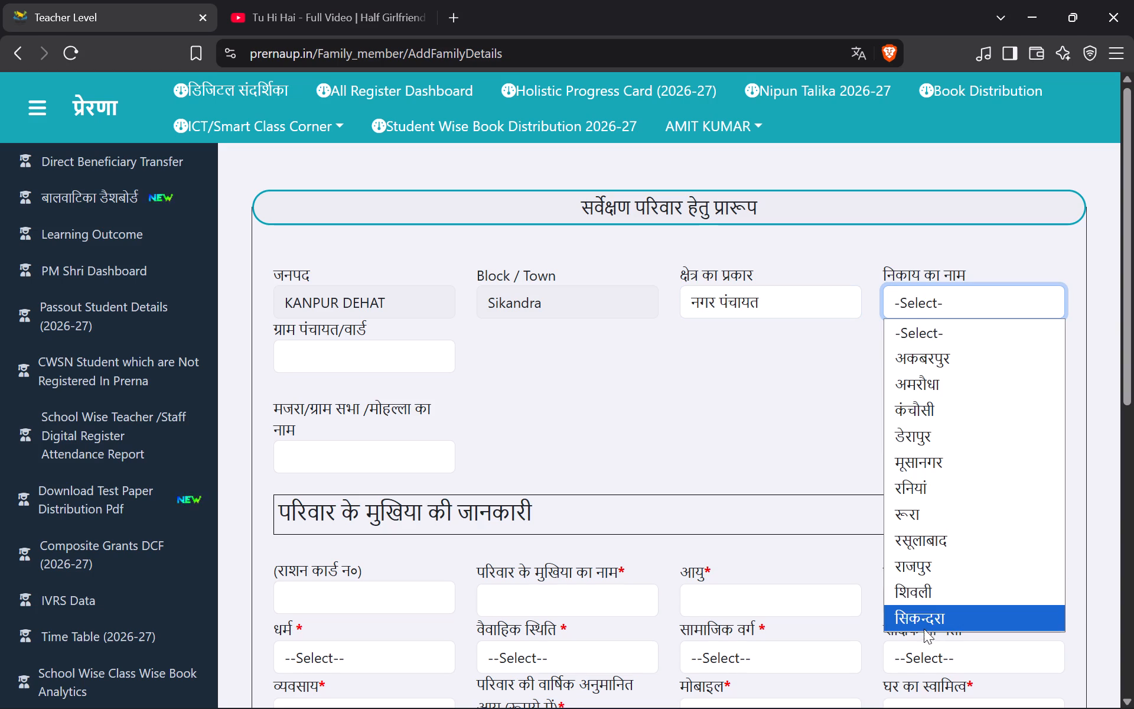
click(924, 626)
click(351, 364)
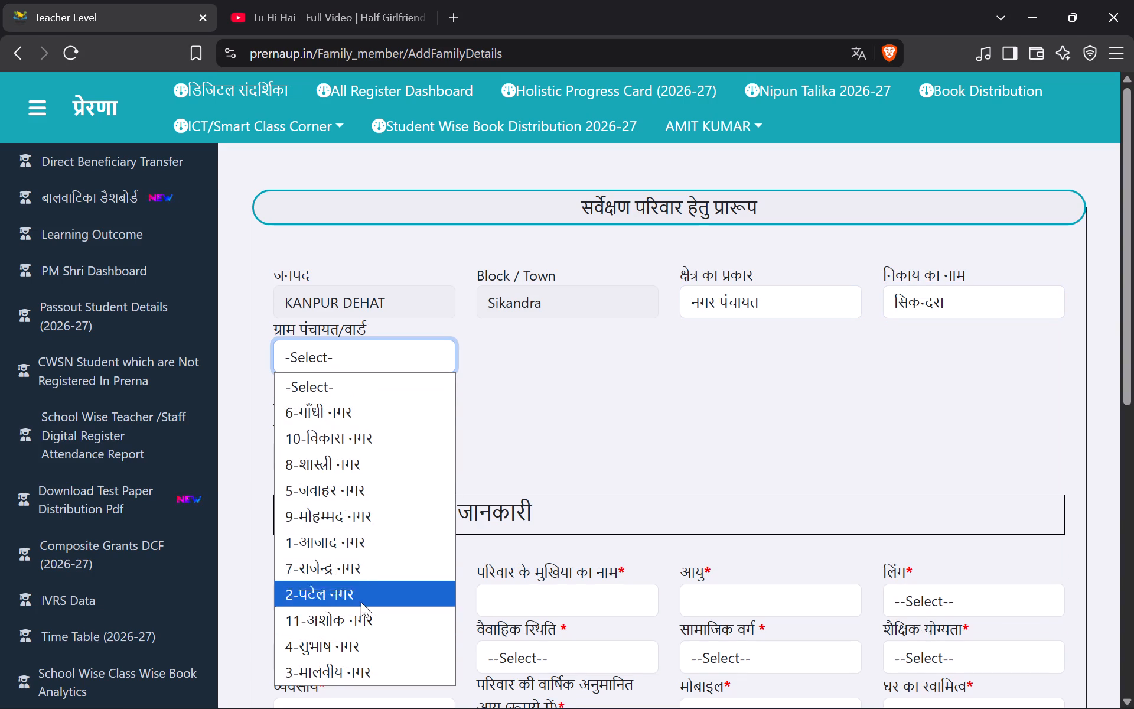
drag(362, 518, 365, 532)
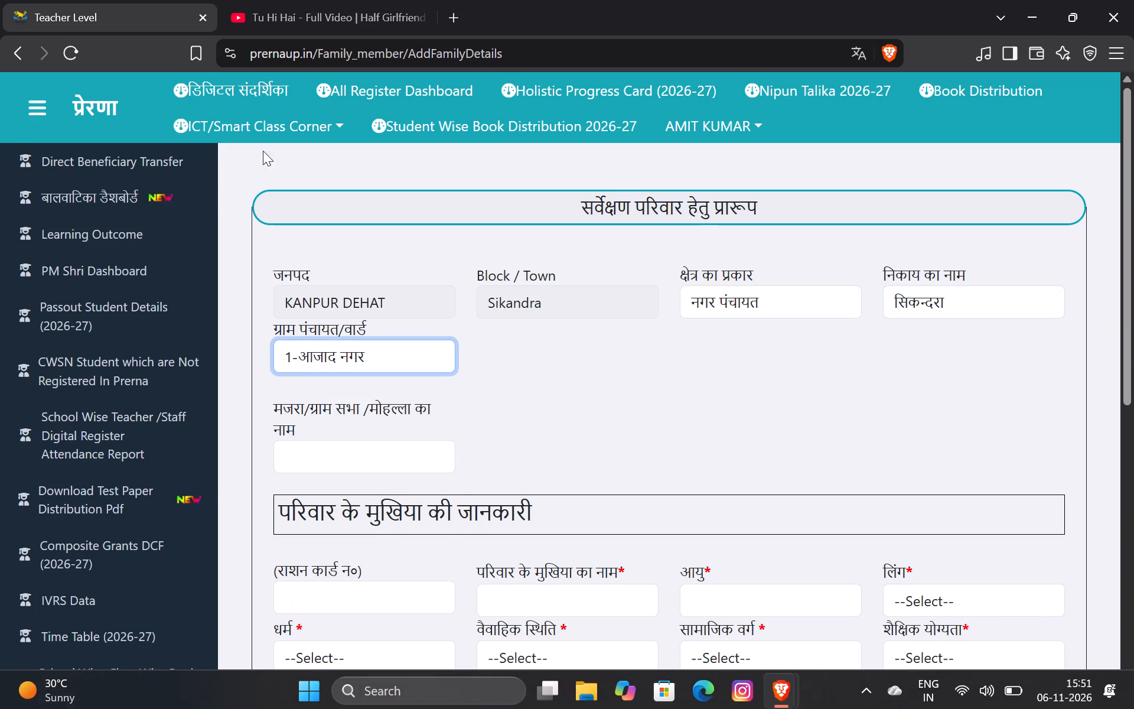
Close the YouTube video's browser tab.
click(421, 17)
Enter Mohammad Nagar as the locality (मजरा/ग्राम सभा/मोहल्ला) name.
click(330, 480)
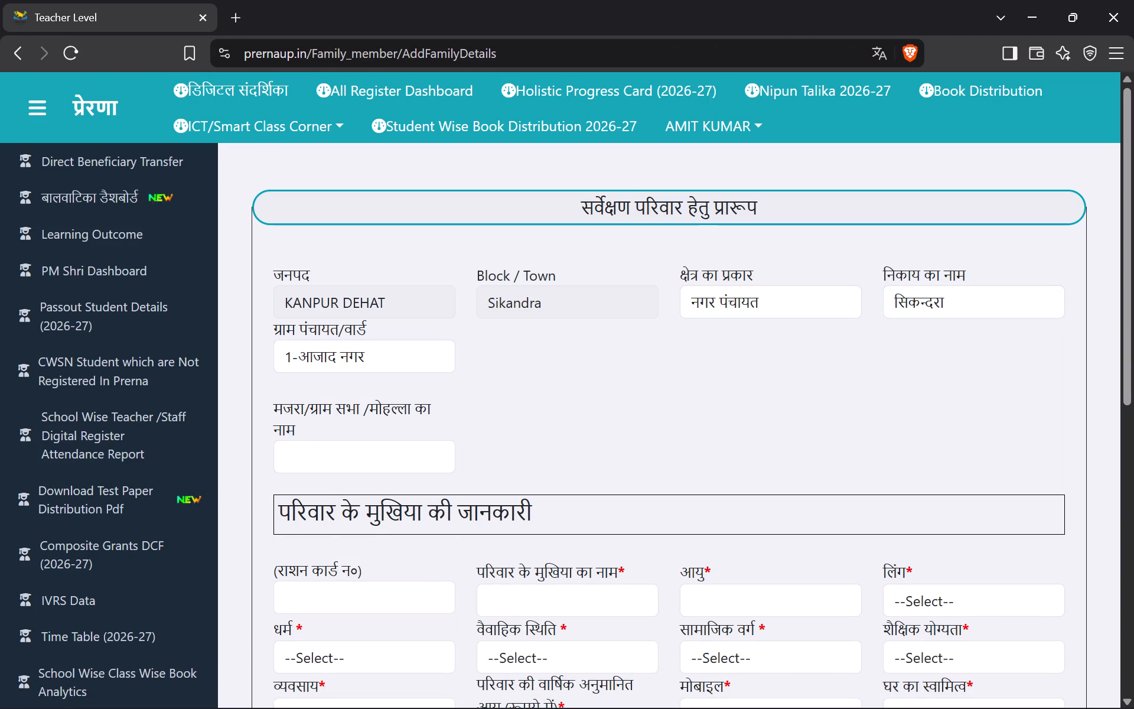
click(343, 456)
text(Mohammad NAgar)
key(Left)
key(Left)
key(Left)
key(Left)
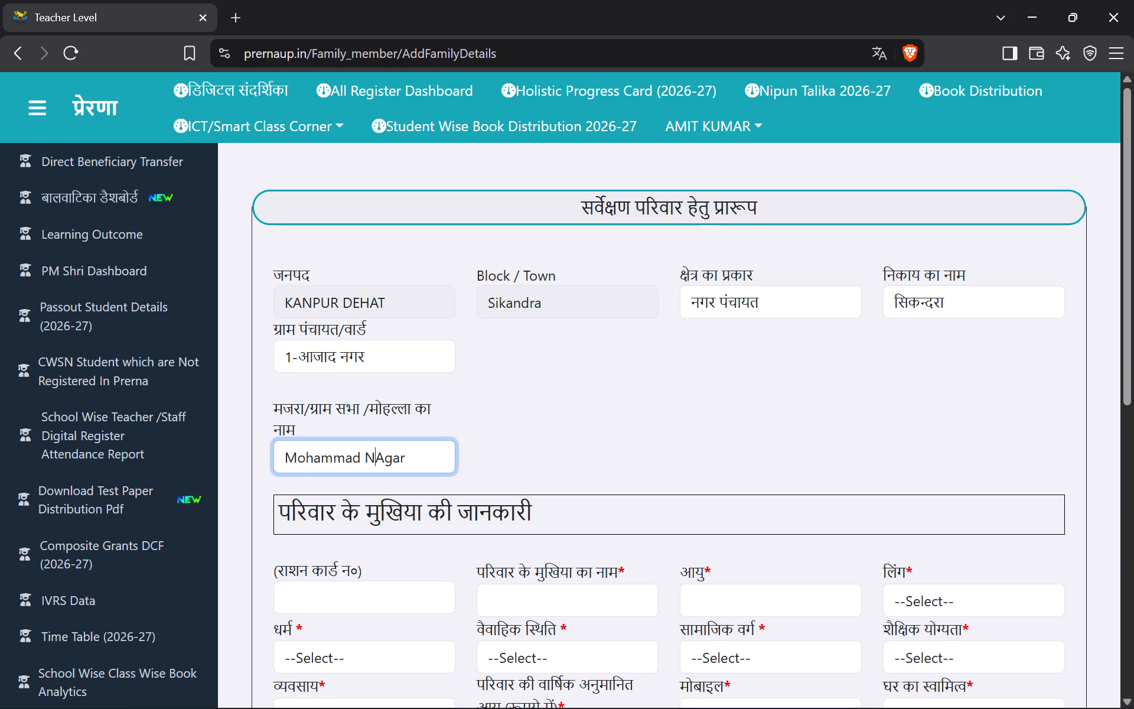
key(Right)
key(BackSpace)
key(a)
Enter the household head's name, with age 57 and gender पुरूष.
scroll(496, 440, down, 1)
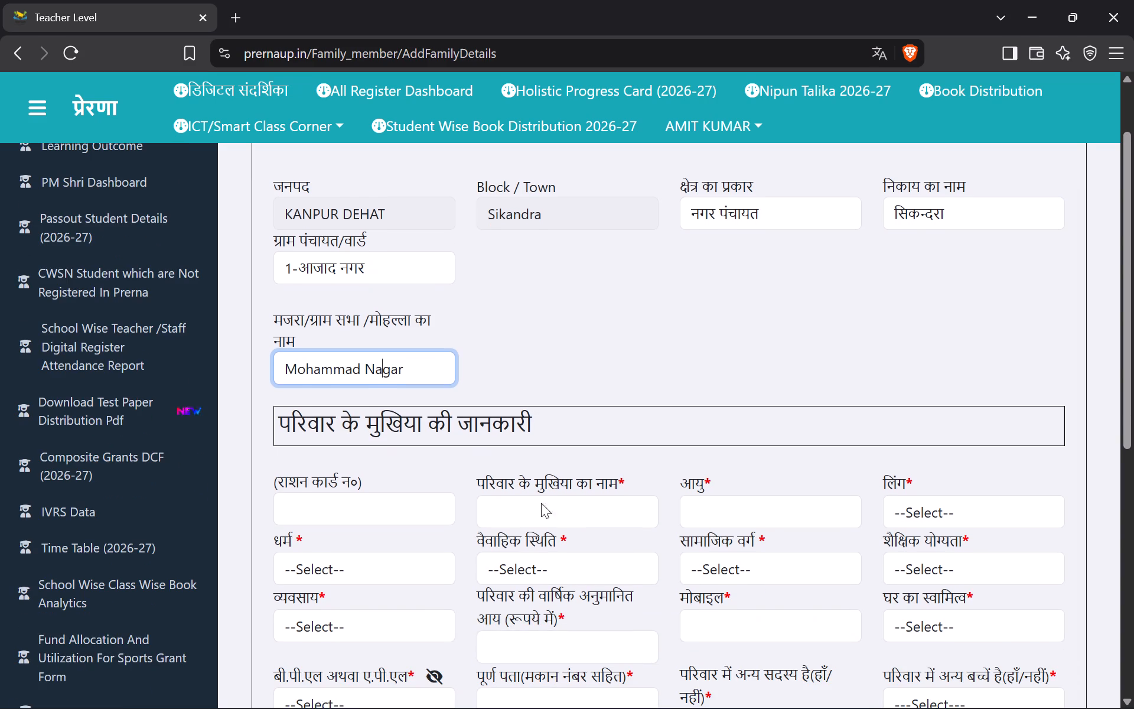
click(537, 509)
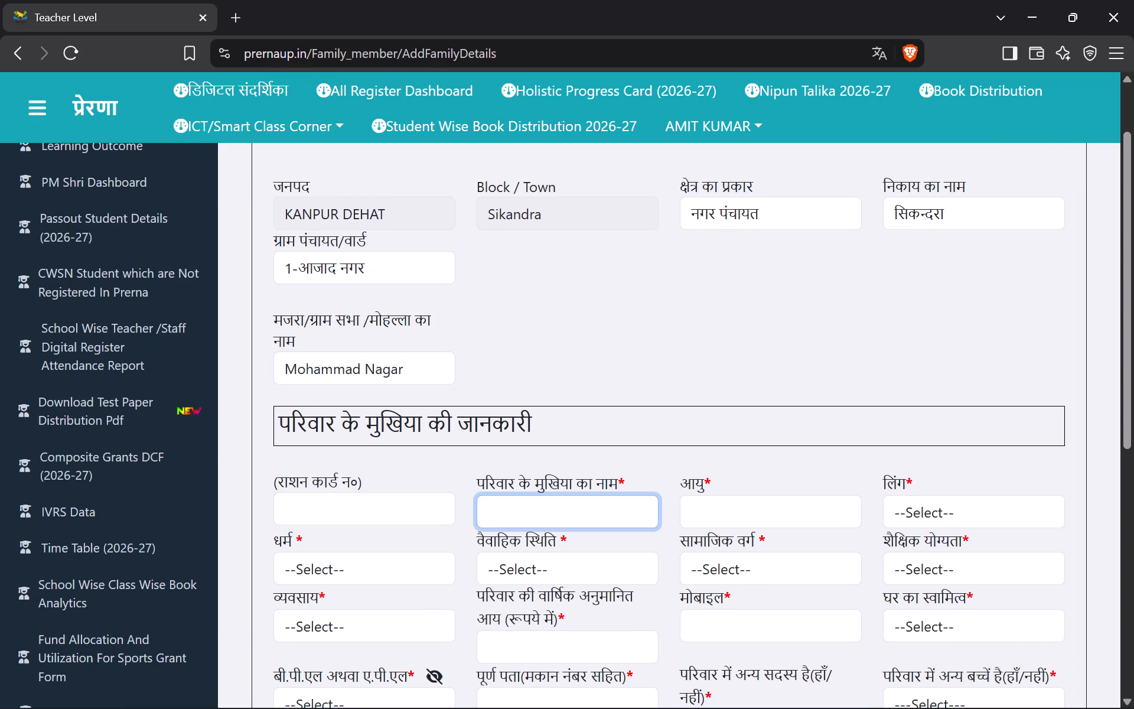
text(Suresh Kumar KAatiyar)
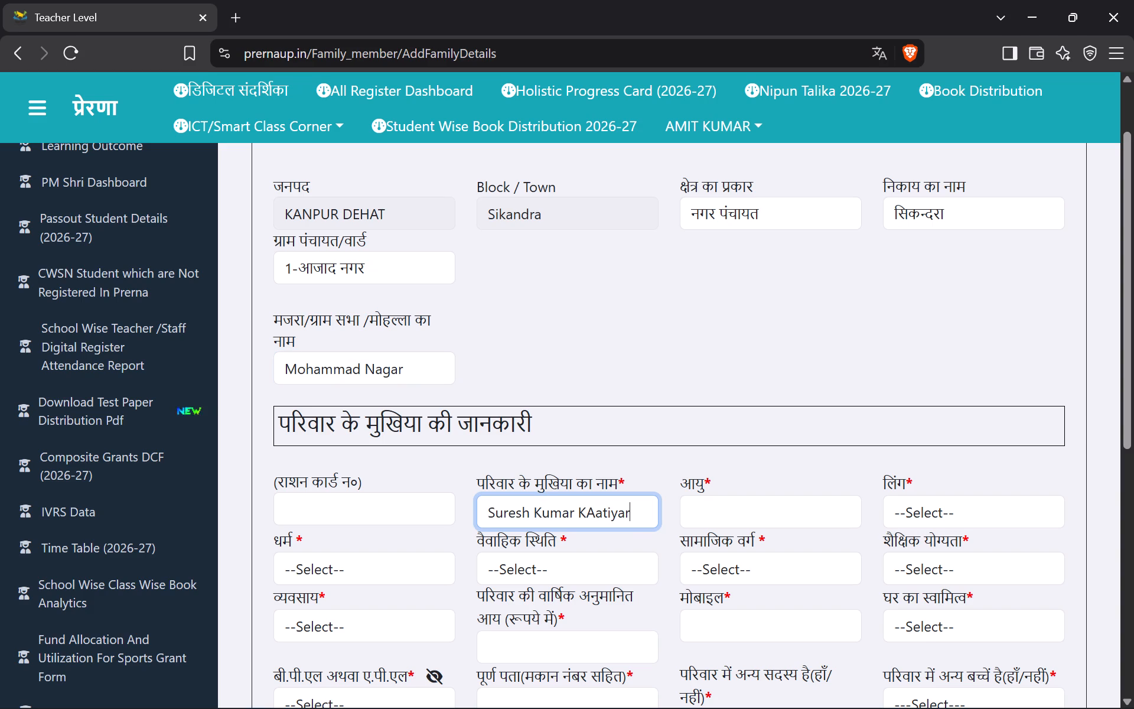
click(595, 517)
key(BackSpace)
scroll(638, 488, up, 1)
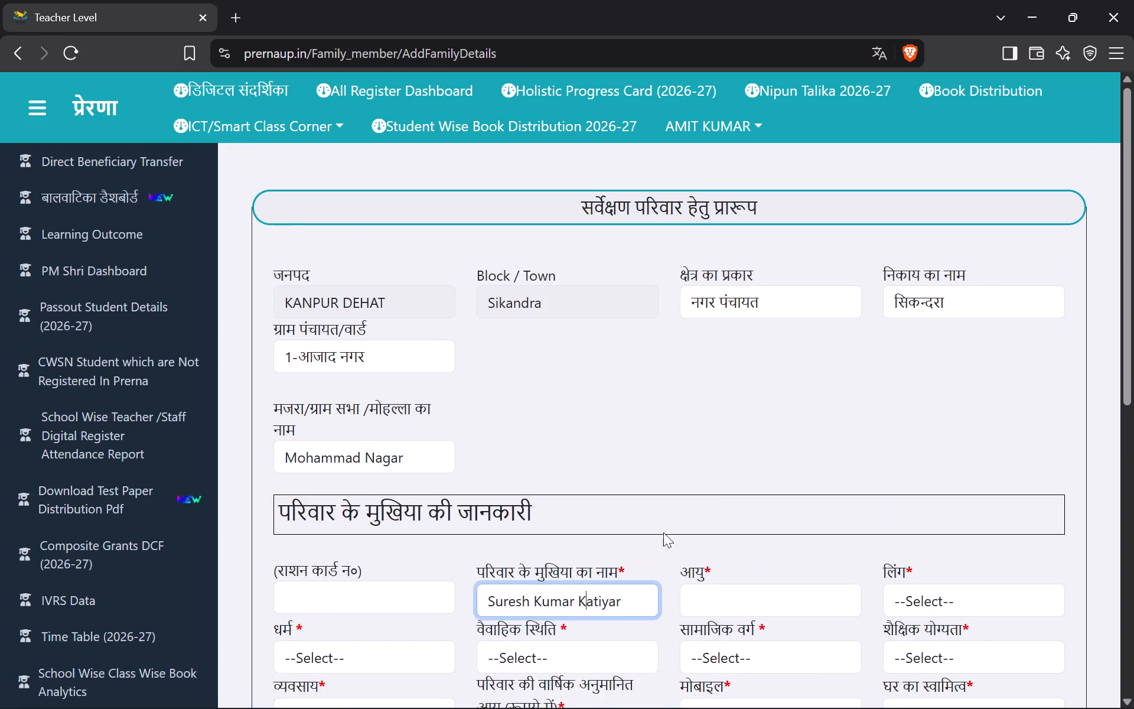
scroll(672, 554, down, 3)
click(706, 331)
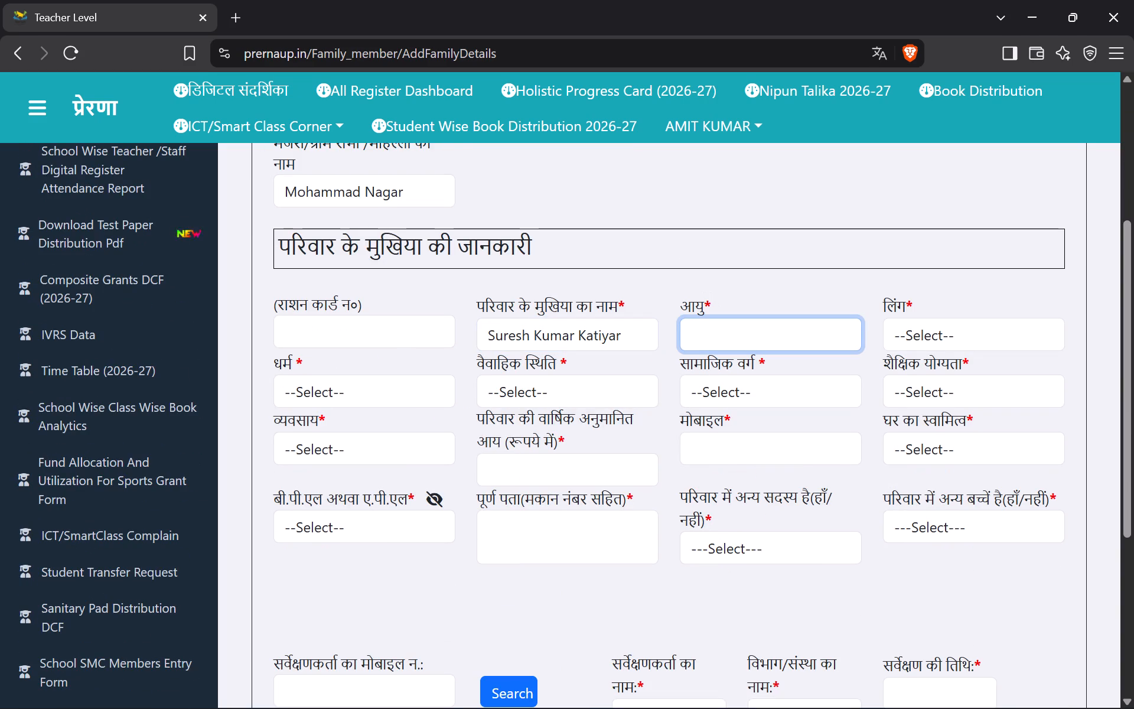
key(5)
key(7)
click(911, 336)
click(917, 380)
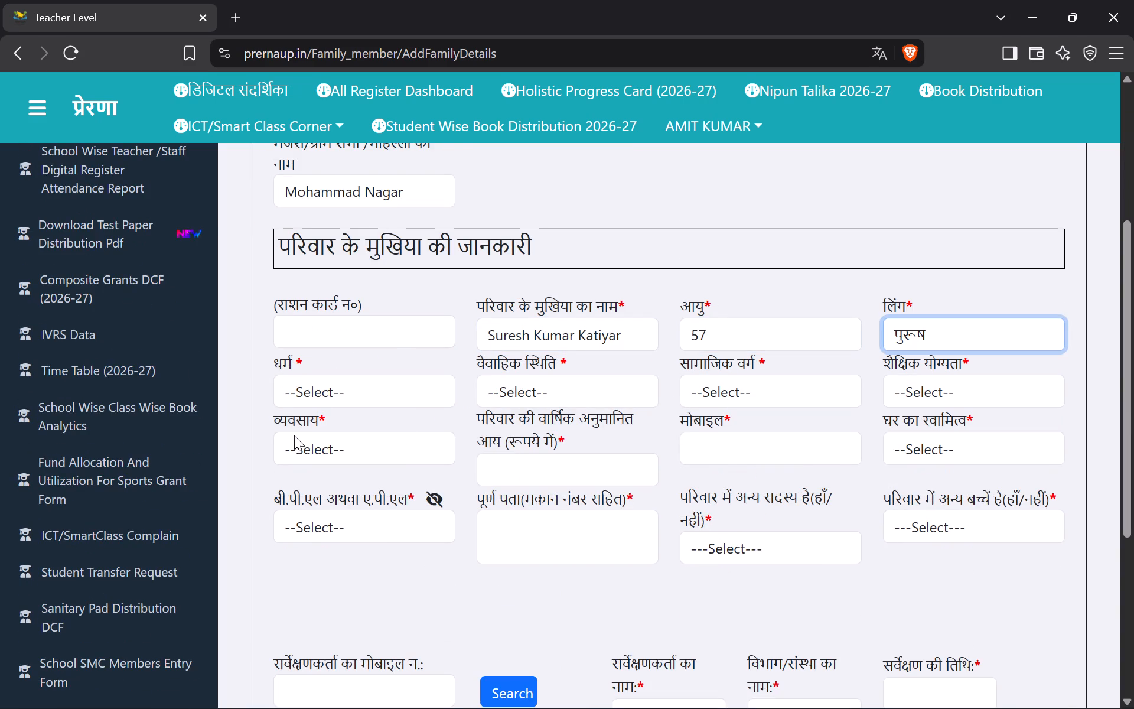
Set the head's religion to हिन्दू, marital status to विवाहित, social category to अन्य पिछड़ा वर्ग and education to स्नातक.
click(335, 388)
click(346, 451)
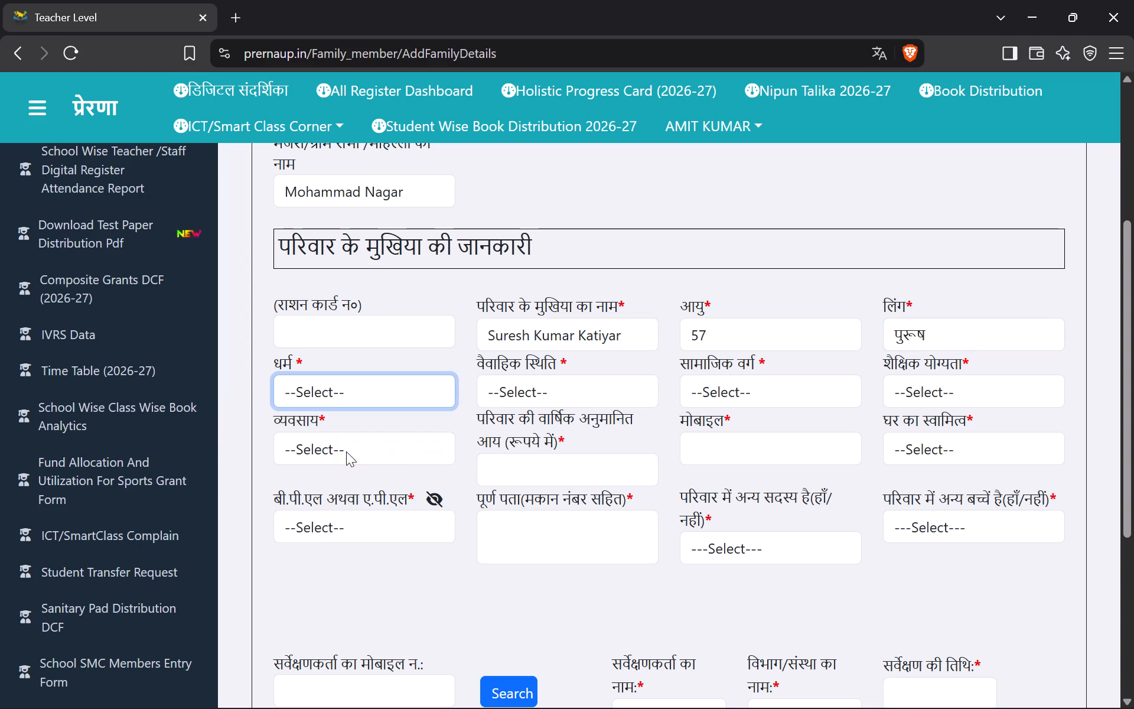
click(546, 396)
drag(556, 441, 562, 442)
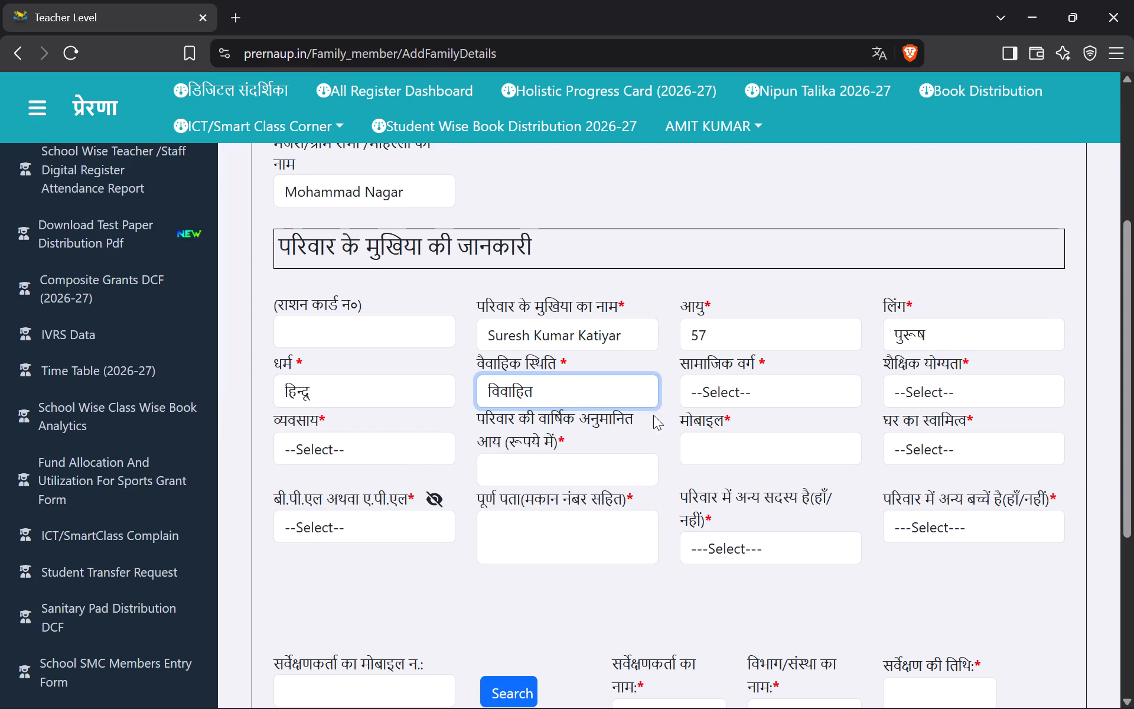
click(700, 387)
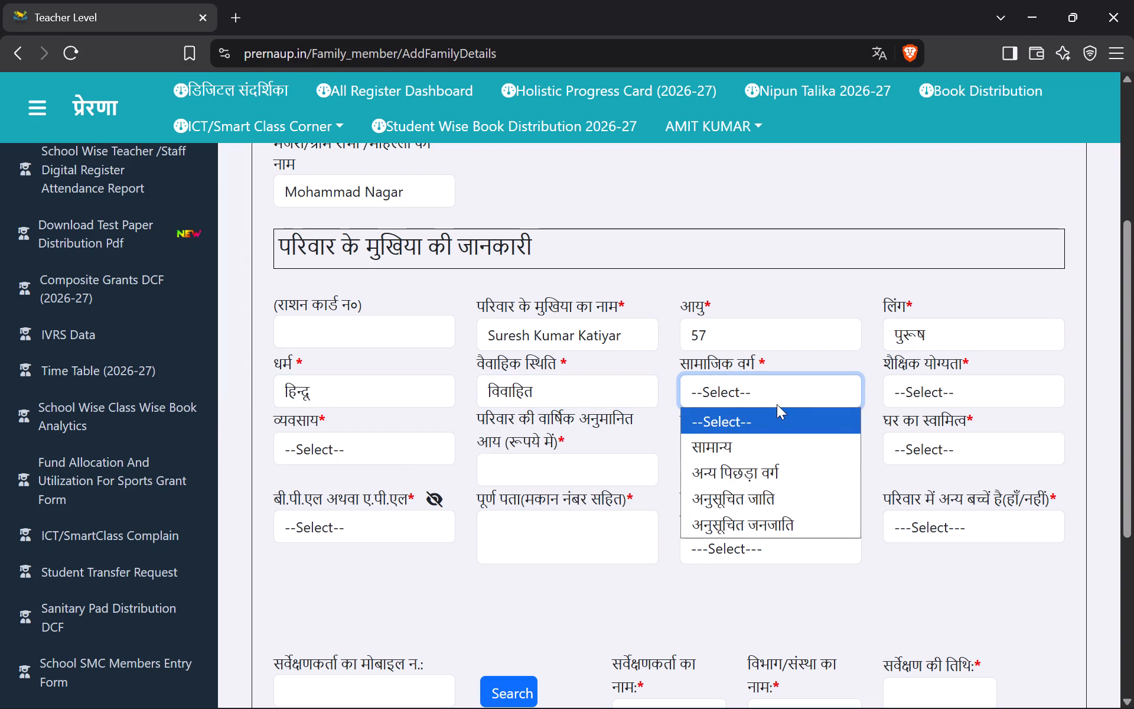
click(767, 471)
click(967, 395)
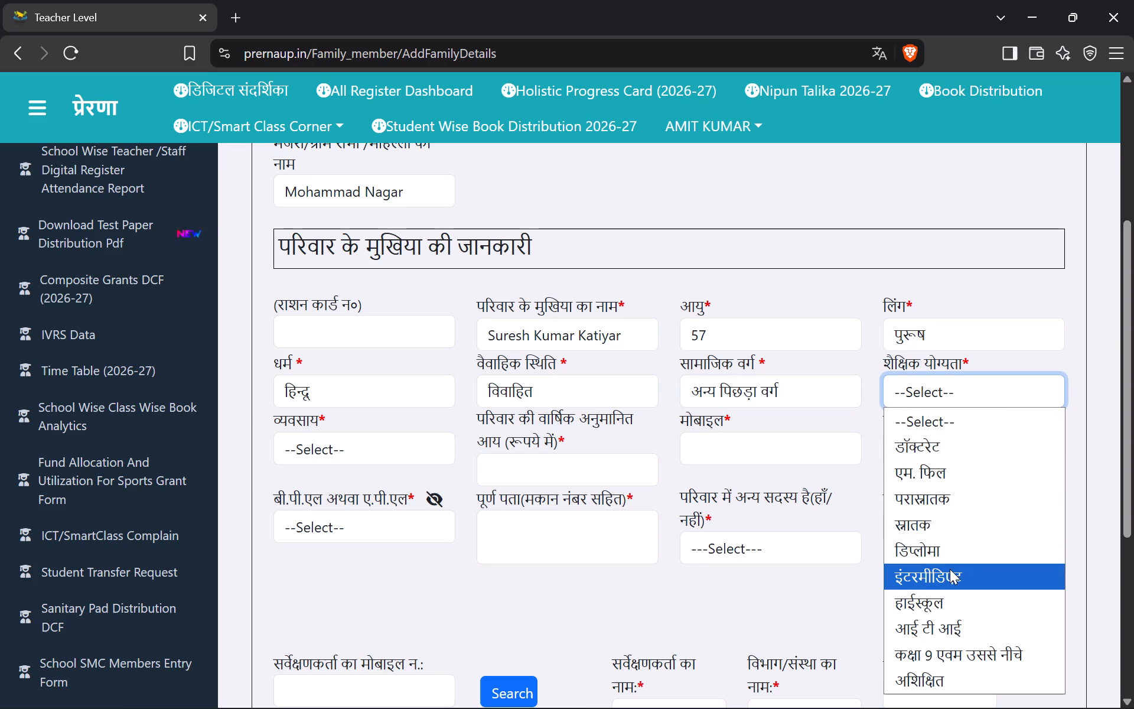
click(936, 531)
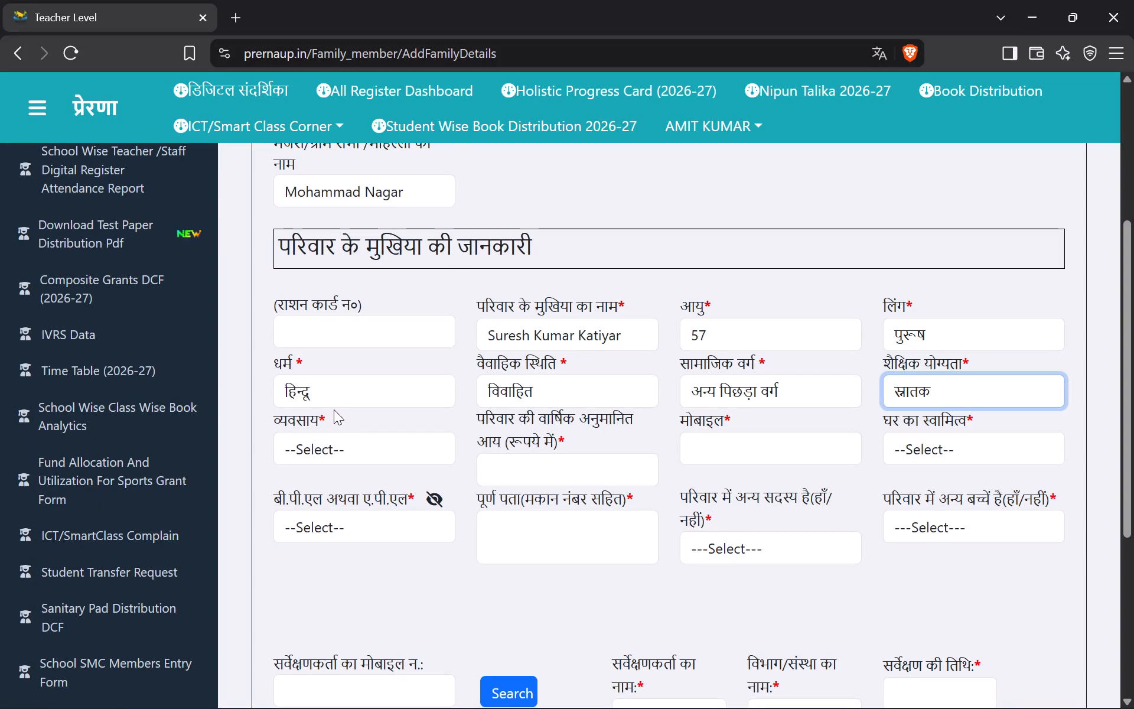
Set the head's occupation to स्वरोजगार and the family's estimated annual income to 50000 rupees.
click(340, 437)
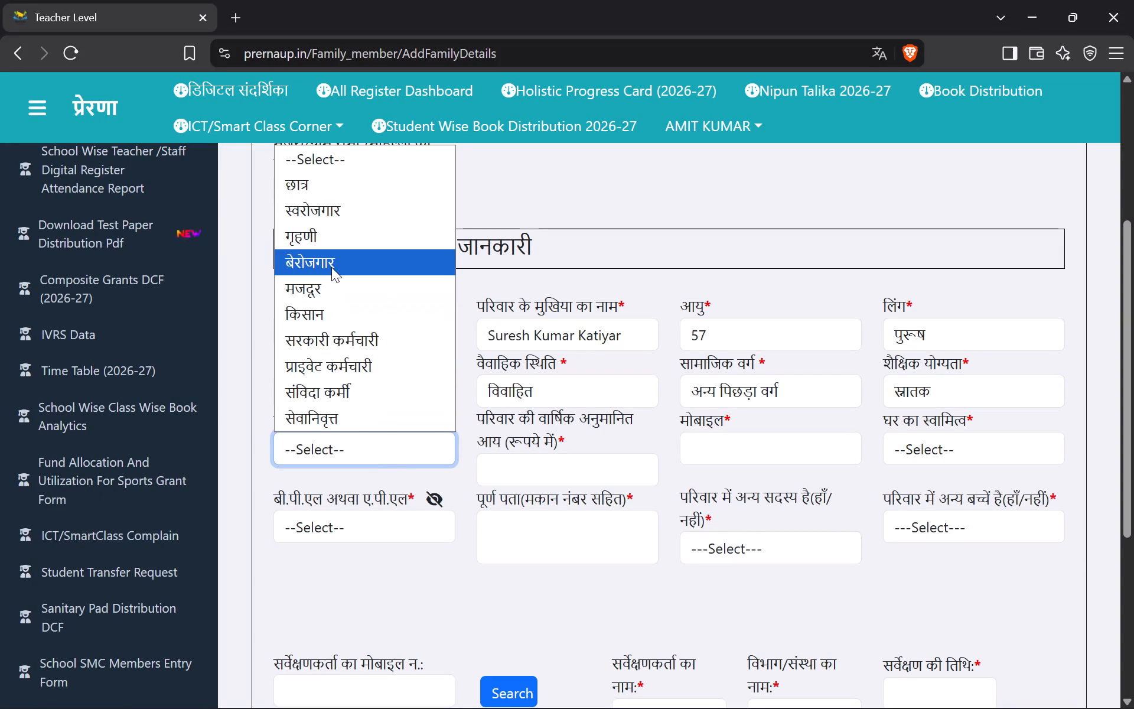
click(335, 217)
click(550, 474)
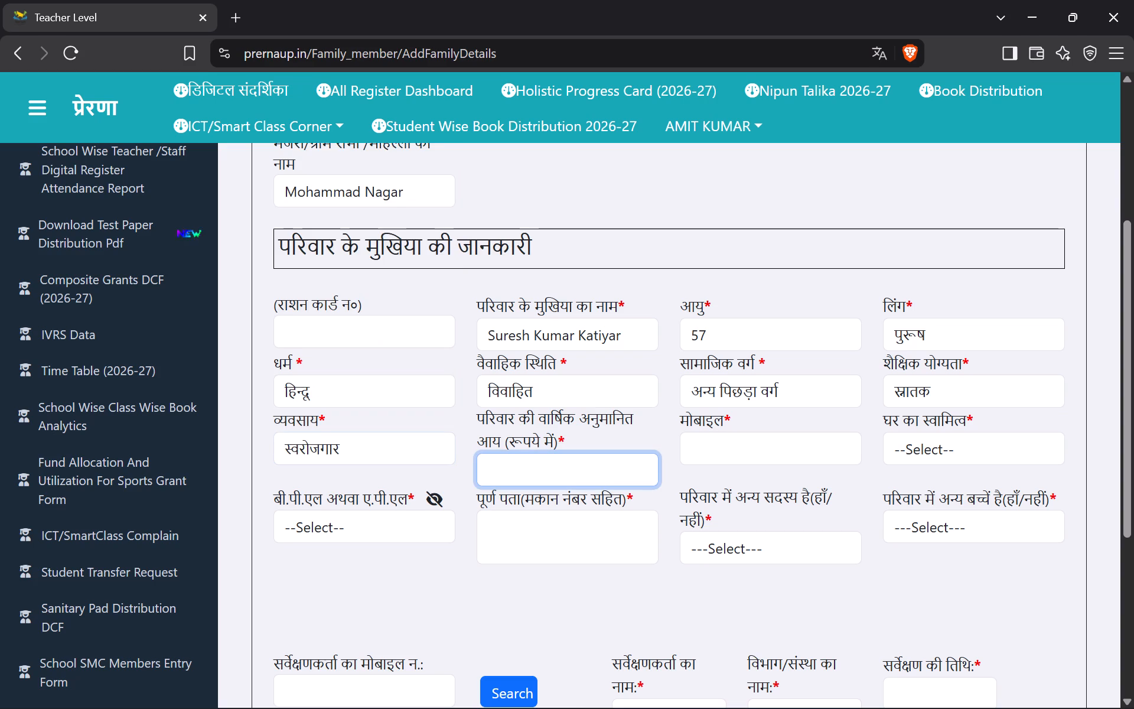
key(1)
key(BackSpace)
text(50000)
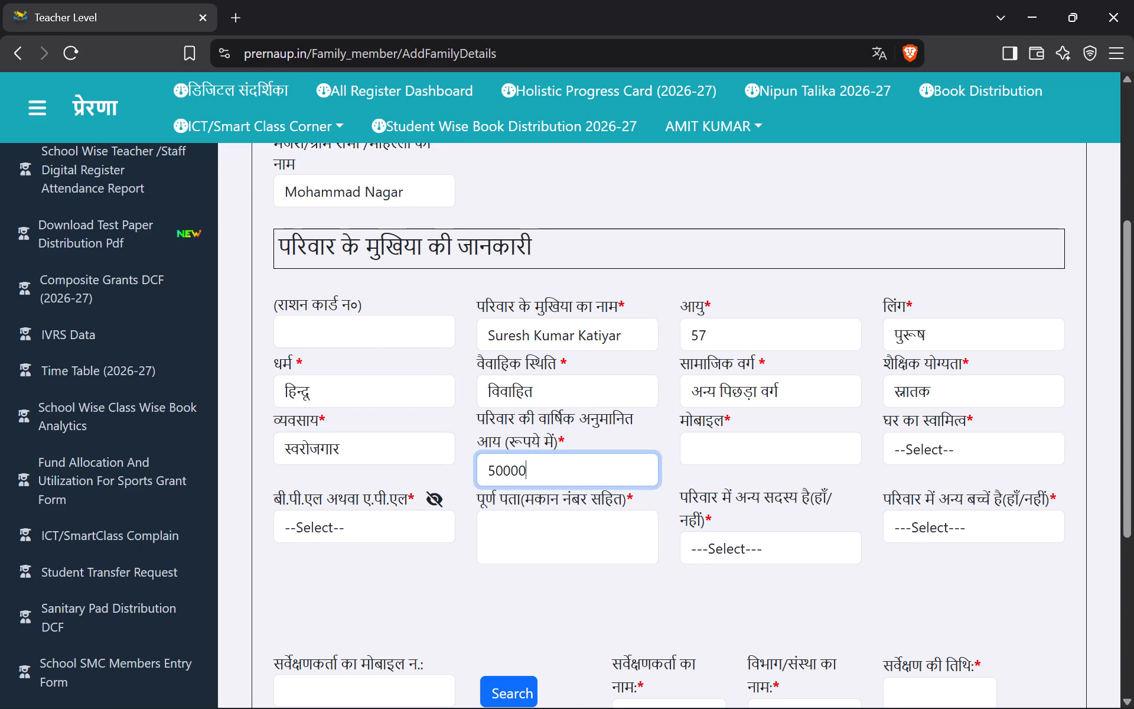
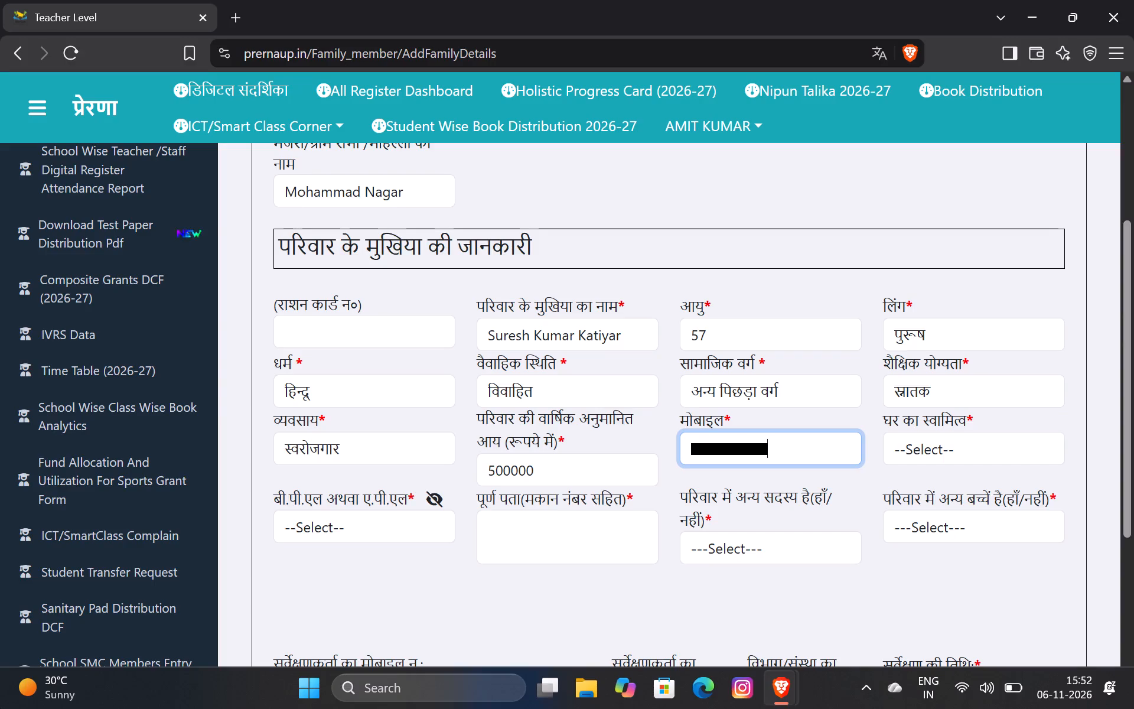
Set the house ownership to निजी_भवन and the बी.पी.एल अथवा ए.पी.एल category to ए.पी.एल.
click(912, 437)
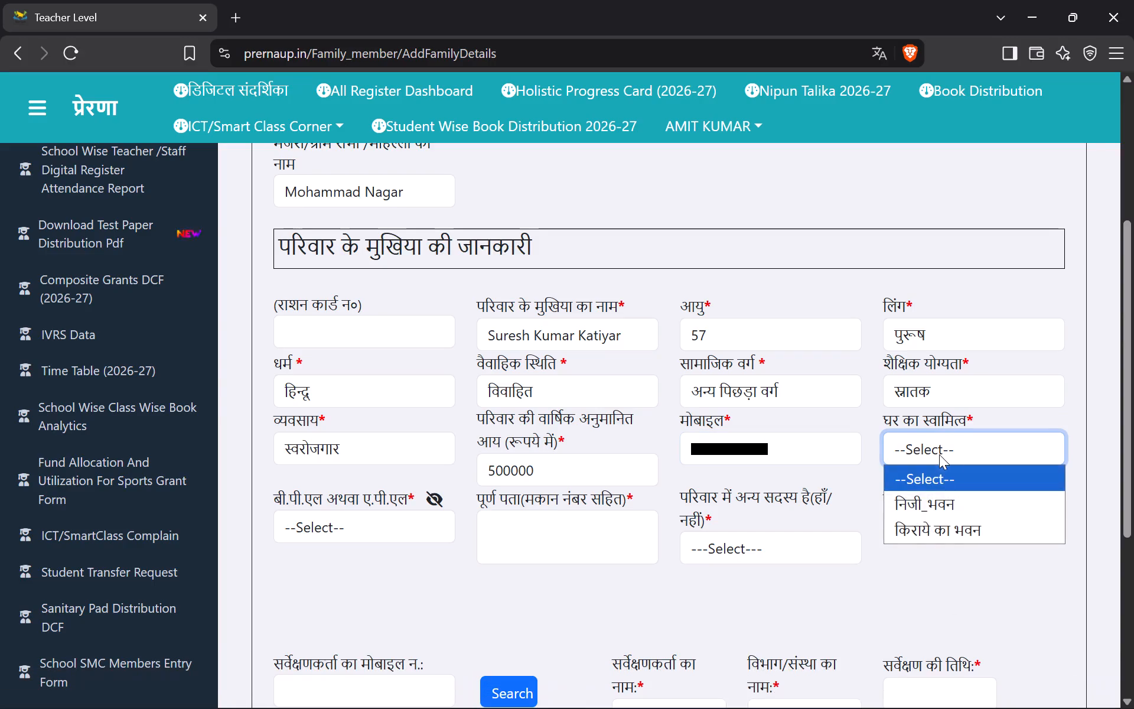
click(939, 492)
scroll(414, 363, down, 3)
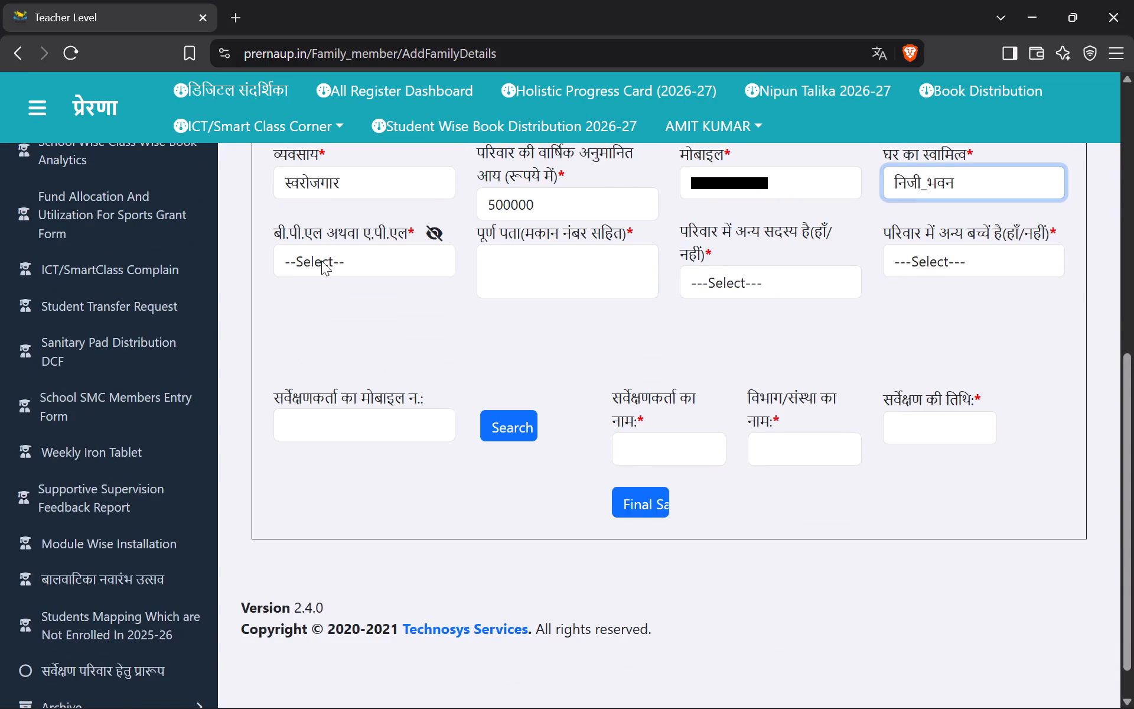
click(323, 260)
click(337, 341)
click(540, 262)
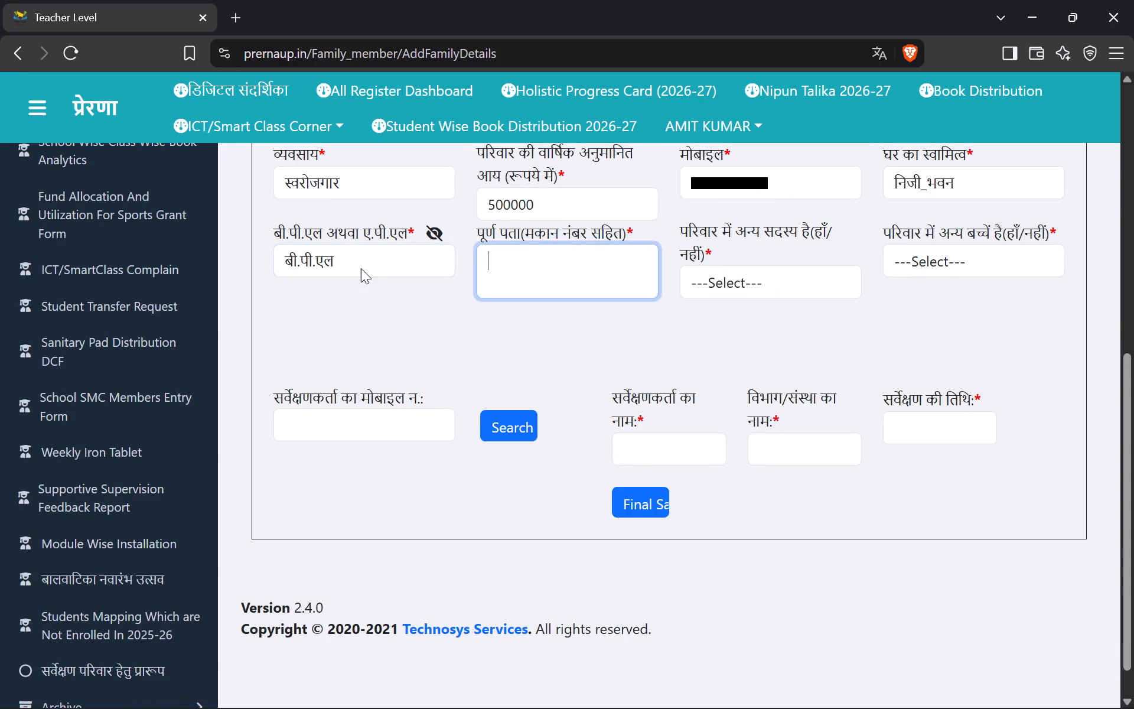
click(361, 268)
click(361, 310)
Enter Mohammad Nagar as the household's full address (पूर्ण पता).
click(491, 266)
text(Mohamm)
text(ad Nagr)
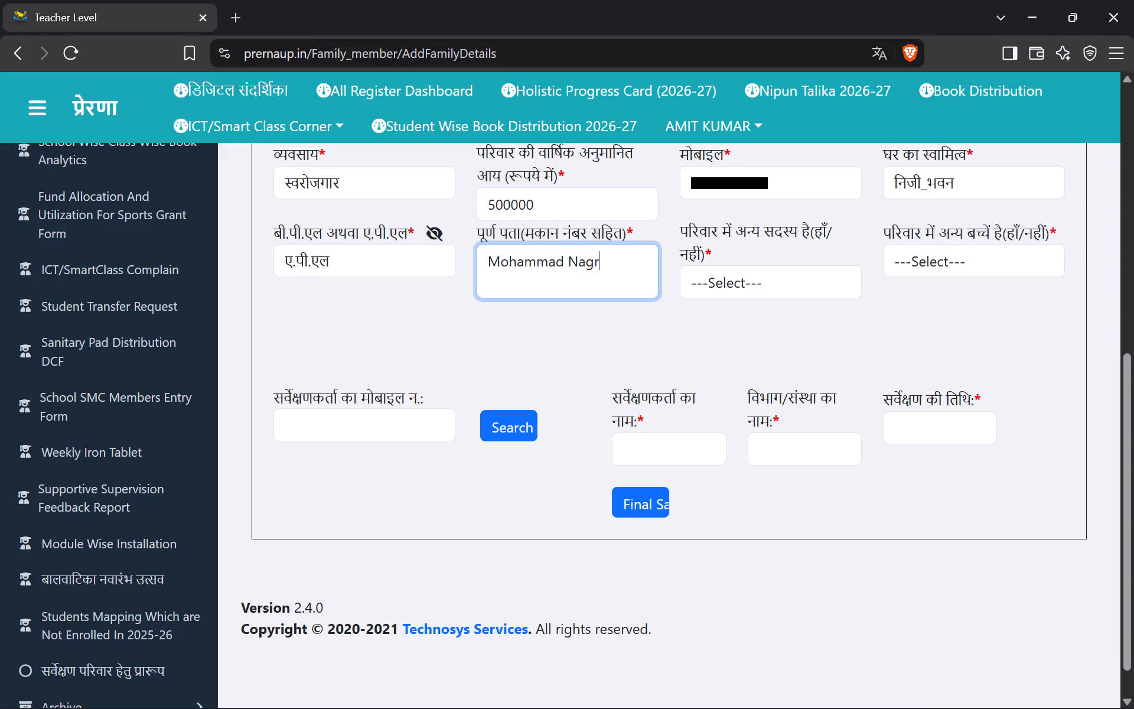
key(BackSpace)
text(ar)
Answer हाँ for other family members and नहीं for other children in the family.
click(794, 286)
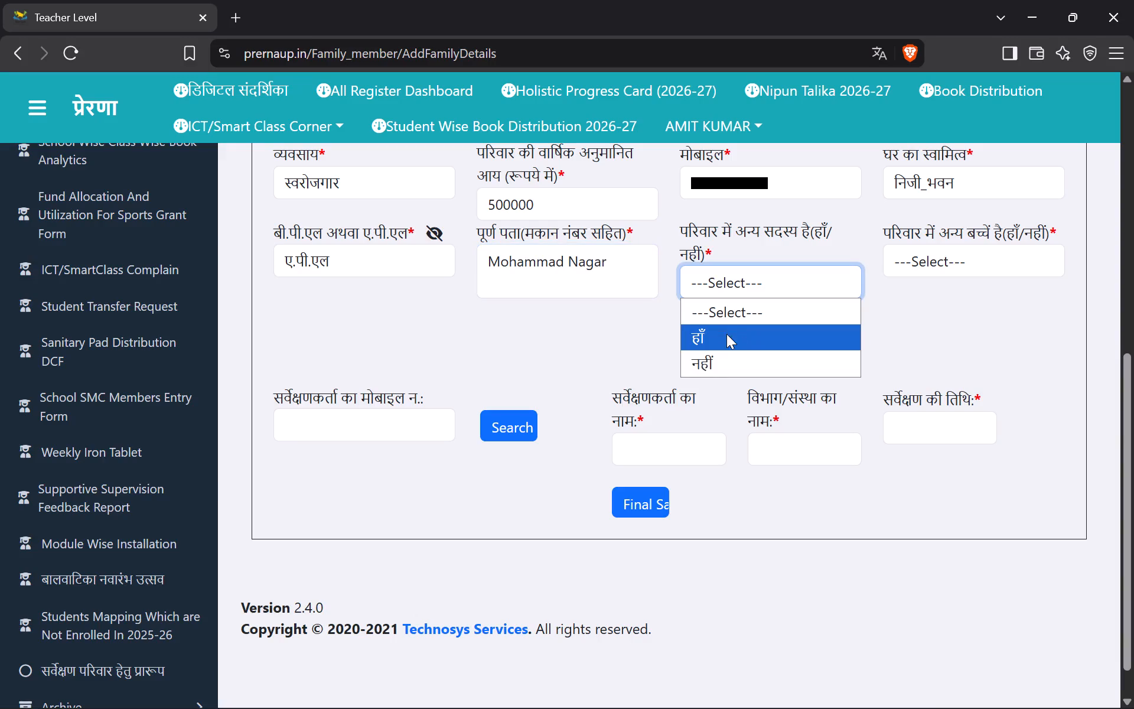
click(722, 343)
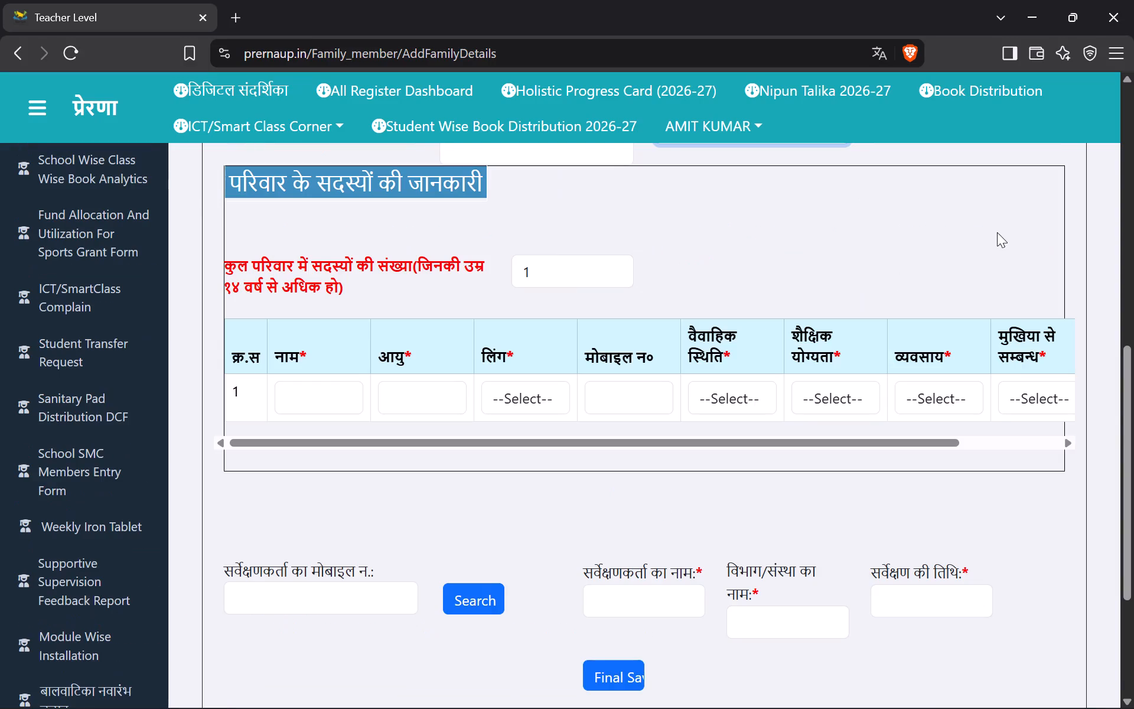
scroll(951, 337, up, 3)
click(934, 381)
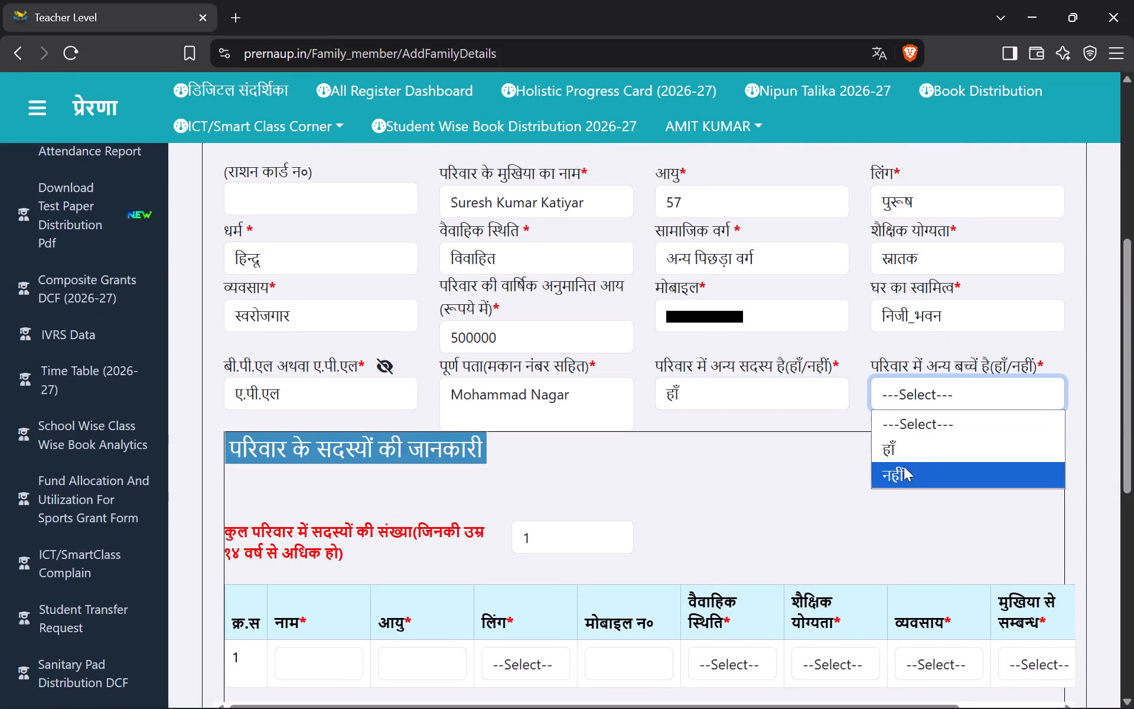
click(904, 466)
click(721, 177)
Set the number of family members above 14 years of age to 2.
scroll(493, 327, down, 2)
drag(537, 359, 477, 368)
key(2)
Enter the names of the two family members in the member table.
click(298, 497)
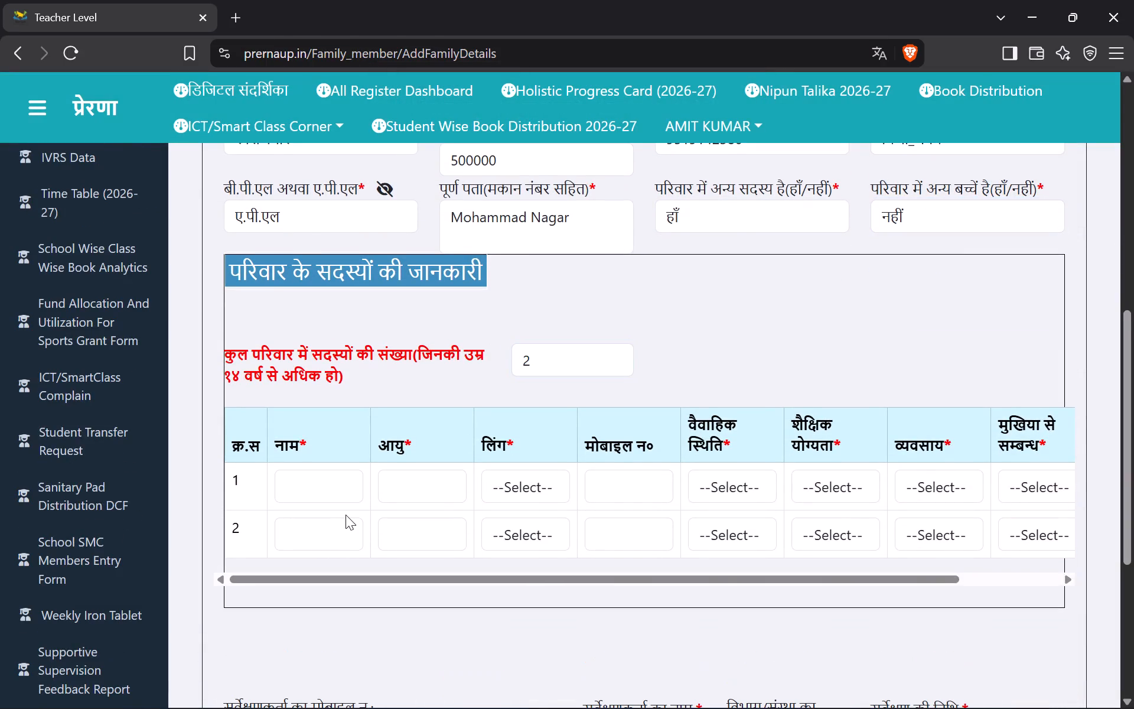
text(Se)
click(332, 484)
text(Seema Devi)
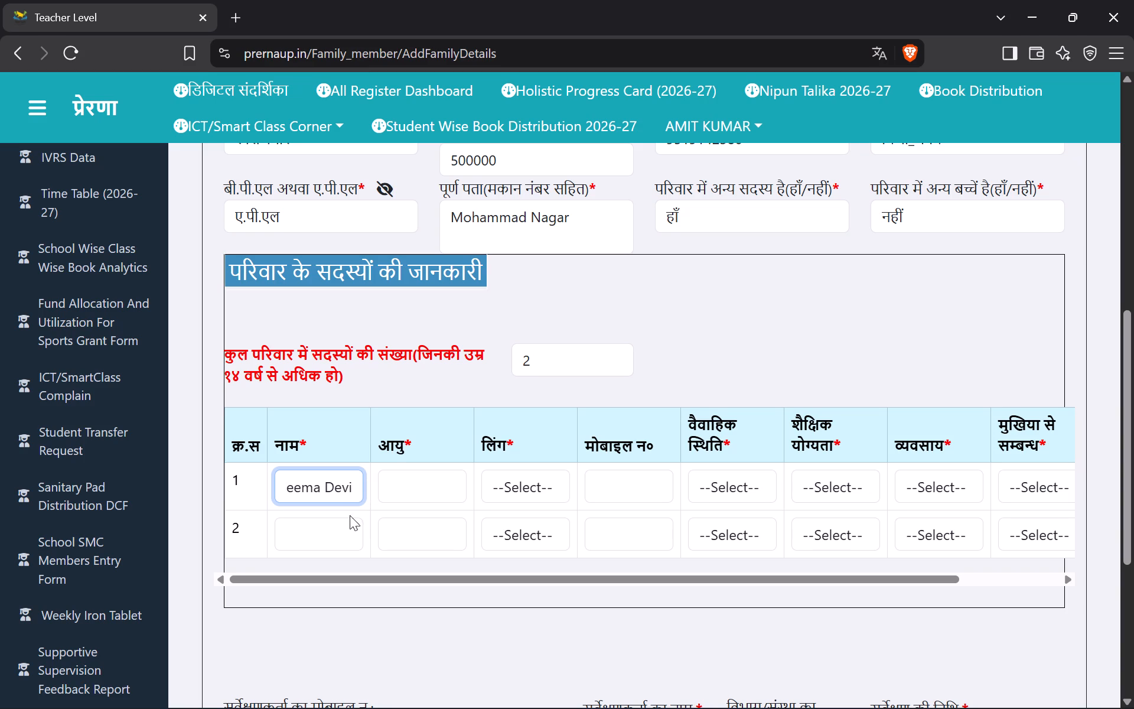
click(347, 525)
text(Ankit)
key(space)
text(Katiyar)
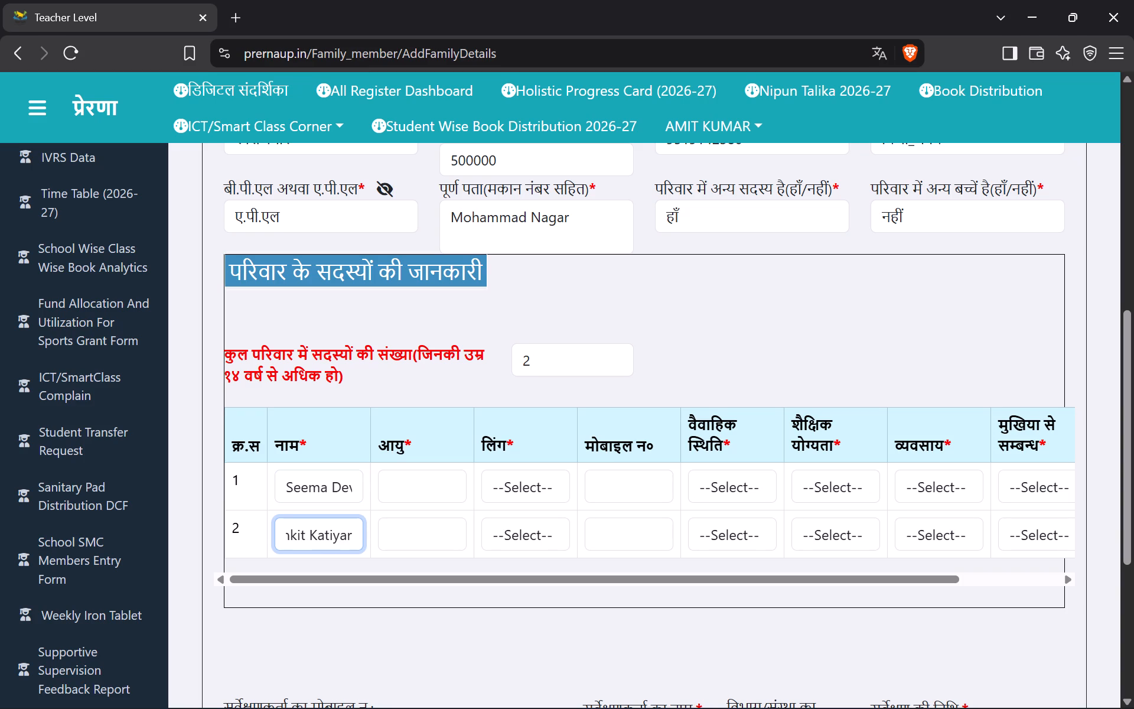
Set the first member's age to 54 and gender to महिला, and the second member's to 30 and पुरुष.
click(392, 508)
click(400, 495)
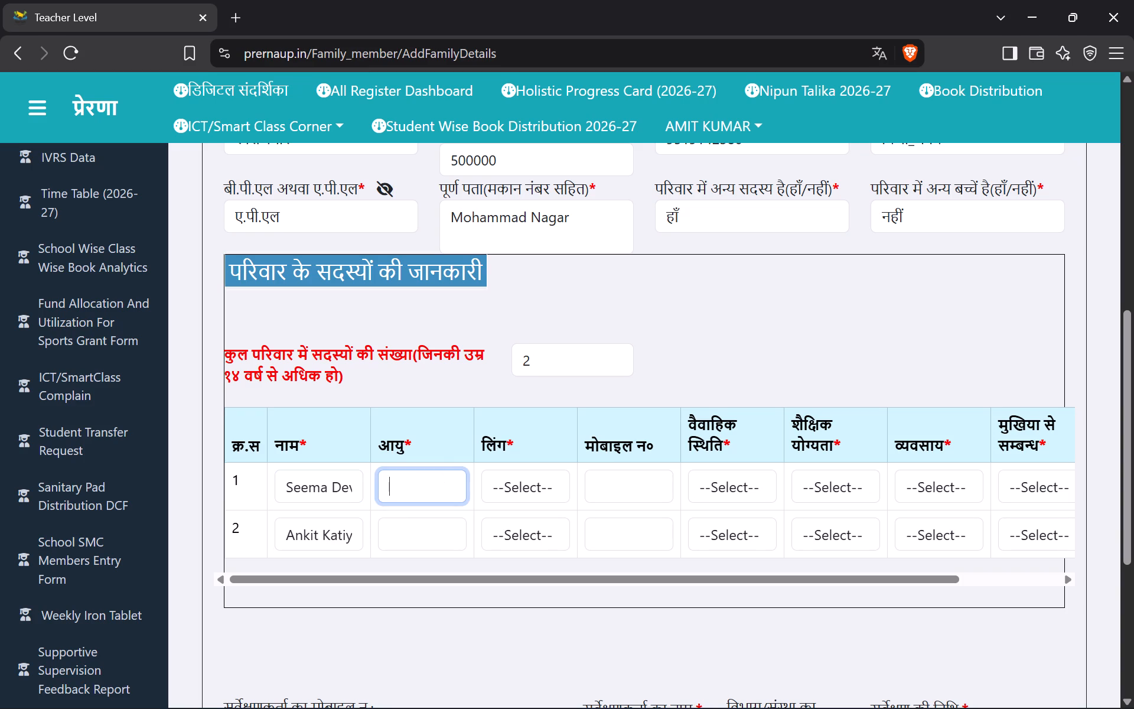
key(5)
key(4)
click(447, 531)
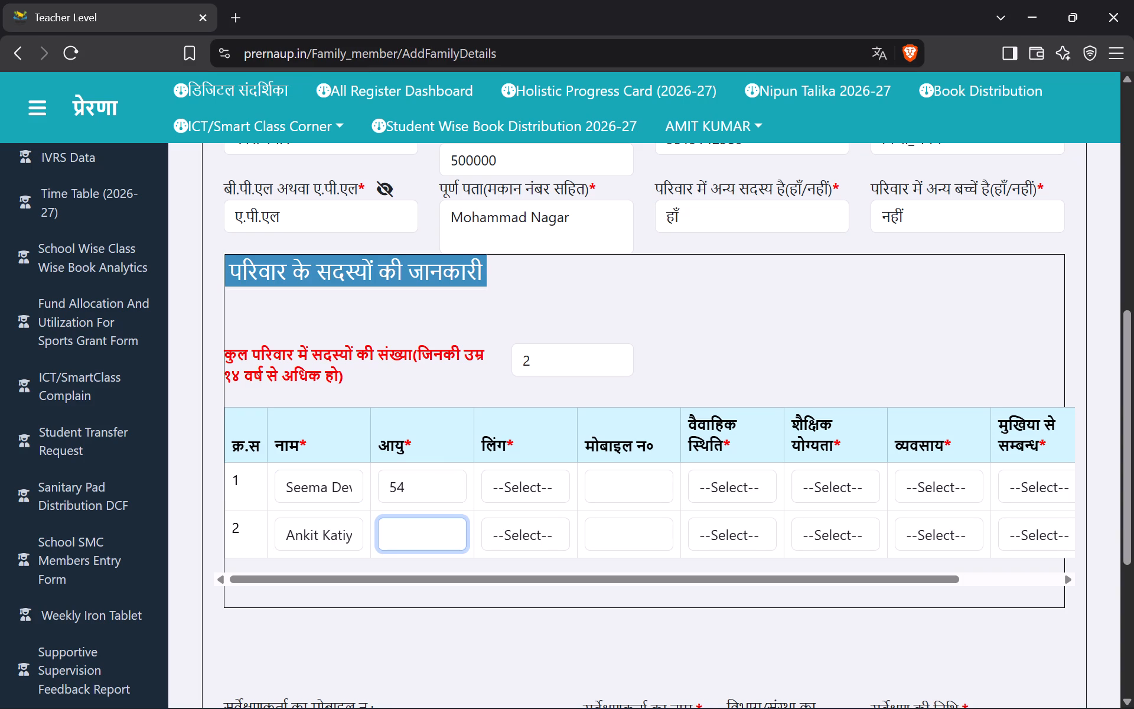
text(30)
click(521, 487)
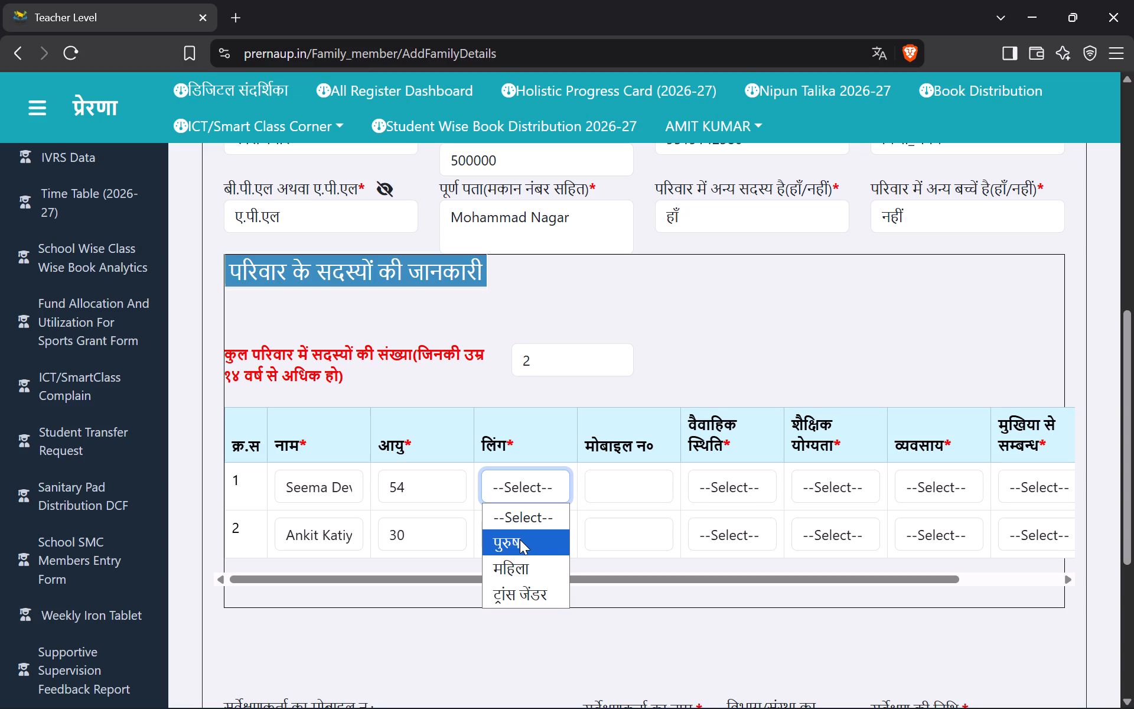
drag(520, 539, 517, 561)
click(519, 526)
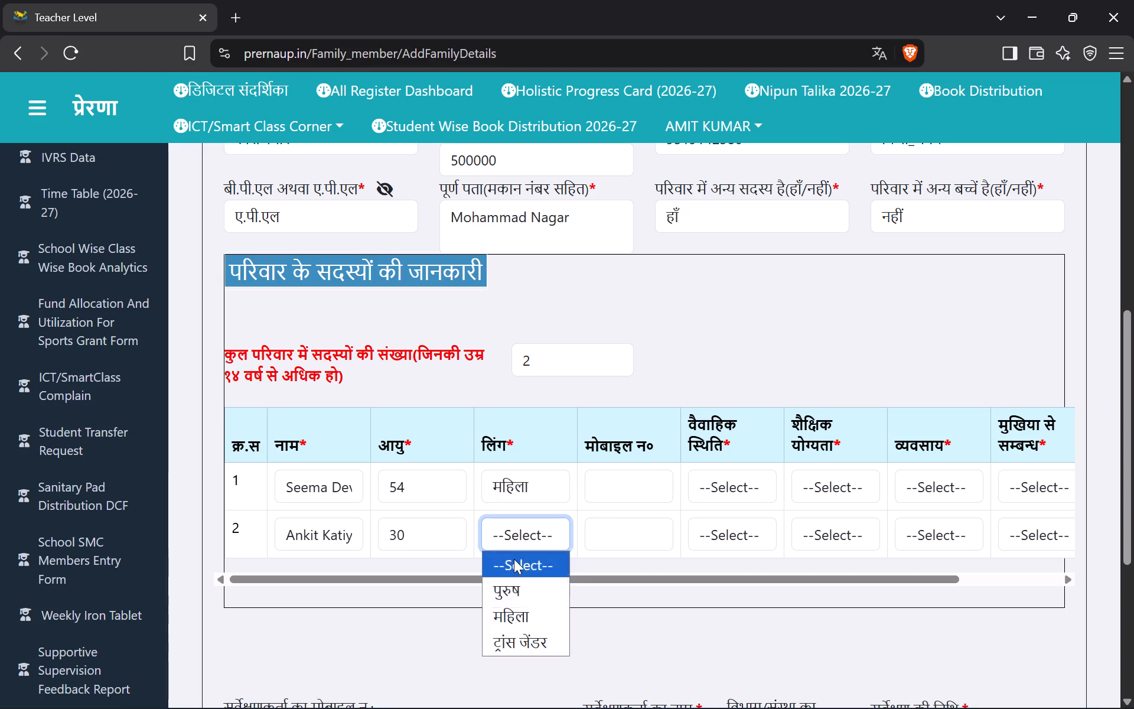
click(512, 592)
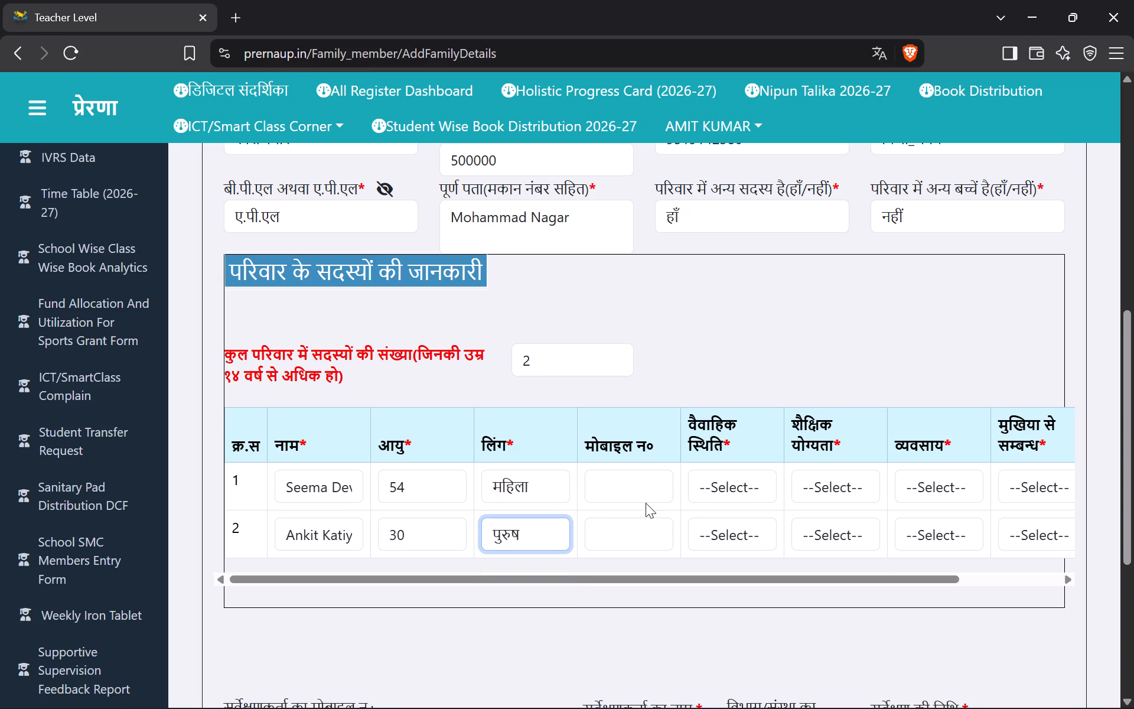
Set marital status and education to विवाहित and इंटरमीडिएट for the first member, and अविवाहित and स्नातक for the second.
click(736, 497)
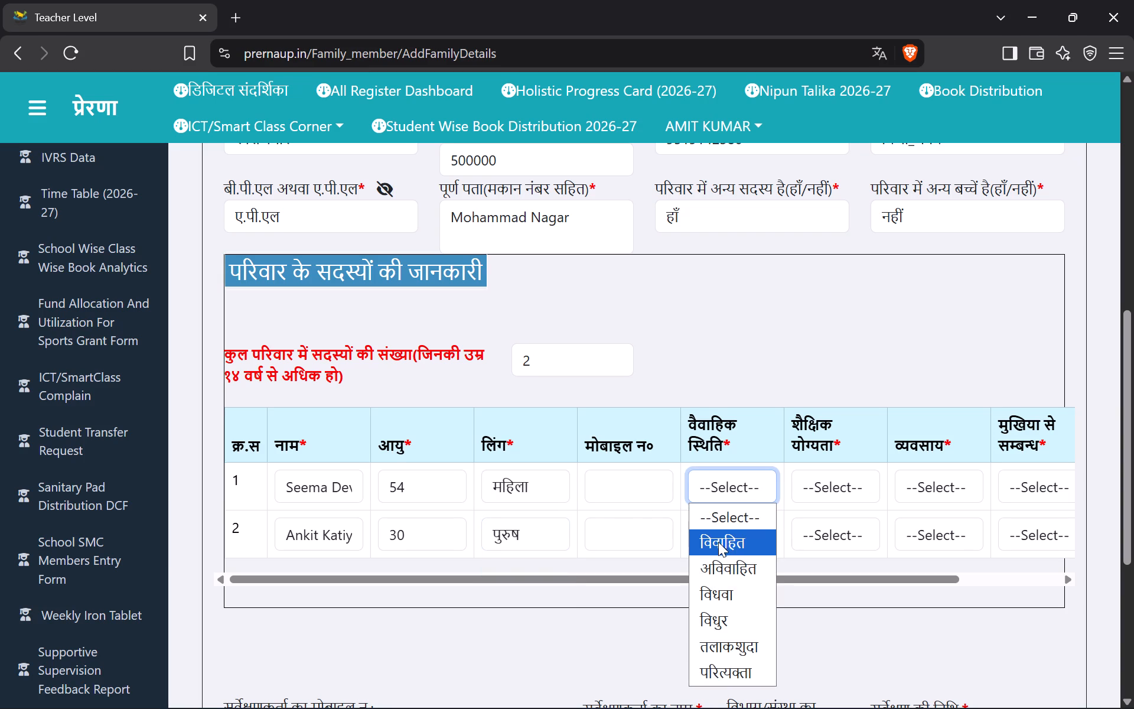
click(723, 537)
click(735, 527)
click(707, 408)
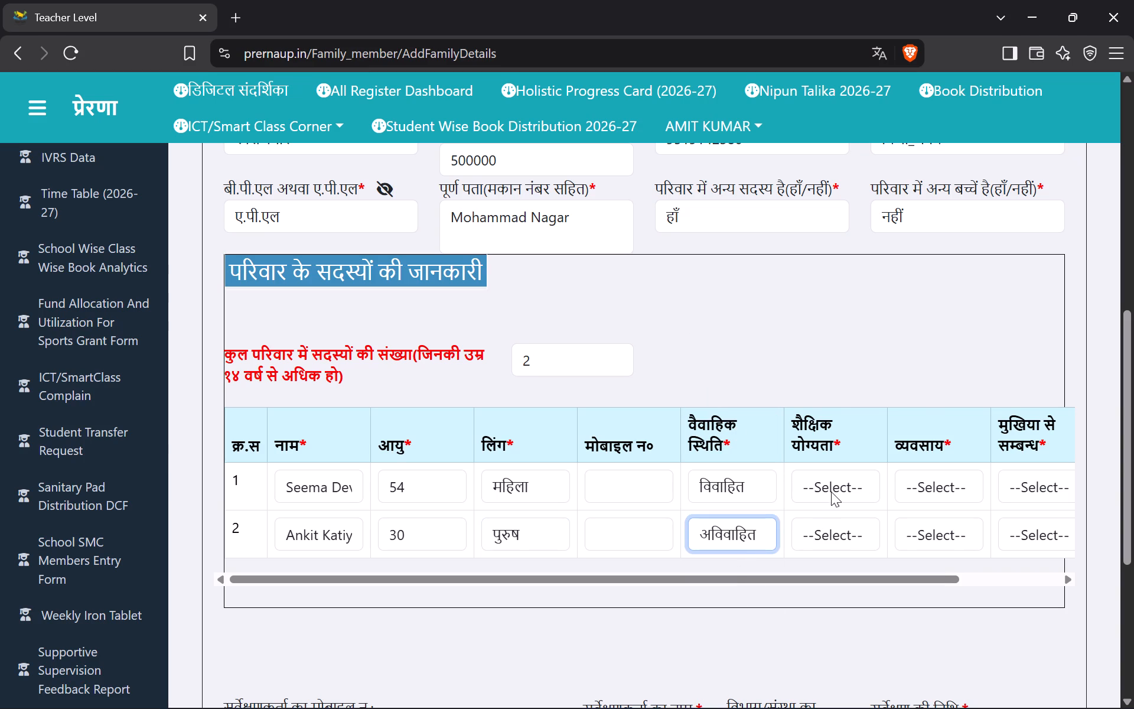
click(831, 491)
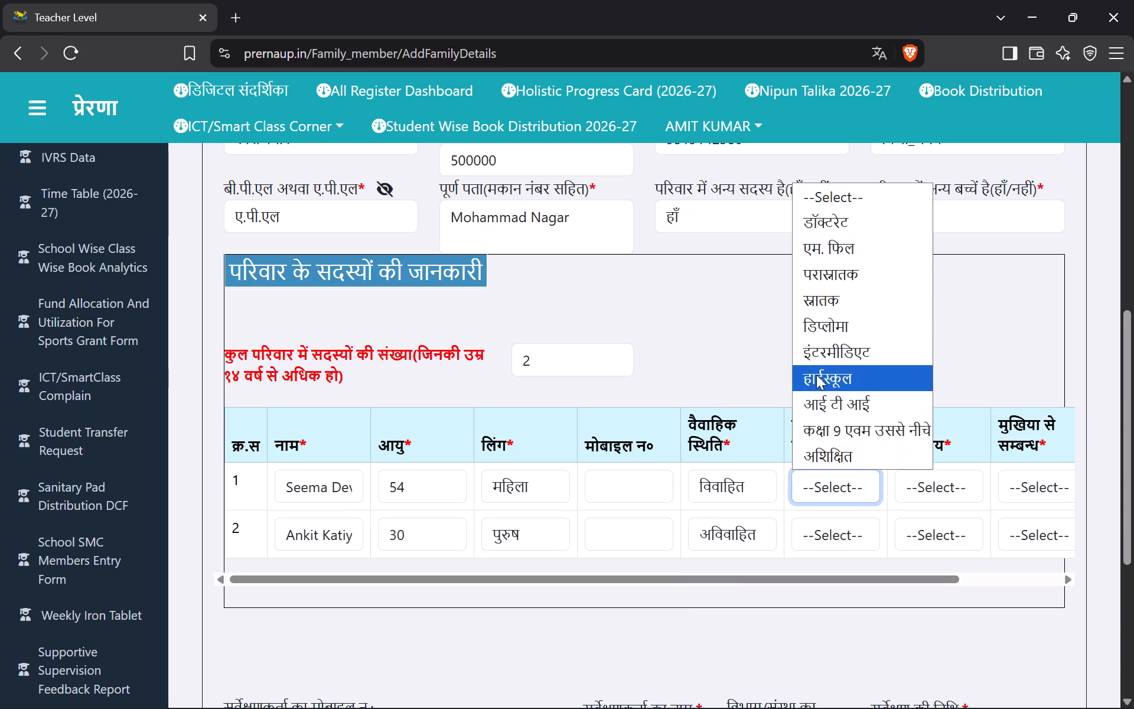
click(814, 349)
drag(838, 568, 835, 561)
click(833, 546)
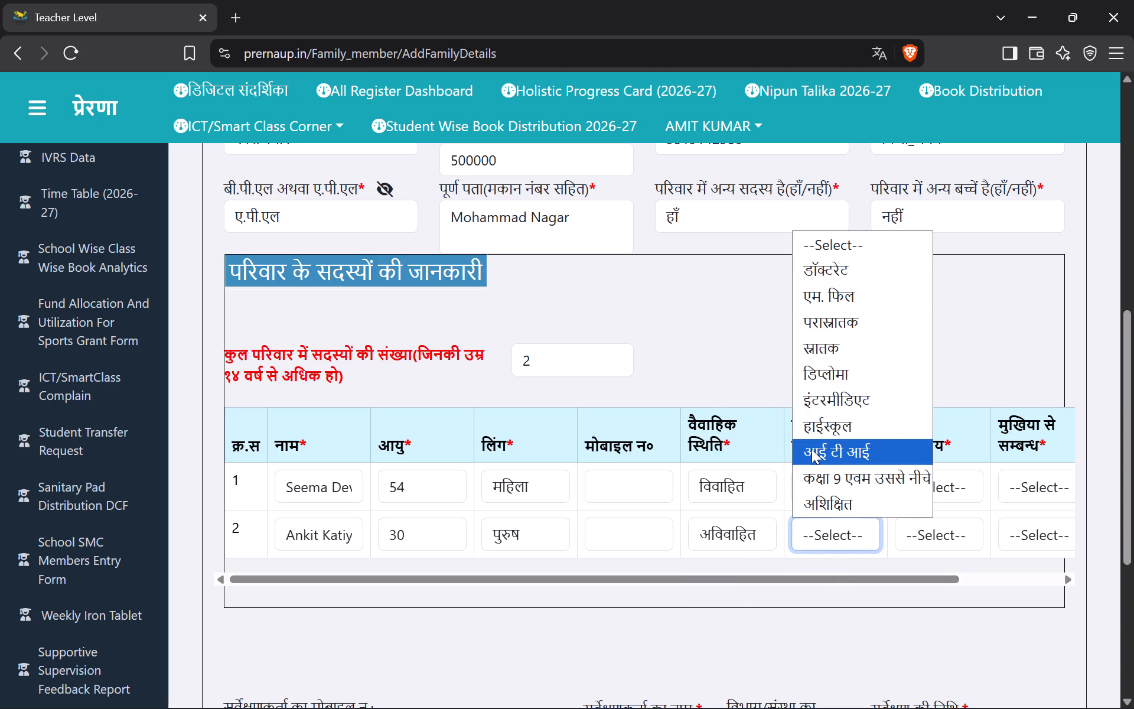
click(835, 354)
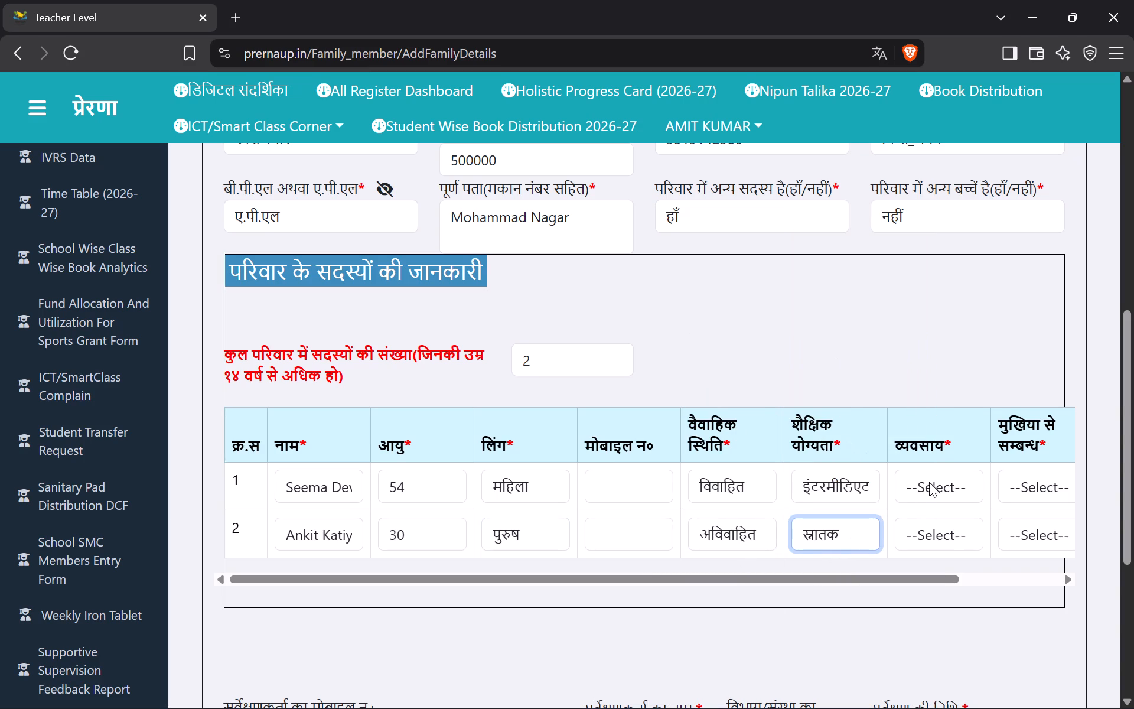
Set the first member's occupation to गृहणी and the second member's to प्राइवेट कर्मचारी.
click(936, 492)
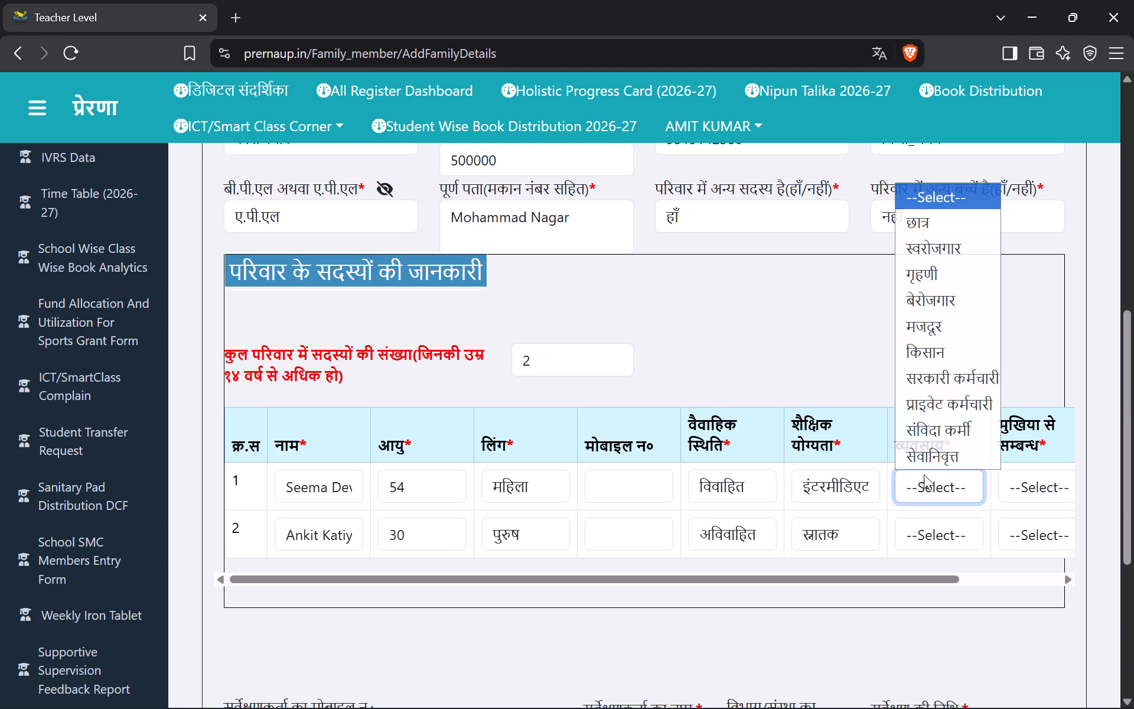
click(911, 271)
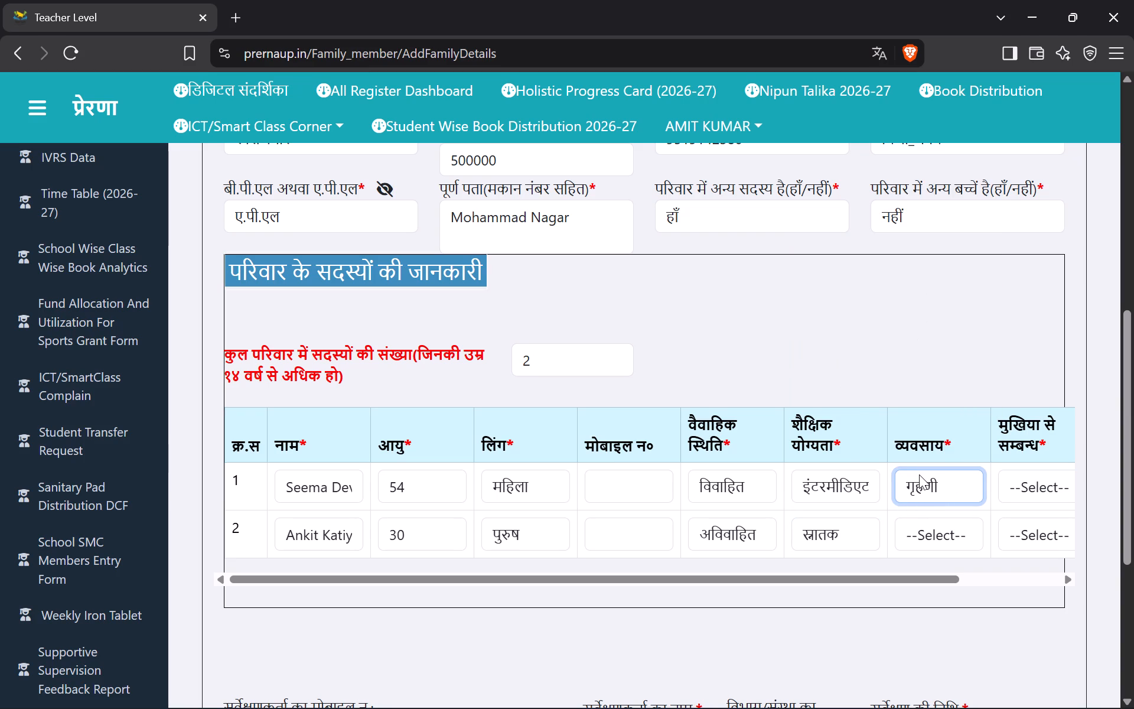
click(925, 545)
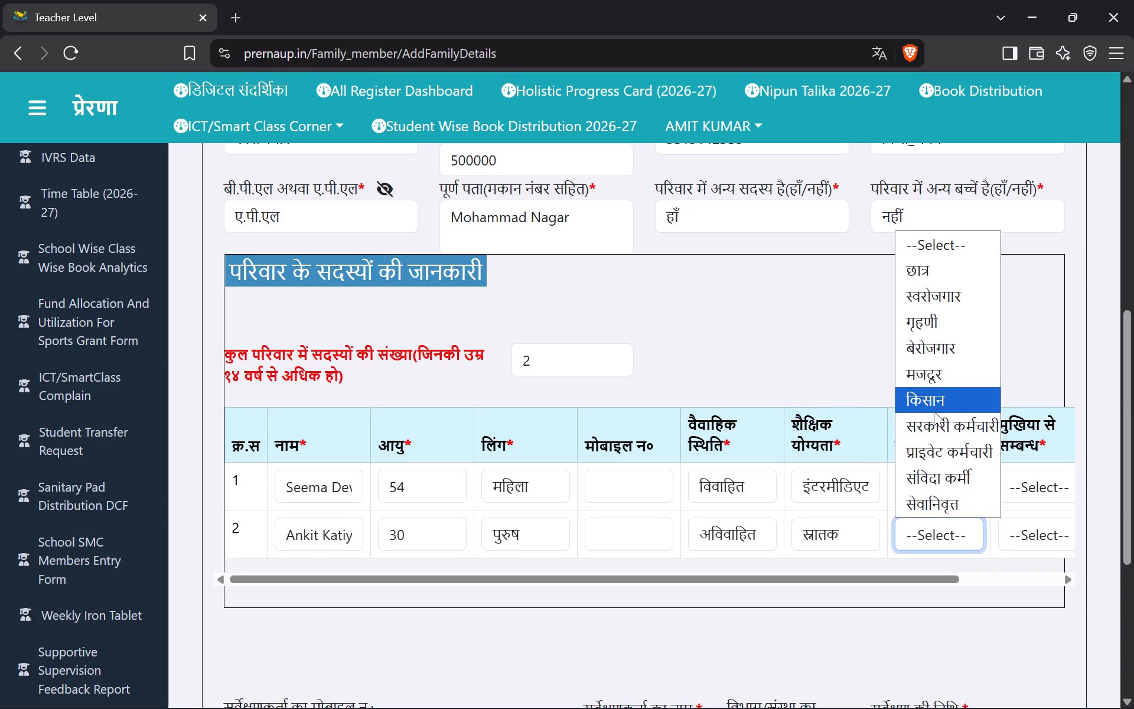
click(940, 443)
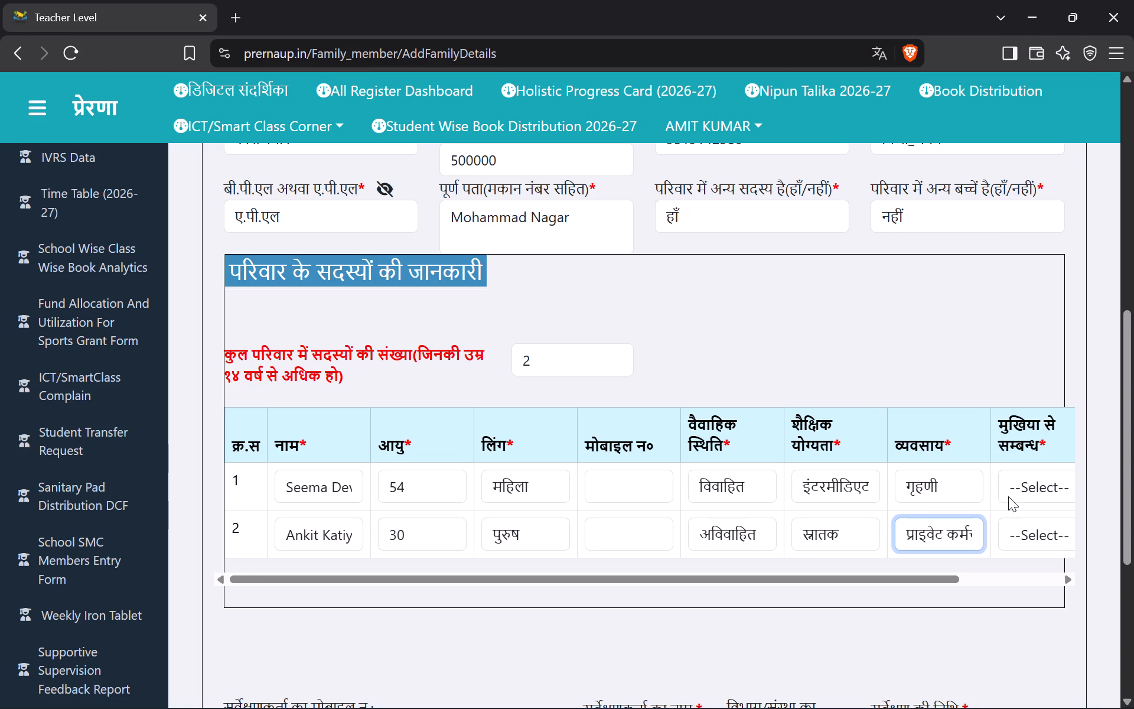
Set the first member's relation to the head to पत्नी and open the relation choices for the second member.
click(1017, 478)
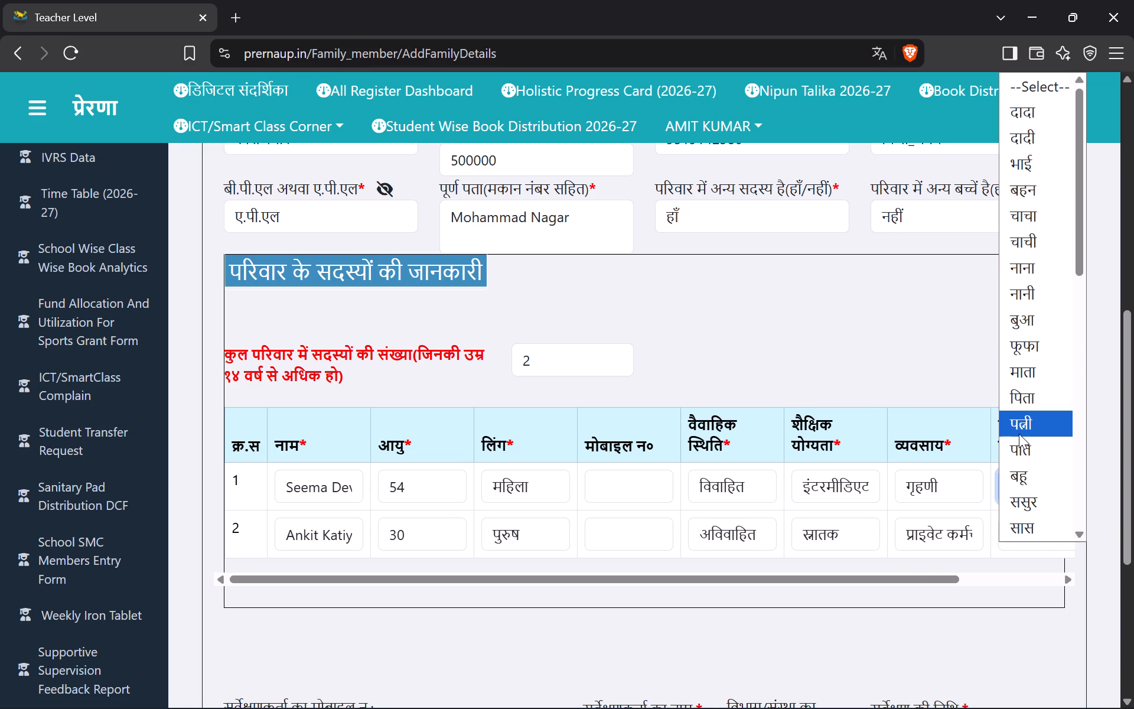
click(1019, 434)
click(1012, 541)
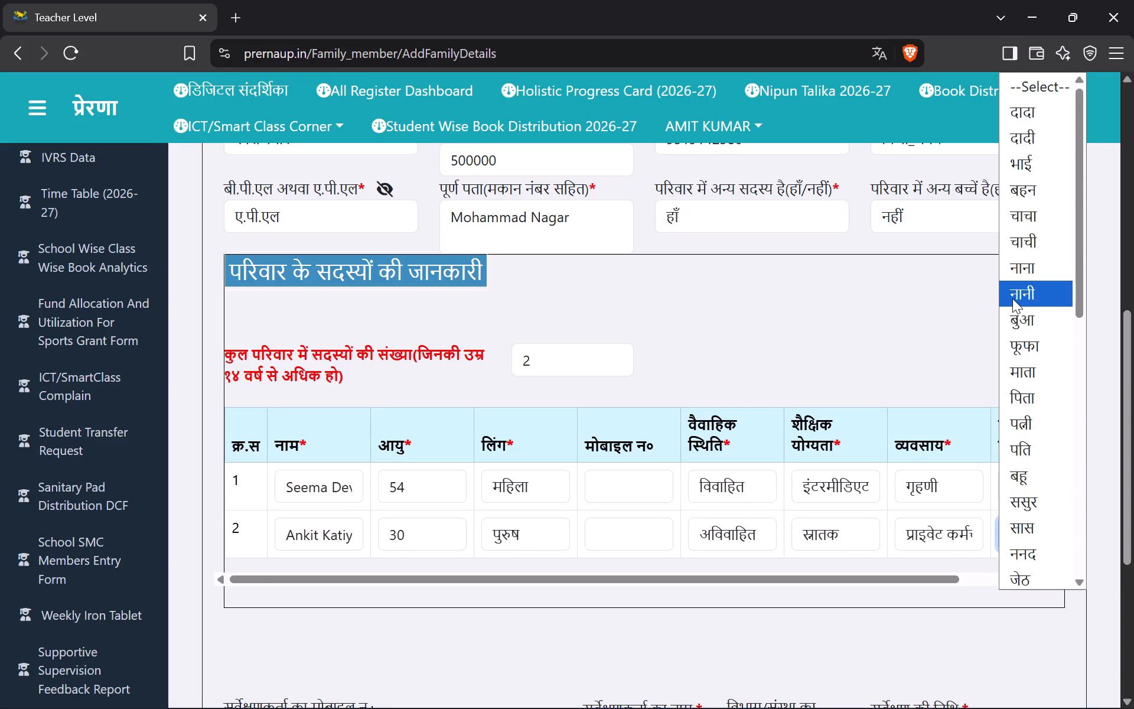
scroll(1009, 278, down, 7)
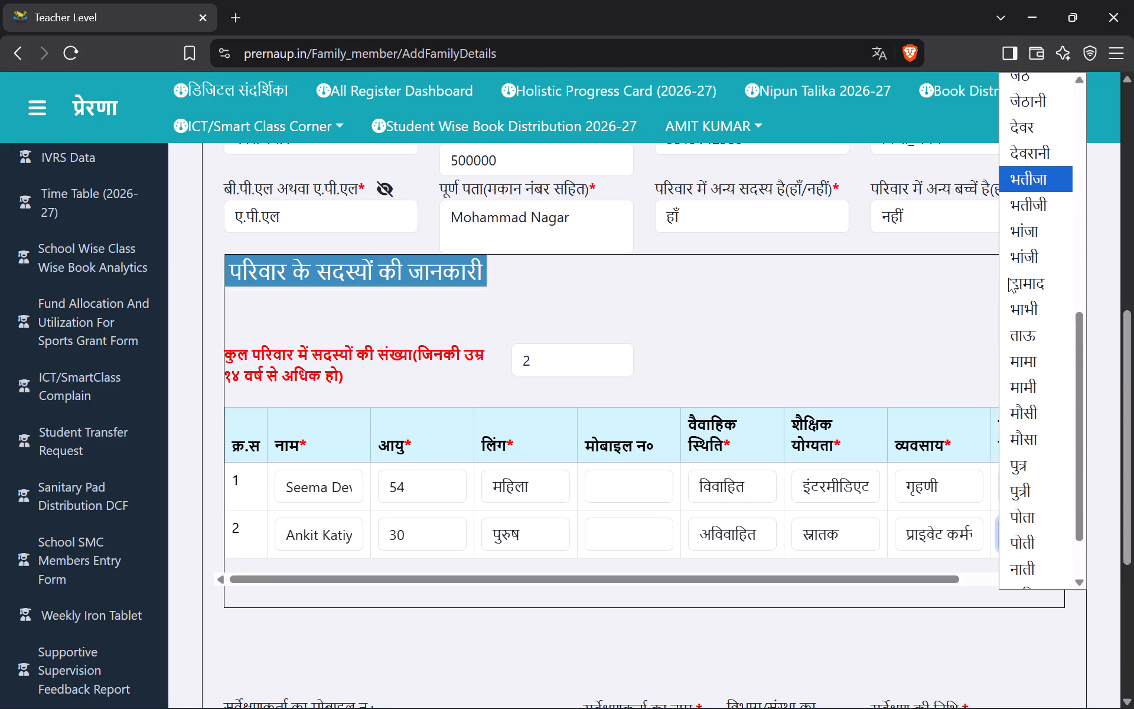
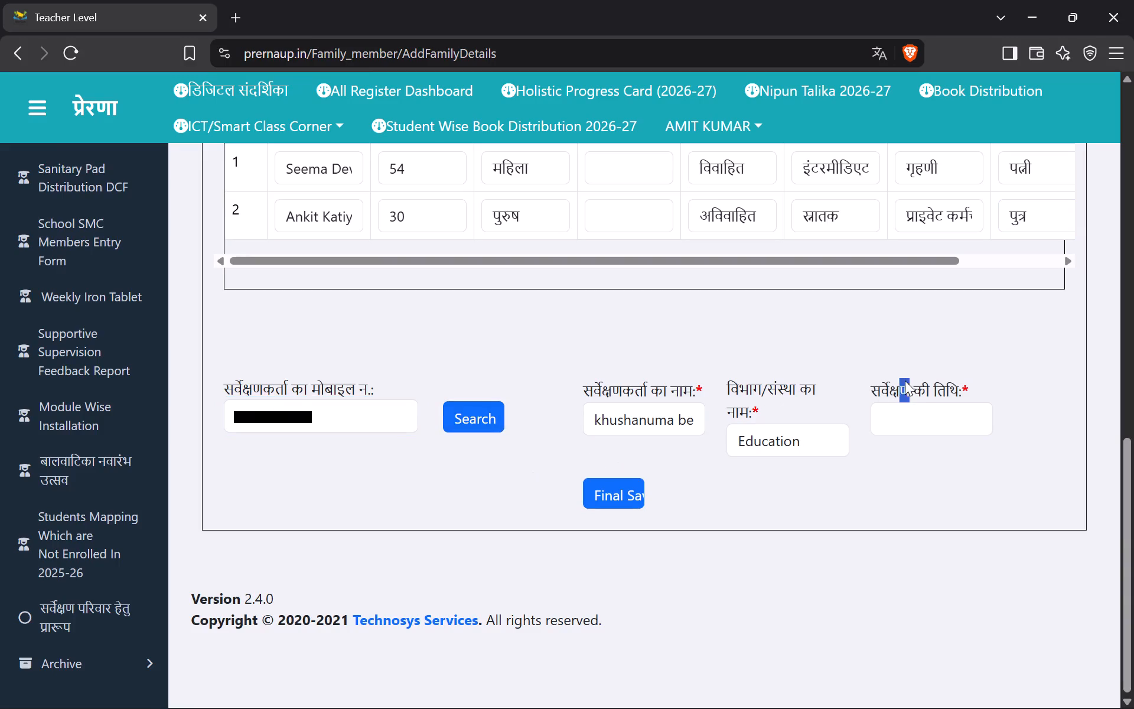
Set the survey date to 06/11/2026 and submit the final save of the household's form.
click(913, 405)
click(1048, 509)
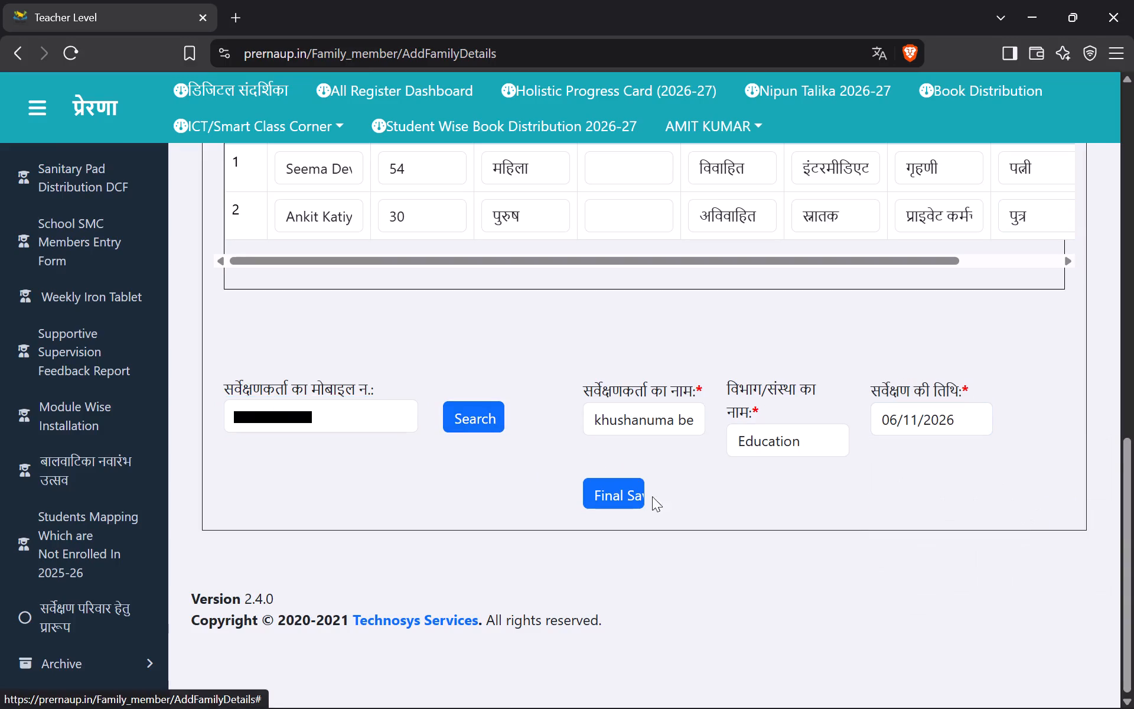
drag(598, 489, 606, 492)
click(510, 467)
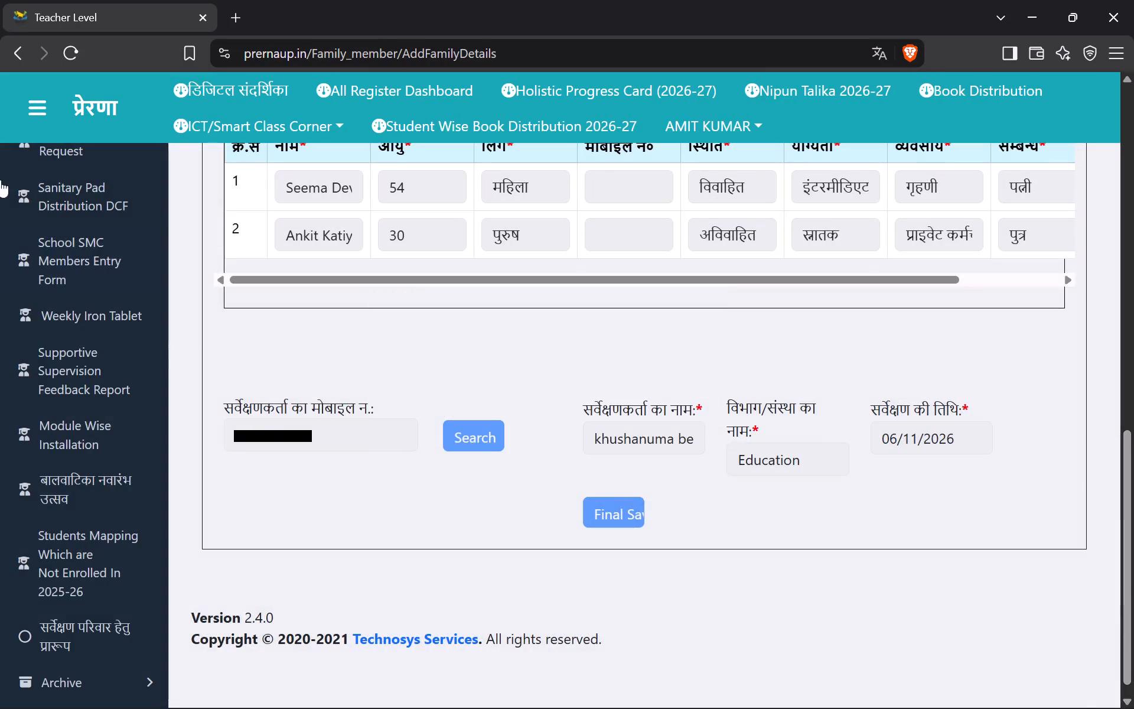
Return to the family survey report and open a blank form for adding a new household head.
click(9, 42)
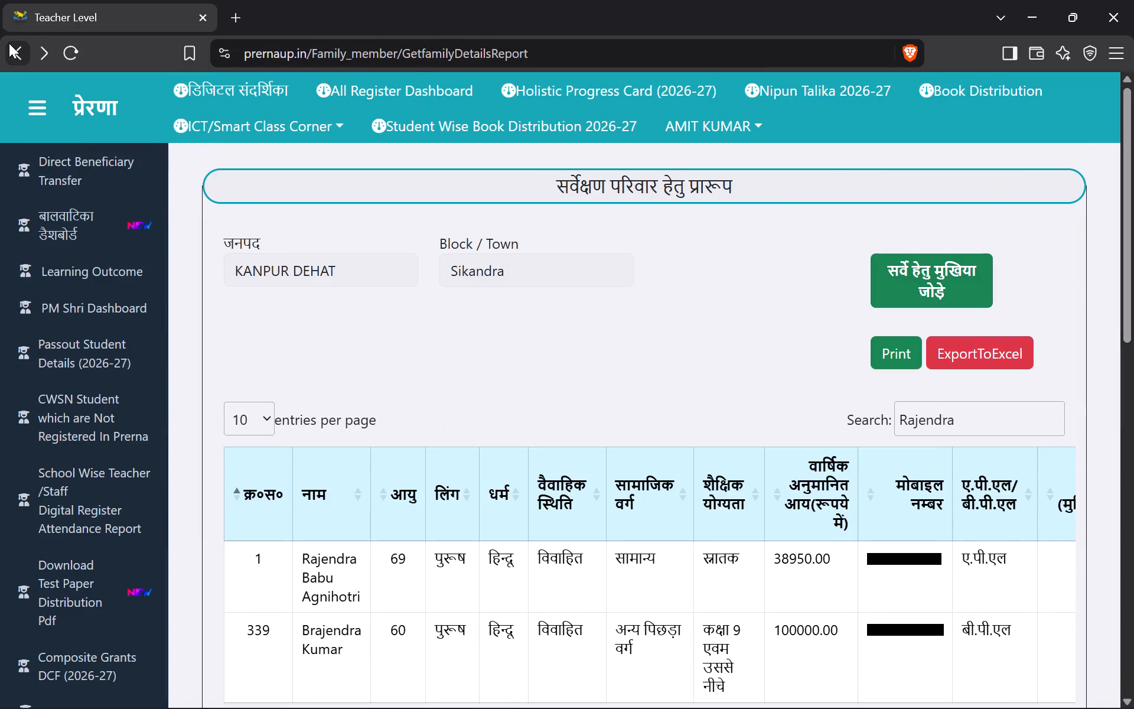
click(888, 262)
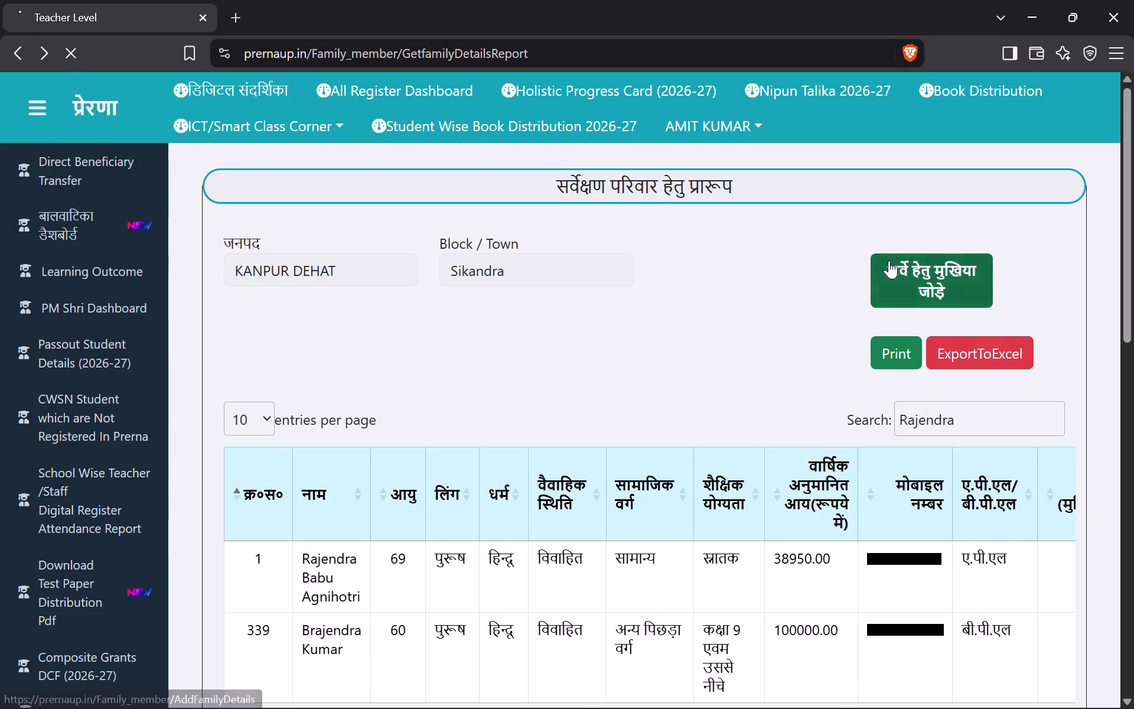
Set the area type to नगर पंचायत, local body to सिकन्दरा, ward to 9-मोहम्मद नगर and locality to Mohammad Nagar.
click(745, 310)
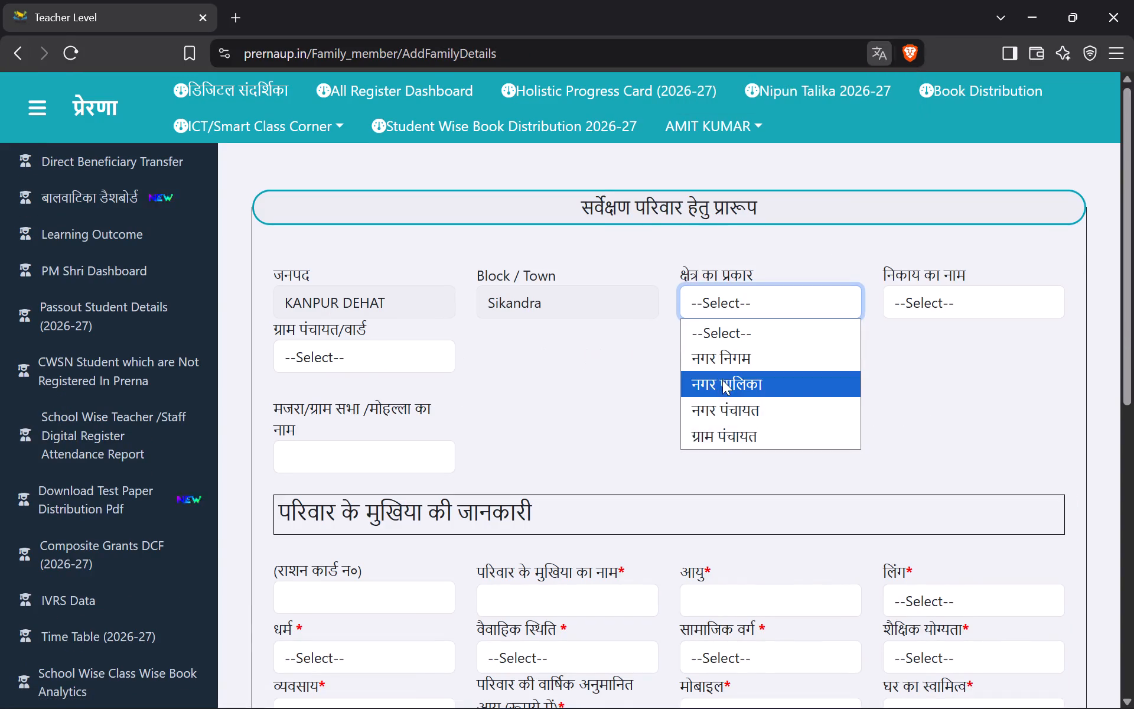
drag(732, 438, 732, 409)
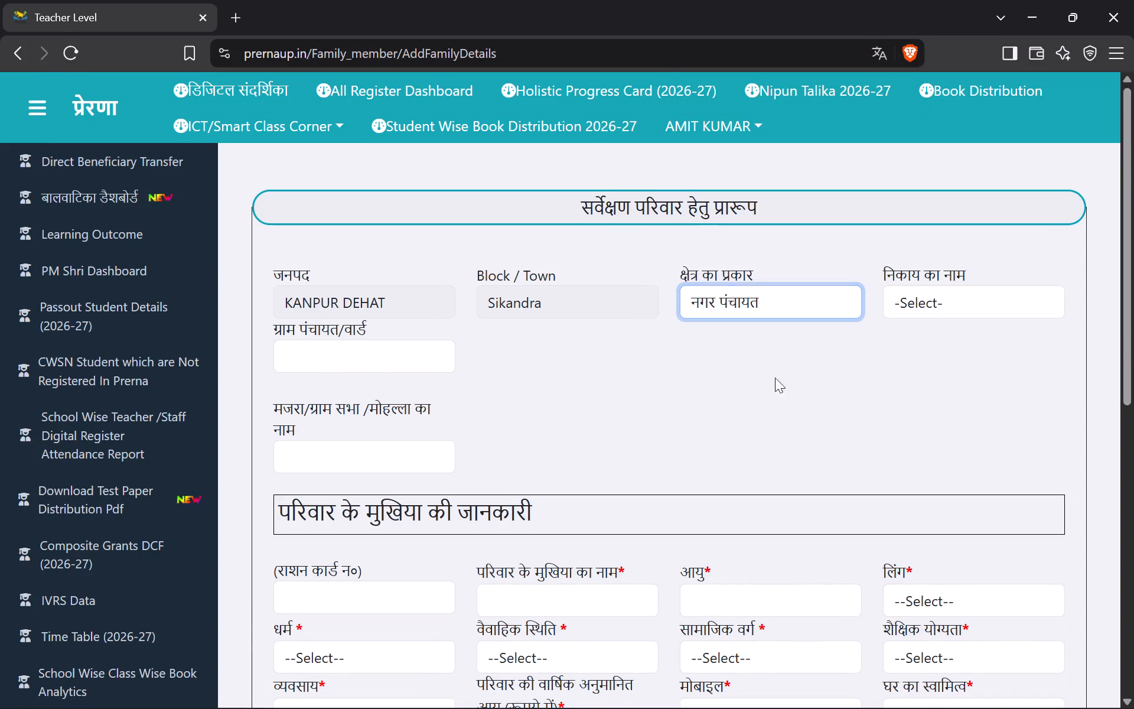
click(970, 295)
click(943, 621)
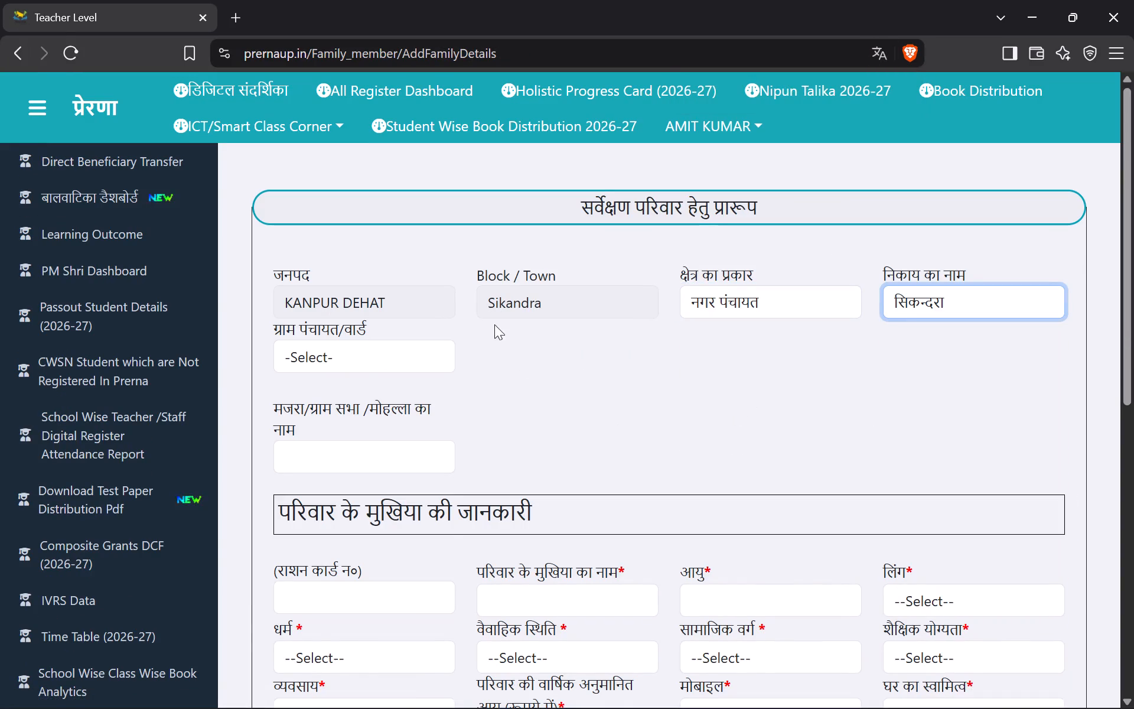
click(389, 352)
click(359, 506)
click(364, 450)
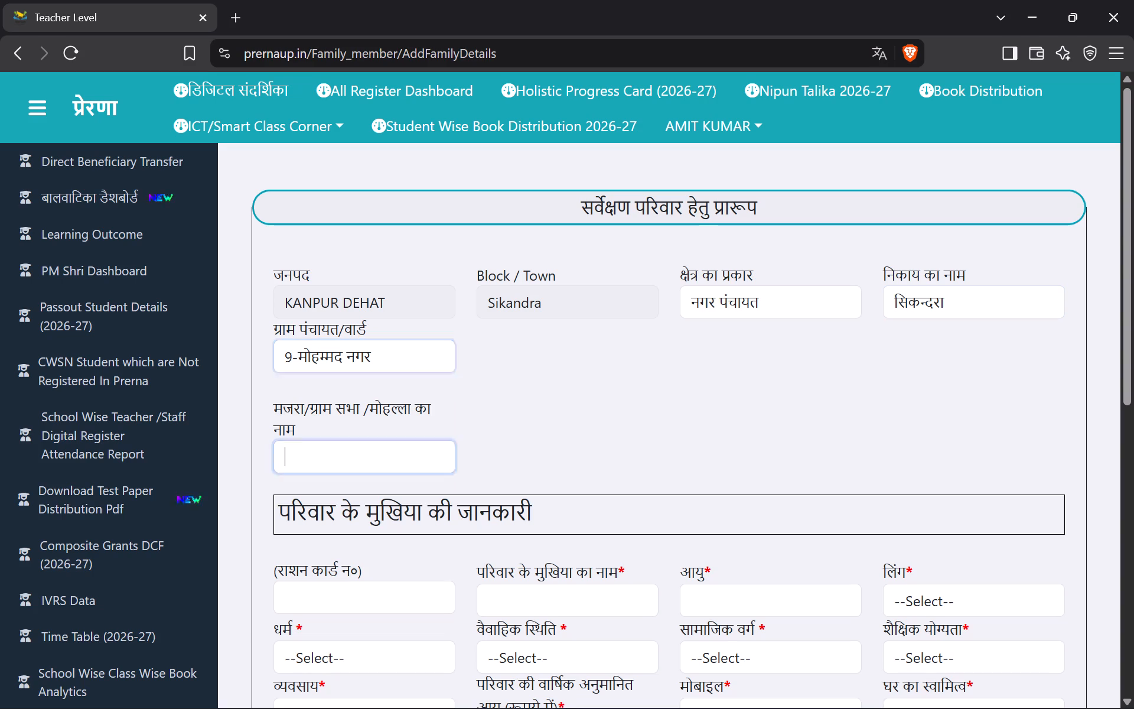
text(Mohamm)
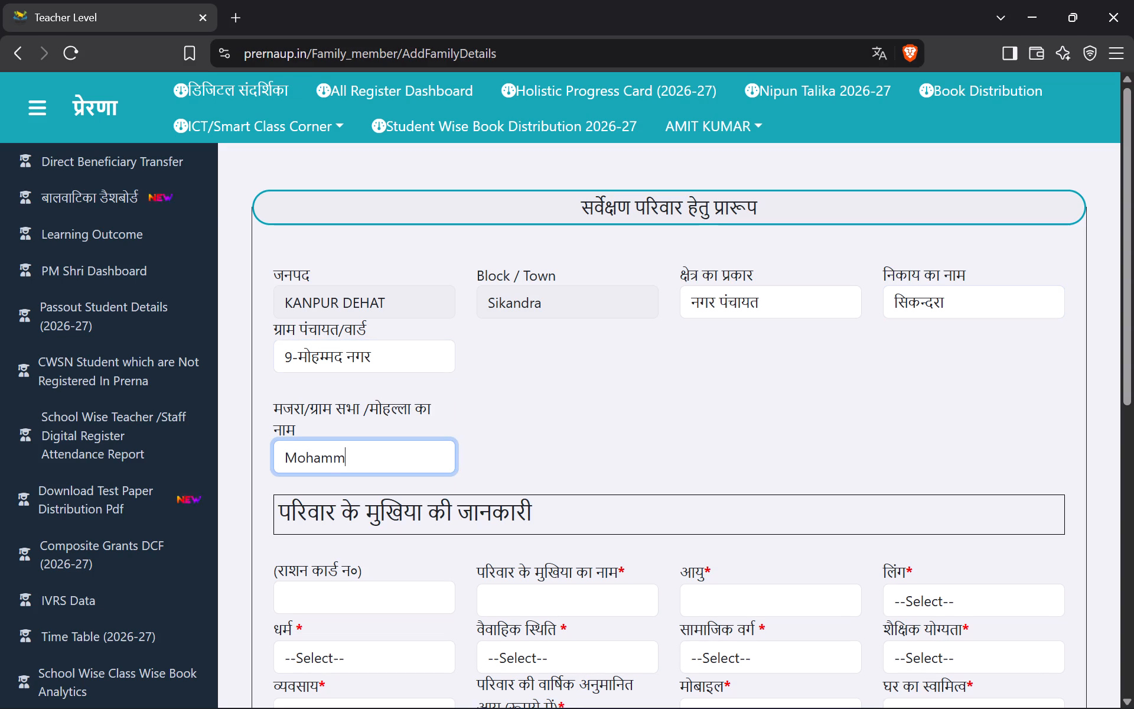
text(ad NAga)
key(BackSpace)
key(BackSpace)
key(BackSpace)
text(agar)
Lower the screen brightness in the system settings and return to the survey form.
click(1002, 687)
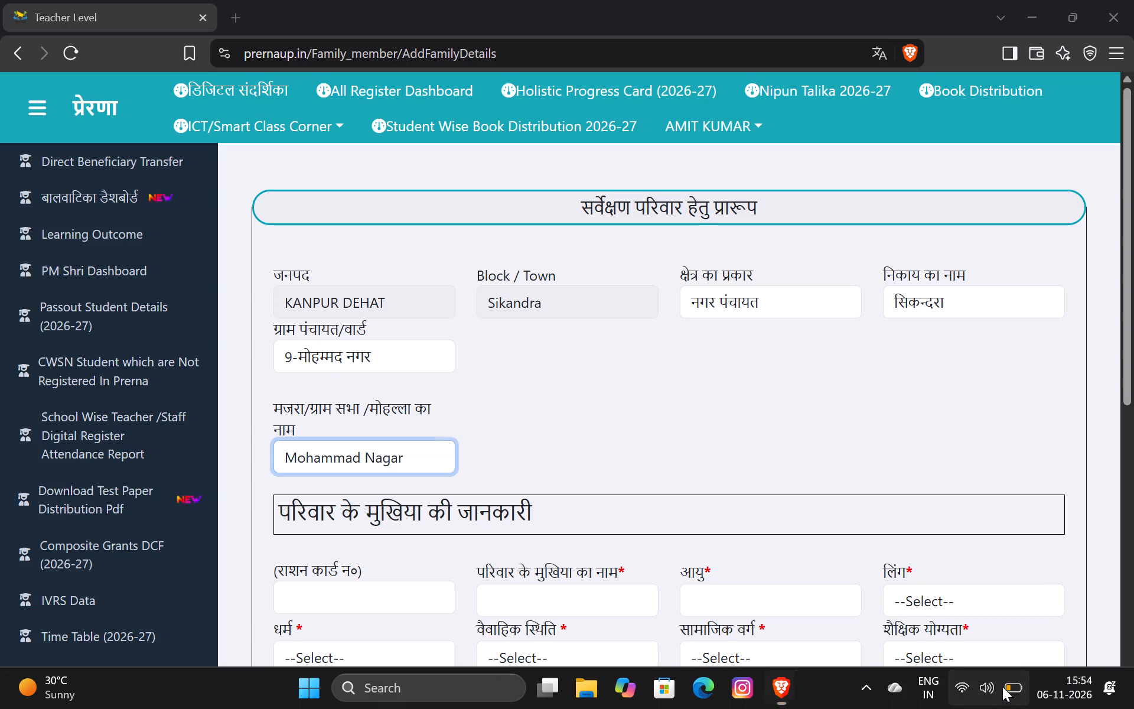
click(944, 536)
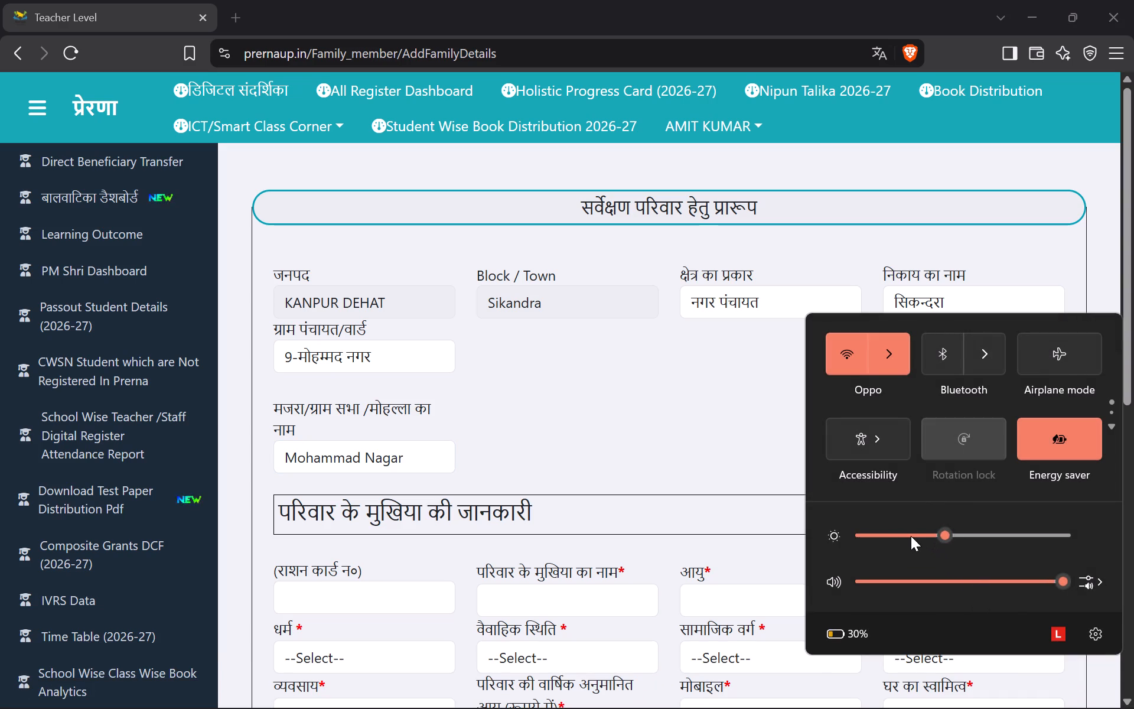
click(920, 538)
click(663, 468)
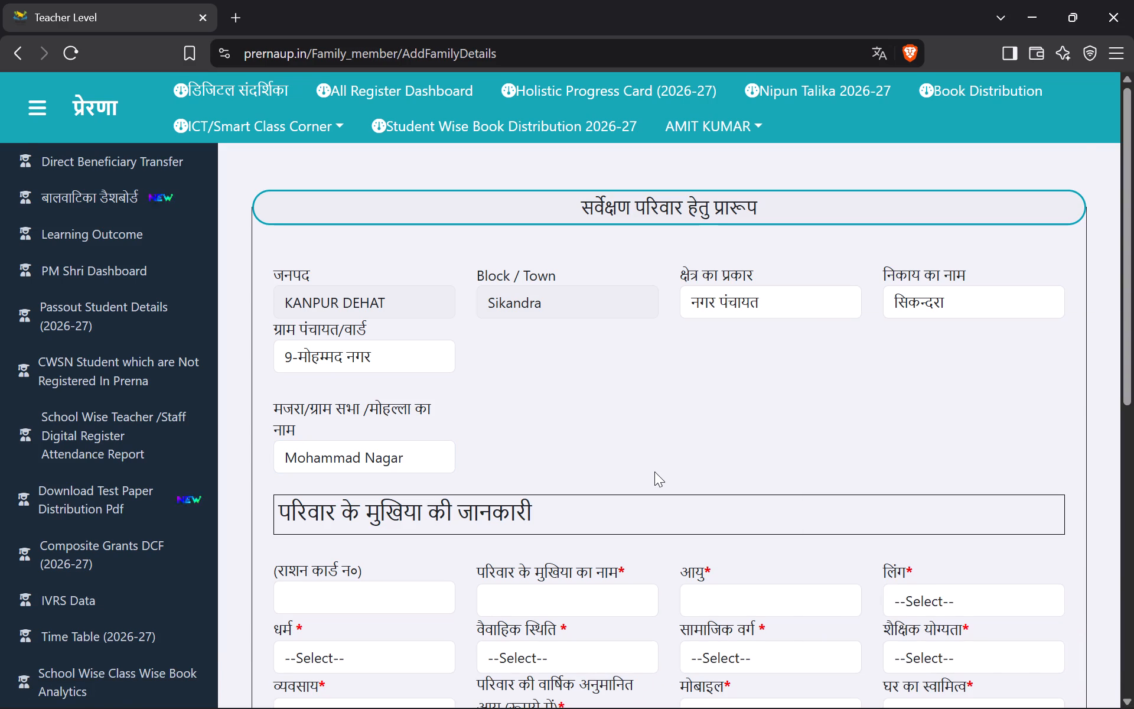
Enter the name of the new household's head in the head details section.
scroll(654, 474, down, 6)
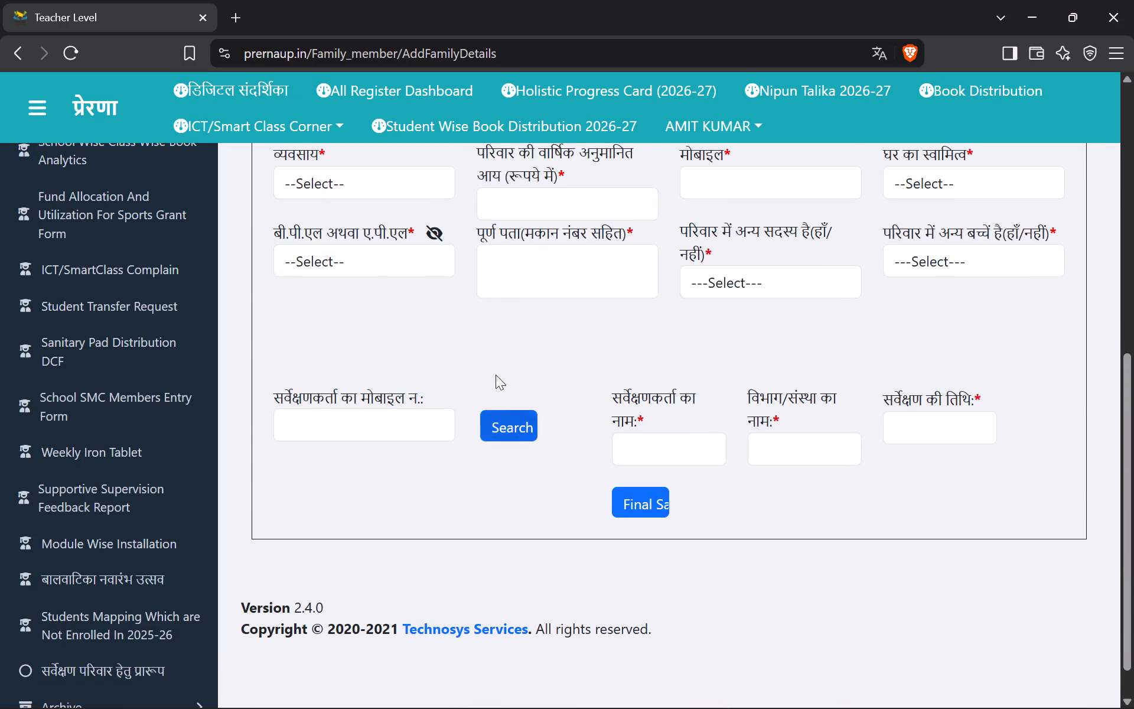
scroll(499, 302, up, 3)
click(512, 317)
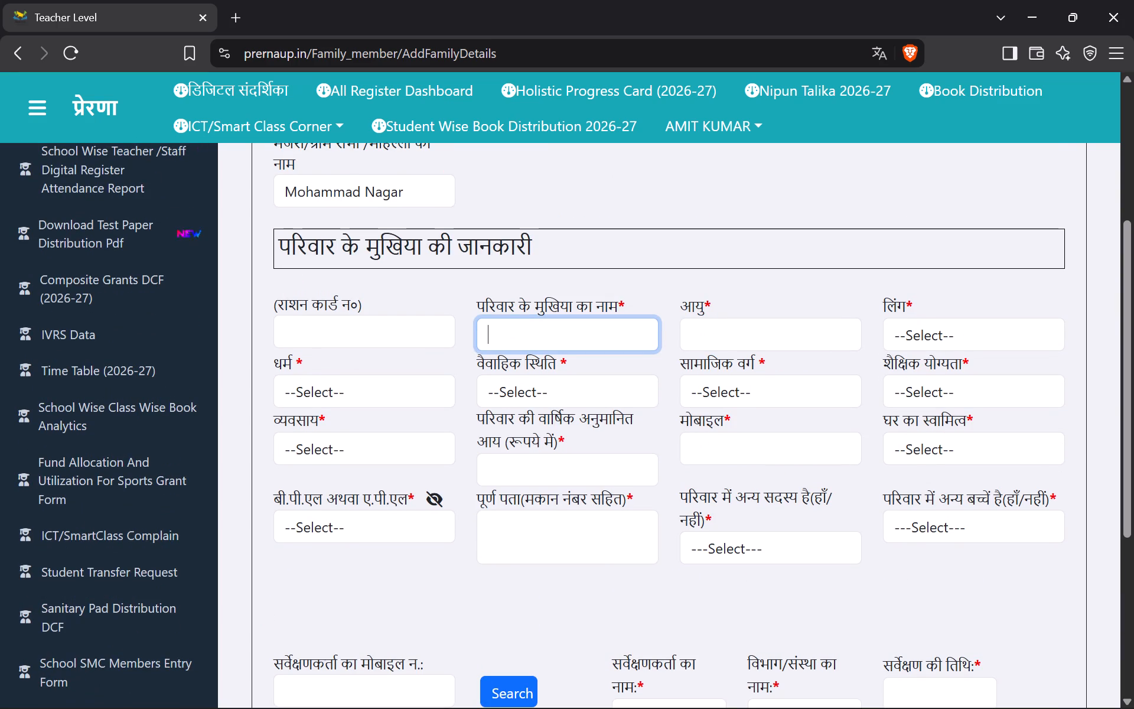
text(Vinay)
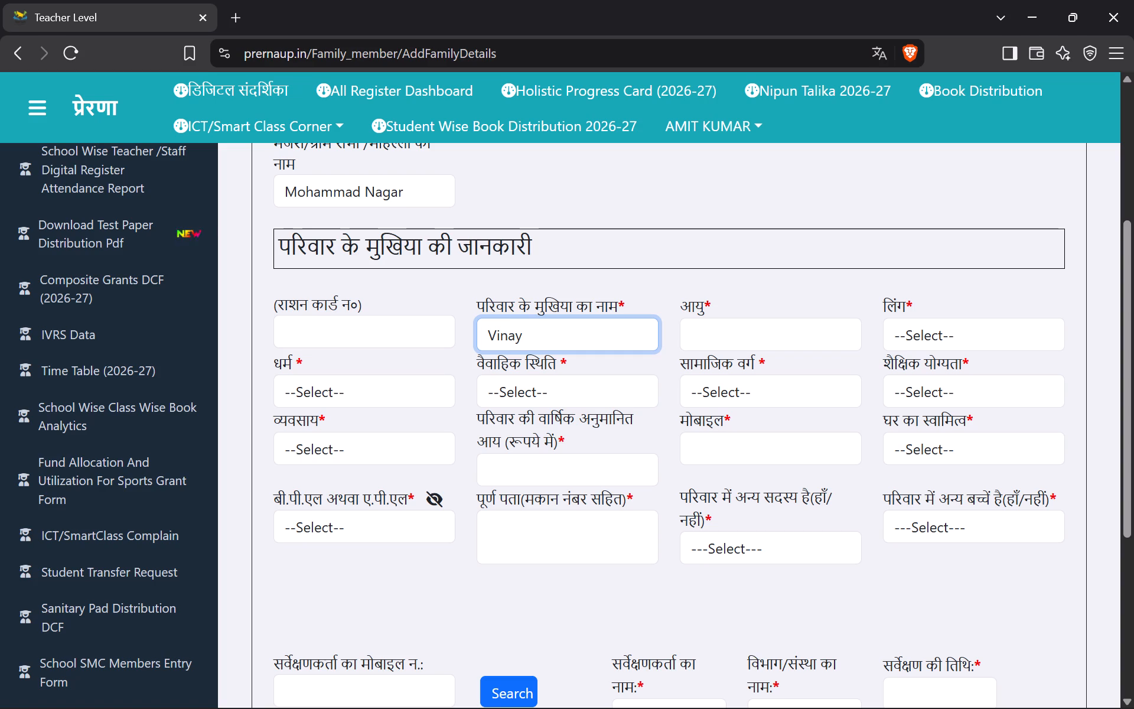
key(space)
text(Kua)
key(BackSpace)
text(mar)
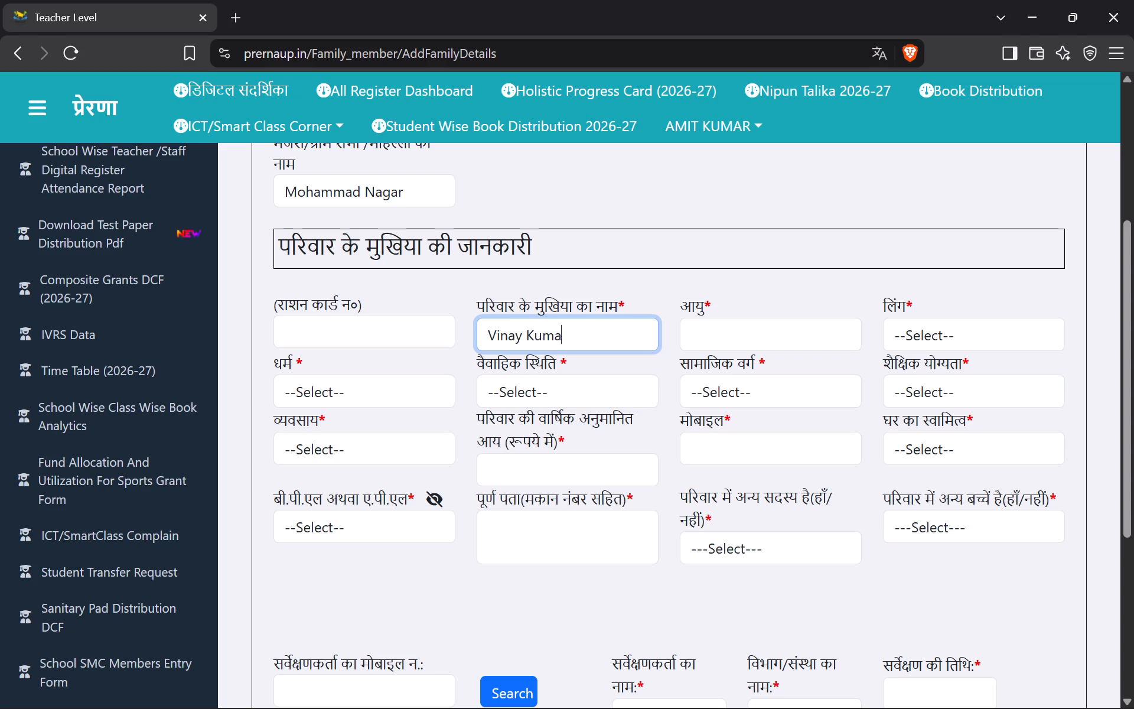
Set the household head's age to 50 and gender to पुरूष.
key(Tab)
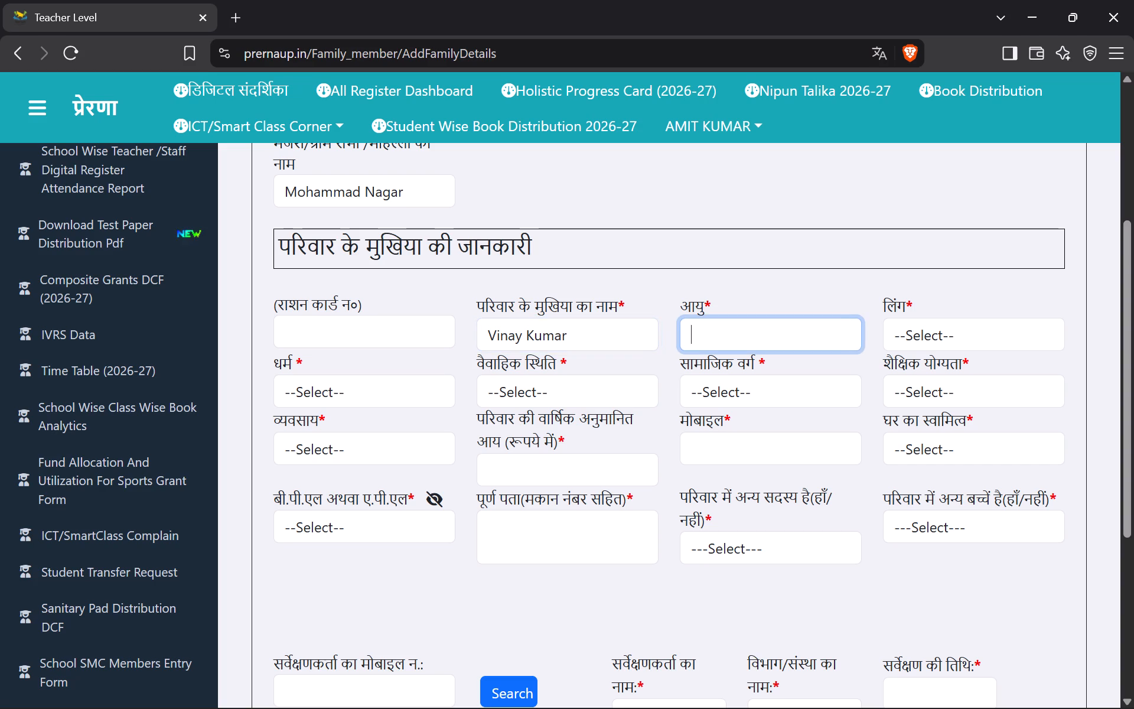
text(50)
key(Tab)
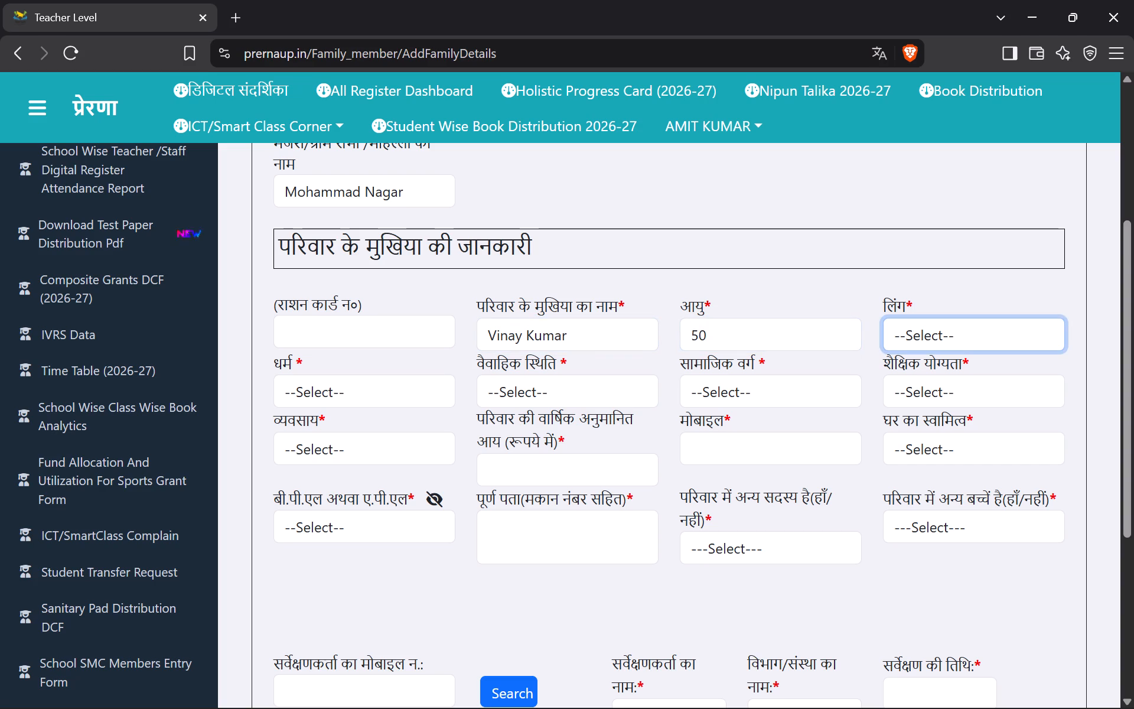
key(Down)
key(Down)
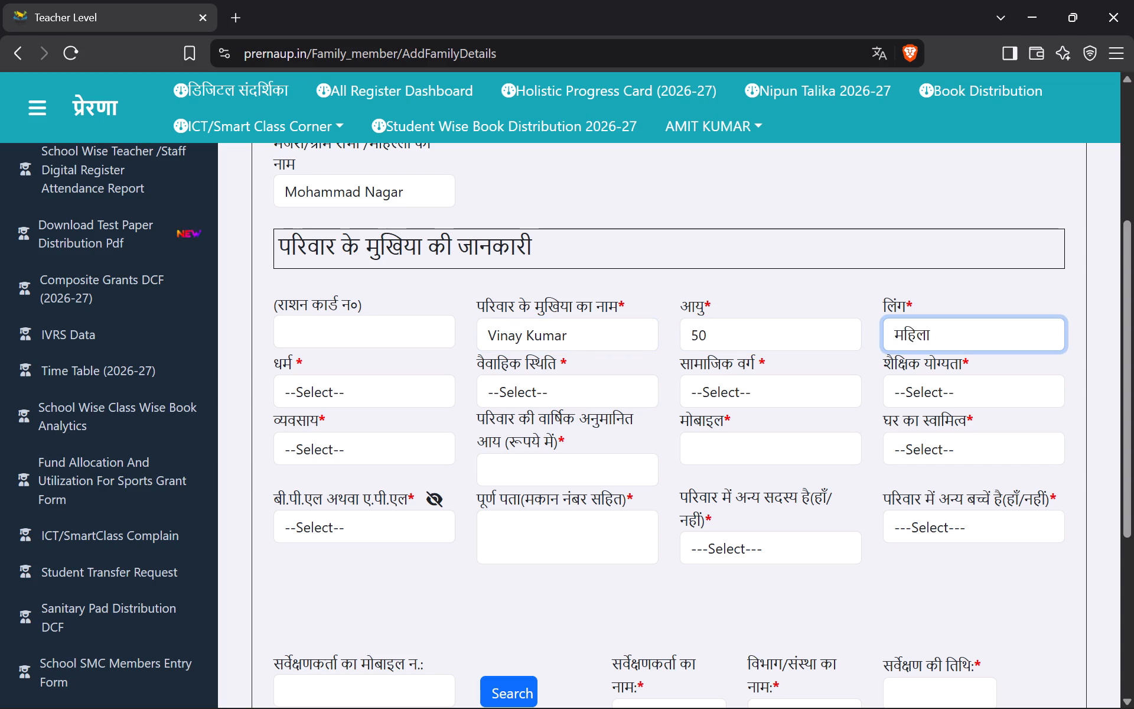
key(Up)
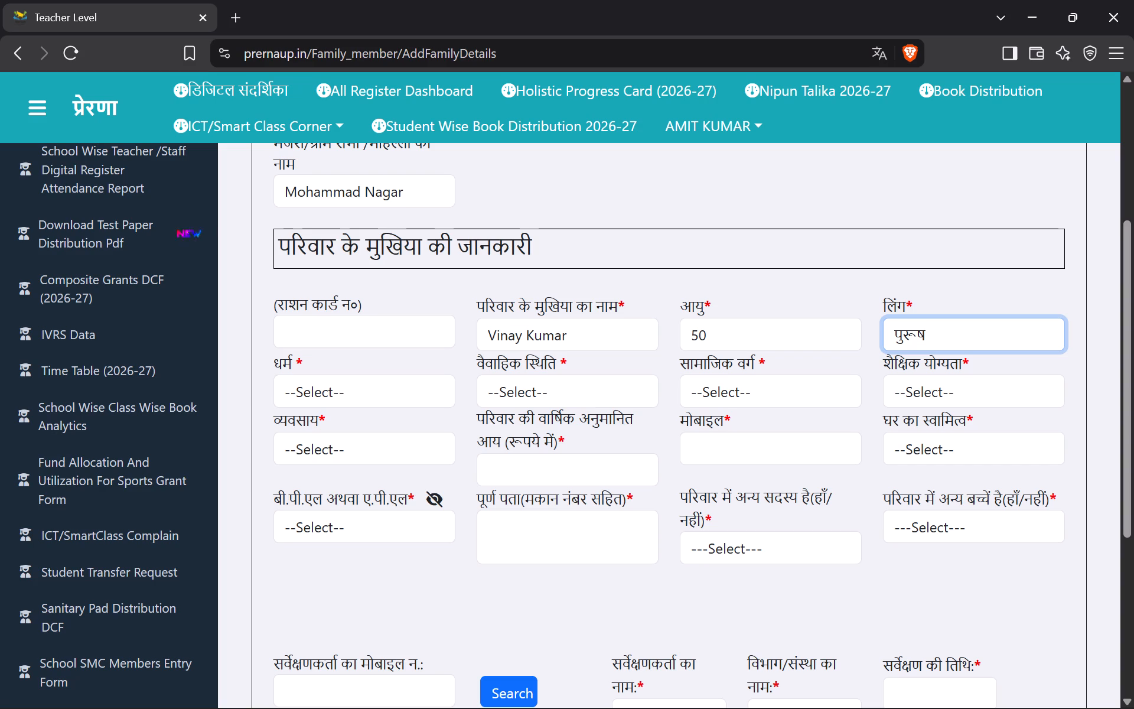
Set the head's religion to हिन्दू, marital status to विवाहित and social class to अन्य पिछड़ा वर्ग.
click(384, 386)
click(368, 447)
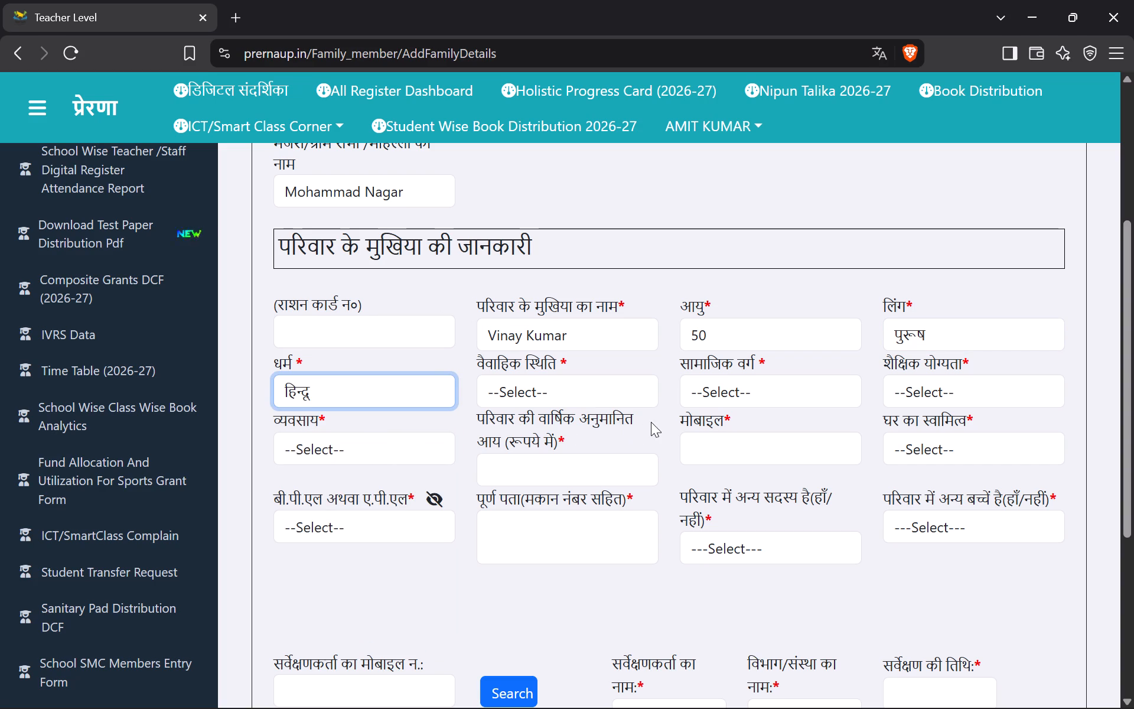
click(573, 408)
click(585, 404)
click(565, 437)
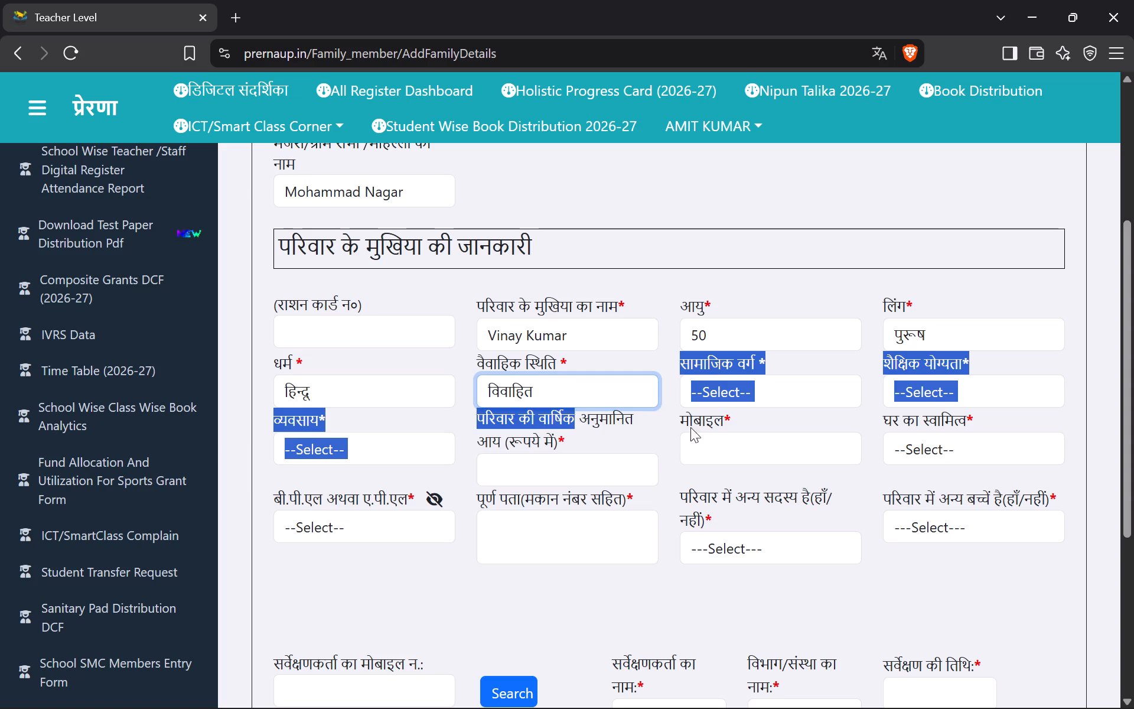
click(742, 431)
click(755, 396)
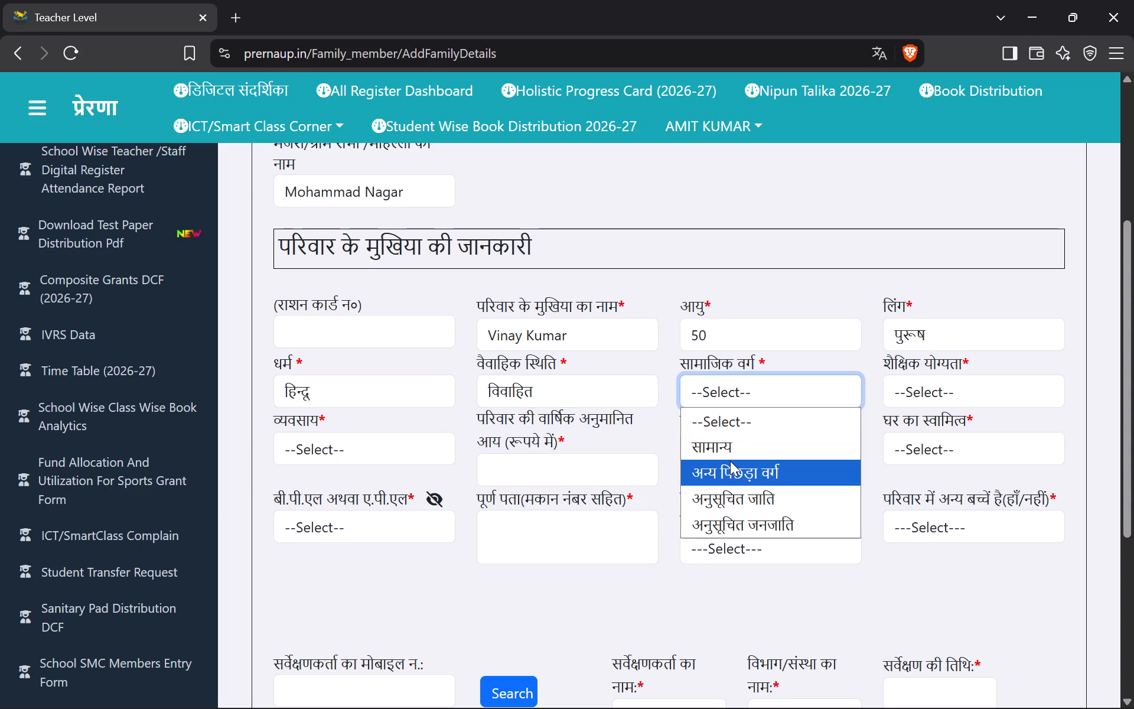
click(730, 461)
Set the head's education to स्नातक, occupation to स्वरोजगार and the family's annual income to 100000 rupees.
click(982, 397)
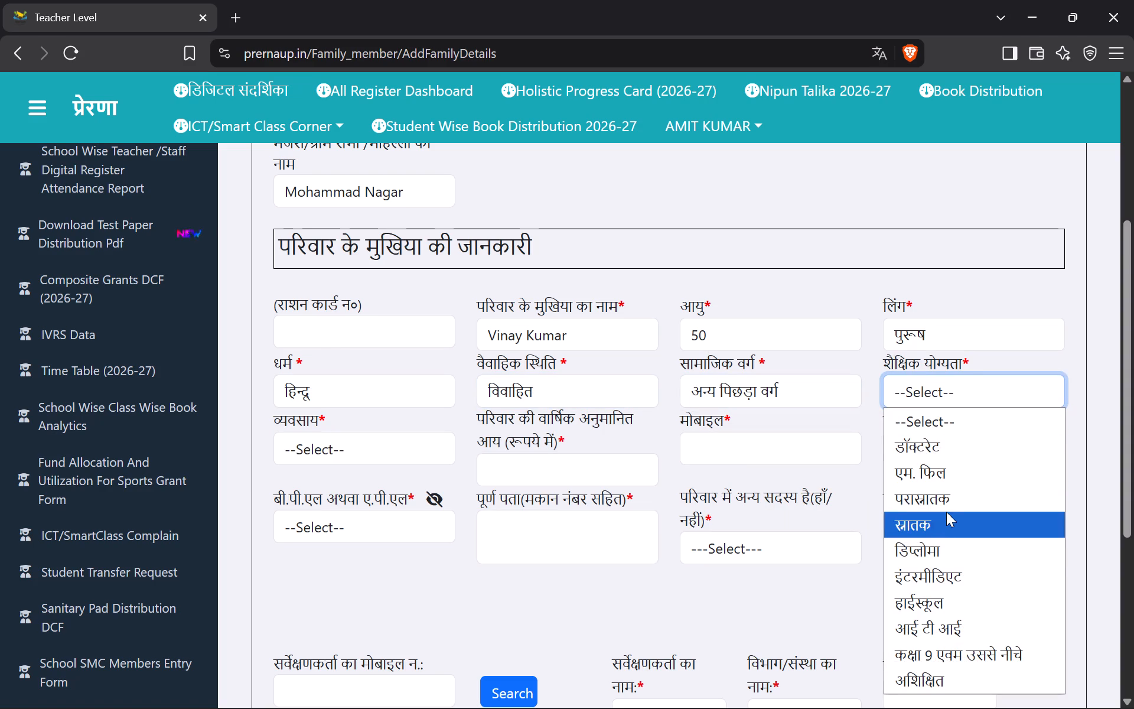
drag(946, 508, 946, 518)
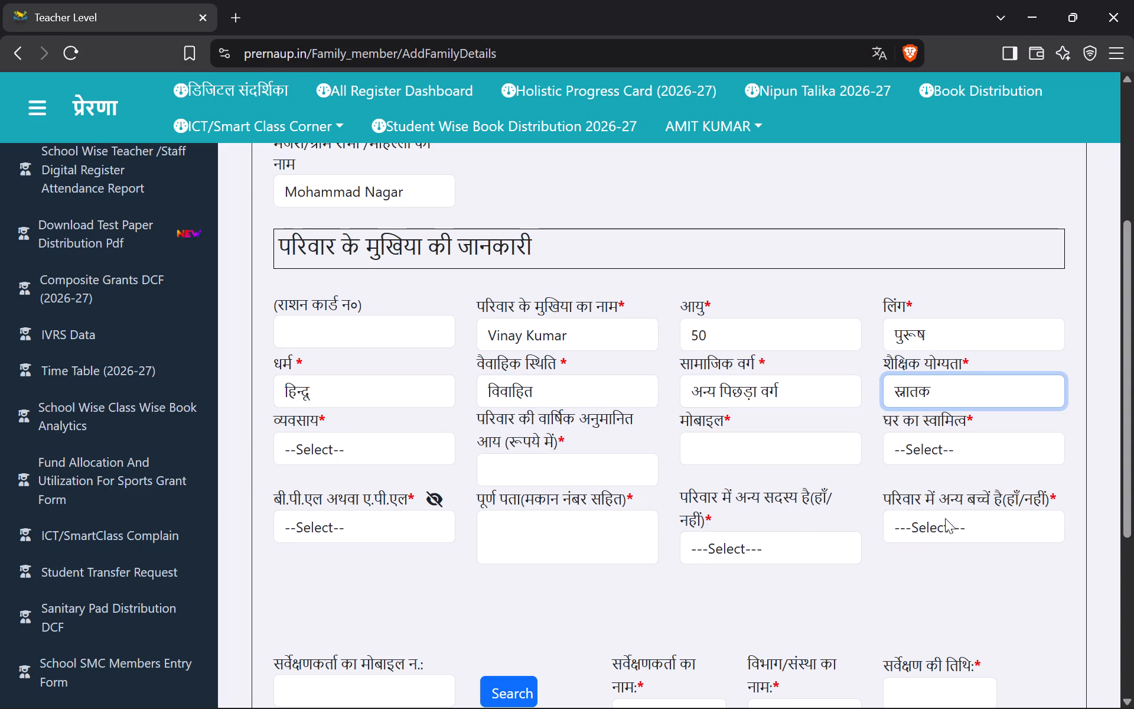
drag(303, 428, 304, 433)
click(324, 449)
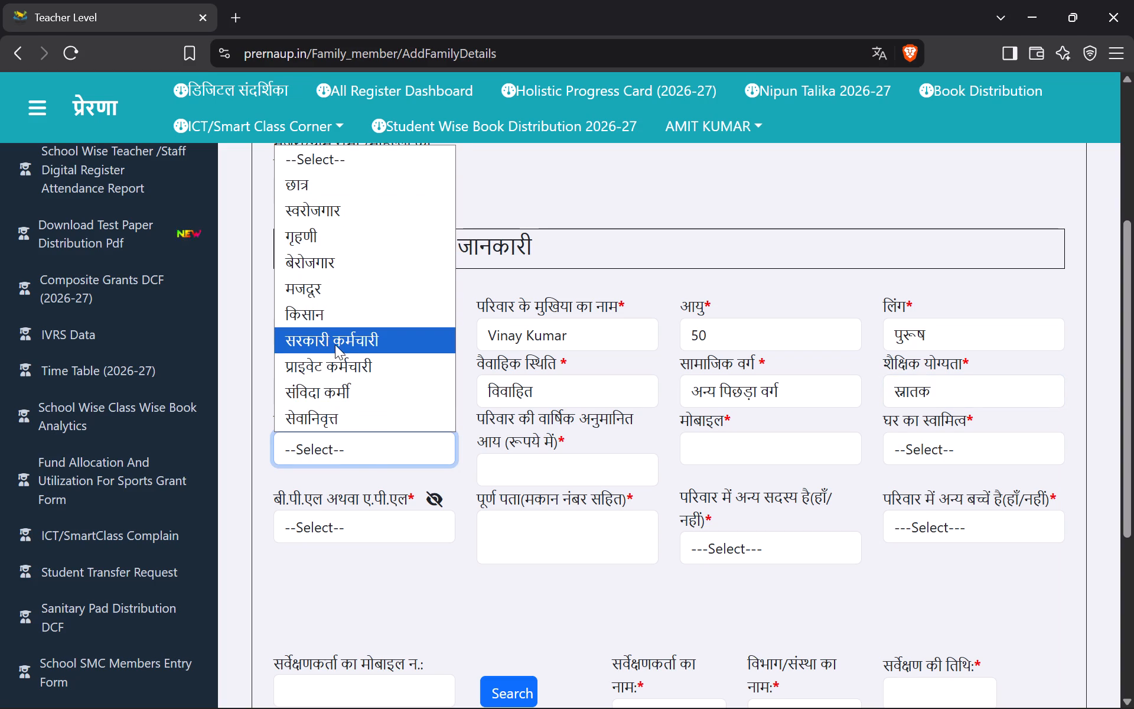
click(334, 216)
click(489, 455)
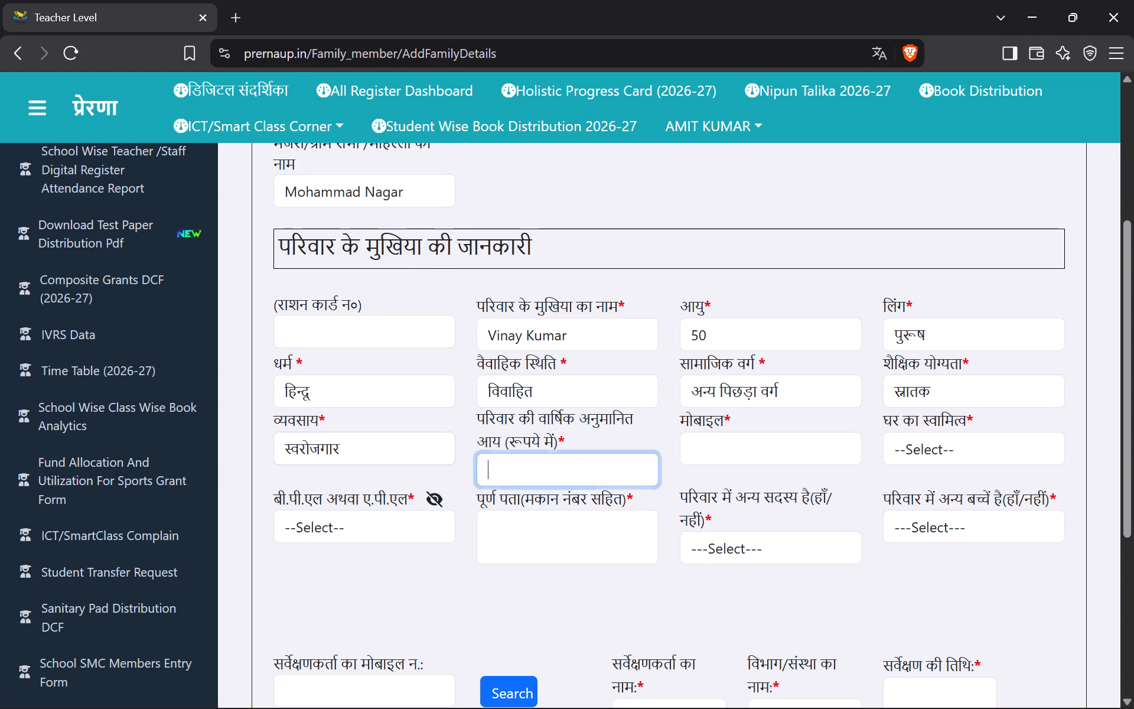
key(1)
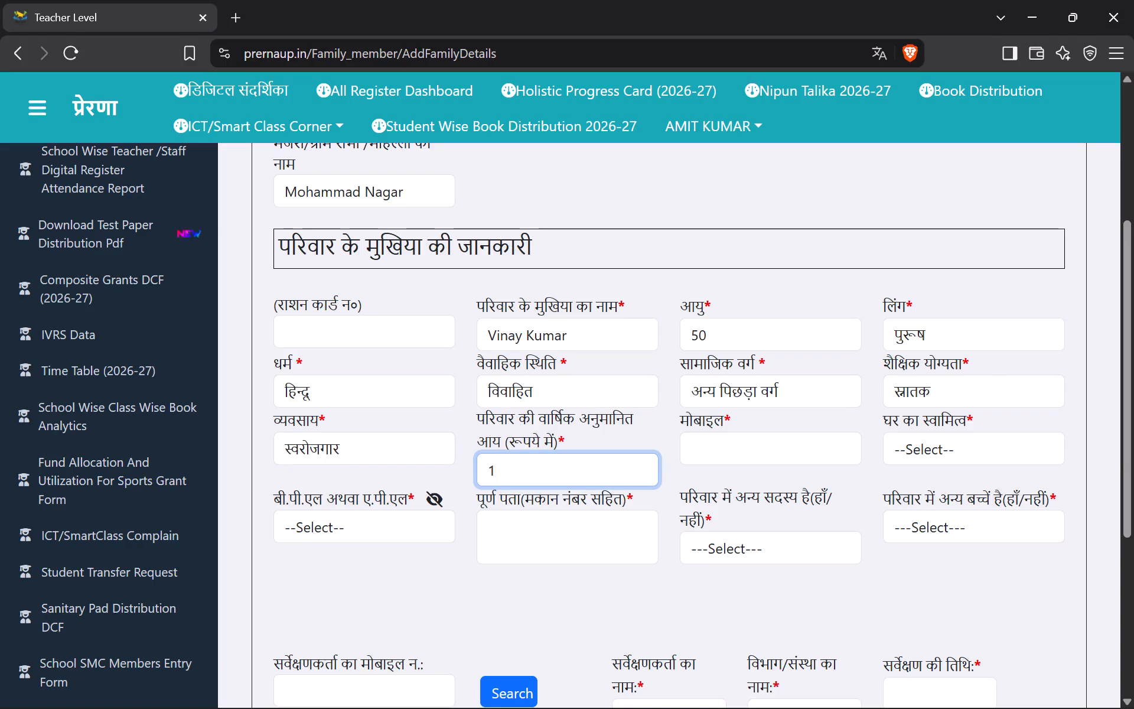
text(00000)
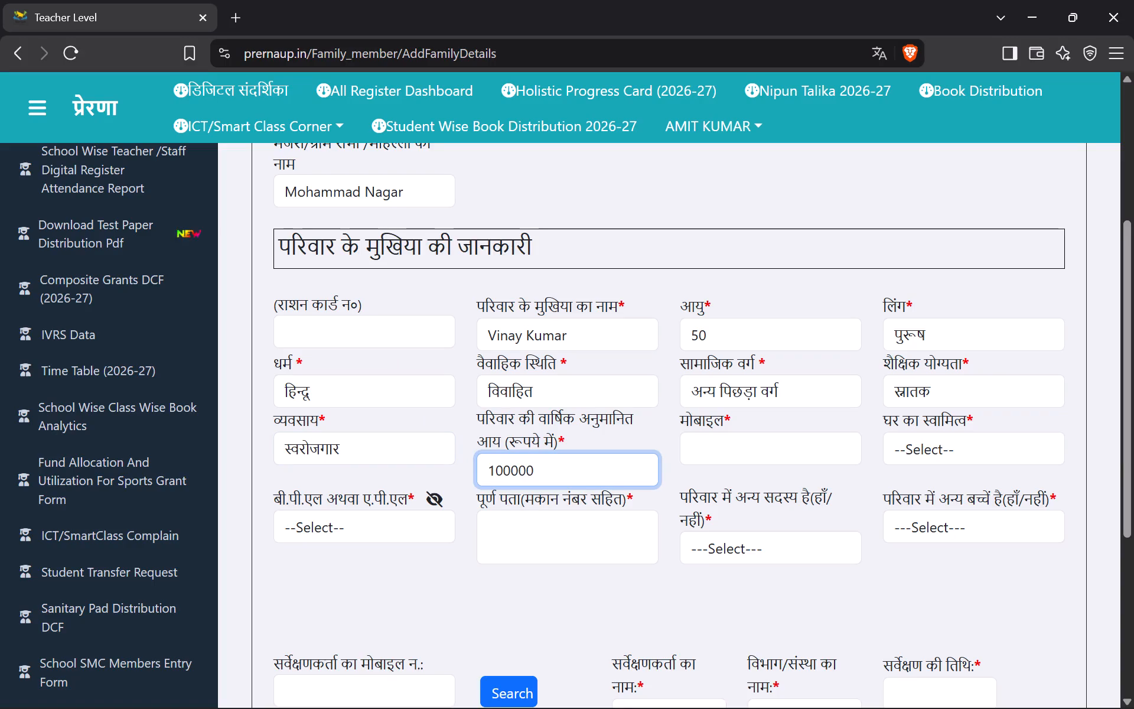
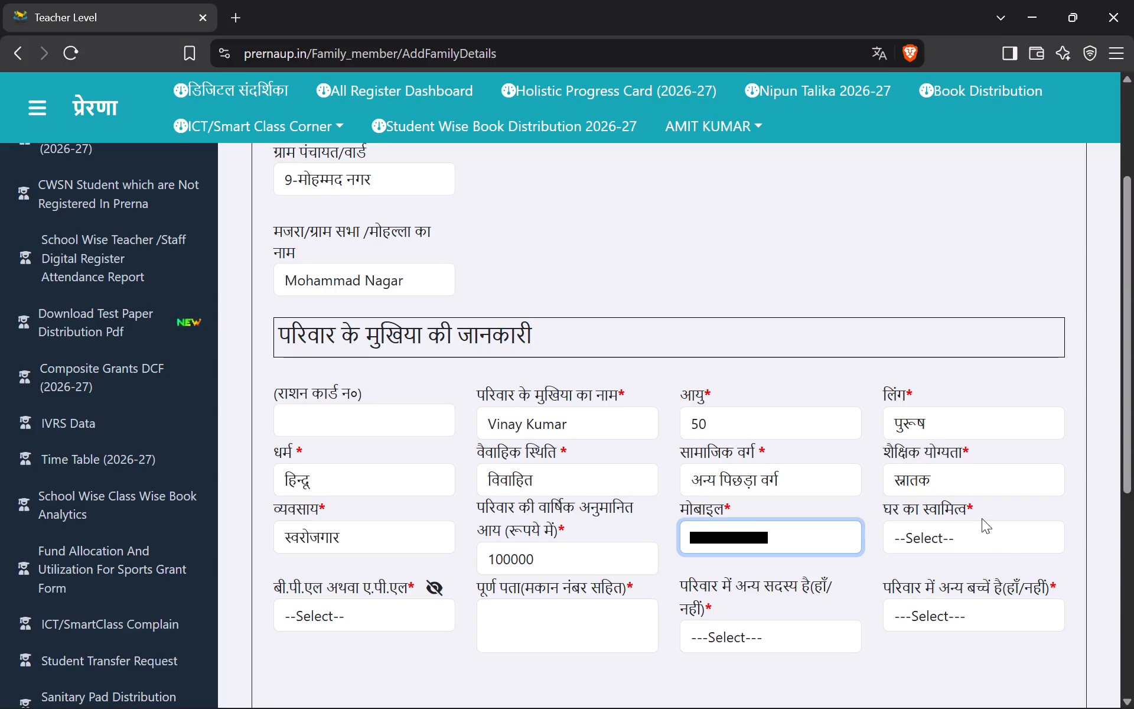
Set the household head's home ownership to निजी_भवन and the poverty category to ए.पी.एल.
click(992, 536)
click(957, 586)
drag(242, 612, 267, 616)
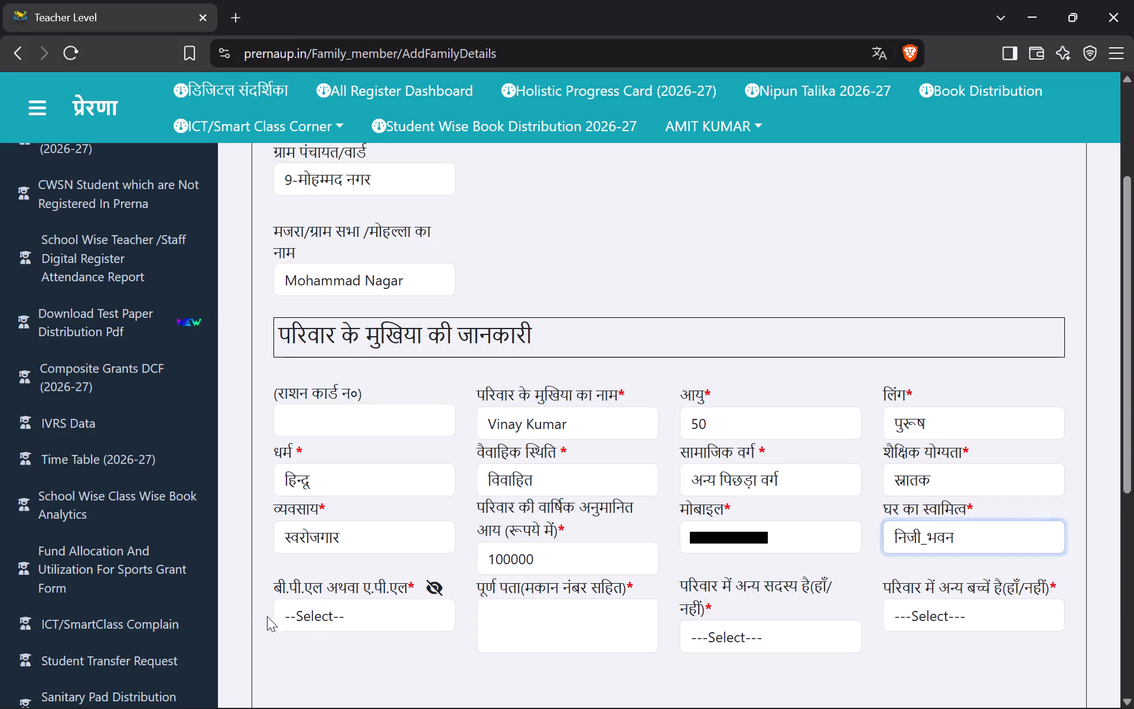
drag(267, 616, 275, 616)
click(322, 616)
click(346, 566)
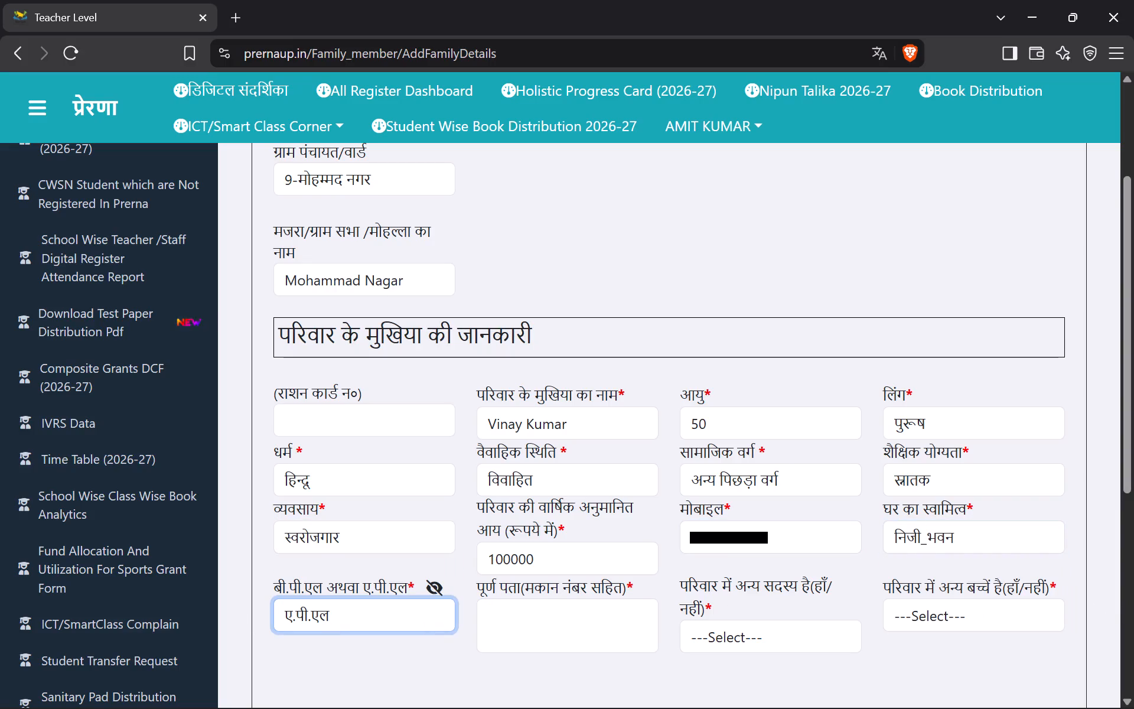
Enter the locality name, as given in the मजरा/ग्राम सभा/मोहल्ला field, as the household's full address.
click(532, 637)
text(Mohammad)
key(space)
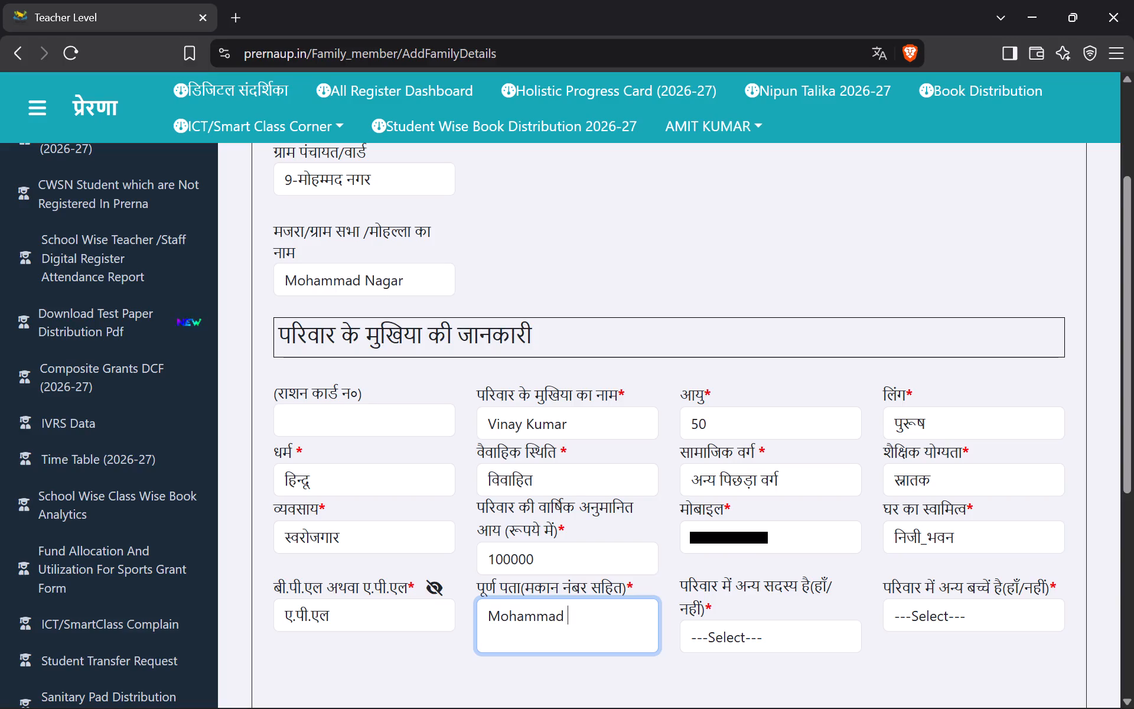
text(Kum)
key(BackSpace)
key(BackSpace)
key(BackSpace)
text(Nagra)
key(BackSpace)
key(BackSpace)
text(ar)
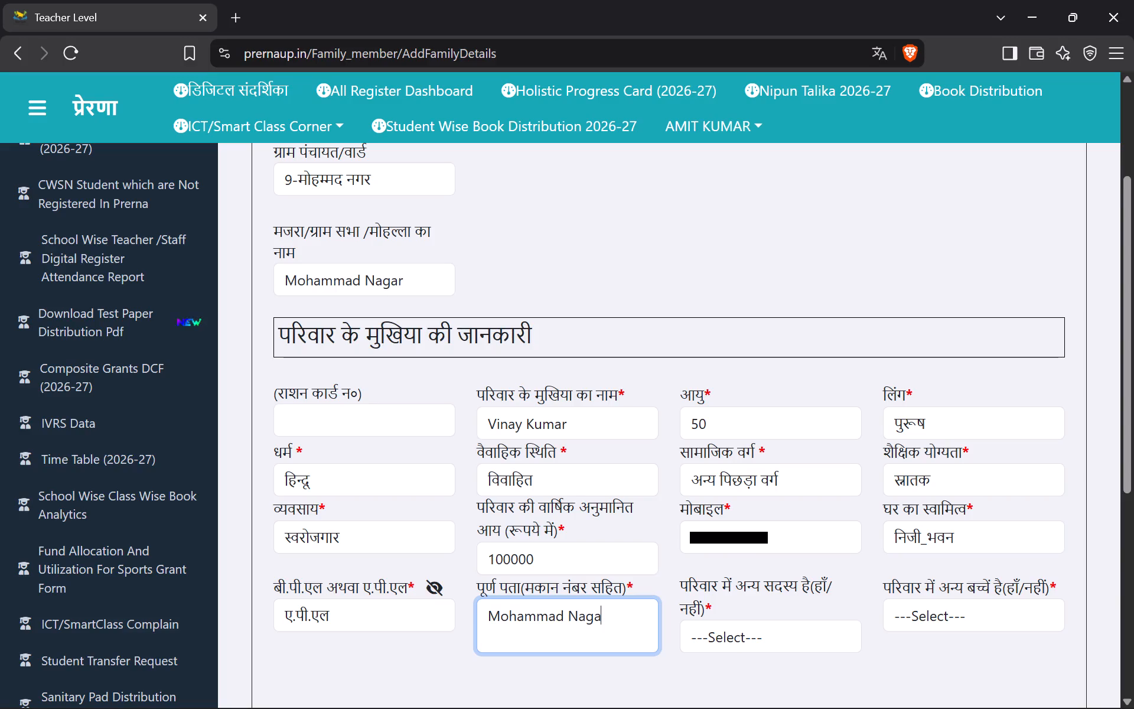
Set other family members to हाँ and other children to नहीं, accepting the responsibility notice.
click(785, 631)
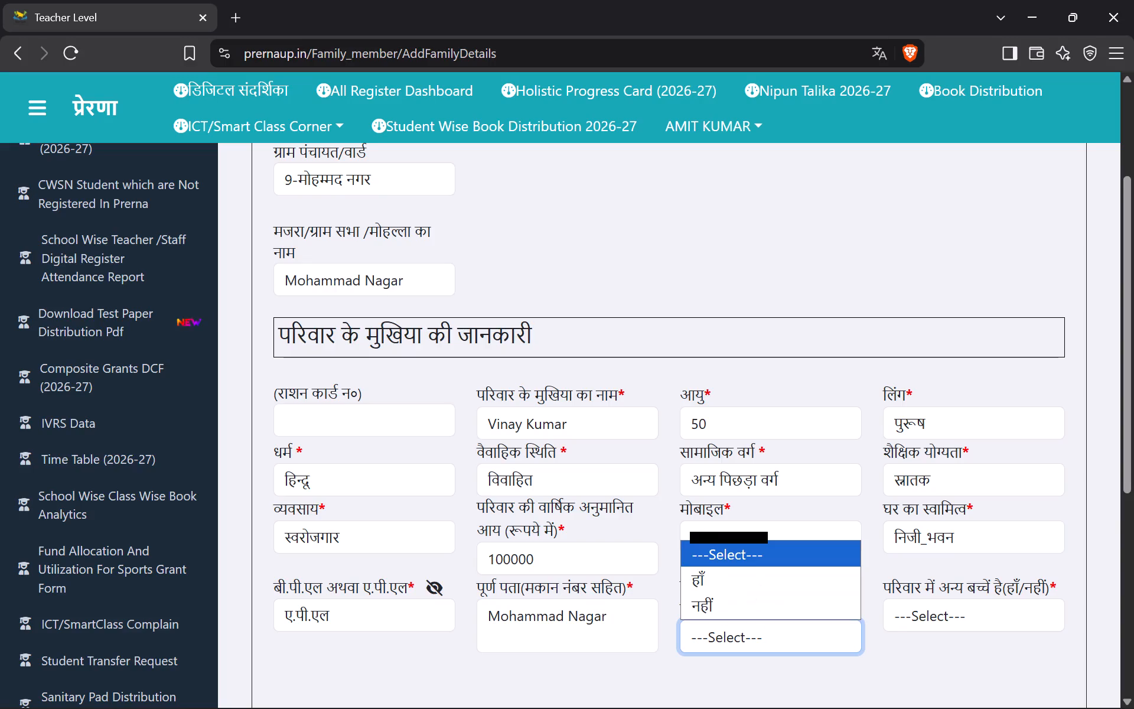
click(736, 580)
click(934, 560)
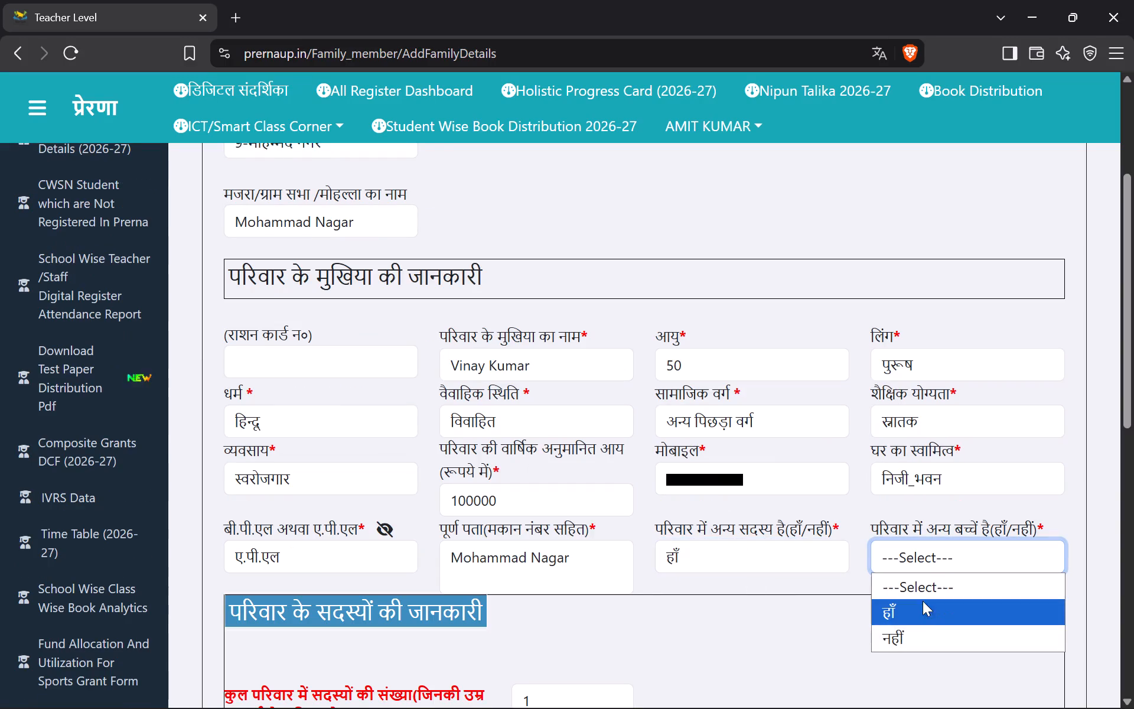
drag(917, 622, 916, 633)
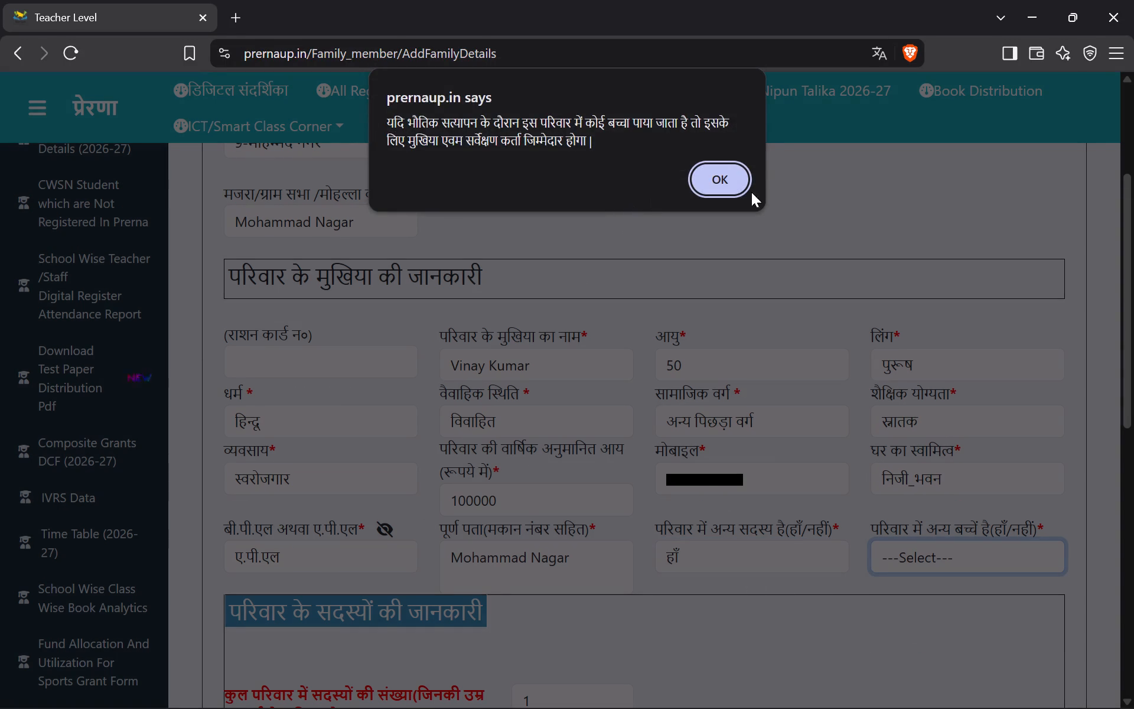
click(716, 191)
Set the number of family members older than 14 years to 3.
scroll(618, 310, down, 4)
drag(536, 356, 509, 362)
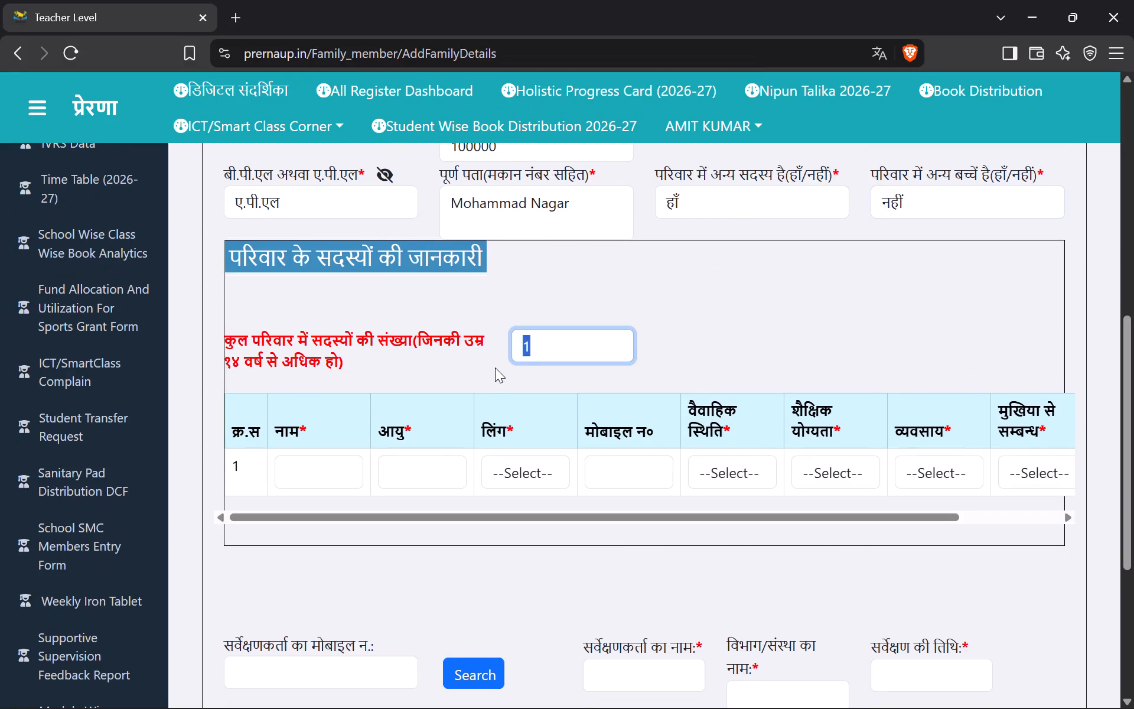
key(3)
click(272, 479)
Enter the names of the three family members in rows 1 to 3 of the members table.
click(348, 475)
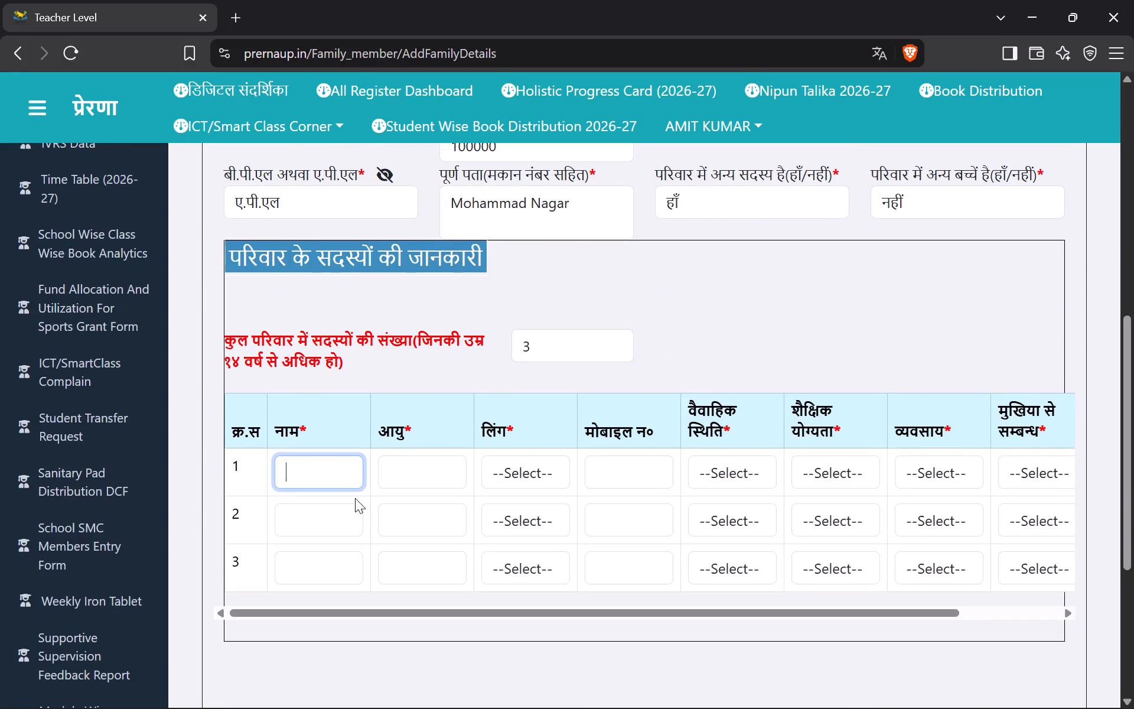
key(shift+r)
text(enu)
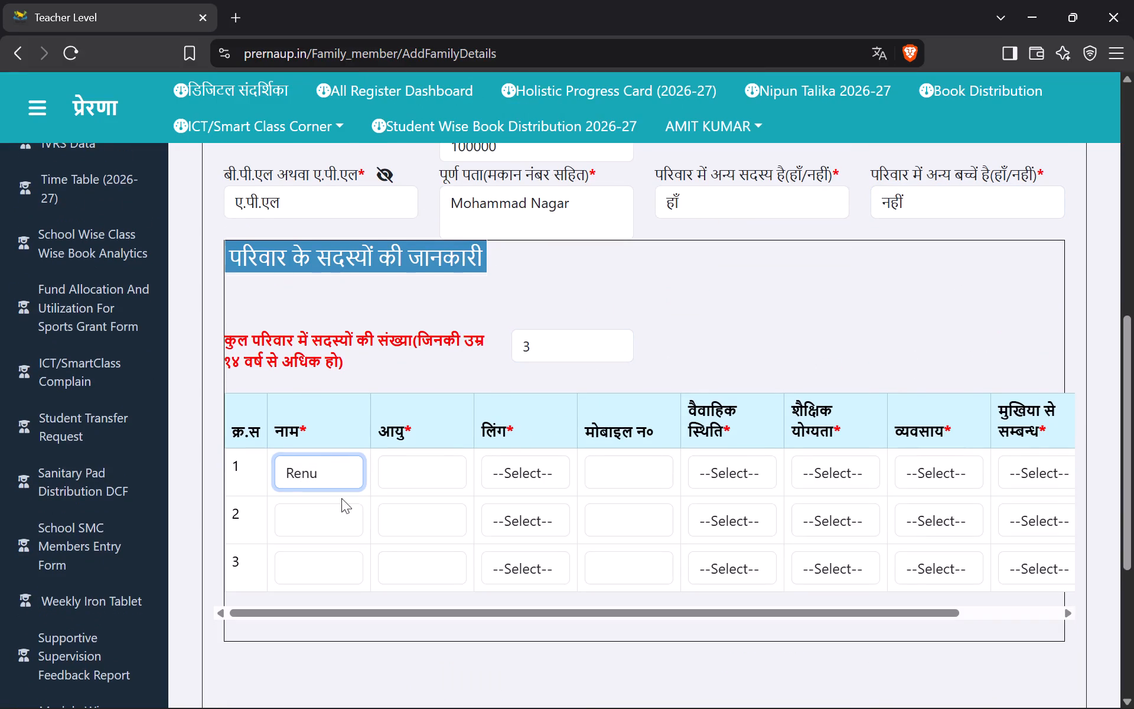
click(341, 498)
click(336, 508)
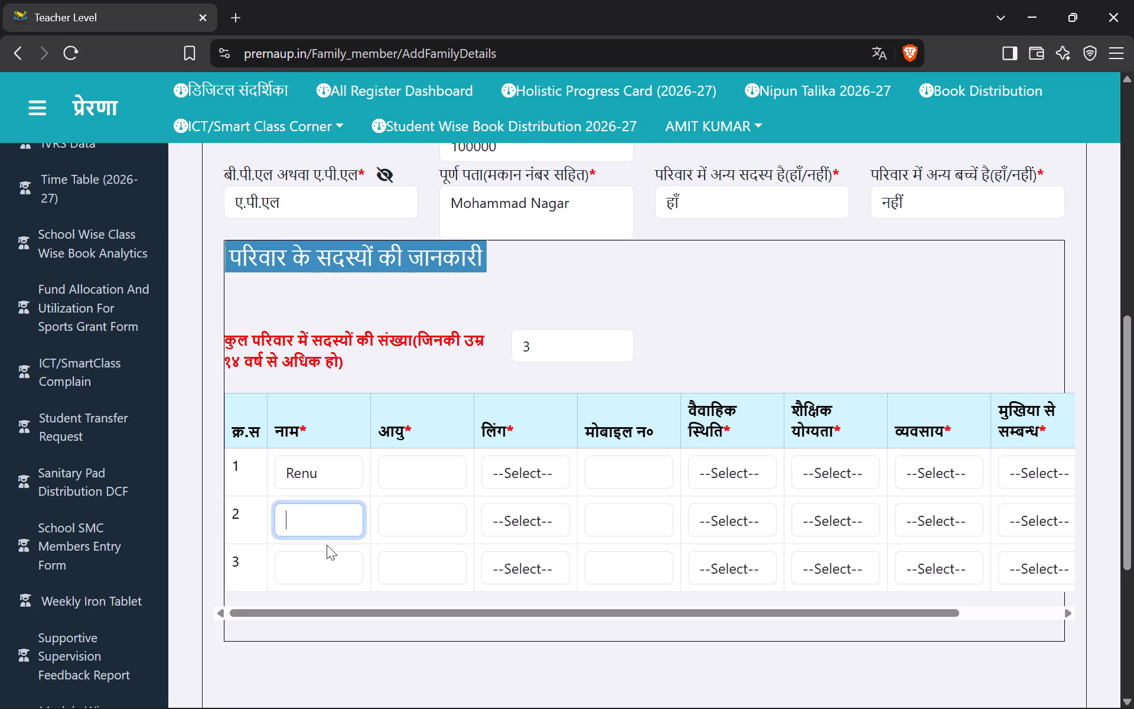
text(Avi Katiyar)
click(331, 555)
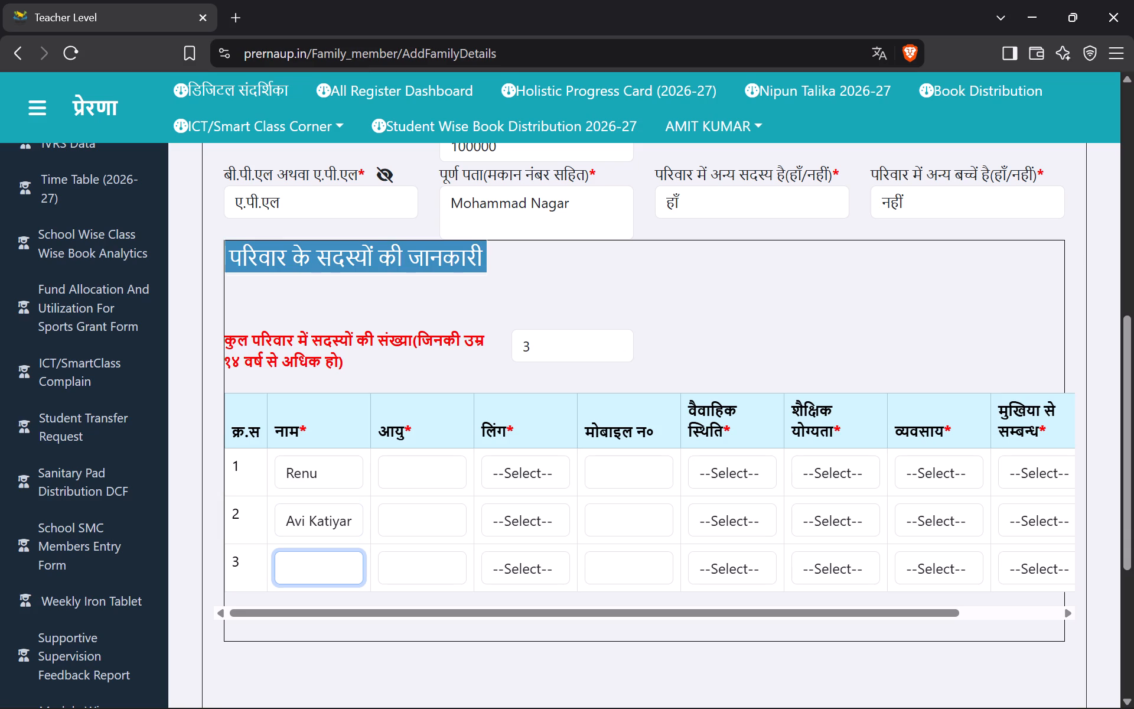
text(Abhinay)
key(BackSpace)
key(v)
Set the ages of the three family members to 47, 21 and 18 in row order.
click(410, 471)
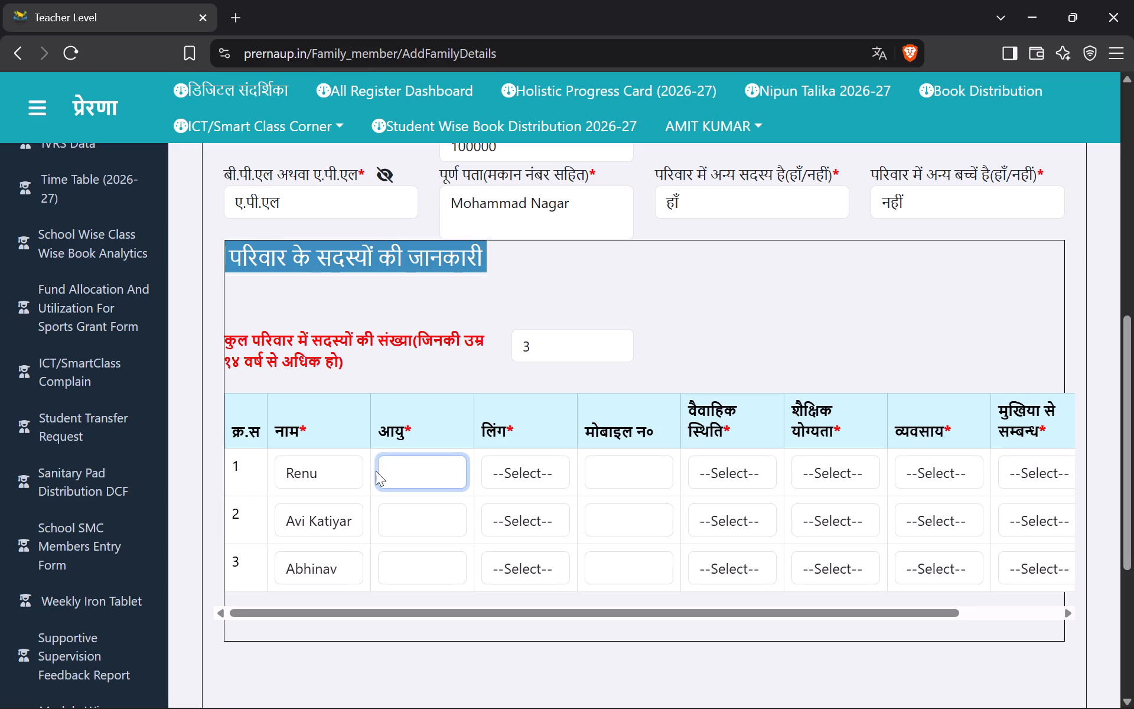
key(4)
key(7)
click(396, 518)
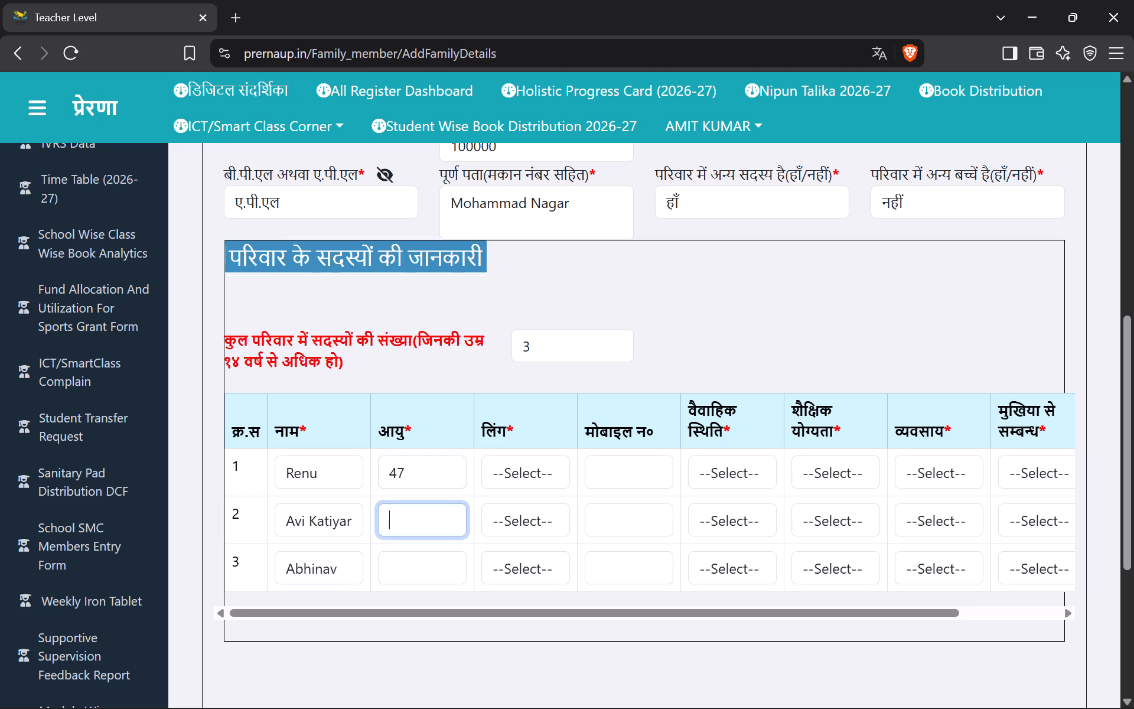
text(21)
click(423, 571)
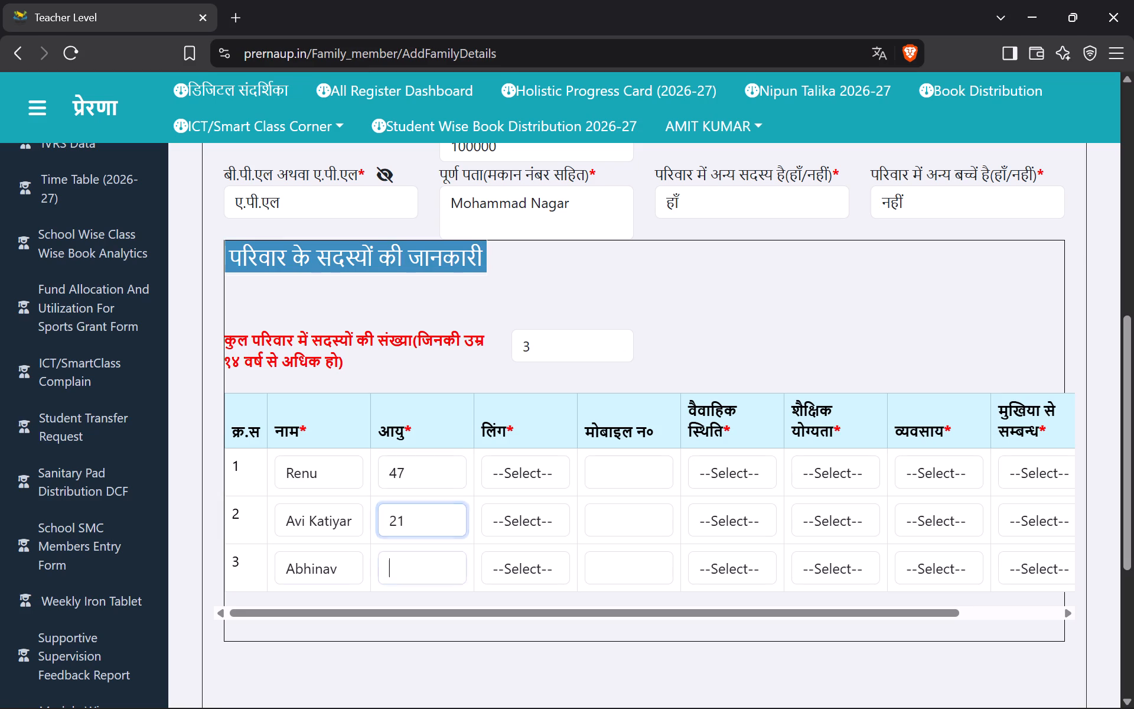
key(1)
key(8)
Set the gender of the first member to महिला and of the second and third members to पुरुष.
click(539, 471)
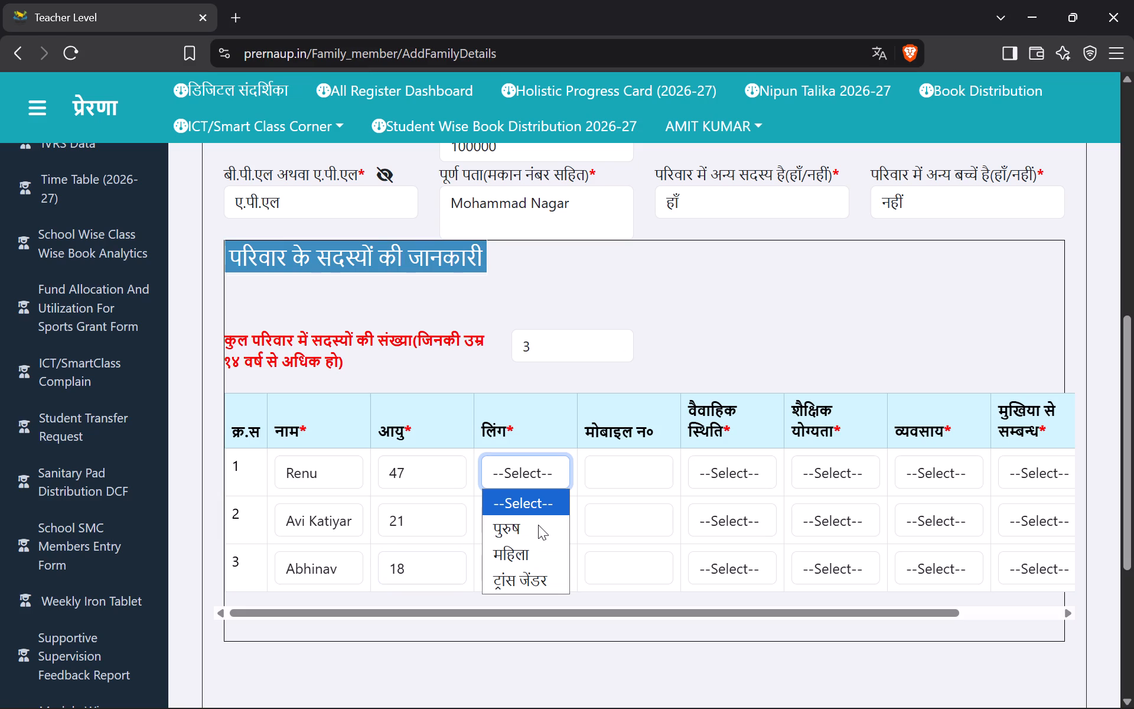
click(533, 558)
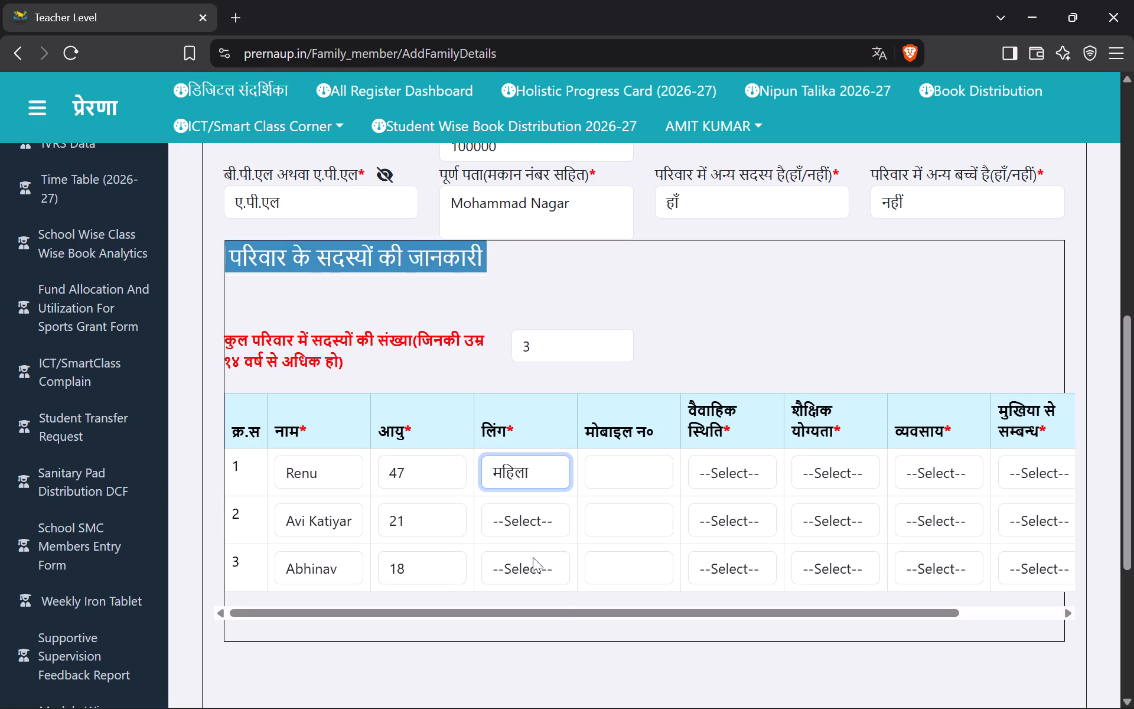
click(529, 535)
click(529, 572)
click(529, 557)
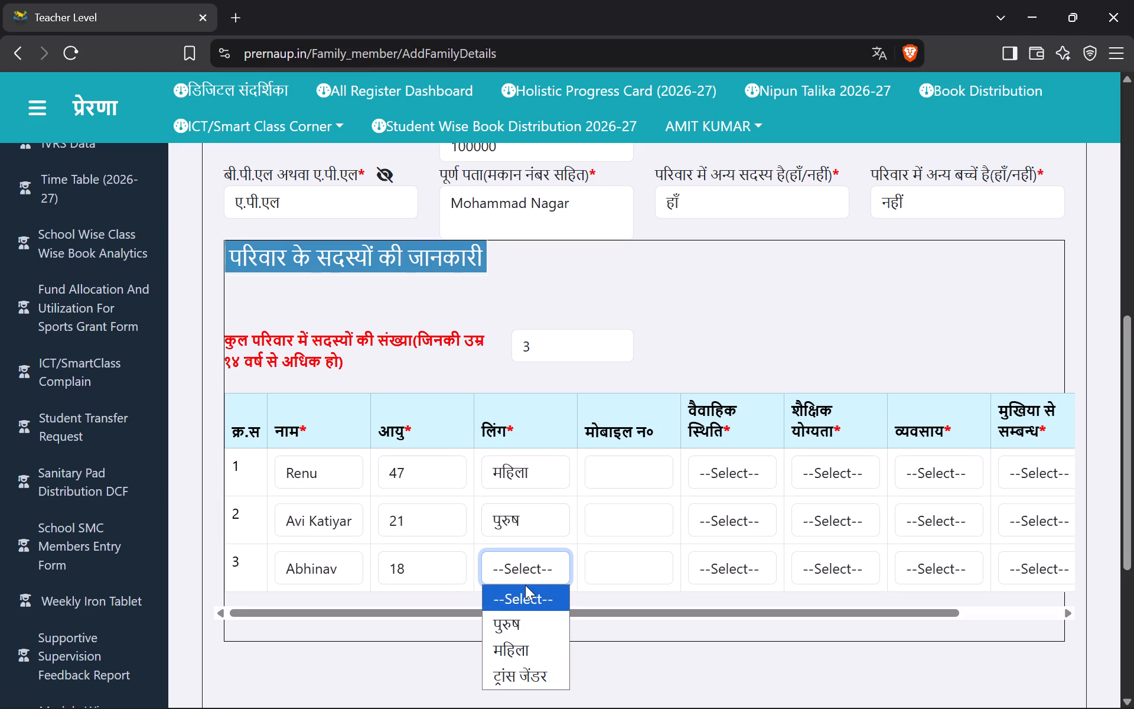
click(523, 620)
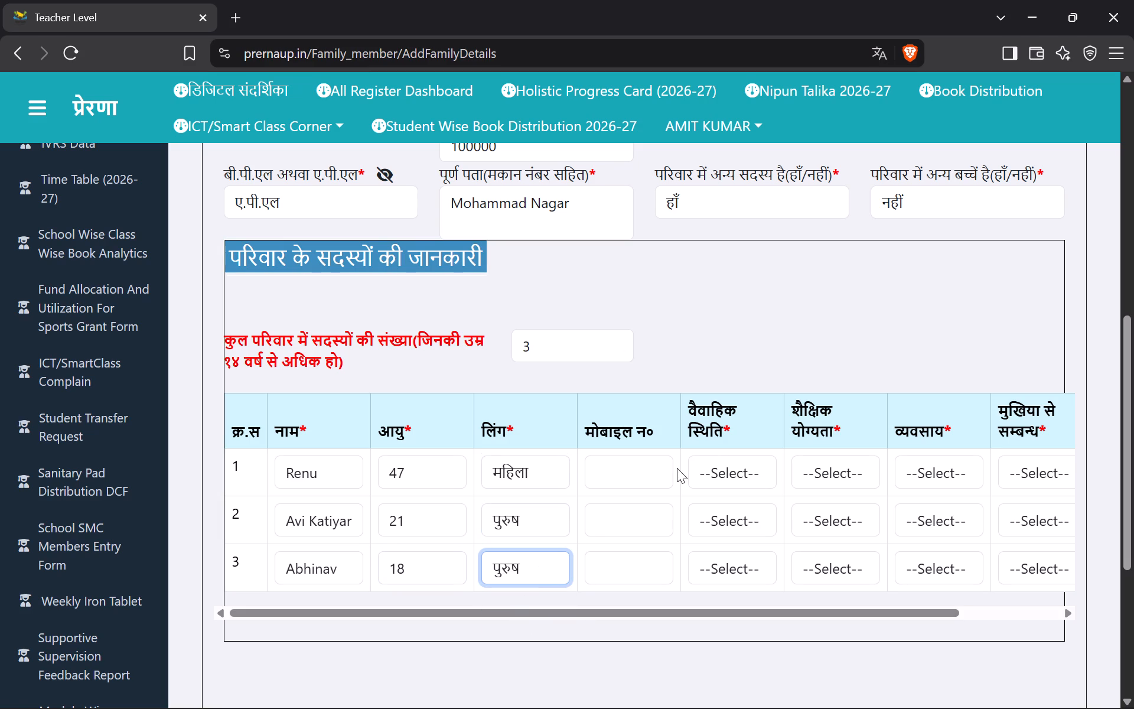
Set the marital status of the first member to विवाहित and of the second and third members to अविवाहित.
click(717, 473)
click(722, 529)
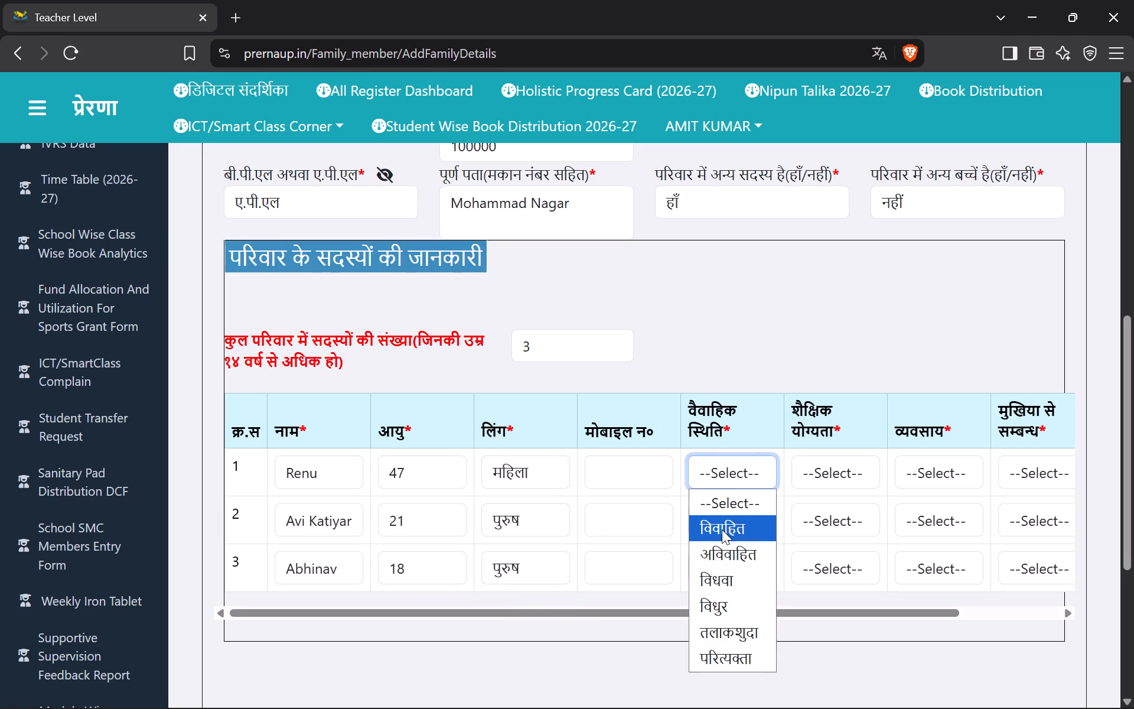
drag(724, 518, 724, 525)
drag(719, 388, 719, 402)
click(708, 548)
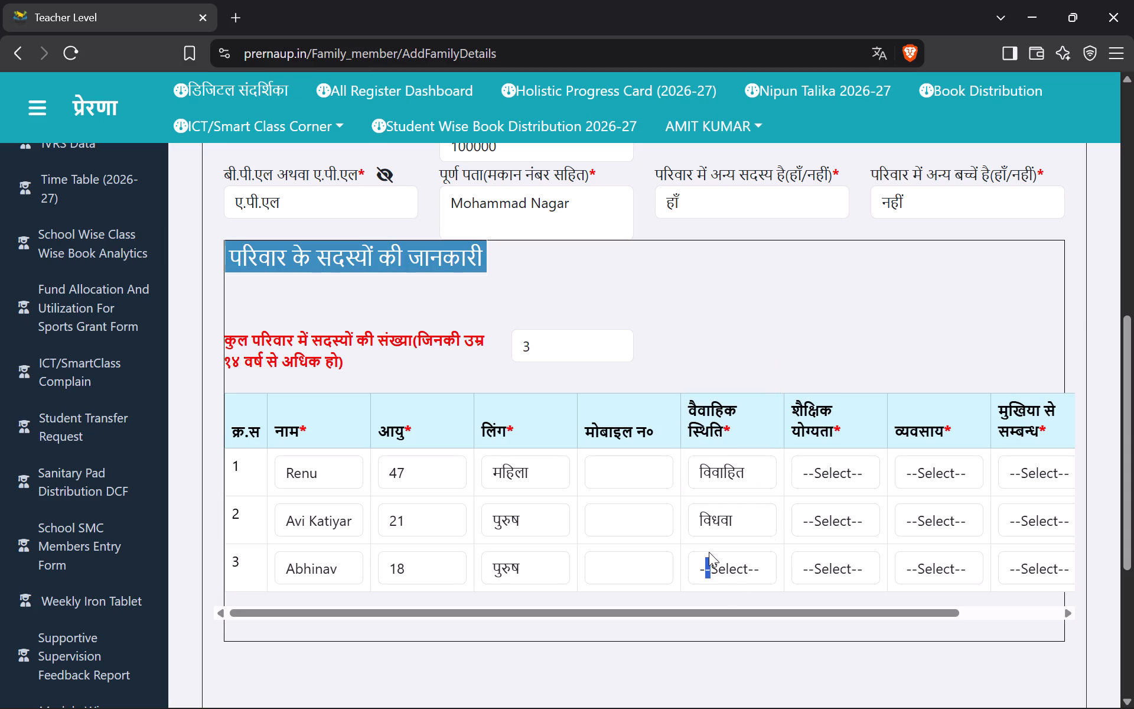
click(711, 570)
click(728, 432)
click(736, 529)
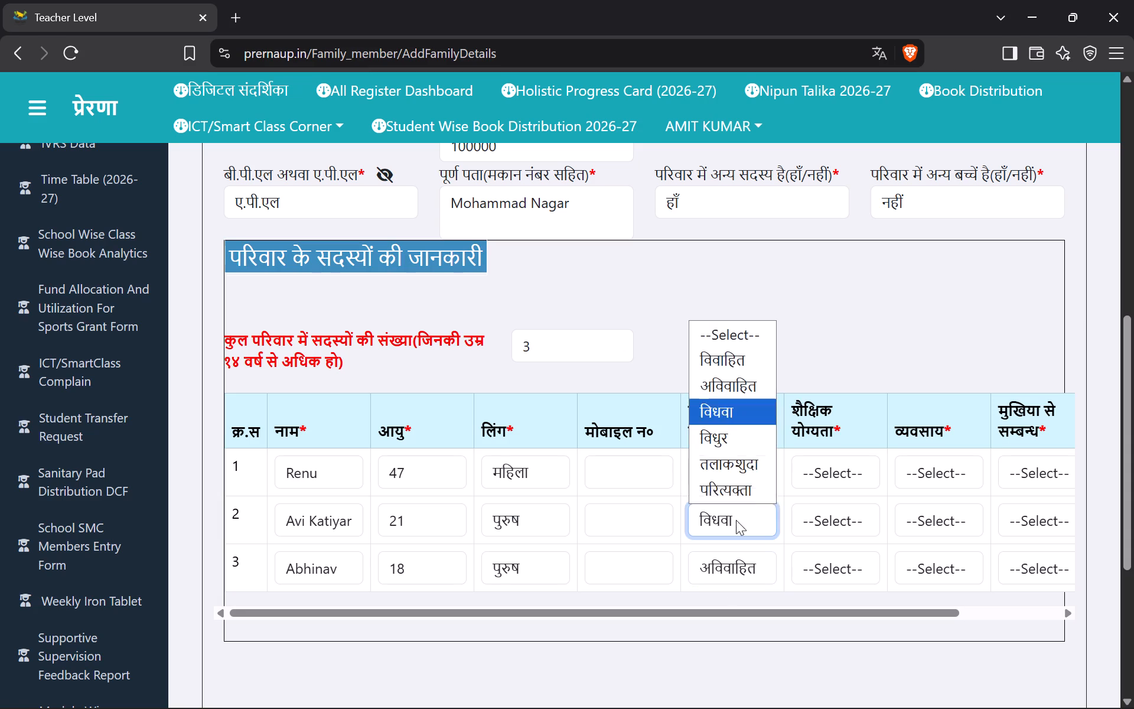
click(743, 384)
Set the members' education to इंटरमीडिएट for the first, स्नातक for the second and इंटरमीडिएट for the third.
click(830, 486)
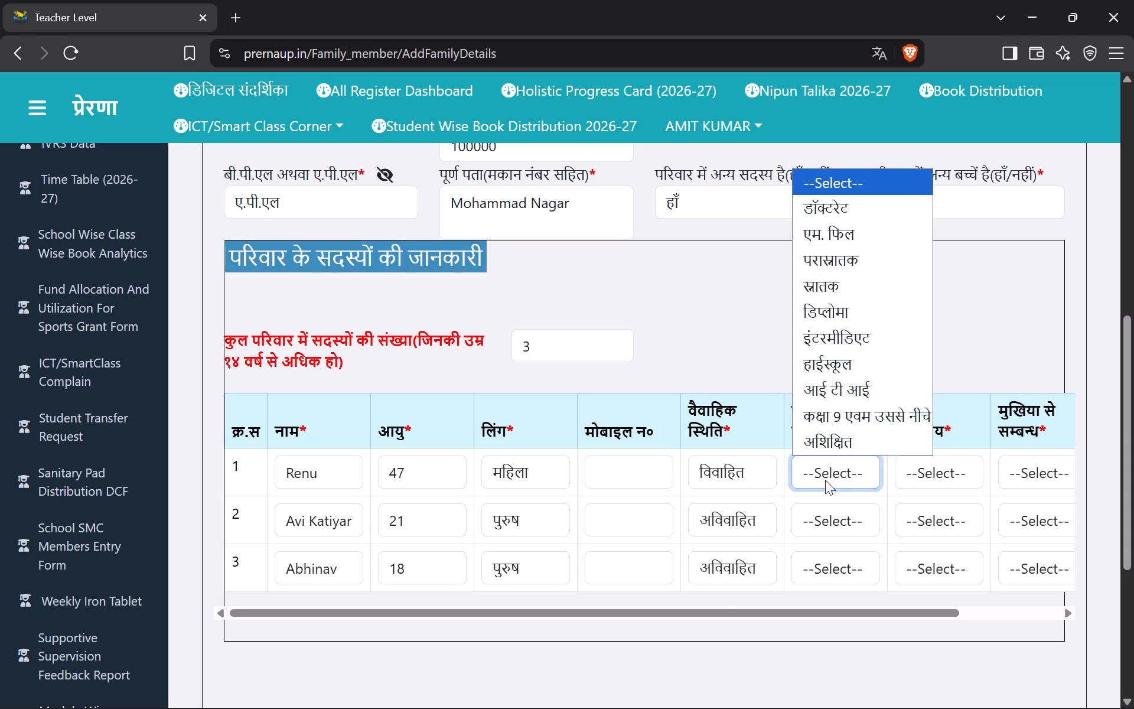
click(846, 344)
click(832, 518)
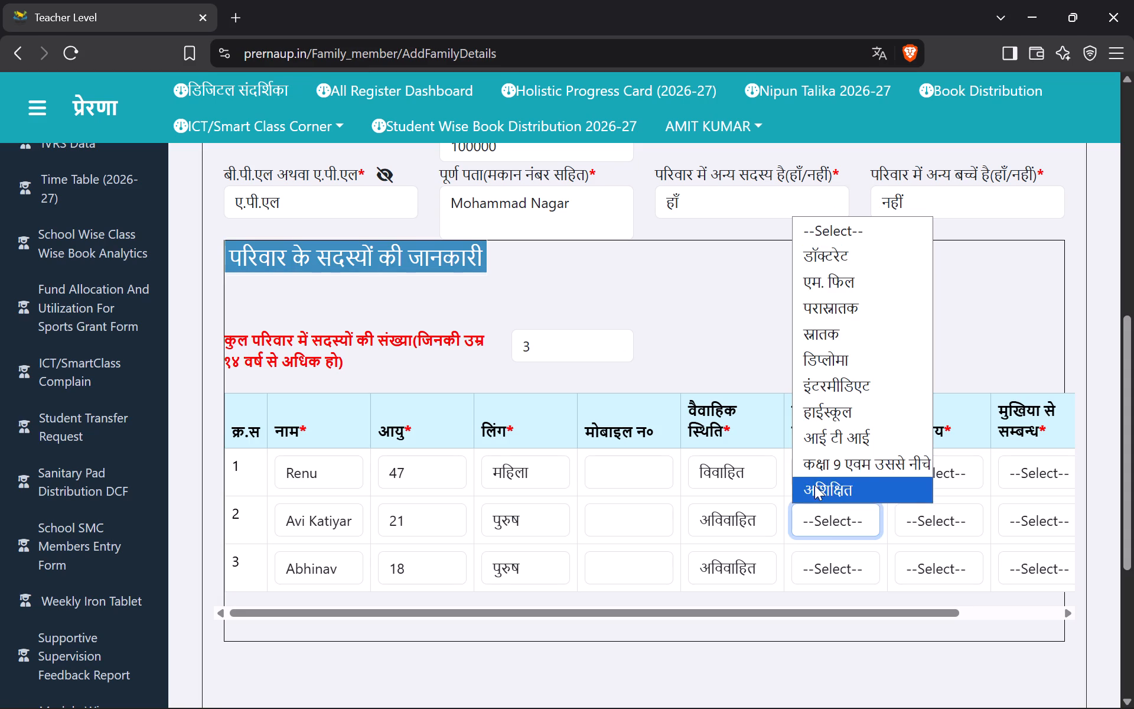
click(871, 339)
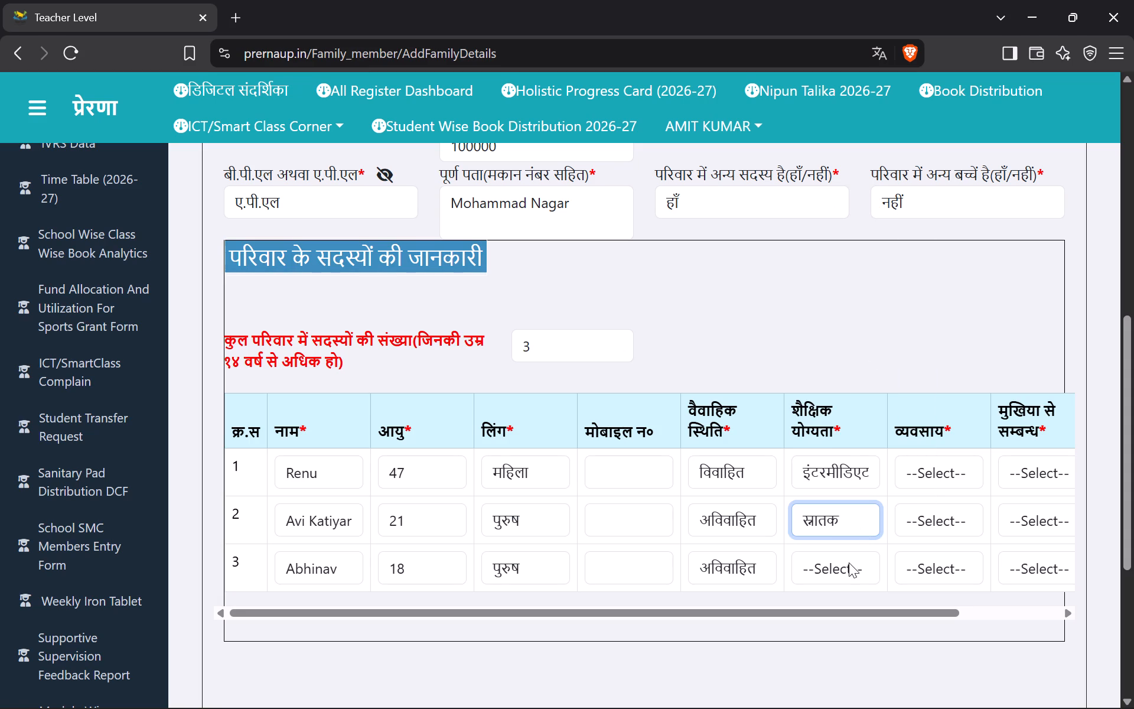
click(848, 570)
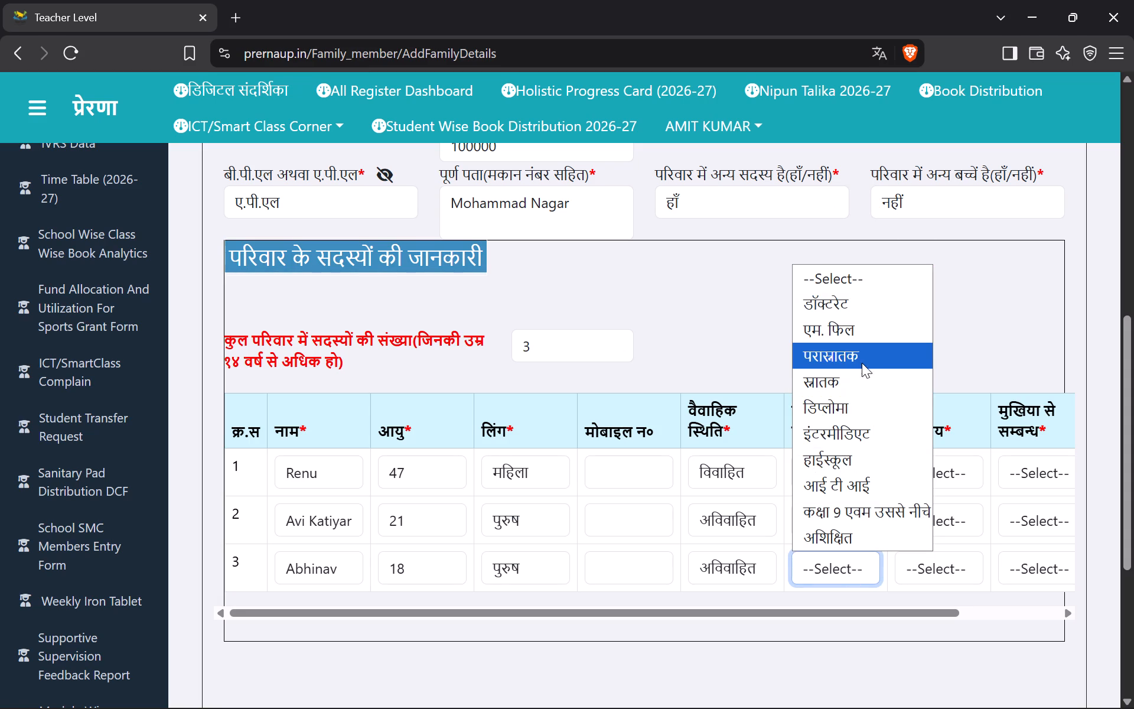
click(852, 433)
Set the occupation of the first member to गृहणी and of the second and third members to छात्र.
click(923, 476)
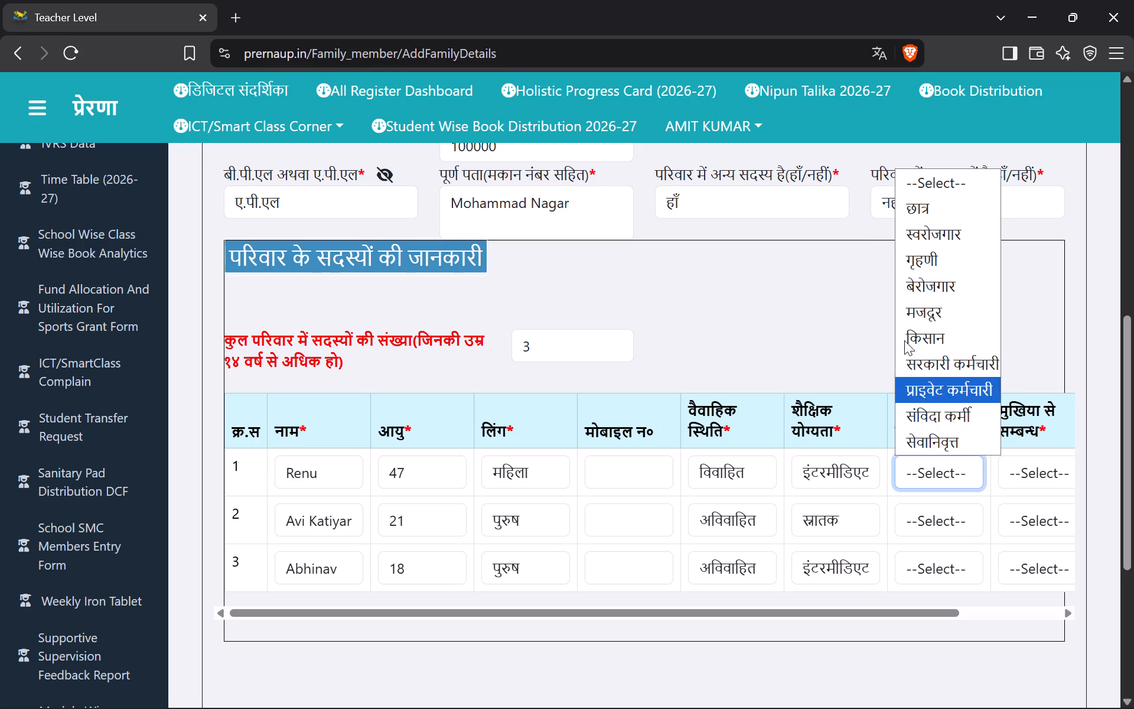
click(893, 242)
click(957, 479)
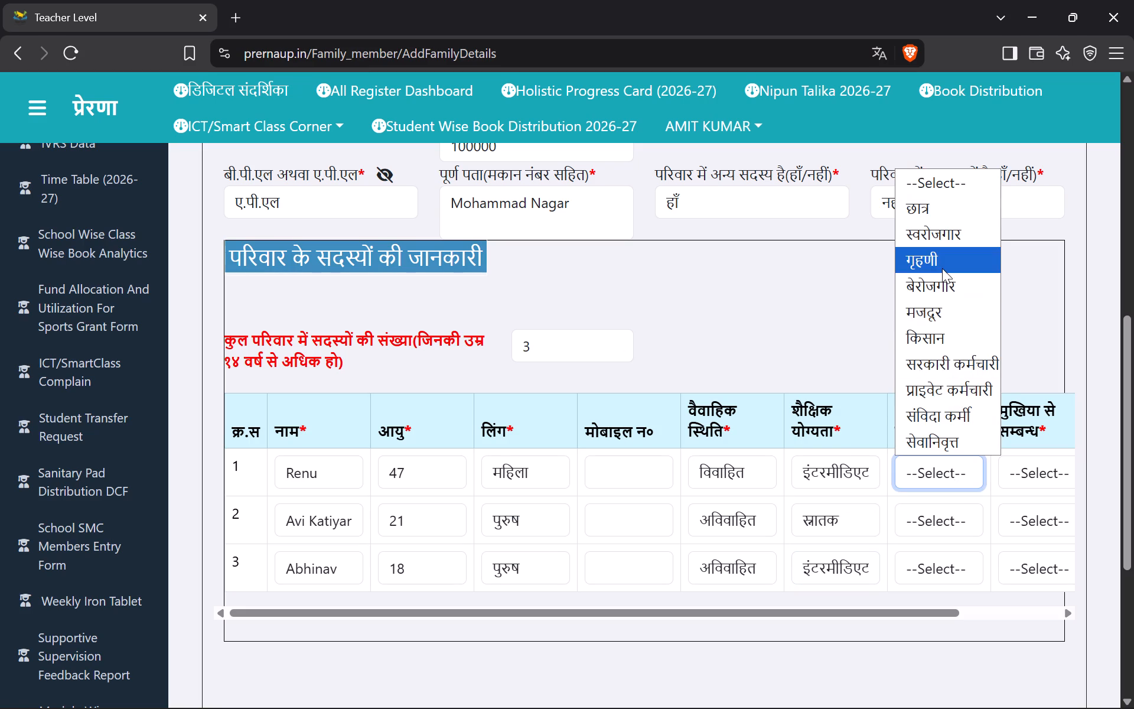
click(941, 265)
click(931, 526)
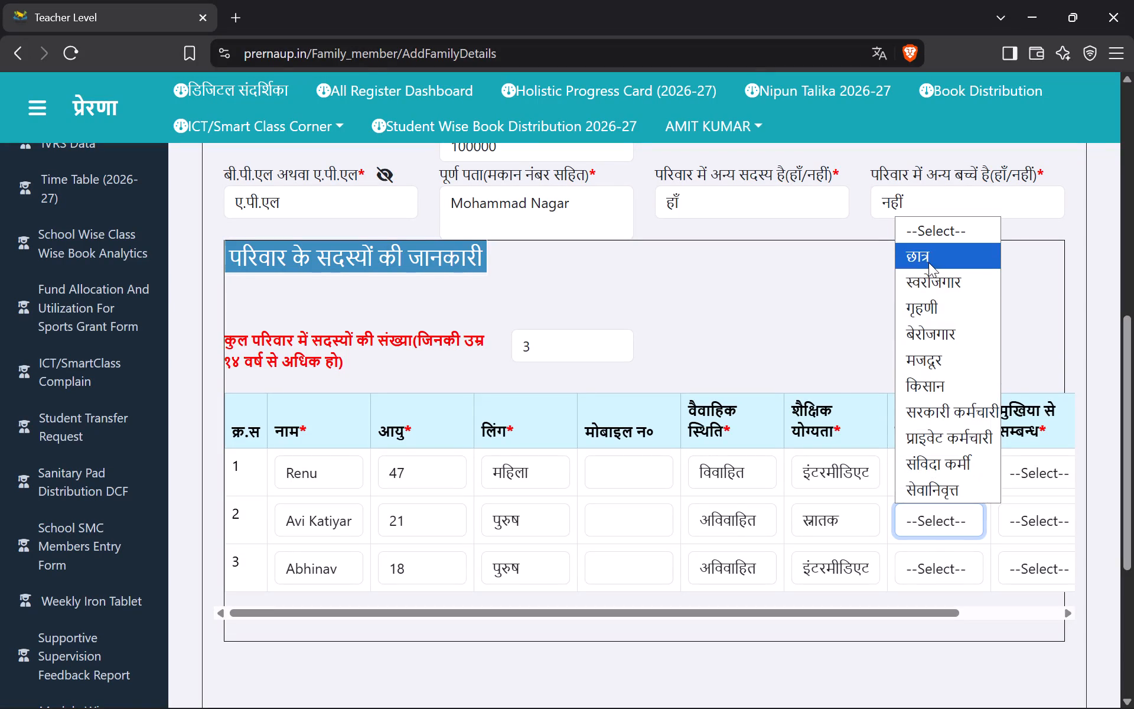
drag(928, 260, 928, 265)
click(930, 568)
click(928, 302)
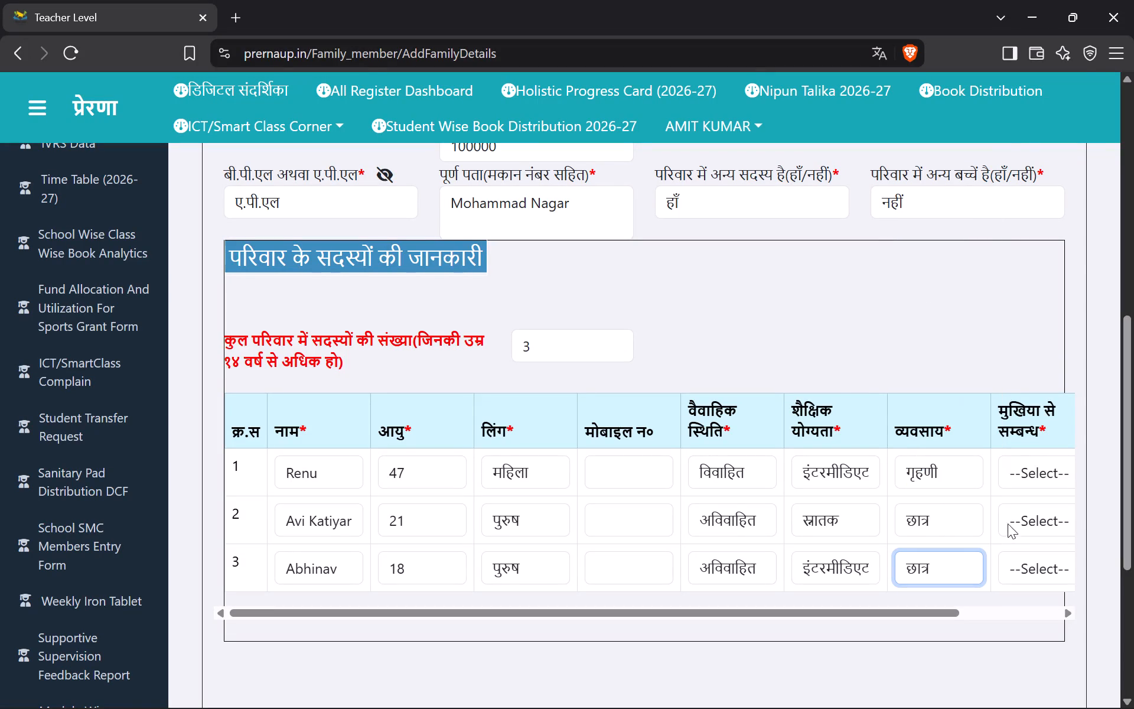
Set the relationship to the head as पत्नी for the first member and पुत्र for the second and third.
click(1015, 469)
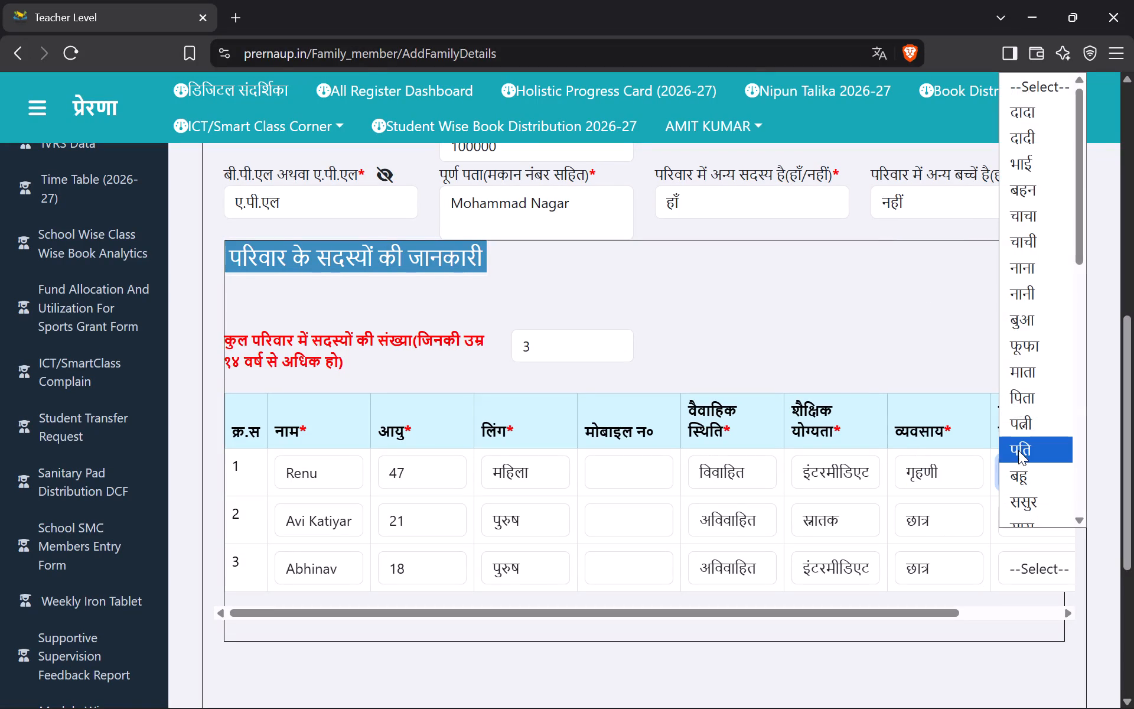
click(1021, 433)
click(1022, 519)
scroll(1022, 465, down, 3)
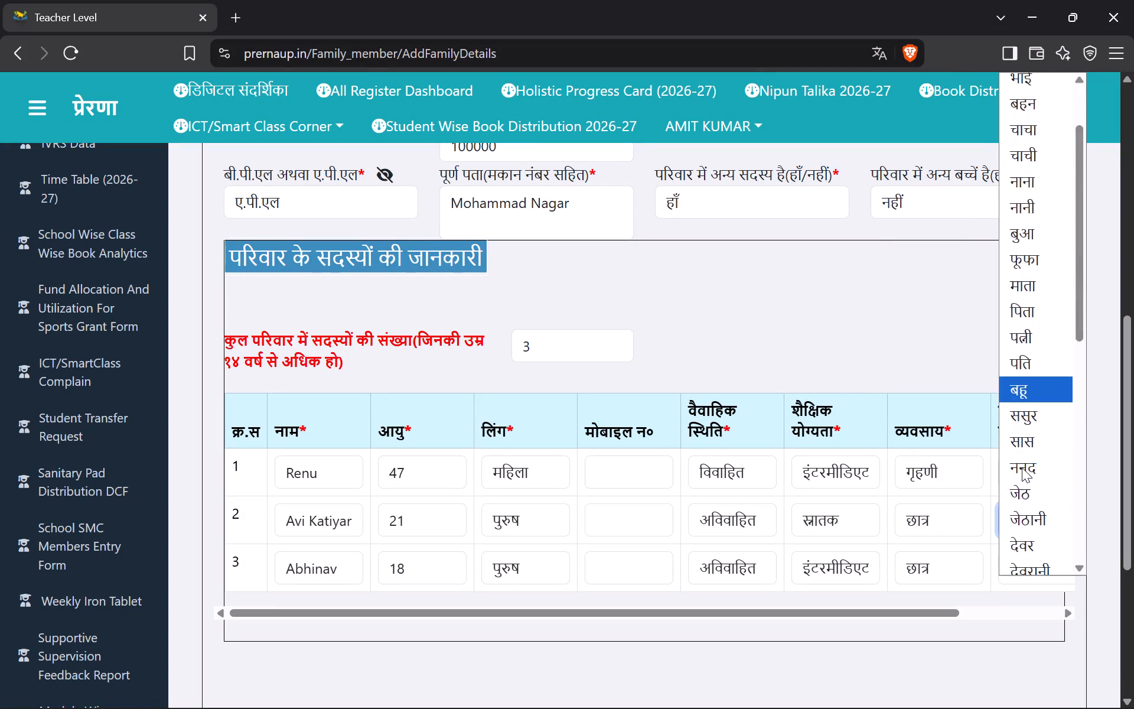
scroll(1022, 467, down, 3)
click(1016, 388)
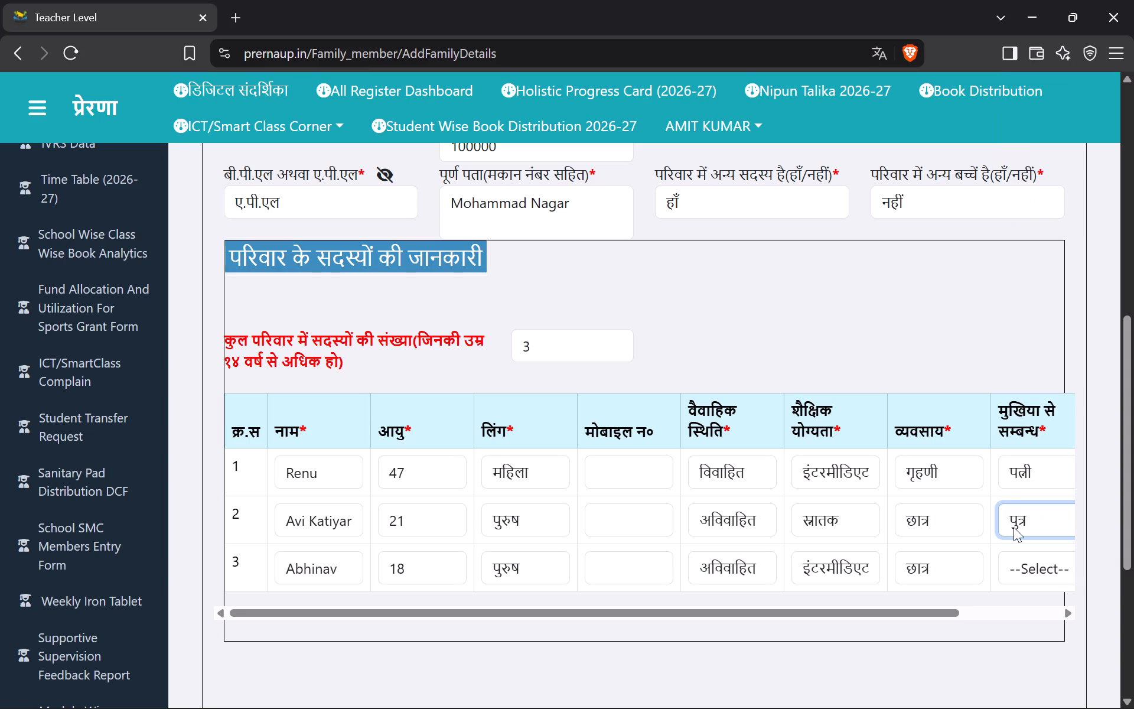
click(1016, 573)
scroll(1013, 422, down, 6)
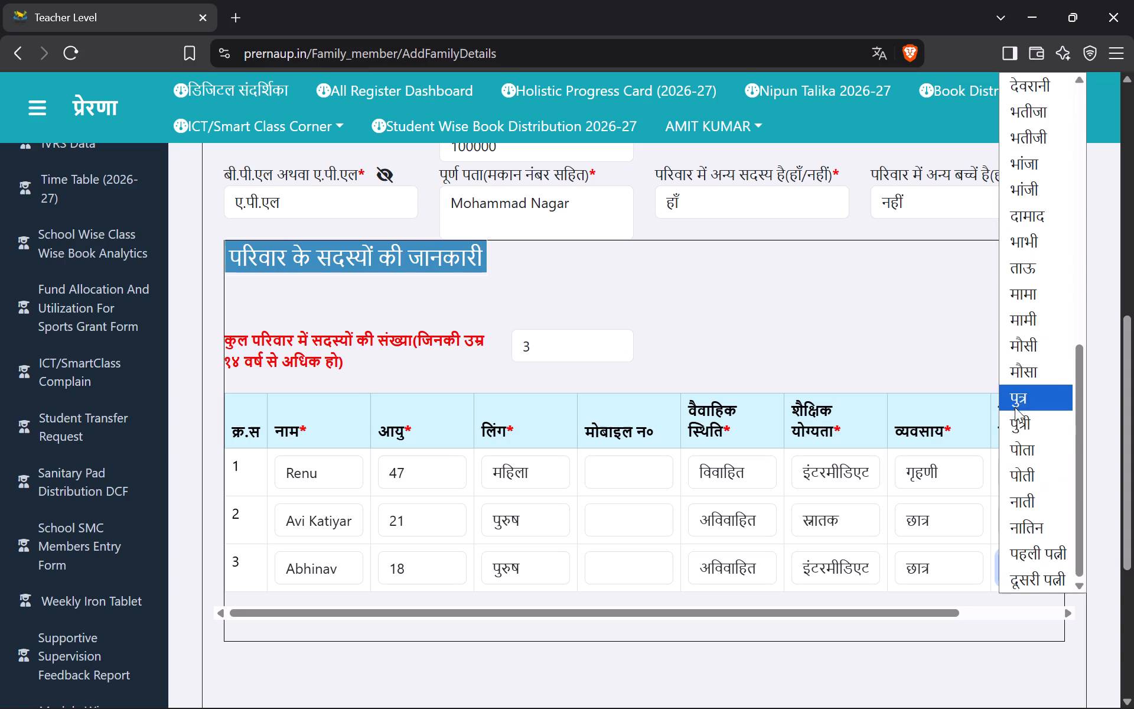
click(1015, 402)
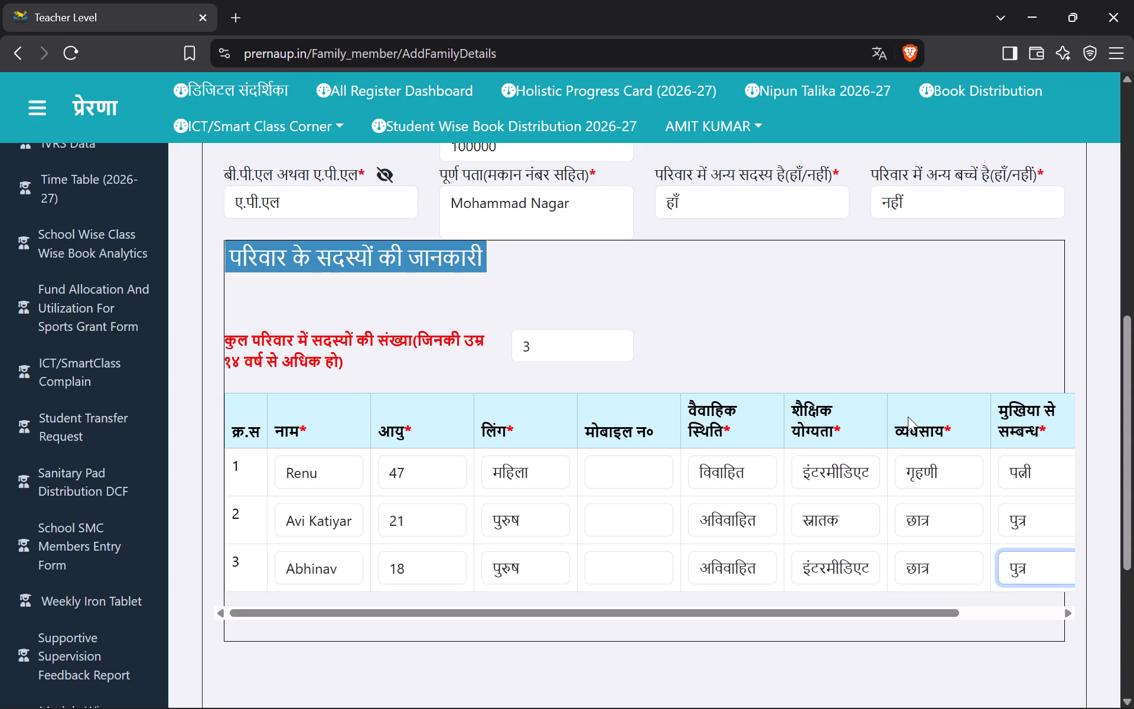
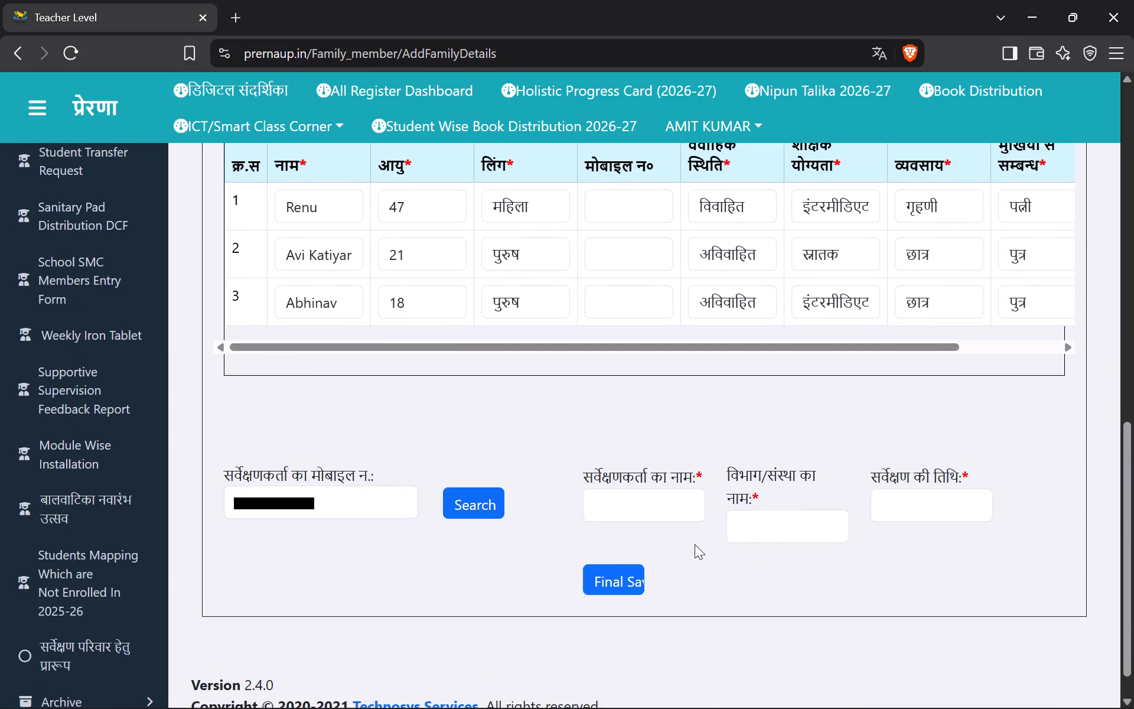
Look up the surveyor by the mobile number, set the survey date to 06/11/2026 and final-save the household record.
drag(497, 517, 523, 521)
click(957, 505)
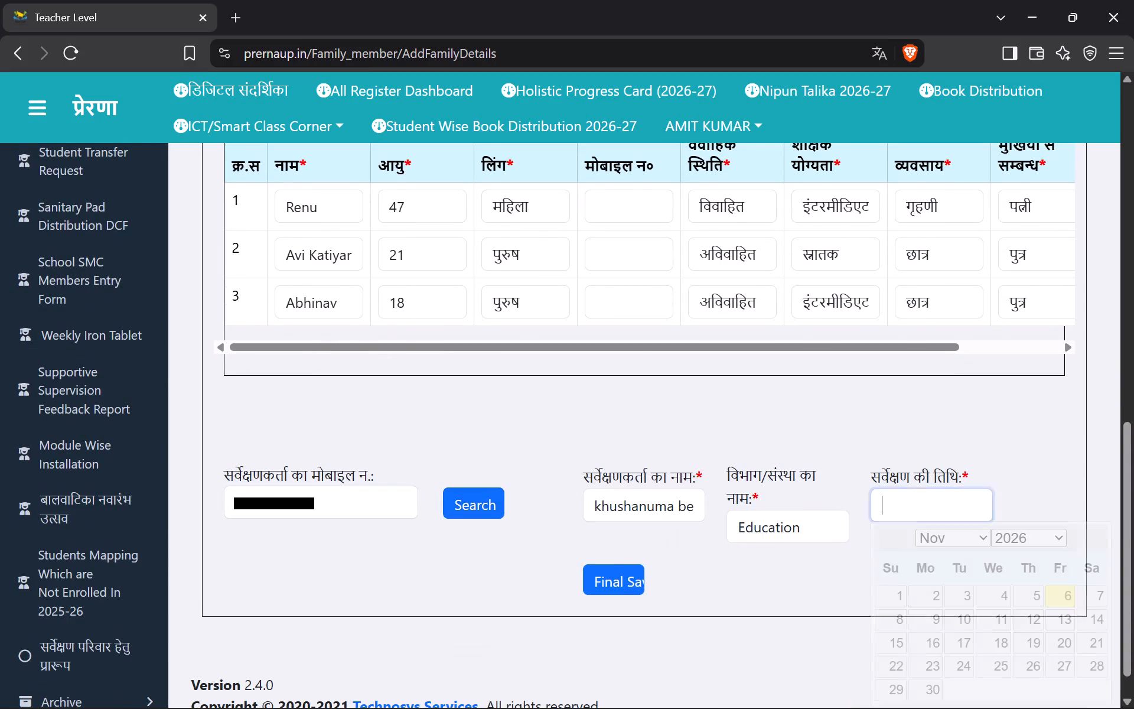
click(1055, 603)
click(602, 585)
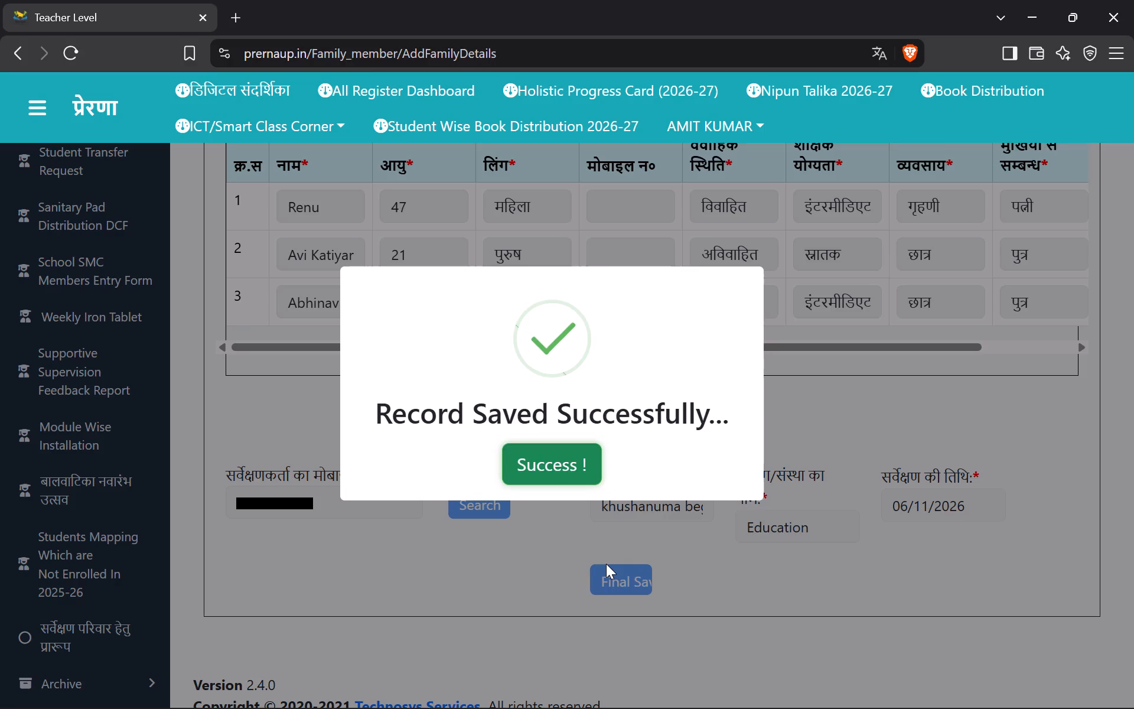
Return to the family survey list and open a blank form for adding another household head.
click(15, 53)
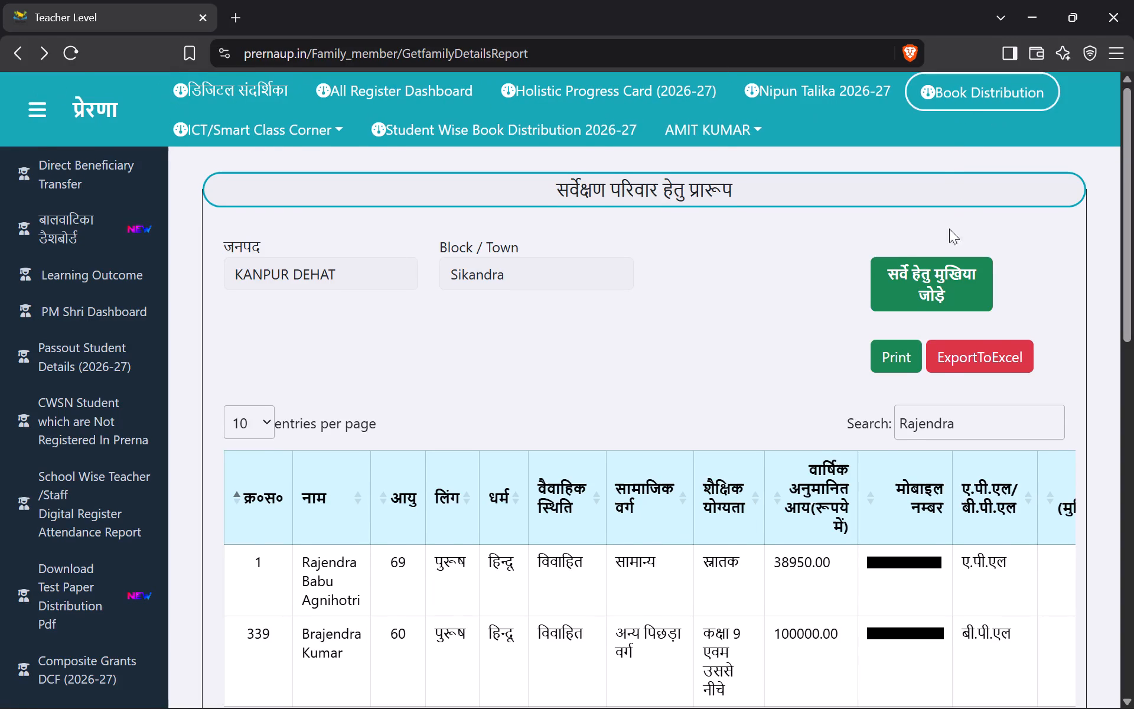
click(948, 290)
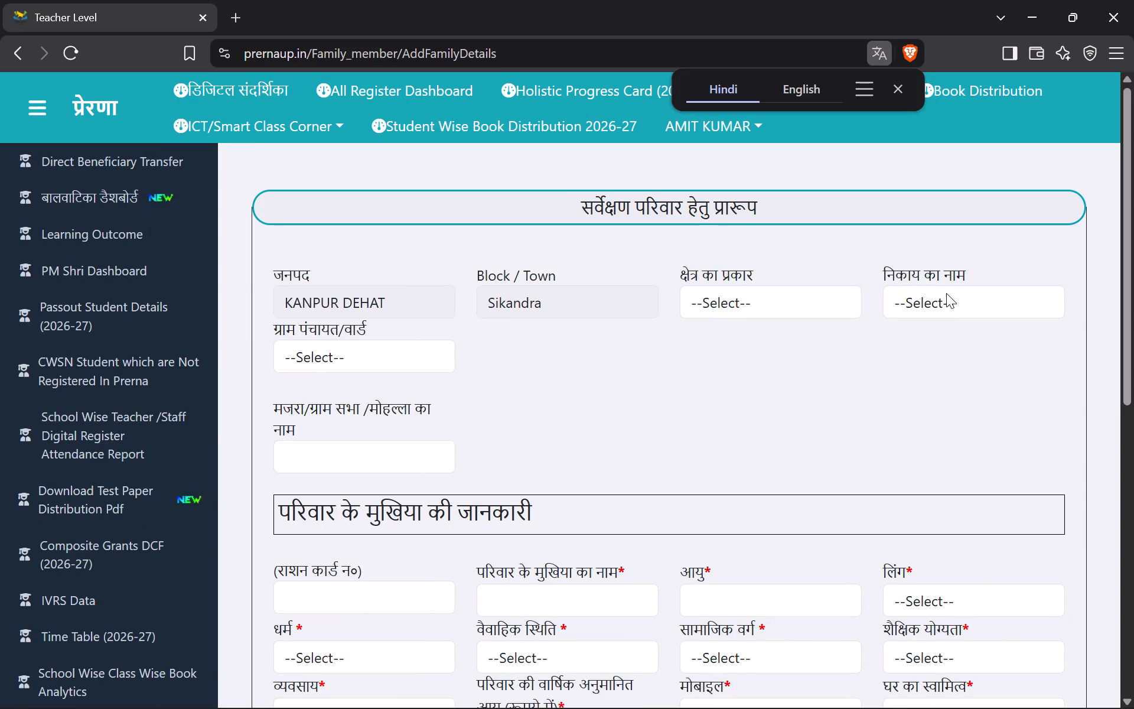
Set the location to area type नगर पंचायत, body सिकन्दरा, ward 9-मोहम्मद नगर and mohalla Mohammad Nagar.
scroll(1133, 272, down, 1)
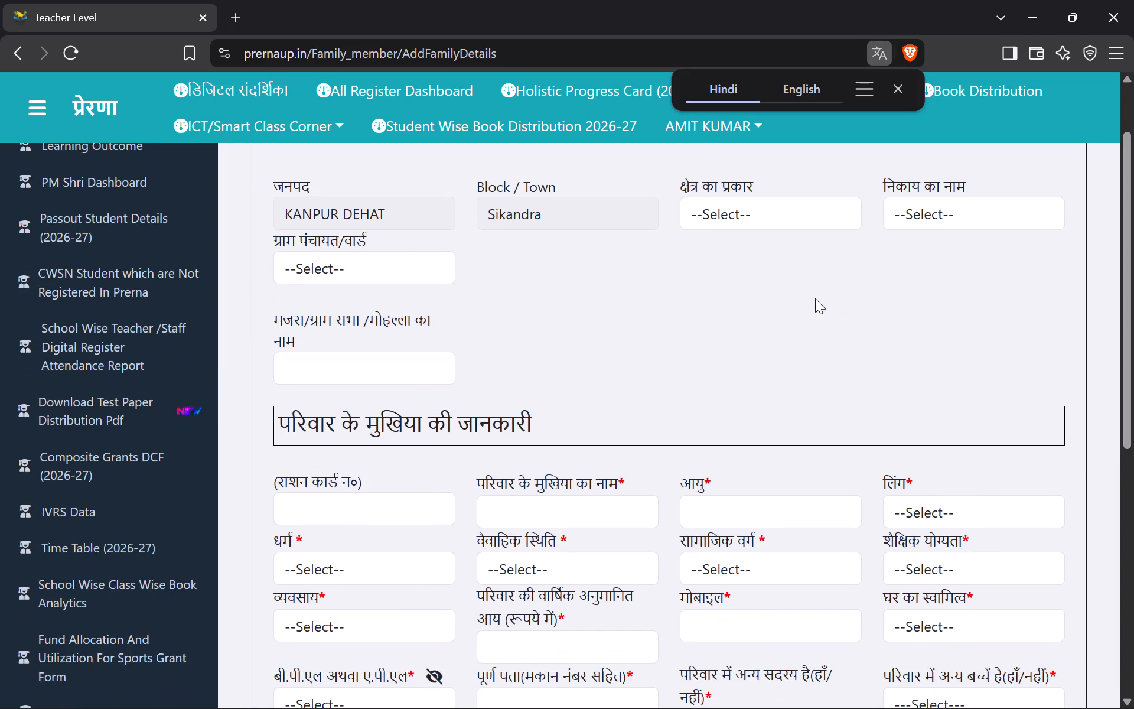
click(790, 215)
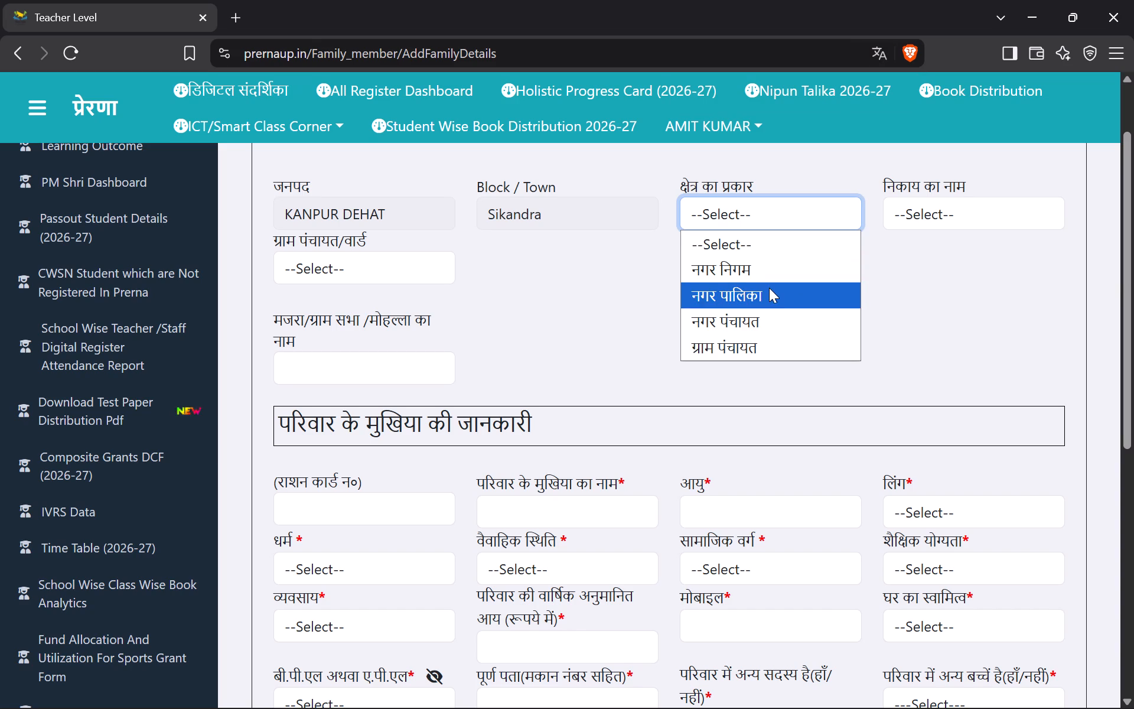
click(770, 311)
click(928, 216)
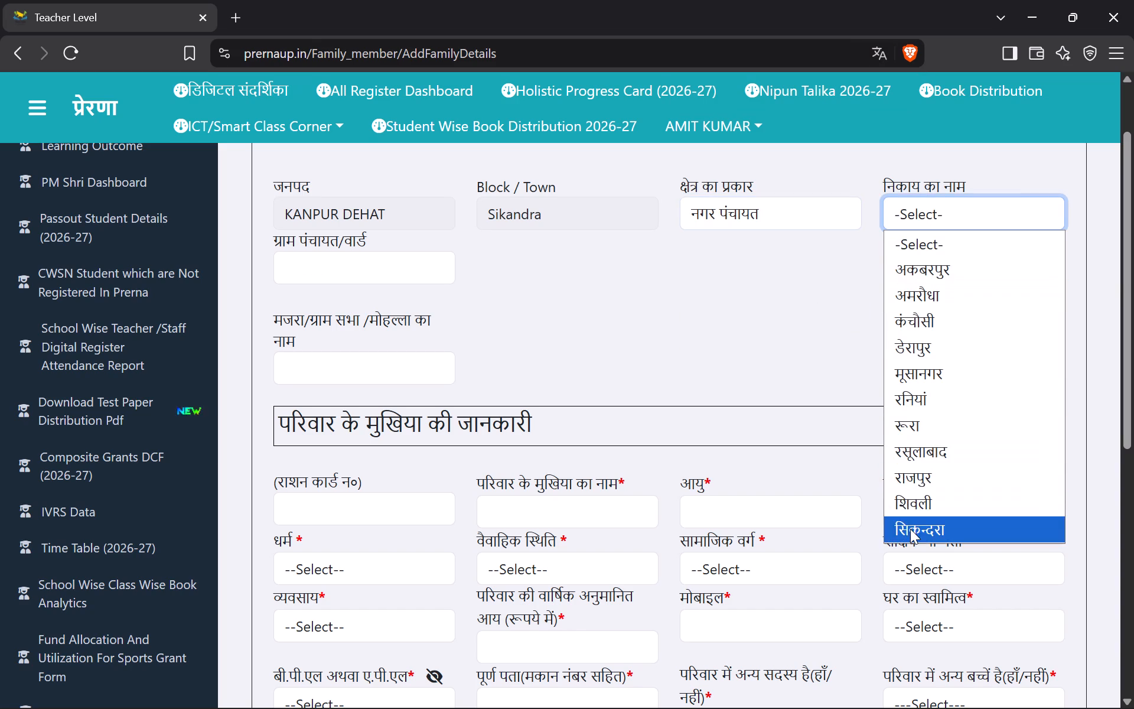
click(910, 529)
click(438, 278)
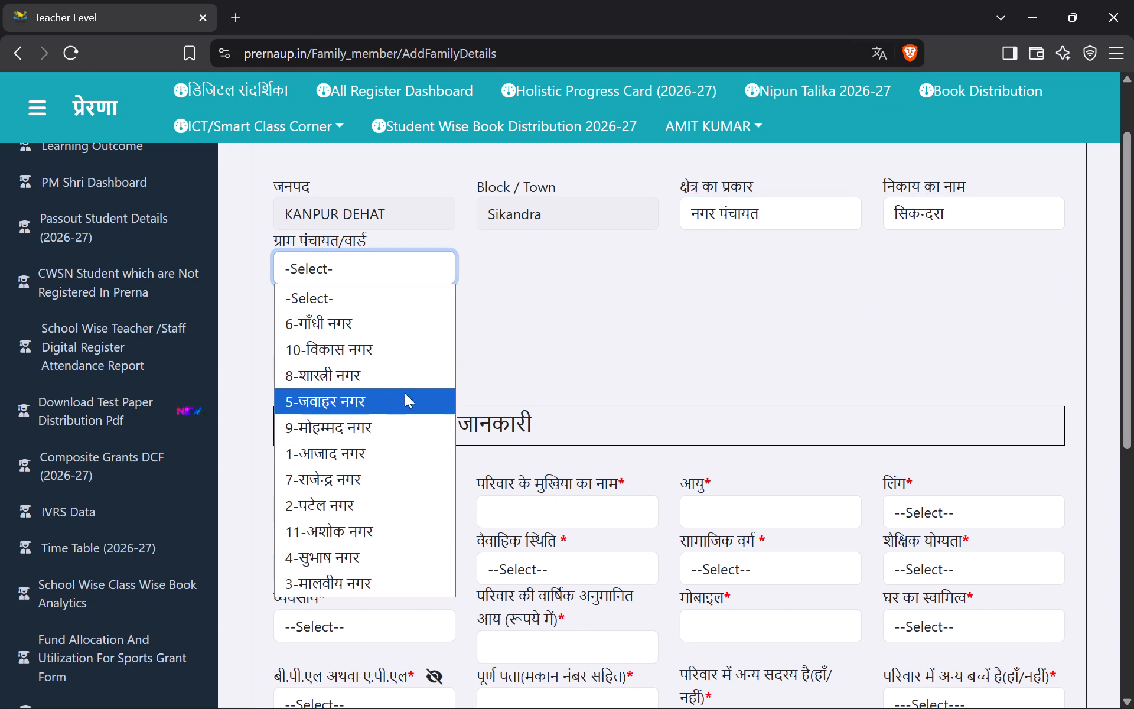
click(376, 424)
click(339, 365)
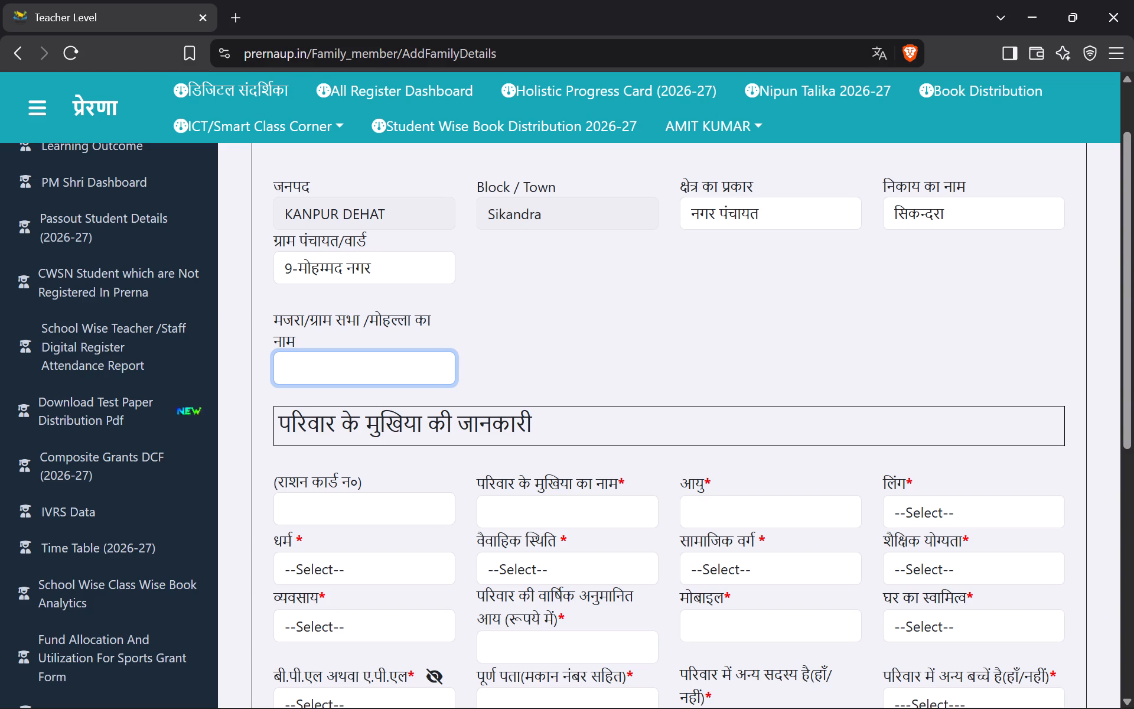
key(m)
key(BackSpace)
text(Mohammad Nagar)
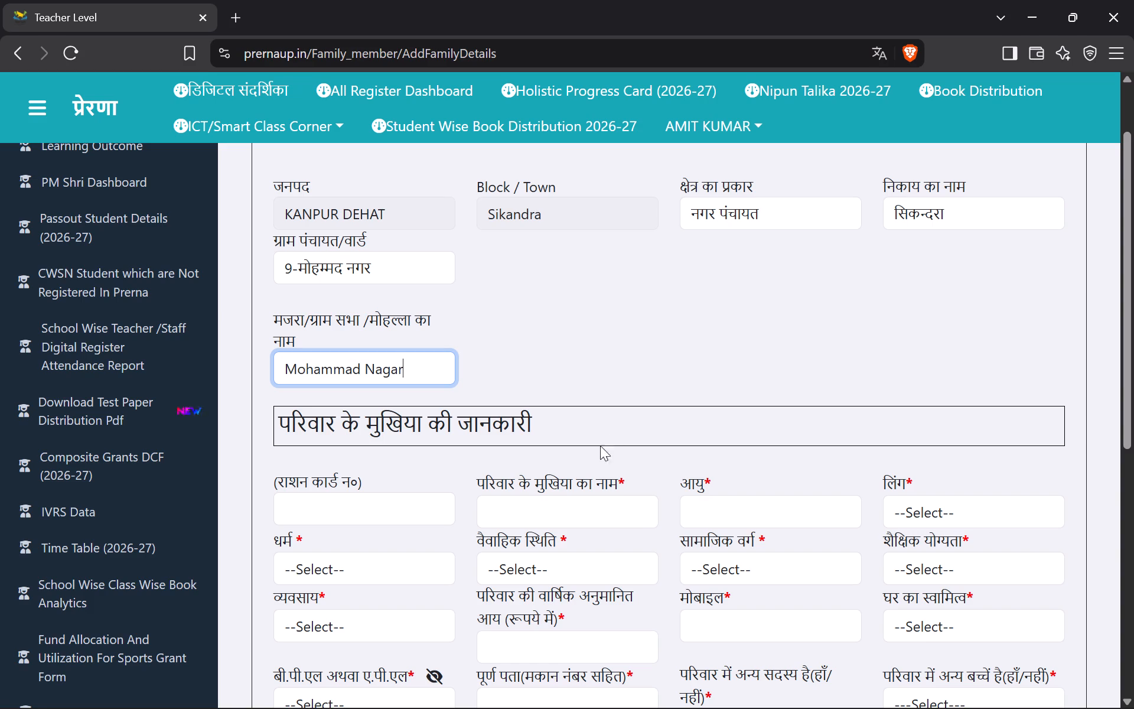
Enter the household head's name, set the age to 52 and the gender to पुरूष.
click(532, 512)
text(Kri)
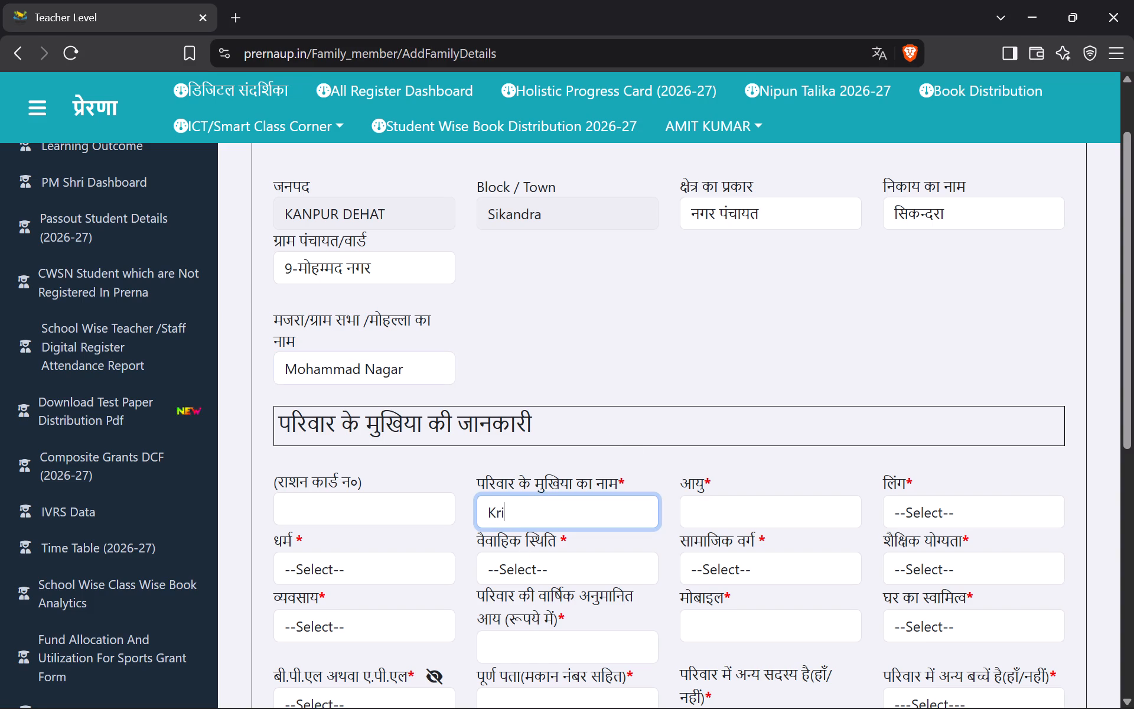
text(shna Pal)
click(826, 519)
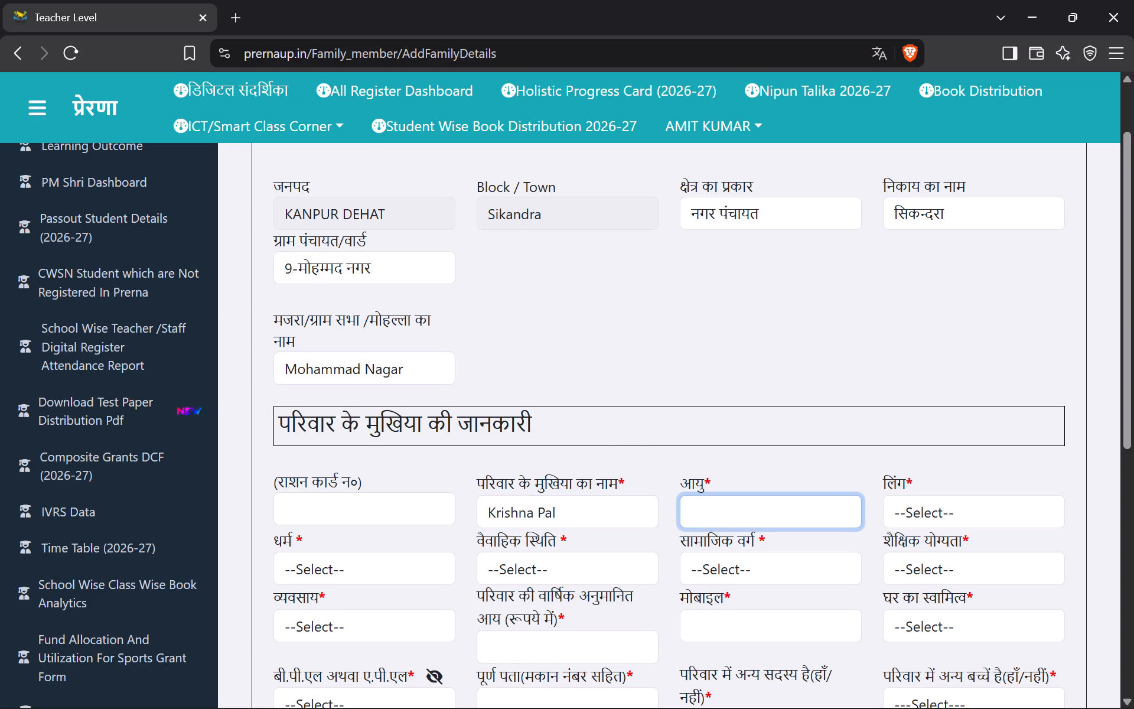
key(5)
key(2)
click(999, 513)
click(967, 574)
Set the head's religion to हिन्दू and the marital status to विधवा.
click(397, 567)
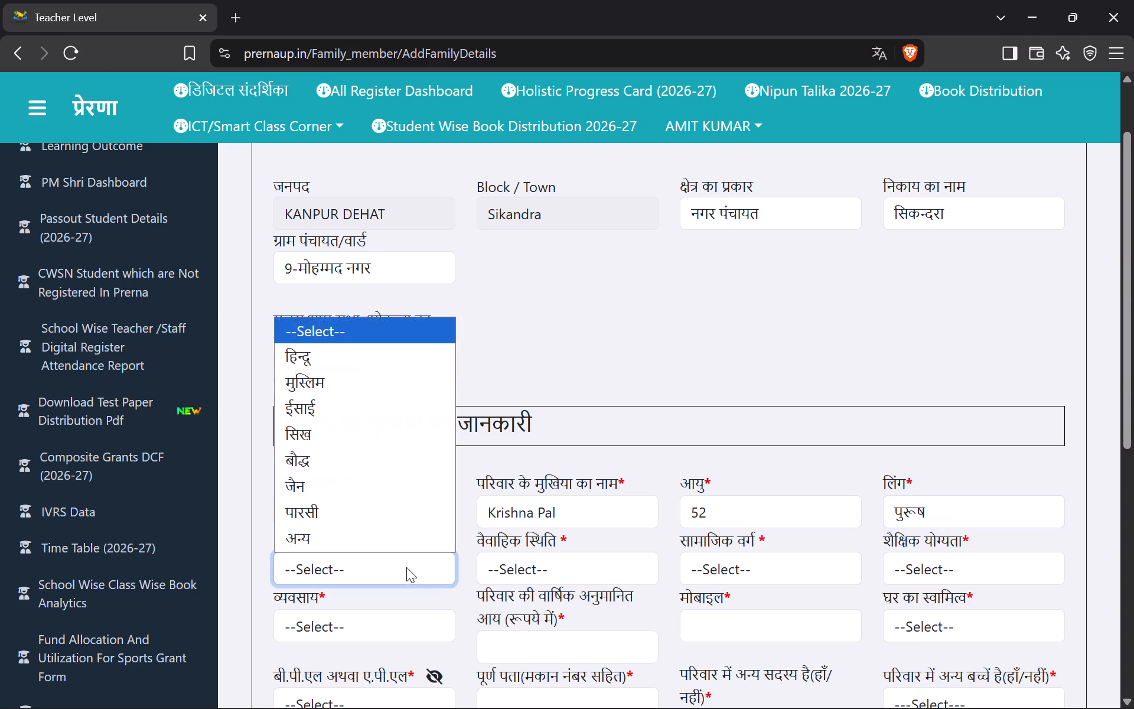
click(371, 350)
click(558, 576)
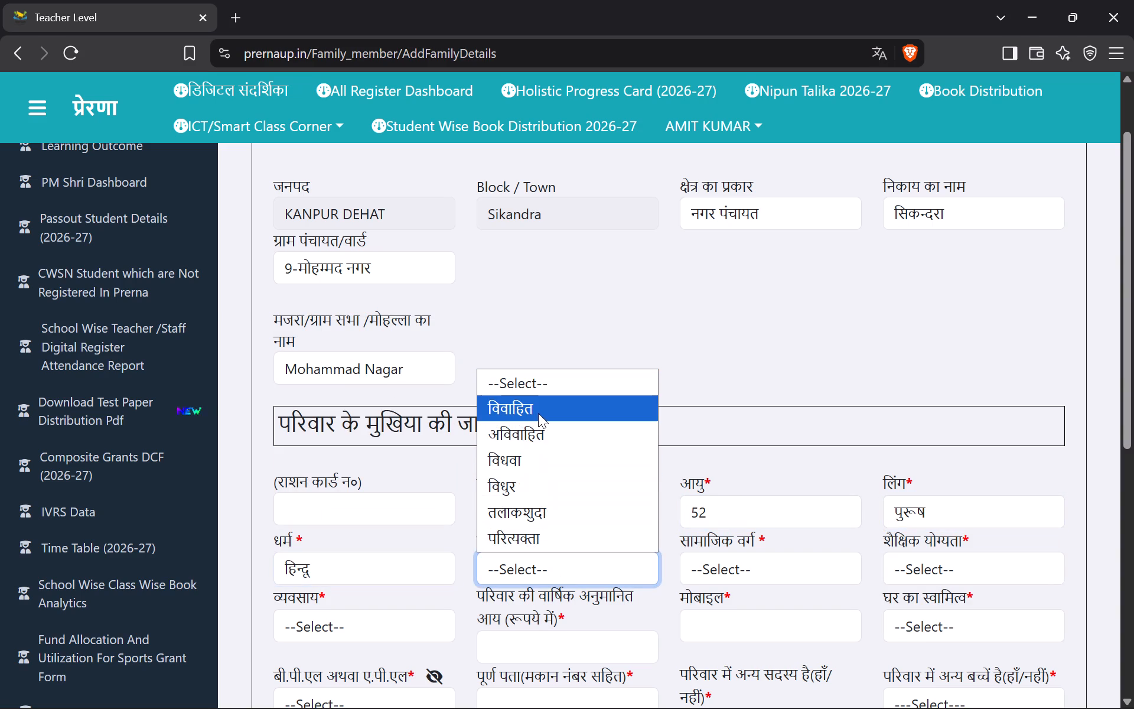
drag(538, 413, 537, 466)
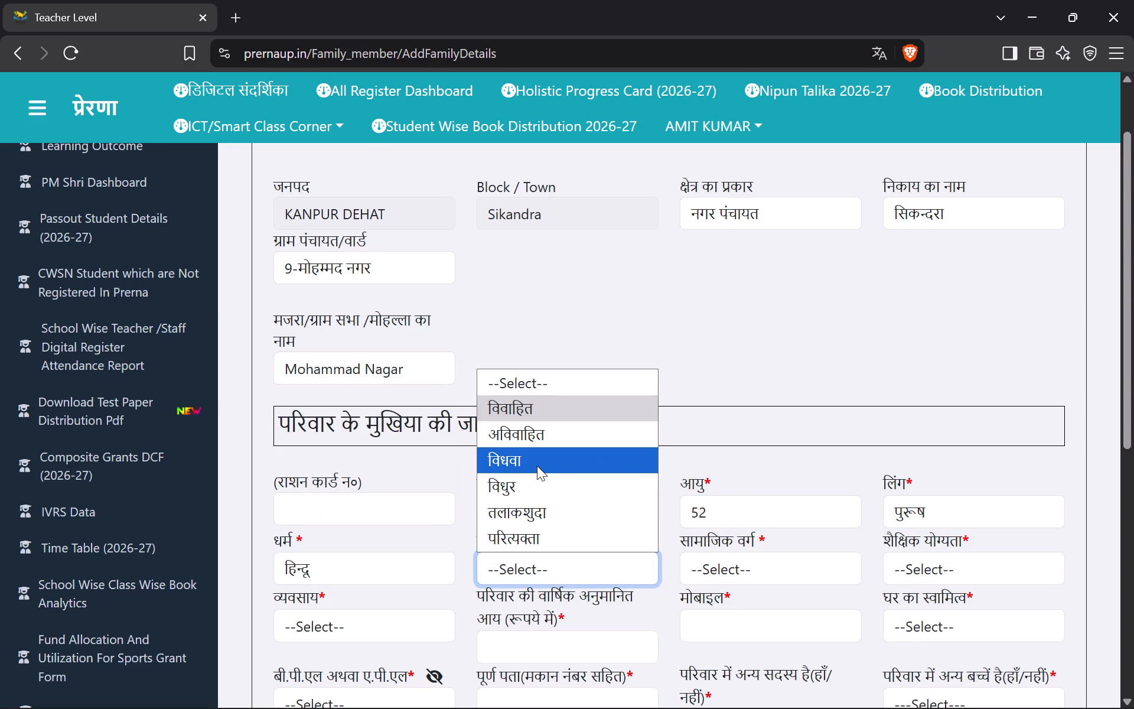
drag(537, 466, 533, 484)
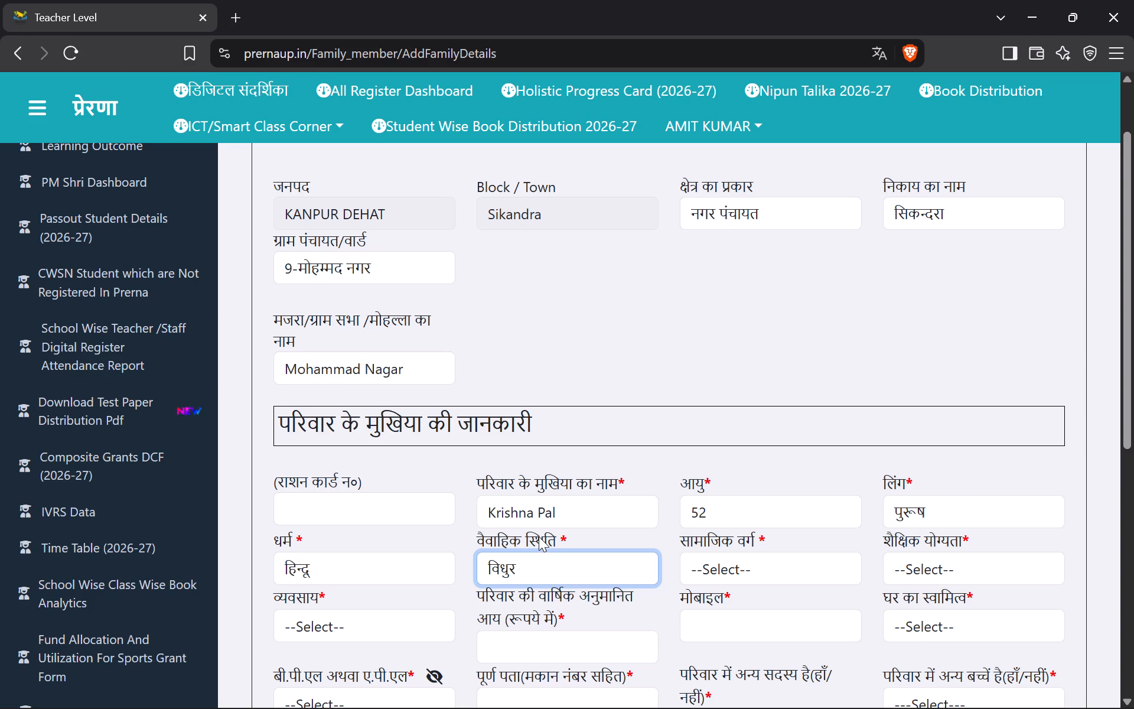
click(527, 568)
click(529, 470)
Change the household head's gender to महिला.
click(923, 506)
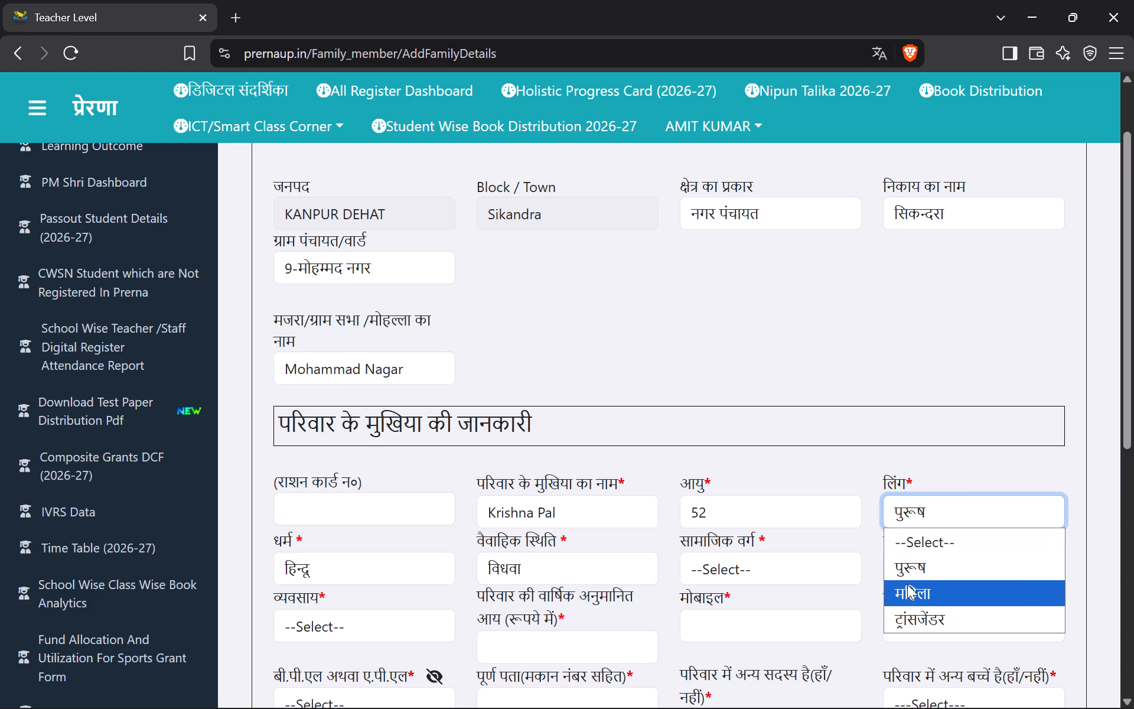
click(913, 599)
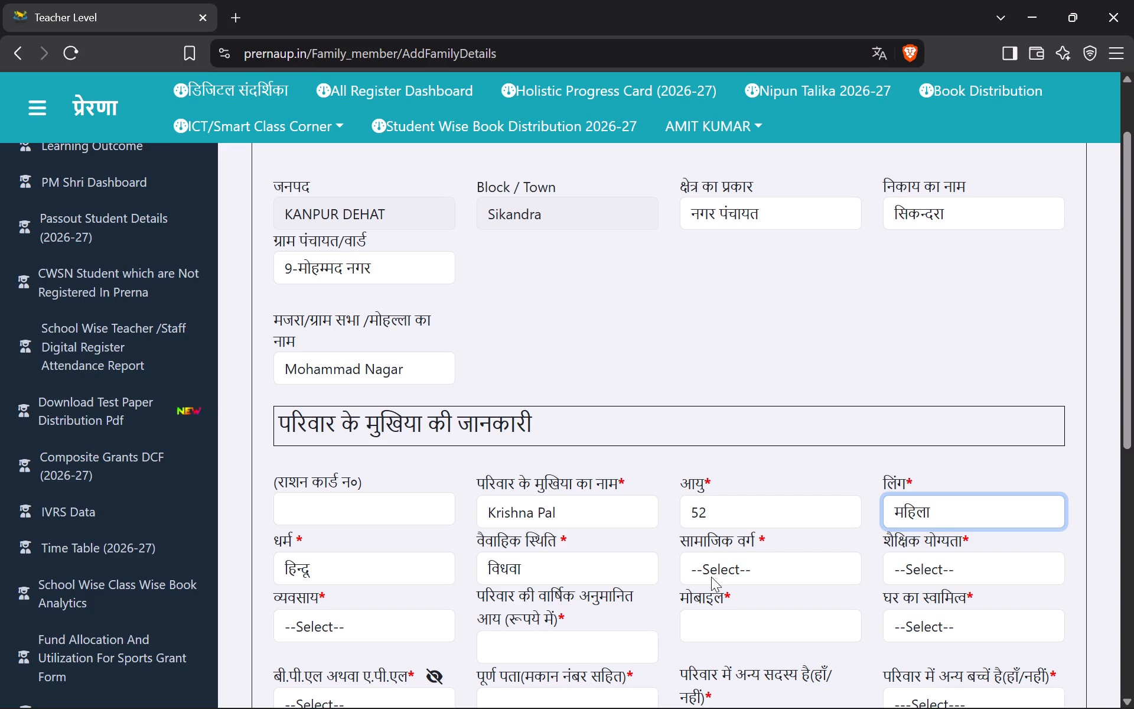
Set the head's social category to अन्य पिछड़ा वर्ग and the educational qualification to हाईस्कूल.
click(713, 575)
click(737, 494)
click(941, 569)
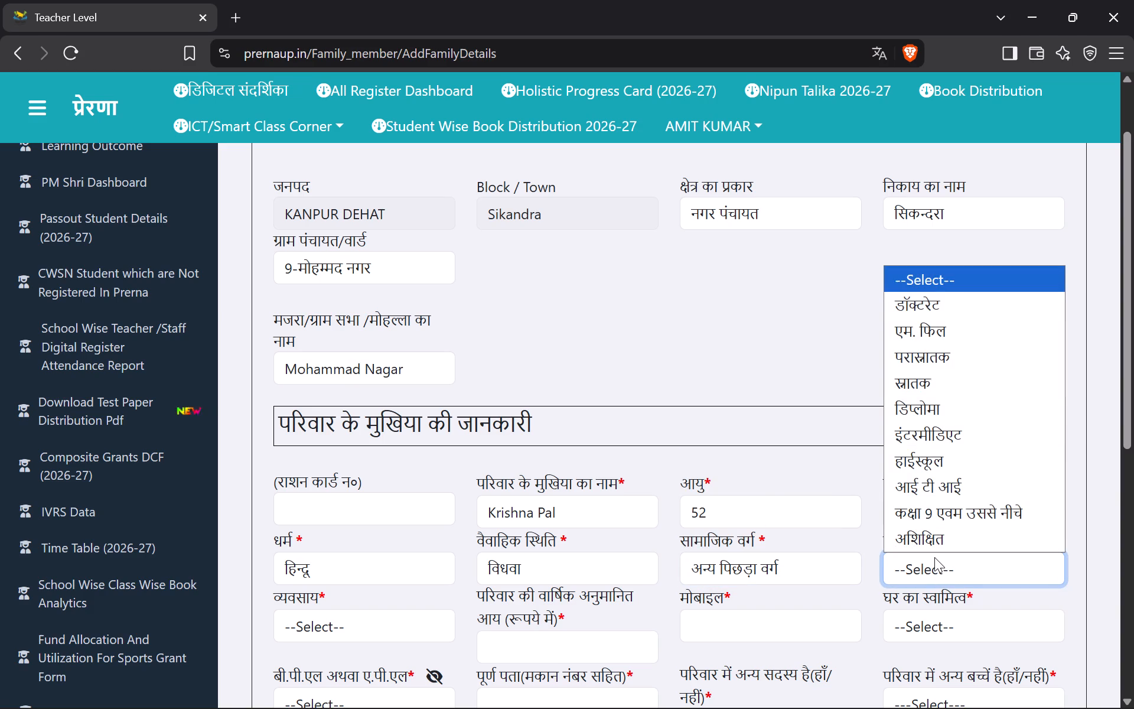
click(916, 463)
Set the head's occupation to स्वरोजगार and the family's estimated annual income to 100000.
scroll(598, 624, down, 2)
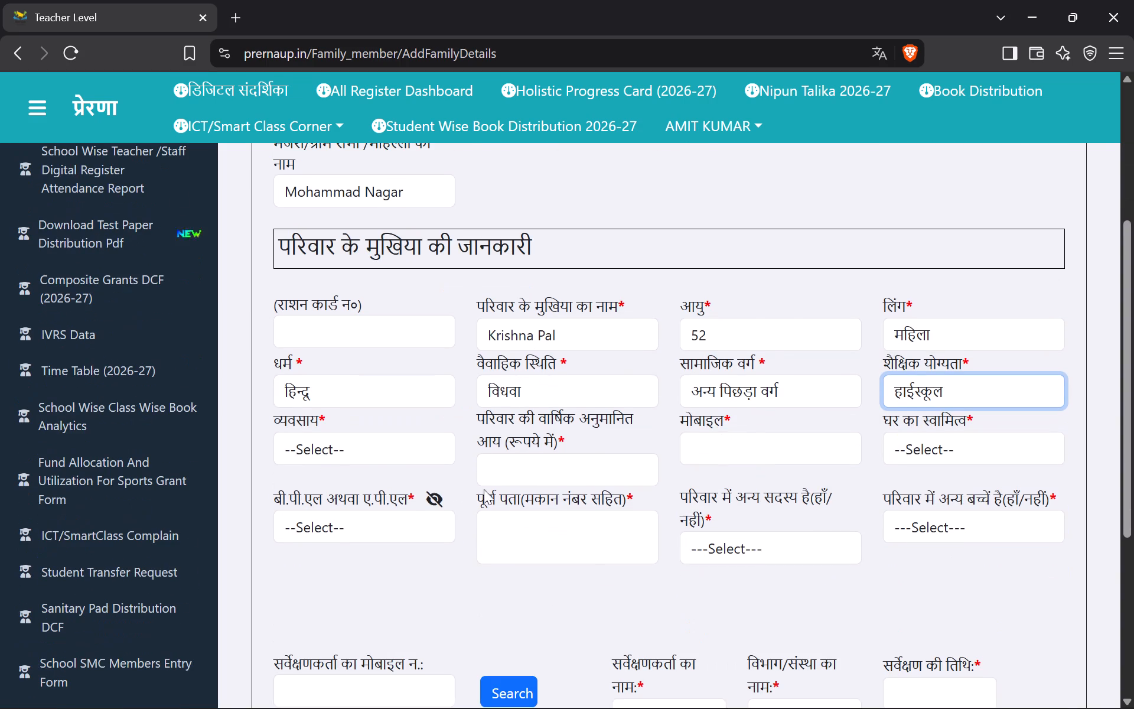
click(361, 453)
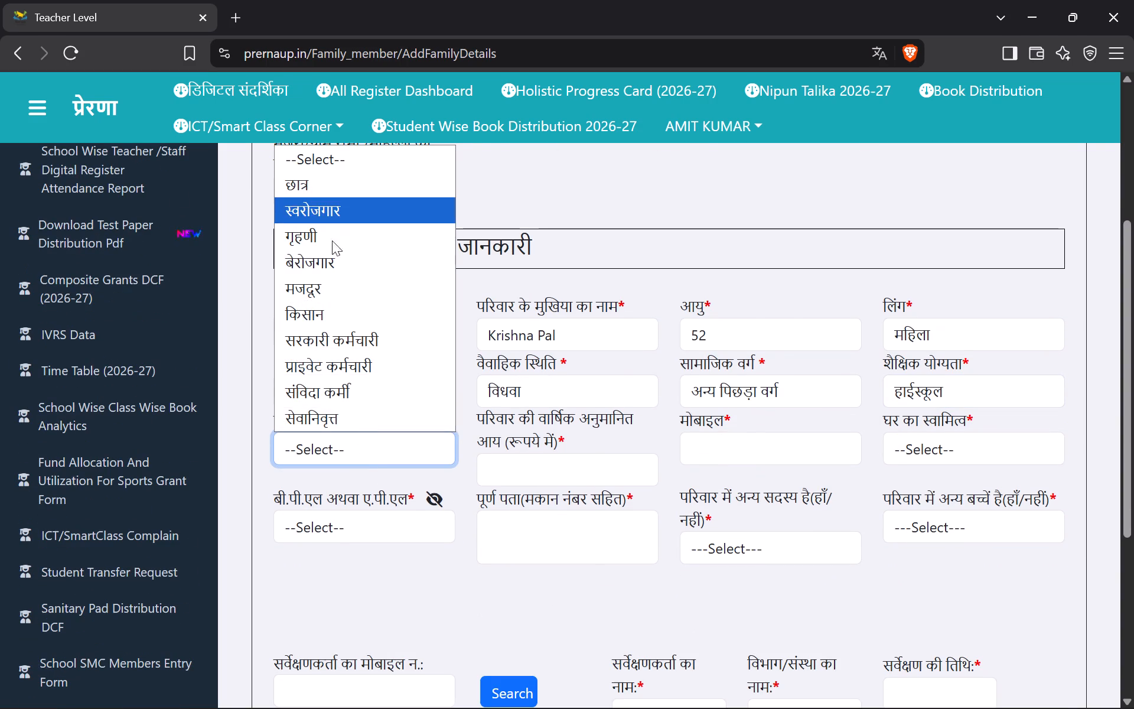
drag(331, 256, 340, 214)
click(512, 472)
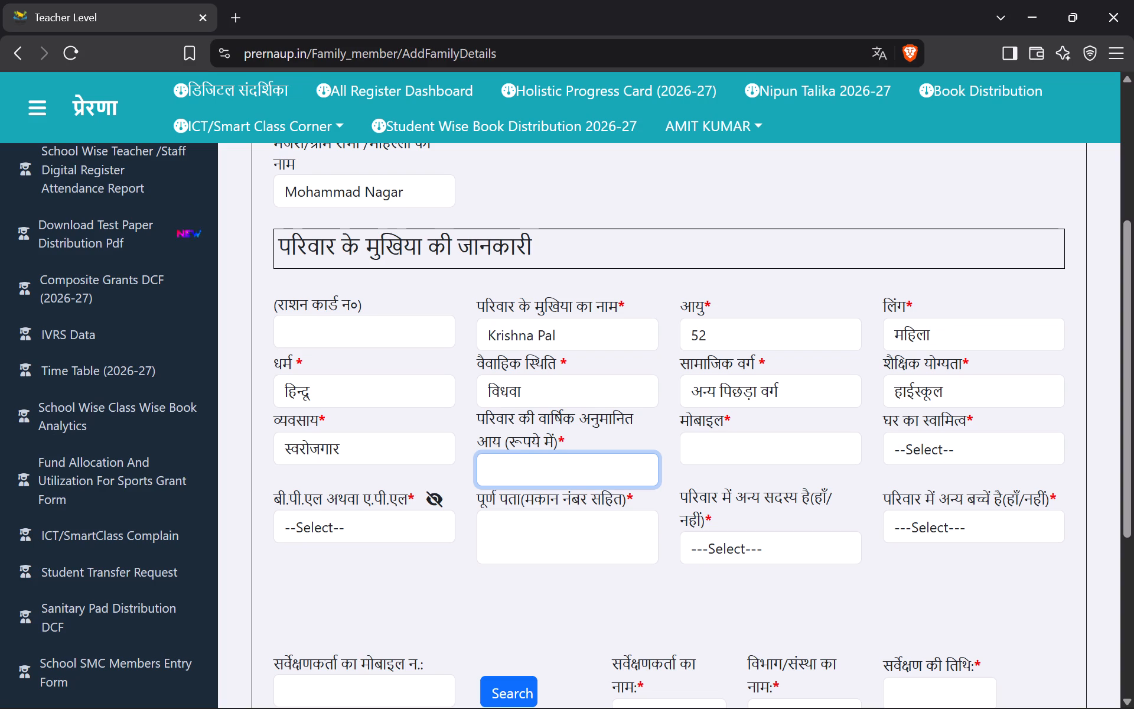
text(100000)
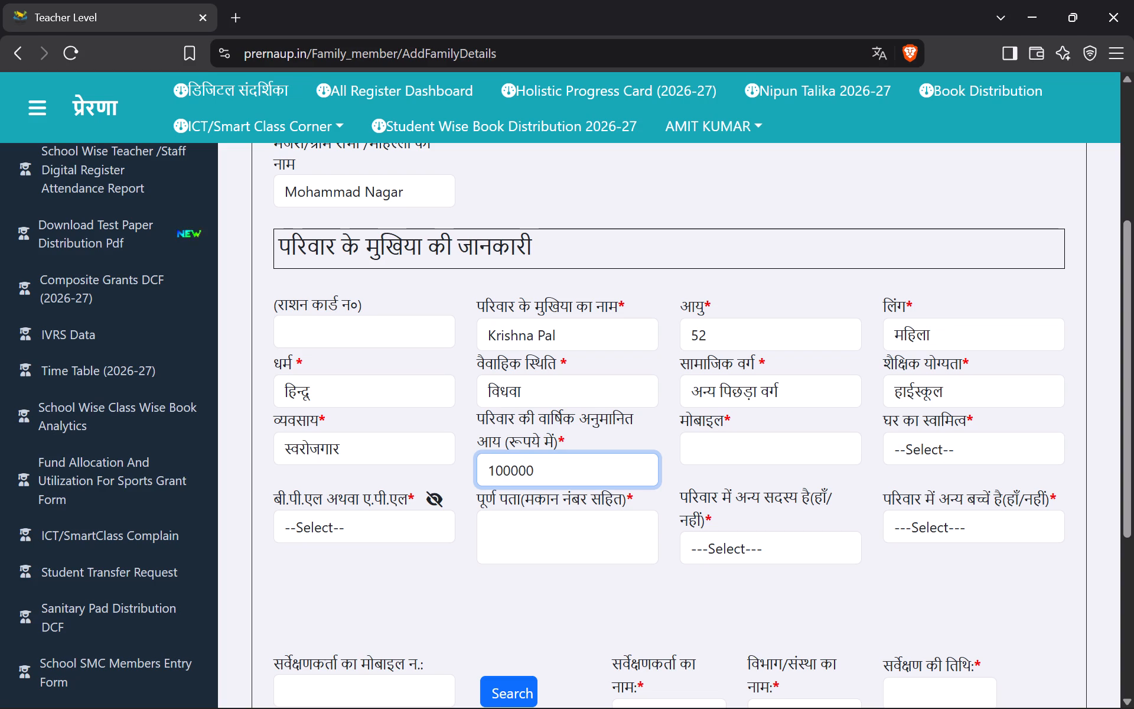
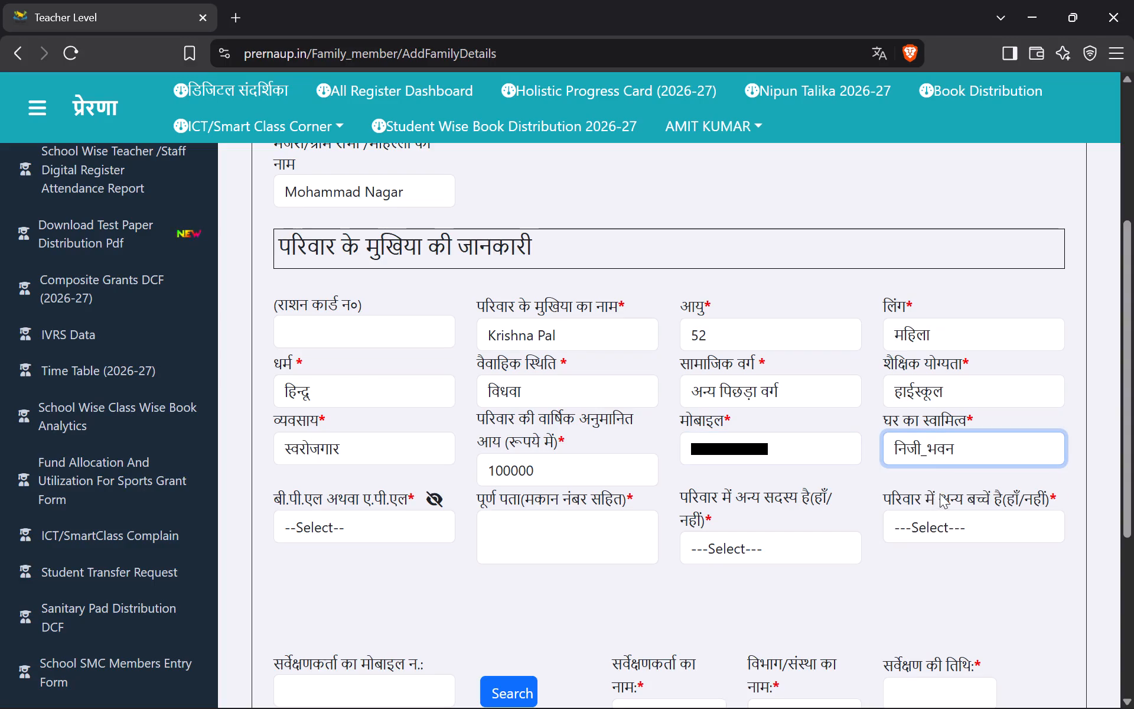
Set the family's poverty category to बी.पी.एल and fill in the full address with the same locality name as above.
click(372, 535)
click(338, 607)
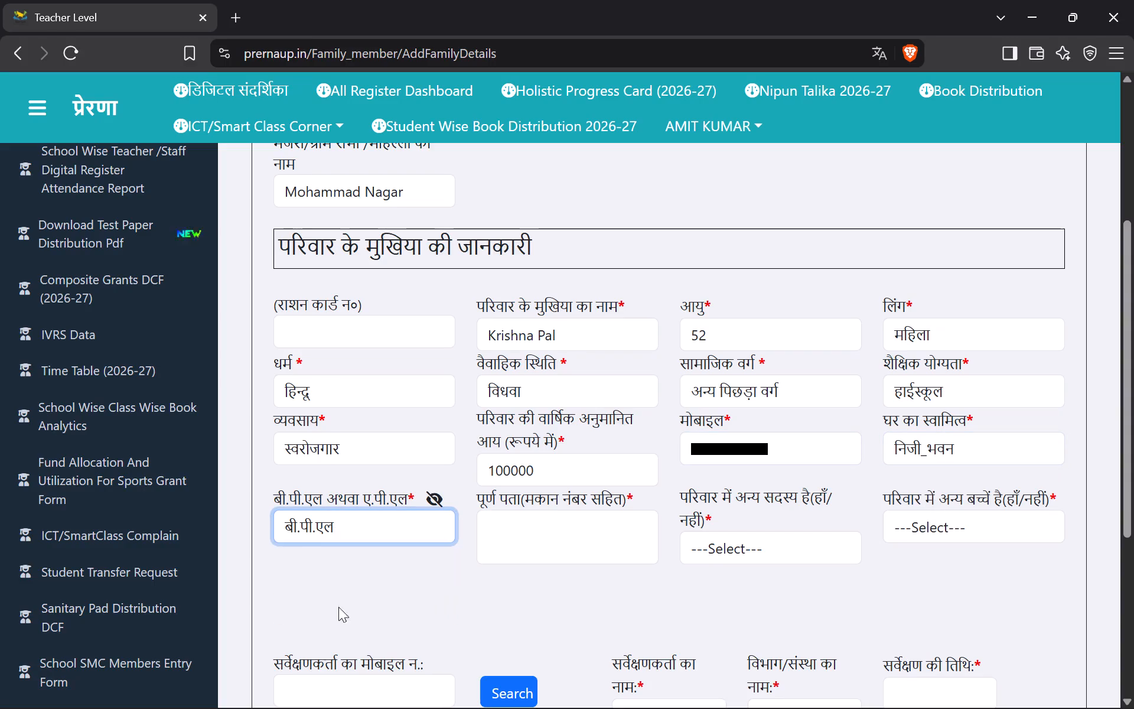
click(543, 527)
scroll(544, 525, down, 1)
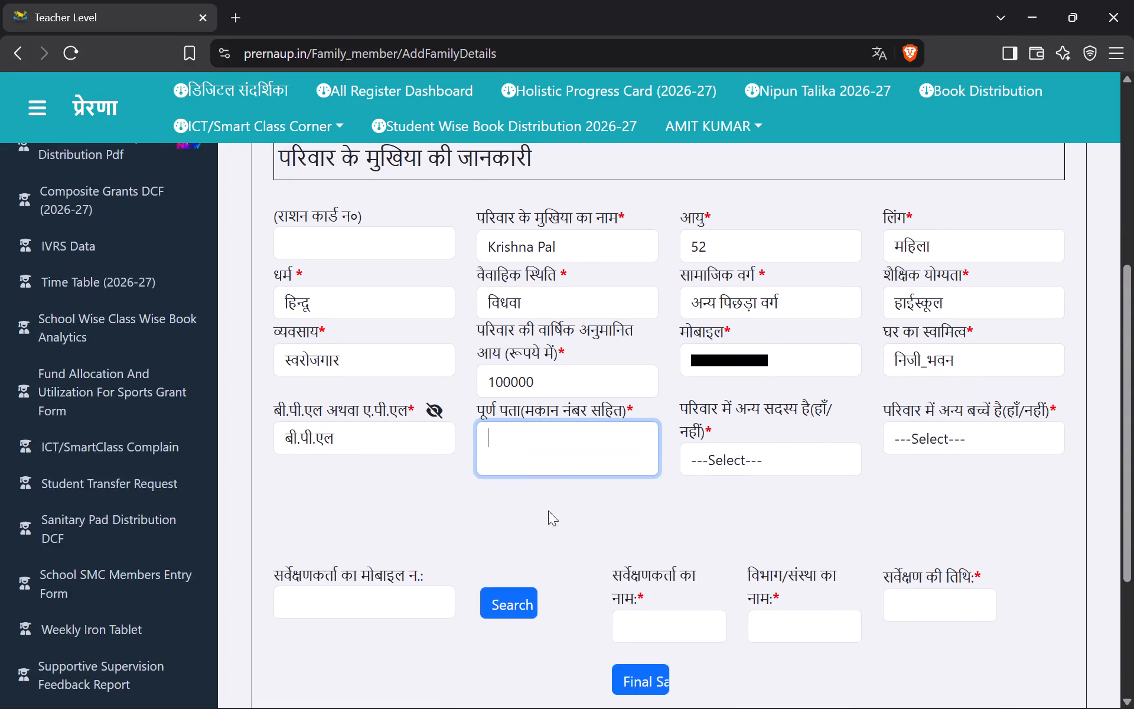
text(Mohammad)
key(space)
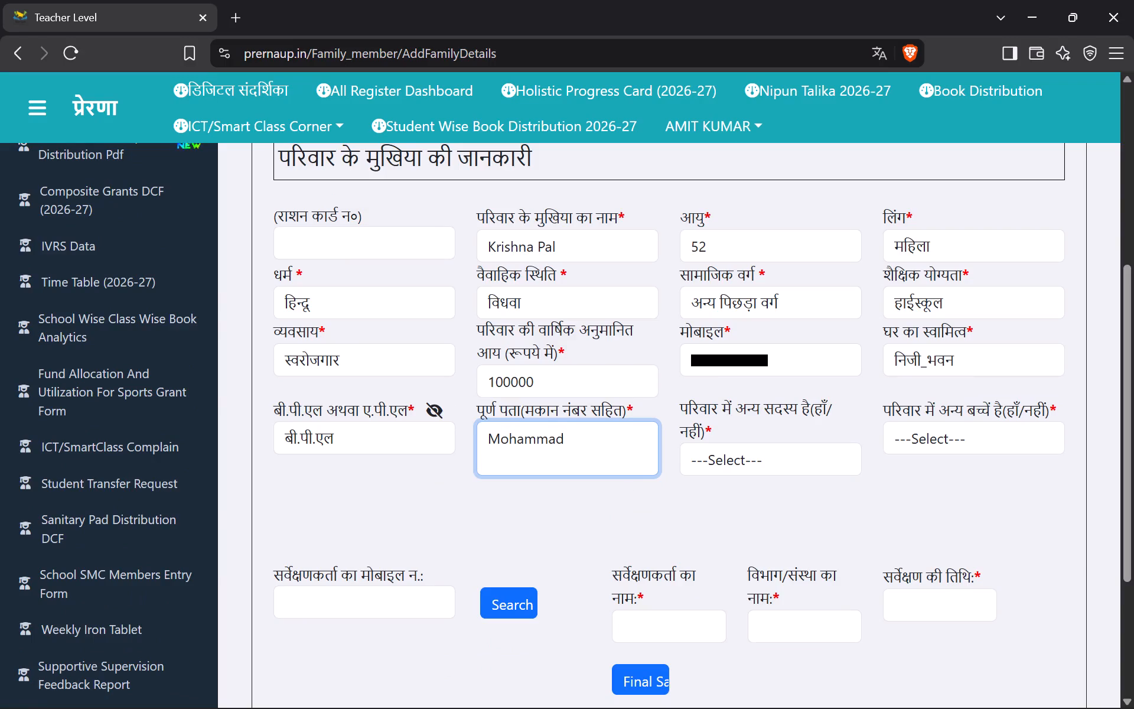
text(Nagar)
Answer हाँ for other members in the family and नहीं for other children in the family.
click(715, 463)
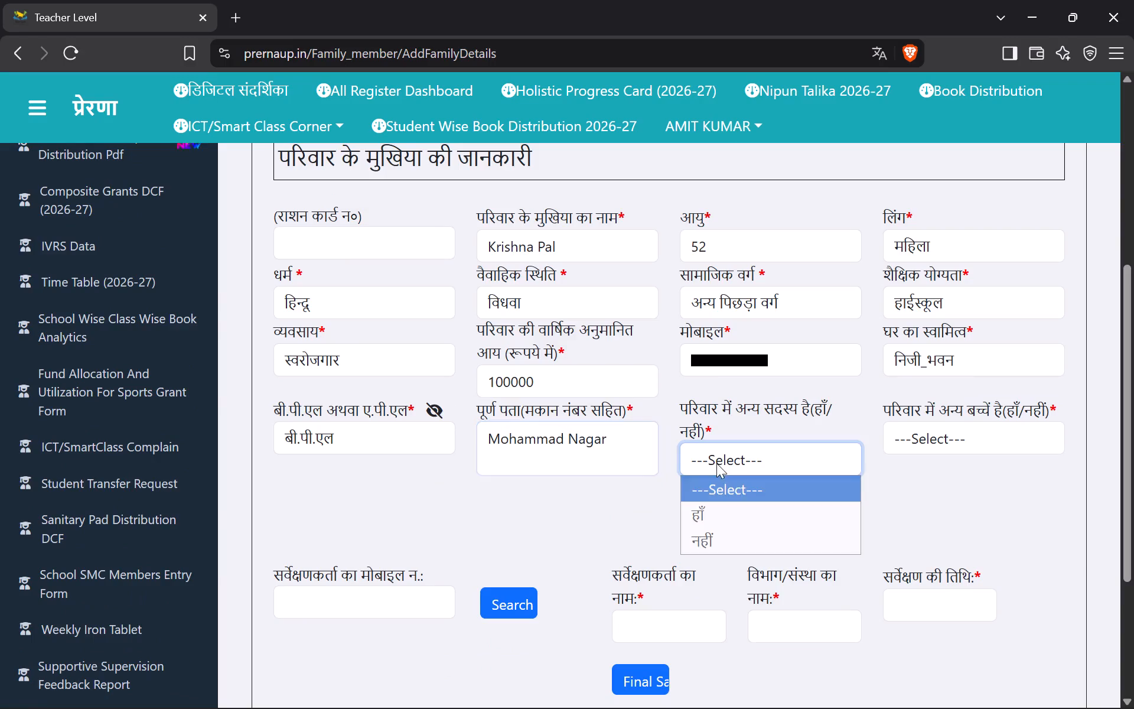
click(725, 506)
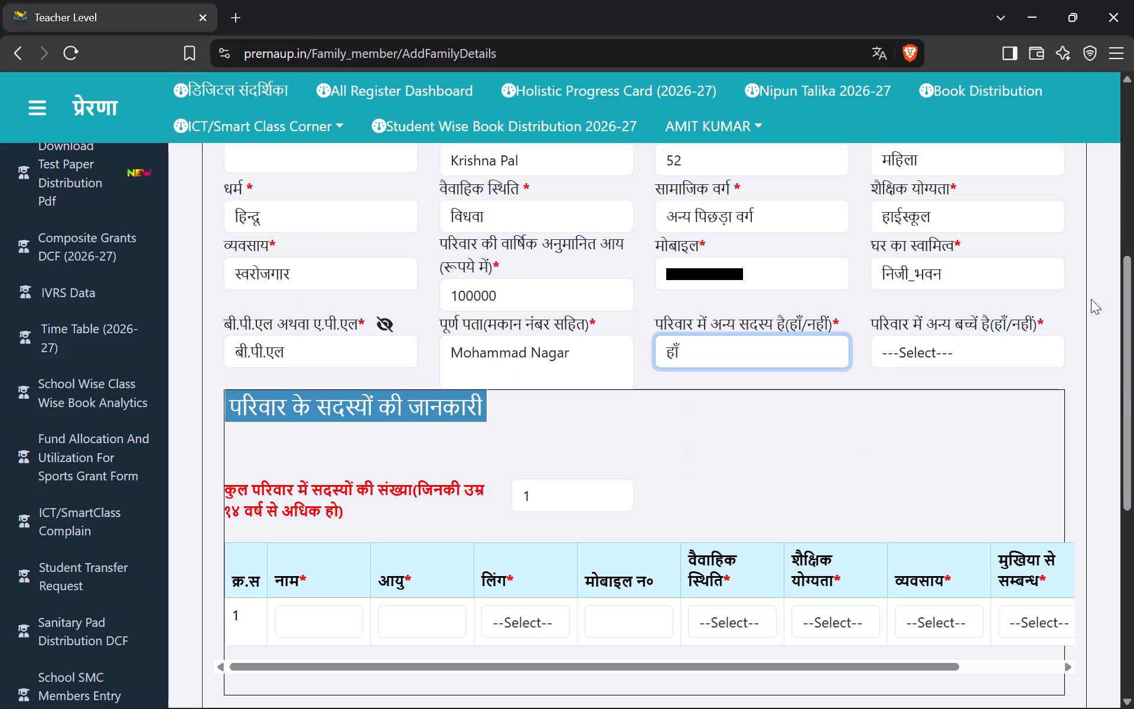
click(876, 362)
click(908, 425)
drag(756, 147, 750, 158)
drag(736, 173, 734, 187)
Enter the first family member's name, age 18 and gender पुरुष in the members table.
click(342, 658)
click(341, 628)
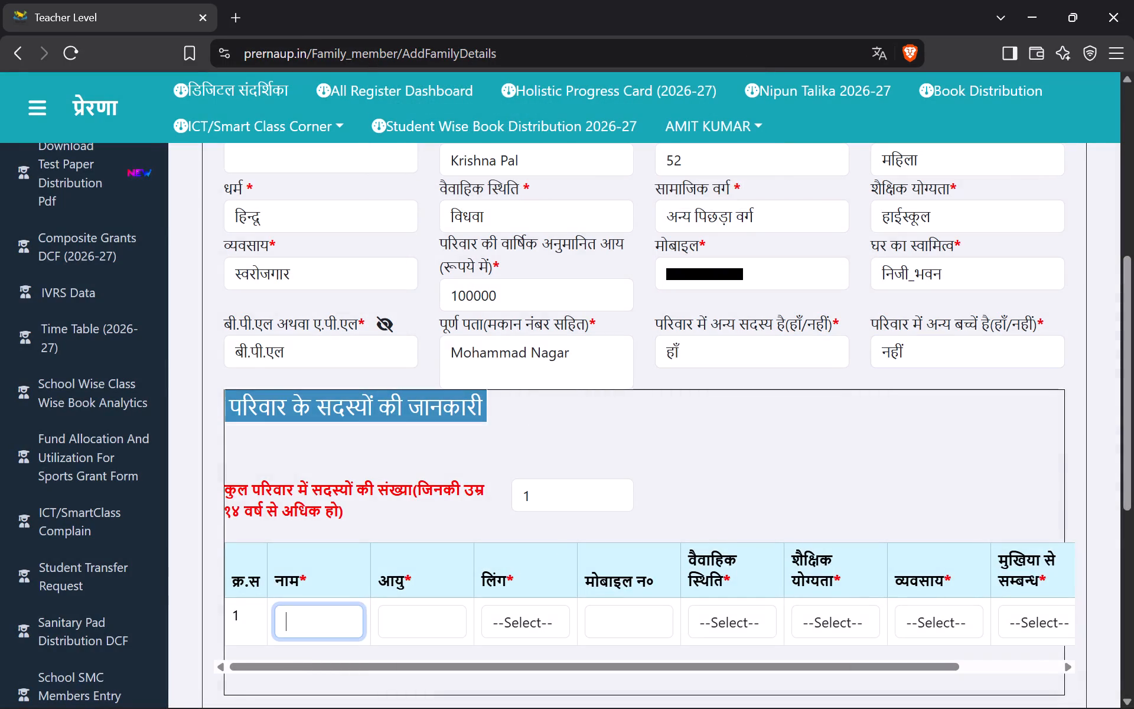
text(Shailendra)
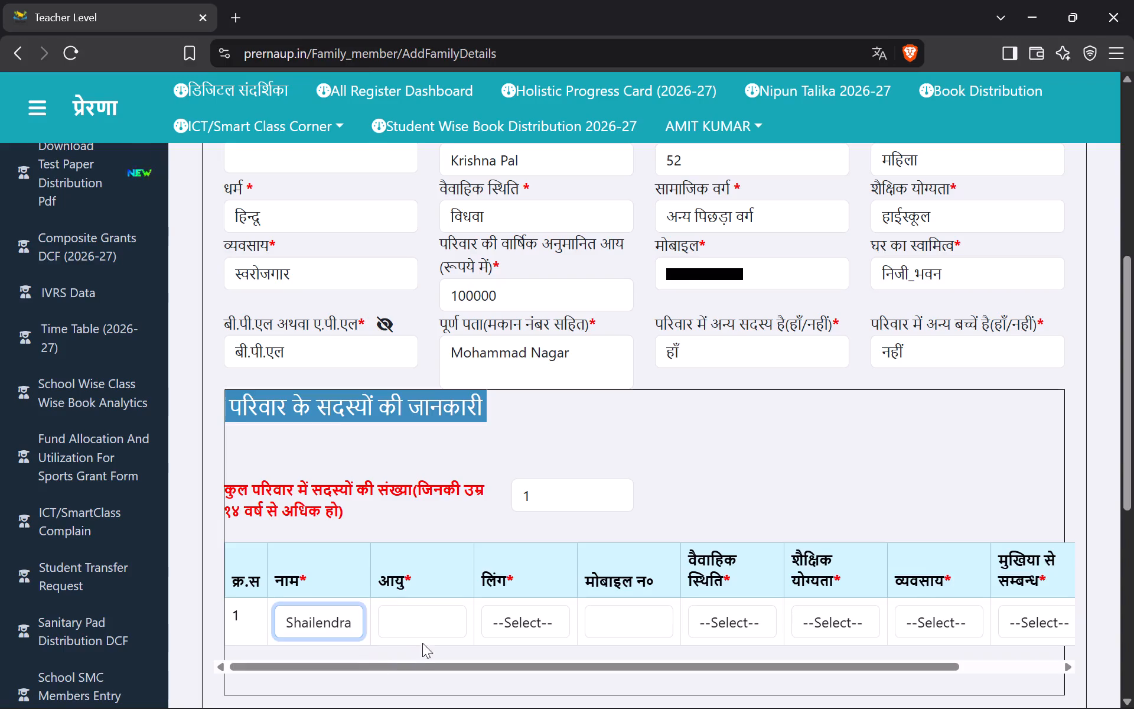
click(439, 619)
text(18)
click(520, 632)
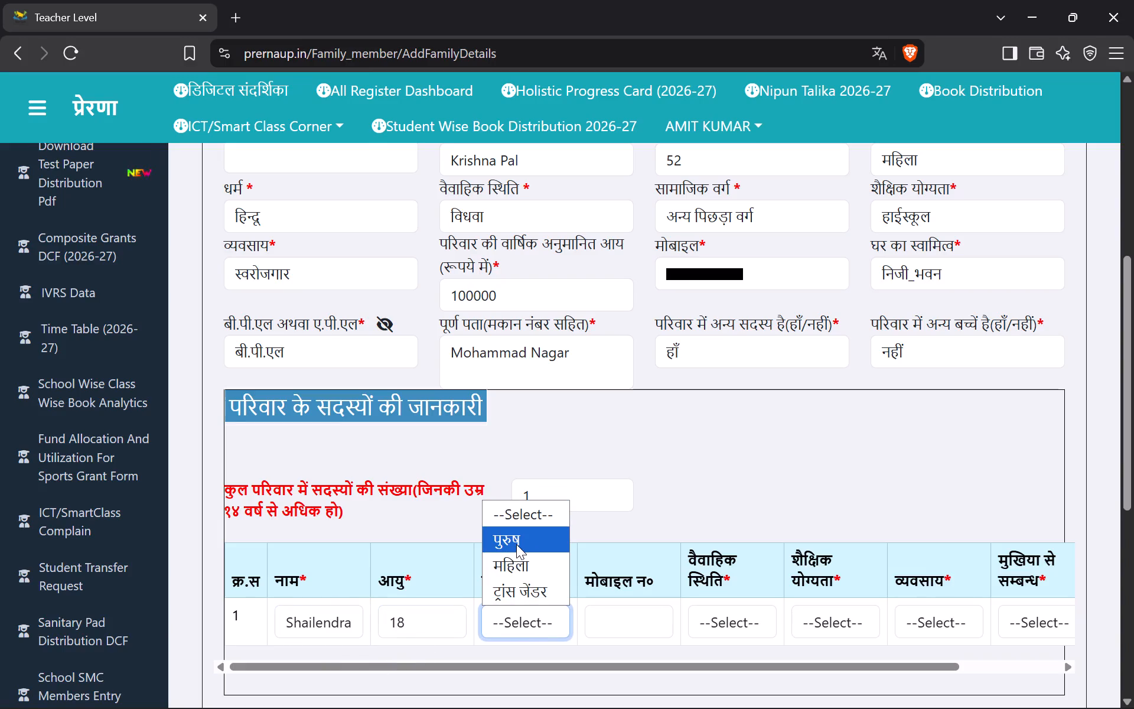
click(516, 544)
Set the member's marital status to अविवाहित, educational qualification to हाईस्कूल and occupation to छात्र.
click(701, 620)
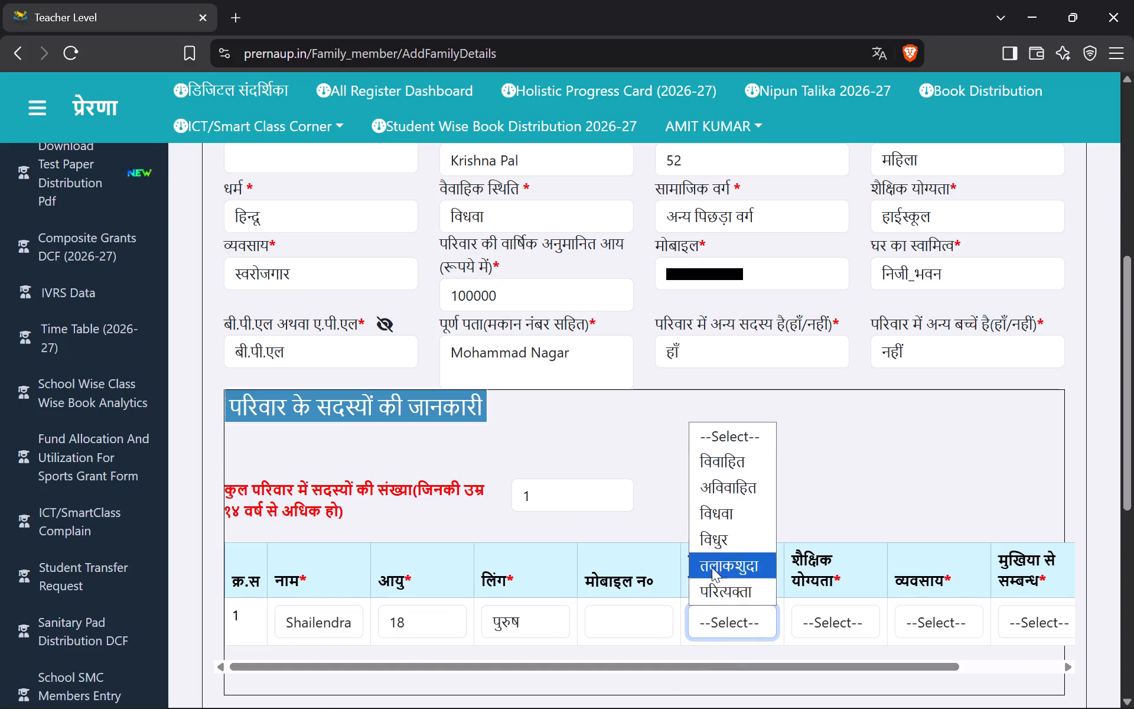
click(716, 480)
click(809, 612)
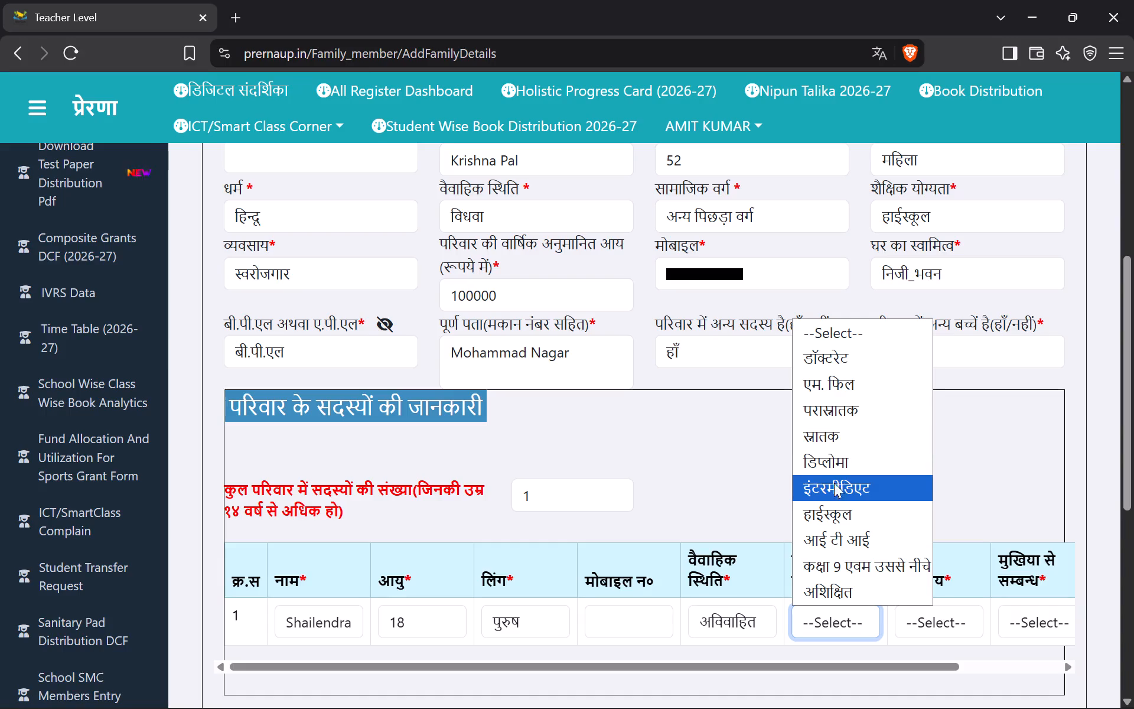
click(839, 513)
click(951, 611)
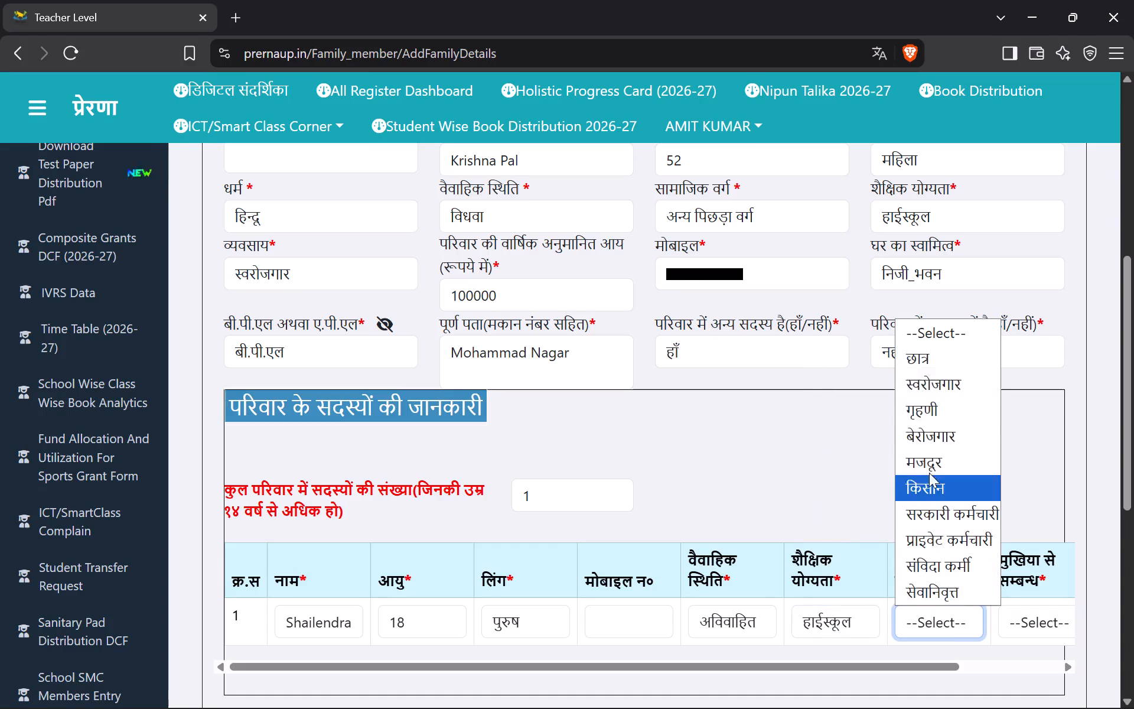
click(925, 361)
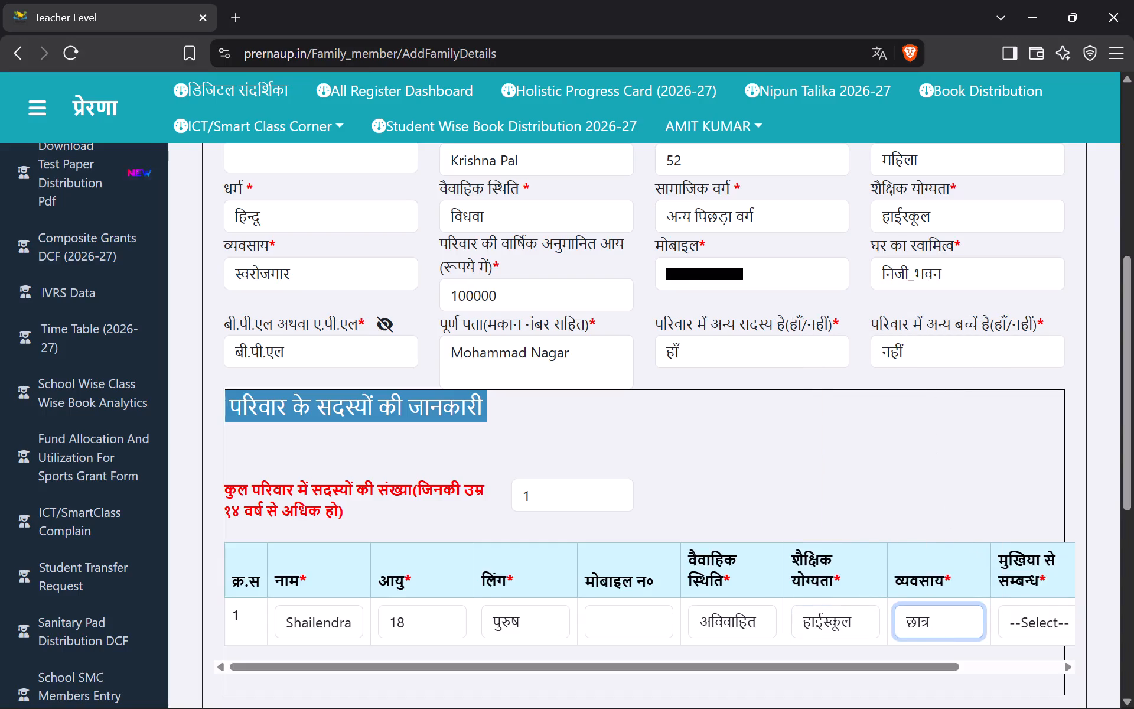
Set the member's relationship to the household head to पुत्र.
click(1021, 618)
scroll(1019, 408, down, 8)
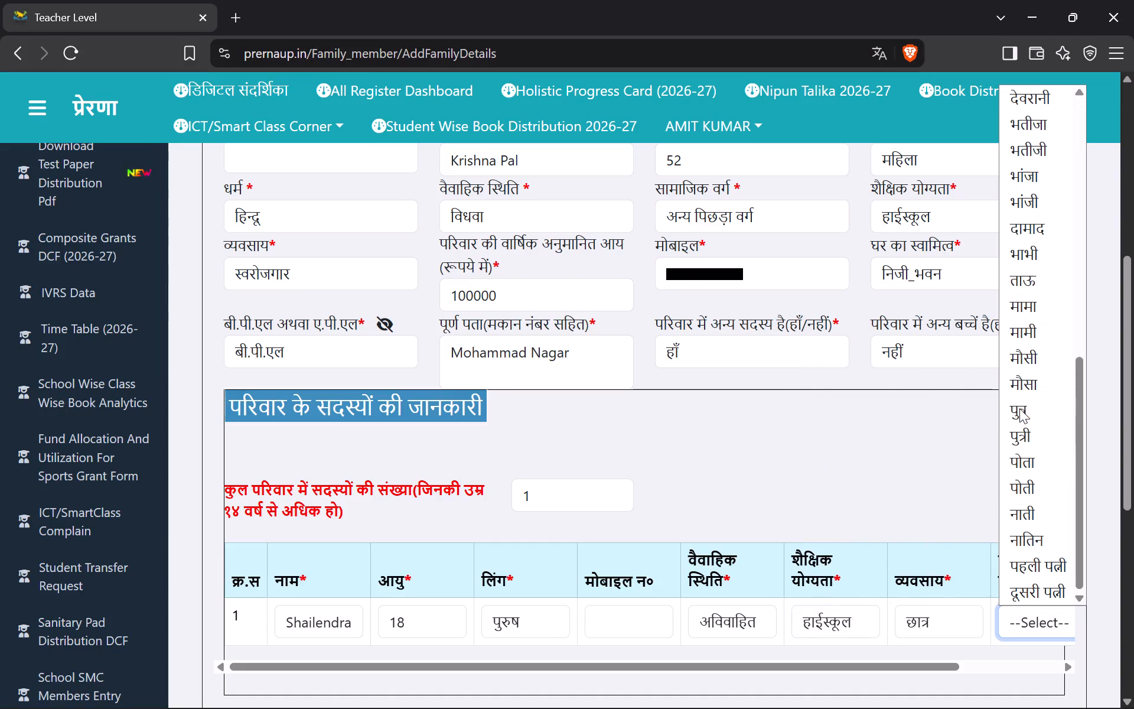
scroll(1020, 432, down, 5)
click(1011, 404)
scroll(878, 568, down, 3)
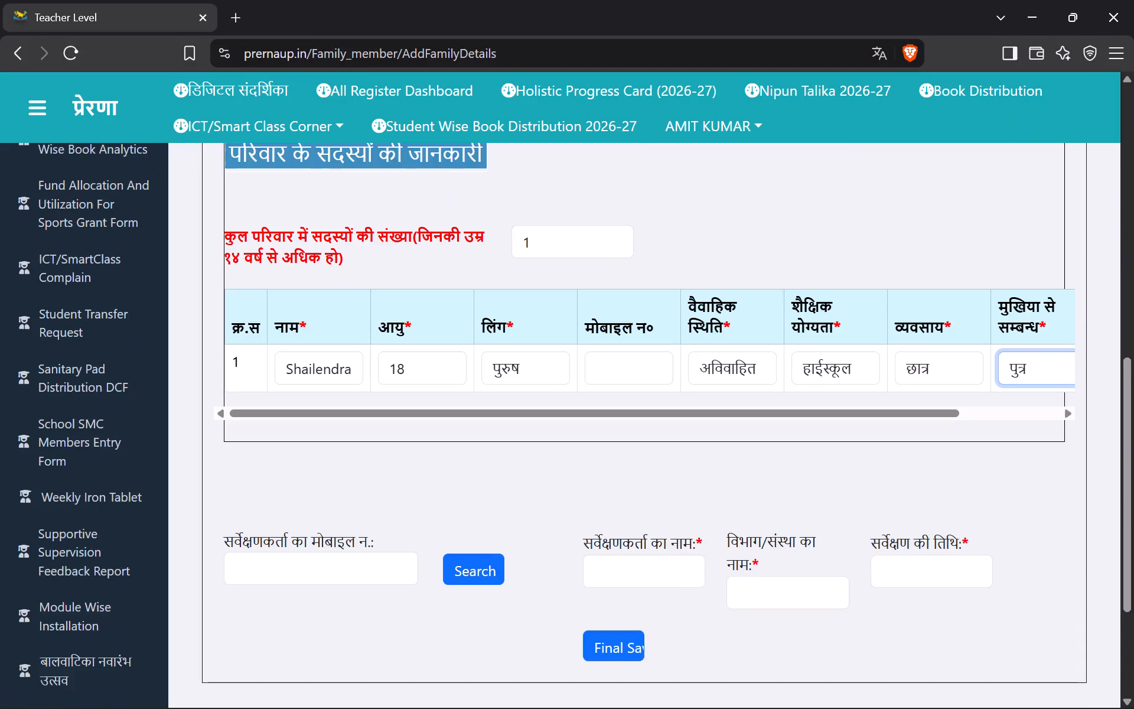
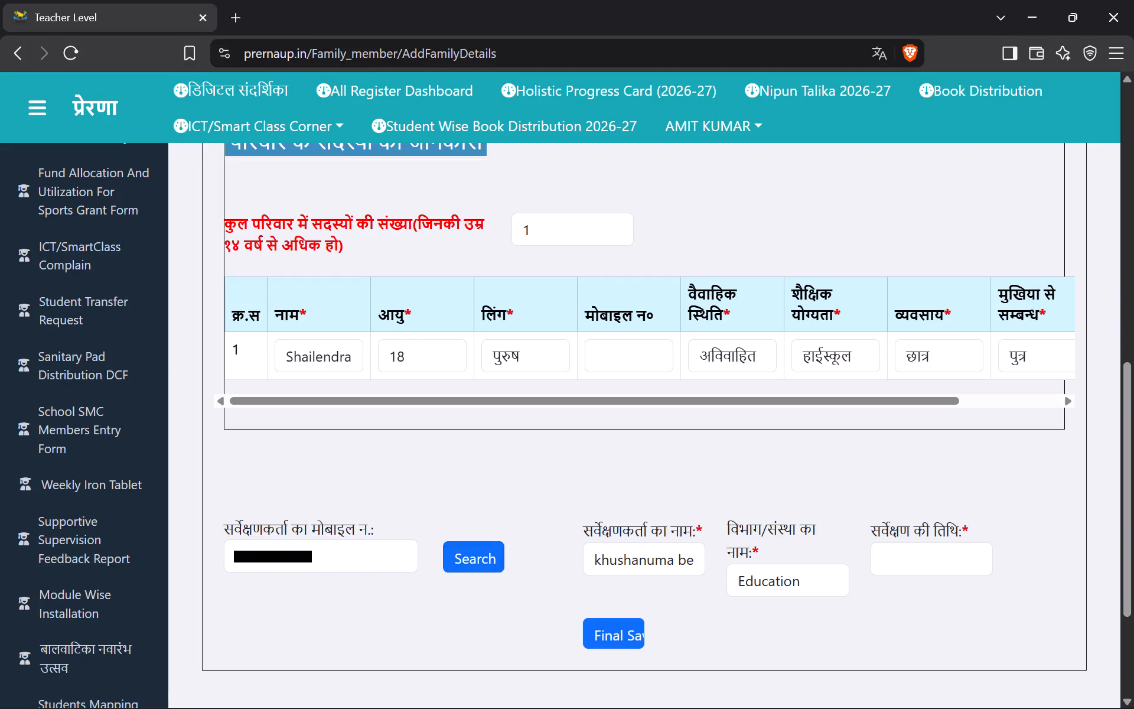
Set the survey date to 06/11/2026 and final-save the household's survey form.
drag(976, 571, 973, 571)
click(966, 563)
click(1073, 644)
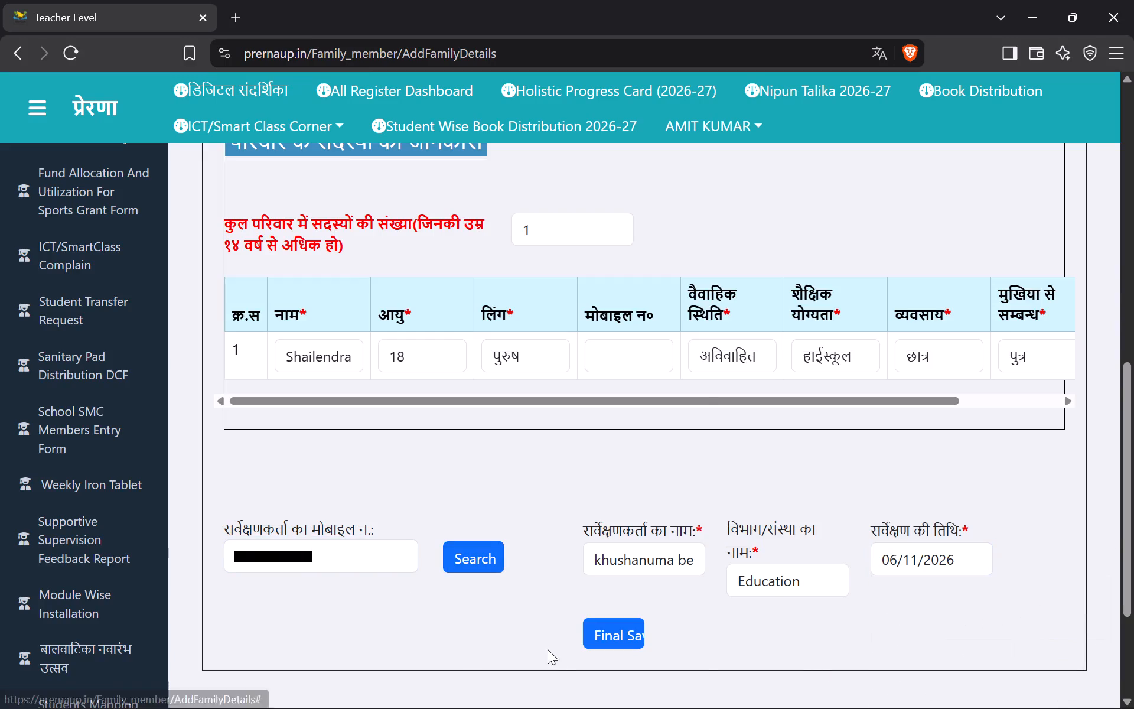
click(626, 635)
drag(445, 486, 462, 486)
click(559, 480)
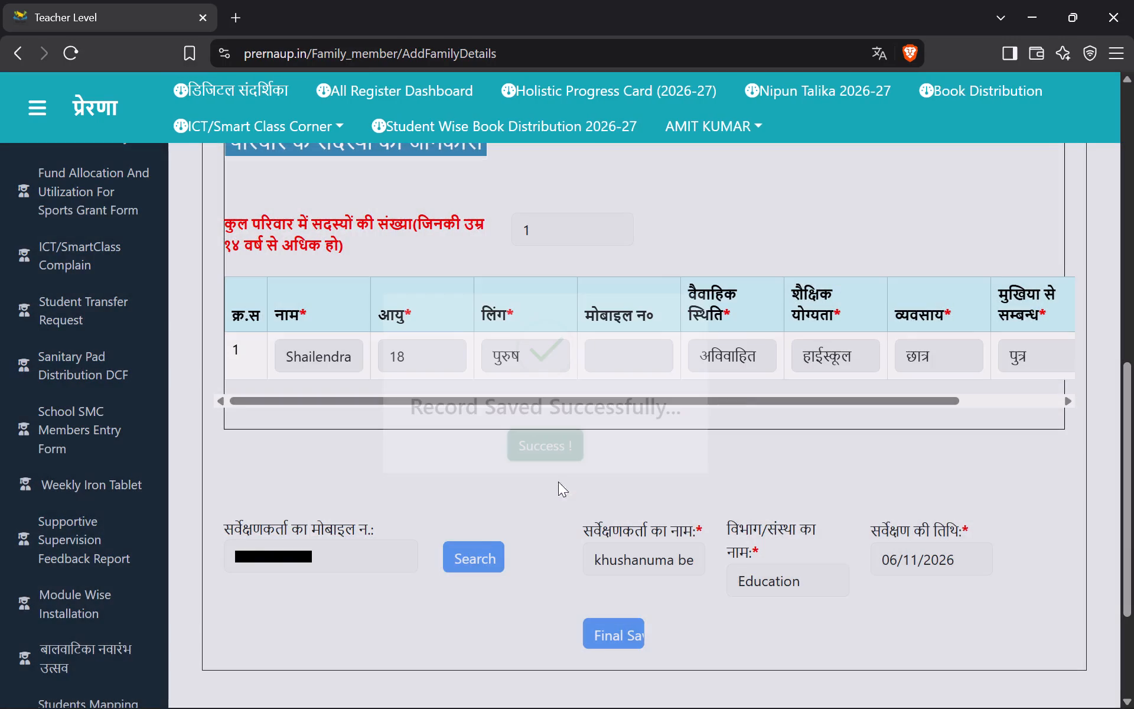
Return to the family survey report and open a blank form for adding another household head.
click(25, 36)
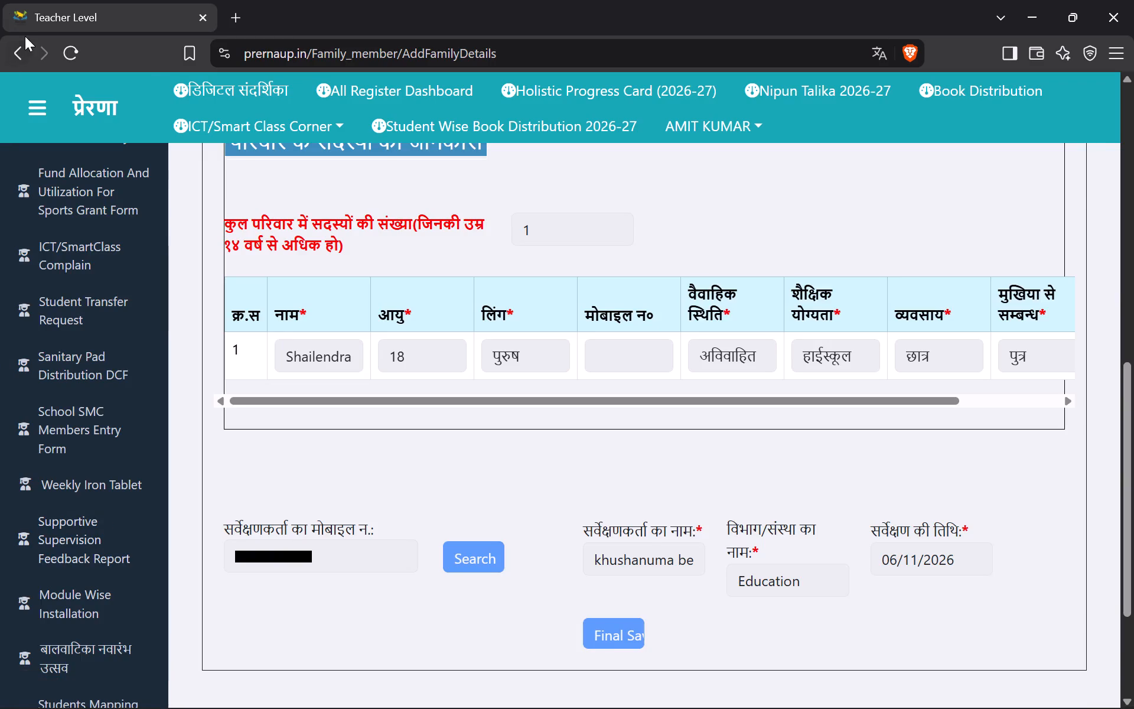
click(21, 43)
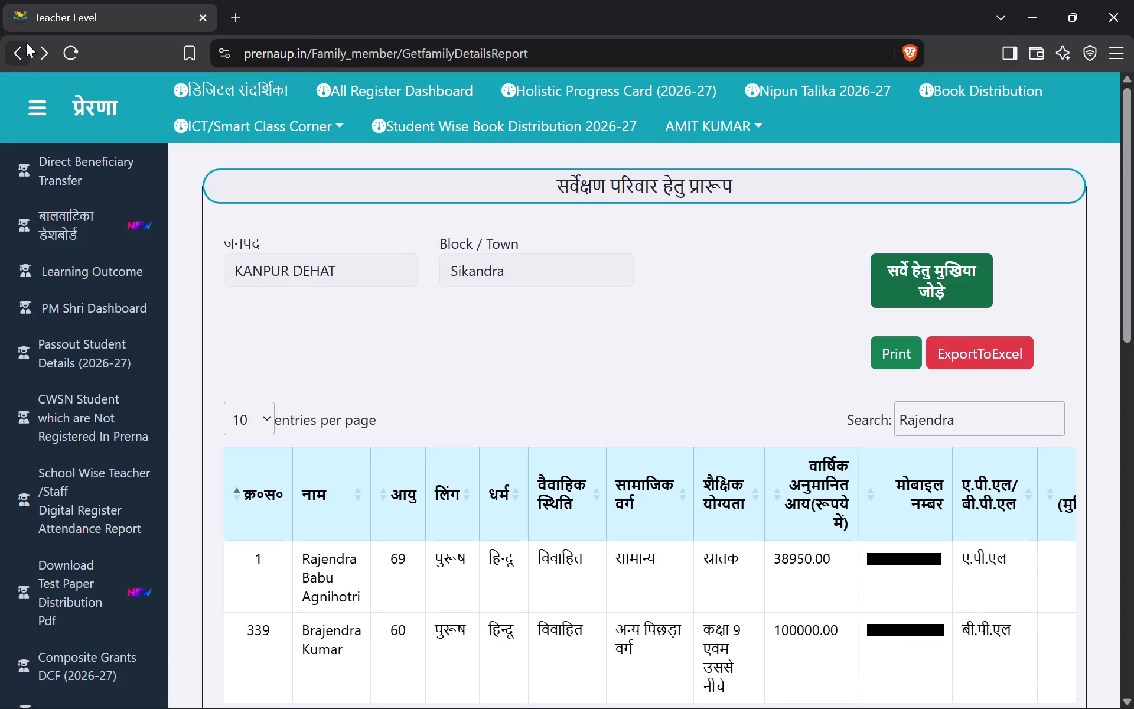
click(920, 313)
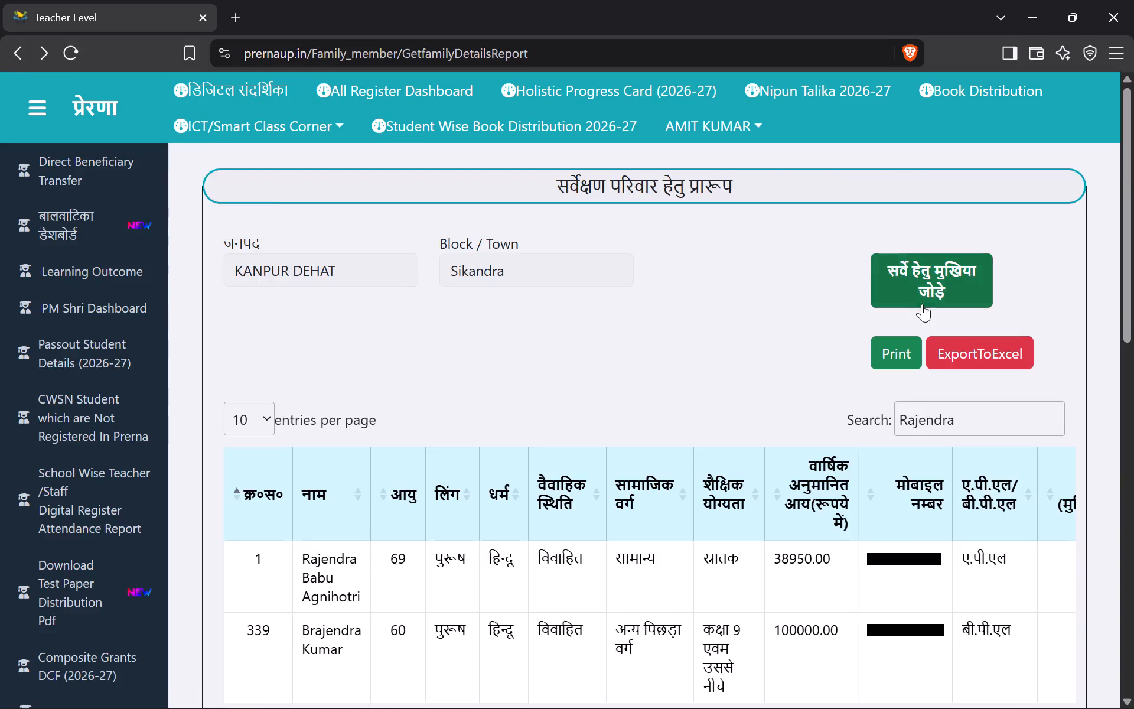
click(922, 304)
Set the area type to नगर पंचायत, body to सिकन्दरा, ward to 9-मोहम्मद नगर and mohalla name to Mohammad Nagar.
click(700, 306)
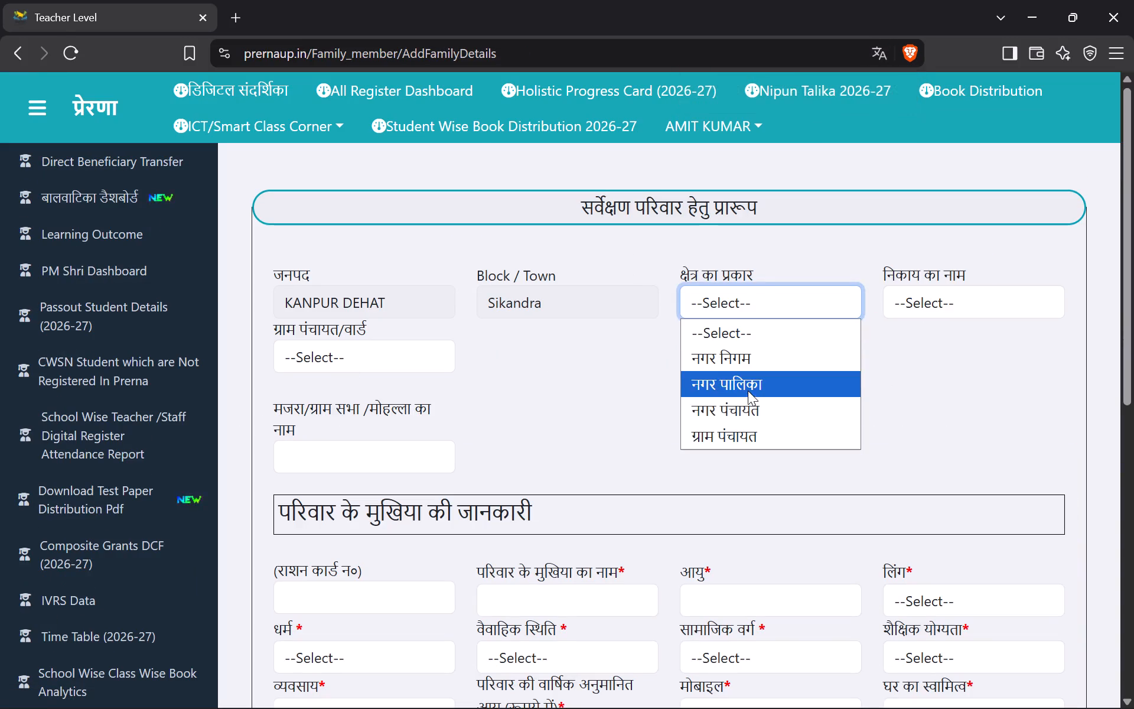
click(748, 407)
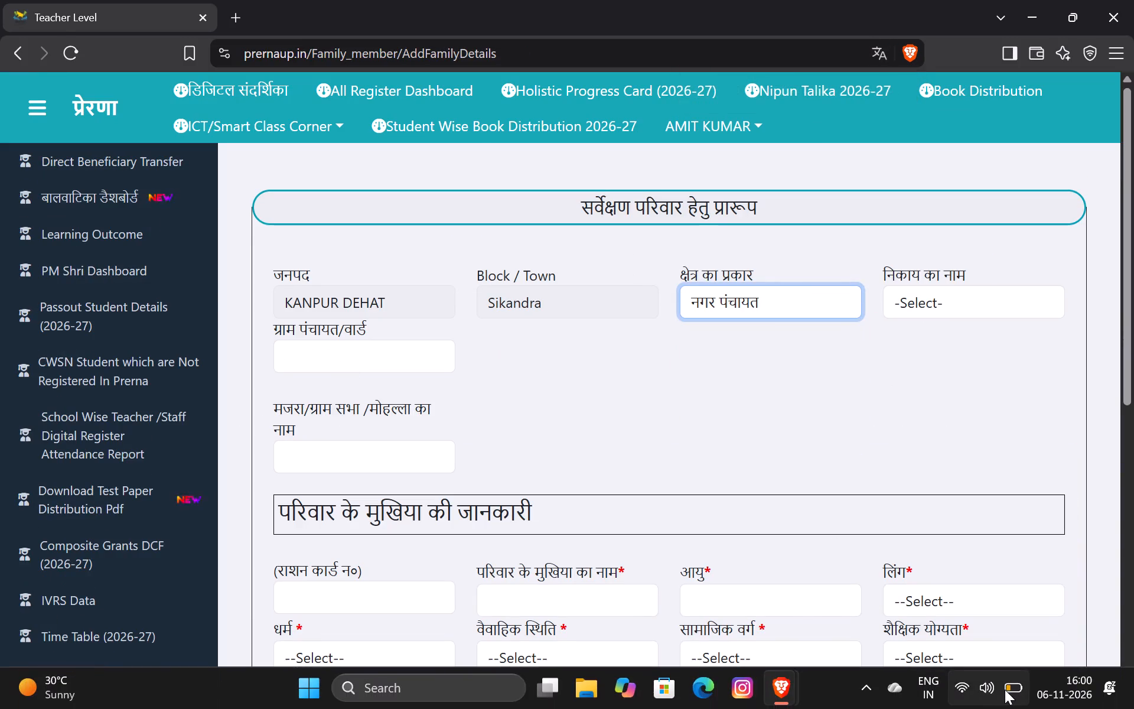
click(917, 309)
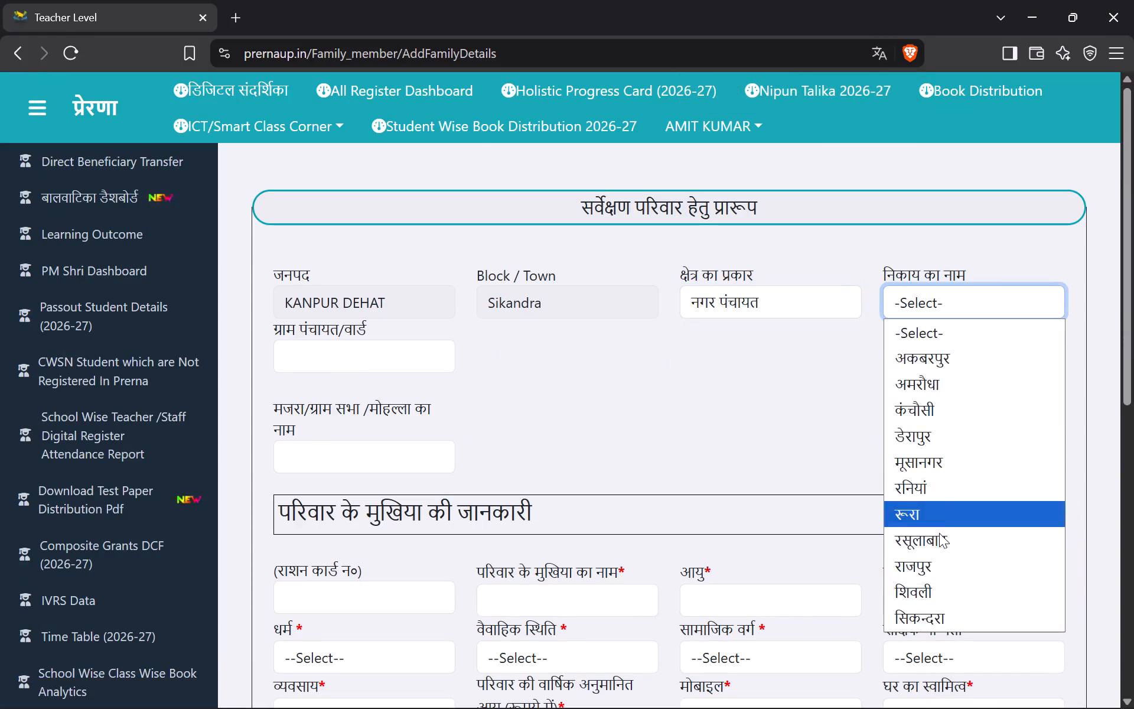
click(953, 619)
click(426, 333)
click(427, 353)
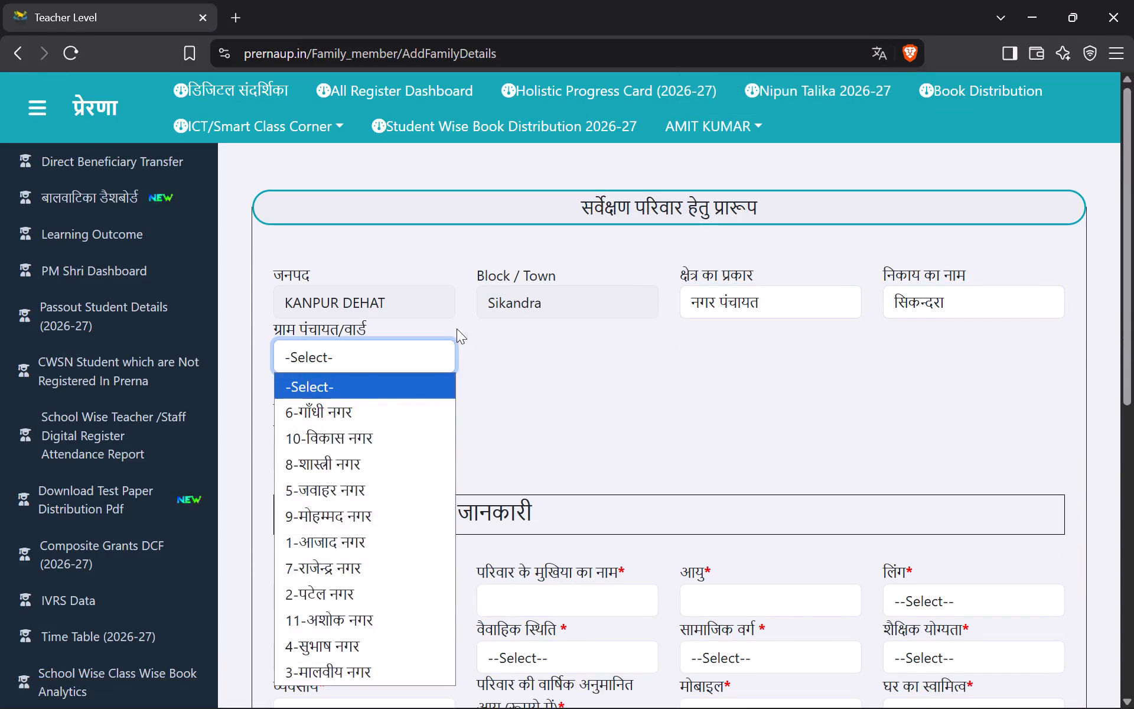
click(352, 523)
drag(348, 439, 345, 461)
click(347, 463)
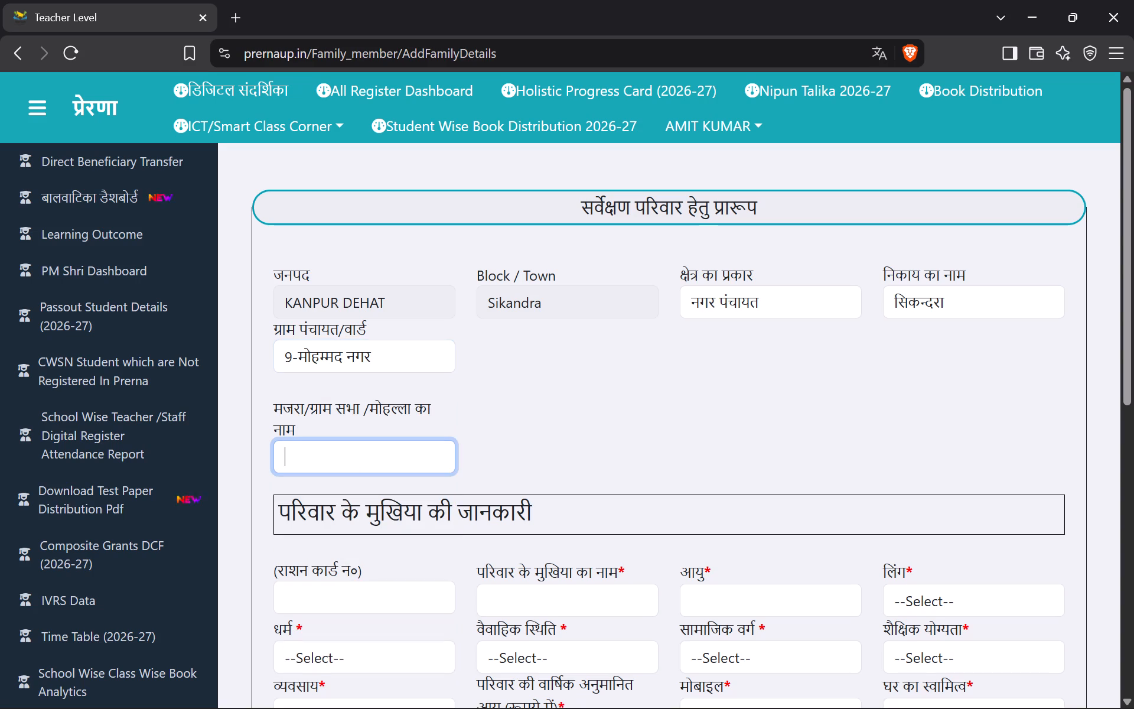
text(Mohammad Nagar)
Enter the household head's name, age 550 and gender महिला.
click(513, 590)
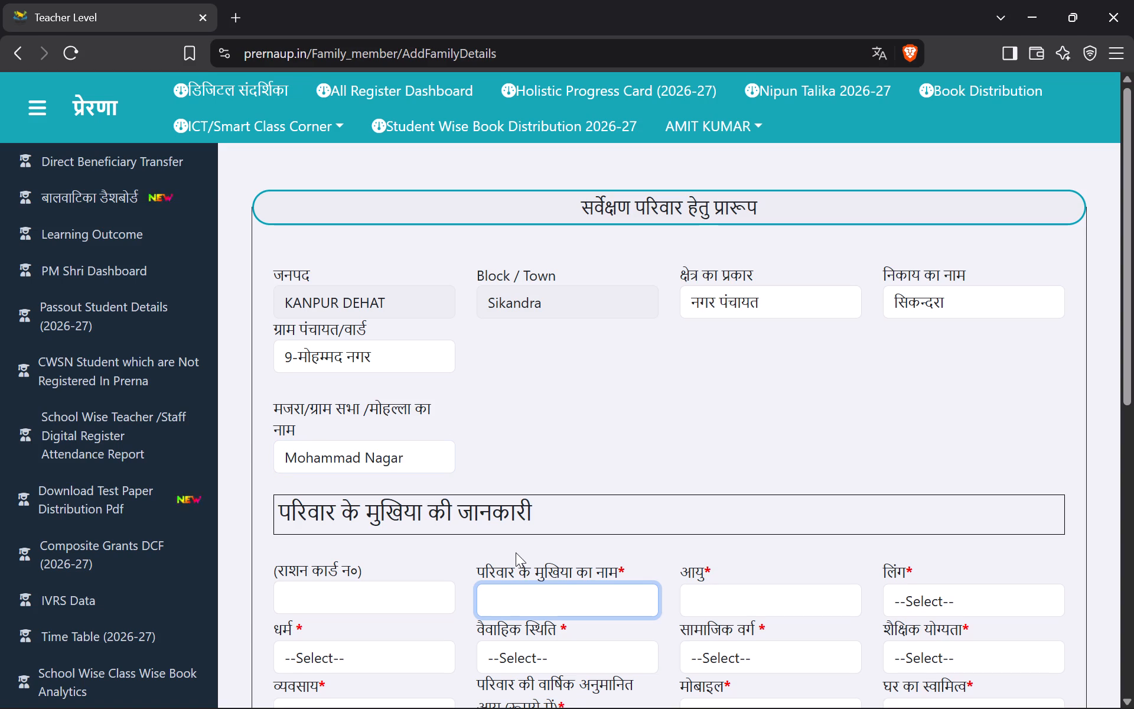
scroll(578, 587, down, 2)
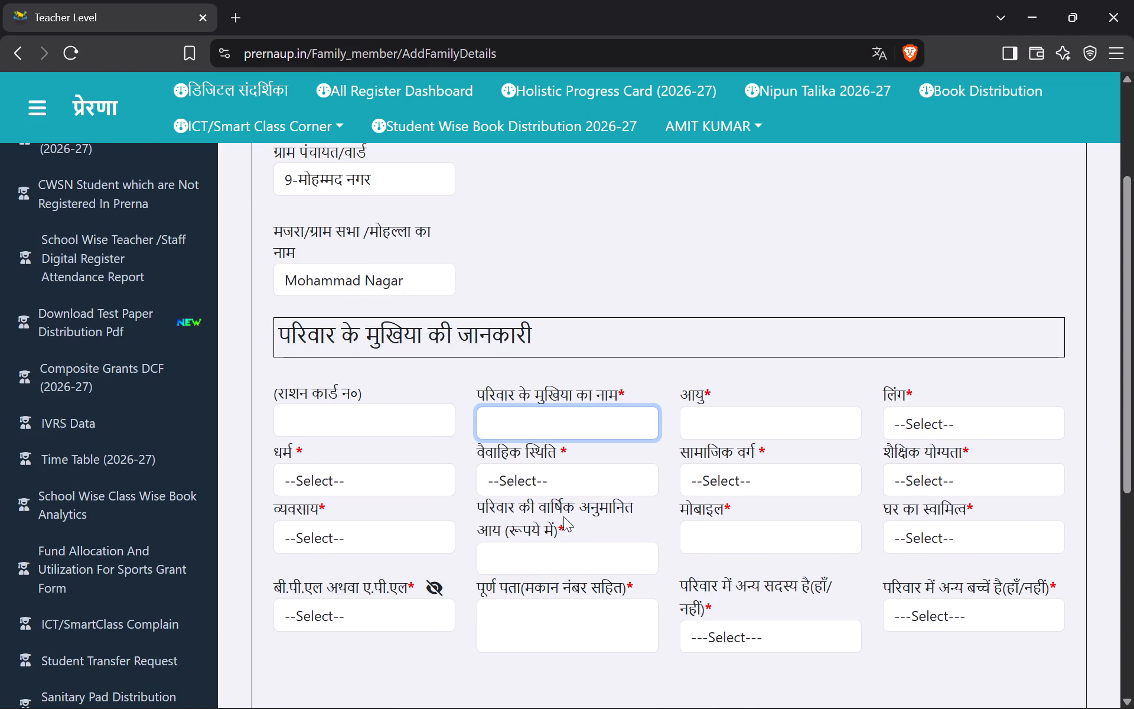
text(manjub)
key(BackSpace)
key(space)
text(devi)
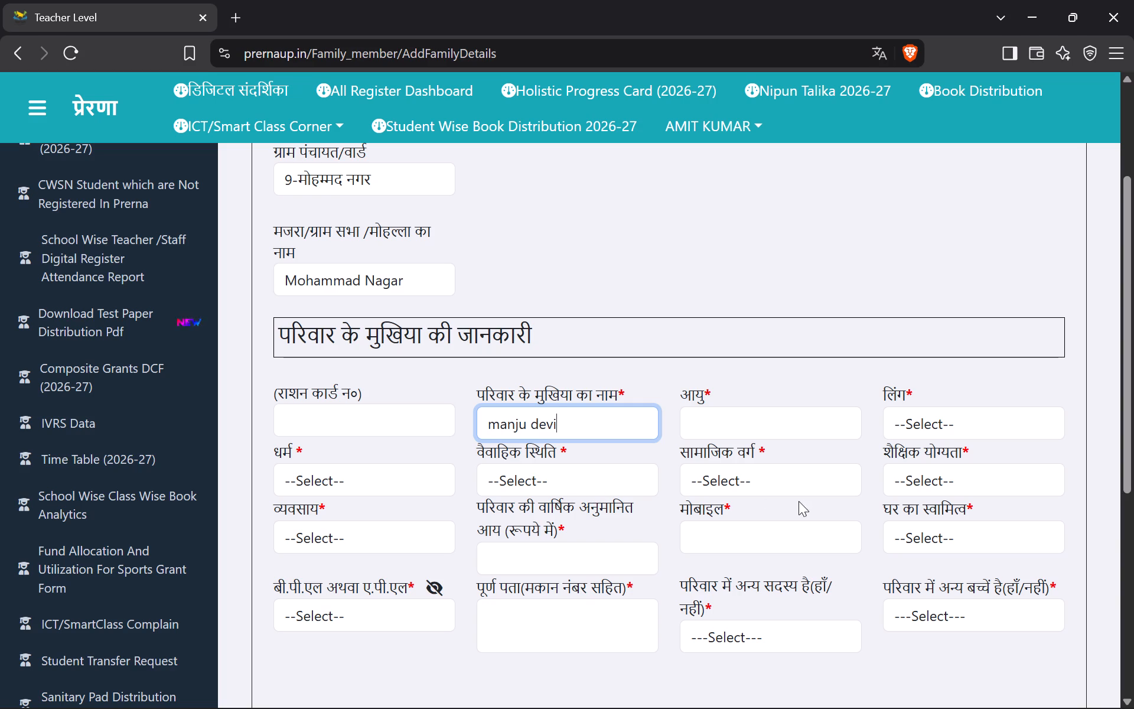
click(718, 412)
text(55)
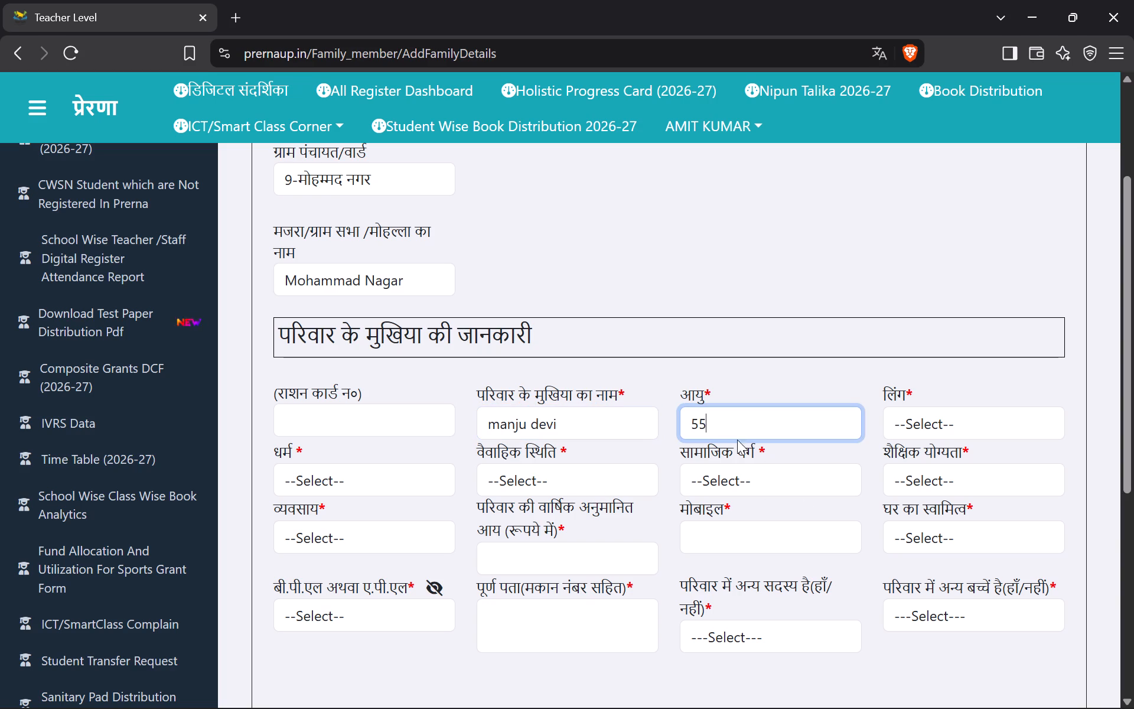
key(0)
click(937, 408)
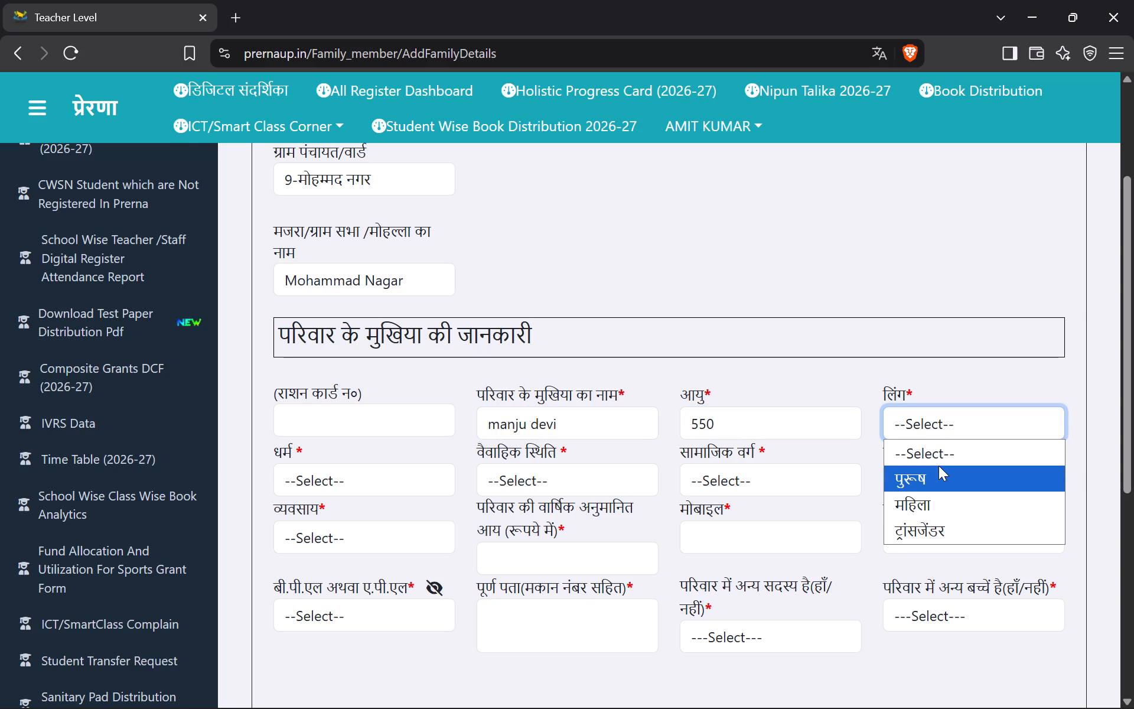
click(936, 499)
Set the head's religion to हिन्दू, marital status to विधवा and social category to अन्य पिछड़ा वर्ग.
click(311, 496)
click(343, 476)
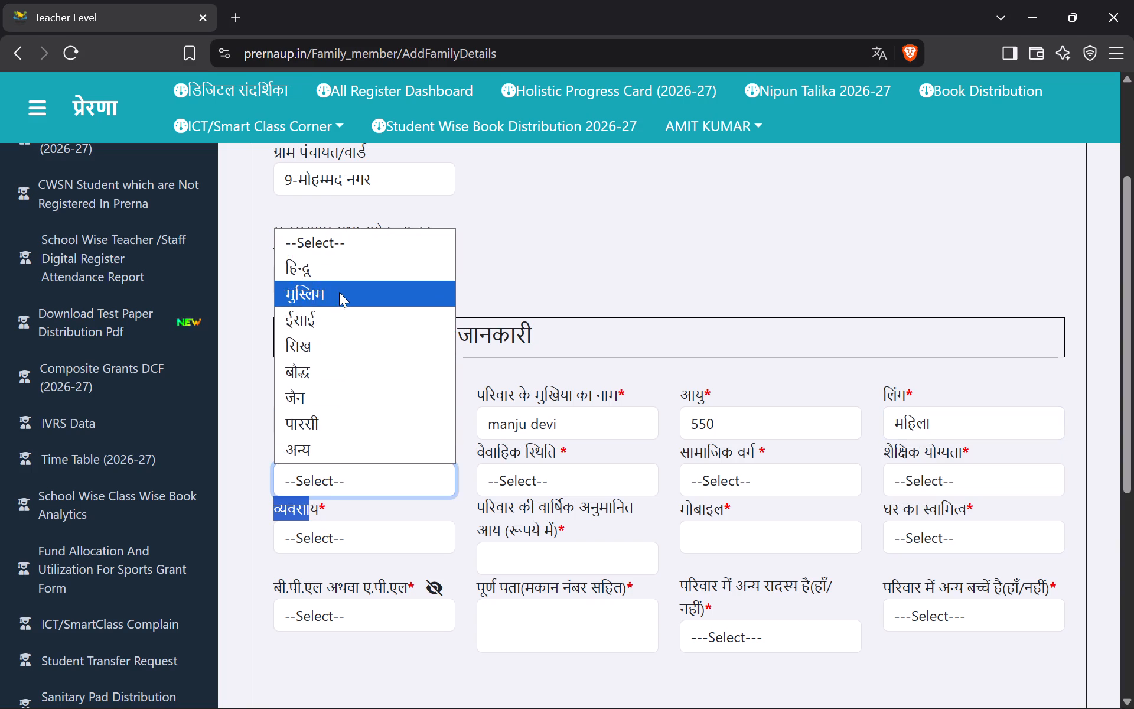
click(341, 271)
click(682, 273)
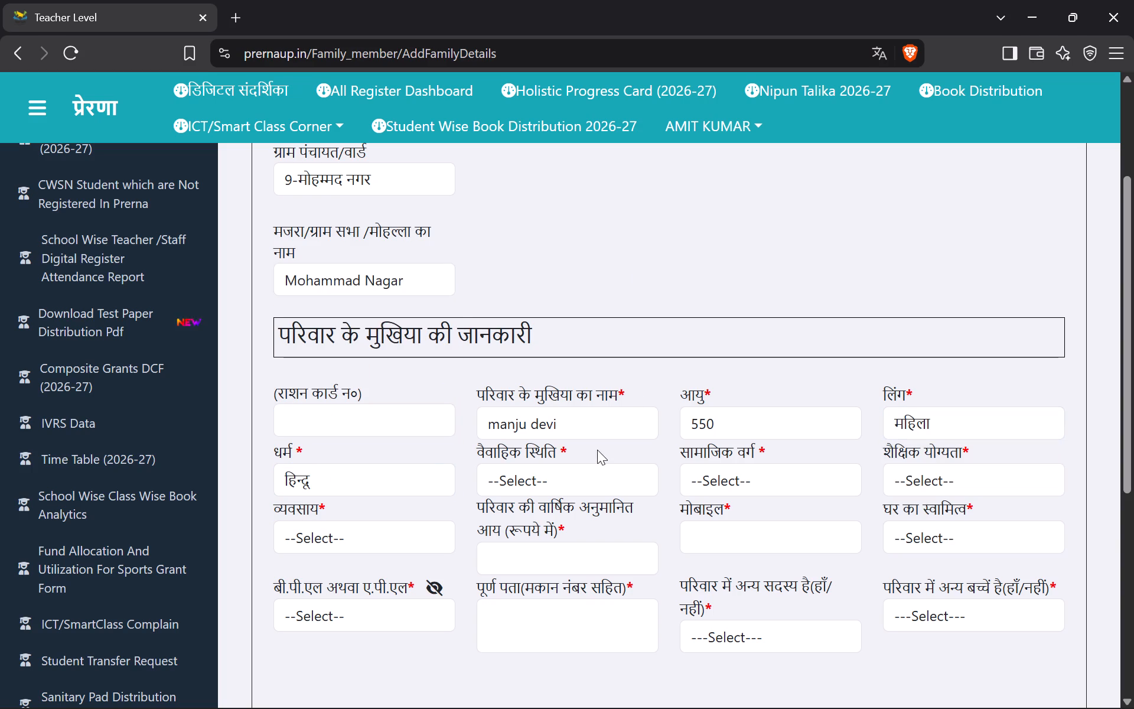
click(529, 475)
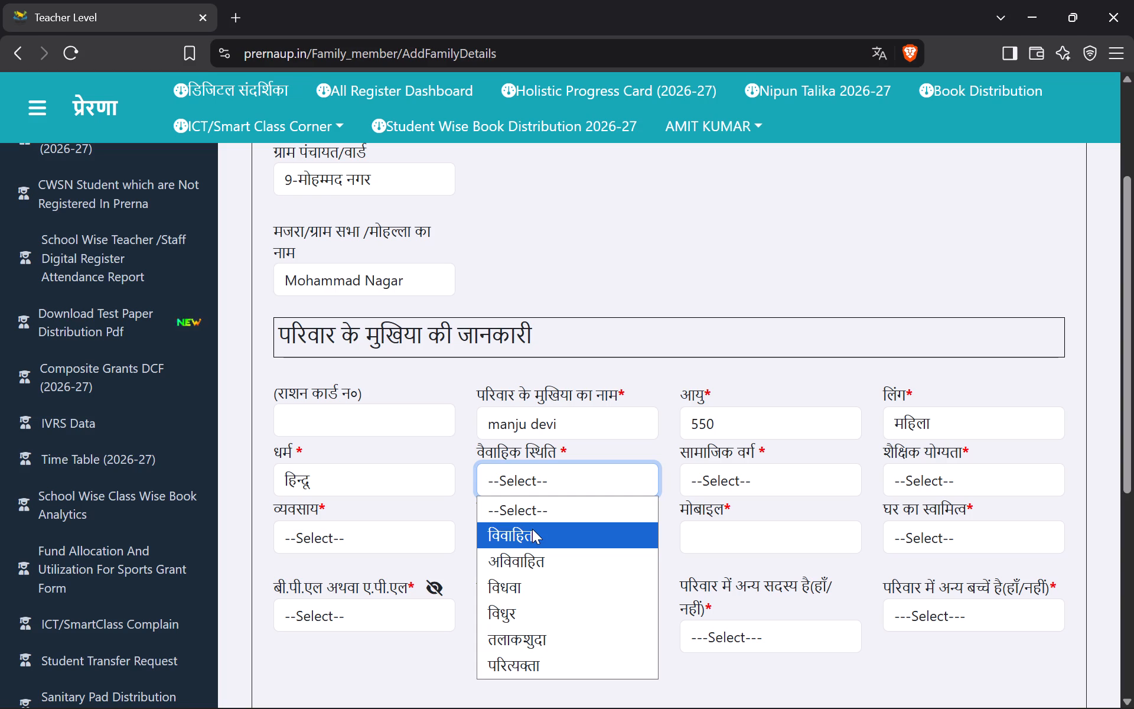
drag(532, 529, 534, 581)
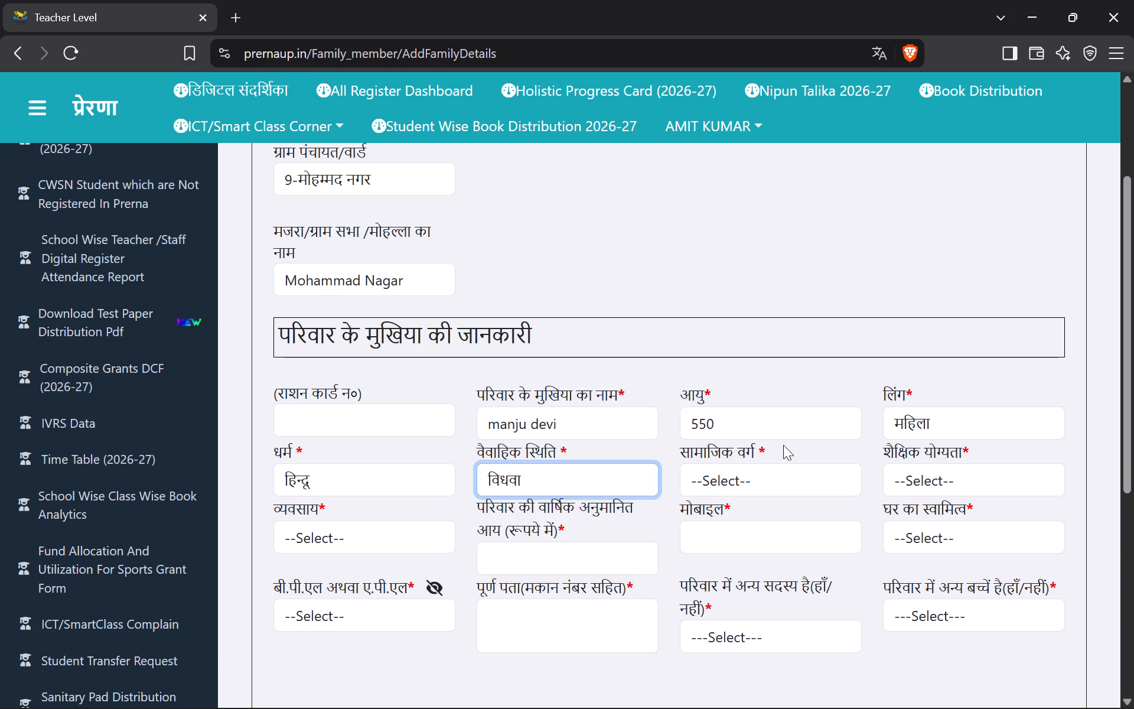
click(784, 445)
click(759, 483)
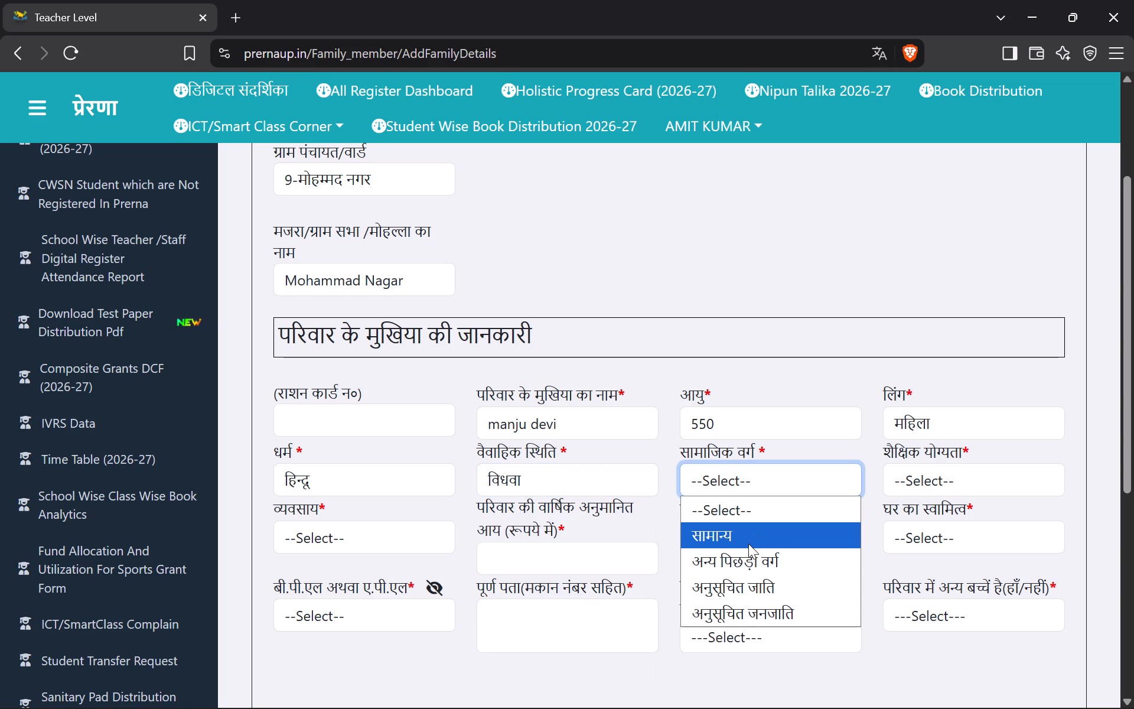
click(748, 559)
Set the head's educational qualification to इंटरमीडिएट, occupation to सरकारी कर्मचारी and the family's estimated annual income to 20000.
click(898, 481)
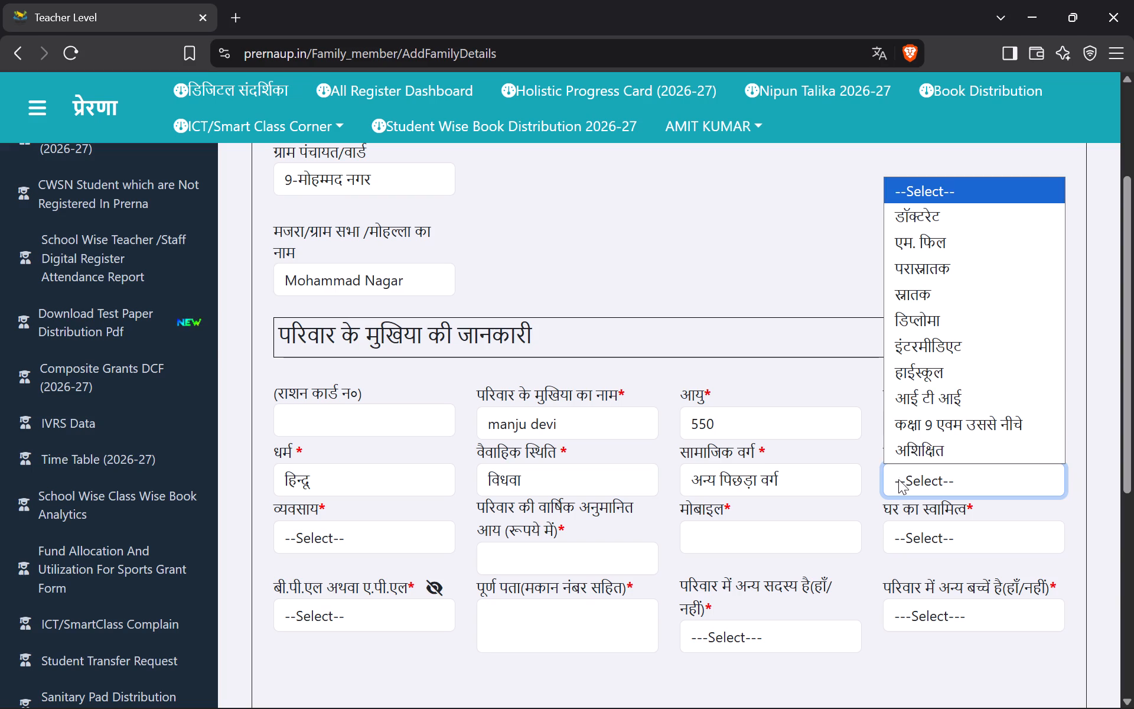
click(907, 346)
click(393, 544)
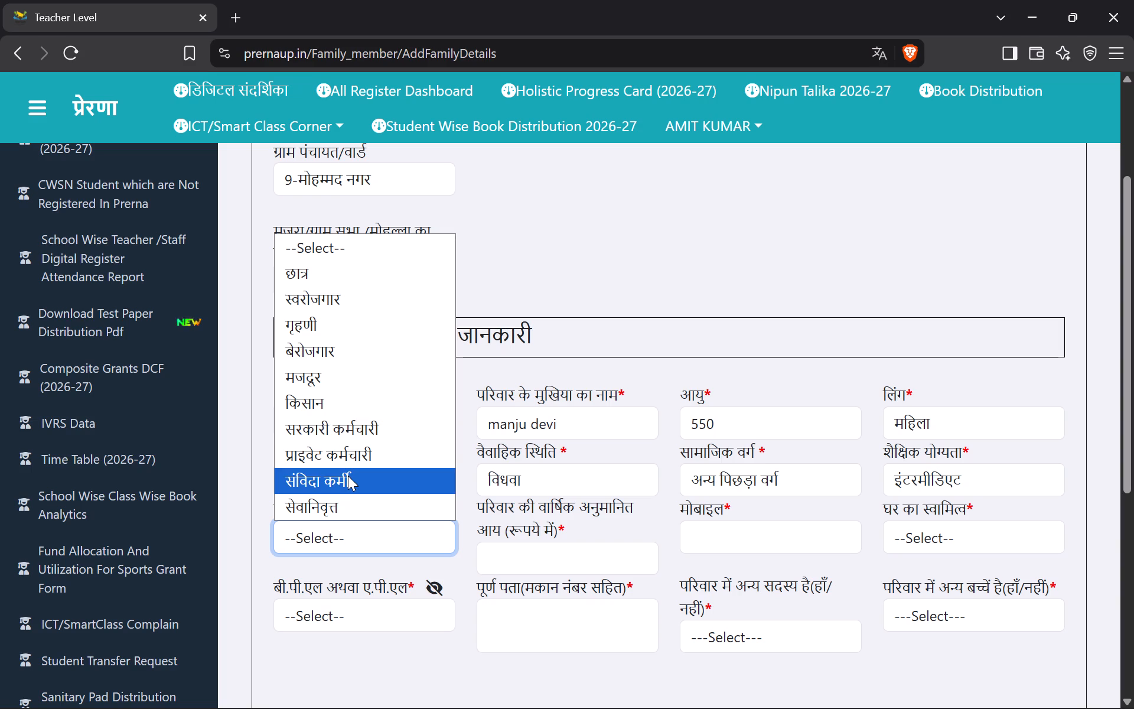
click(364, 433)
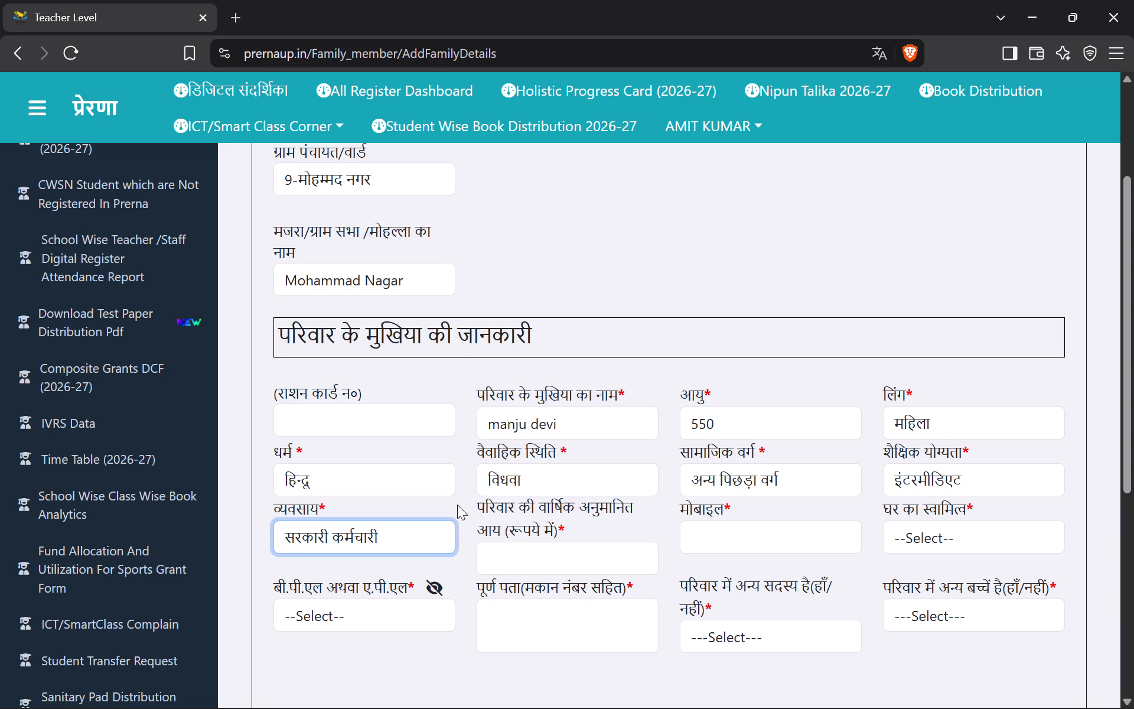
click(501, 554)
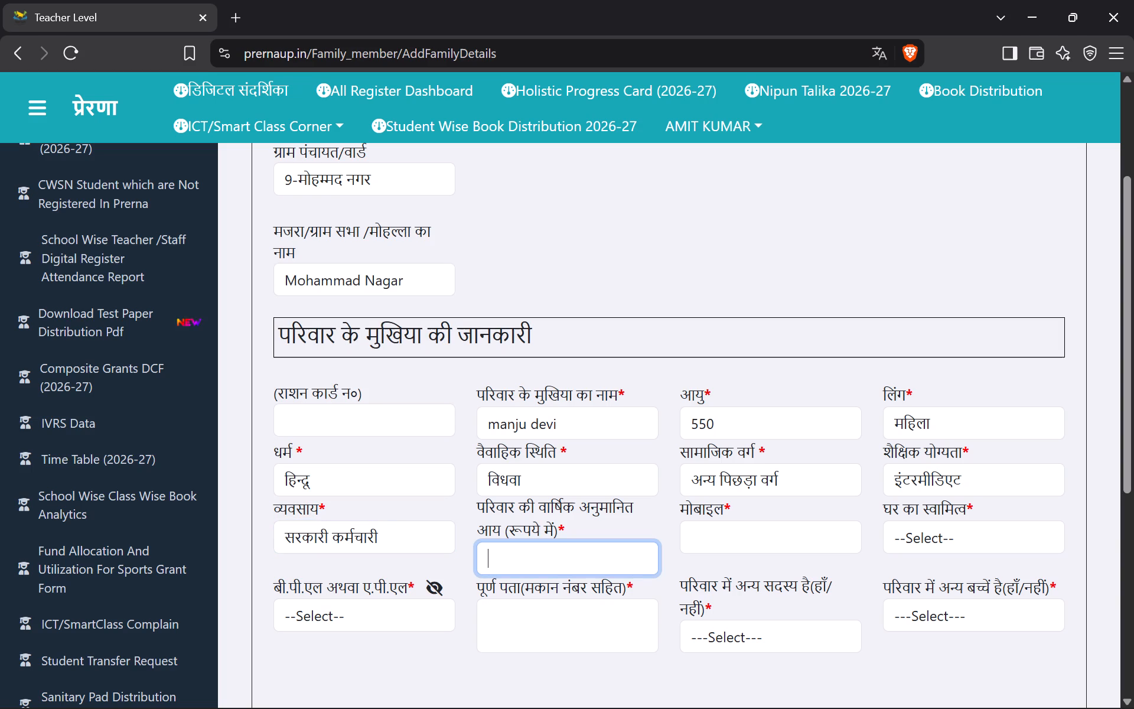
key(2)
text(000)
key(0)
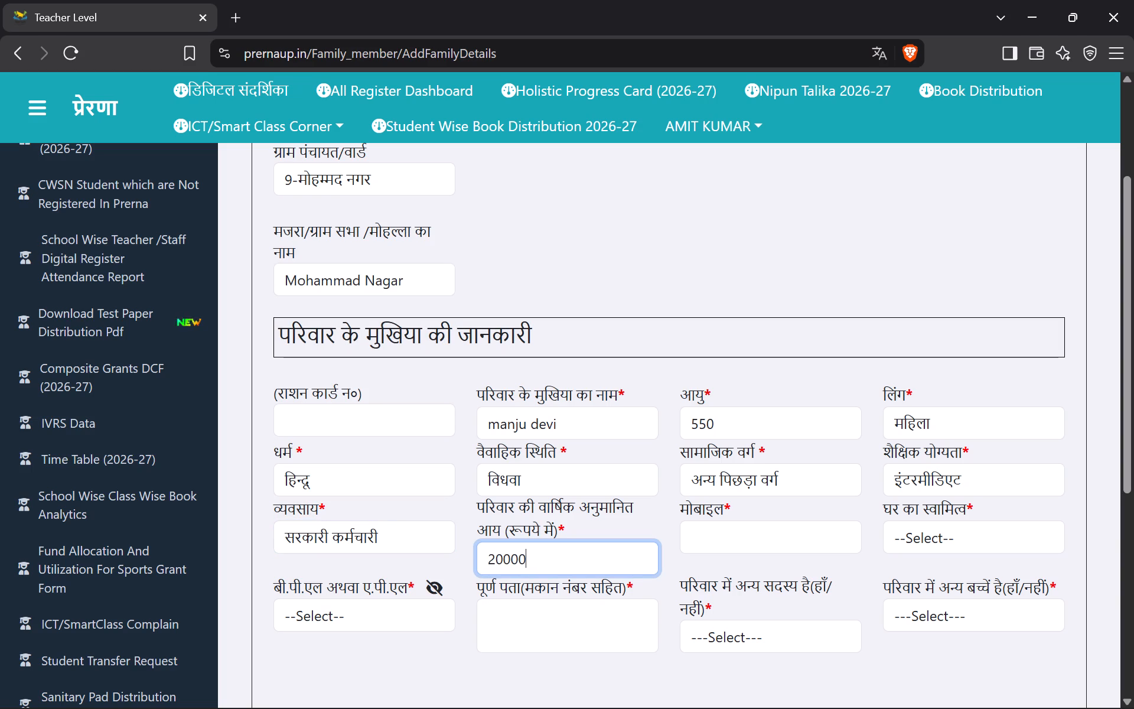
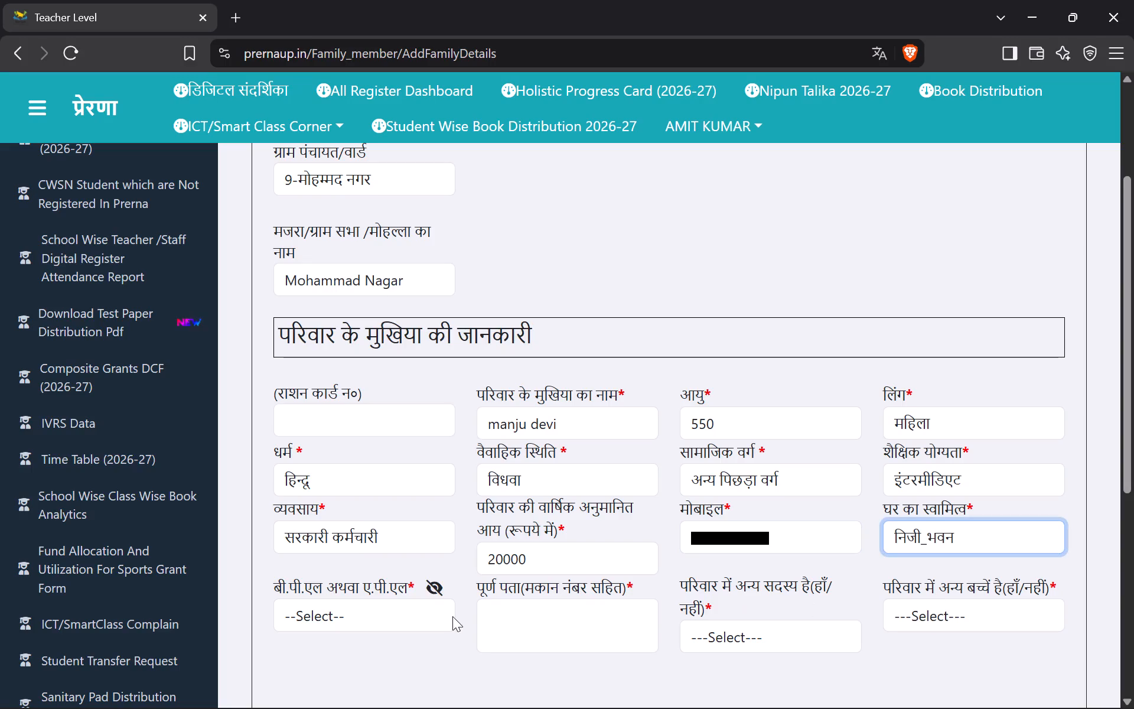
Set the household's poverty category to बी.पी.एल and enter the mohalla name as the full address.
click(402, 613)
drag(372, 585, 386, 592)
click(517, 653)
click(528, 637)
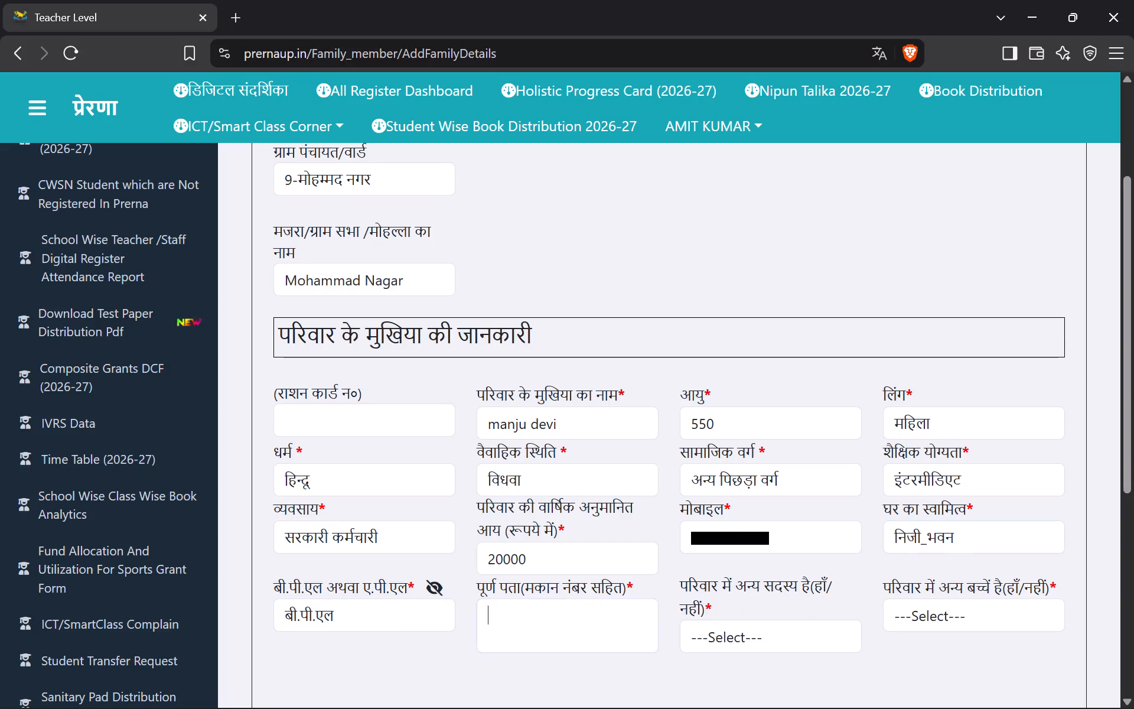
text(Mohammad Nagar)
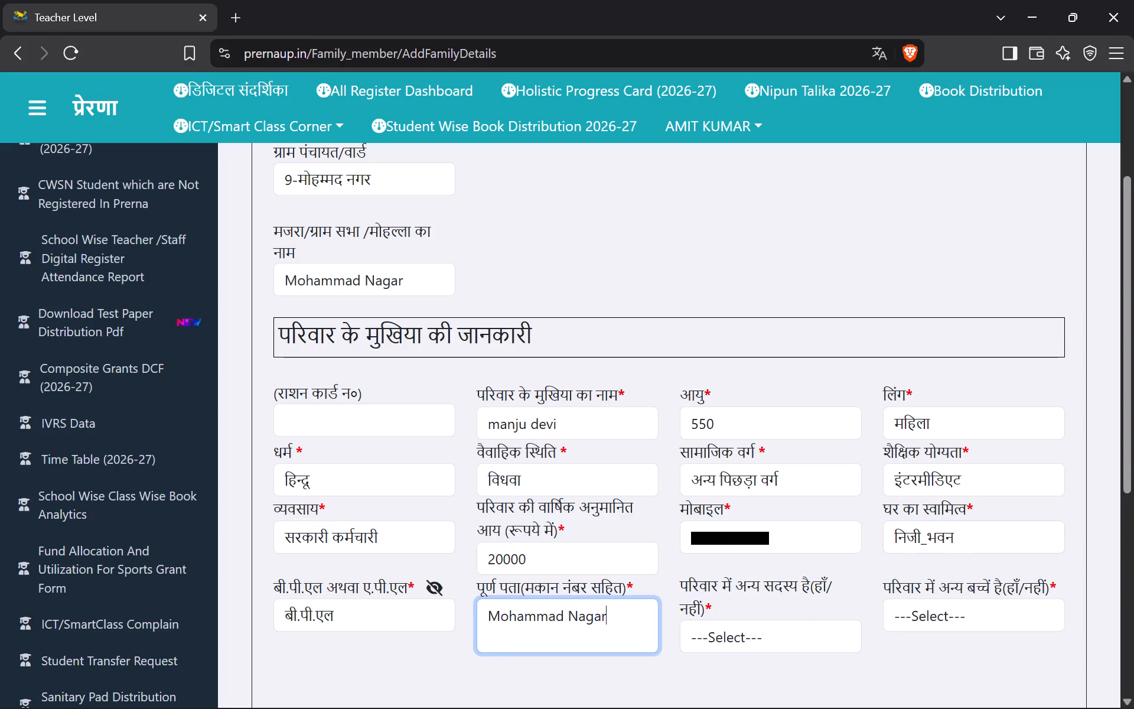
Answer हाँ for other family members and नहीं for other children, and acknowledge the responsibility notice.
click(747, 633)
click(739, 572)
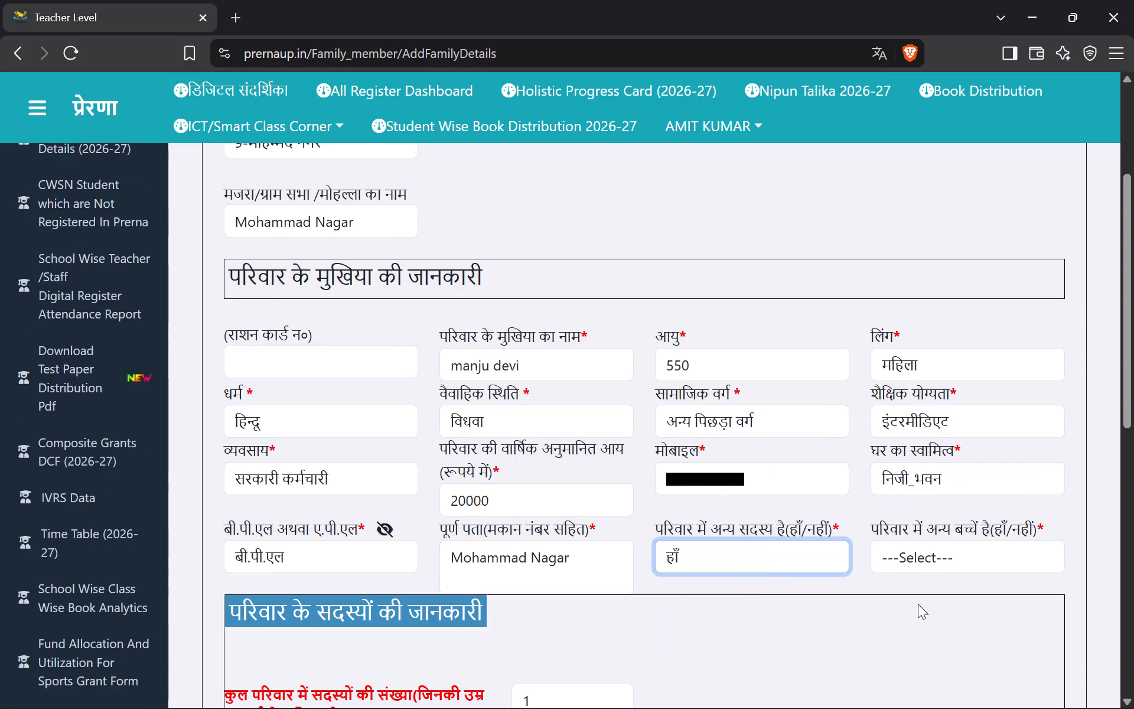
click(917, 548)
click(911, 635)
scroll(673, 596, down, 3)
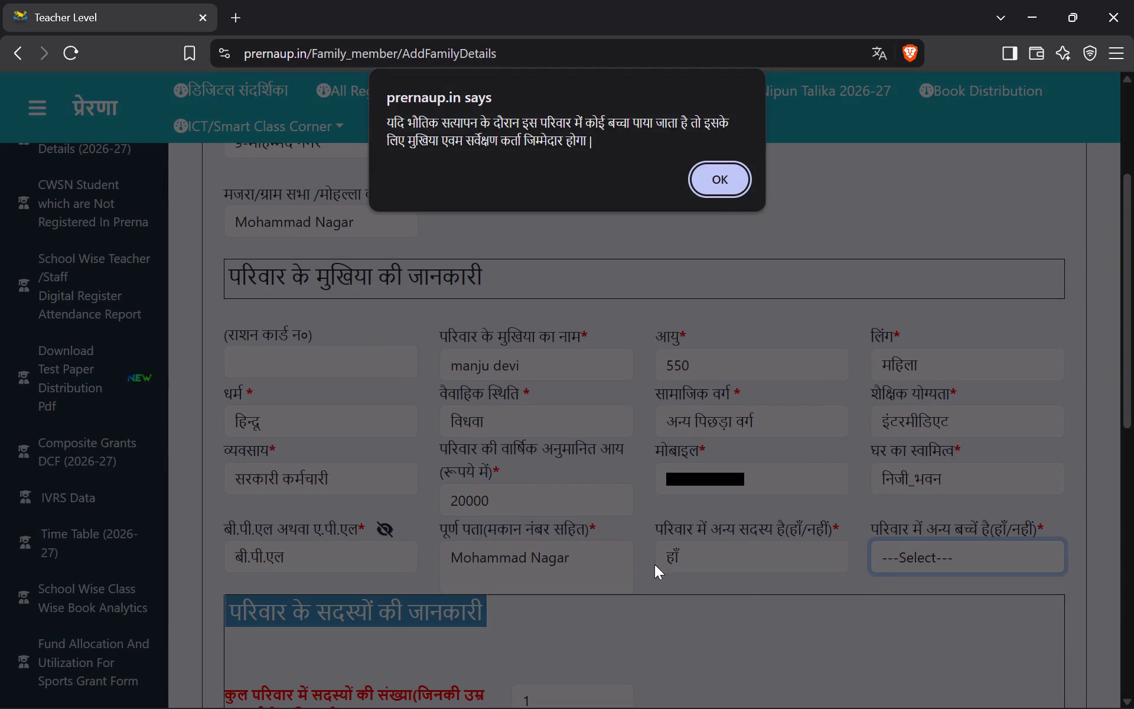
click(716, 194)
click(706, 170)
Enter the first family member's name, age 30 and gender पुरुष in the members table.
scroll(536, 328, down, 5)
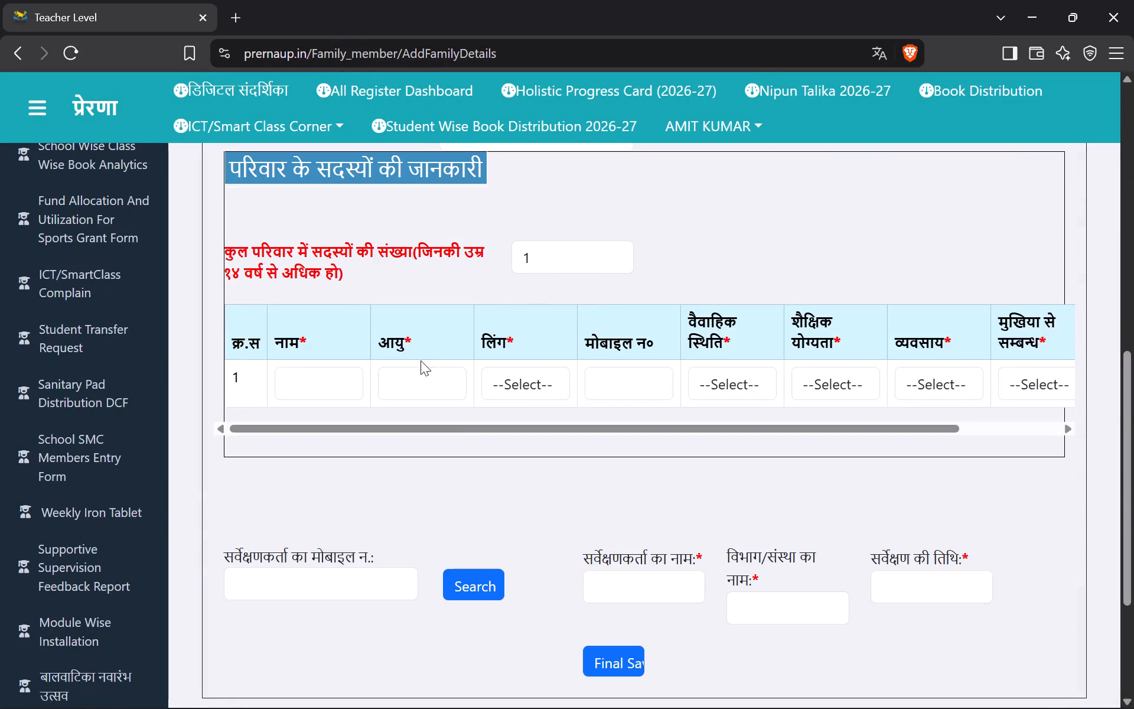
click(334, 395)
key(shift+a)
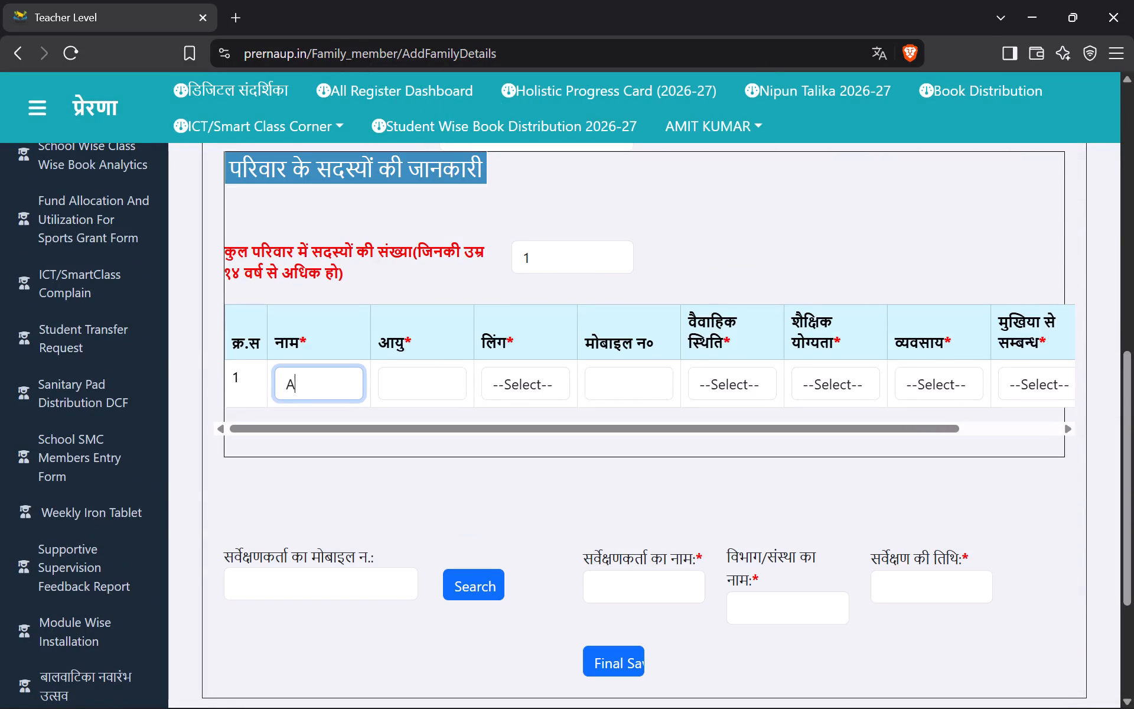
text(lok)
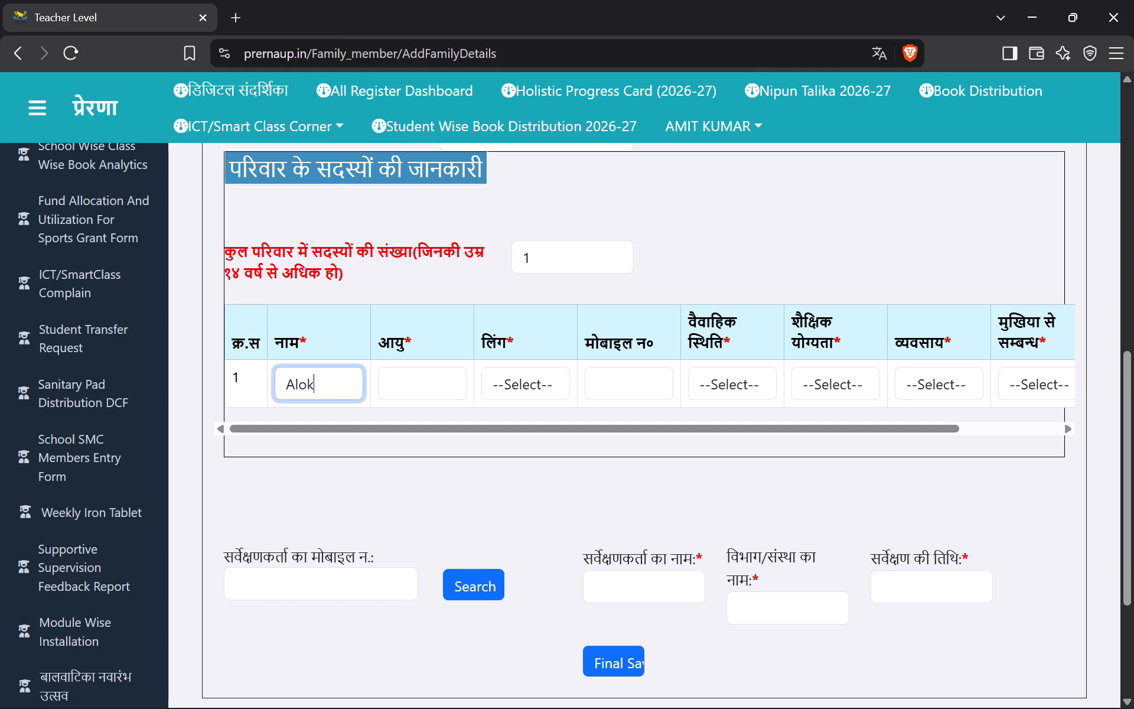
click(437, 382)
text(30)
click(494, 387)
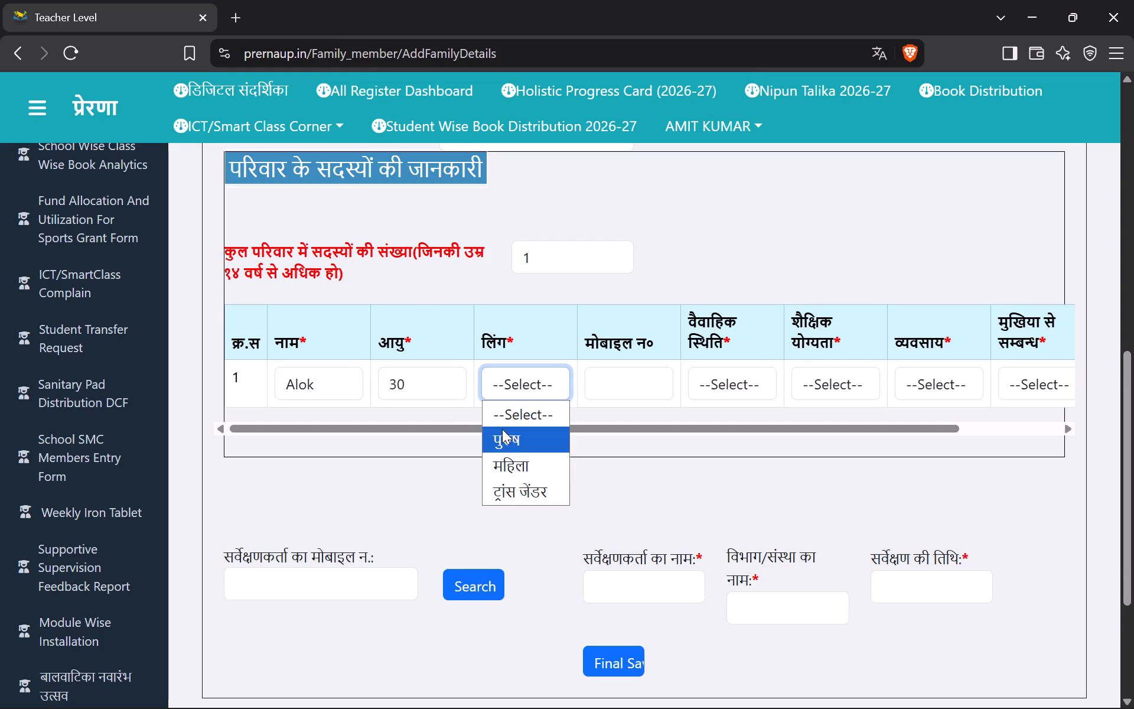
click(502, 430)
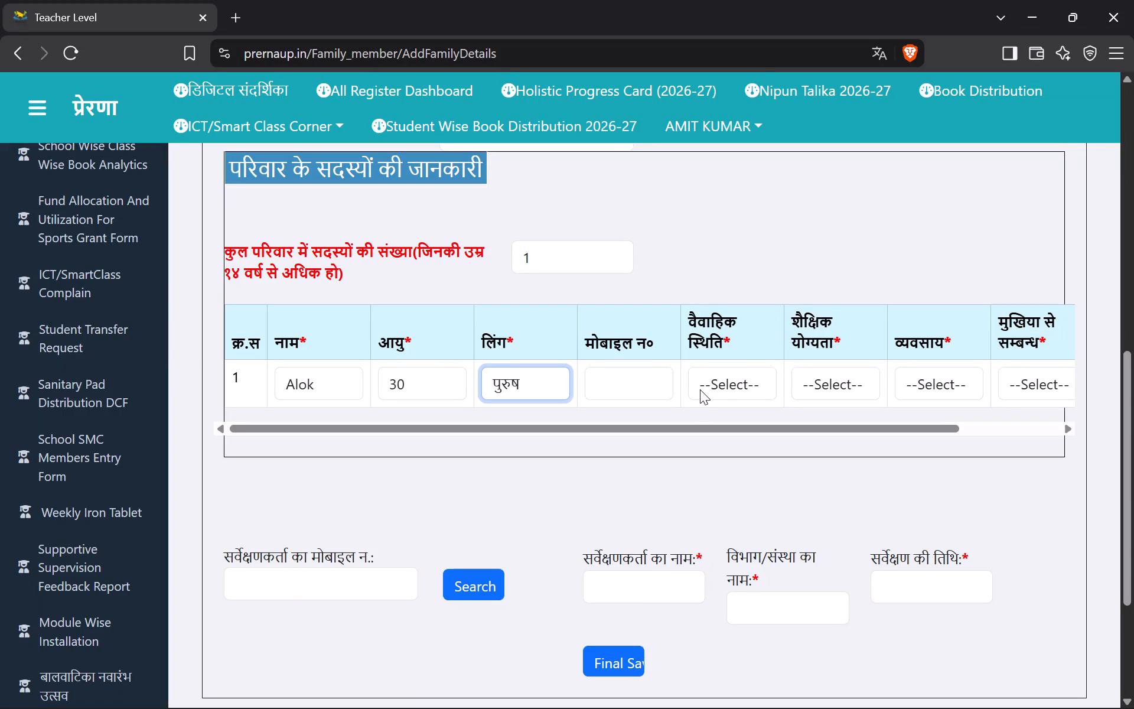
Set the member's marital status to अविवाहित, educational qualification to स्नातक and occupation to छात्र.
click(728, 384)
drag(719, 438, 720, 454)
click(826, 383)
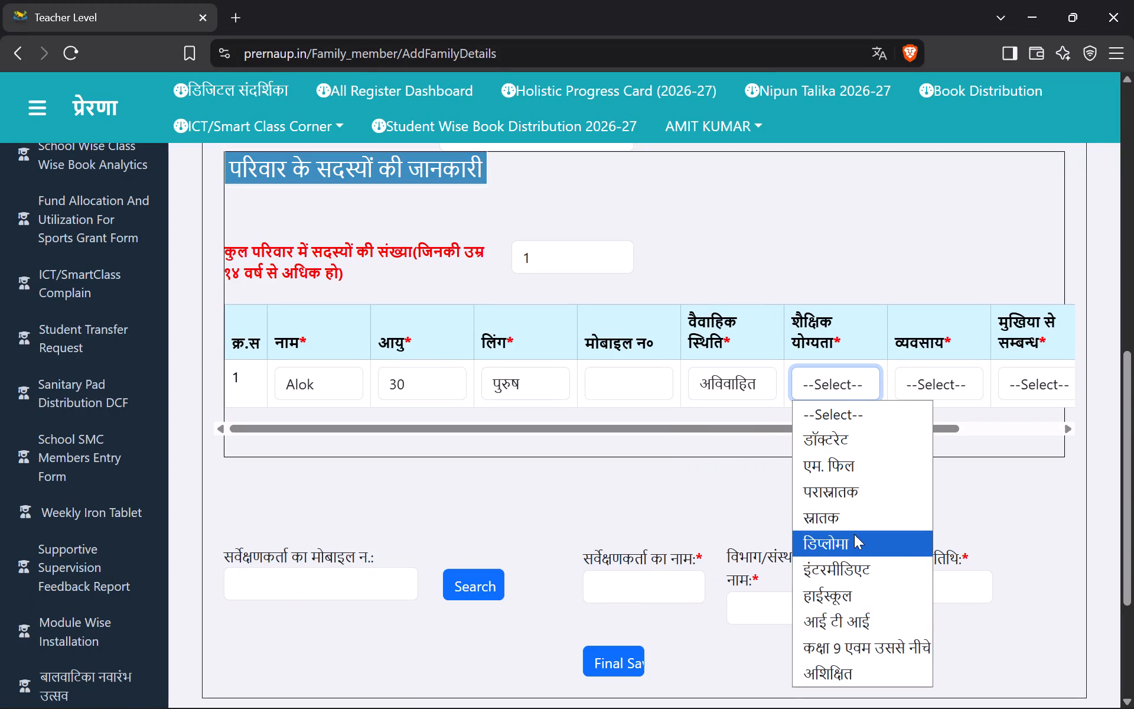
click(850, 516)
click(933, 381)
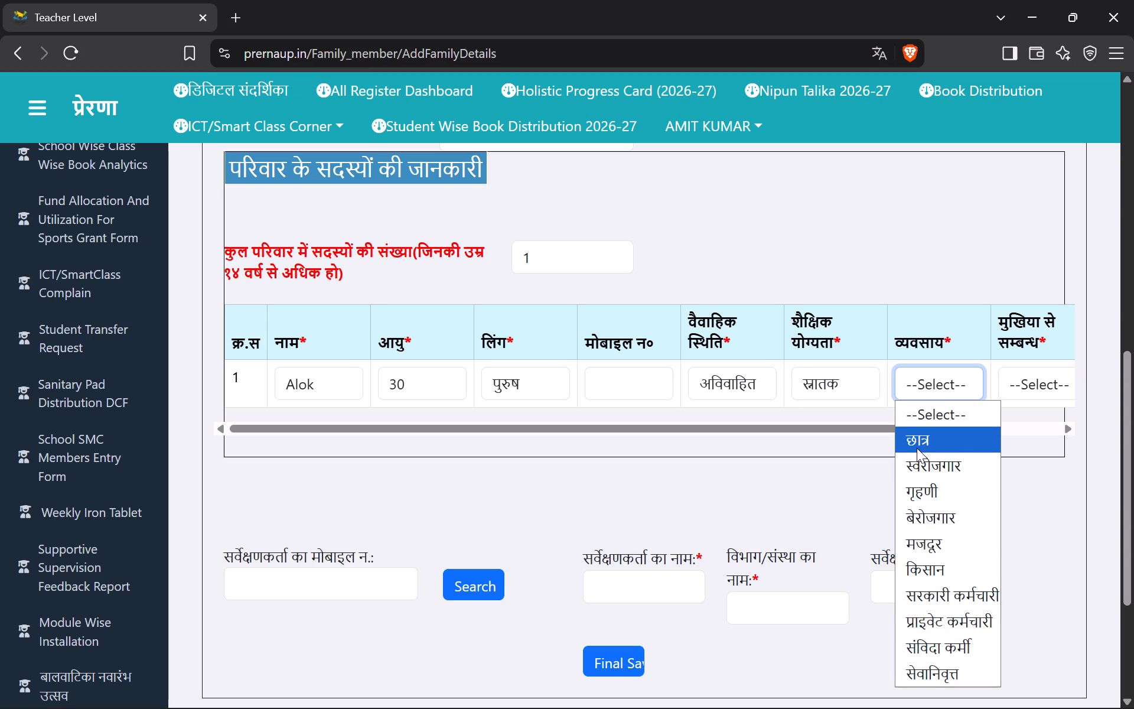
click(917, 448)
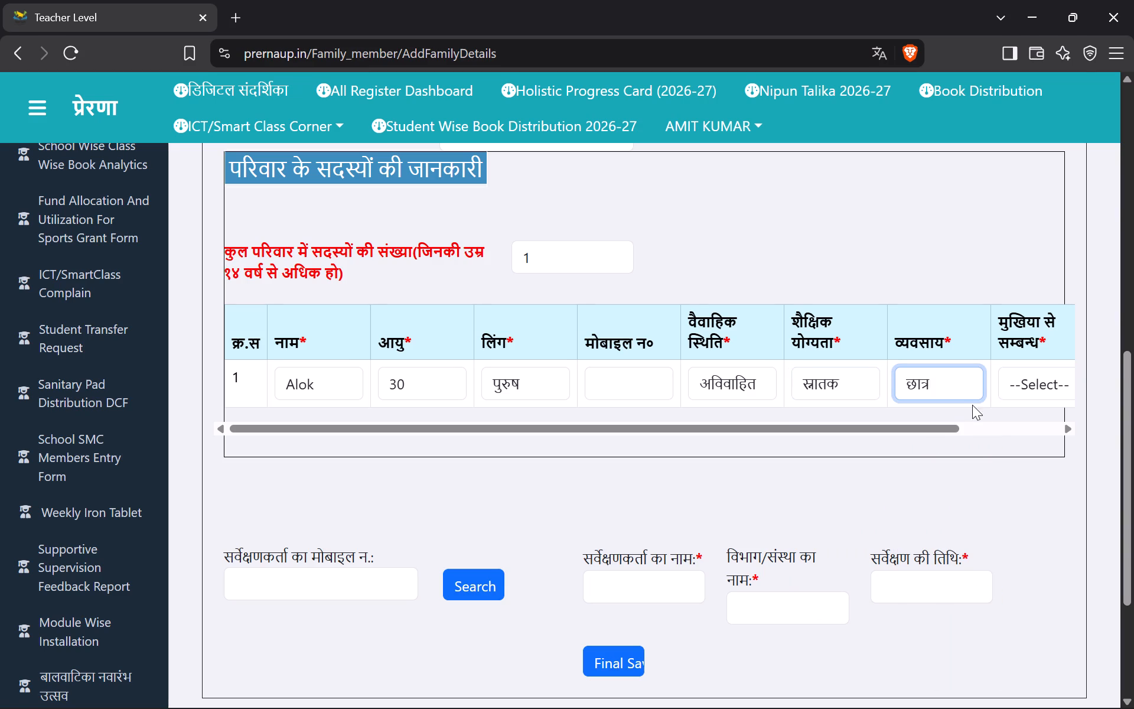
Choose the member's relationship to the household head.
click(1012, 391)
scroll(1014, 353, down, 7)
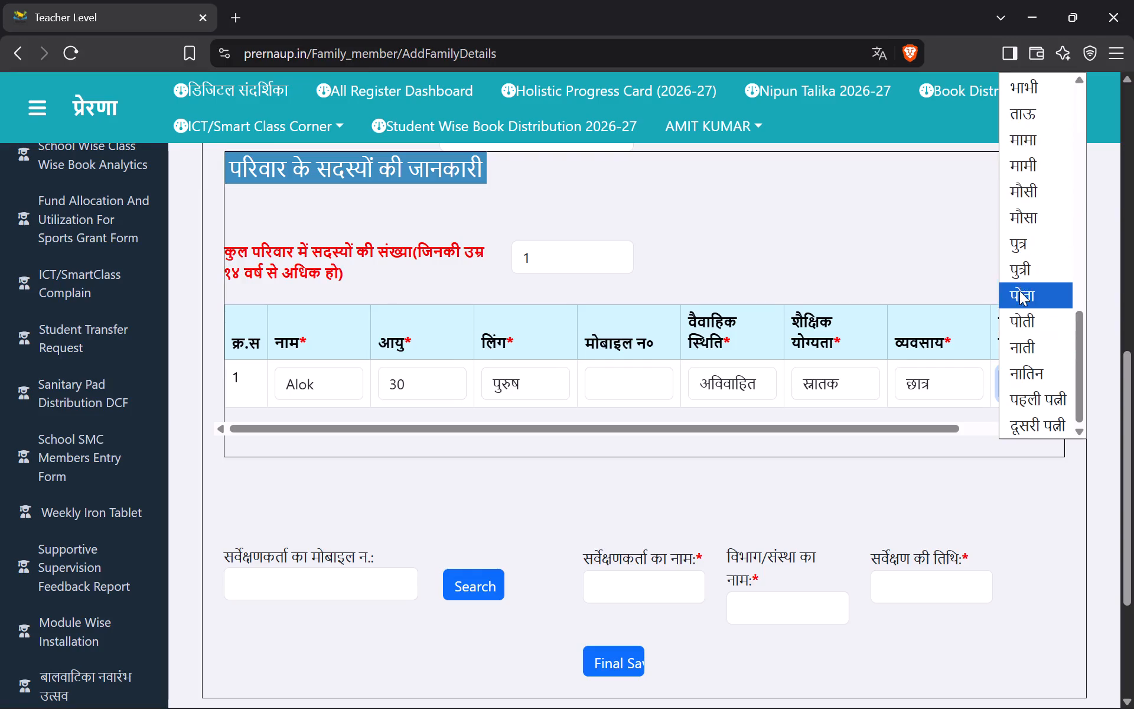
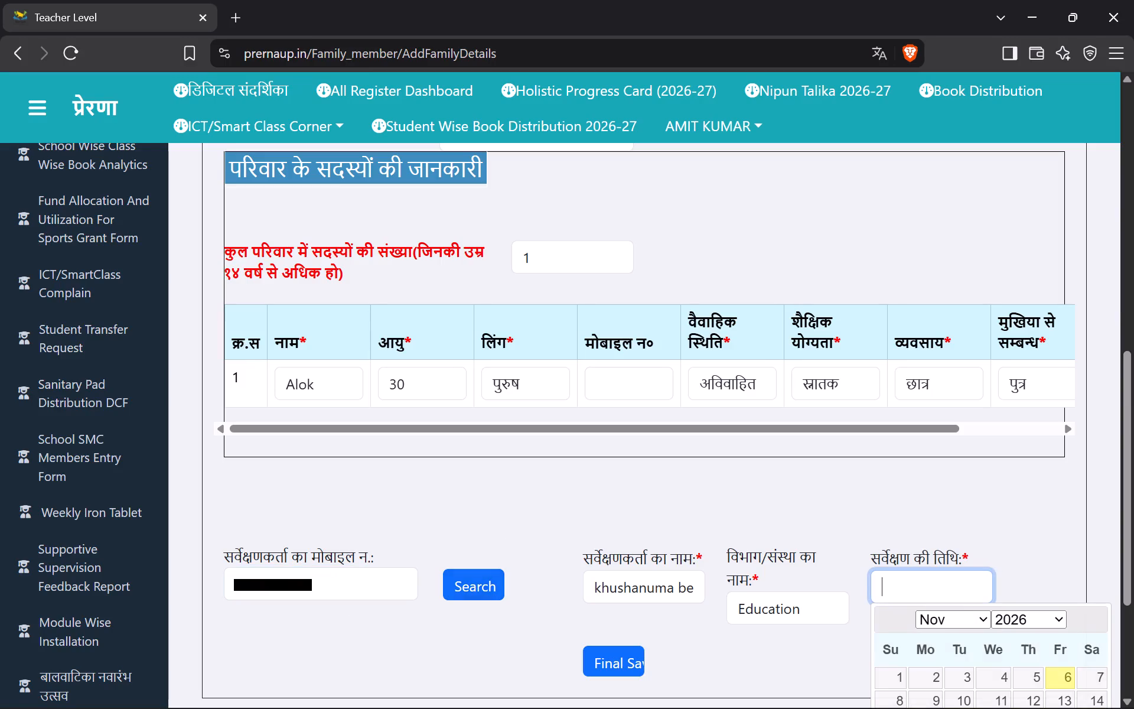
Set the survey date to 06/11/2026 and try to final-save the survey form.
click(1060, 671)
drag(585, 648, 591, 650)
click(611, 664)
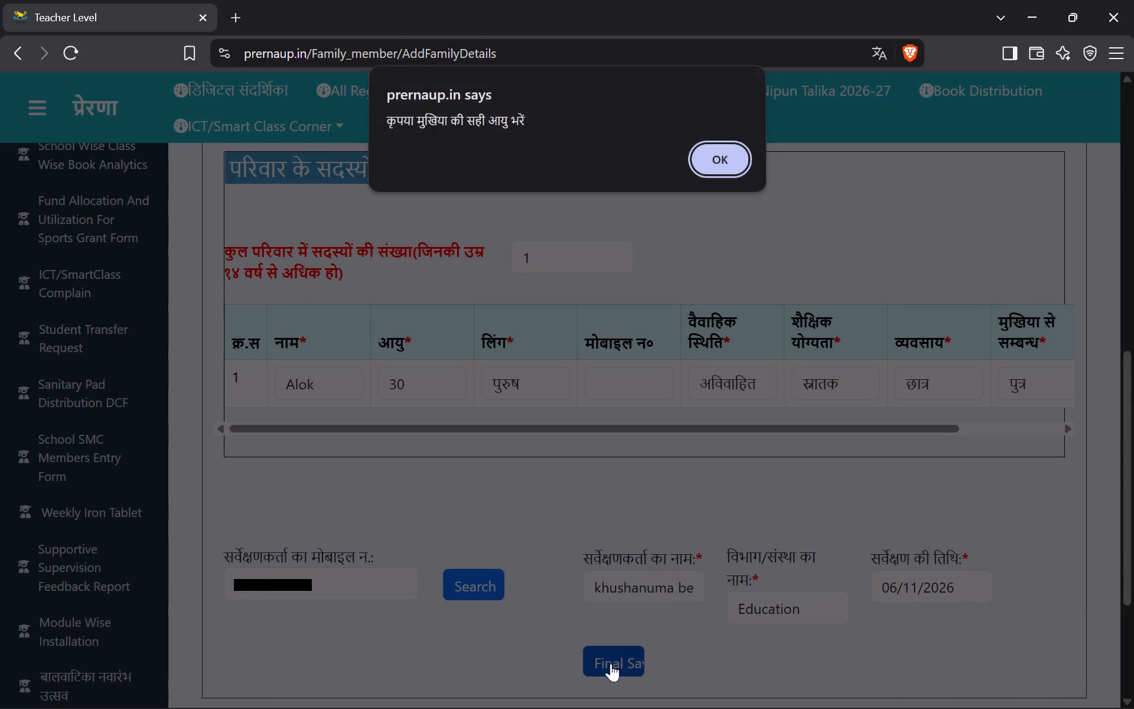
click(711, 184)
click(713, 165)
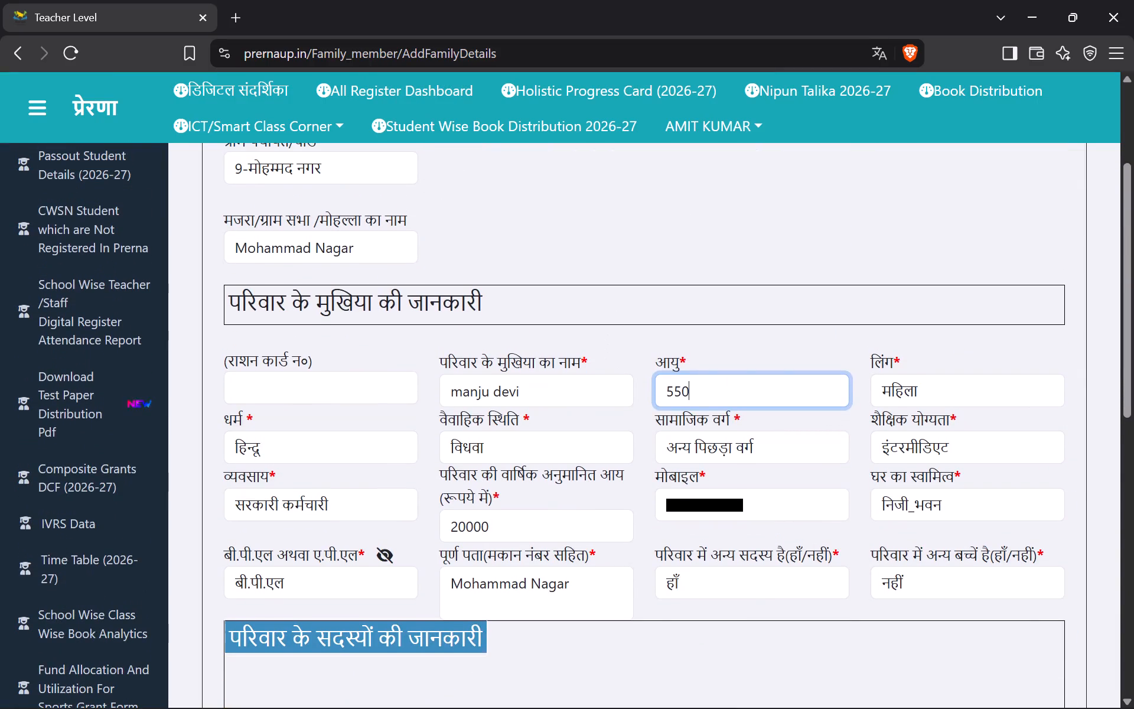
Correct the household head's age to 50, final-save the survey form and acknowledge the result.
click(682, 392)
key(BackSpace)
scroll(687, 404, down, 7)
click(625, 509)
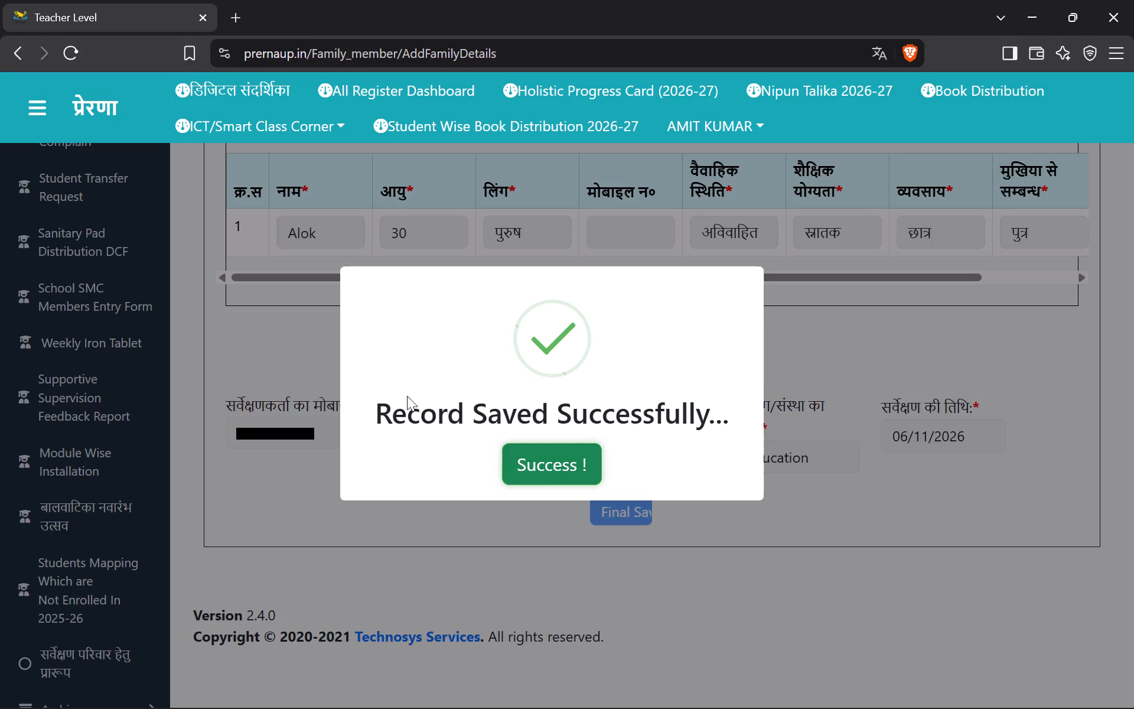
click(529, 480)
Return to the family survey list and start a new household head entry.
click(16, 60)
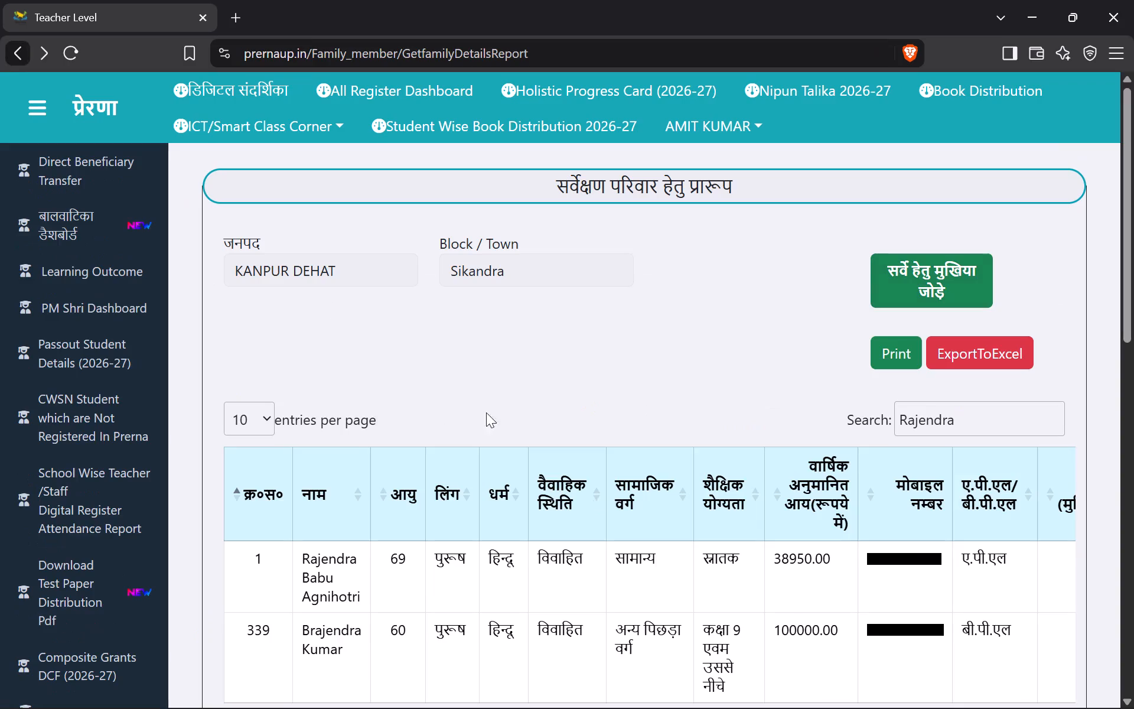
click(934, 275)
Set the area type to नगर पंचायत, body to सिकन्दरा, ward to 9-मोहम्मद नगर and locality to Mohammad Nagar.
click(750, 296)
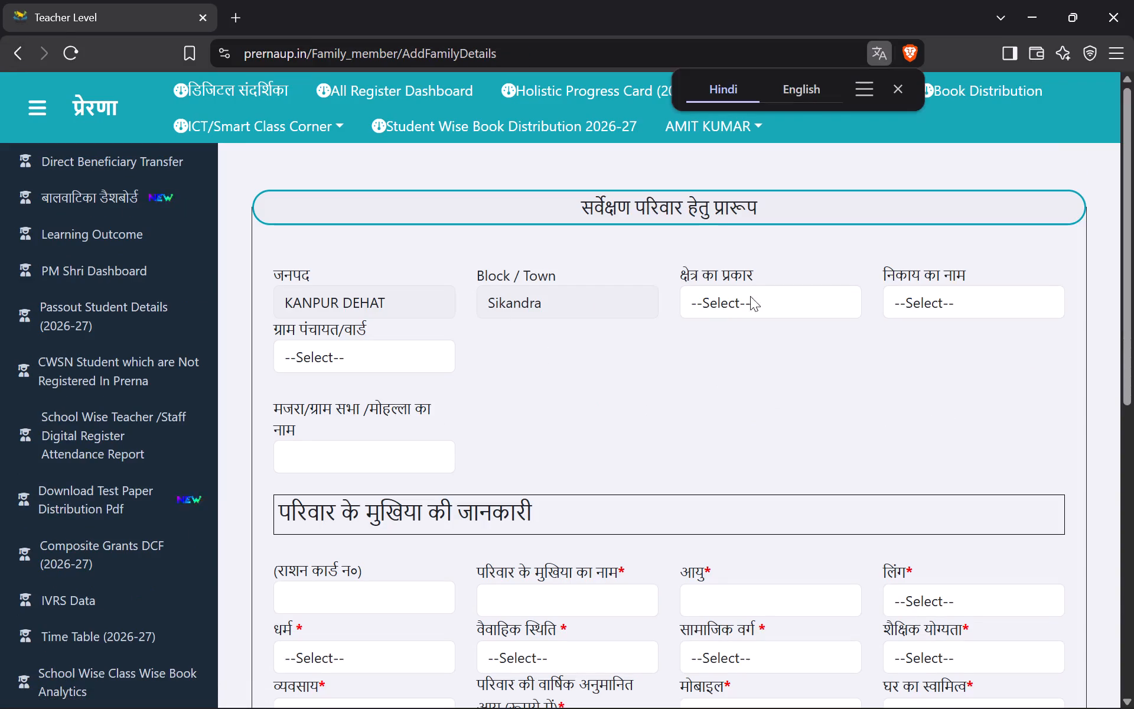
click(751, 407)
click(979, 301)
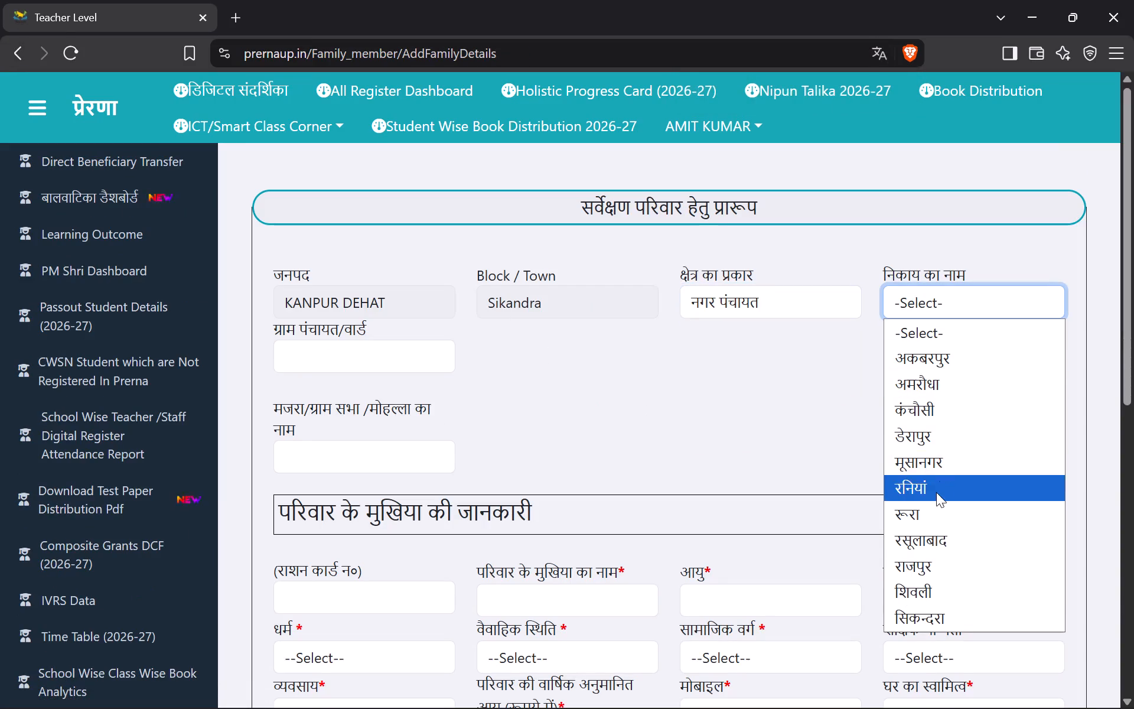
click(923, 604)
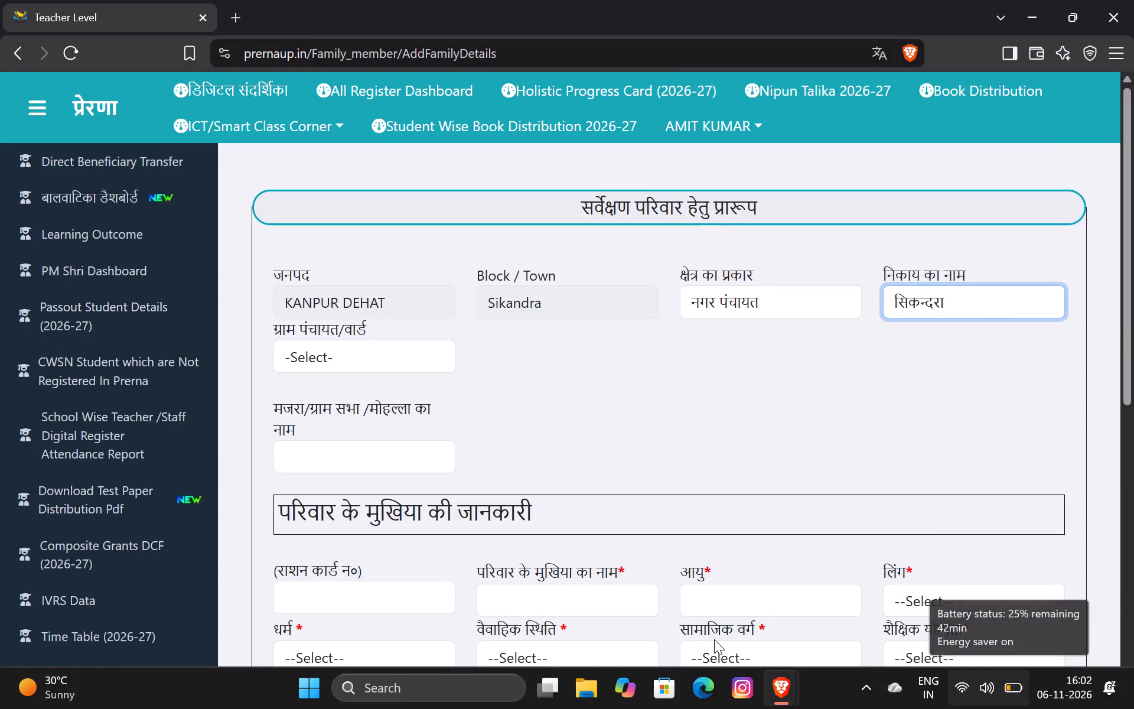
click(370, 438)
click(378, 469)
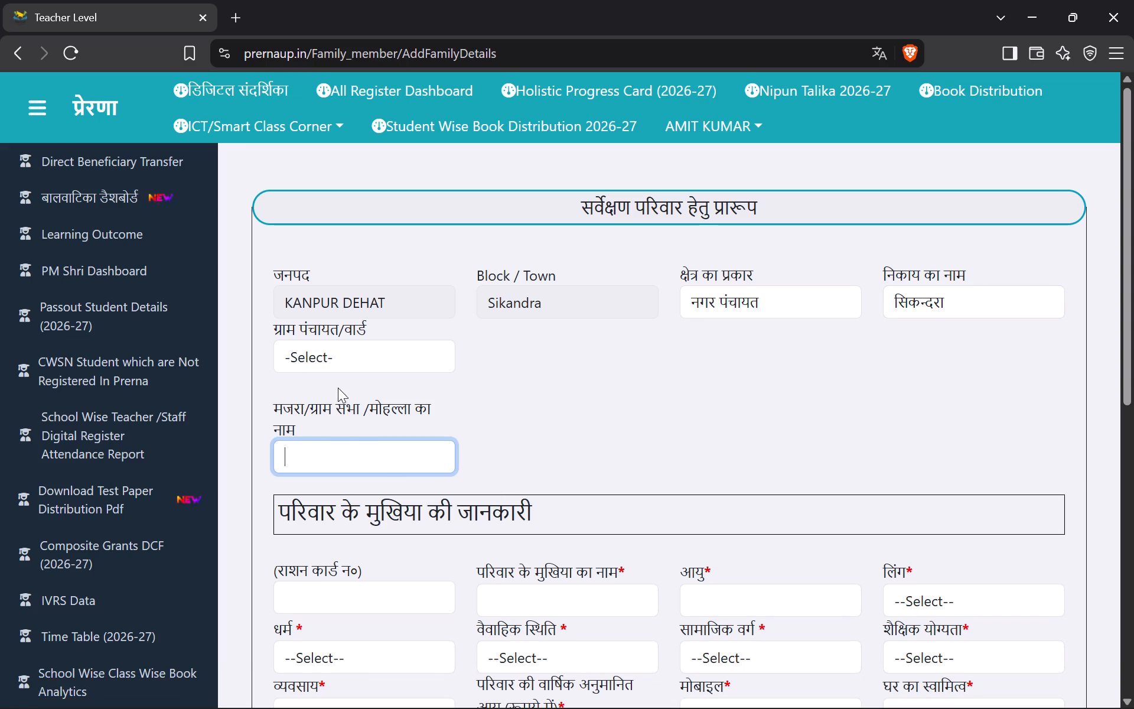
click(332, 354)
click(350, 508)
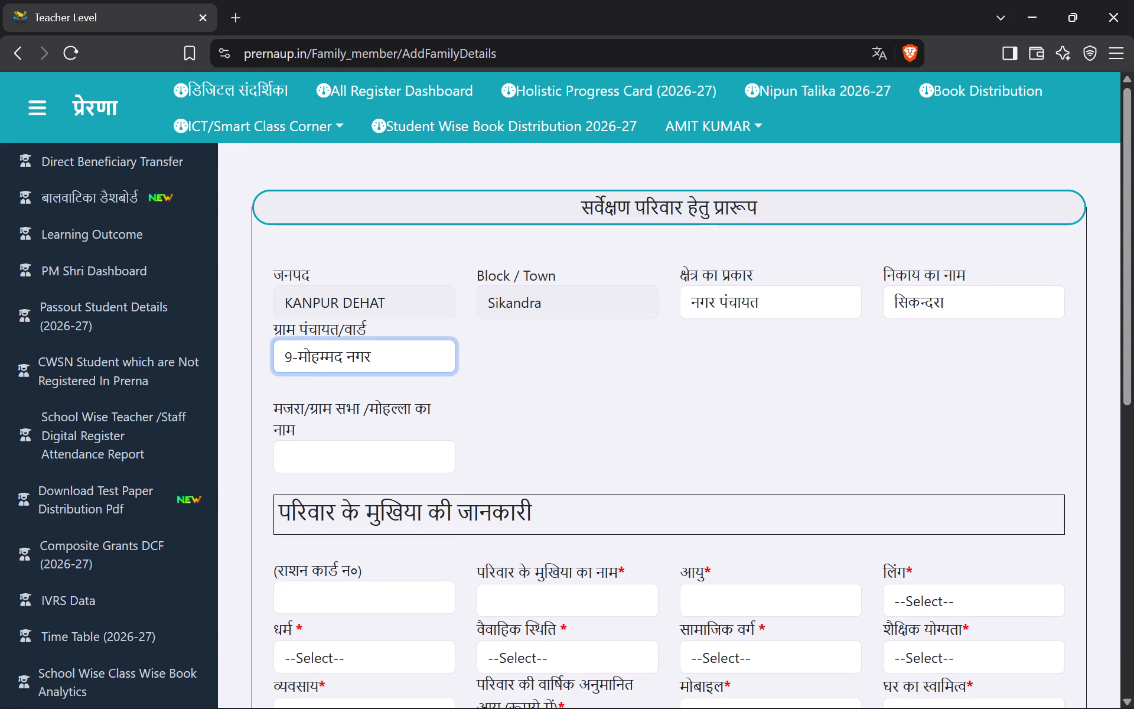
click(341, 464)
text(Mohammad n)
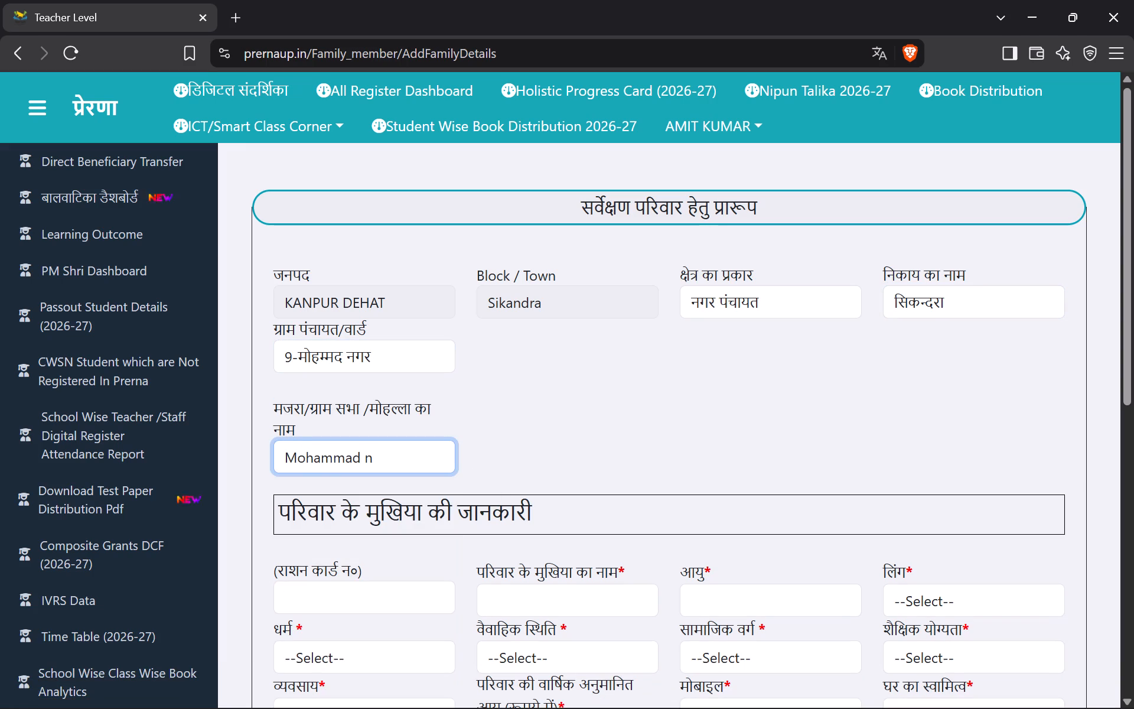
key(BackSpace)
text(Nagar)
Enter the household head's name, age 50 and gender पुरूष.
scroll(491, 424, down, 1)
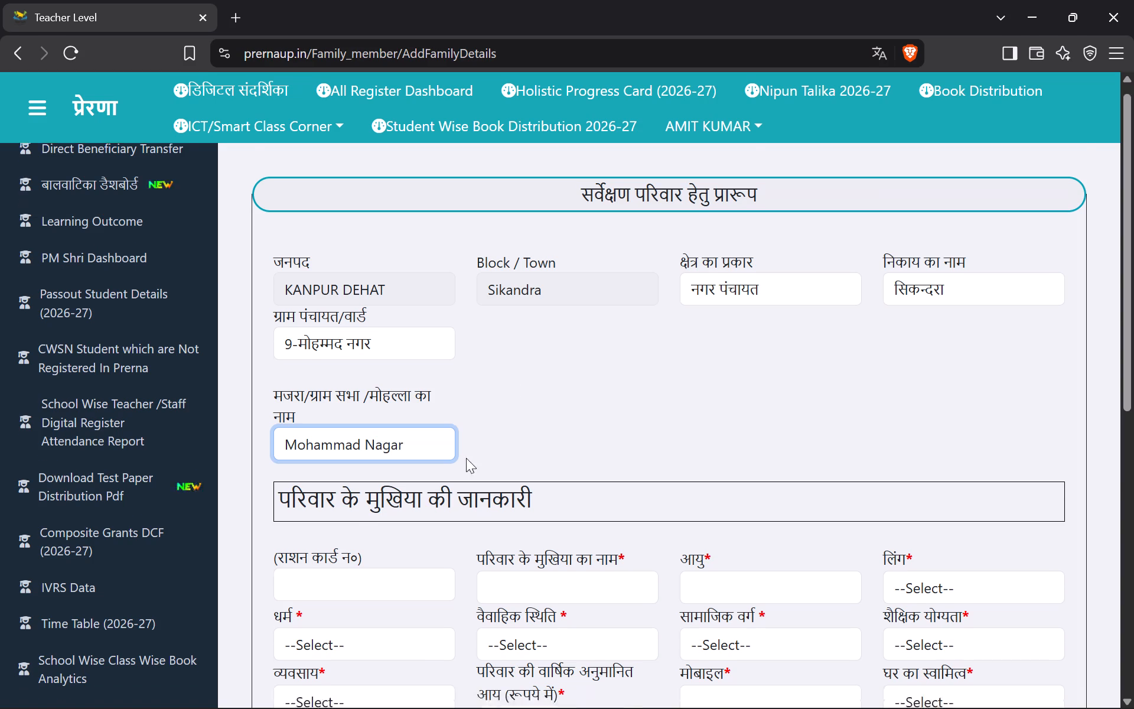
scroll(466, 458, down, 1)
click(507, 420)
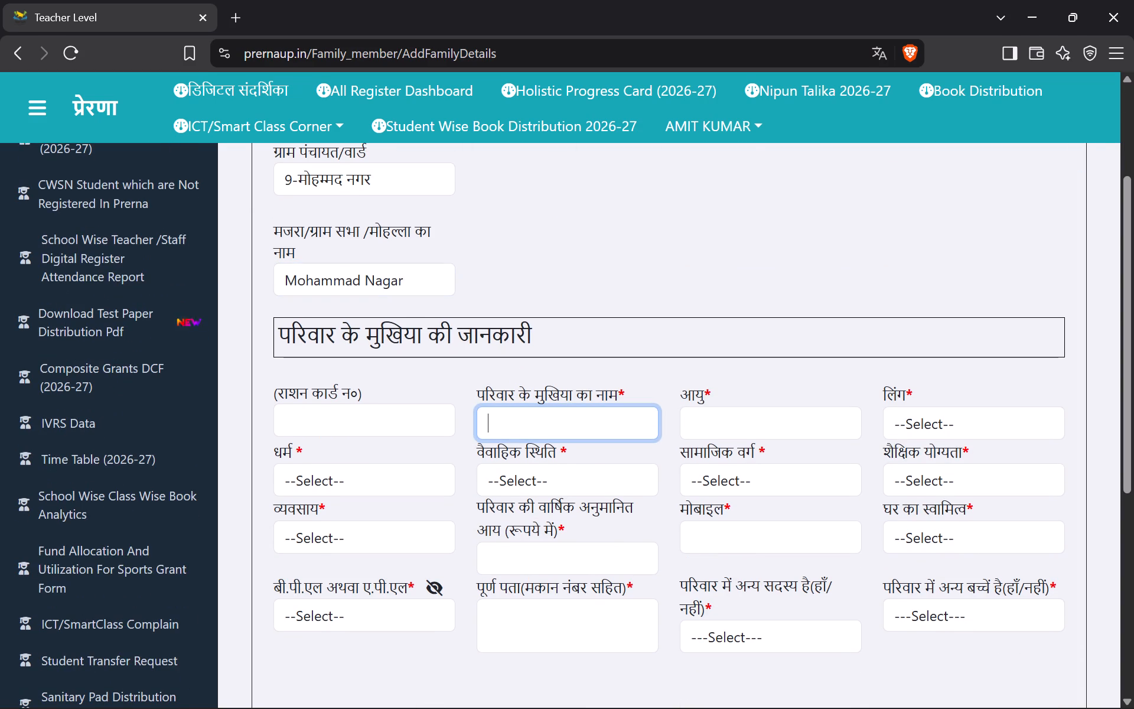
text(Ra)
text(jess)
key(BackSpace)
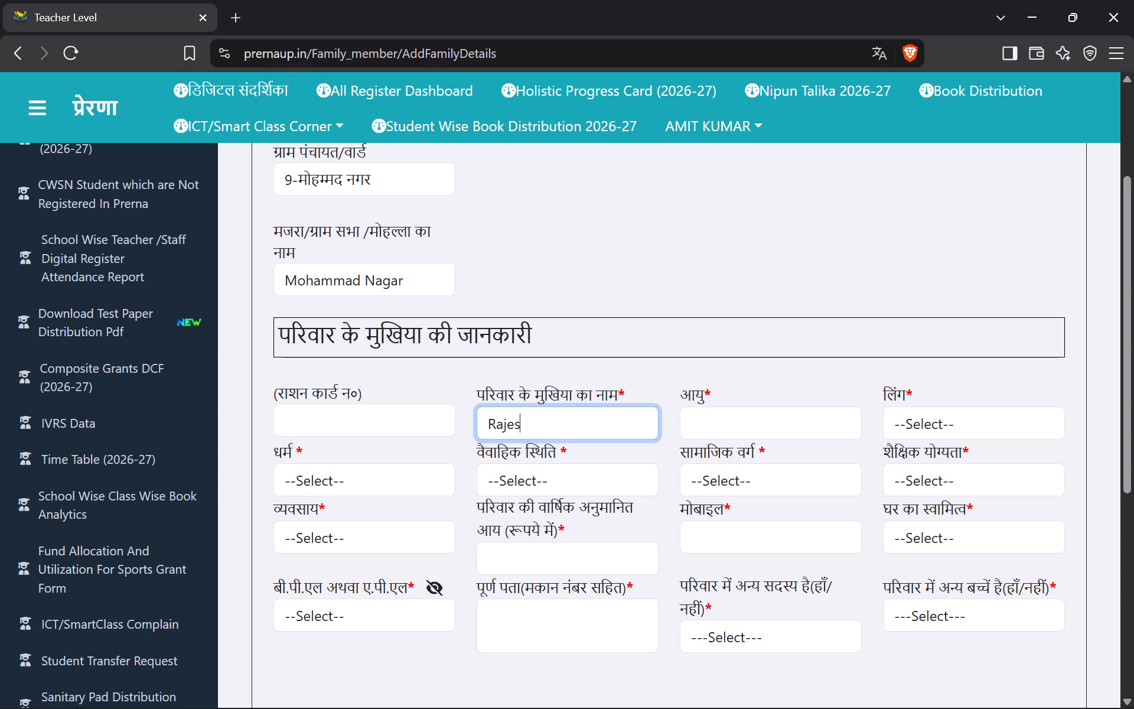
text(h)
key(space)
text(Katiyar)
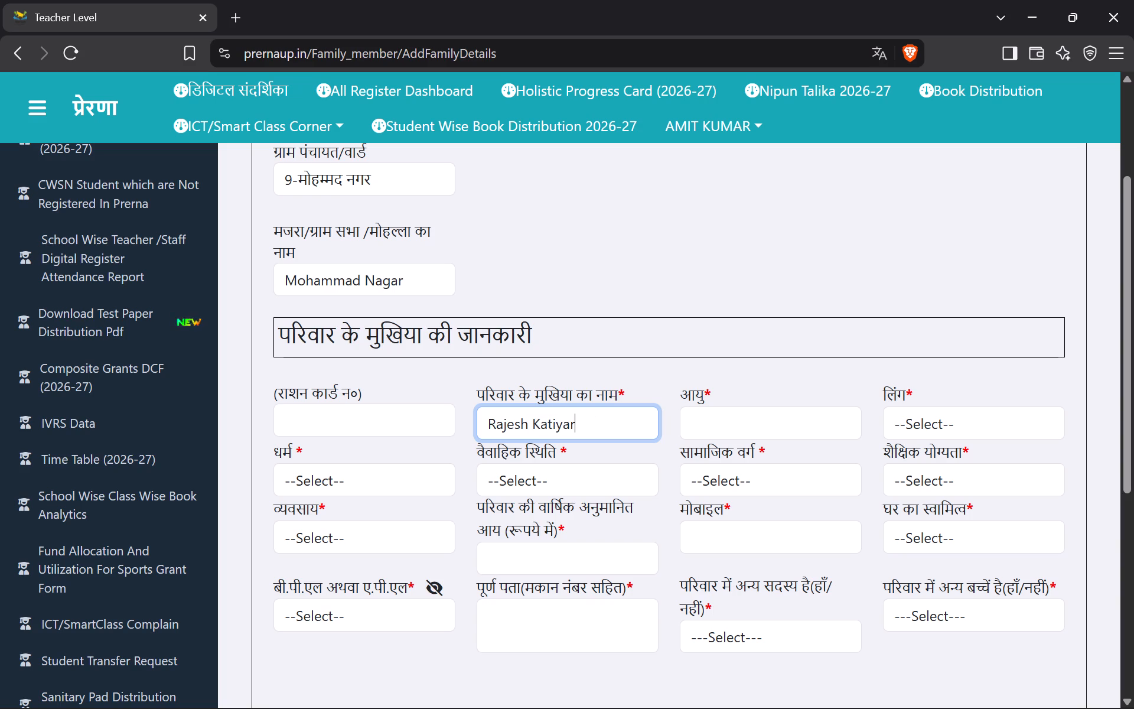
click(708, 415)
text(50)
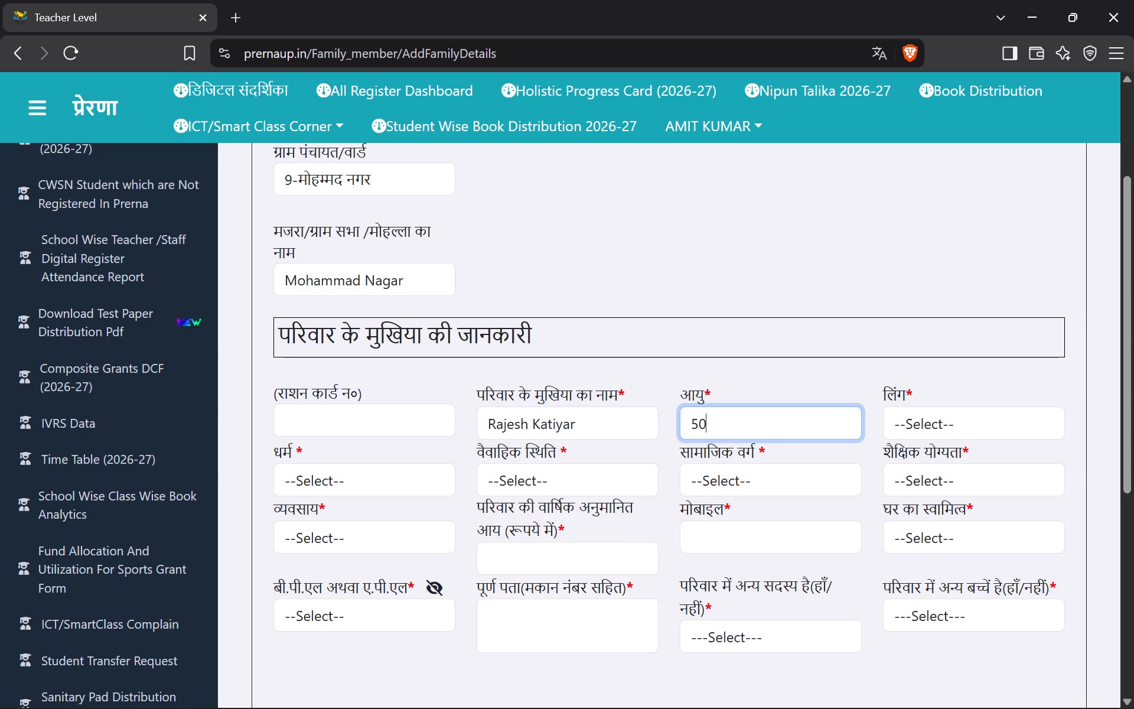
click(924, 415)
click(916, 502)
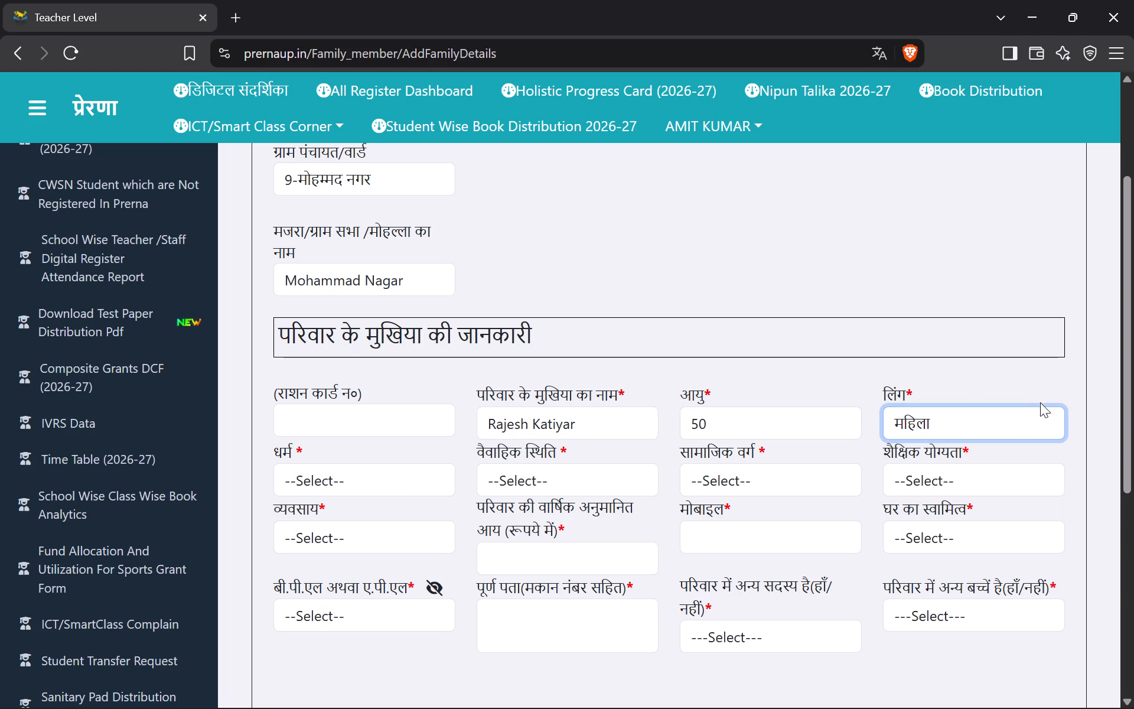
click(985, 431)
click(948, 487)
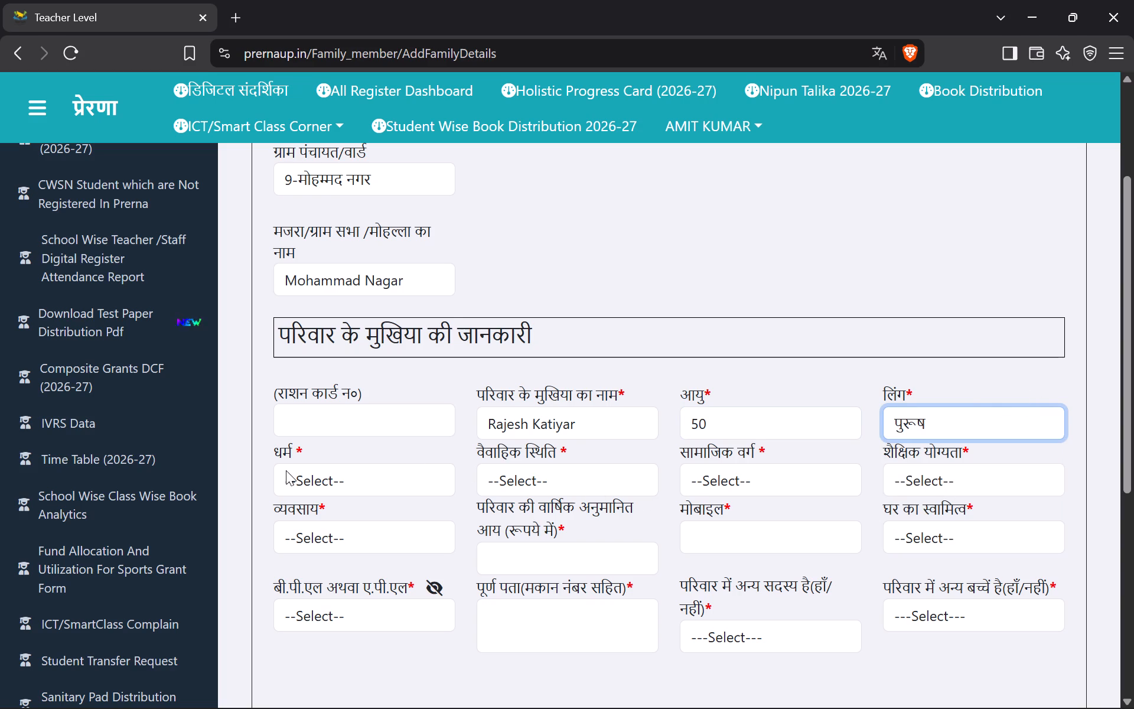
Set the head's religion to हिन्दू, marital status to विवाहित and social category to अन्य पिछड़ा वर्ग.
click(286, 470)
click(349, 267)
click(527, 493)
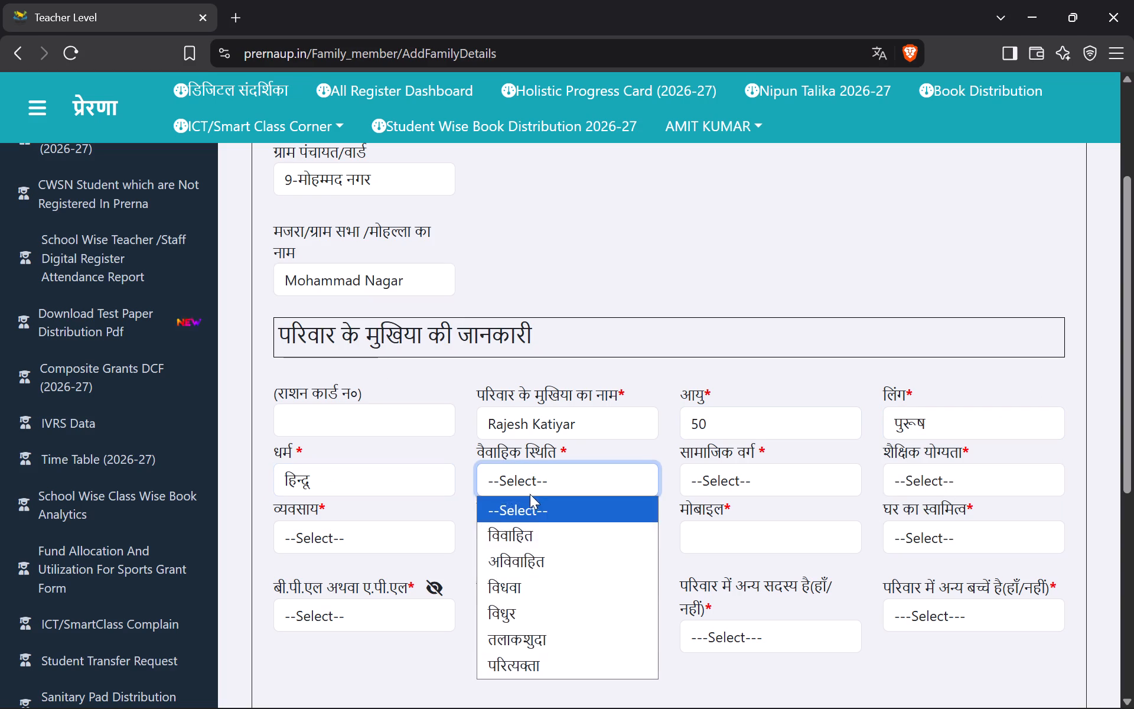
click(533, 536)
click(788, 474)
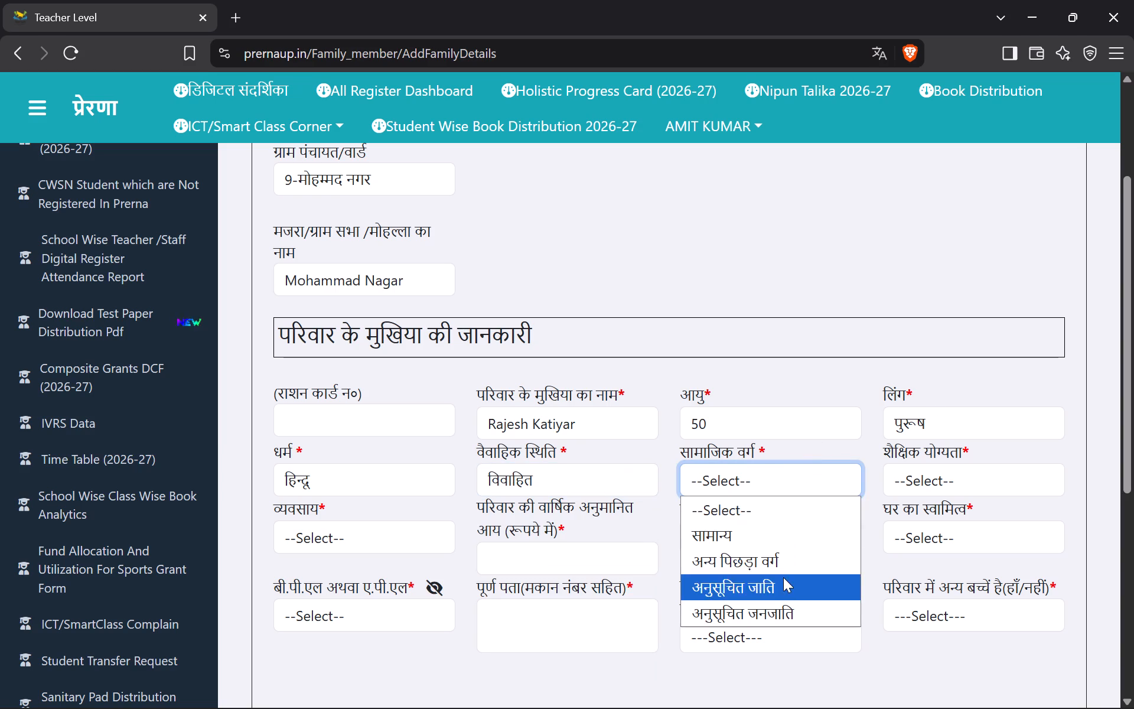
click(783, 577)
click(762, 479)
click(767, 558)
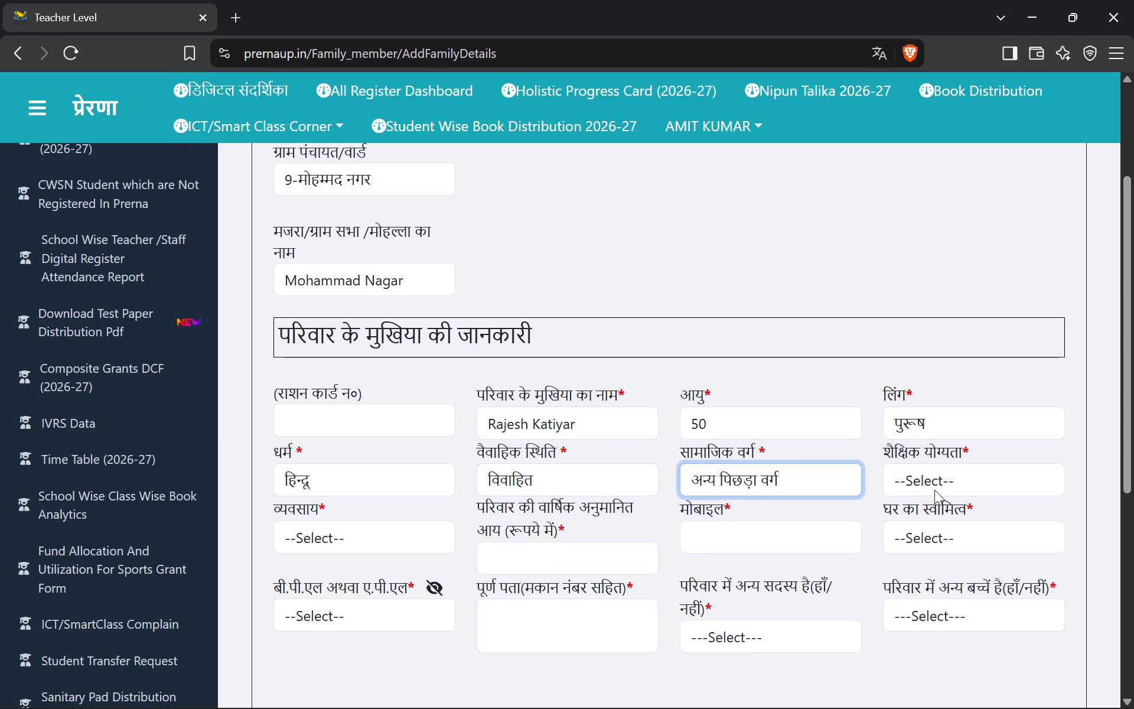
Set the head's educational qualification to स्नातक, occupation to किसान and estimated annual family income to 500000.
click(954, 474)
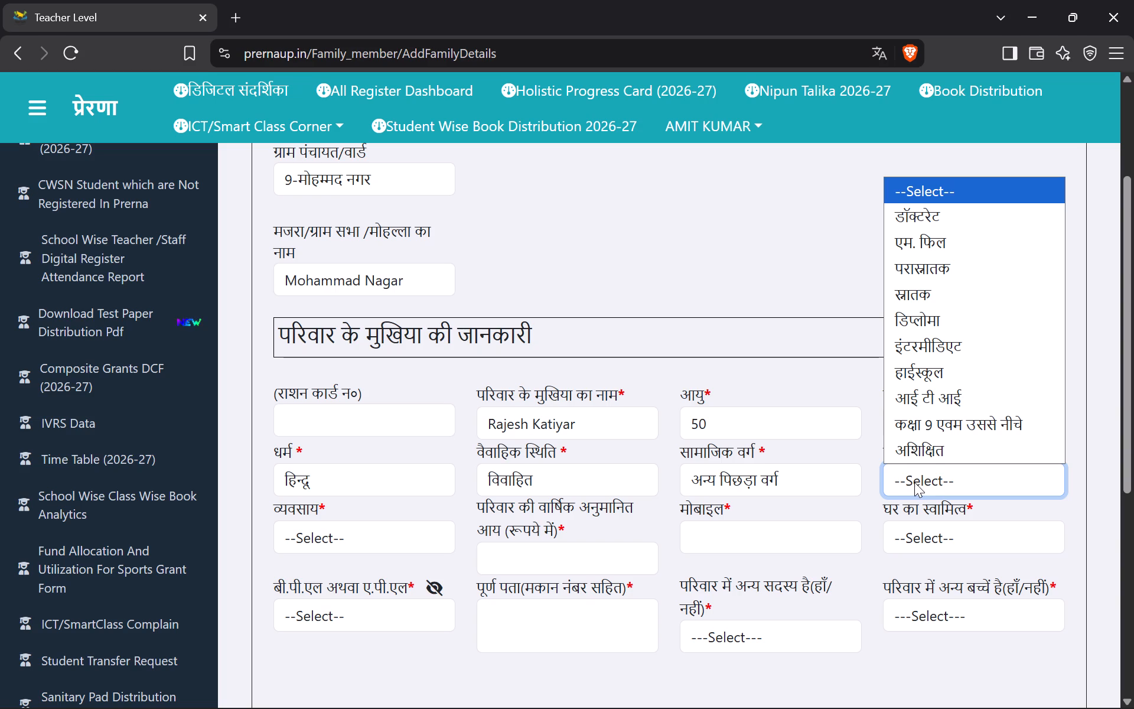
click(930, 305)
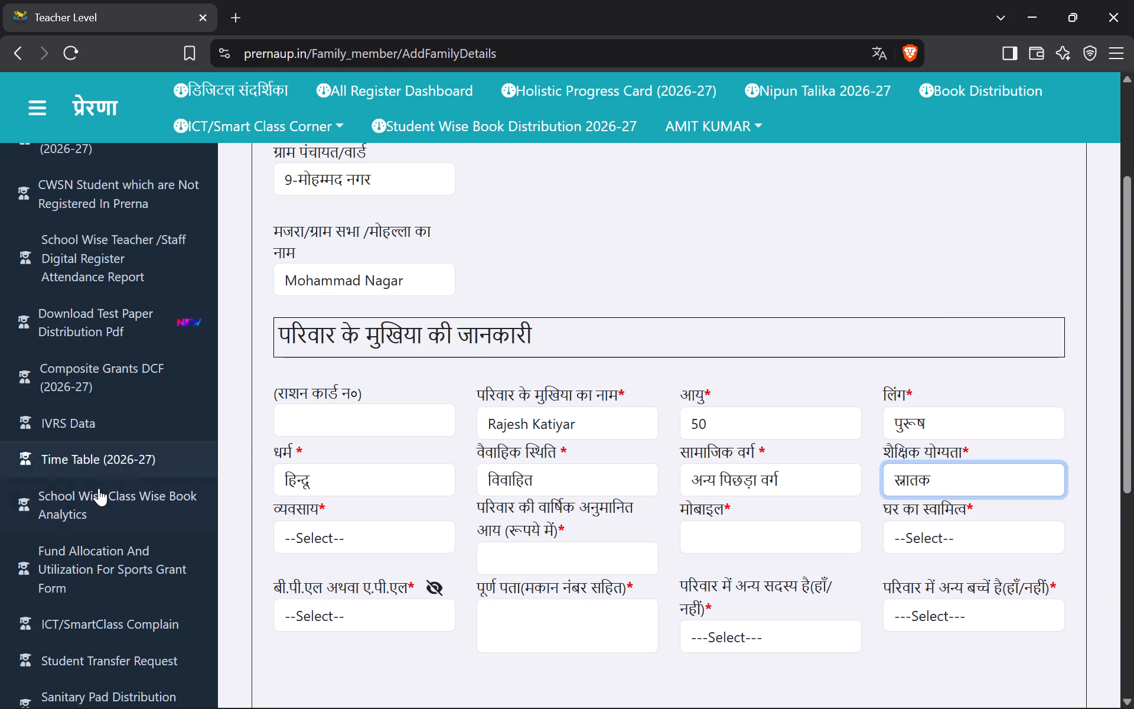
click(350, 534)
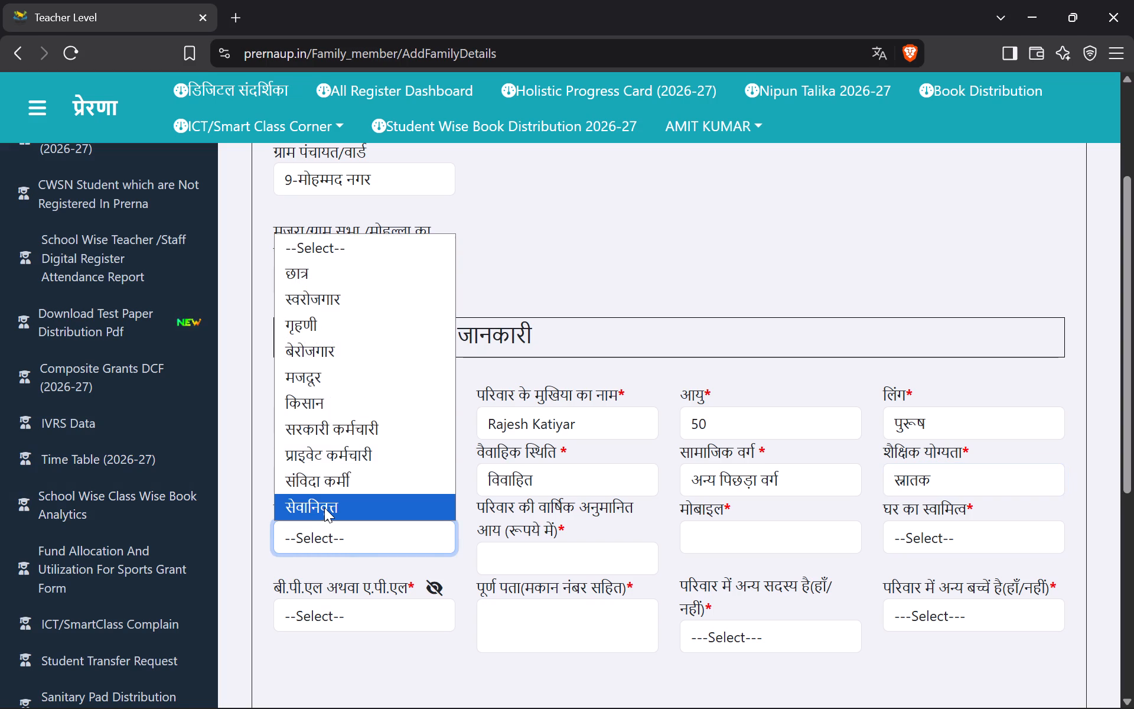
click(321, 399)
click(535, 544)
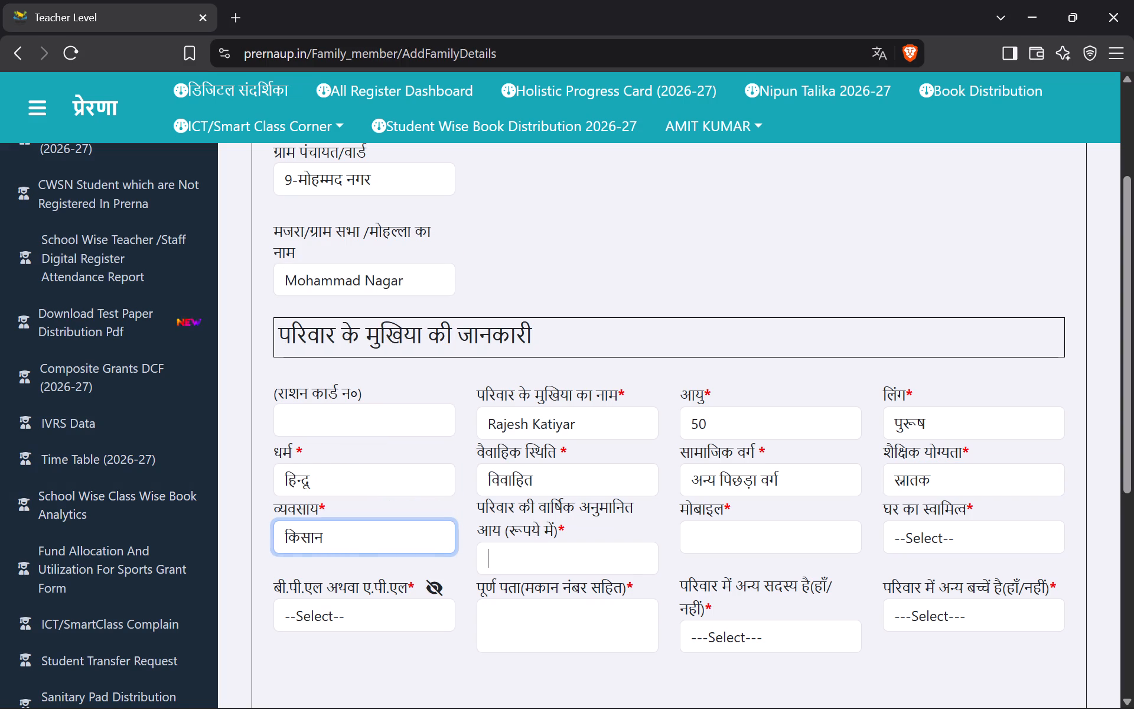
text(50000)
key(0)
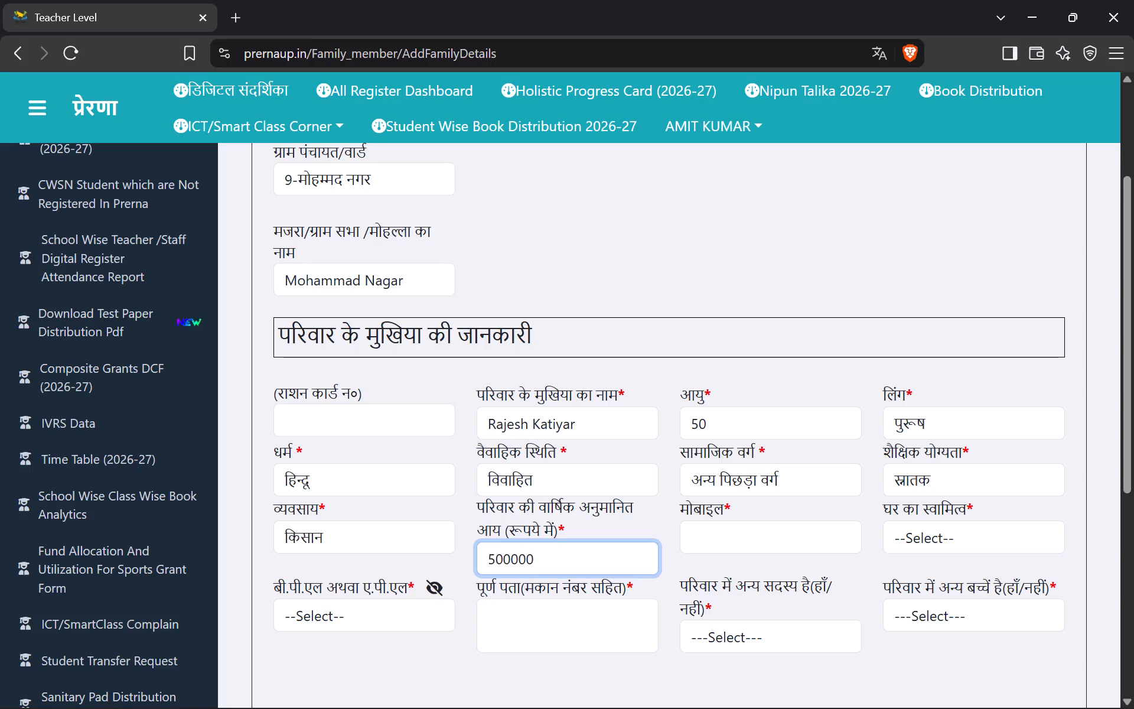
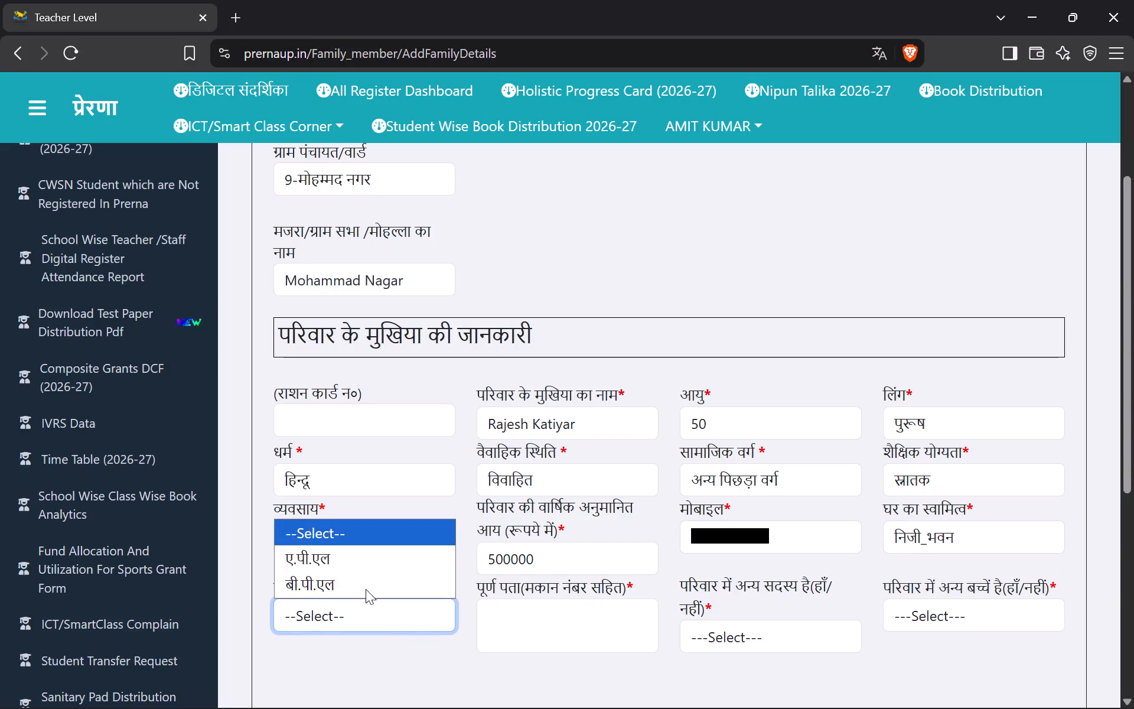
Set the household's poverty category to ए.पी.एल and fill in the full address field as Mohammad Nagar.
click(349, 559)
click(578, 636)
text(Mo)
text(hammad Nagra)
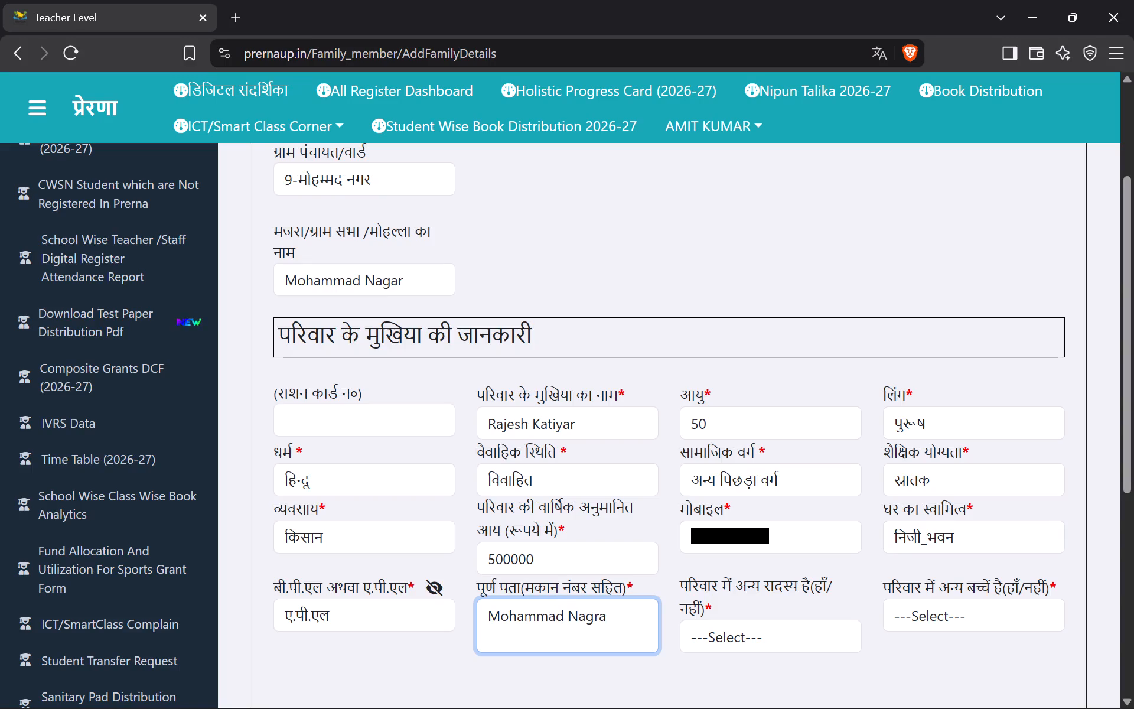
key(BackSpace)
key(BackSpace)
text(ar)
Set other family members to हाँ and other children to नहीं, acknowledging the responsibility notice.
click(732, 643)
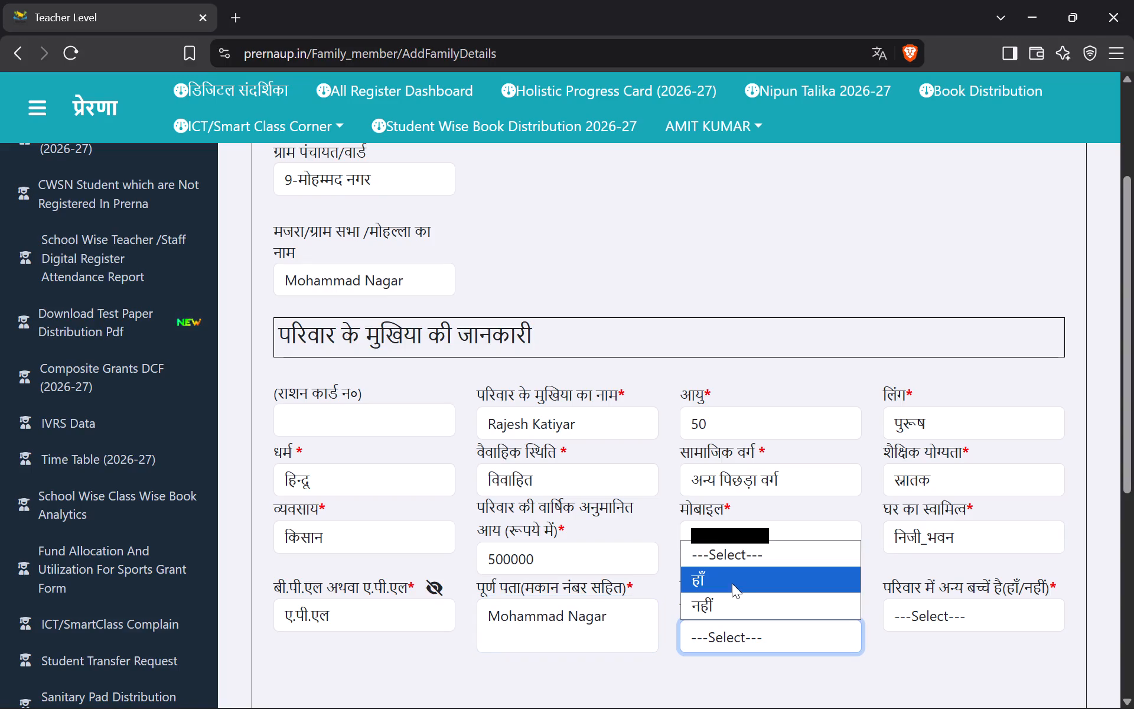
click(732, 583)
click(905, 563)
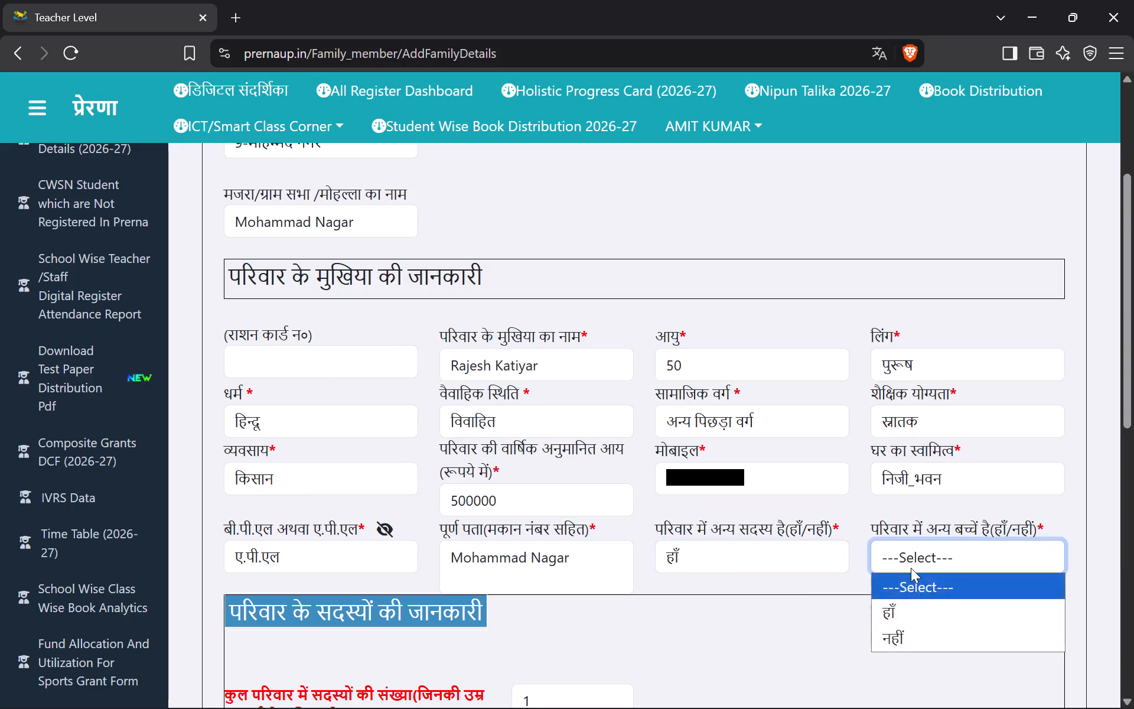
click(921, 635)
click(698, 175)
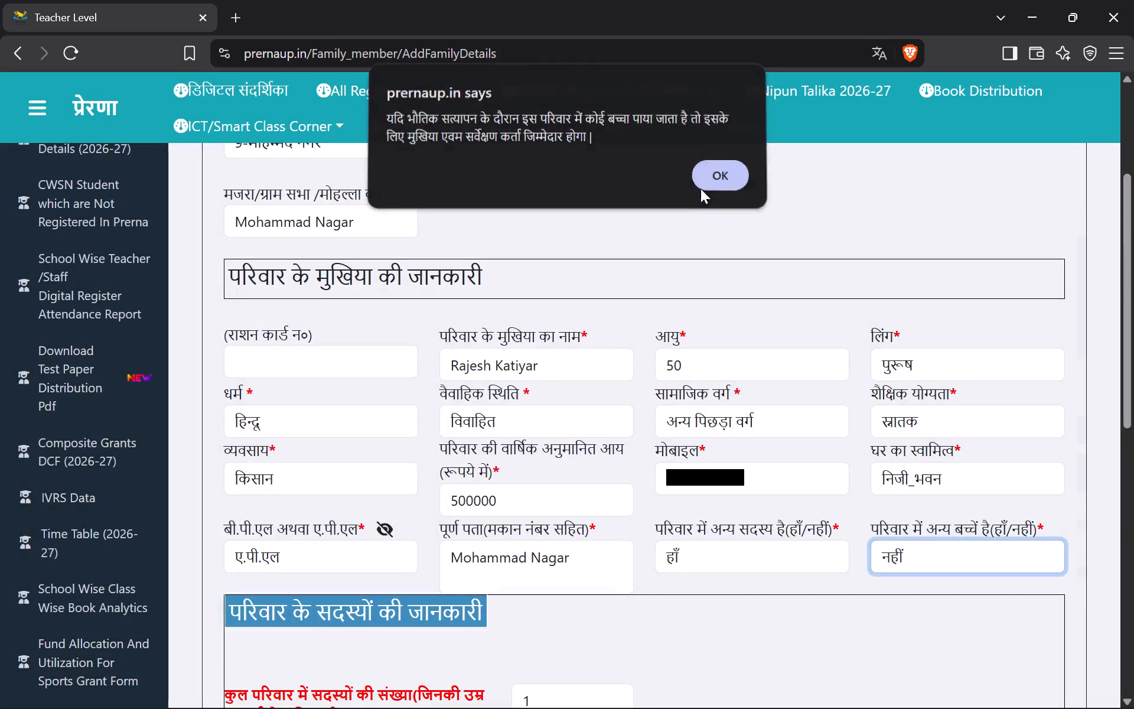
Enter the first family member's name, age 40 and gender महिला in the members table.
scroll(546, 391, down, 3)
click(340, 570)
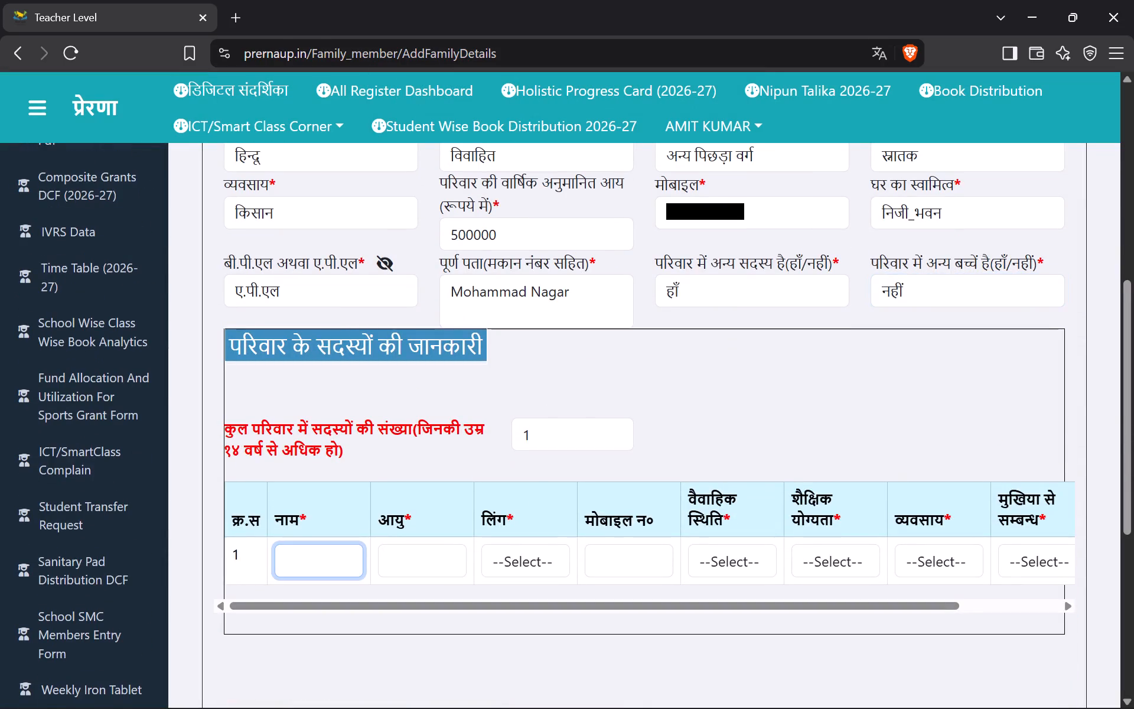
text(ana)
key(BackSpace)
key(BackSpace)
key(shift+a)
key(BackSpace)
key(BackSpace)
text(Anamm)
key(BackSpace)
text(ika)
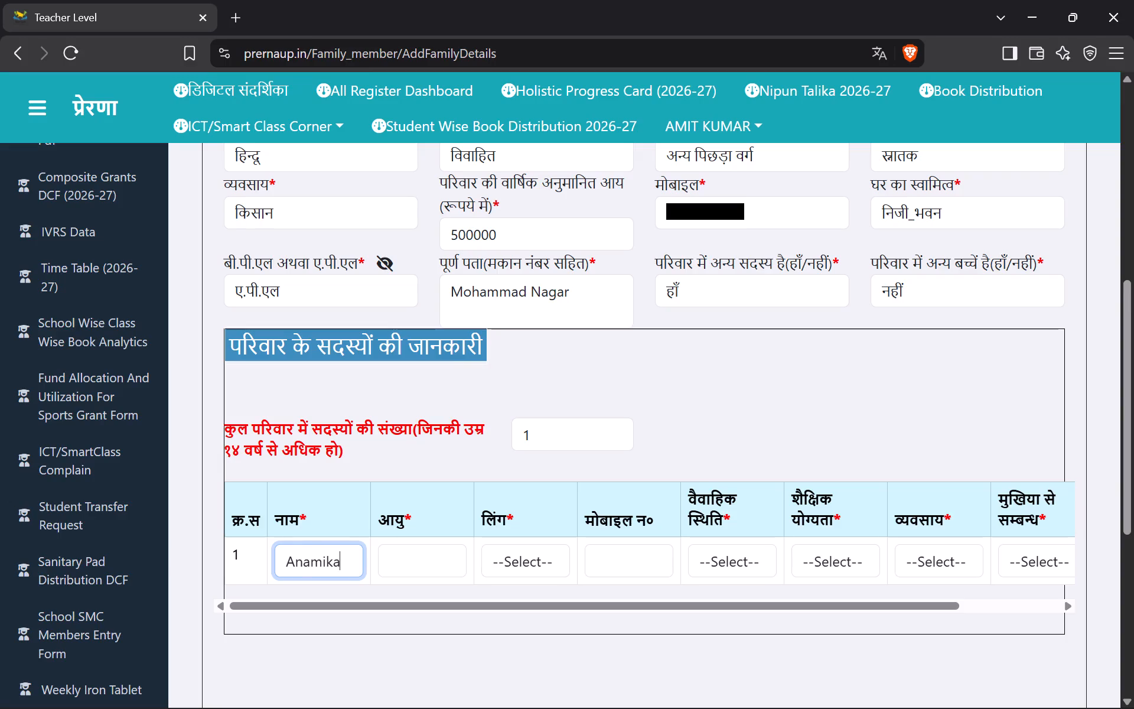
click(405, 578)
click(421, 572)
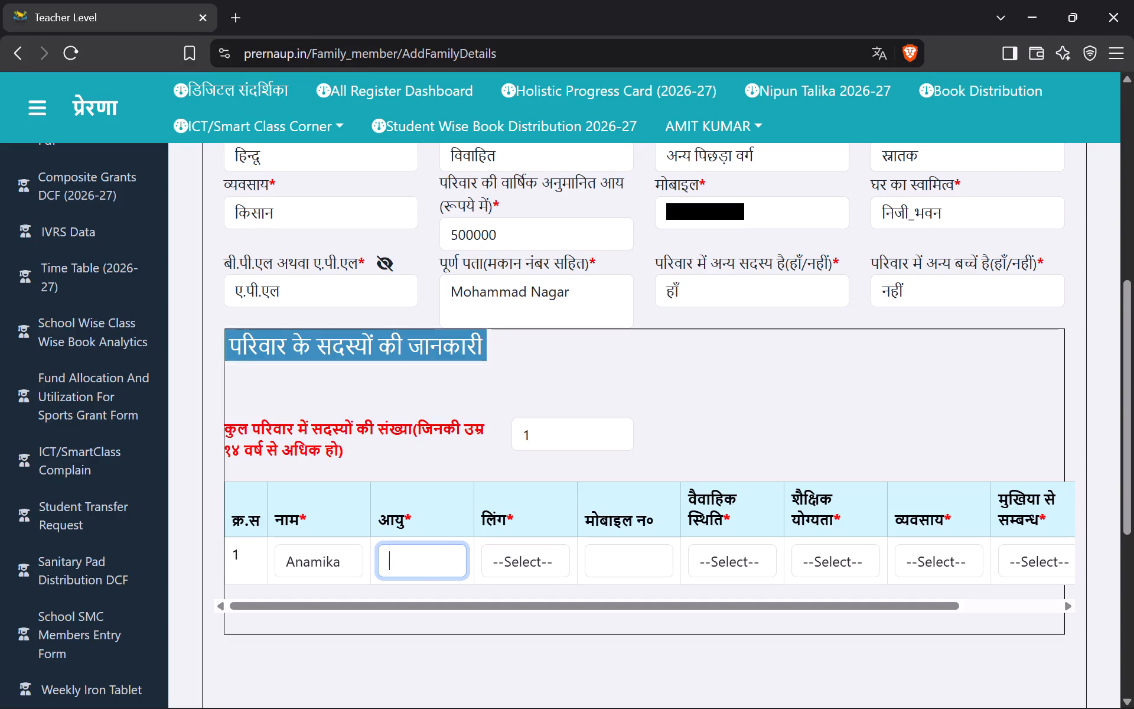
text(40)
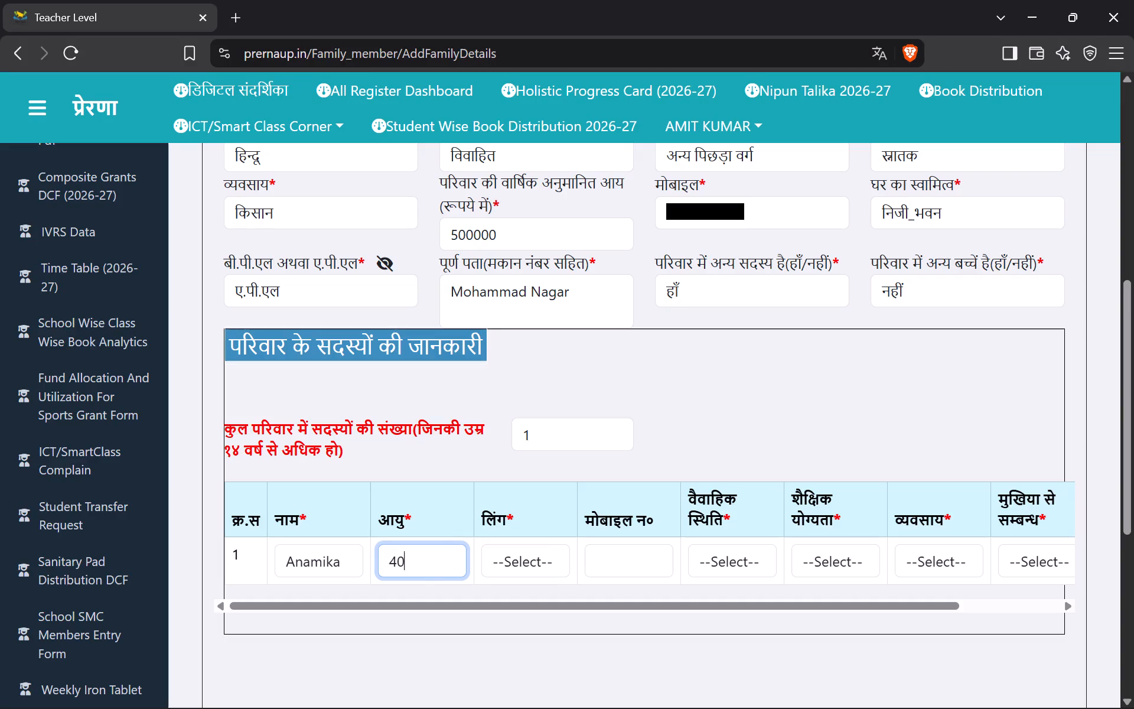
click(507, 551)
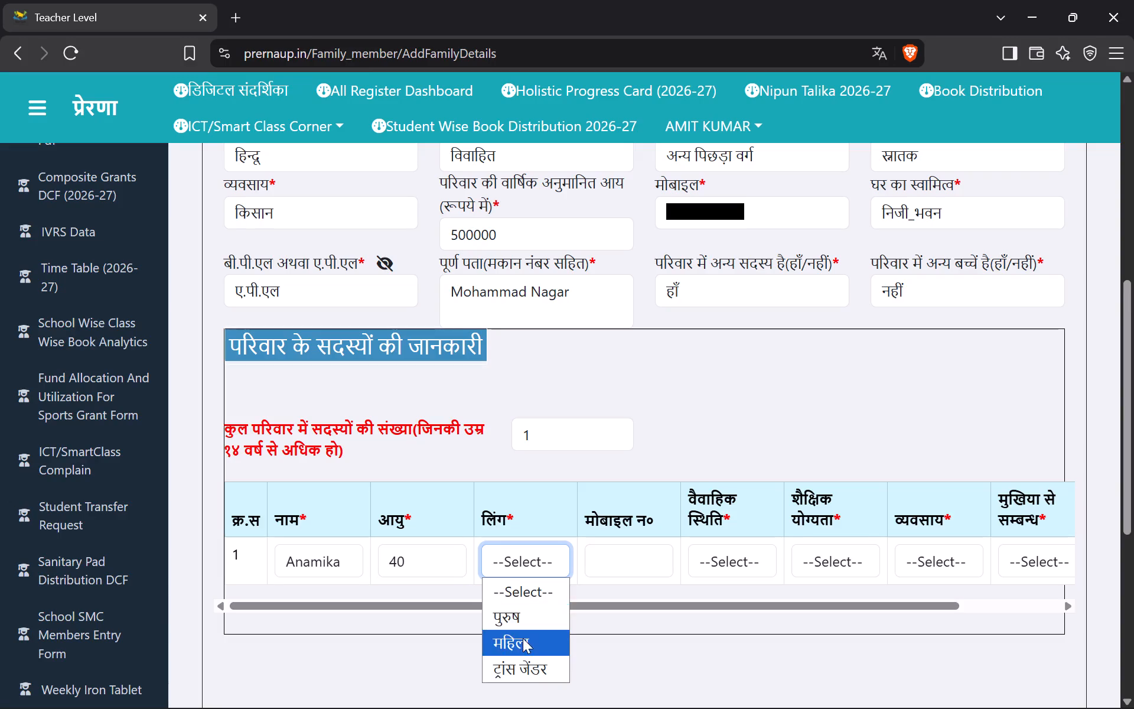
click(523, 638)
Set the family member's marital status to विवाहित, educational qualification to स्नातक and occupation to गृहणी.
click(650, 558)
click(707, 561)
click(711, 402)
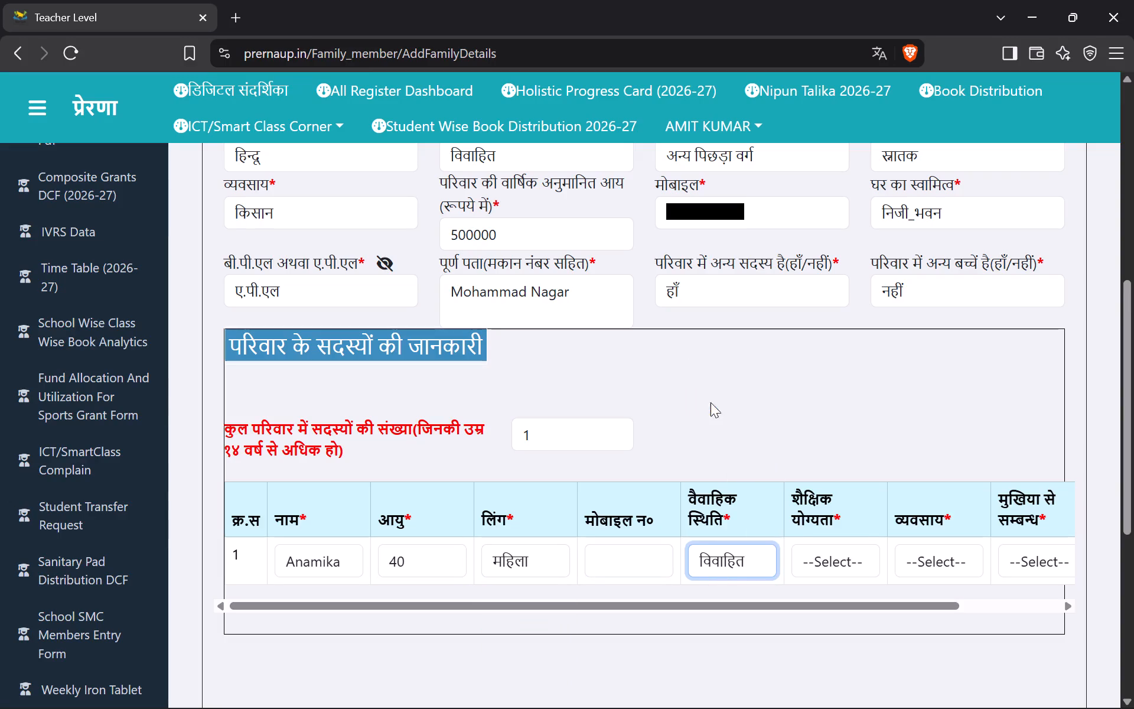
click(837, 561)
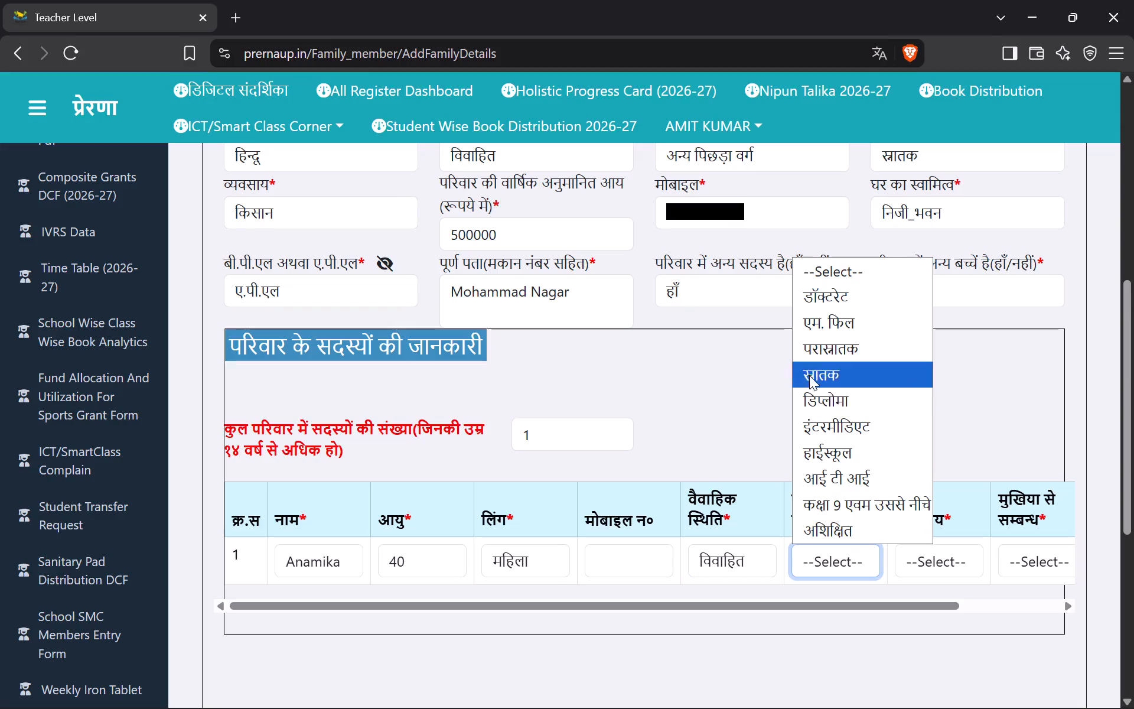
click(823, 378)
click(925, 549)
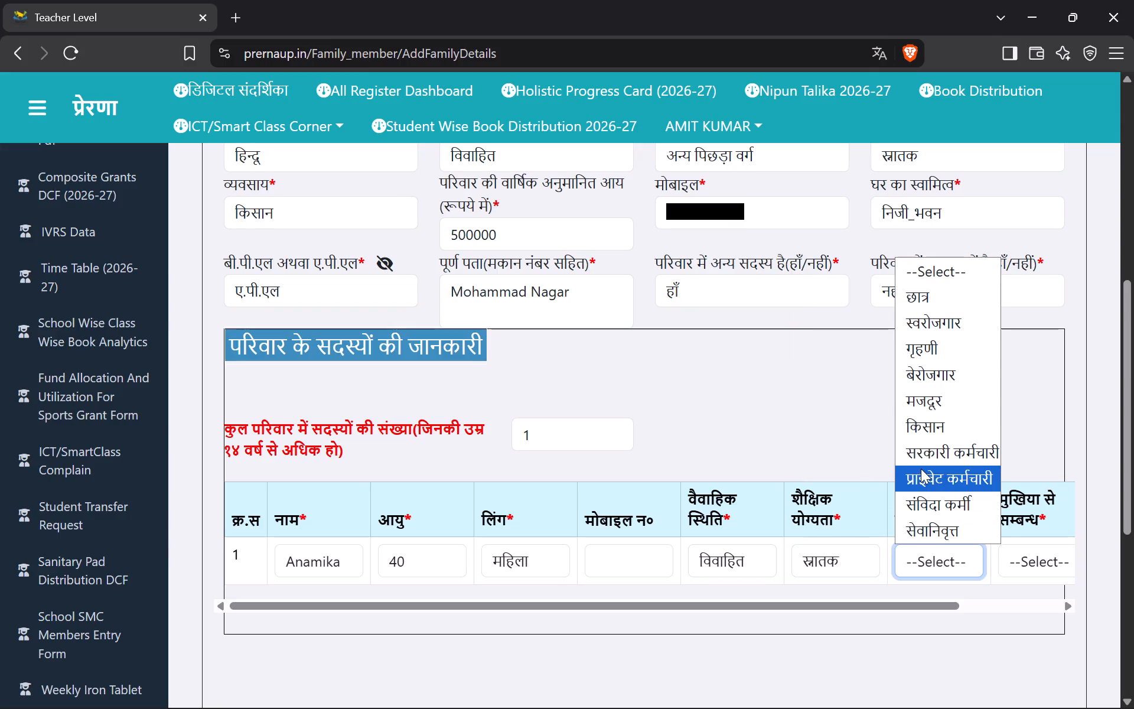
click(917, 353)
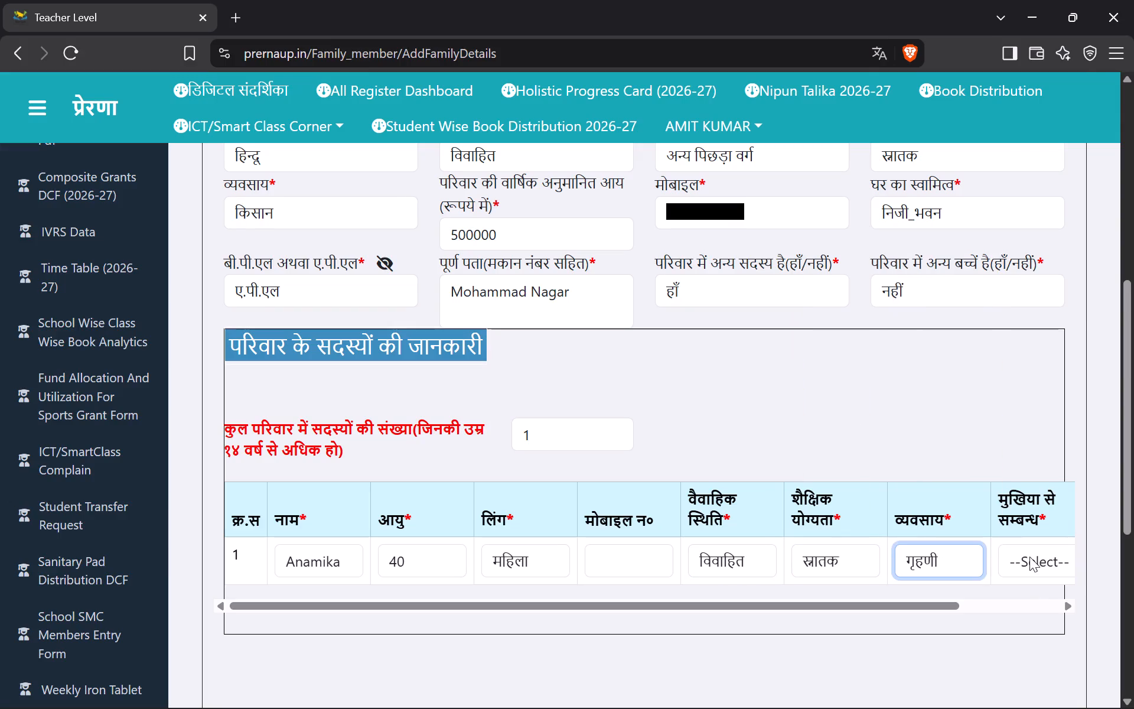
Open the choices for the family member's relationship to the household head.
click(1029, 557)
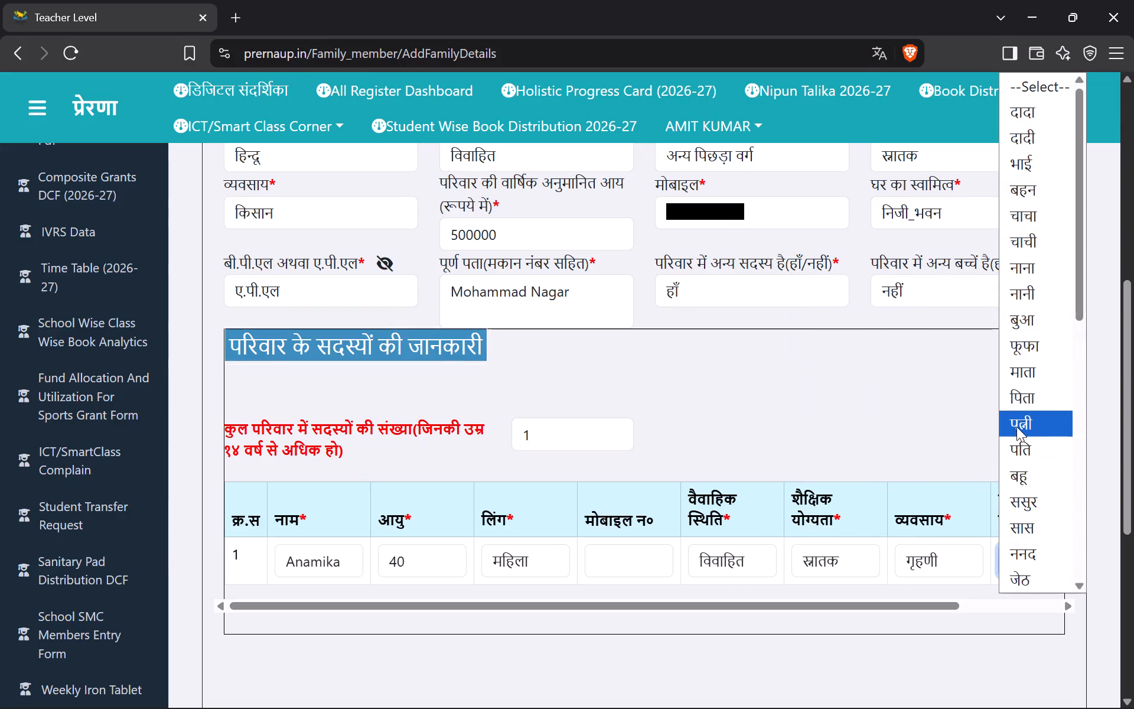
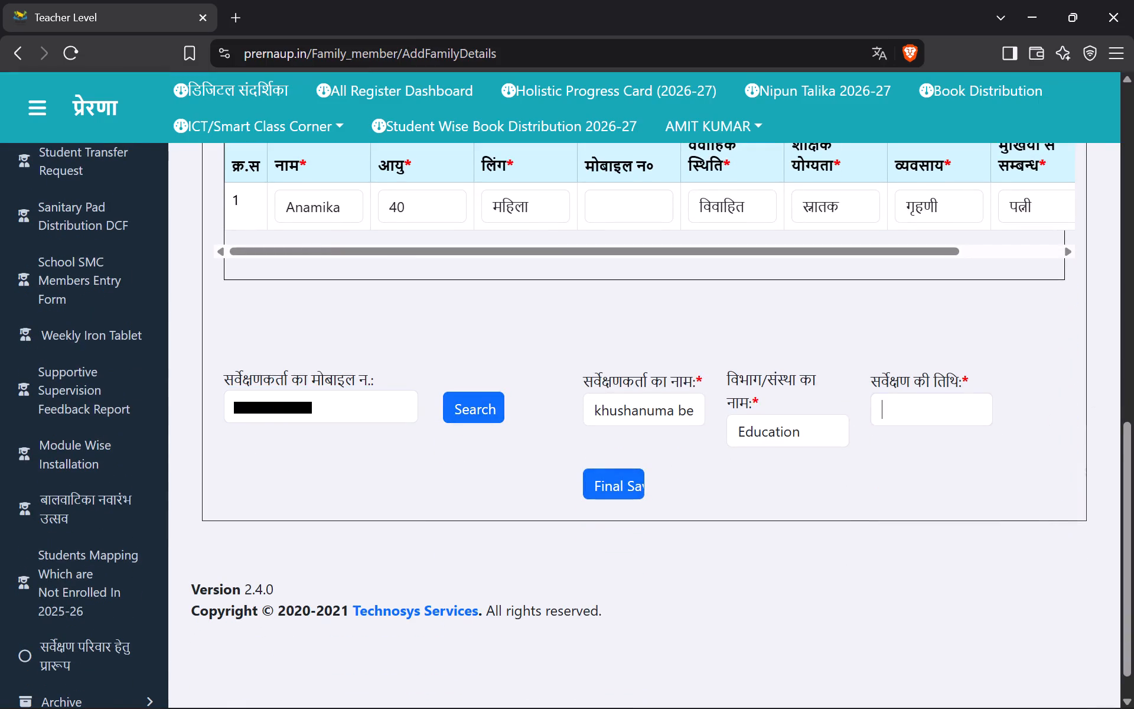
Set the survey date to 06/11/2026 and submit the household's survey form with Final Save.
click(1063, 496)
click(613, 492)
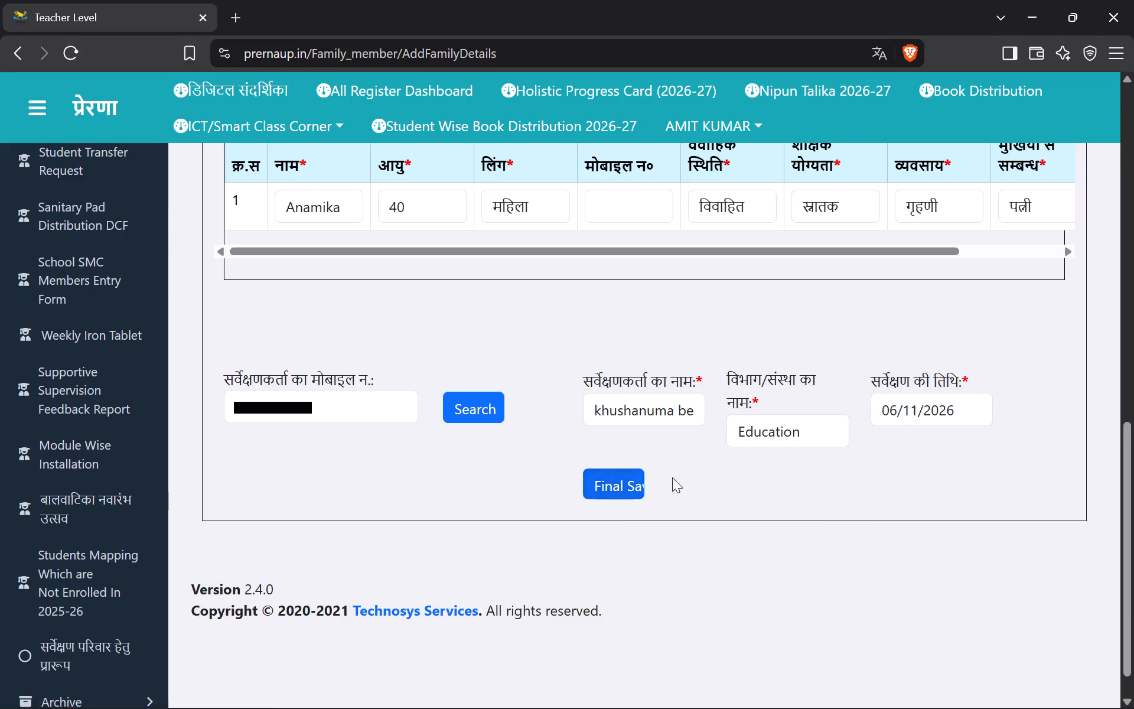
click(532, 482)
Return to the family survey report and open a new form for adding a household head.
click(16, 63)
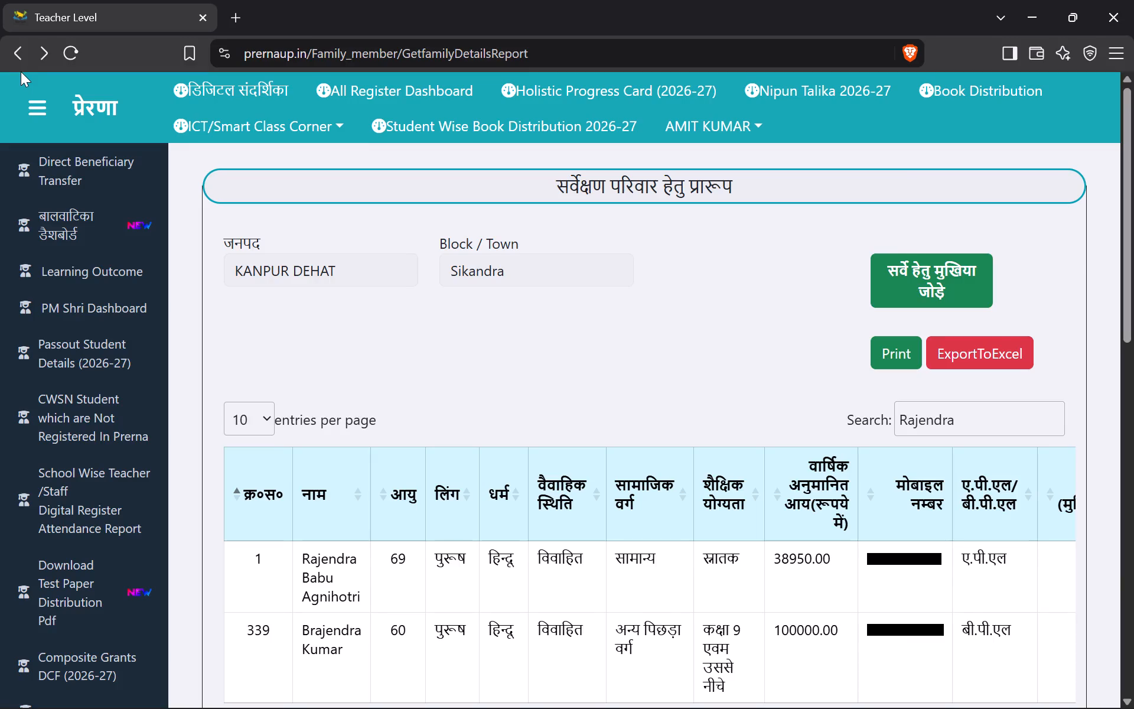
click(960, 298)
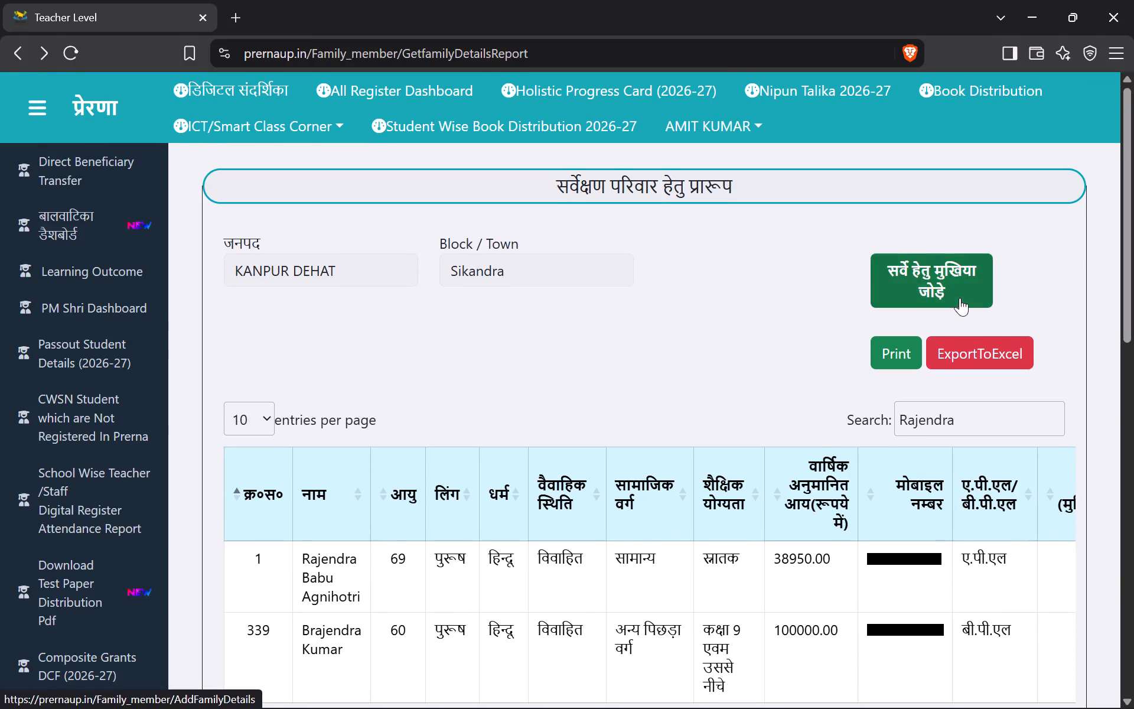
Set the area type to नगर पंचायत, the local body to सिकन्दरा and the ward to 9-मोहम्मद नगर.
click(744, 299)
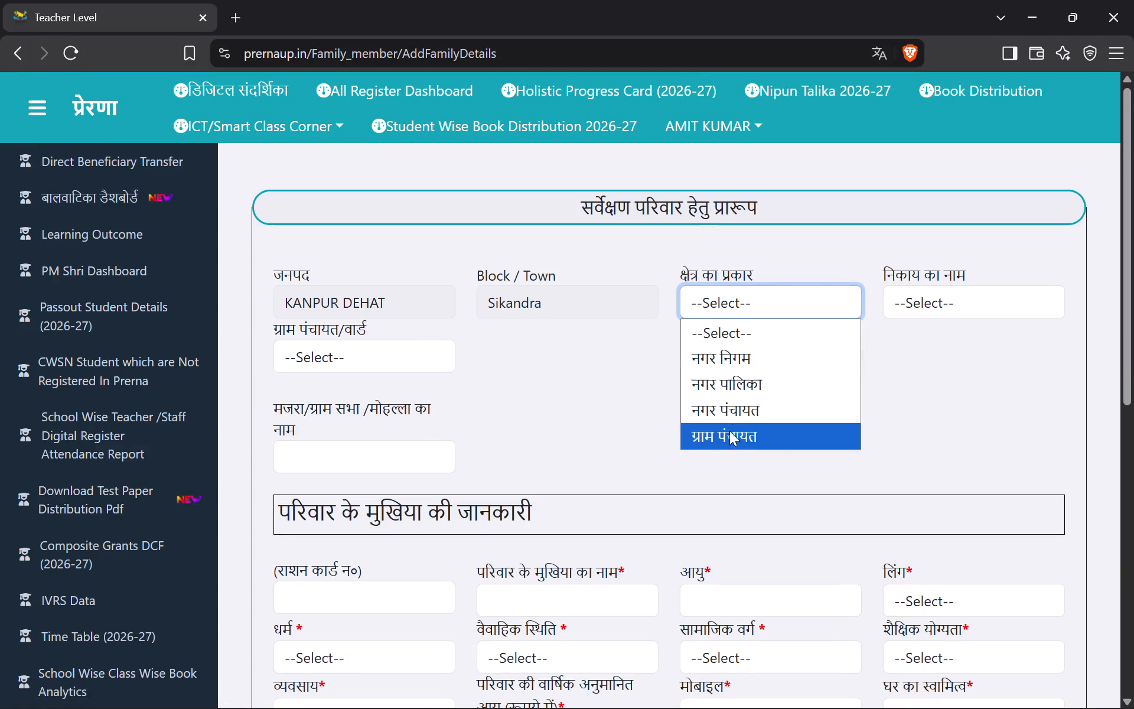
click(738, 412)
click(956, 285)
click(949, 298)
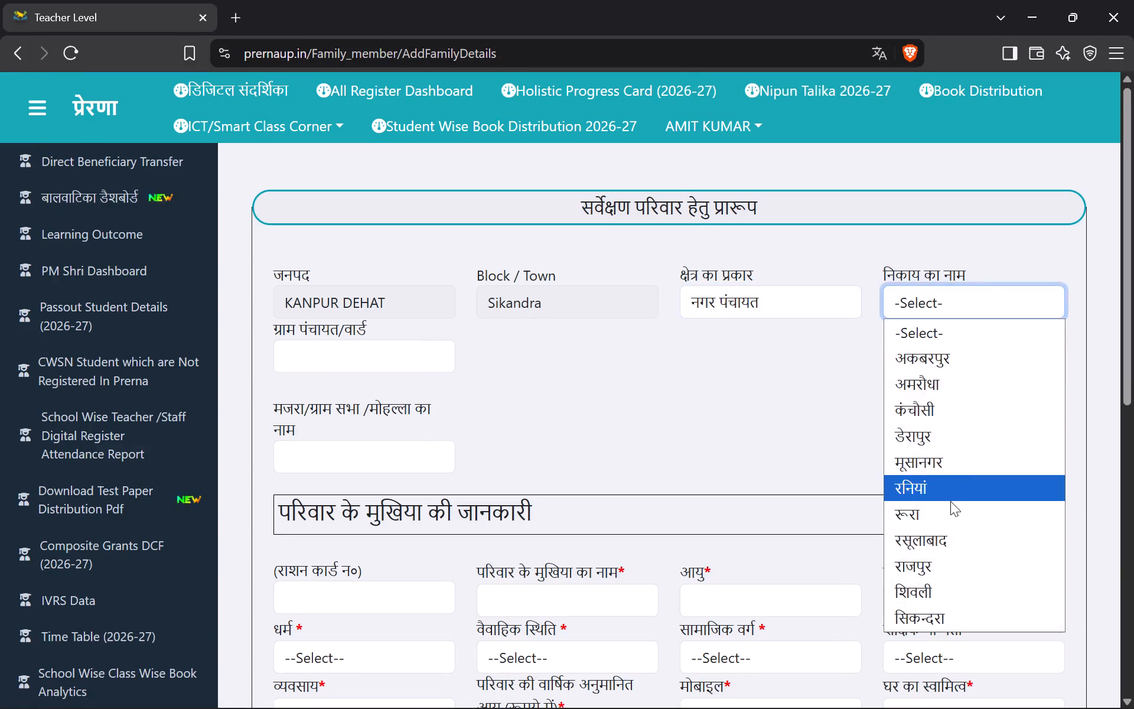
click(928, 613)
click(369, 352)
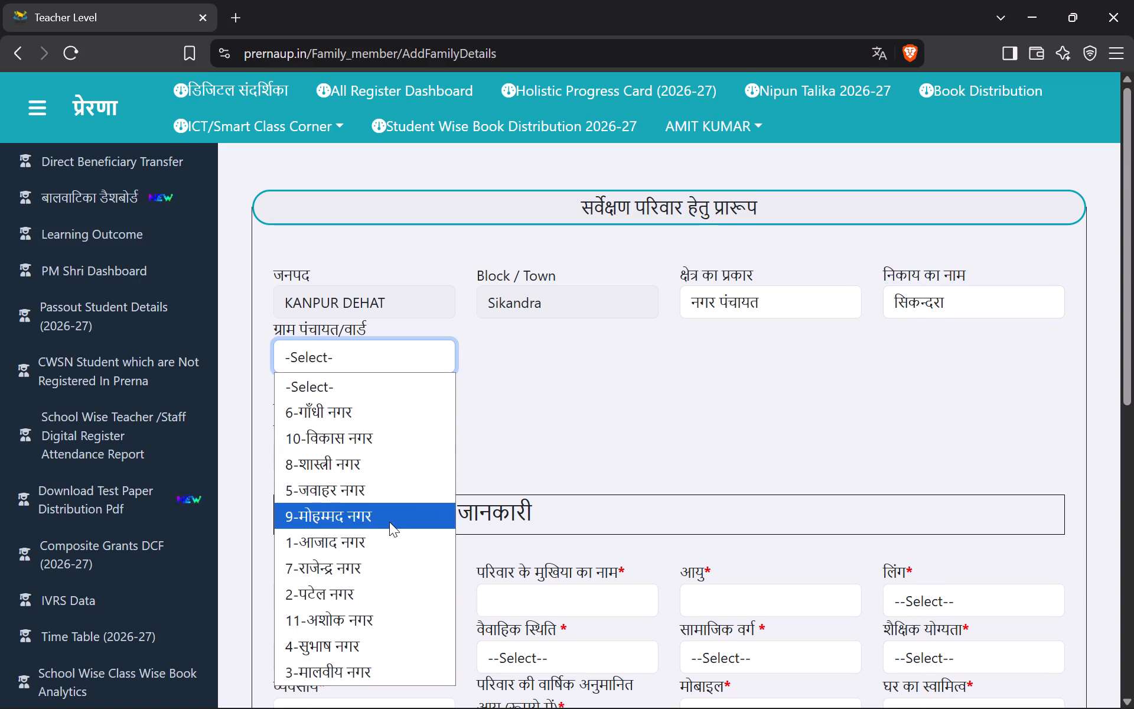
click(383, 517)
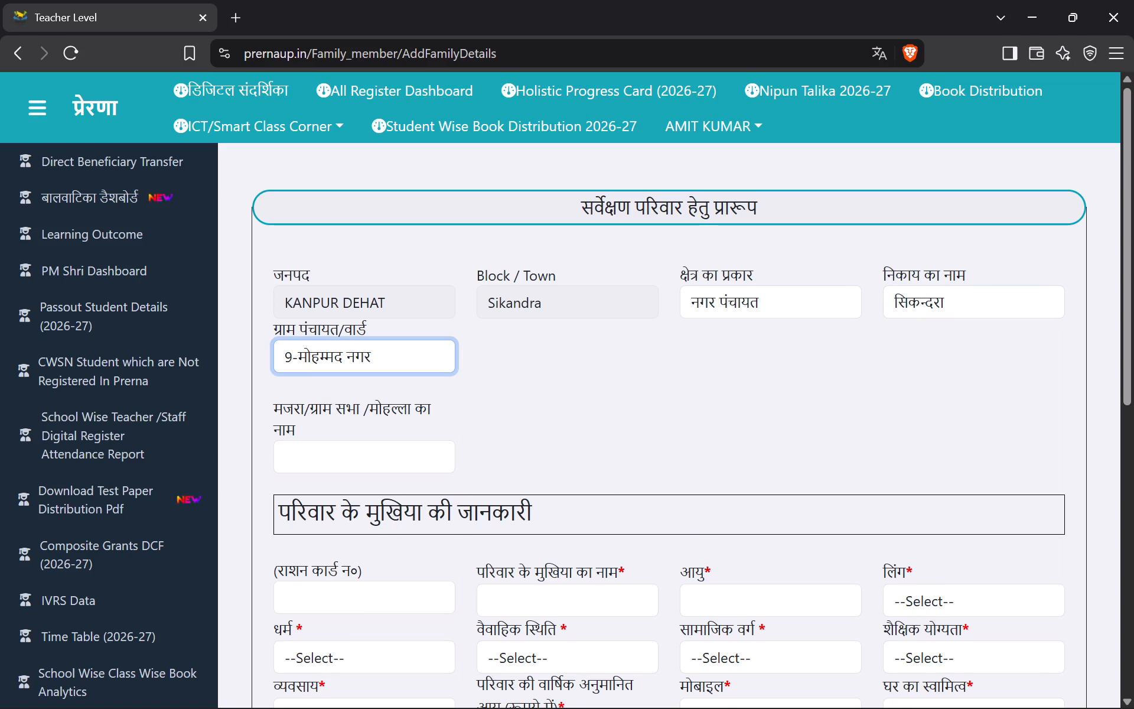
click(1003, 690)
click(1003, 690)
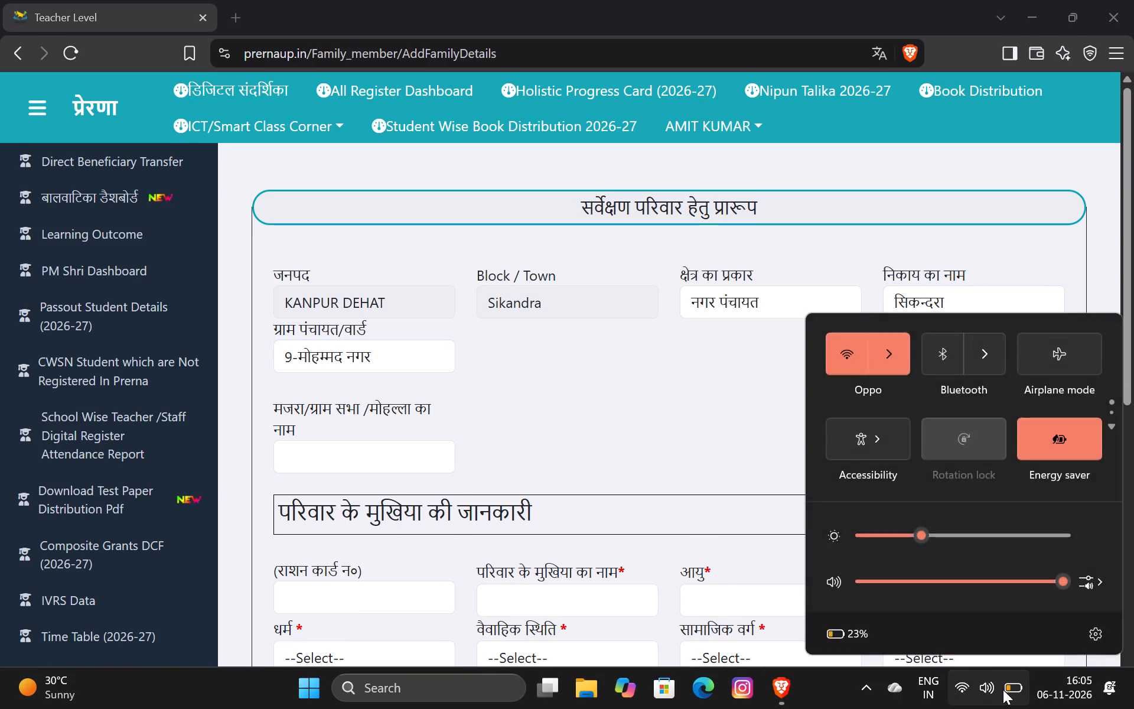
Enter Mohammad Nagar as the locality (मोहल्ला) name.
drag(305, 496, 314, 491)
click(337, 466)
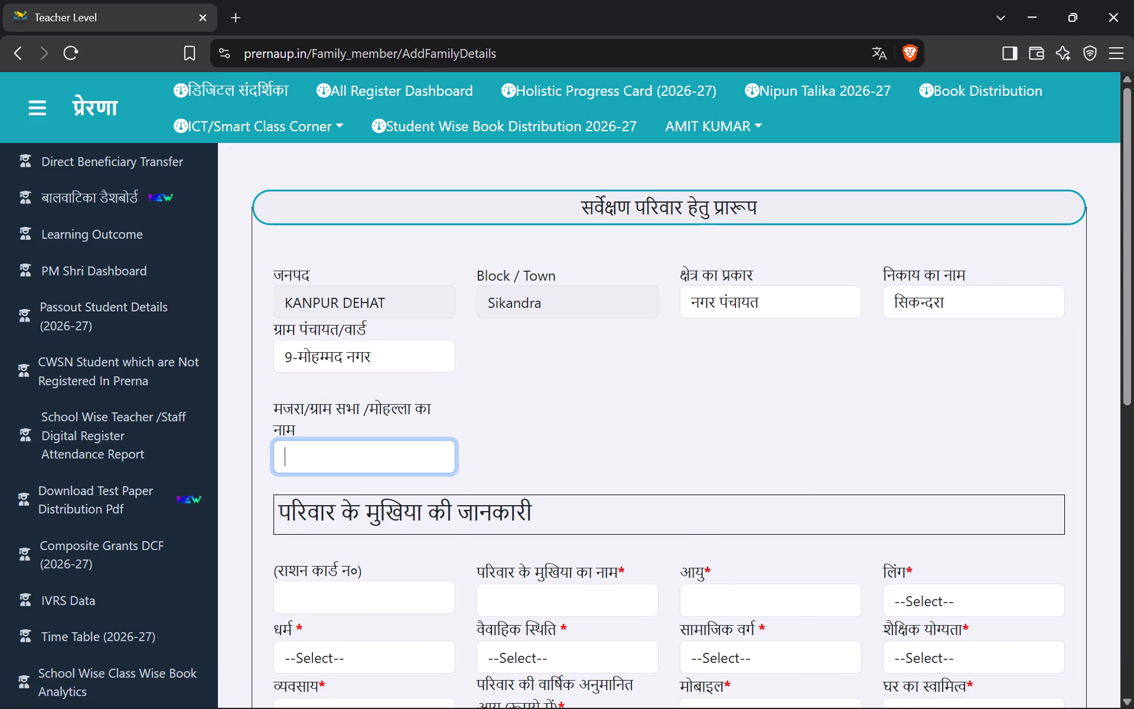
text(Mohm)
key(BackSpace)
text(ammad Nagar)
Enter the household head's name, age 35 and gender पुरूष.
scroll(573, 539, down, 2)
click(536, 441)
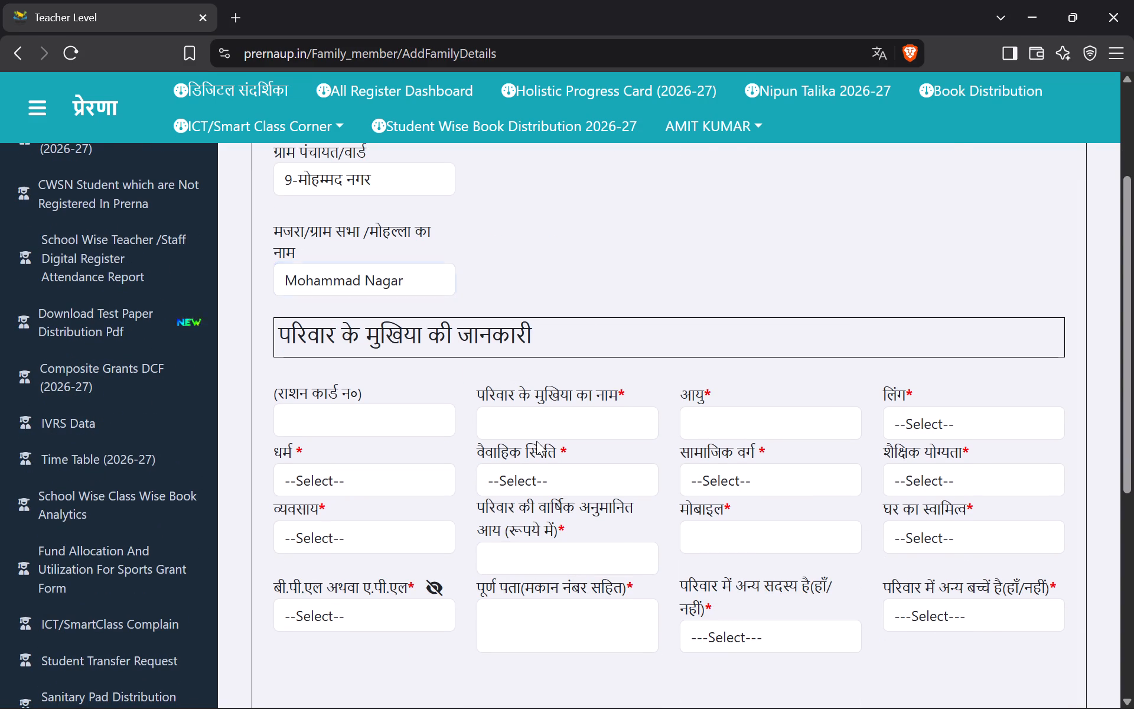
click(537, 418)
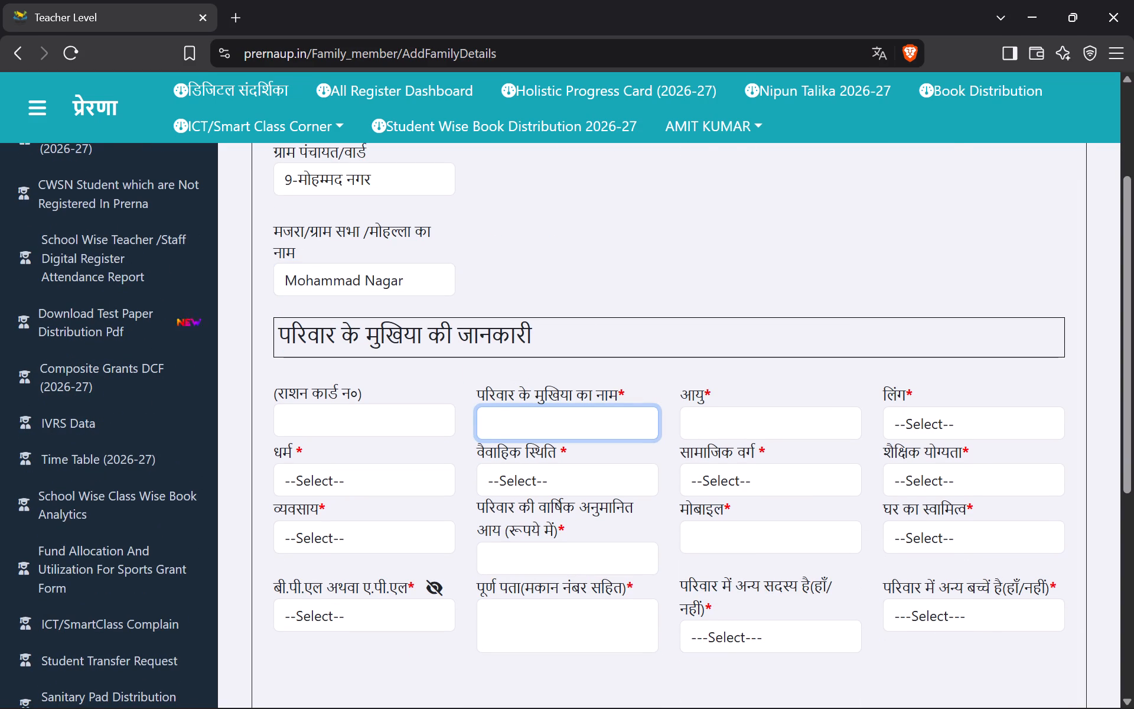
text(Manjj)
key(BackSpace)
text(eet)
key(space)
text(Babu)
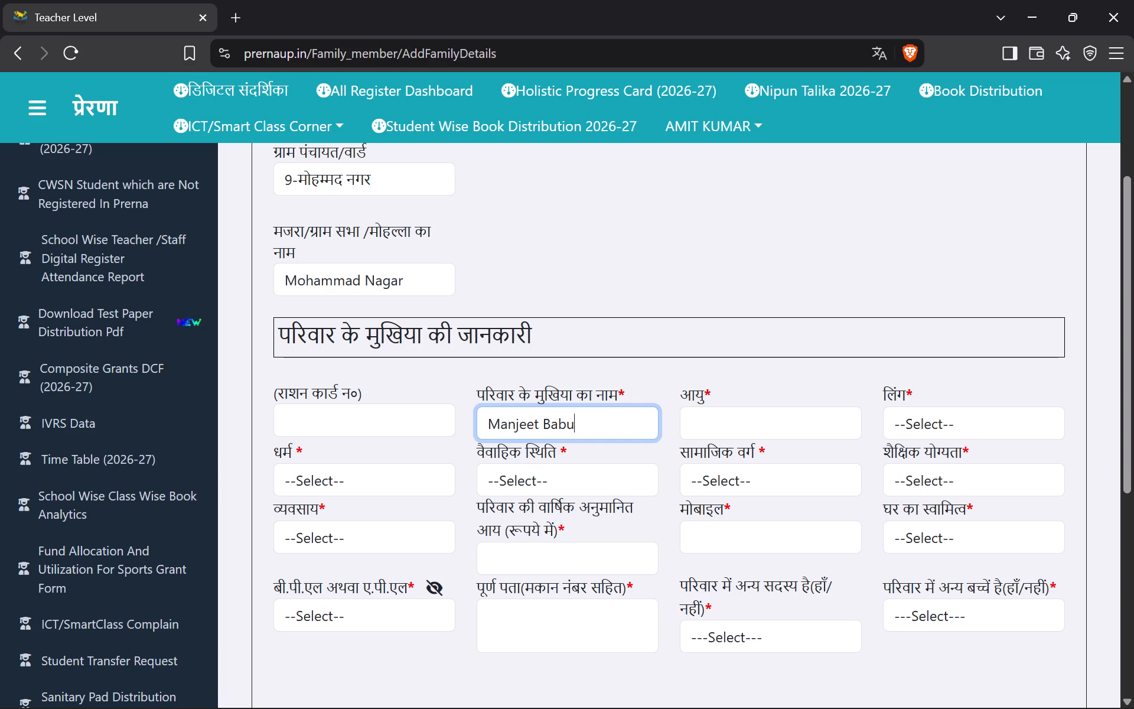
click(749, 435)
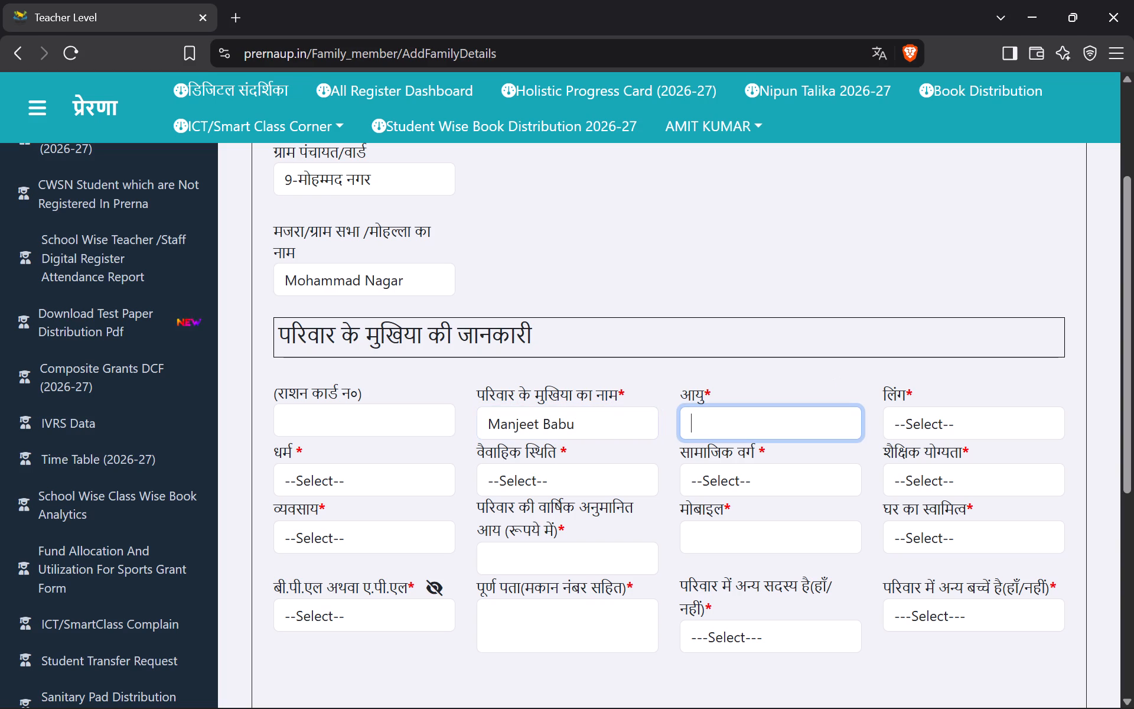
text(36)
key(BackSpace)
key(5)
click(937, 423)
click(931, 469)
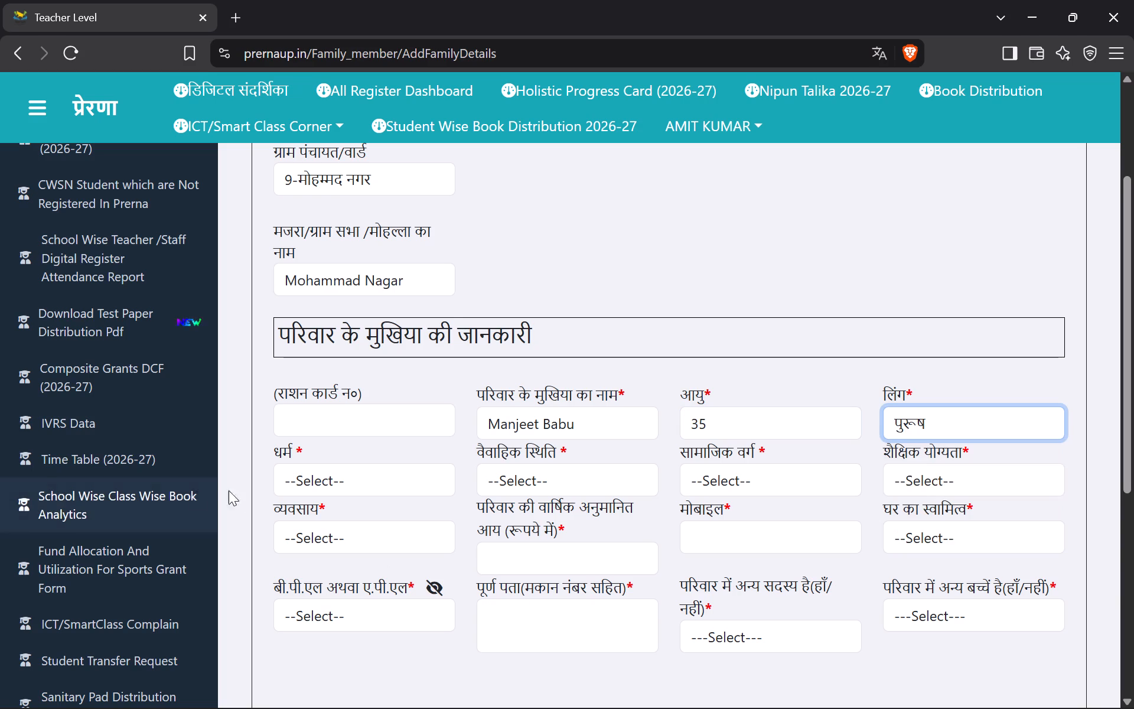
Set the head's religion to हिन्दू, marital status to विवाहित, social category to अन्य पिछड़ा वर्ग and educational qualification to स्नातक.
click(322, 473)
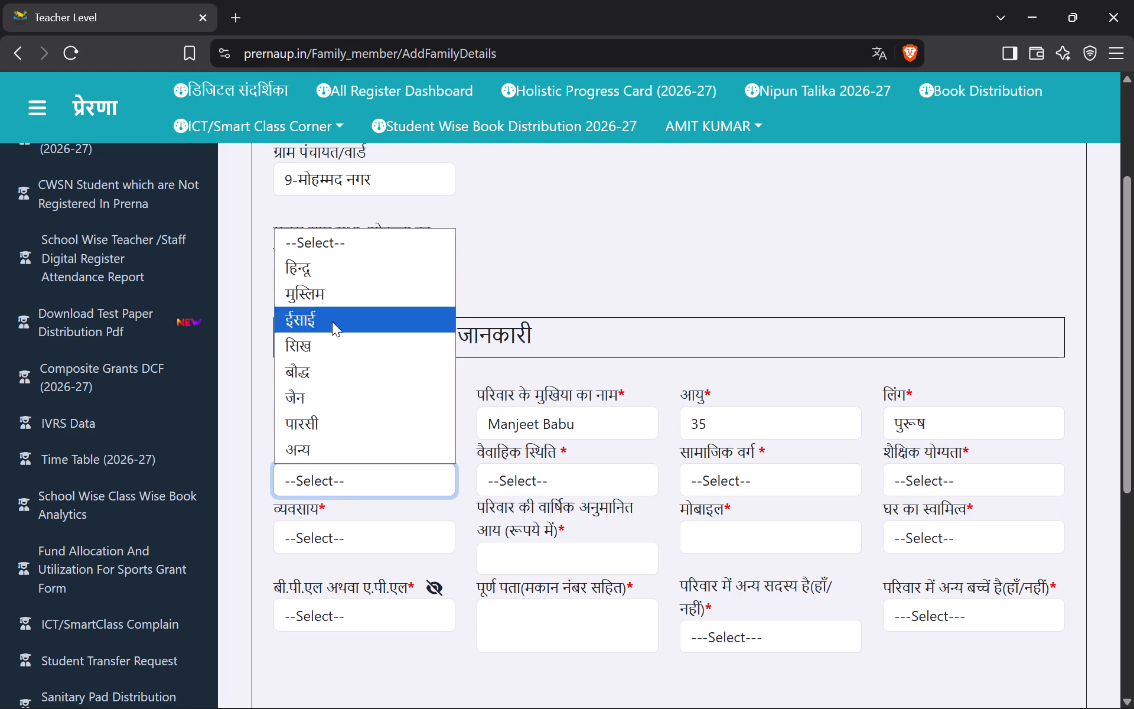
click(328, 263)
click(507, 482)
click(510, 529)
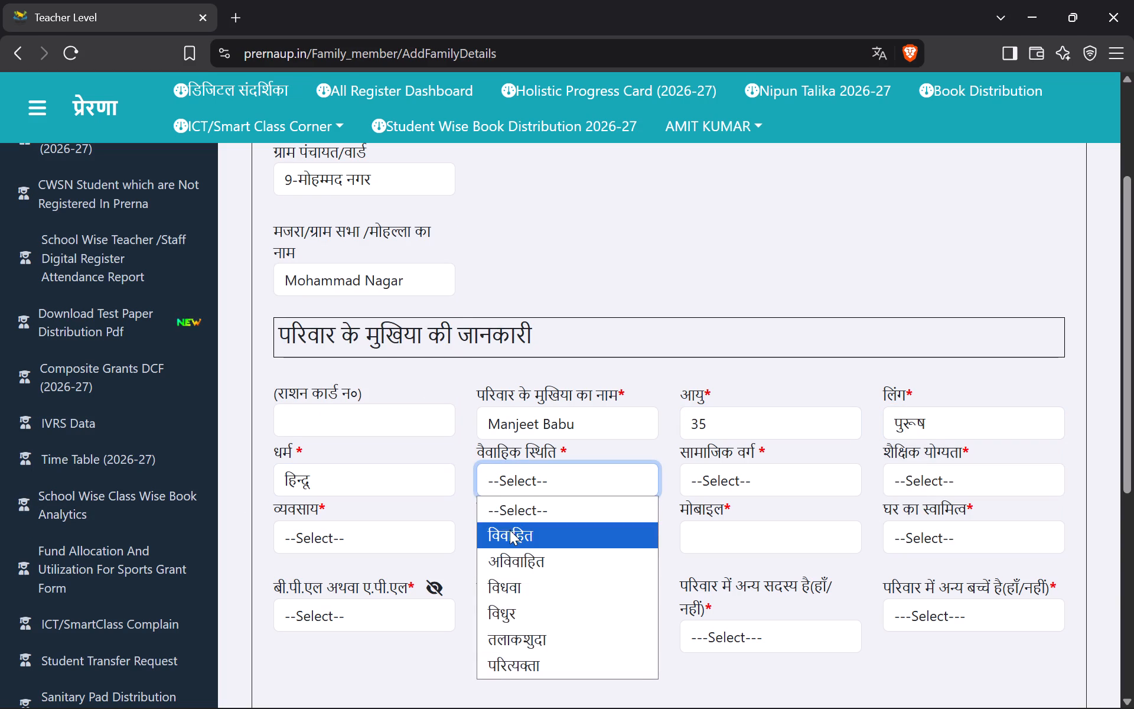
click(725, 470)
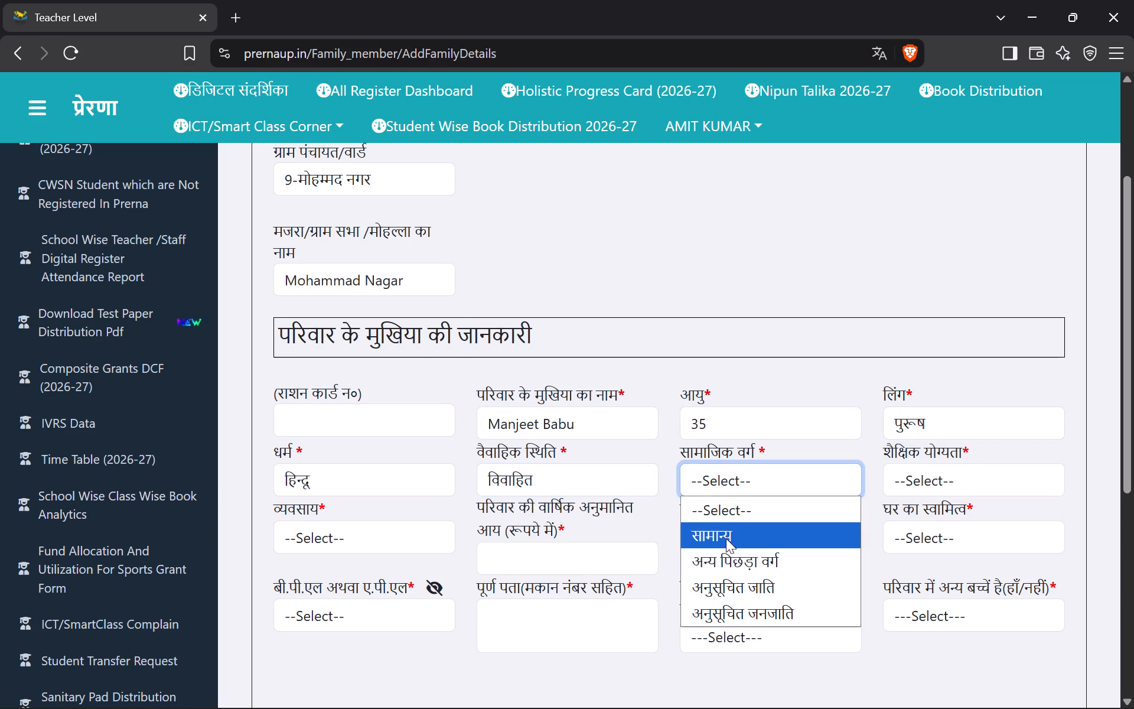
drag(729, 559, 735, 557)
click(973, 469)
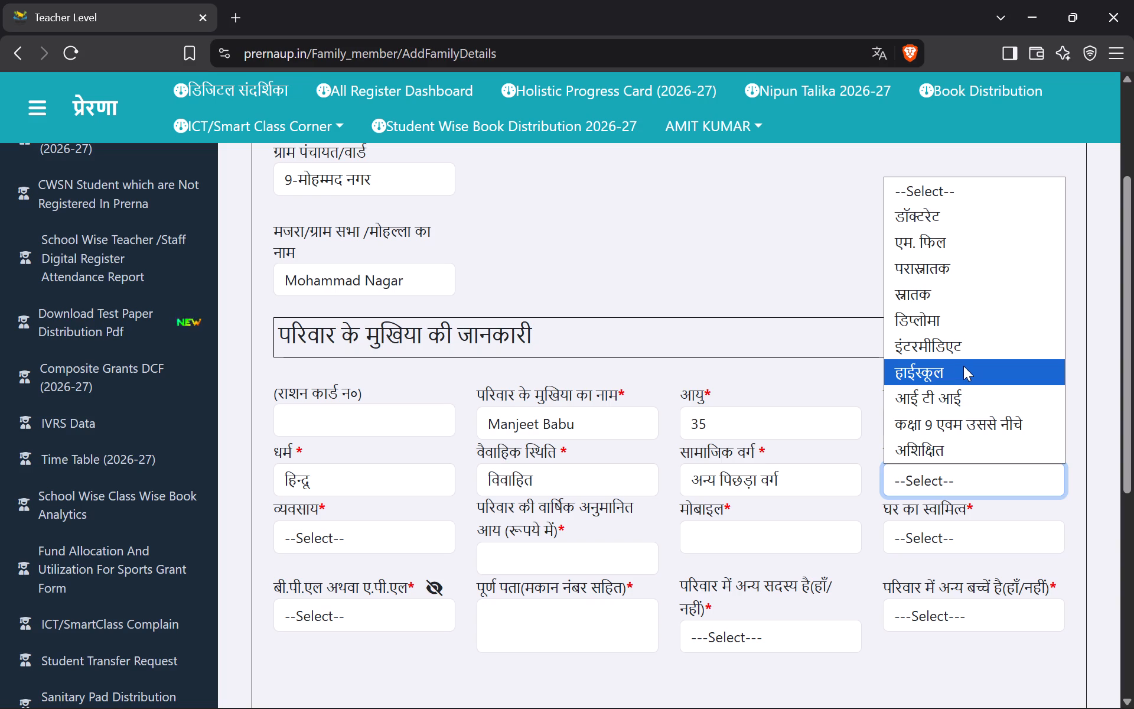
click(930, 297)
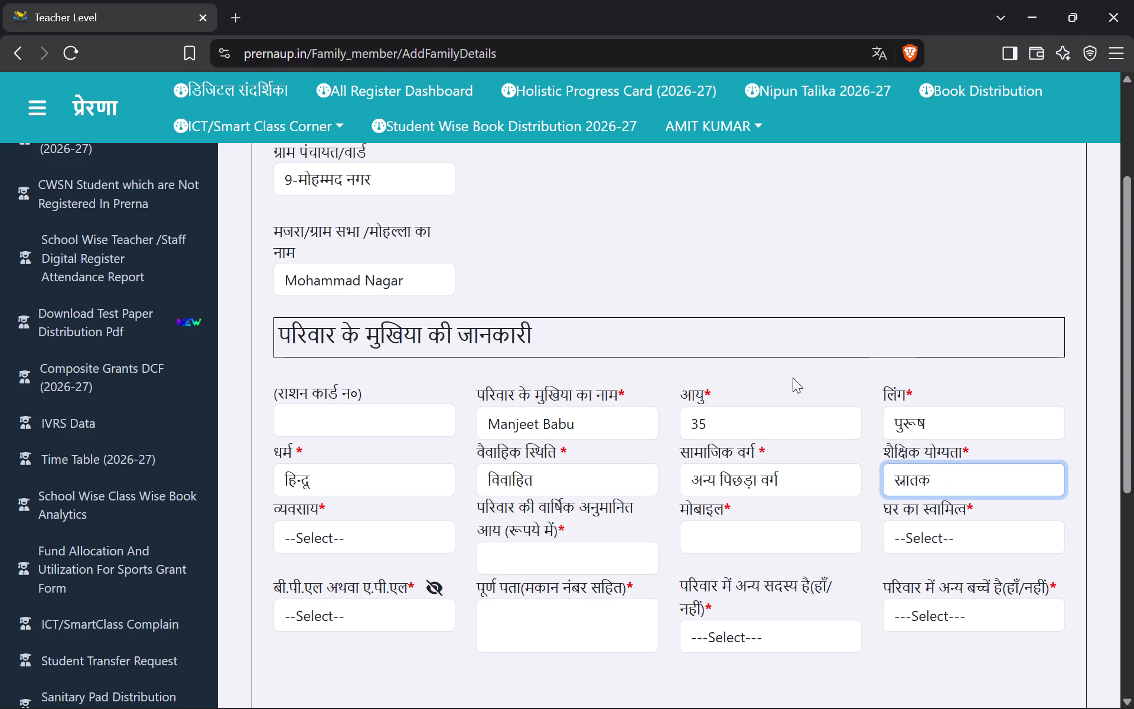
Set the head's occupation to स्वरोजगार and the family's estimated annual income to 500000 rupees.
click(398, 536)
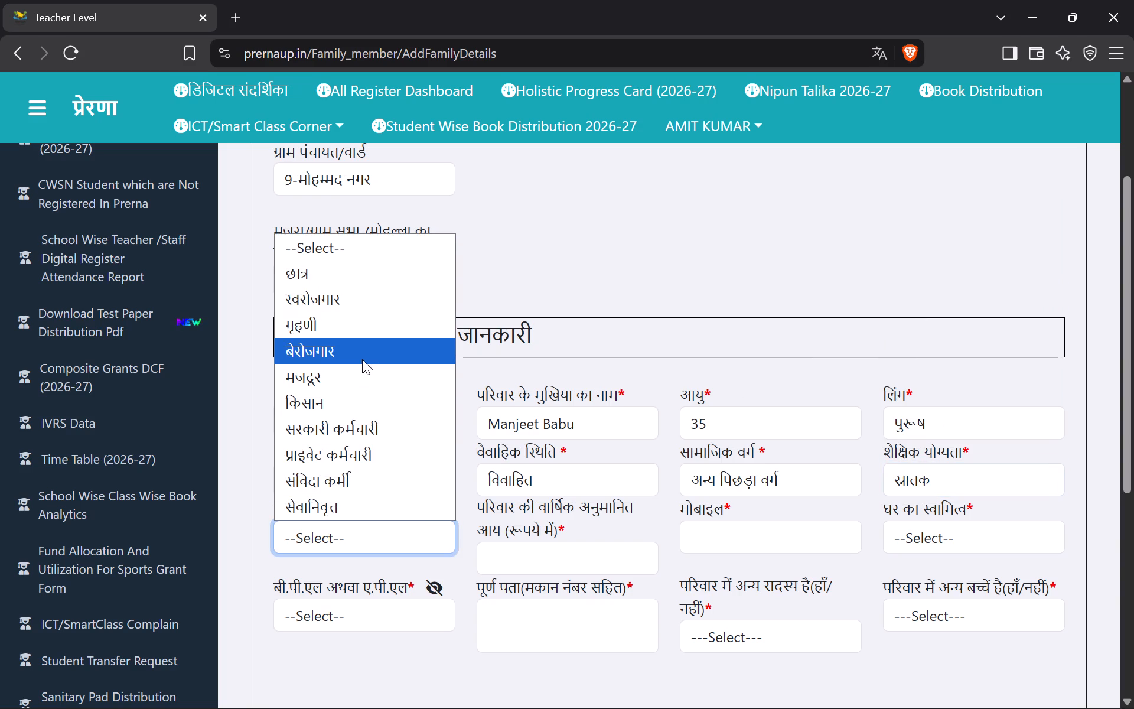
click(374, 297)
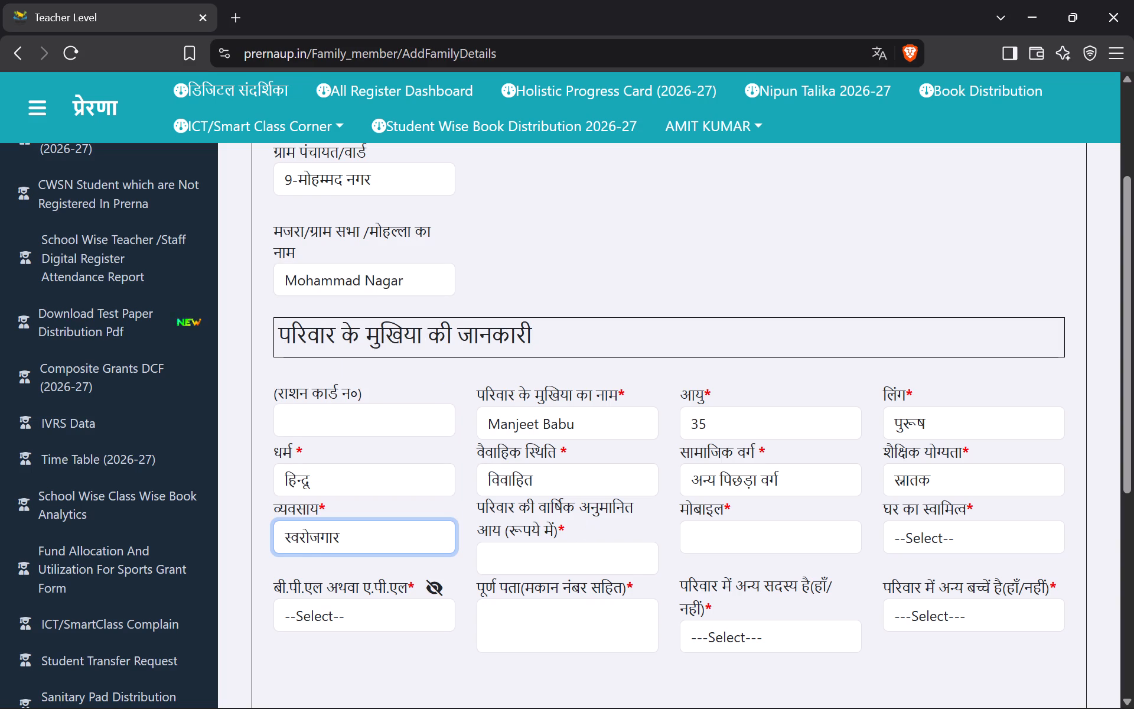
click(542, 564)
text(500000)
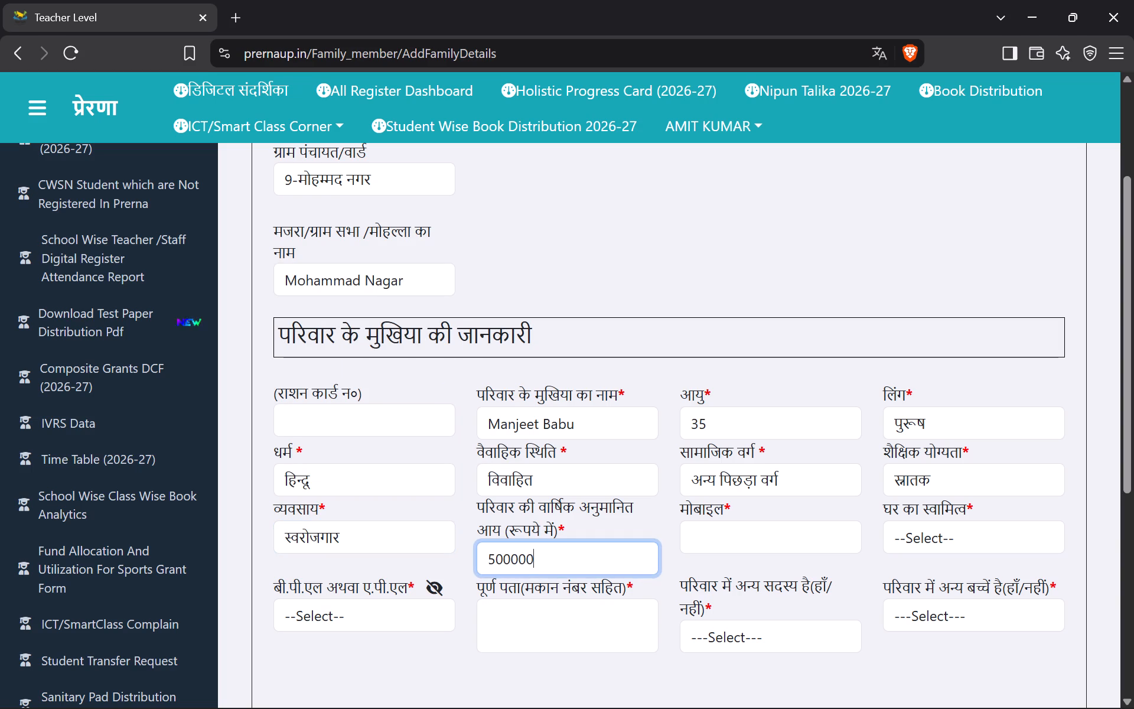
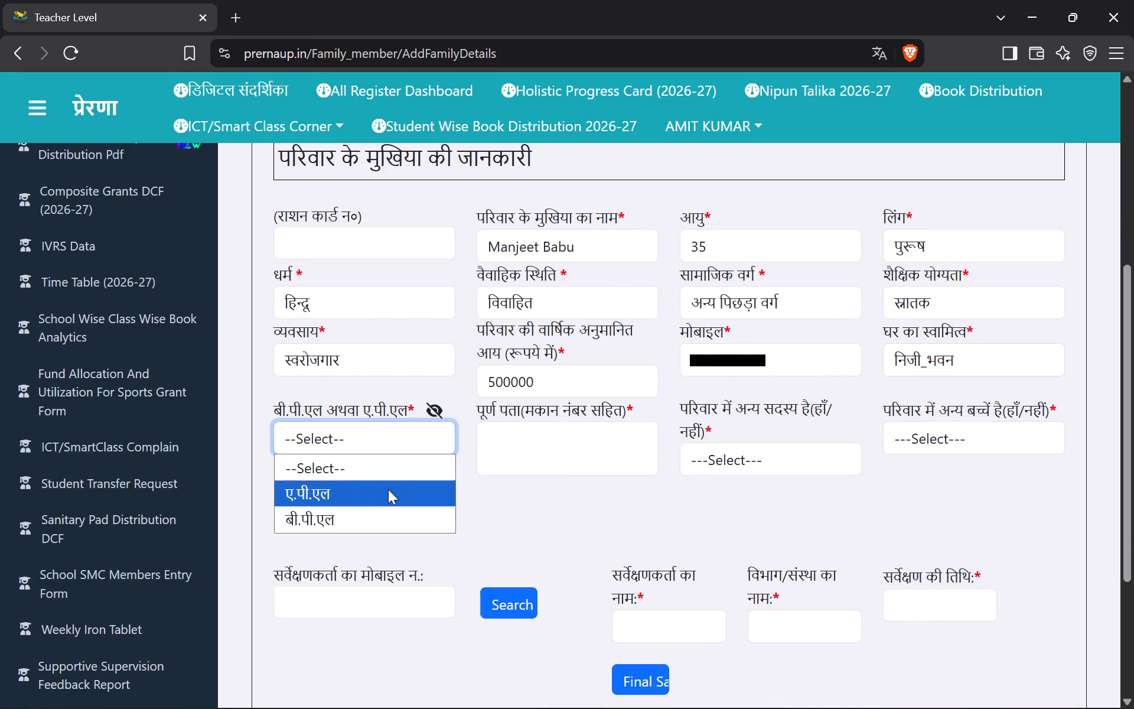
Set the household head's BPL/APL status to ए.पी.एल and enter the family's full address.
click(380, 496)
click(565, 461)
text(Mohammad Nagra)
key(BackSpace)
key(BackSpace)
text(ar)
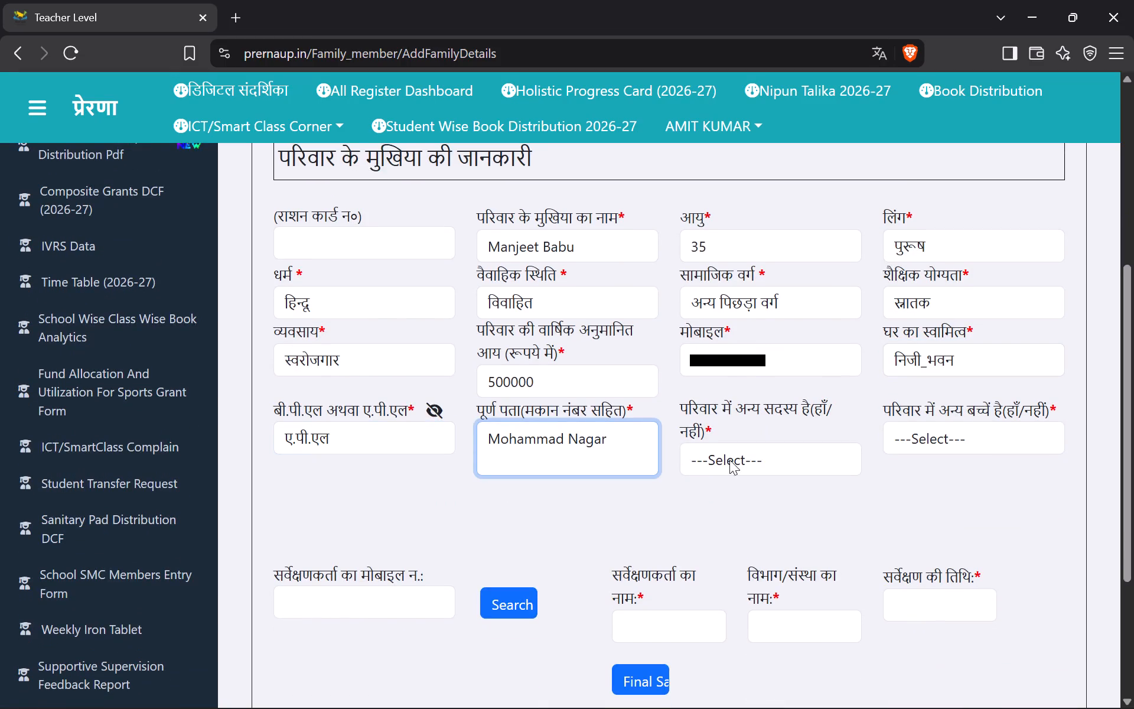
Answer हाँ to both whether the family has other members and whether it has other children.
click(754, 460)
click(746, 518)
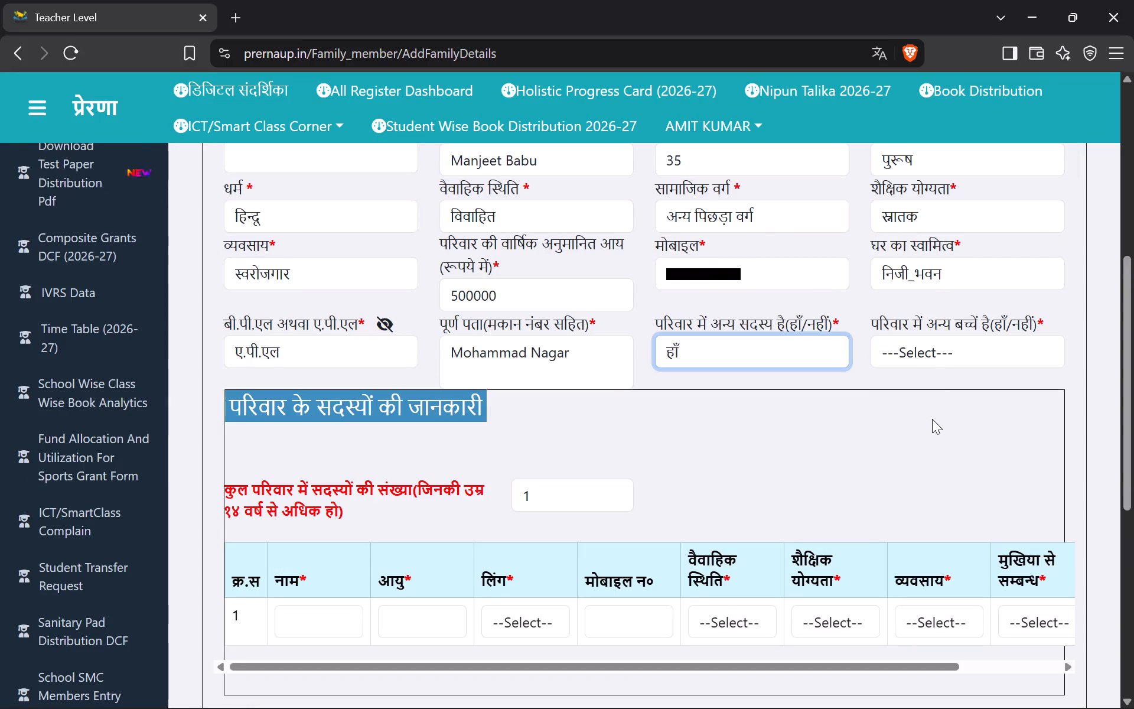
click(930, 346)
click(924, 401)
In the first family member row, enter the wife's first name, age 26 and gender महिला.
scroll(493, 577, down, 1)
click(302, 532)
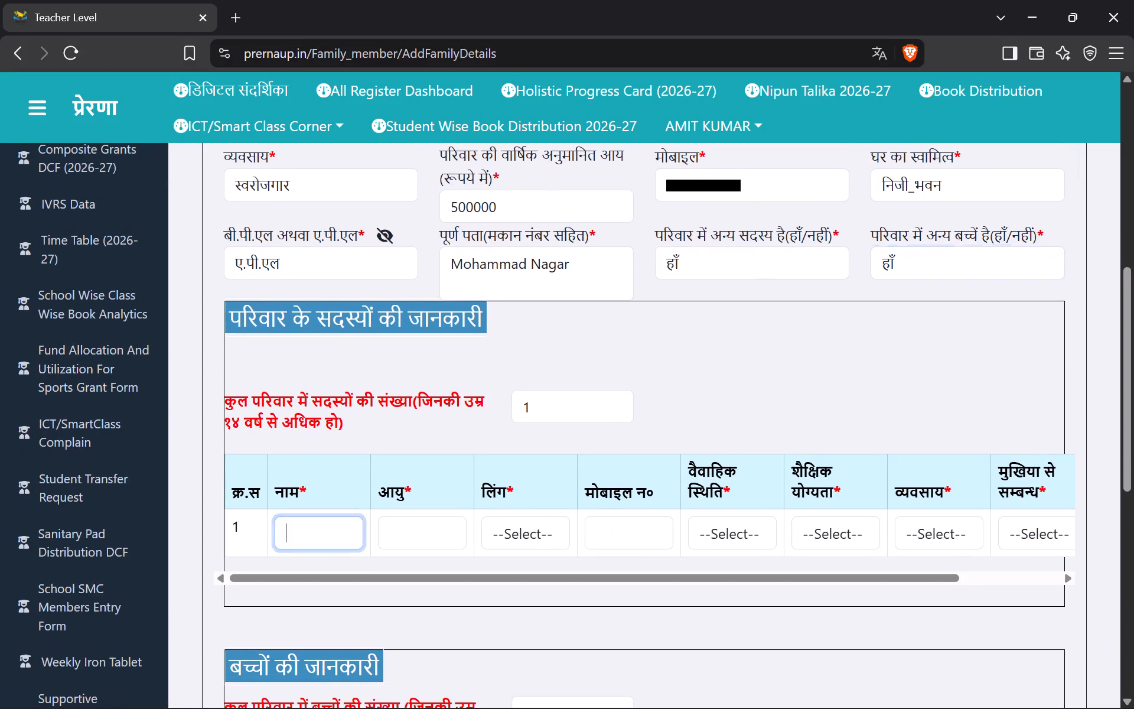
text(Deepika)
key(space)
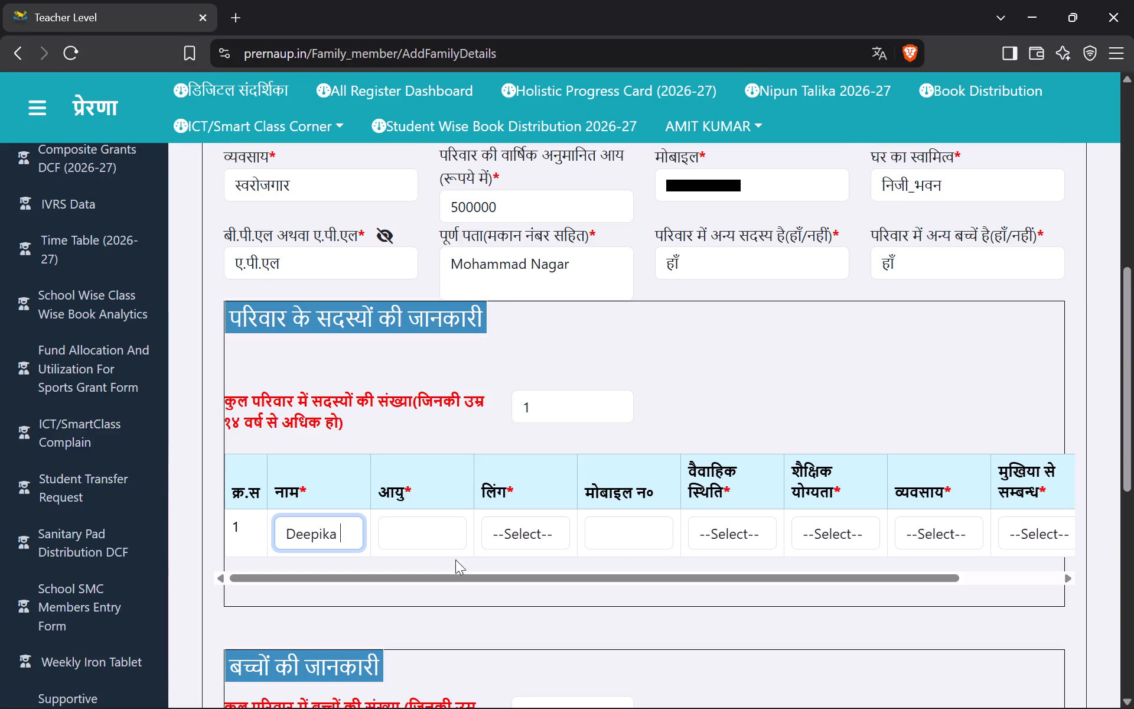
click(425, 549)
click(431, 542)
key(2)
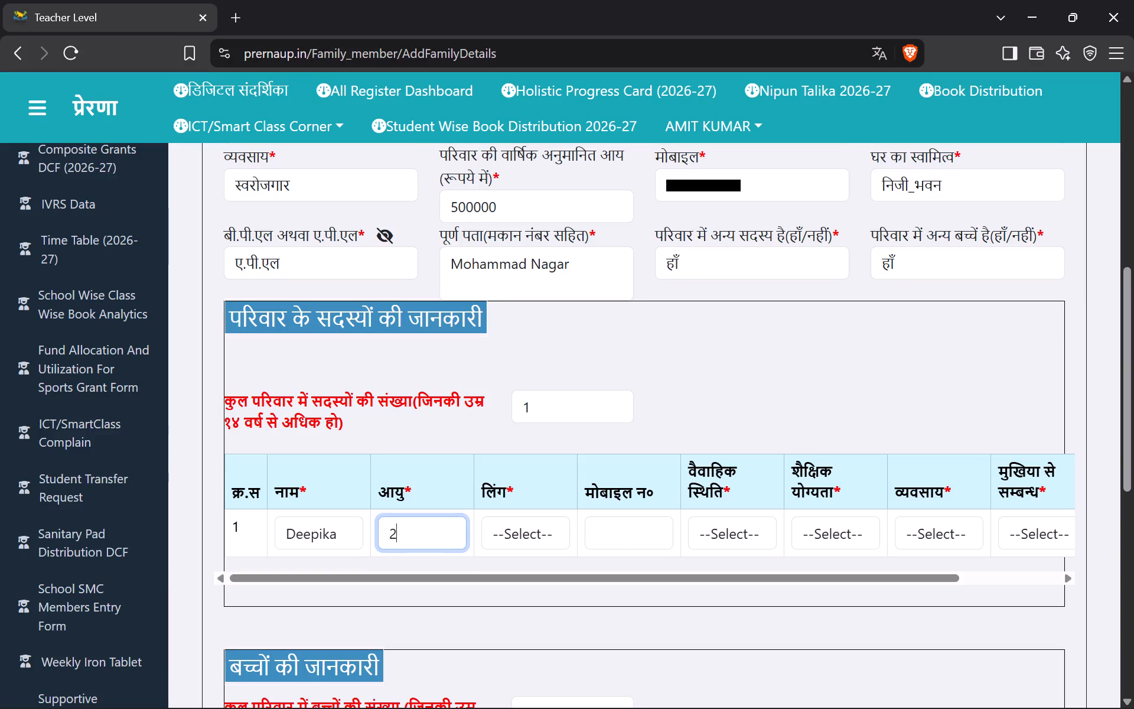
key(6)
click(531, 538)
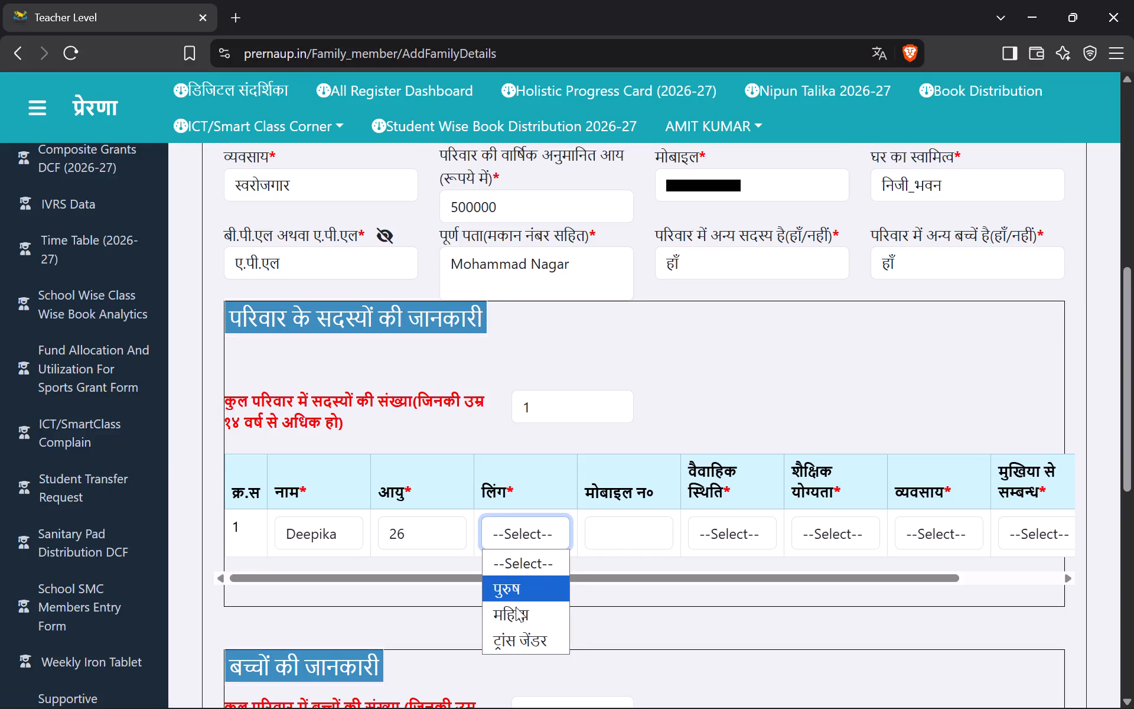
click(514, 611)
Set the family member's marital status to विवाहित, education to स्नातक, occupation to प्राइवेट कर्मचारी and relation to the head to पत्नी.
click(729, 526)
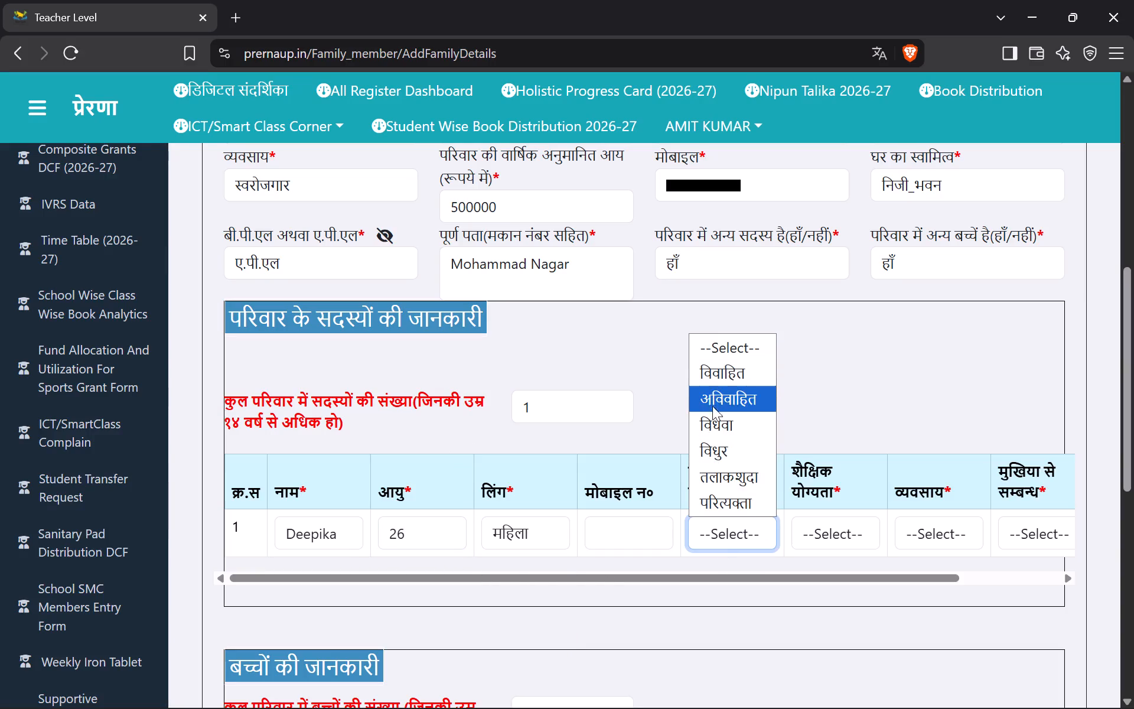
click(718, 377)
click(804, 538)
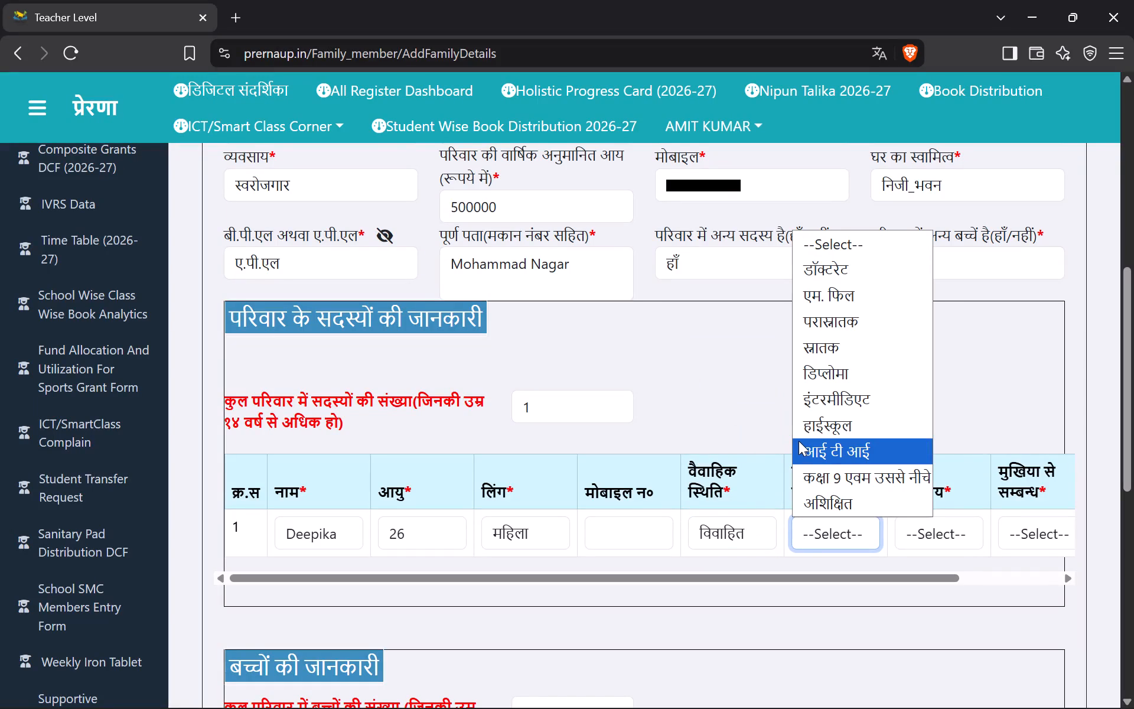
click(823, 357)
click(929, 532)
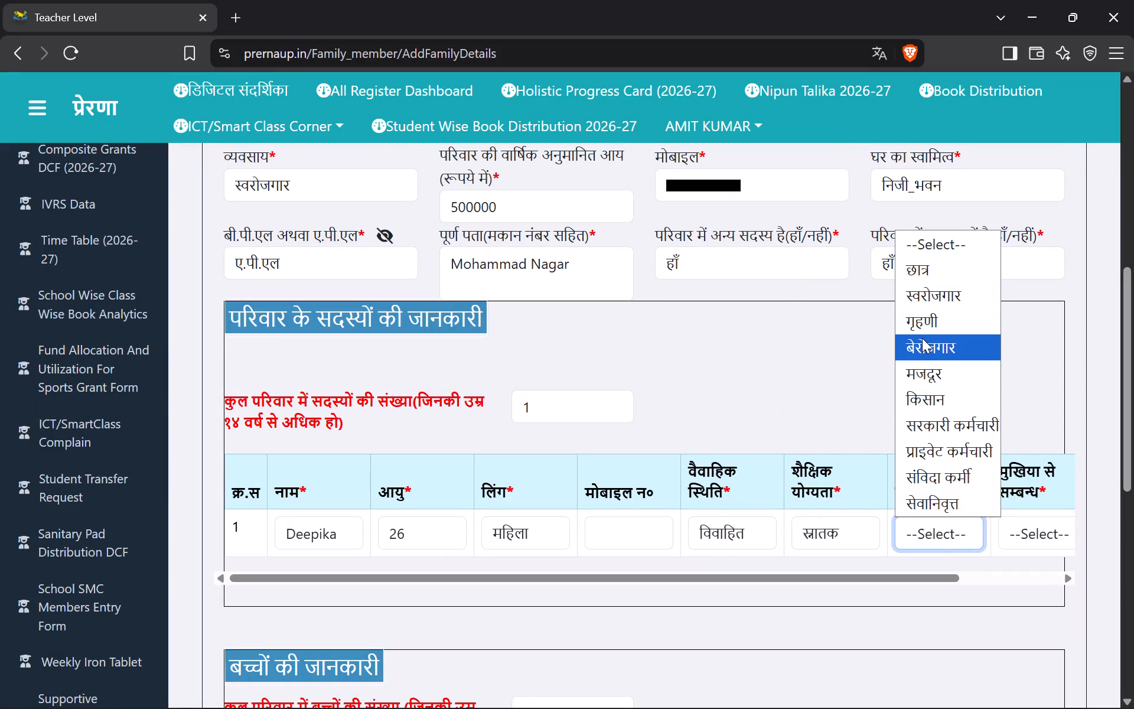
click(946, 441)
click(1018, 537)
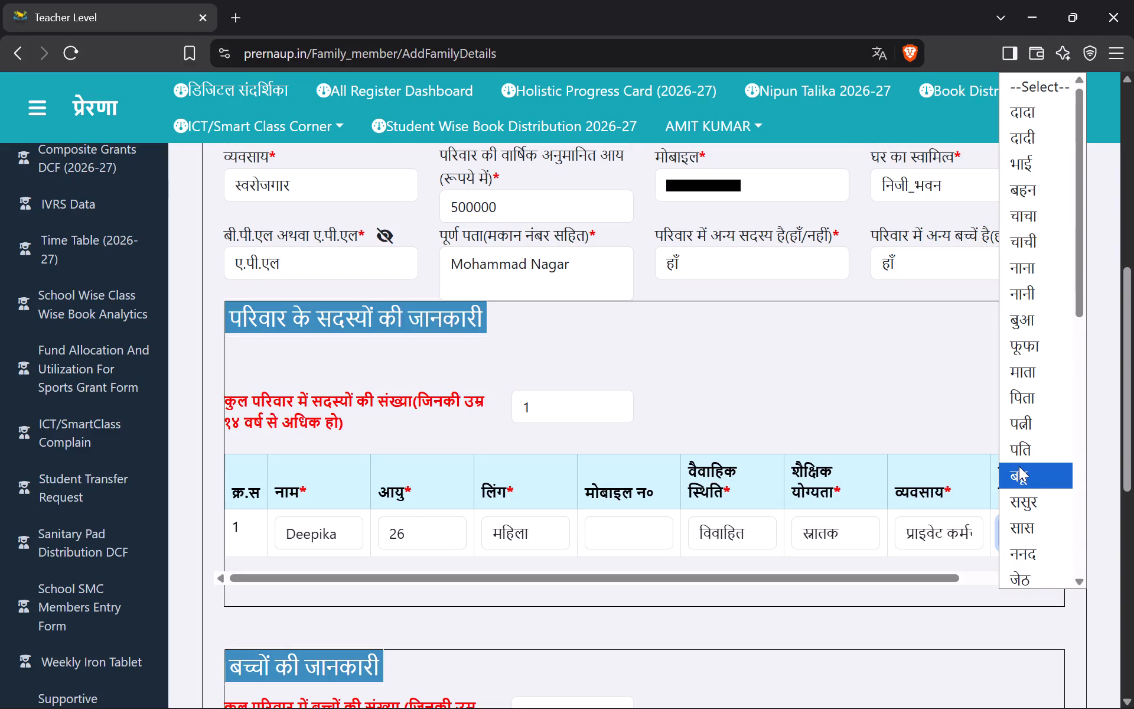
click(1021, 425)
drag(975, 581, 1003, 584)
drag(1006, 575, 743, 607)
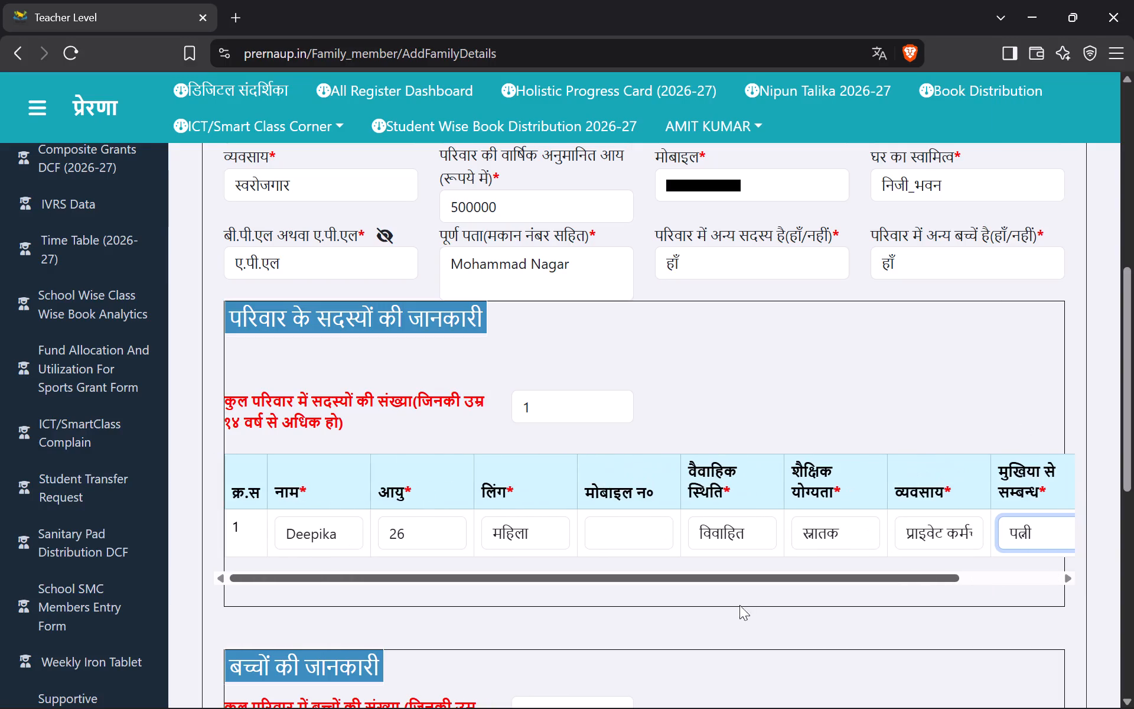
Set the total number of children aged 0-14 in the family to 2.
scroll(500, 533, down, 4)
click(571, 360)
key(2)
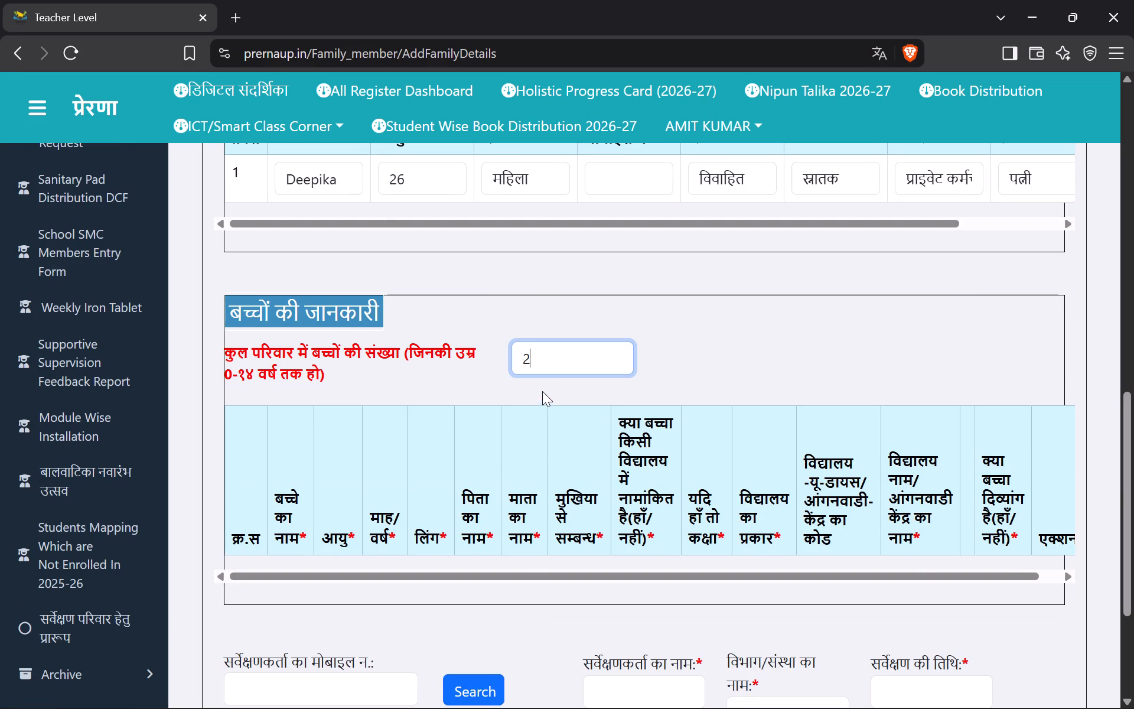
click(415, 186)
Enter the first child's full name in row 1 of the children's table.
click(282, 529)
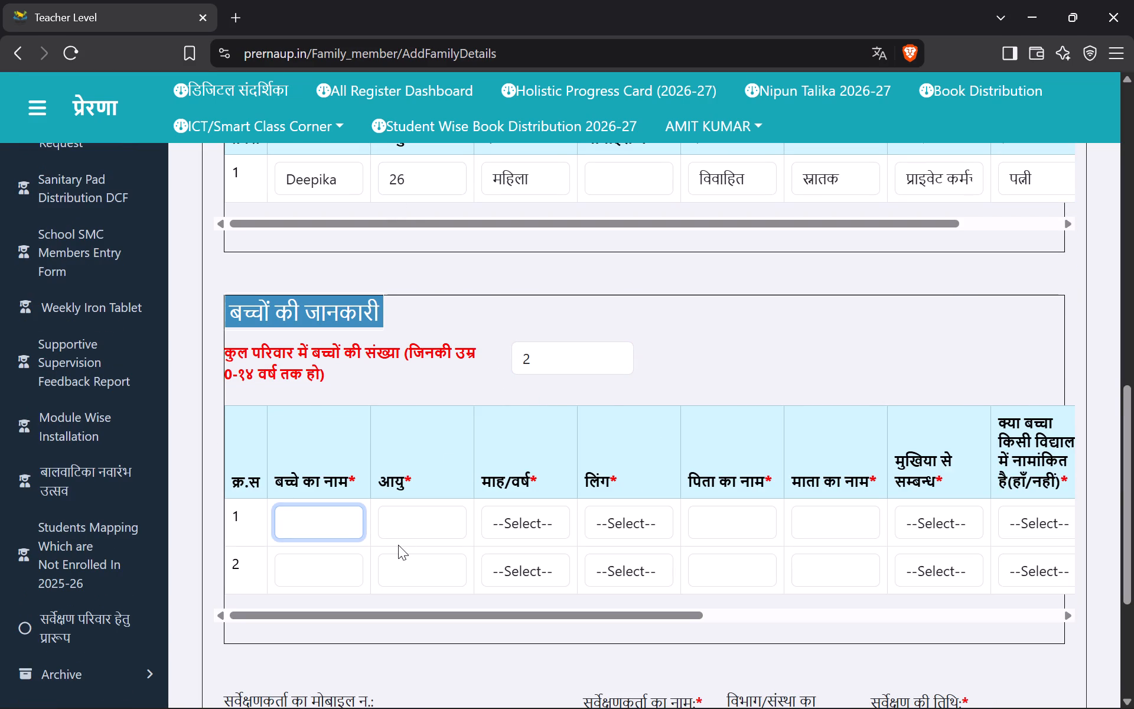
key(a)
key(BackSpace)
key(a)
key(BackSpace)
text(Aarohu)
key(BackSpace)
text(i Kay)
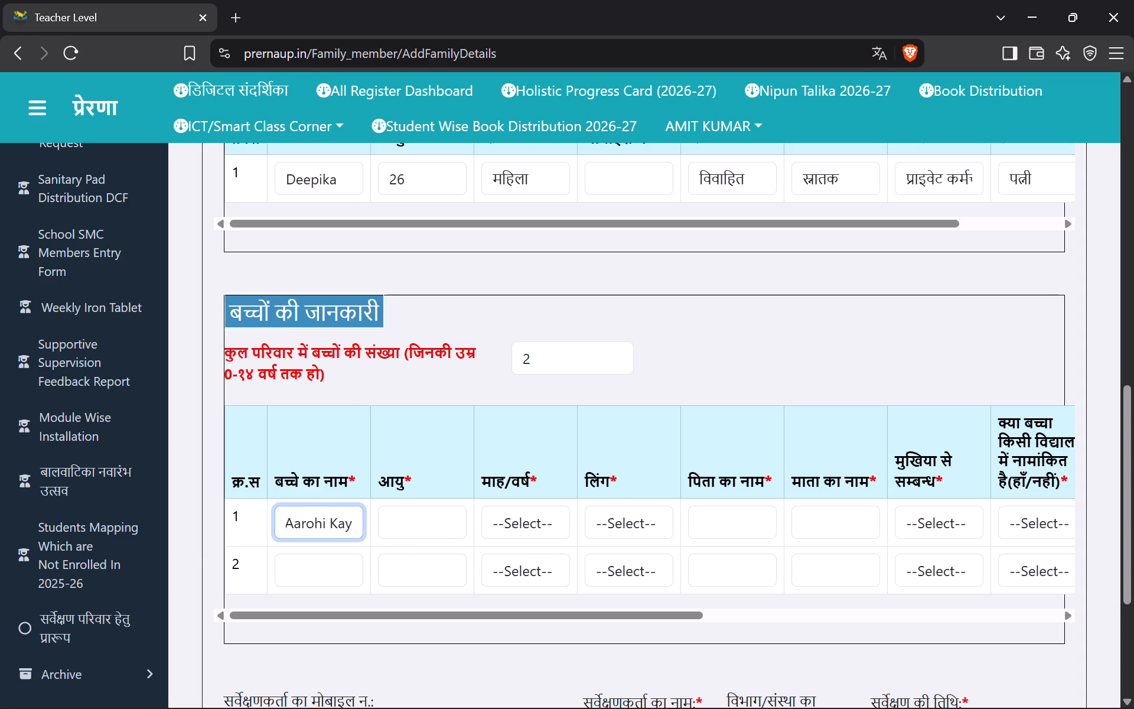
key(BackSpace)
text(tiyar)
Copy the first child's name into row 2 and replace the first name with the second child's.
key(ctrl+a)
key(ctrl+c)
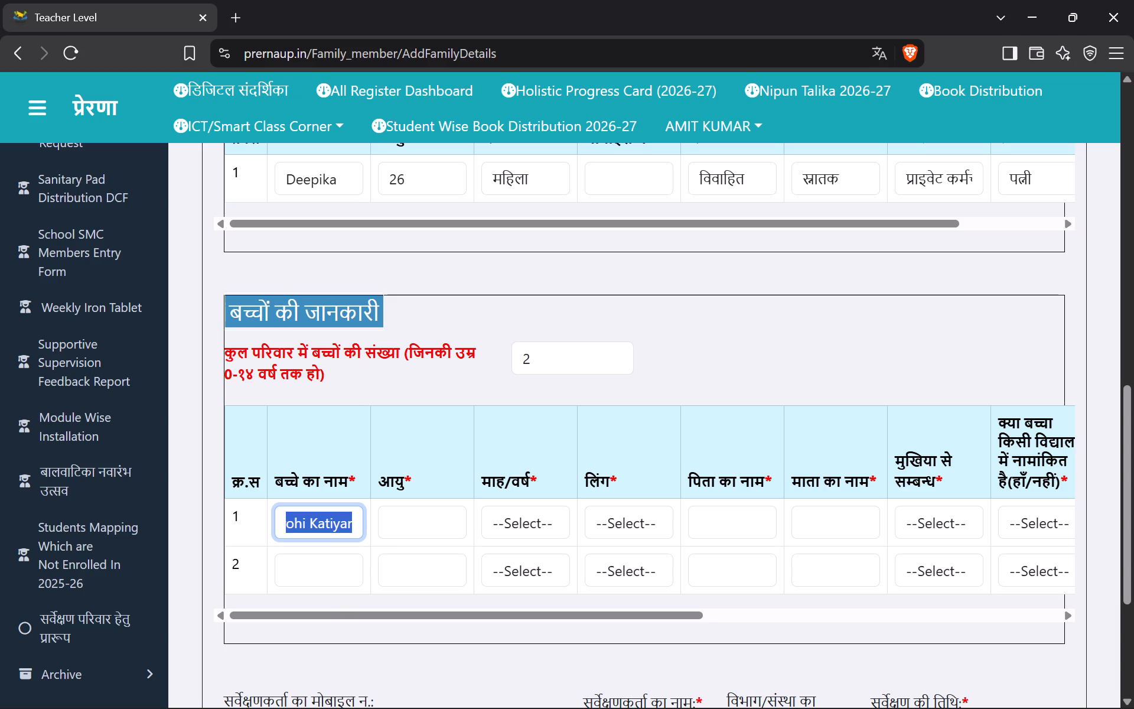
ctrl+click(305, 571)
key(ctrl+c)
key(ctrl+v)
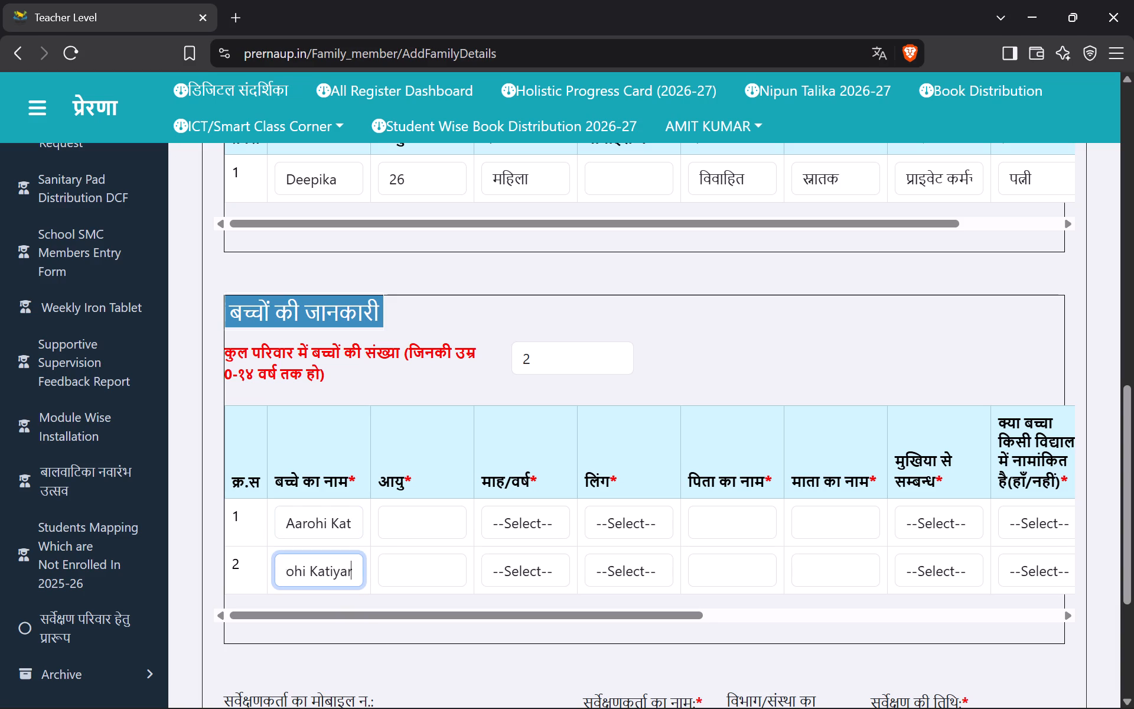
drag(304, 575, 258, 577)
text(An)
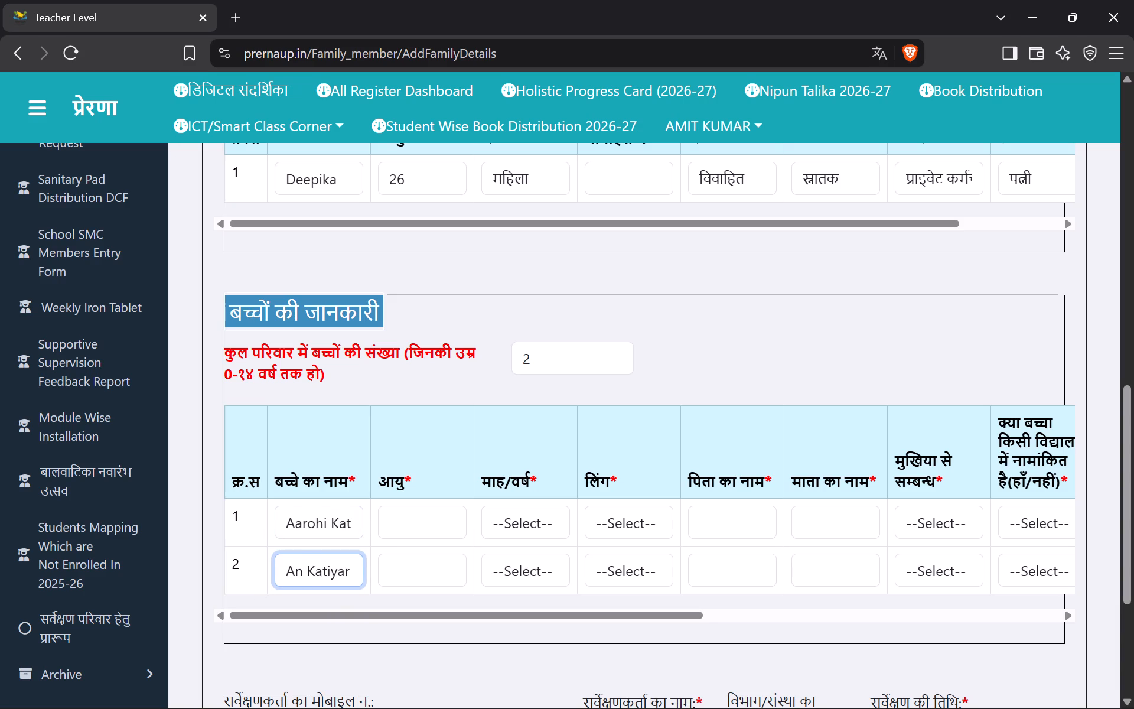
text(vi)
Set the first child's age to 7 and the second child's to 3, both with the unit वर्ष.
click(402, 524)
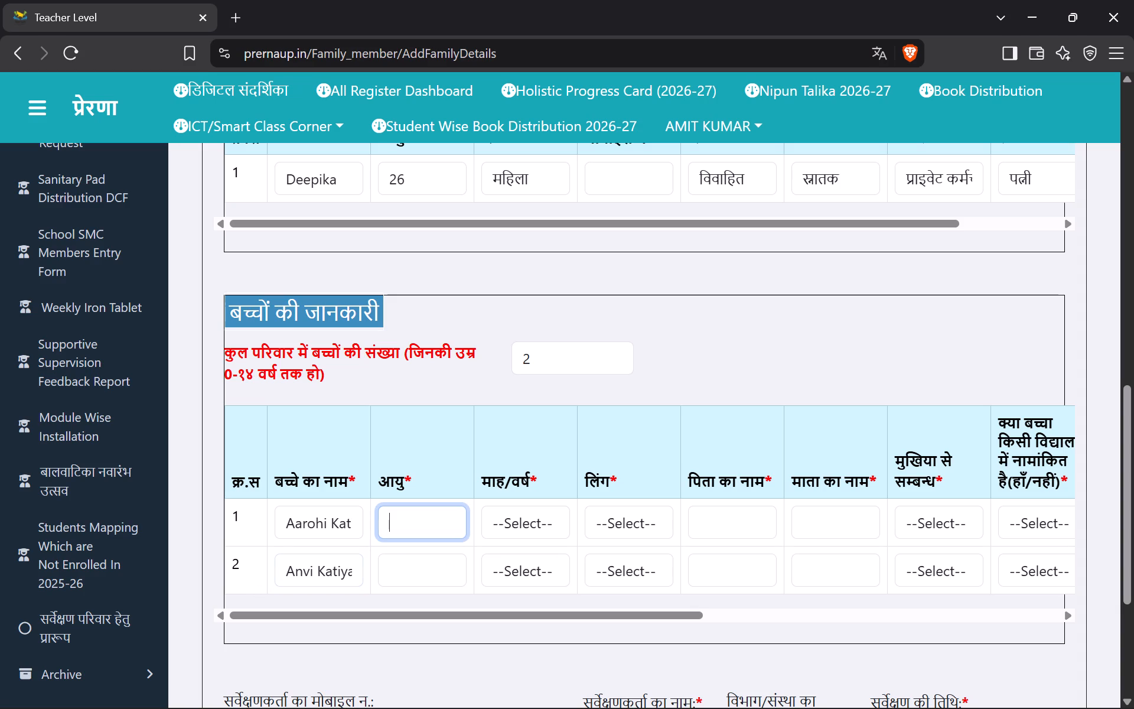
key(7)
click(405, 570)
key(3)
click(532, 512)
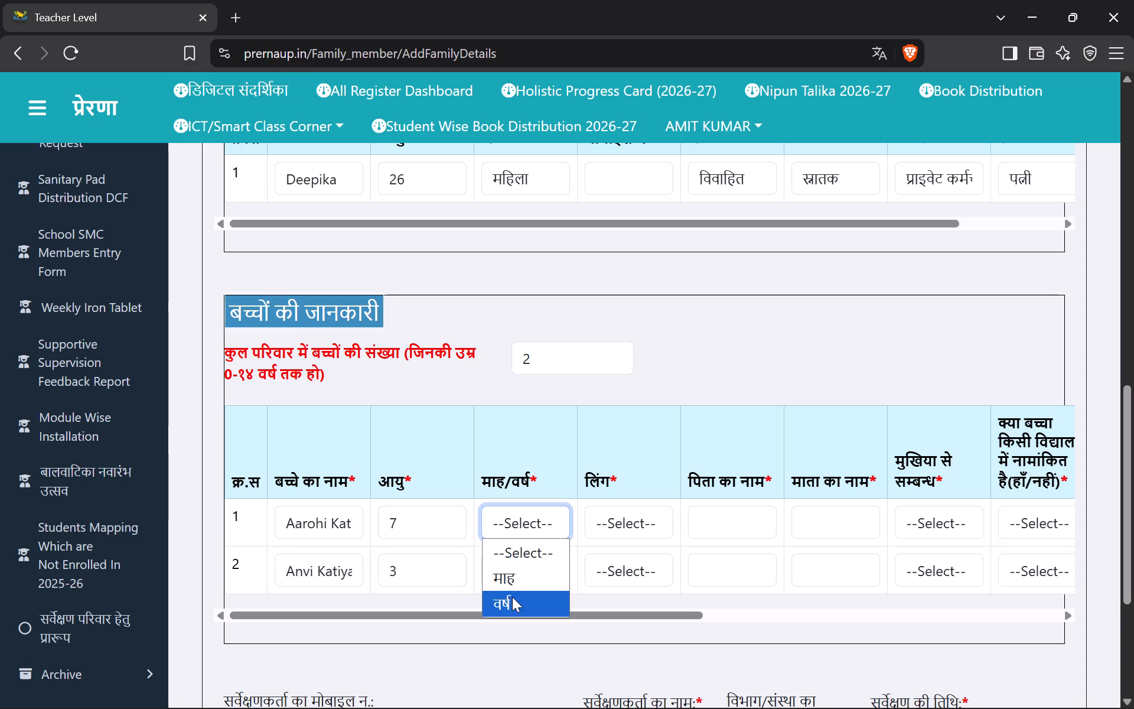
click(510, 602)
click(516, 575)
click(516, 657)
Set the gender of both children to महिला.
click(638, 504)
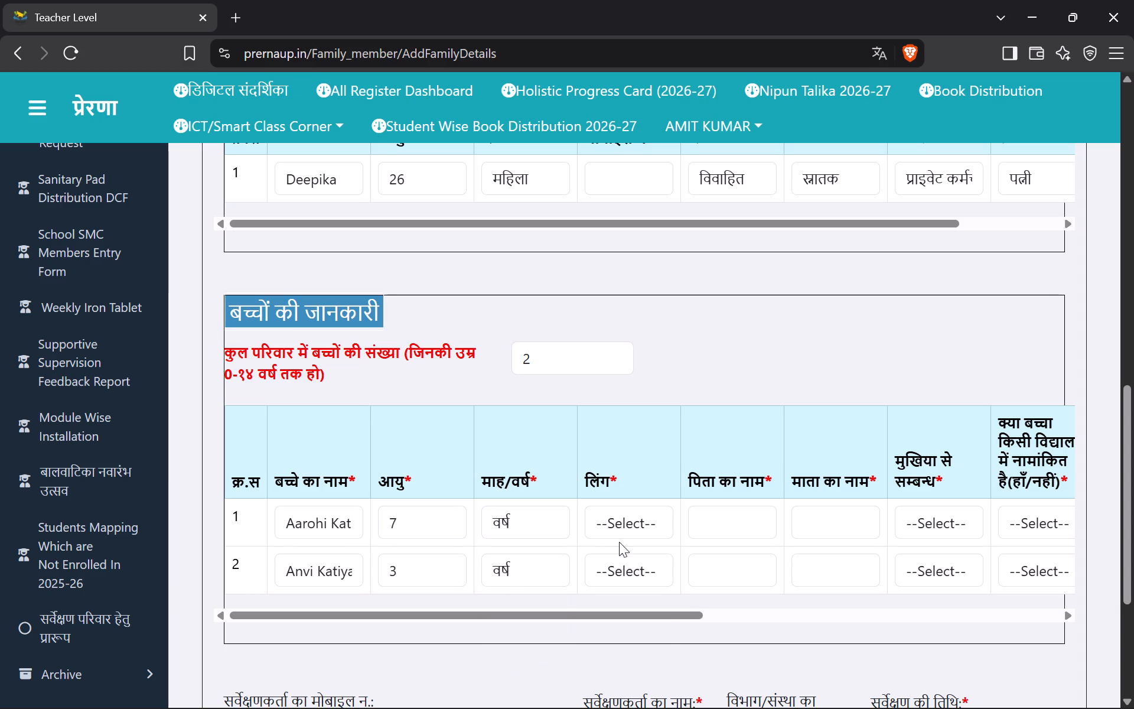
click(627, 518)
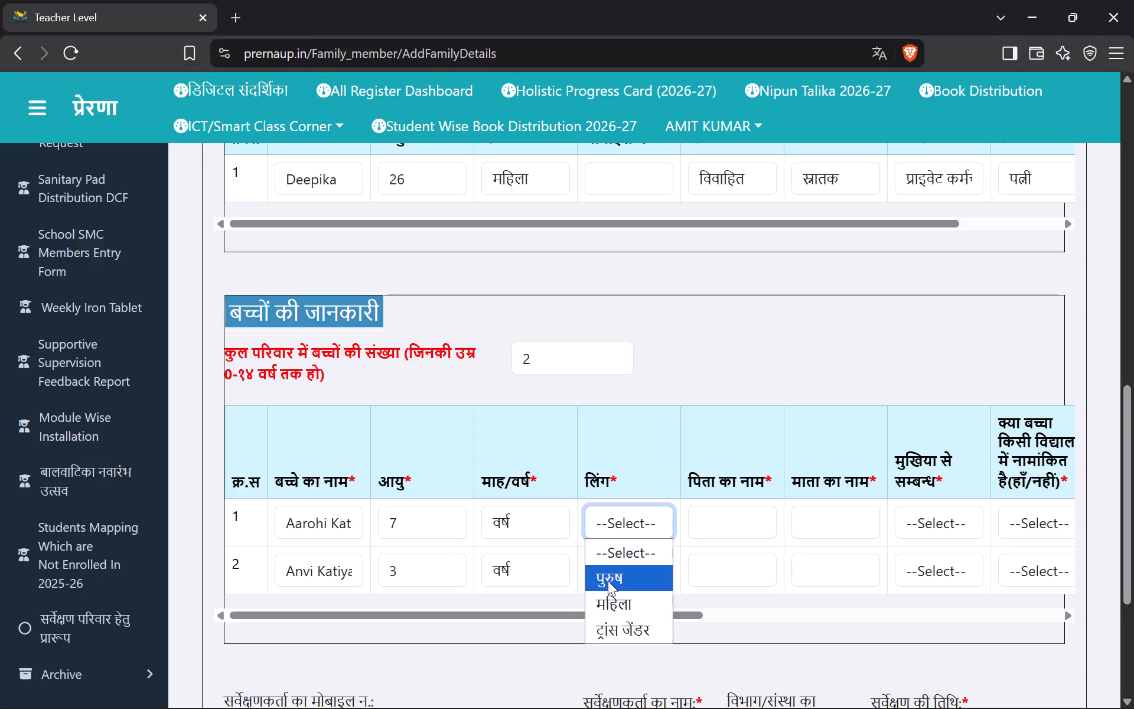
click(608, 593)
click(608, 578)
click(610, 644)
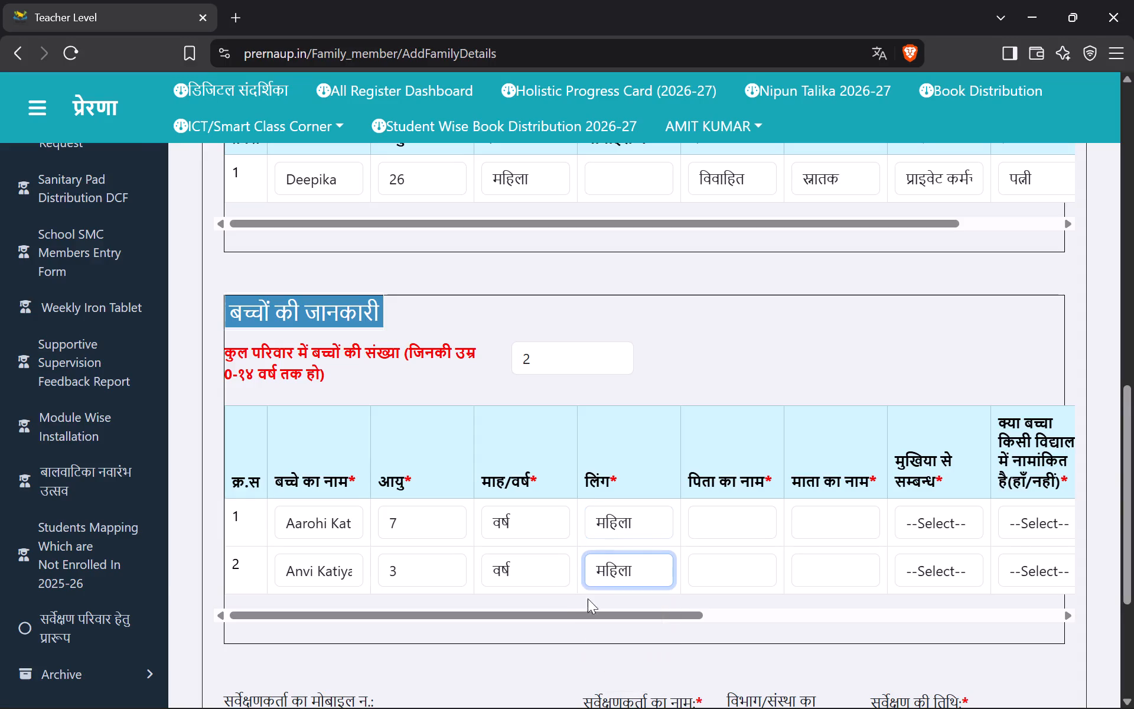
Copy the household head's name into the father's name field of both children.
scroll(508, 458, up, 3)
scroll(344, 406, up, 4)
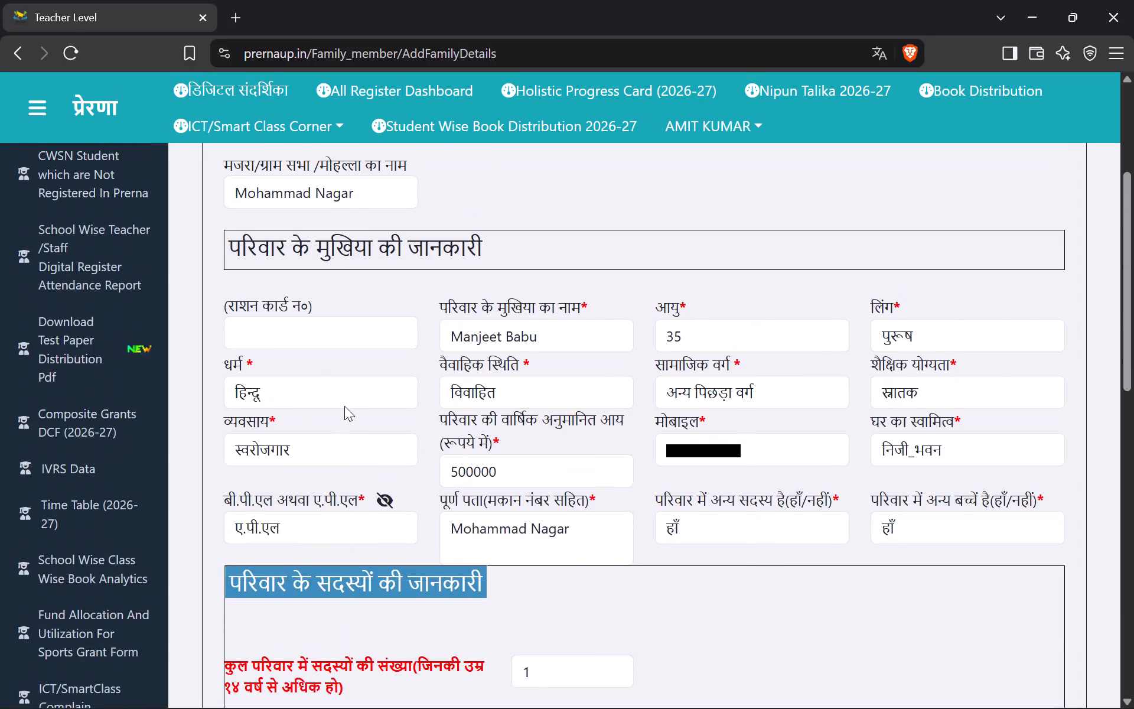
click(552, 338)
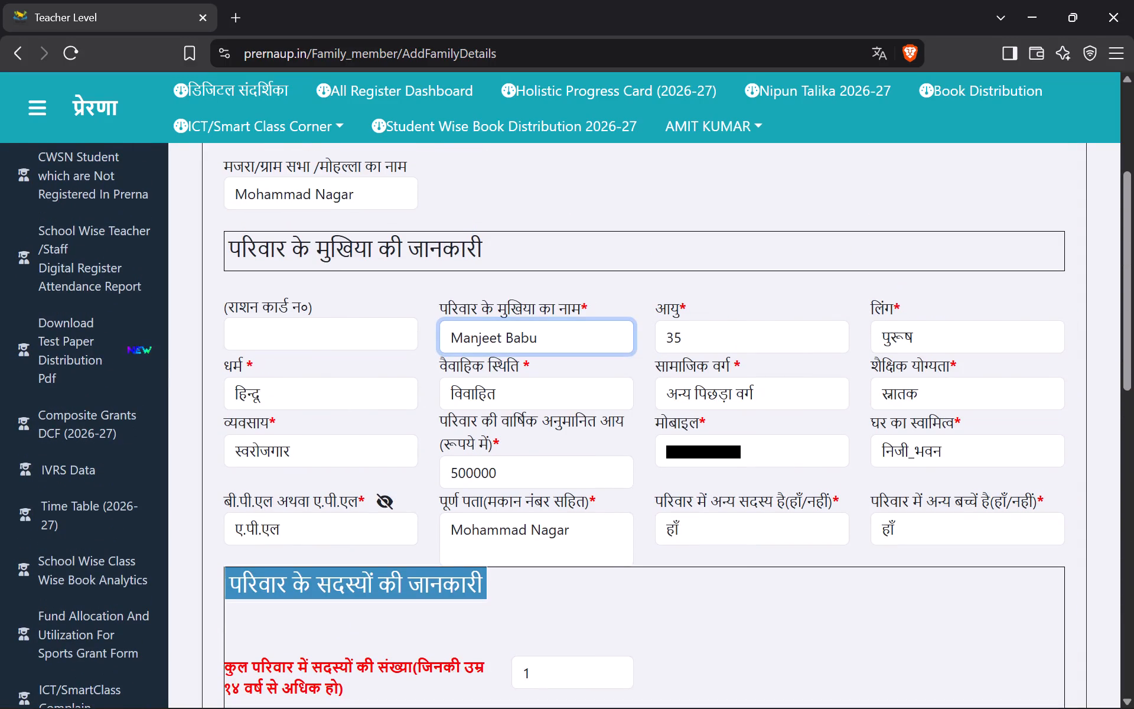
key(ctrl+a)
key(ctrl+c)
scroll(629, 412, down, 5)
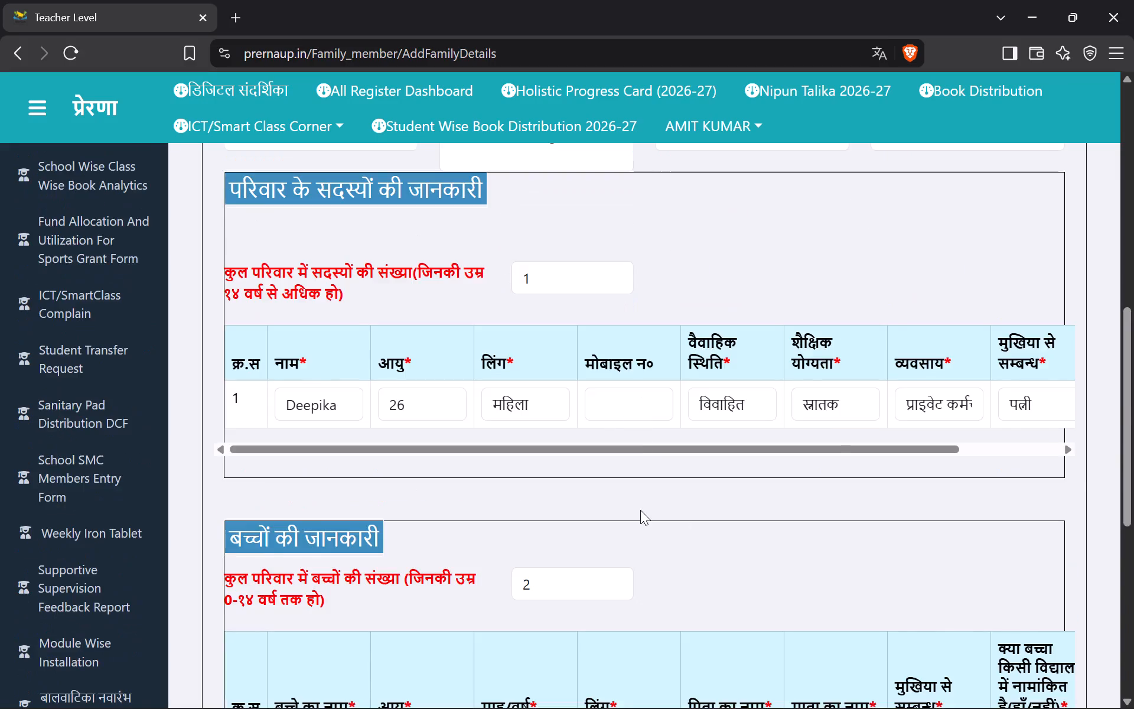
scroll(640, 510, down, 3)
click(714, 425)
key(ctrl+v)
ctrl+click(727, 487)
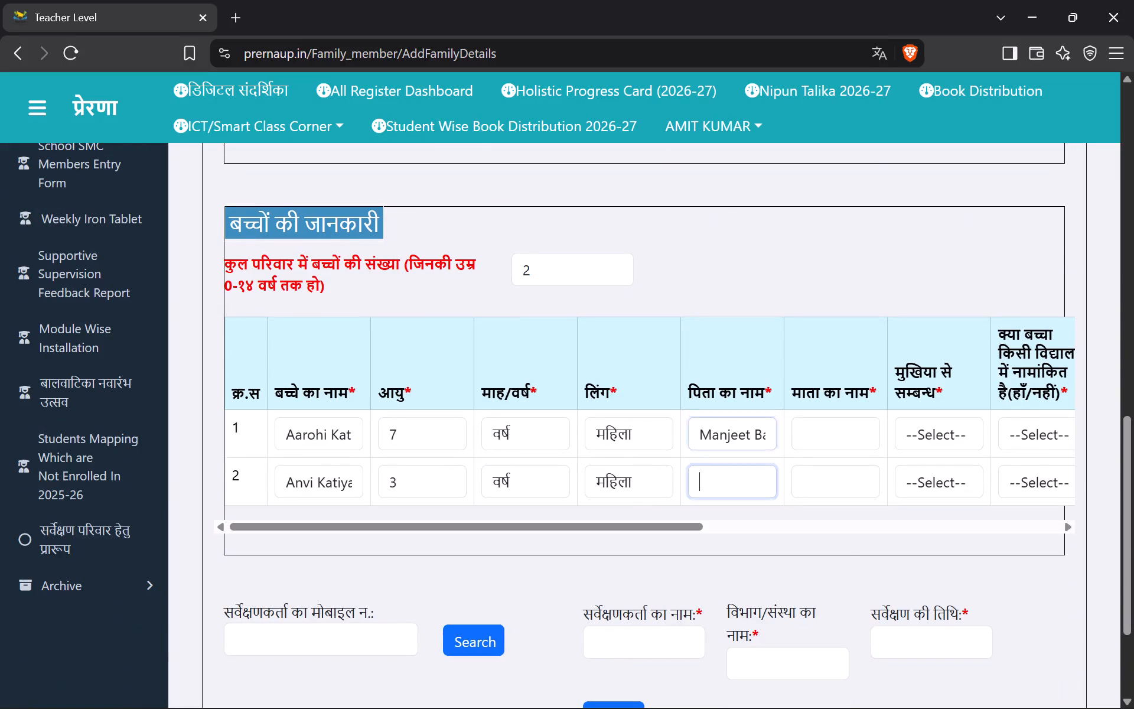
key(ctrl+v)
Copy the wife's name from the family member row into the mother's name field of both children.
scroll(597, 453, up, 3)
click(322, 352)
key(ctrl+a)
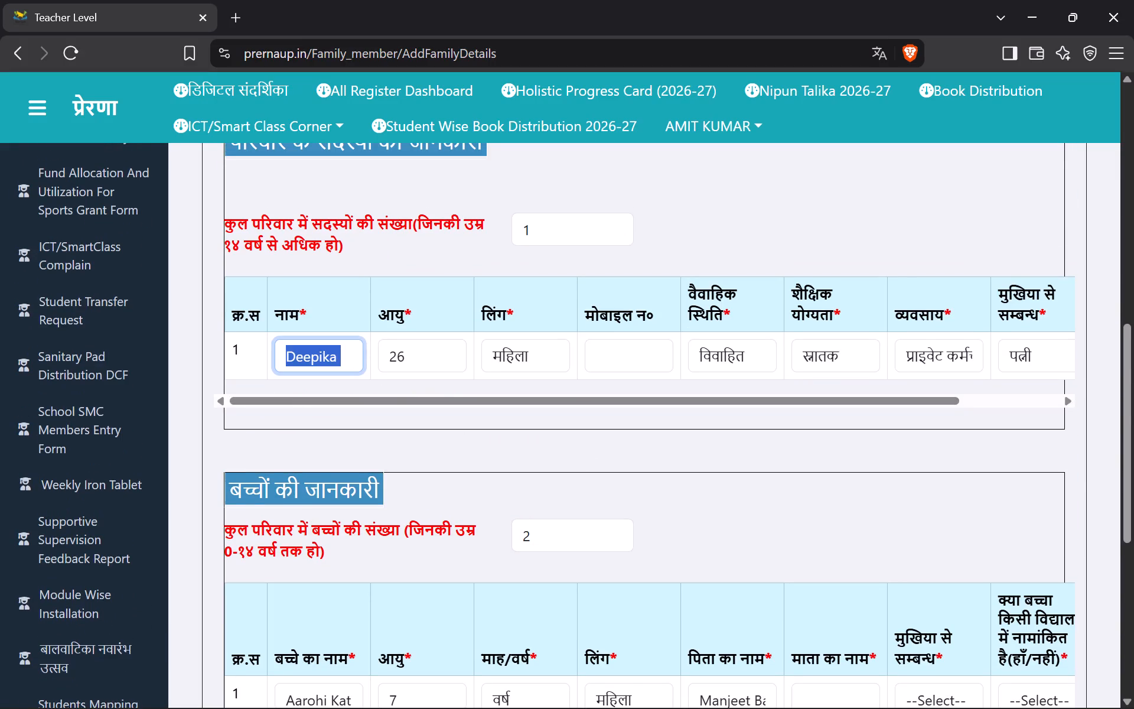
key(ctrl+c)
scroll(555, 400, down, 5)
click(810, 270)
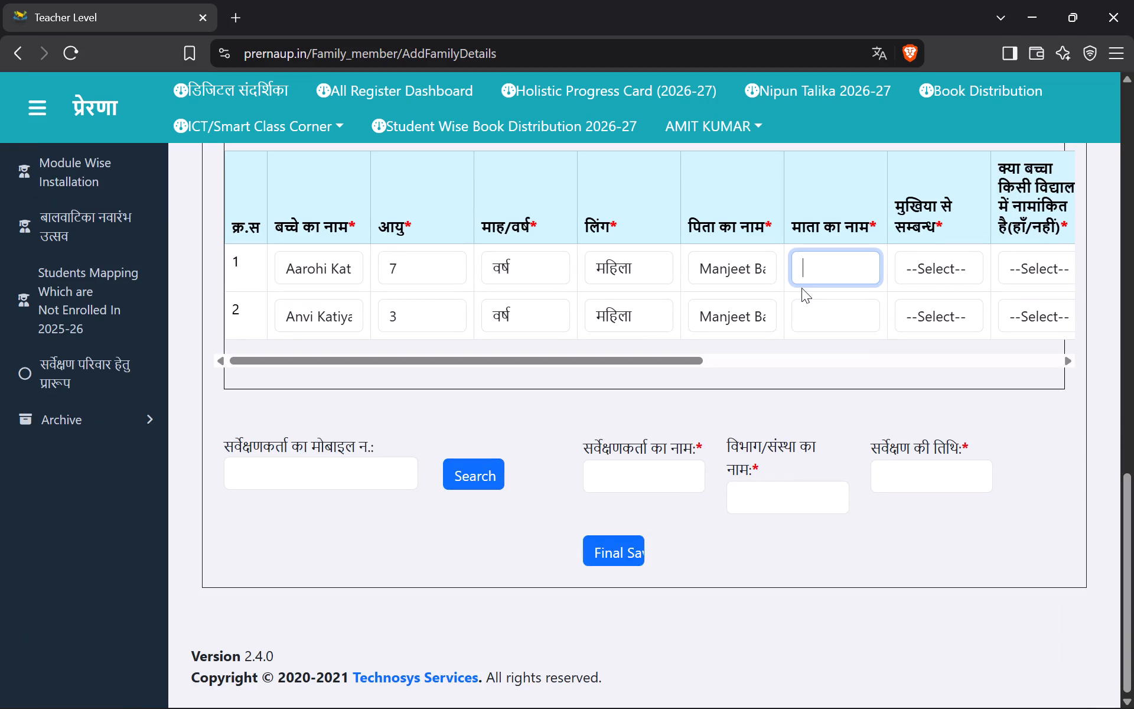
key(ctrl+v)
ctrl+click(832, 310)
key(ctrl+v)
Set both children's relation to the household head to पुत्री.
click(934, 275)
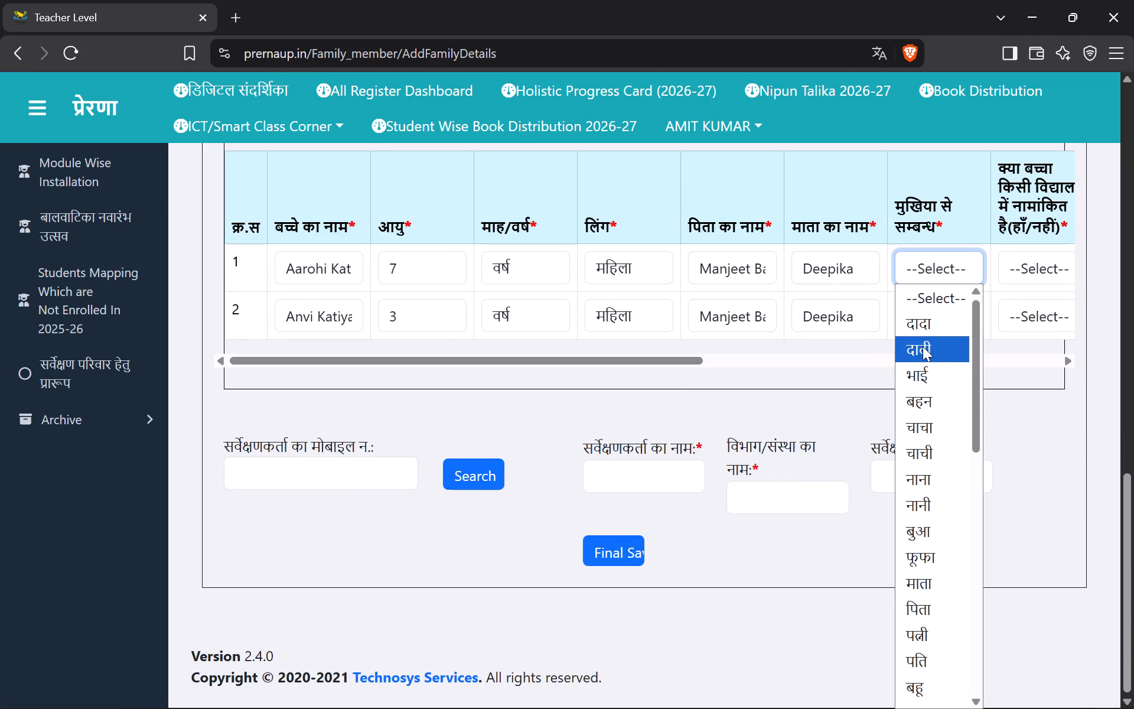
scroll(877, 352, down, 10)
click(962, 269)
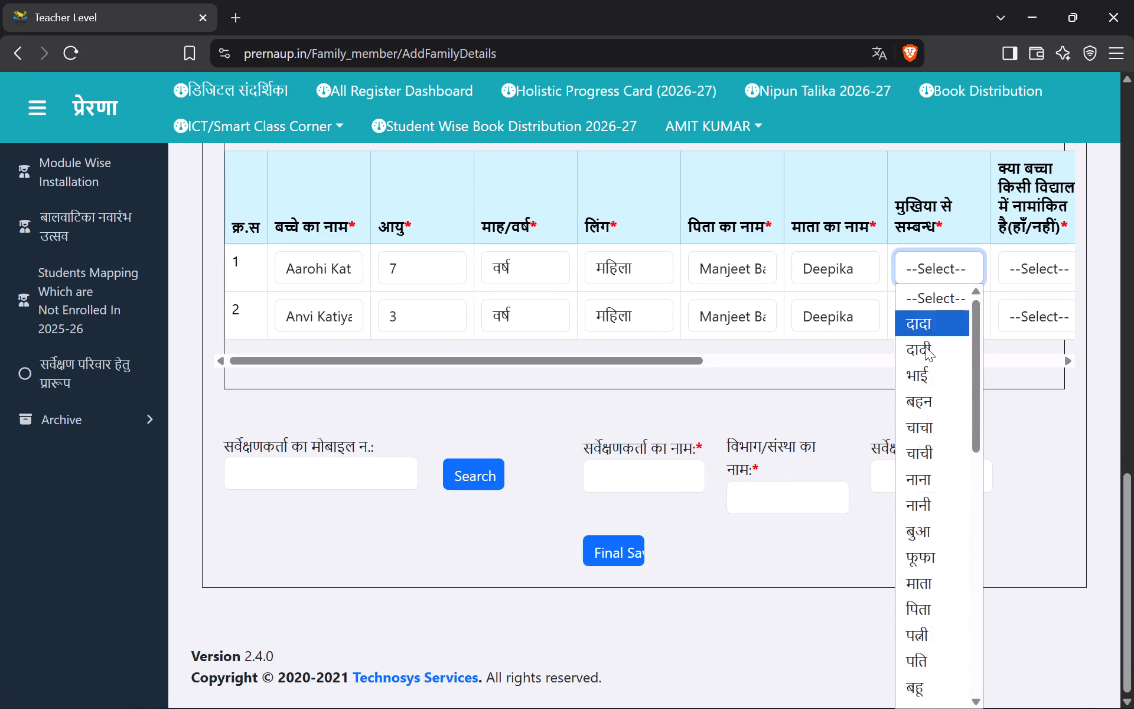
scroll(925, 353, down, 7)
scroll(940, 595, down, 2)
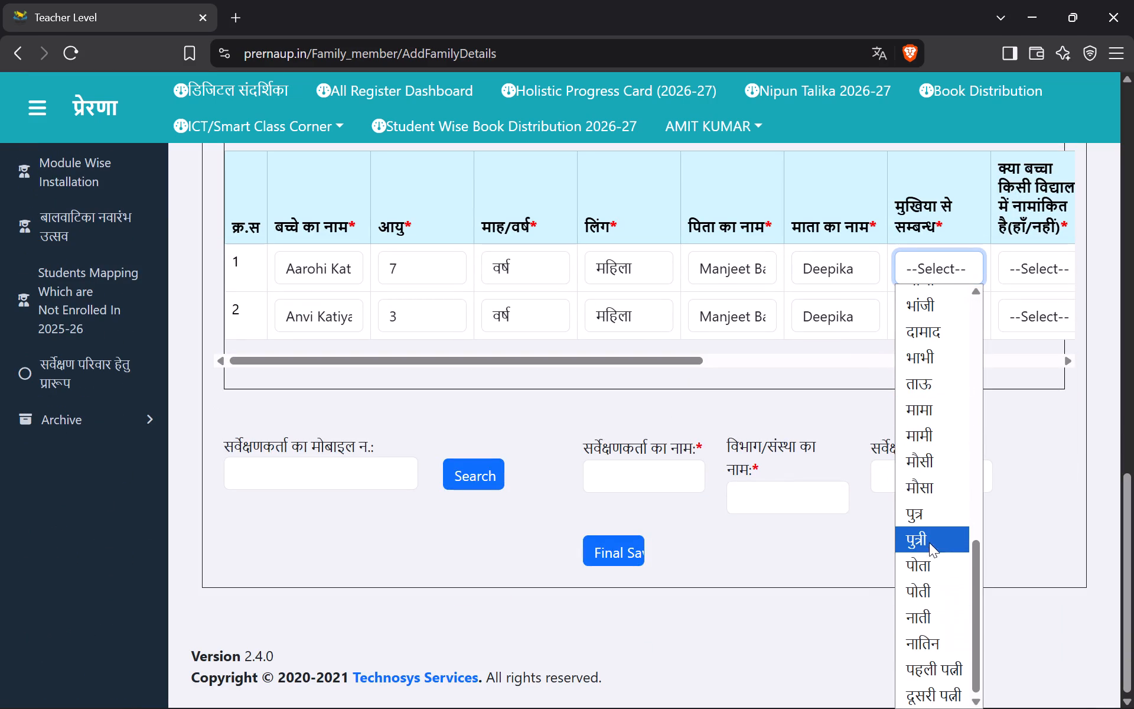
click(923, 533)
click(923, 303)
scroll(935, 481, down, 7)
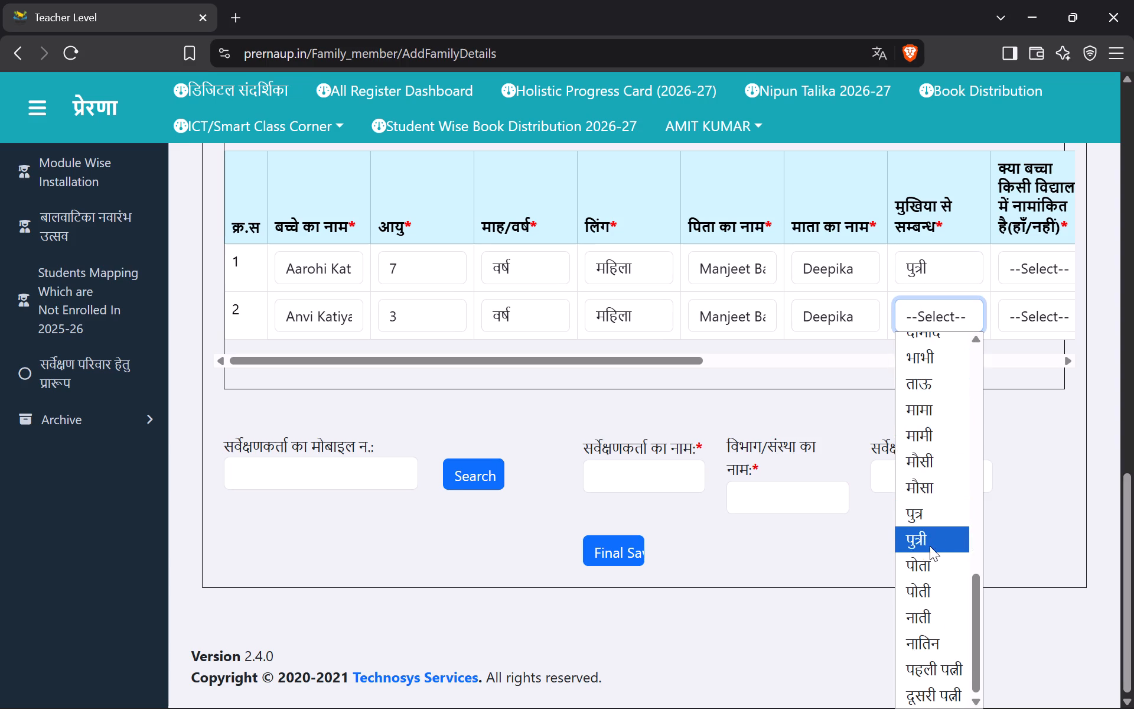
click(930, 546)
Set the first child's school enrolment answer to हाँ.
click(1019, 269)
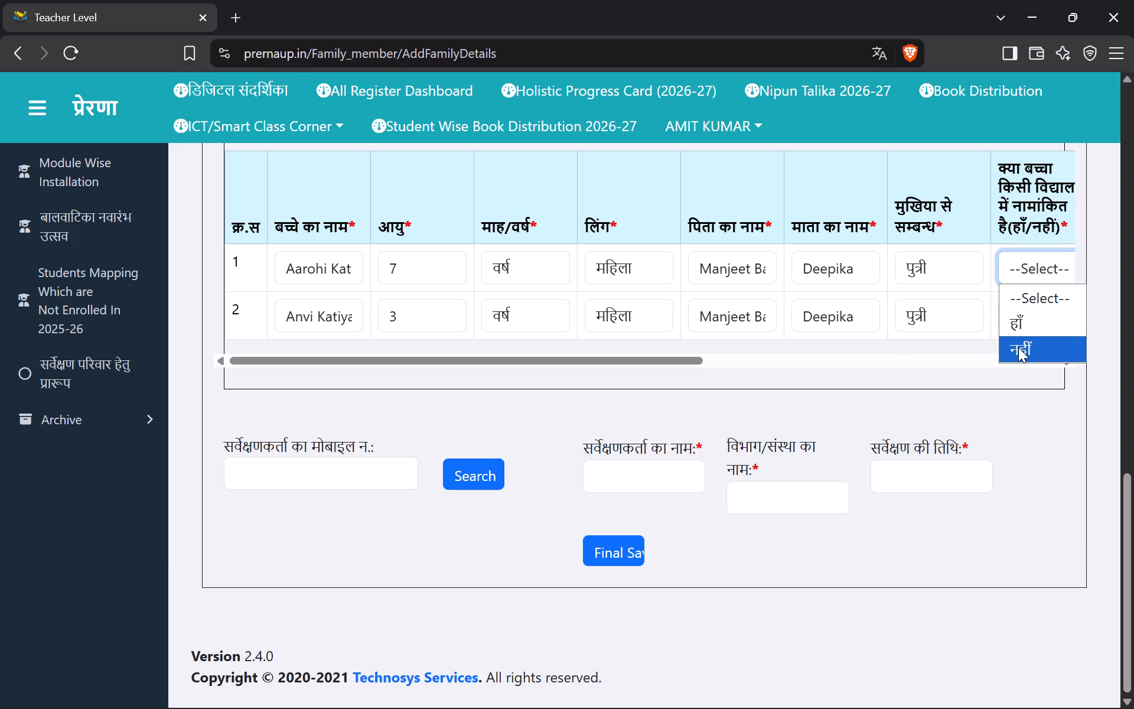
click(1018, 326)
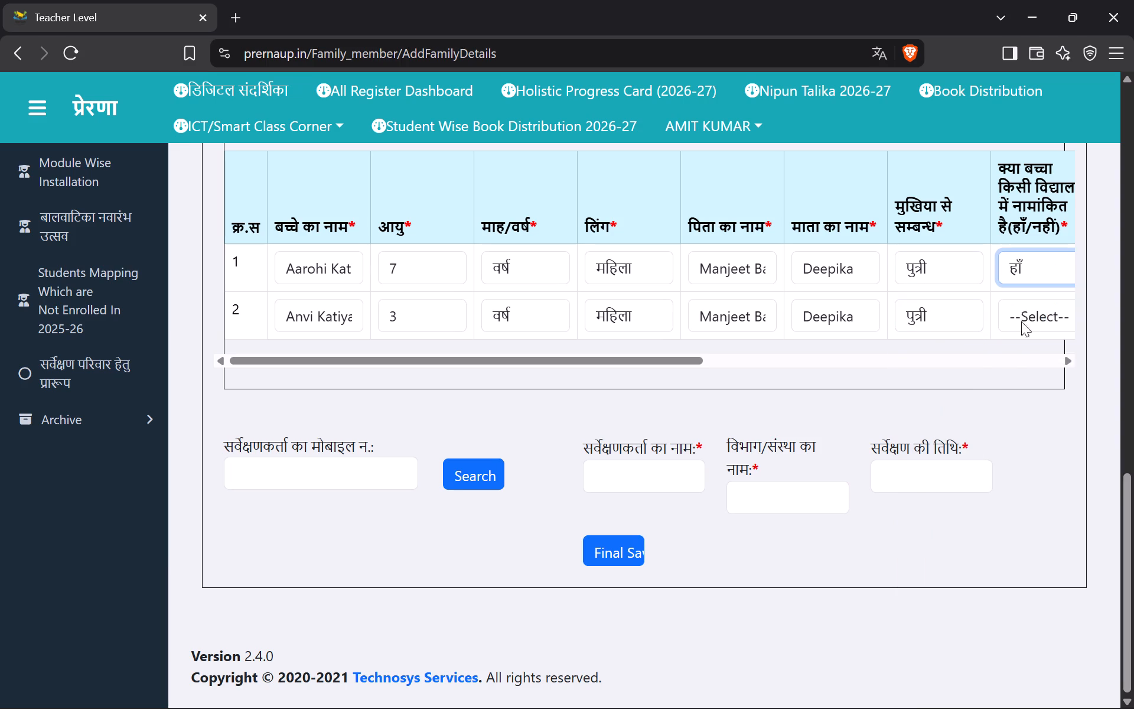
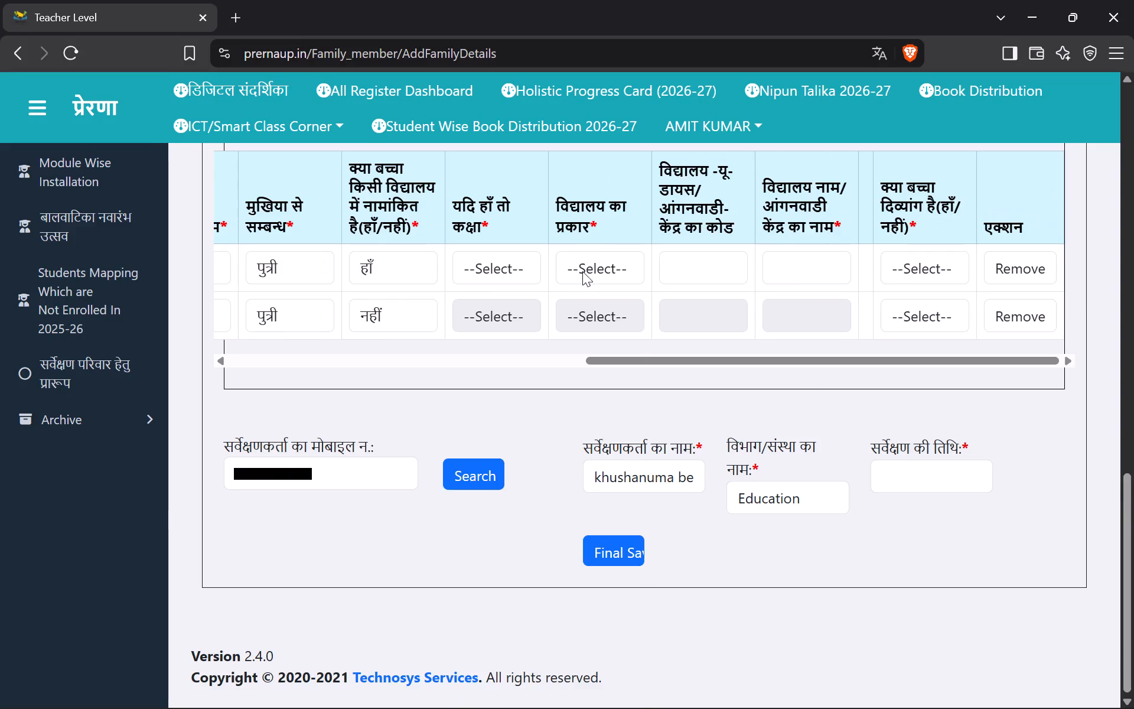
Set the first child's class to कक्षा -2 and the school type to प्राइवेट विद्यालय.
click(516, 273)
click(514, 346)
click(604, 258)
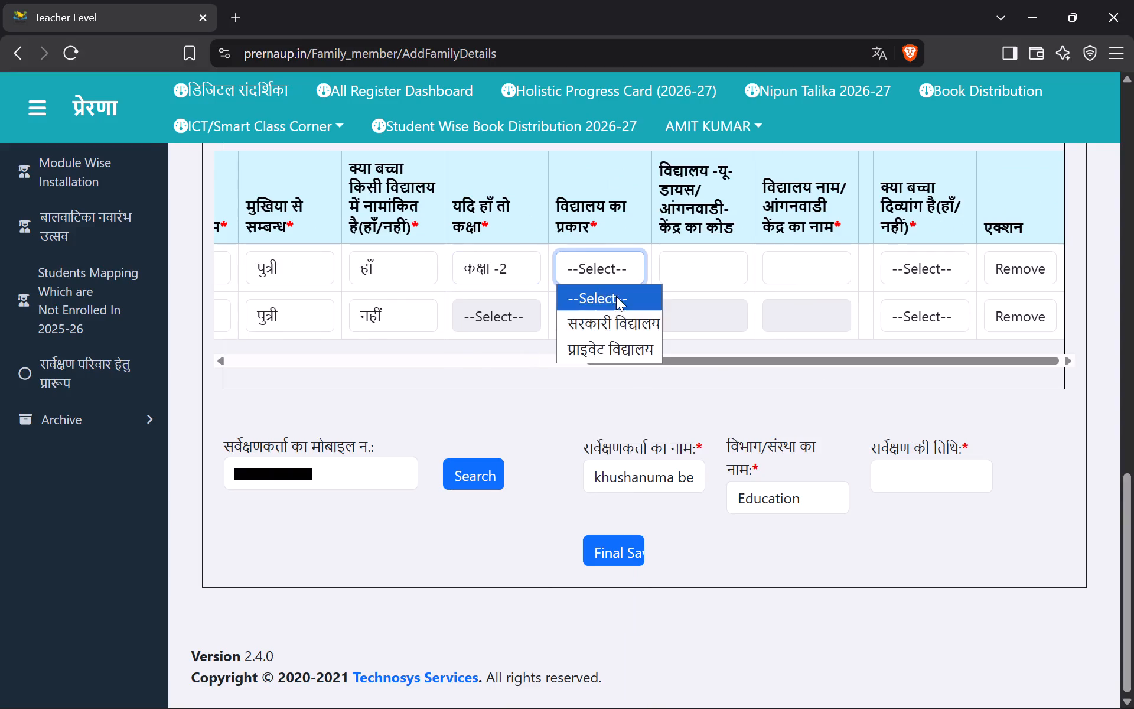
click(604, 341)
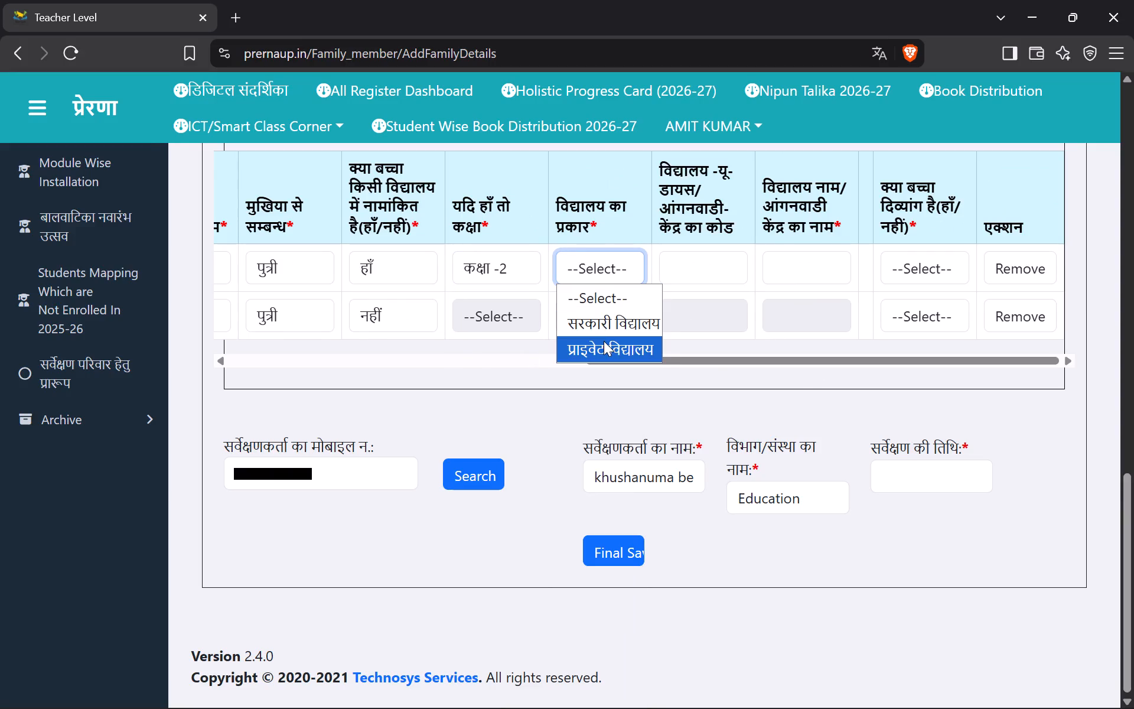
Enter Saraswati shiksha niketan as the first child's school name.
click(824, 266)
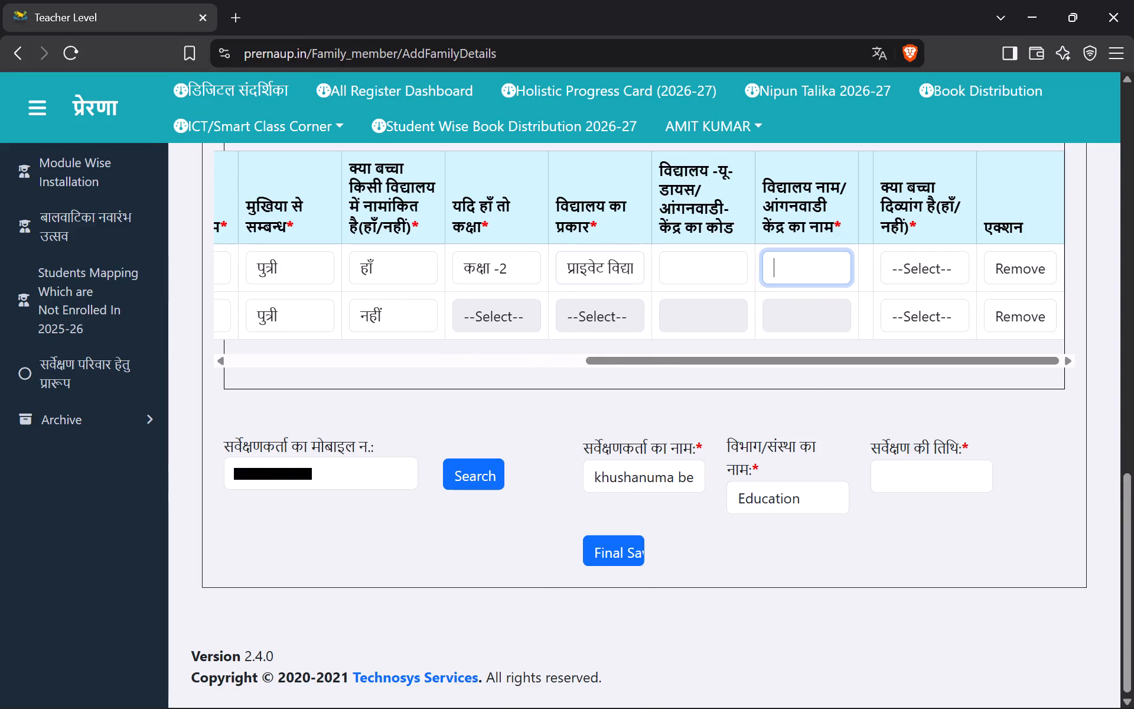
text(Sa)
text(ra)
text(swati)
key(space)
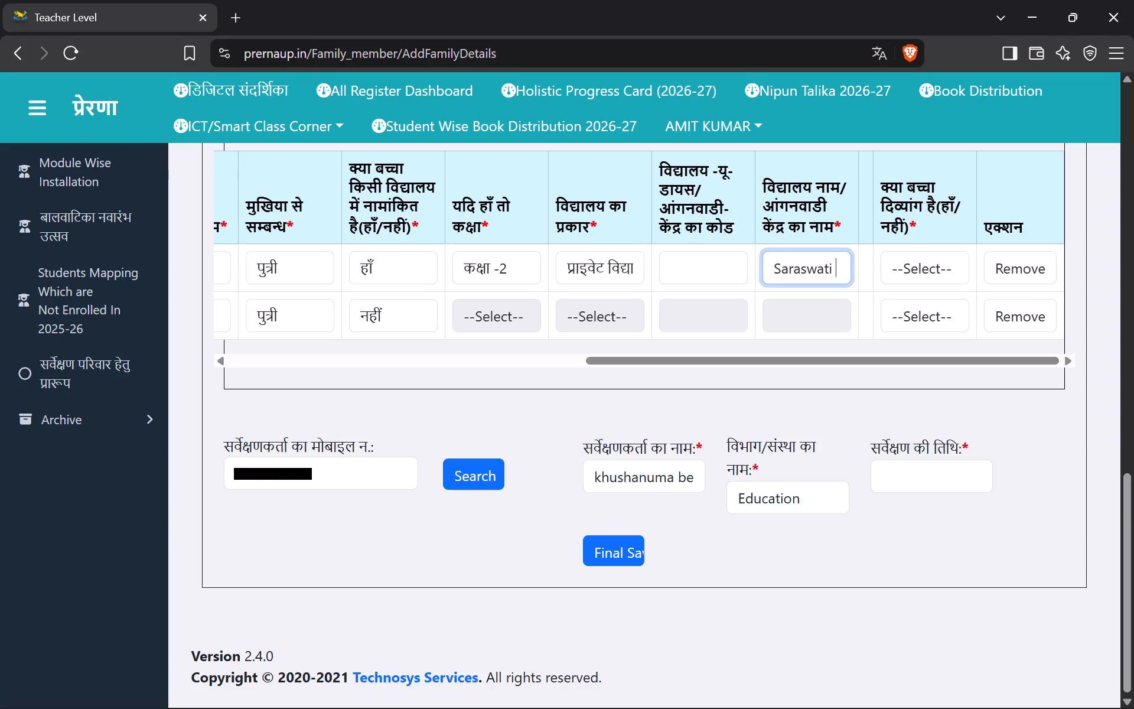
text(shik)
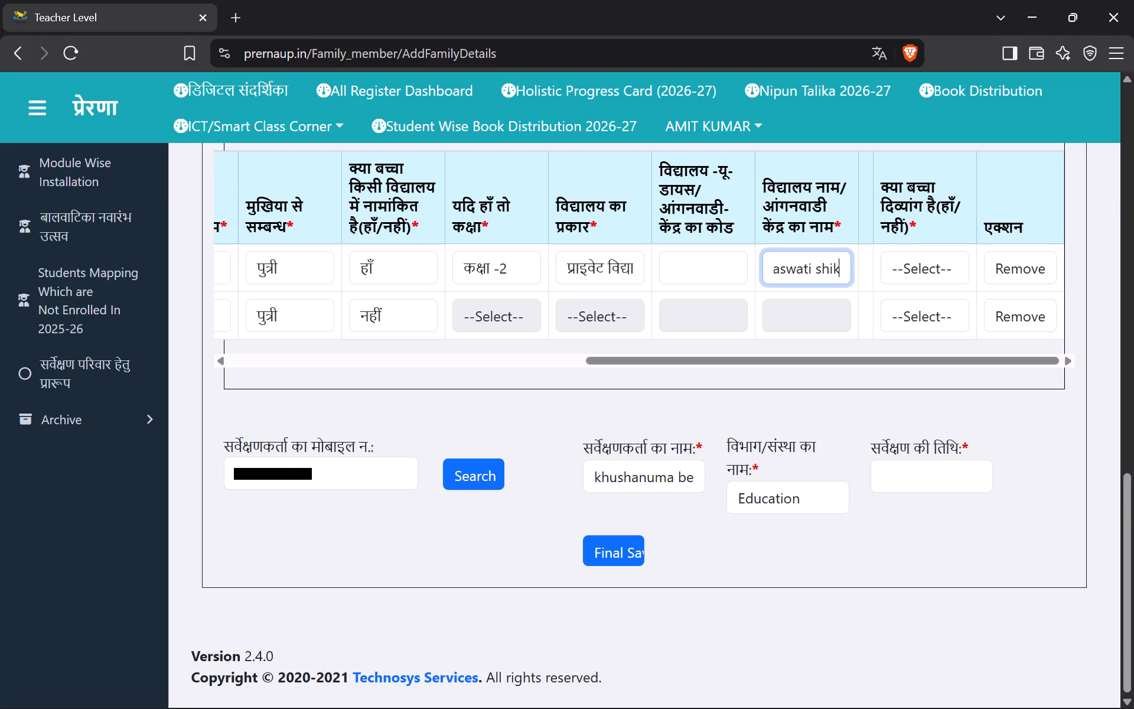
text(sha)
key(space)
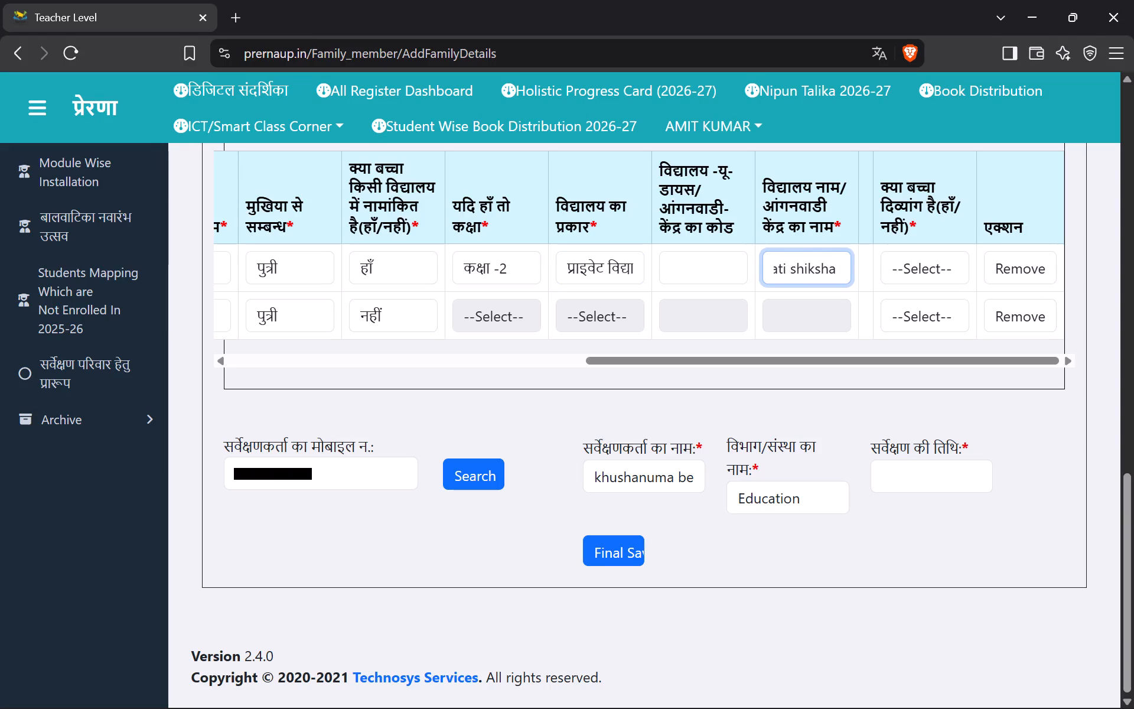
text(niketa)
key(n)
Set the disability answer (क्या बच्चा दिव्यांग है) to नहीं for both children.
drag(924, 243, 924, 248)
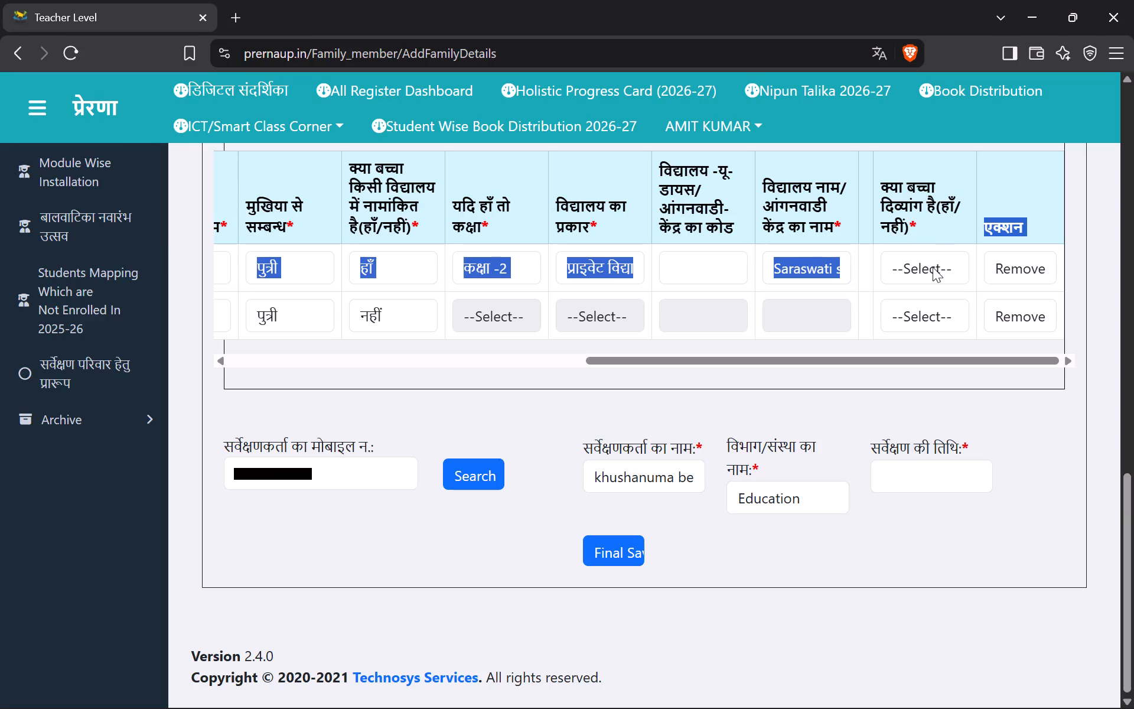
click(933, 267)
click(917, 347)
click(918, 321)
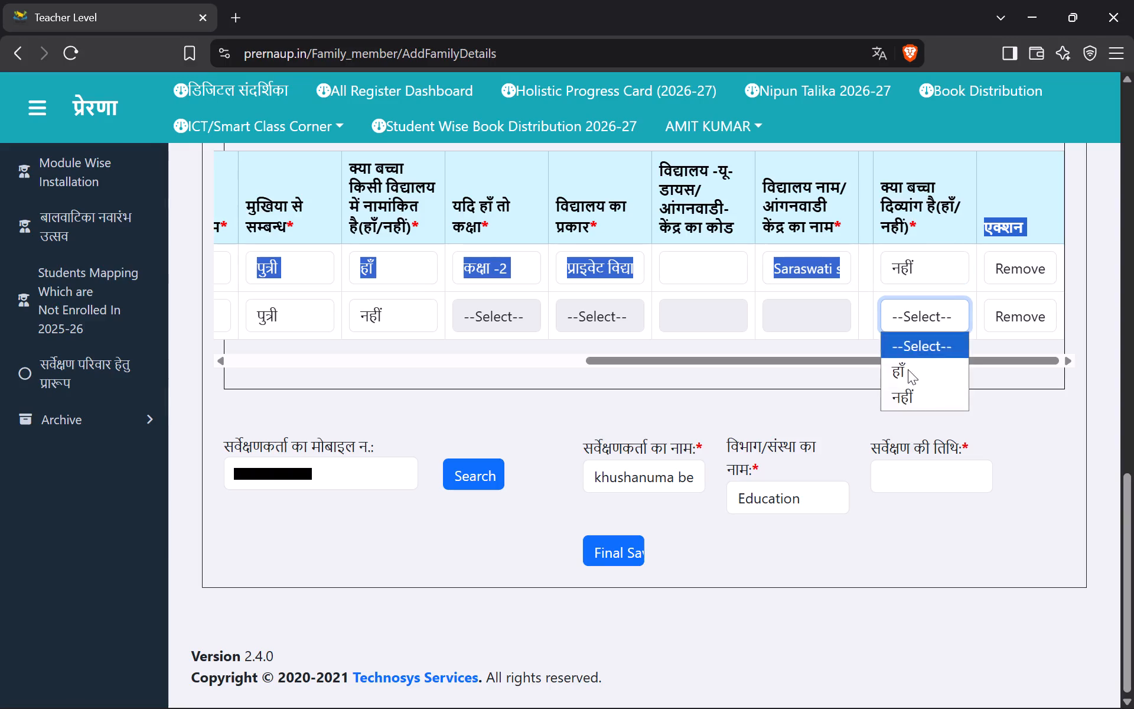
click(911, 391)
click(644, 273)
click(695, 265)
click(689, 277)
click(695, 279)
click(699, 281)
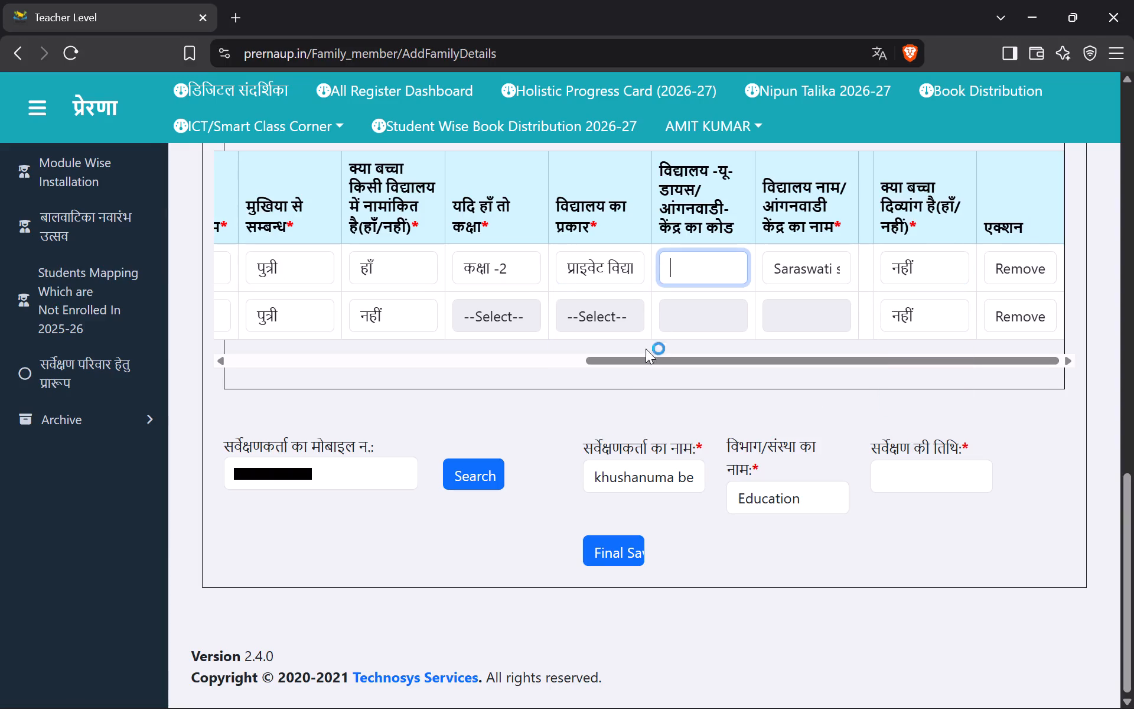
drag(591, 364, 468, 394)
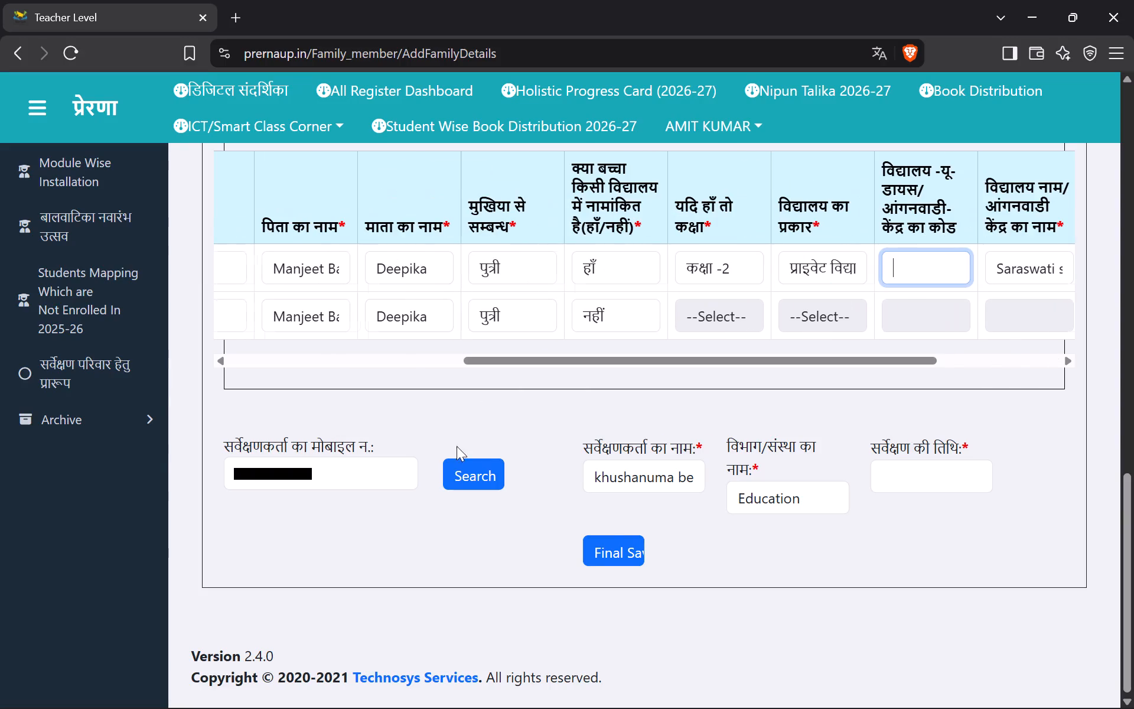
Set the survey date (सर्वेक्षण की तिथि) to 06/11/2026.
click(929, 471)
click(1086, 566)
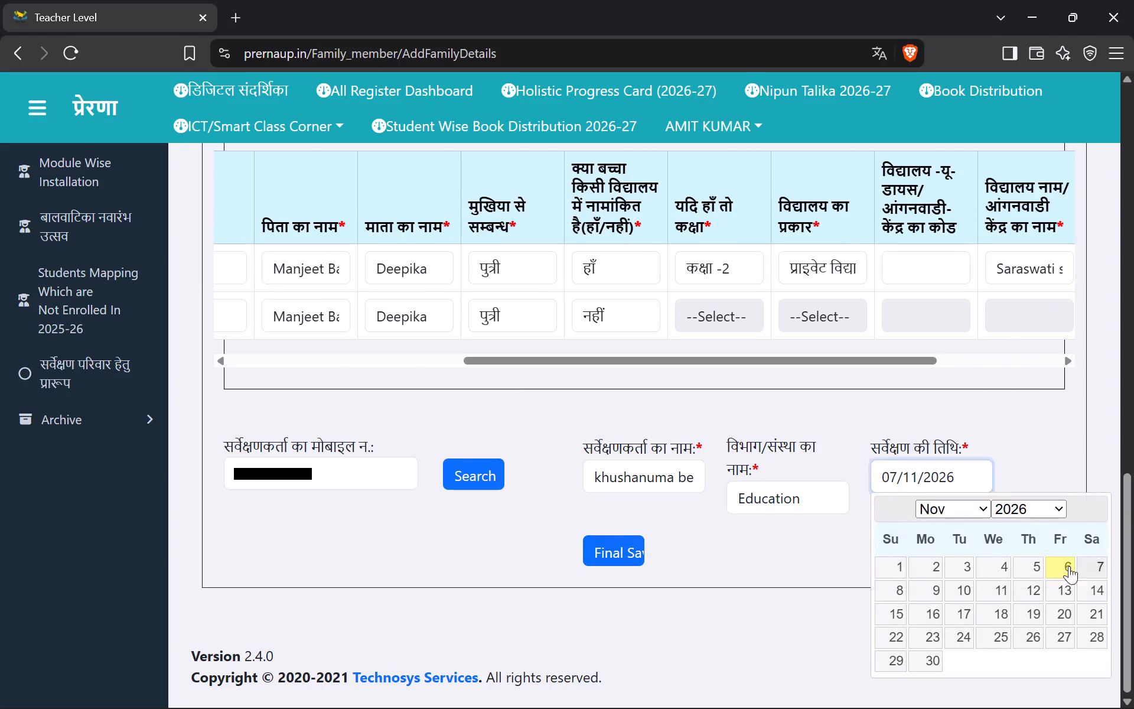
click(1061, 567)
click(926, 470)
click(1057, 567)
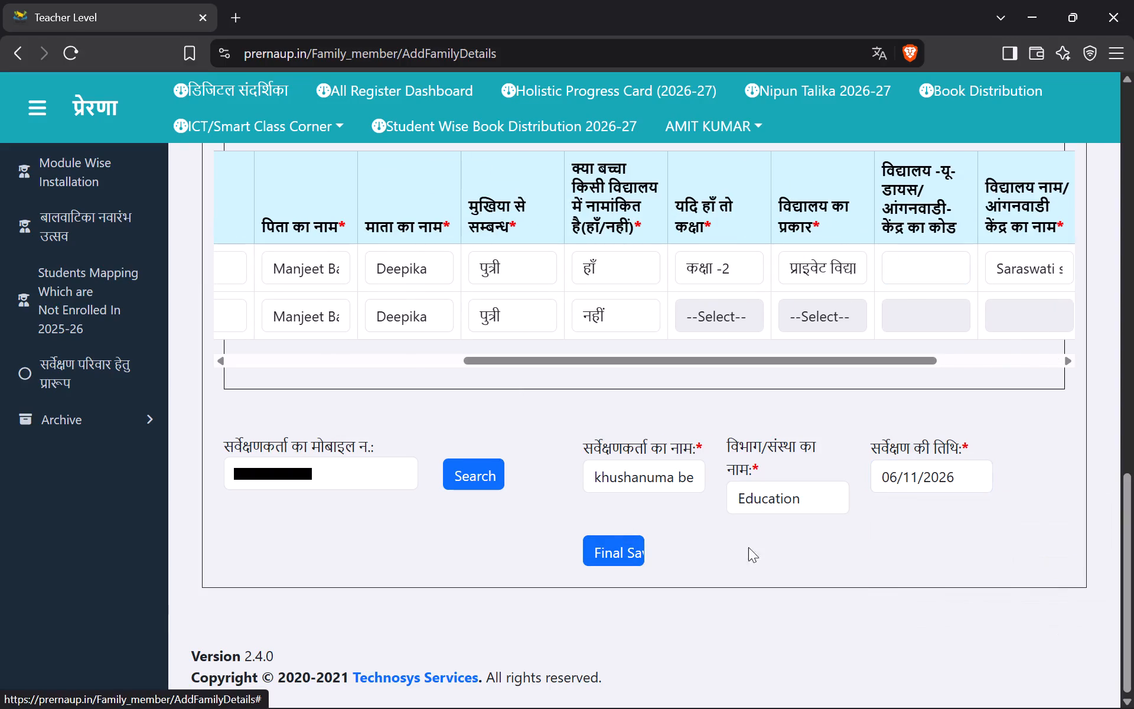
Submit the completed family survey with Final Save.
click(604, 548)
click(584, 456)
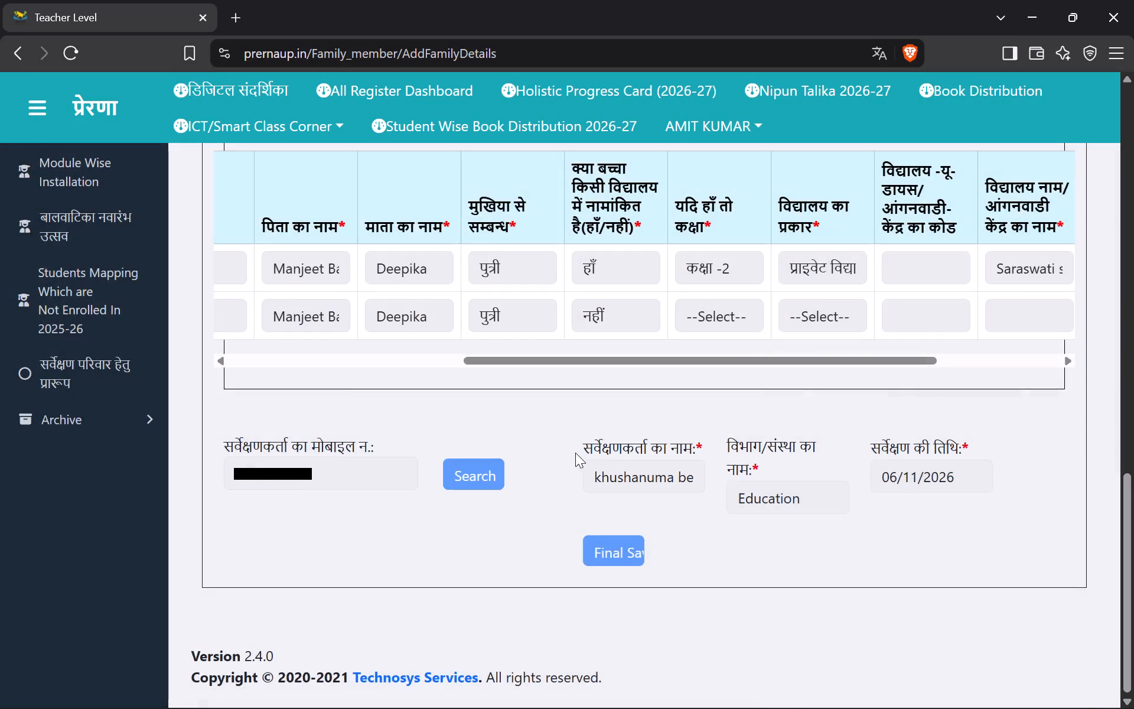
scroll(573, 452, up, 11)
scroll(570, 448, down, 7)
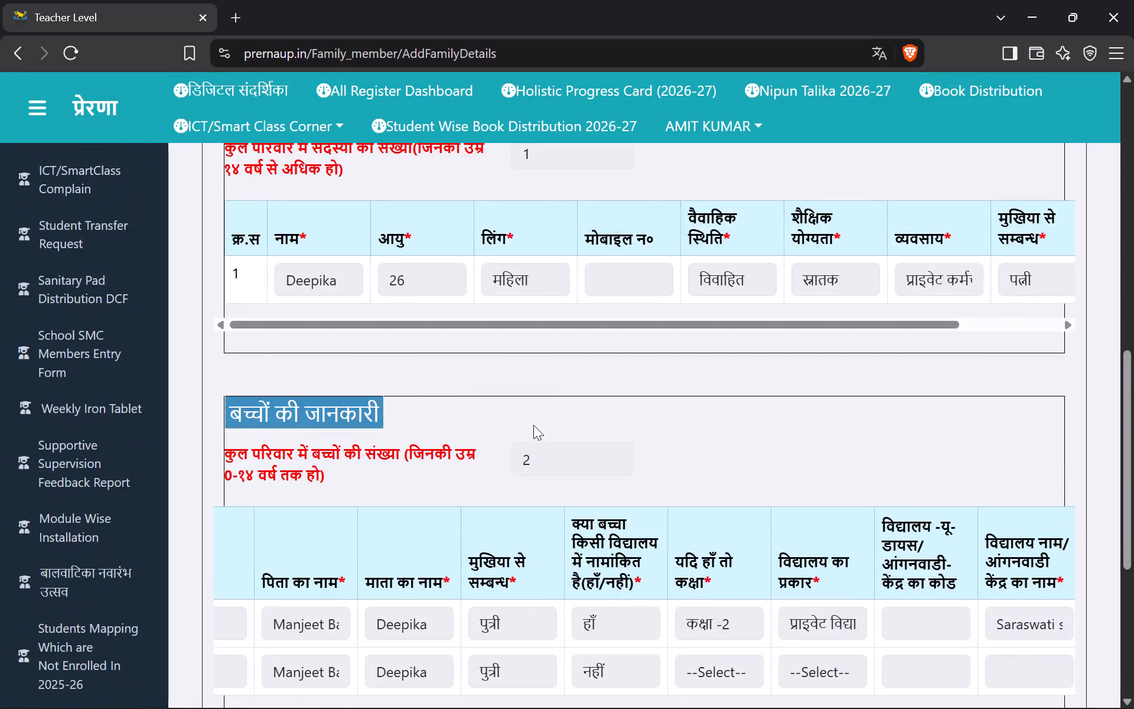
scroll(458, 383, up, 8)
Return to the family survey report and open a blank form to add another household head.
click(27, 51)
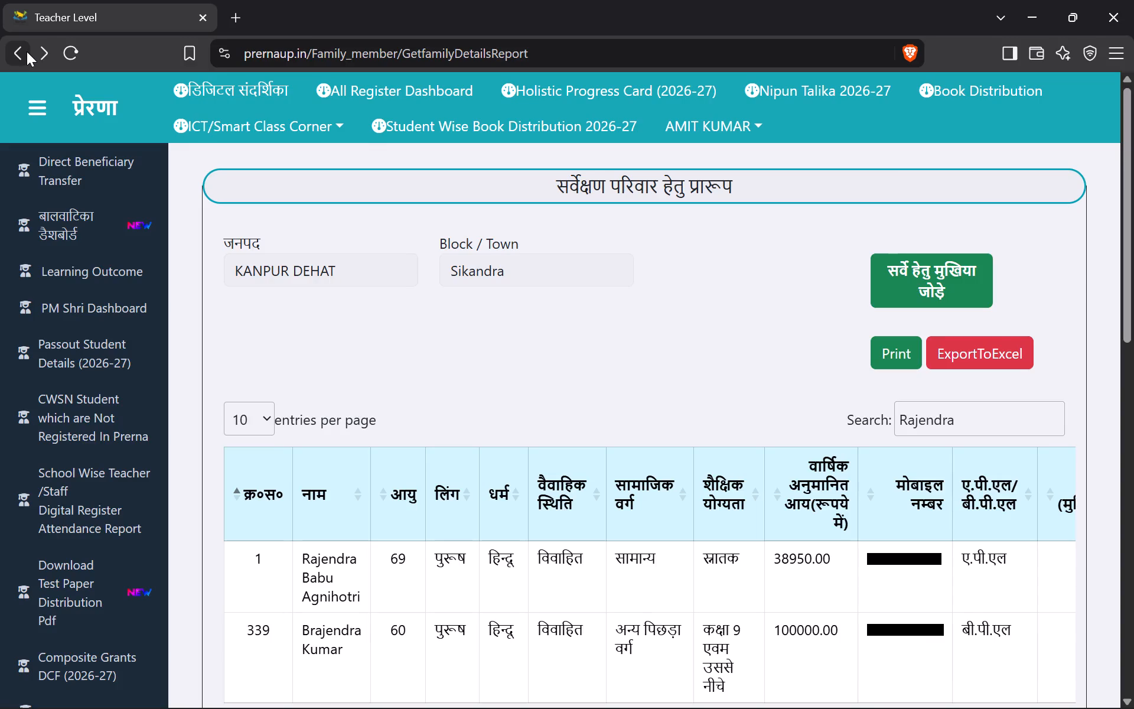
scroll(27, 51, up, 1)
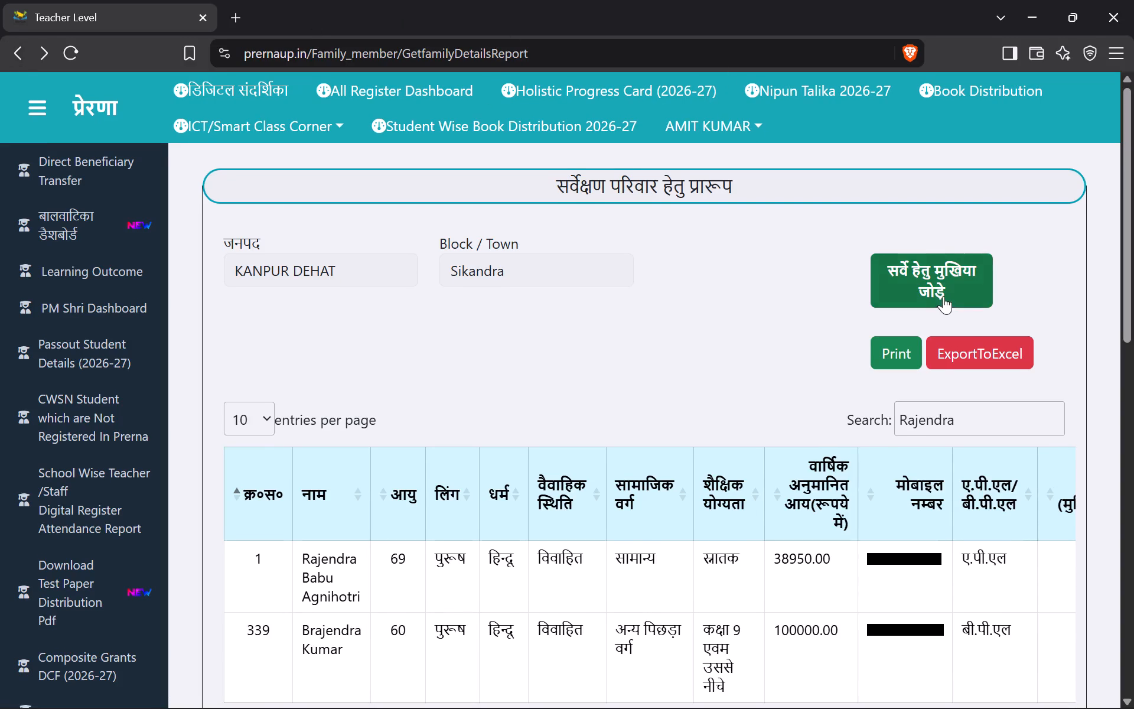
click(943, 295)
Set the area type to नगर पंचायत, the local body to सिकन्दरा and the ward to 9-मोहम्मद नगर.
click(742, 307)
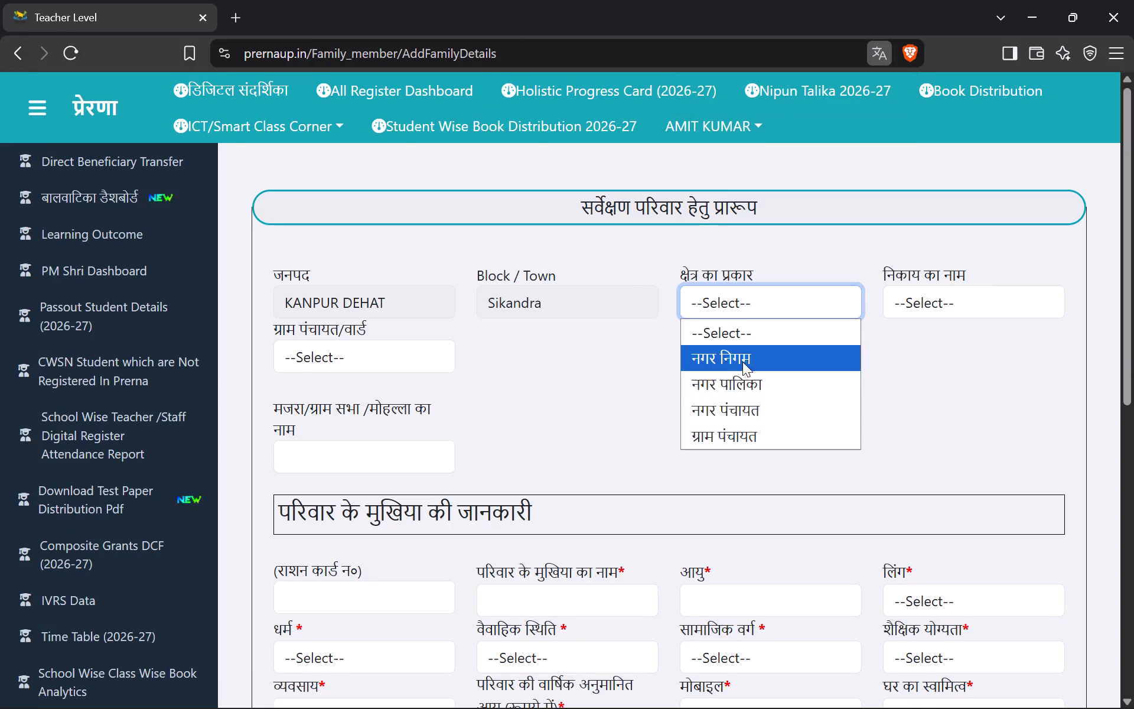
drag(748, 404, 754, 402)
click(962, 305)
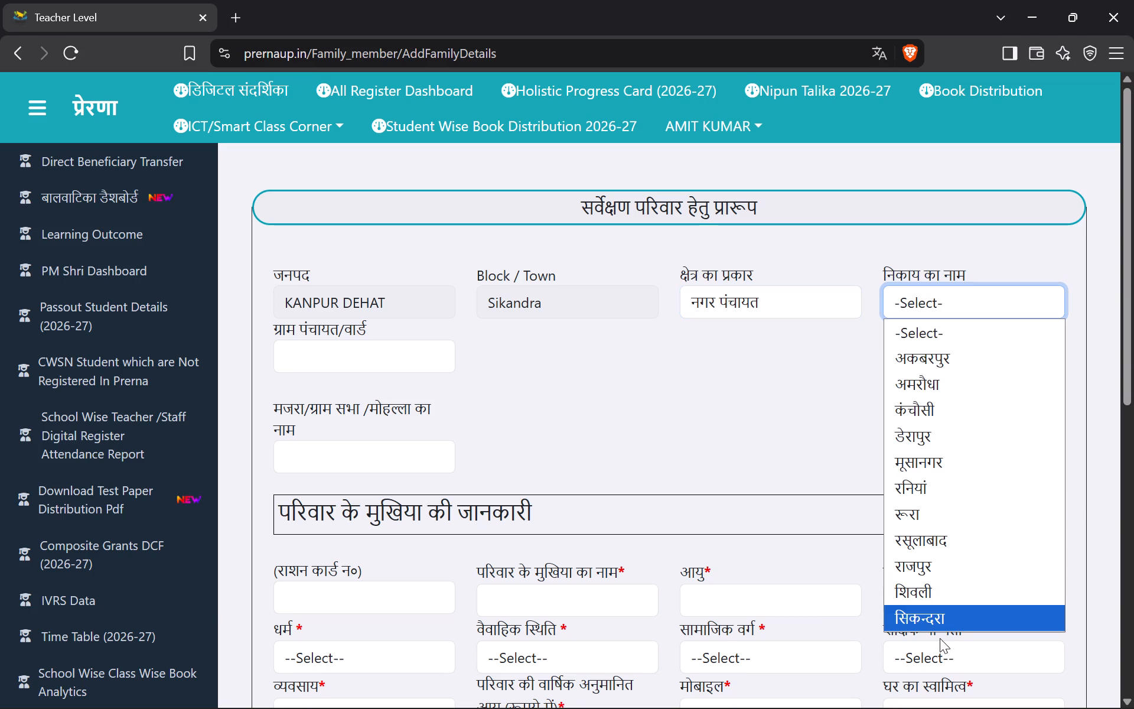
click(940, 630)
click(361, 350)
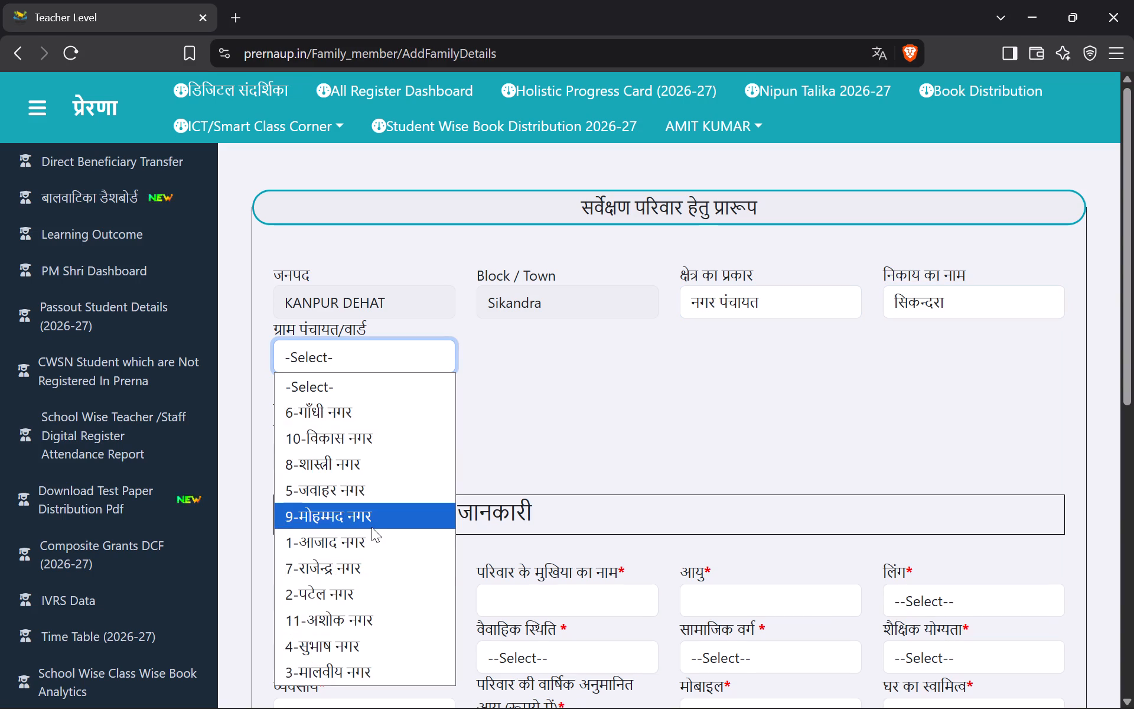
click(372, 527)
Enter Mohammad Nagar as the mohalla name.
click(346, 461)
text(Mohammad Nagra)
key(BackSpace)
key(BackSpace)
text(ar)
Enter the name of the household head in the परिवार के मुखिया का नाम field.
scroll(470, 208, down, 1)
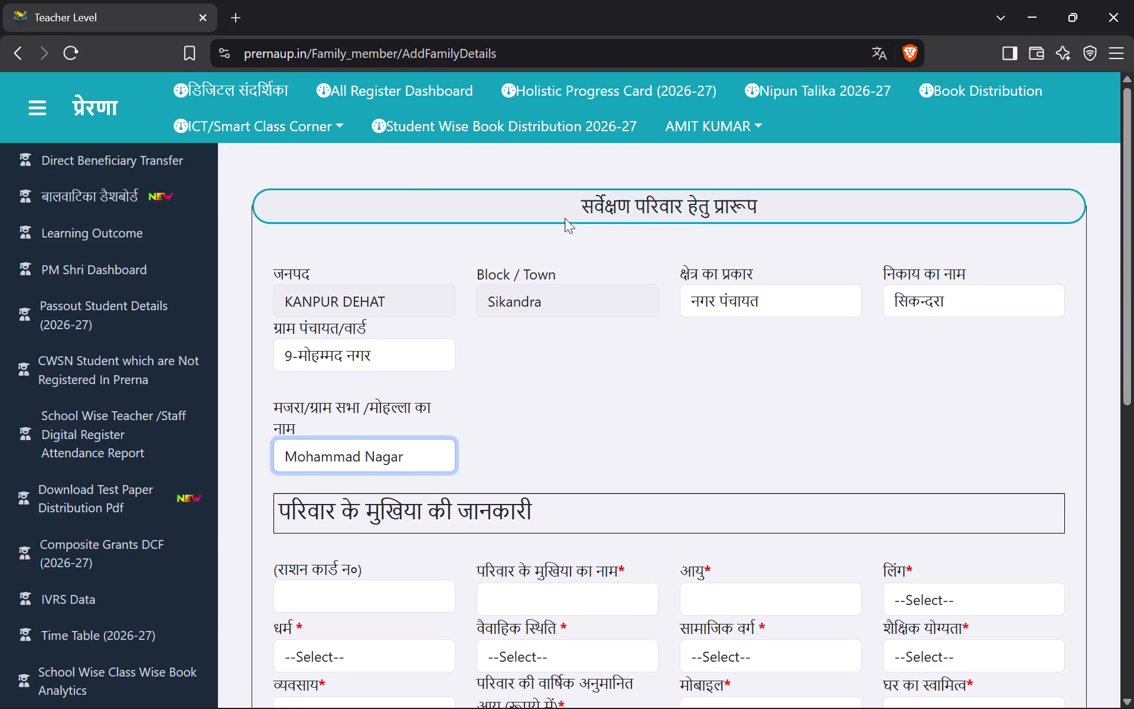
click(525, 524)
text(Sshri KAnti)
click(534, 505)
key(Right)
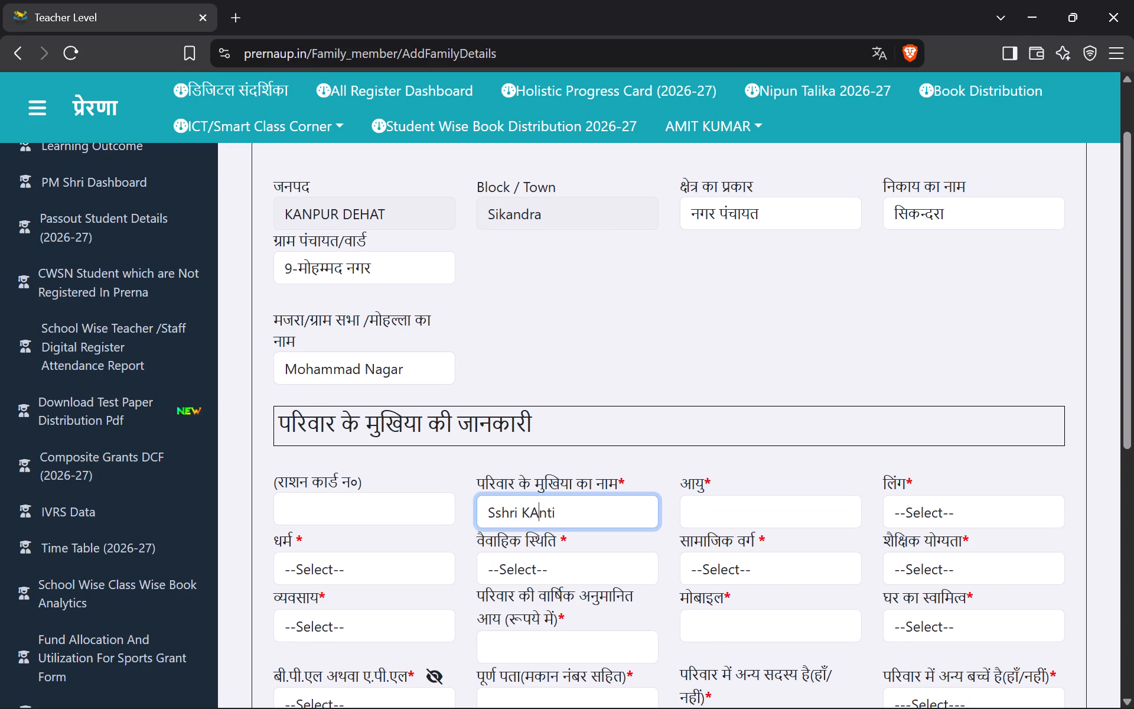
key(BackSpace)
key(a)
Set the household head's age to 58 and gender to महिला.
click(722, 508)
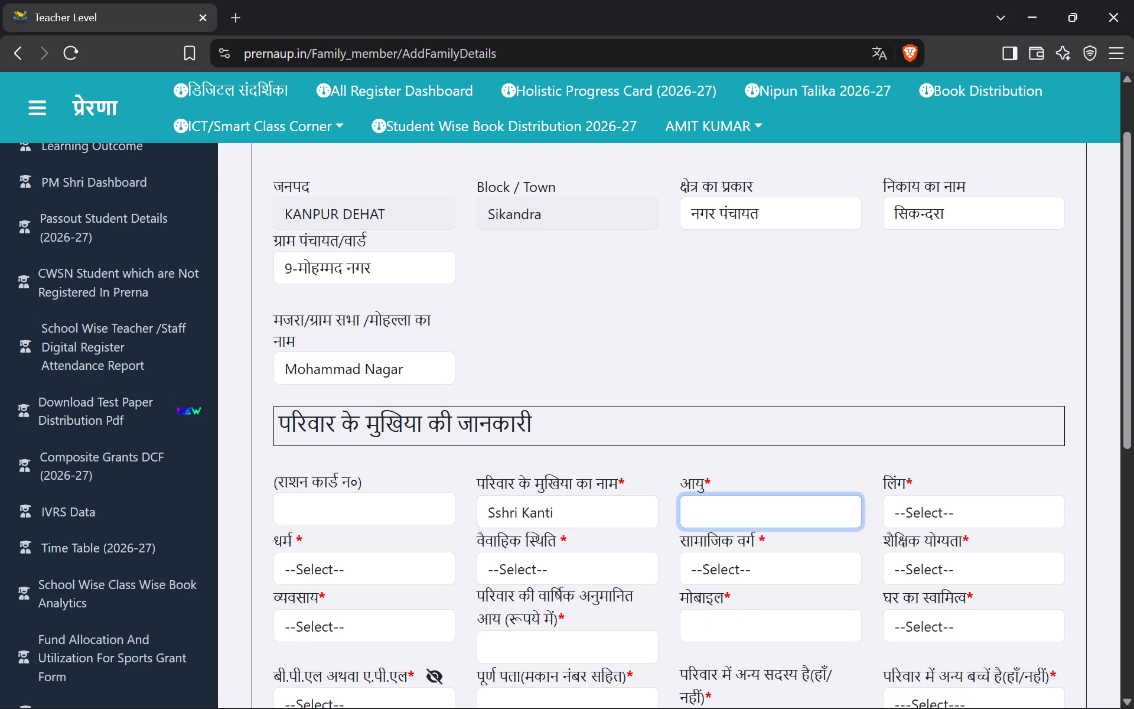
key(5)
text(58)
key(BackSpace)
key(BackSpace)
key(8)
click(1022, 495)
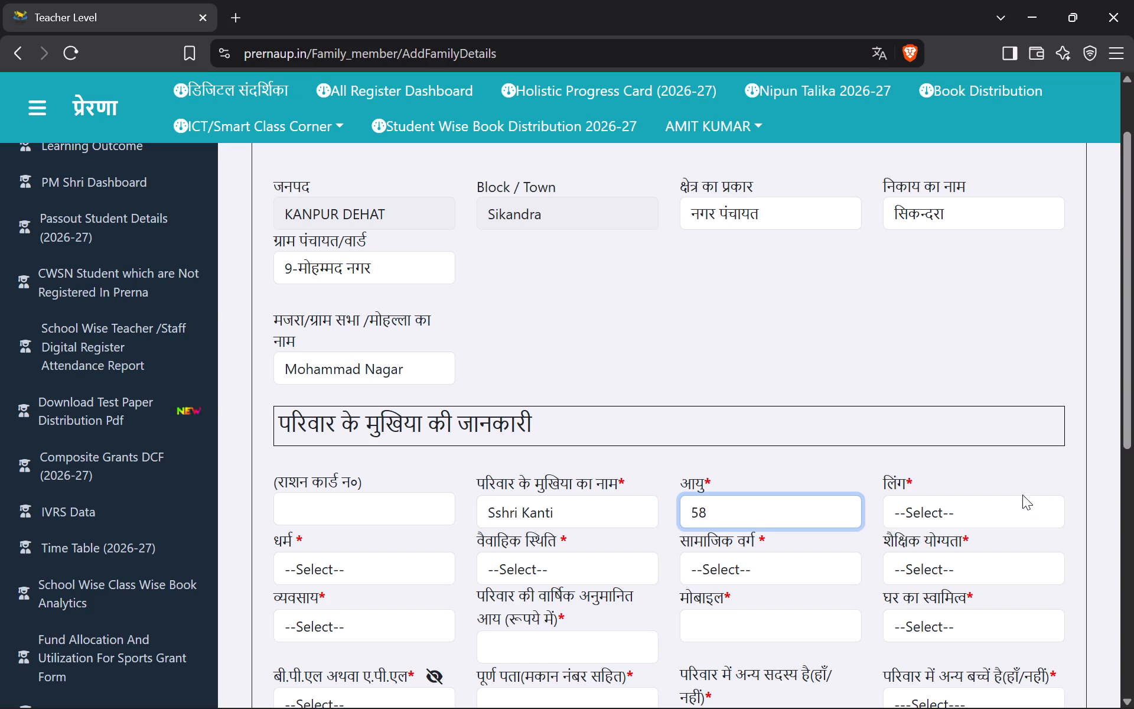
drag(973, 588, 968, 571)
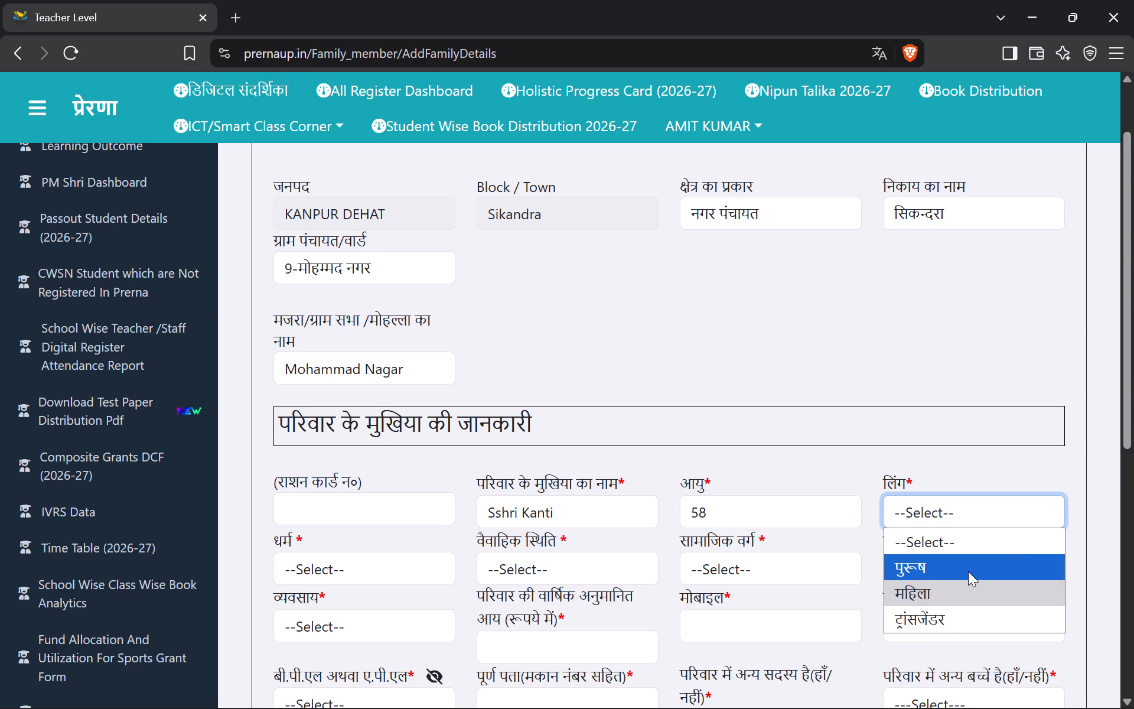
drag(968, 571, 967, 580)
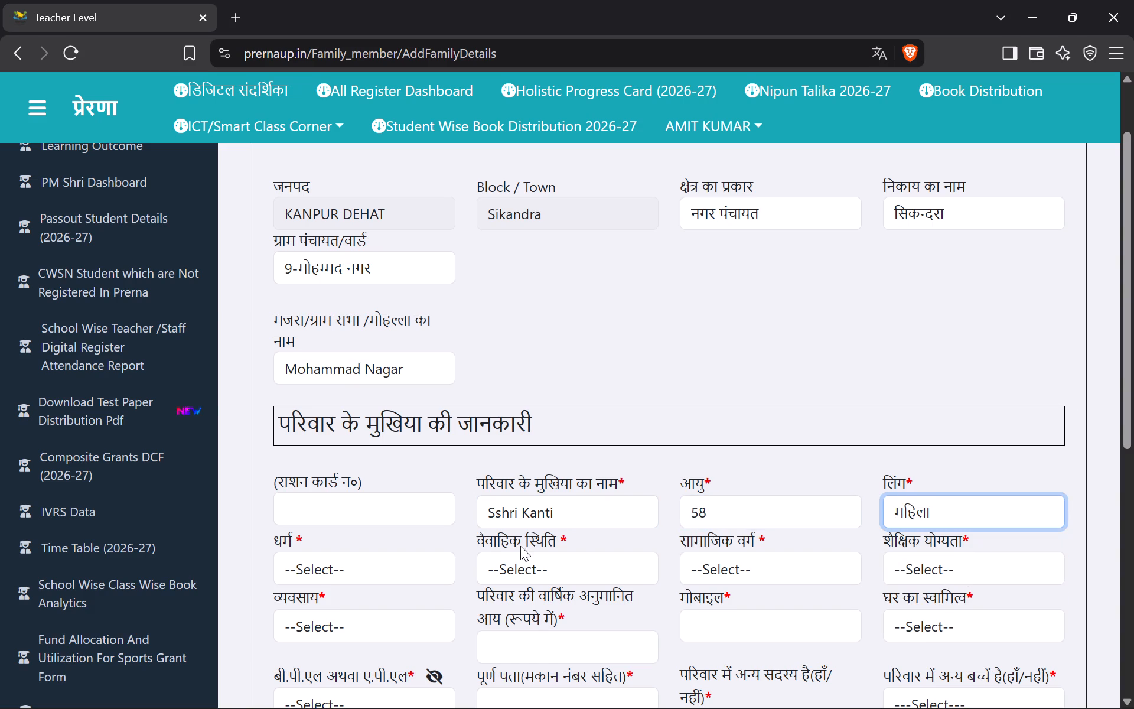
Set the household head's religion to हिन्दू, marital status to विवाहित and social category to अन्य पिछड़ा वर्ग.
scroll(525, 545, down, 2)
click(367, 391)
click(369, 451)
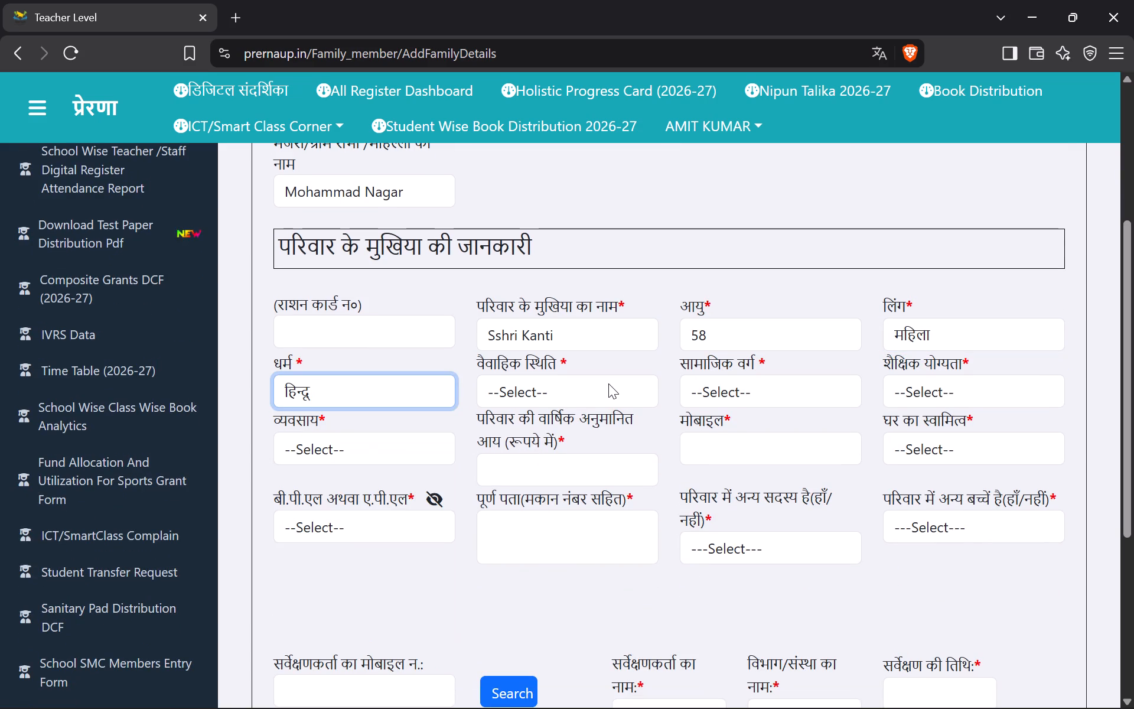
click(608, 383)
click(564, 445)
click(786, 382)
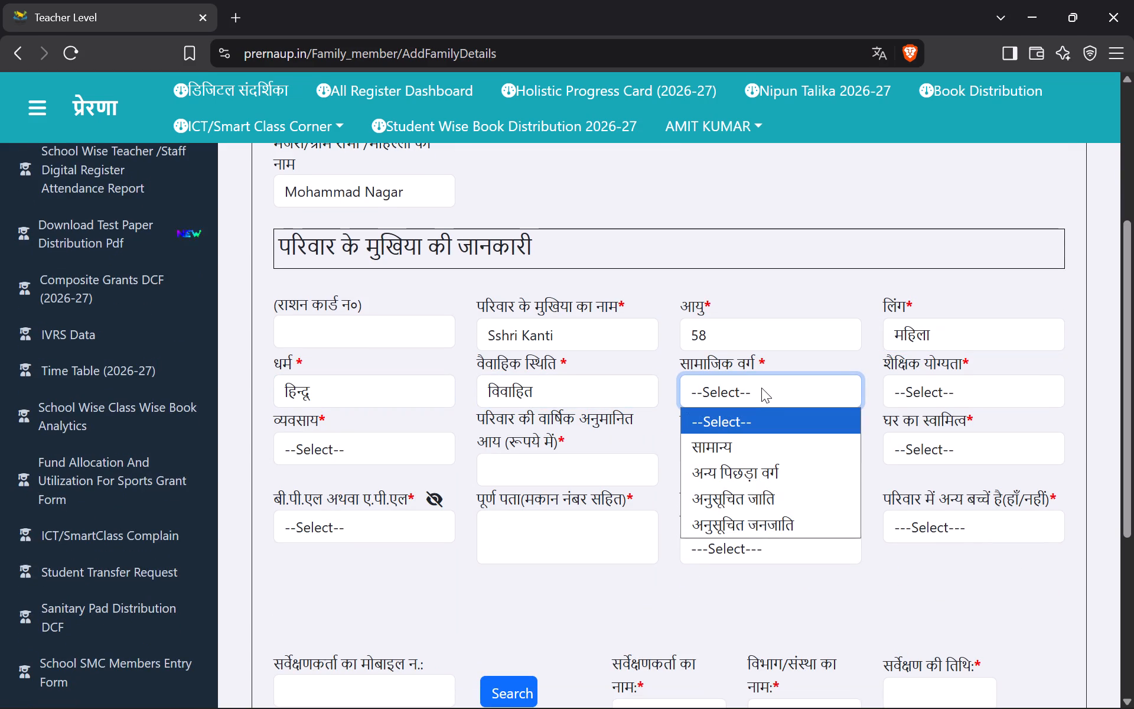
click(753, 477)
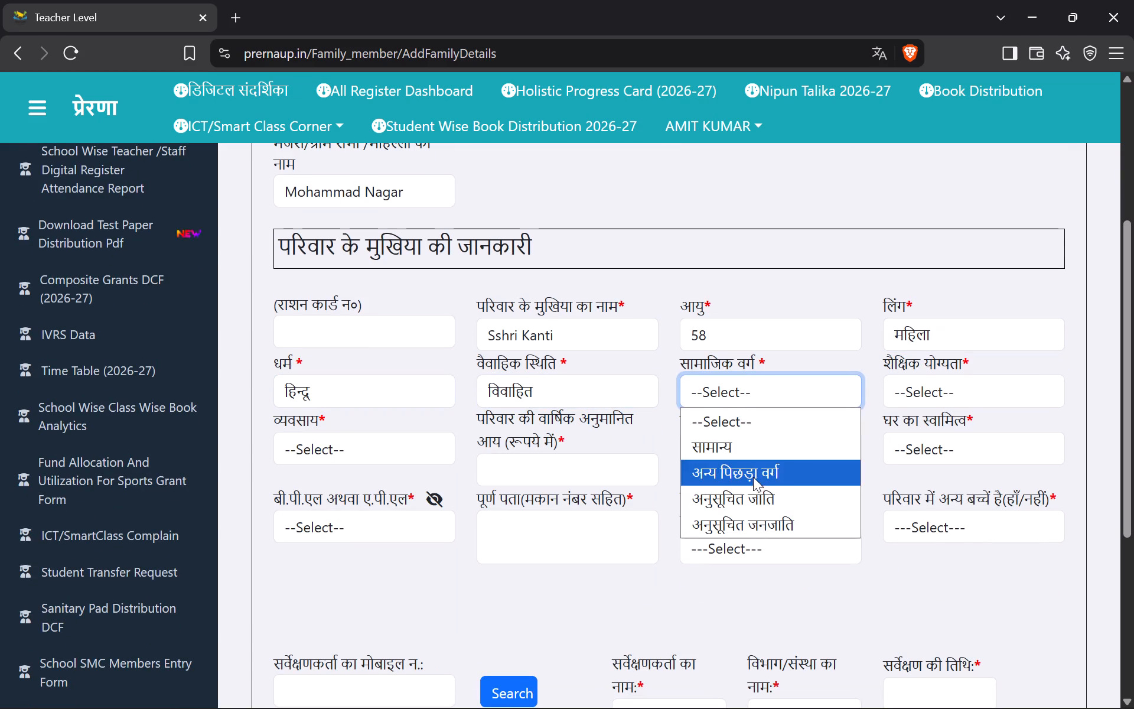
Set the household head's education to हाईस्कूल and occupation to गृहणी.
click(955, 404)
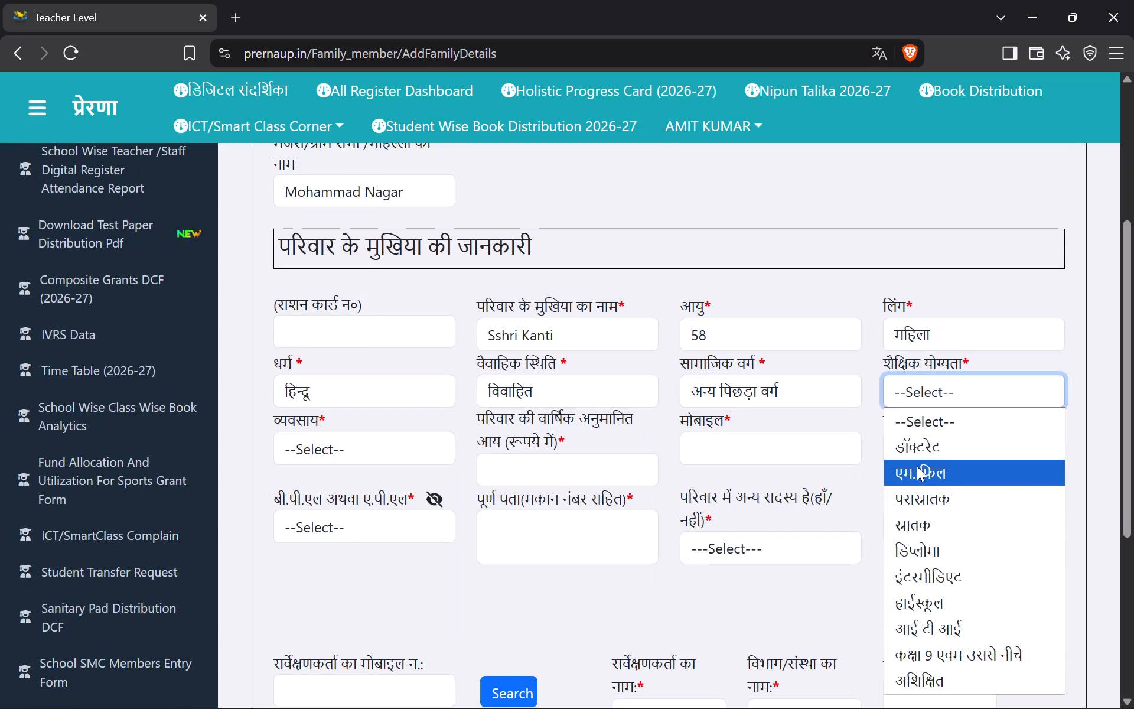
click(933, 594)
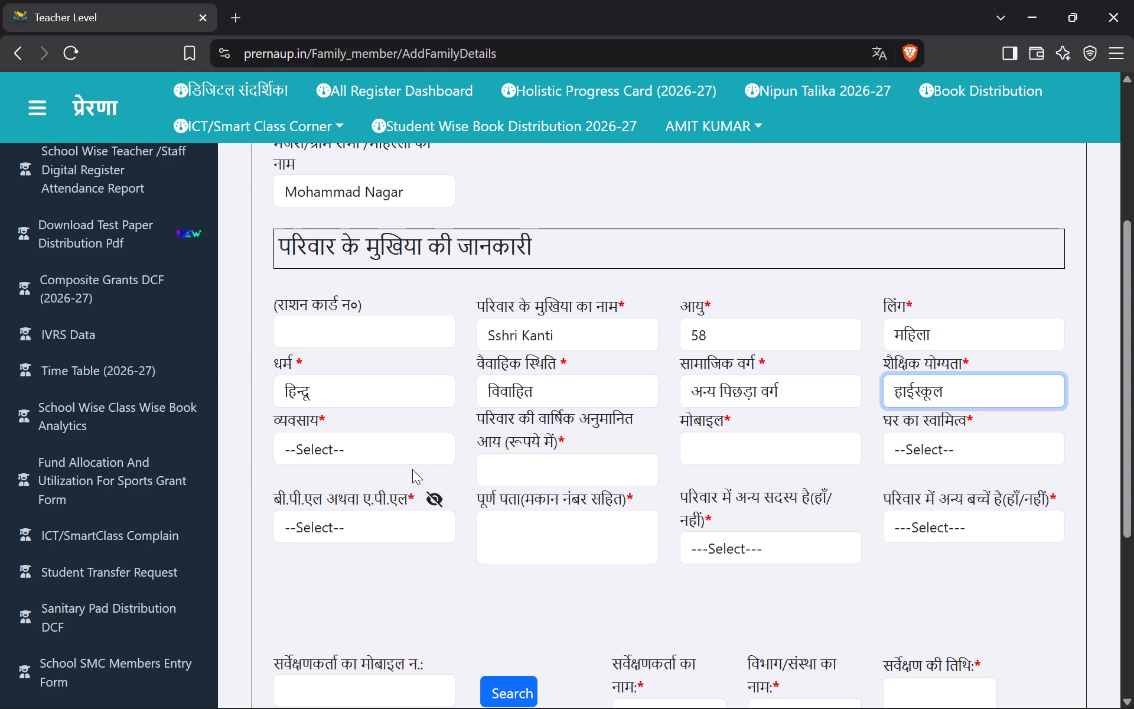
click(320, 445)
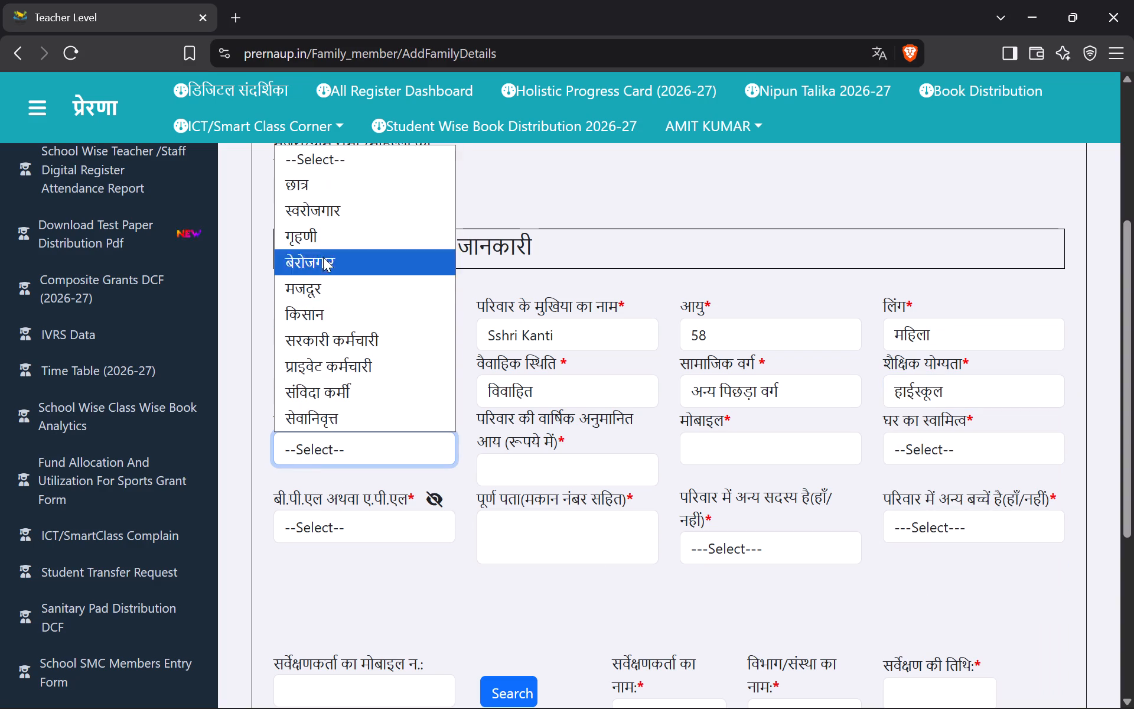
click(315, 235)
Enter 10000 as the family's estimated annual income in rupees.
click(514, 478)
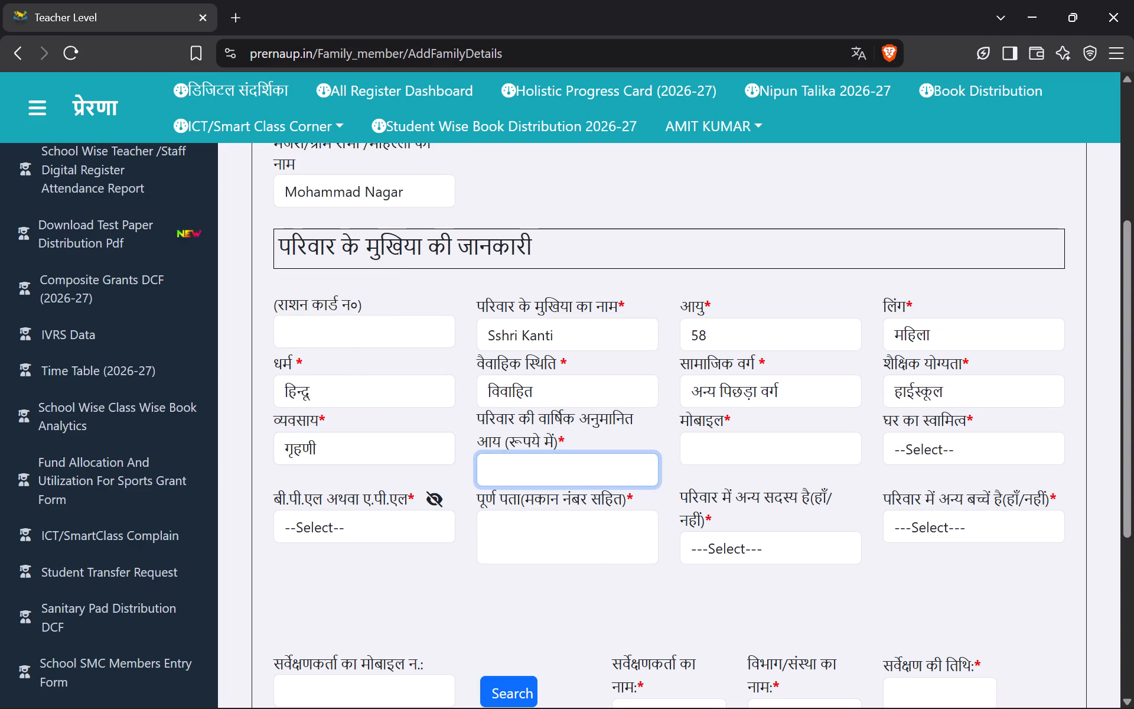
text(1000)
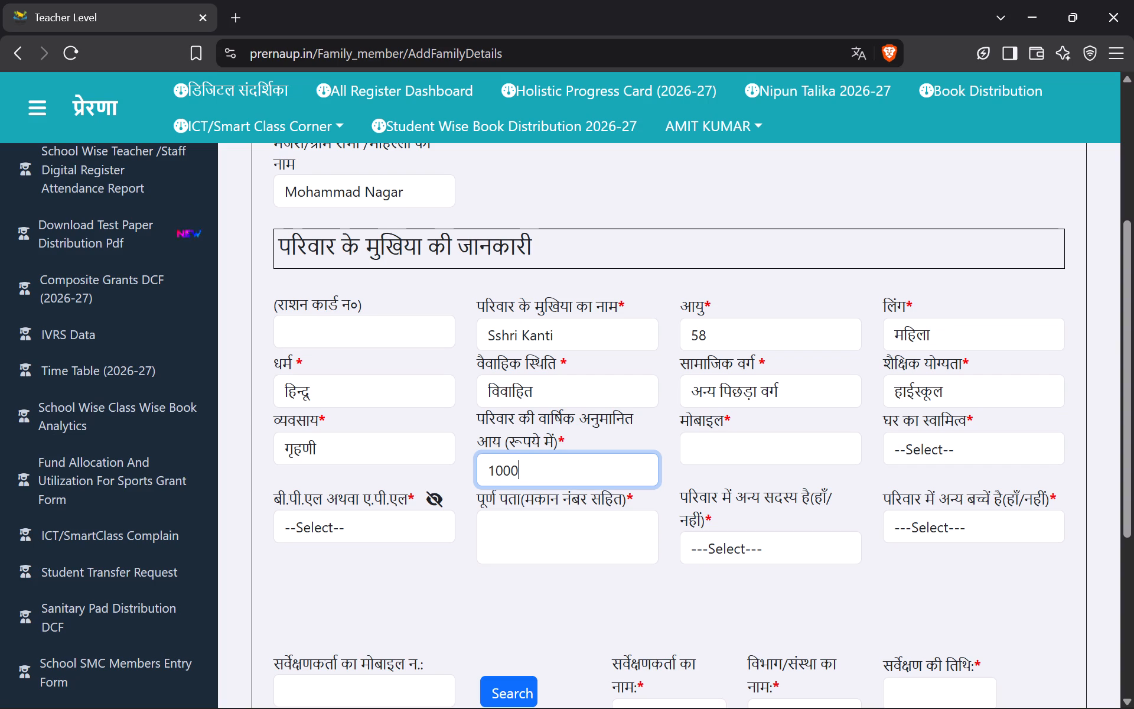
key(0)
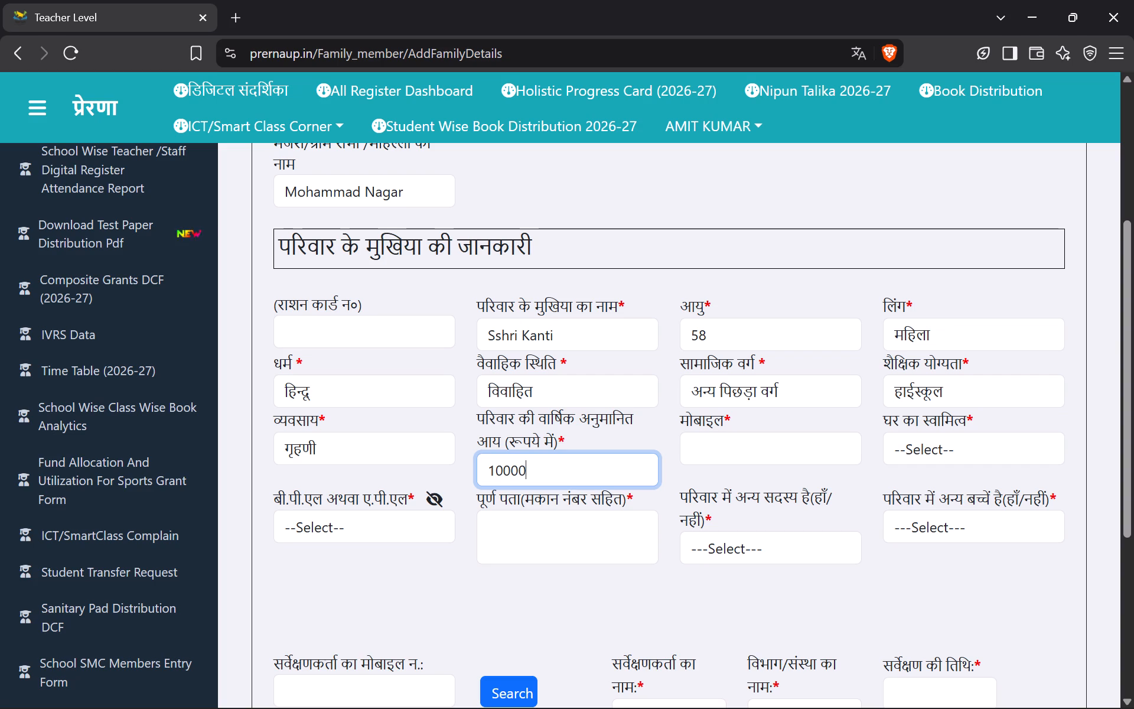
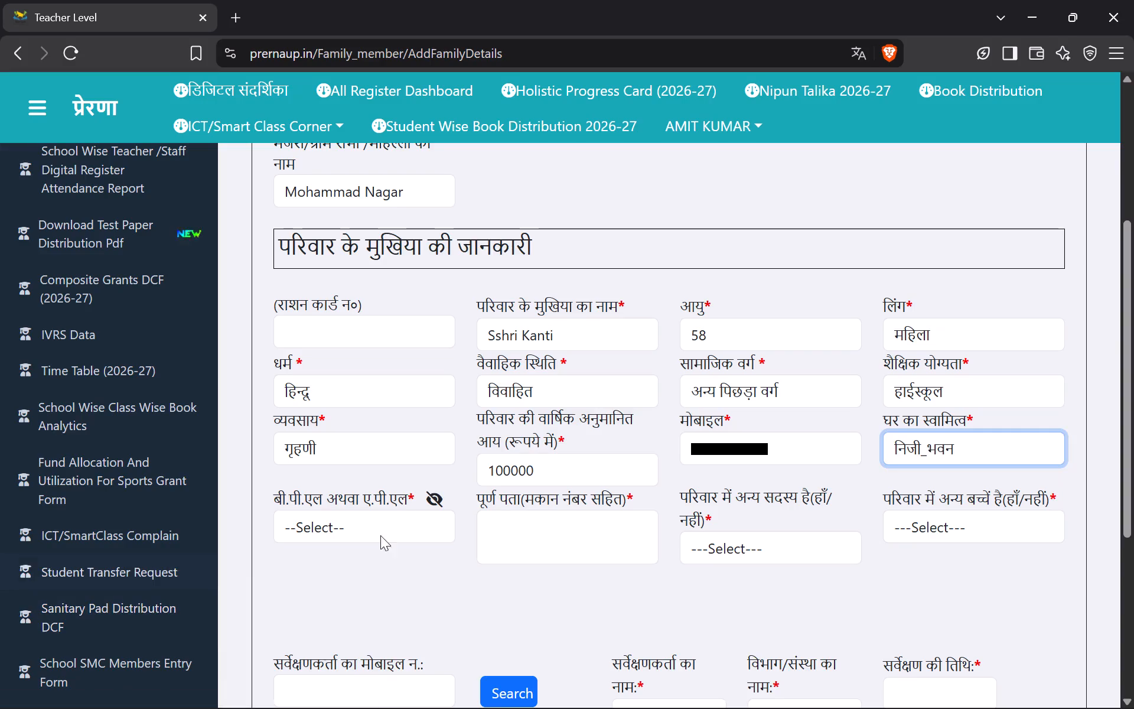
Set the household's BPL/APL status to ए.पी.एल and enter its full address.
click(348, 578)
click(526, 545)
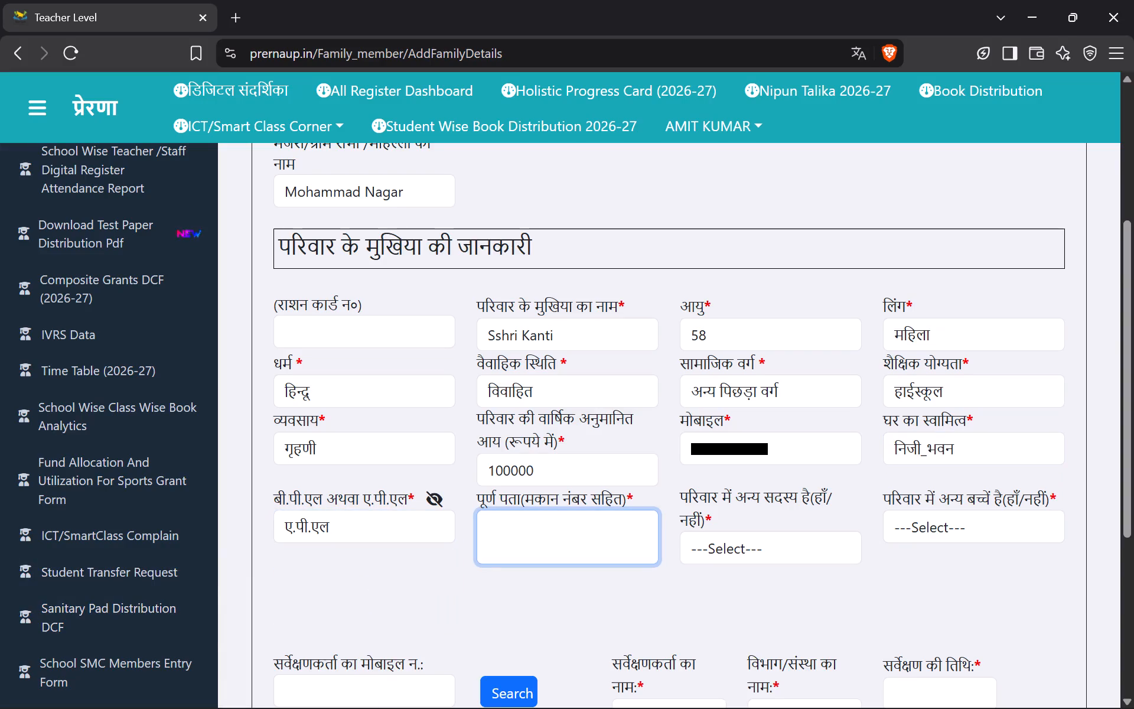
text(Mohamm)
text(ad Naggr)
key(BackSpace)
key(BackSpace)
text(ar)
Answer हाँ for other members in the family and नहीं for other children.
click(705, 535)
click(716, 605)
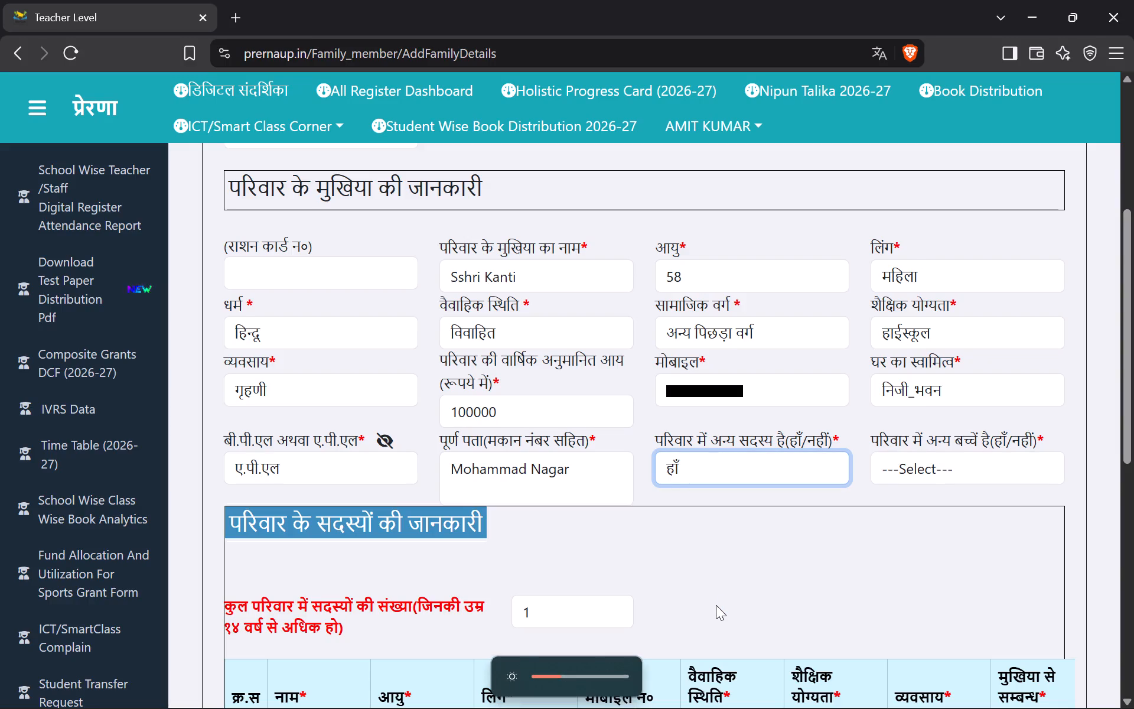
click(921, 460)
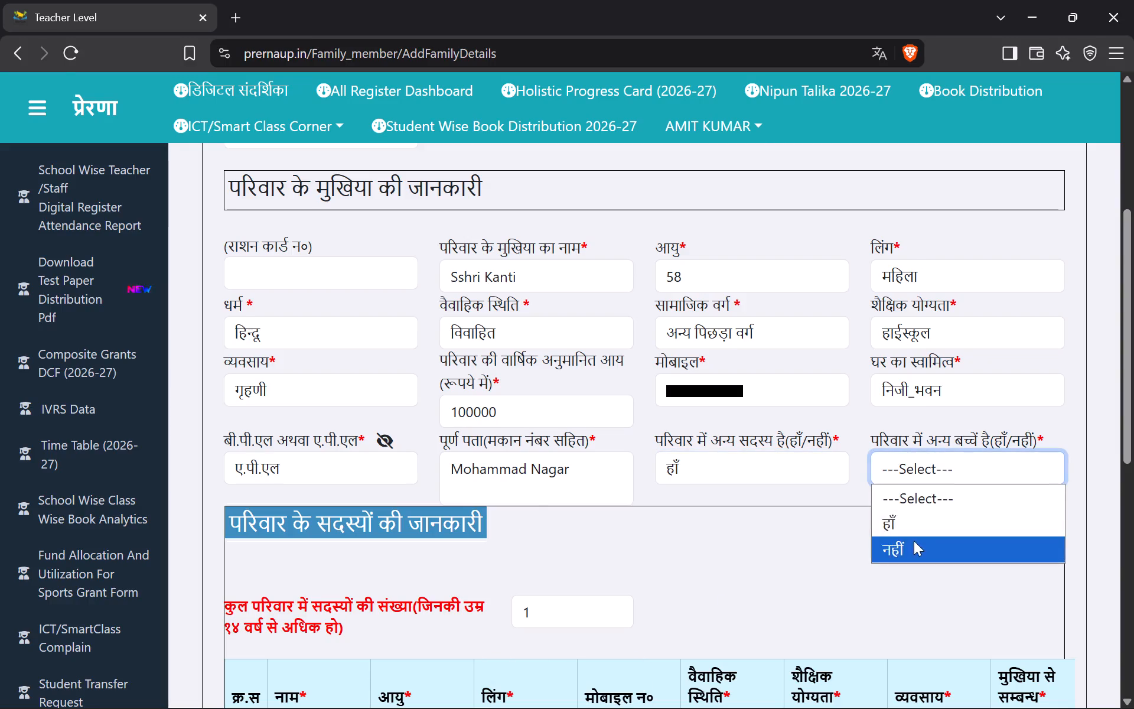
click(913, 541)
click(744, 181)
Set the total number of family members older than 14 years to 3.
scroll(589, 267, down, 5)
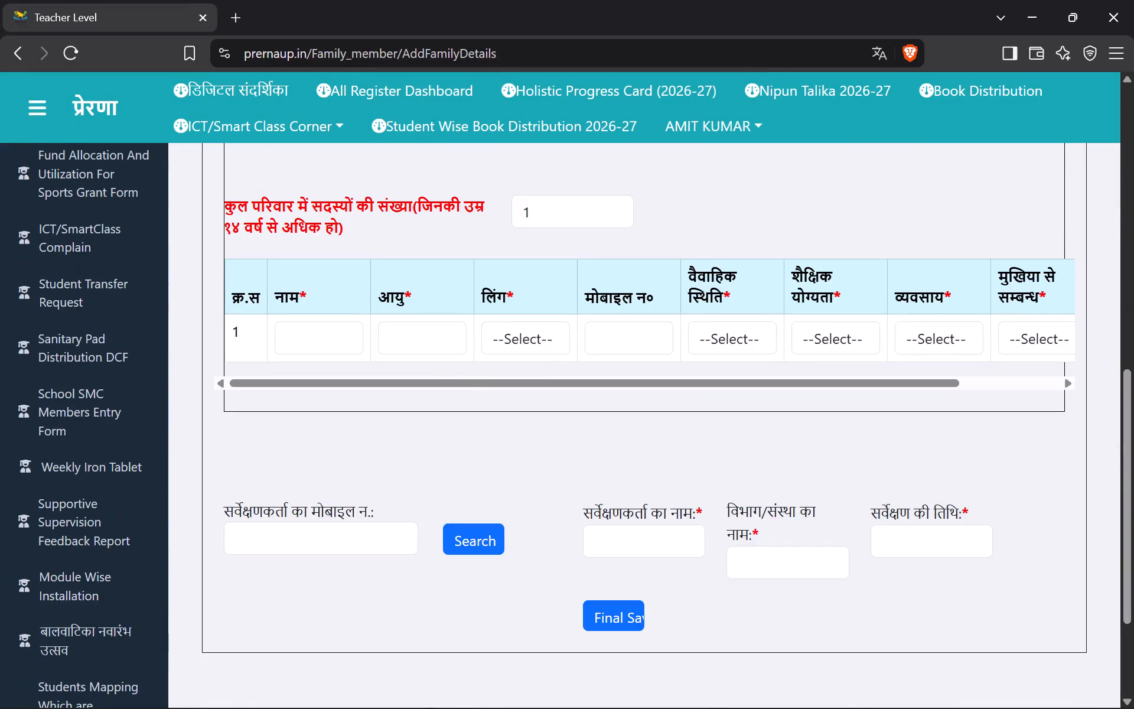
scroll(570, 277, up, 1)
click(548, 251)
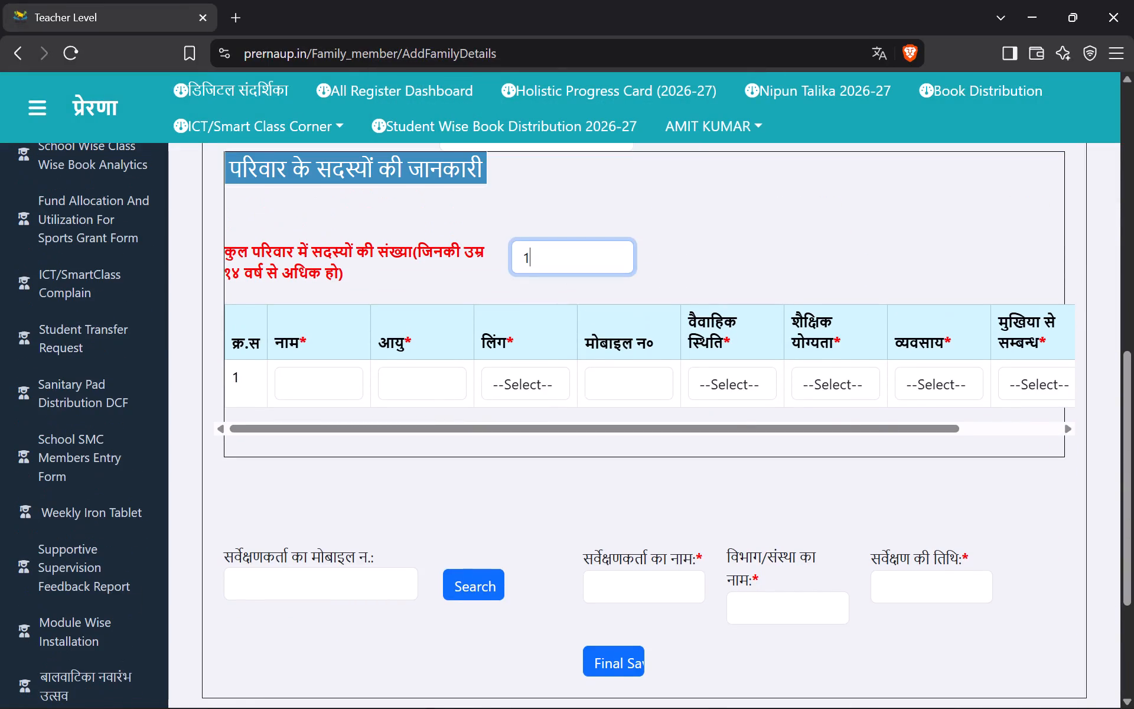
key(ctrl+a)
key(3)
drag(303, 363, 311, 363)
Enter the names of the three family members in rows 1 to 3 of the members table.
click(322, 384)
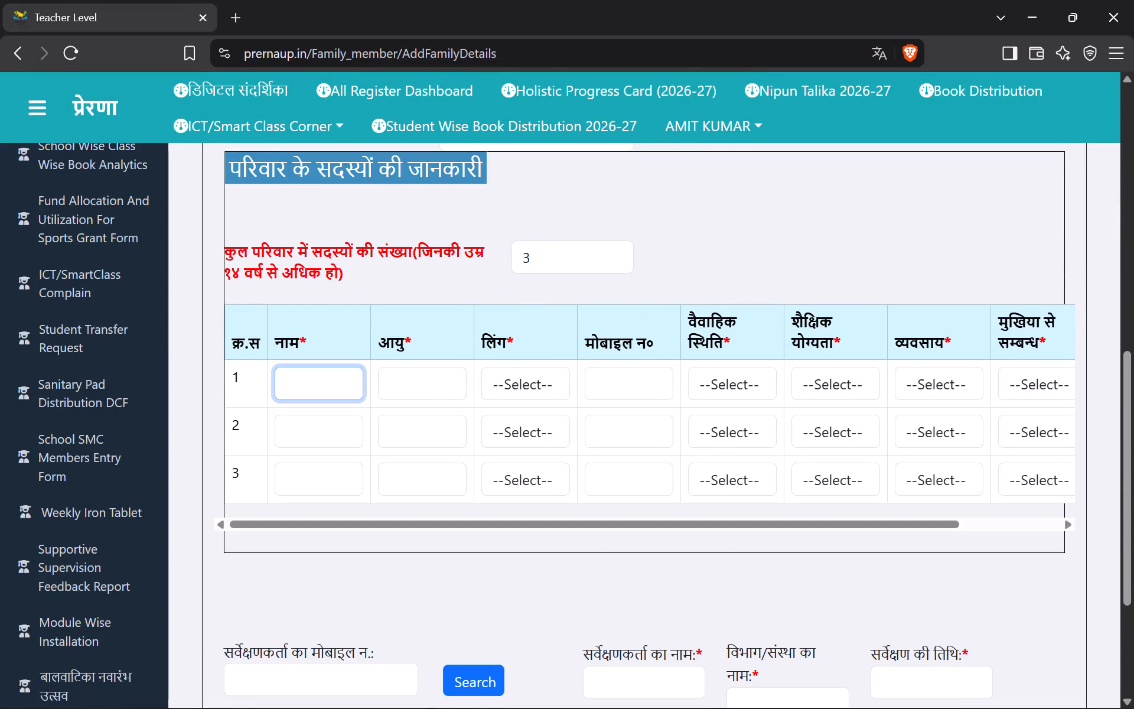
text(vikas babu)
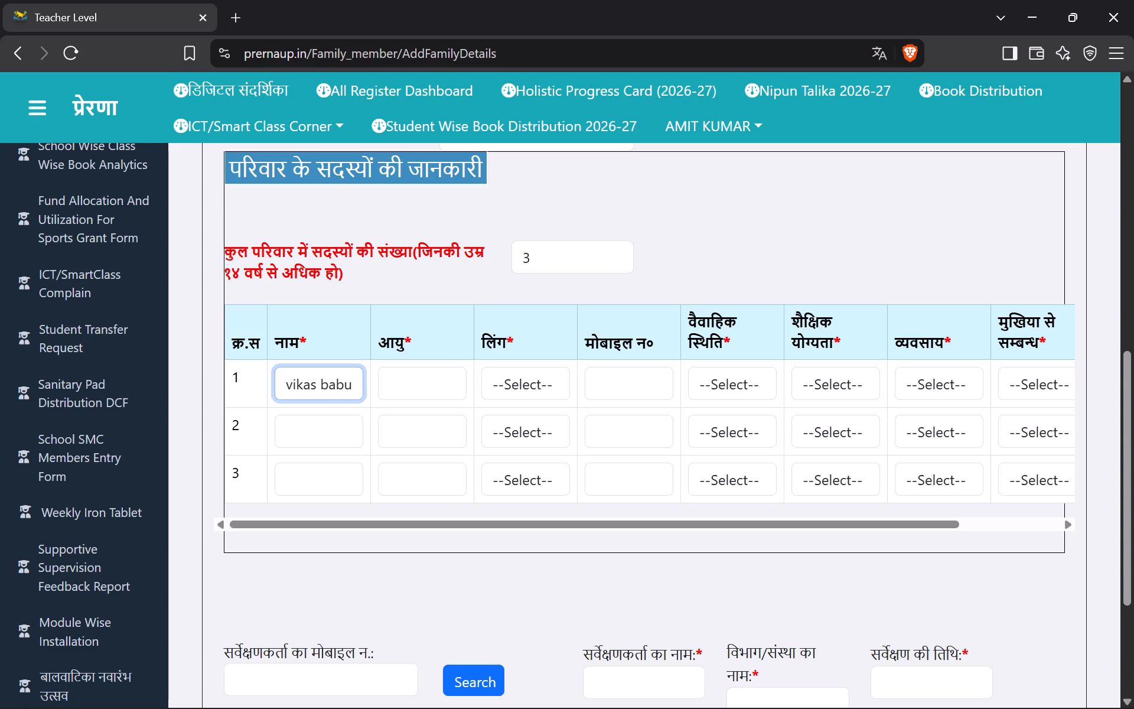
click(317, 431)
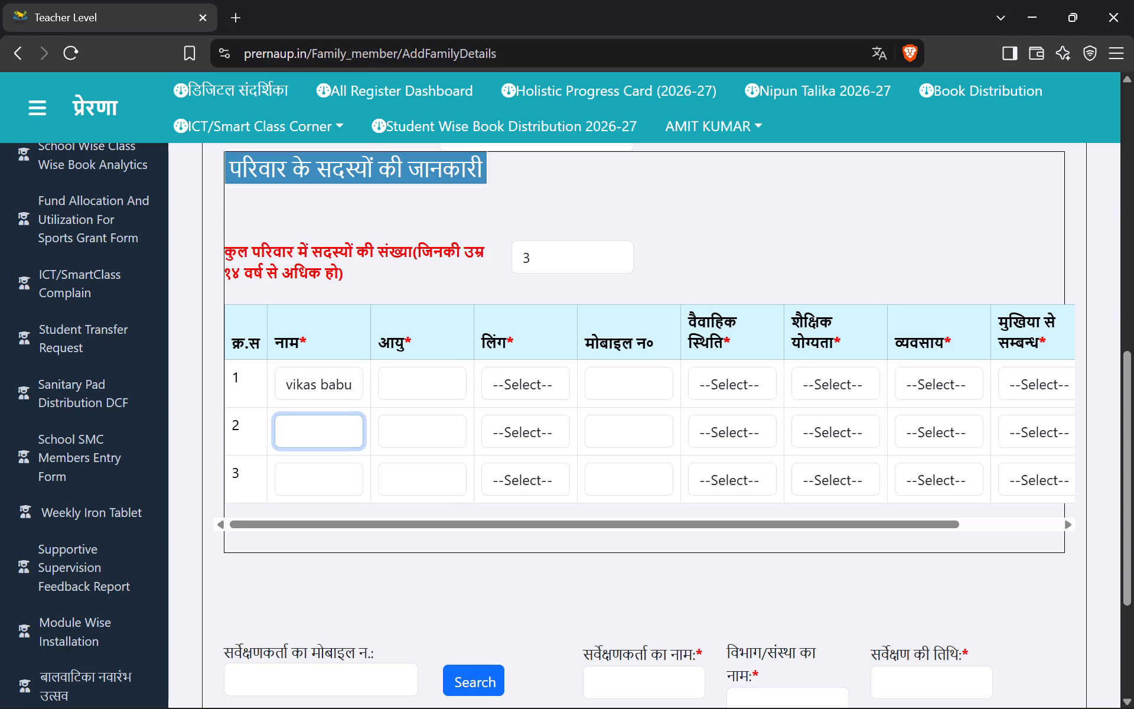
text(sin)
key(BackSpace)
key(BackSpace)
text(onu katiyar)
click(314, 477)
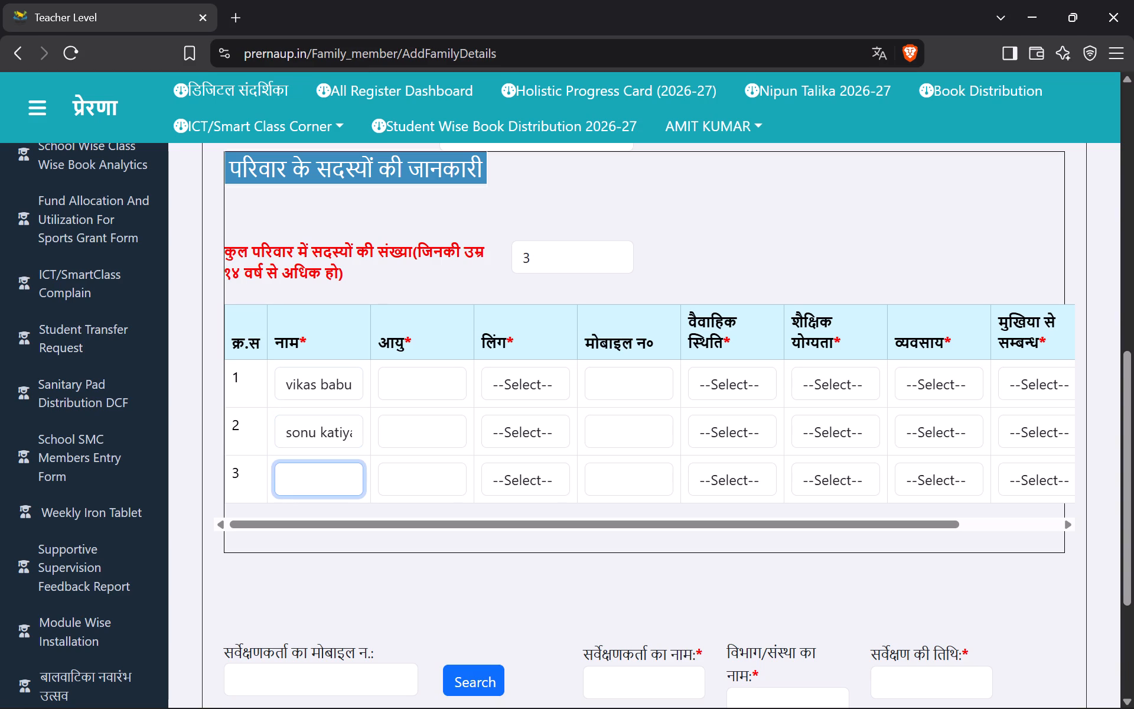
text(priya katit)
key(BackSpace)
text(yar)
Enter the ages 30, 28 and 32 for the family members in rows 1, 2 and 3.
click(413, 385)
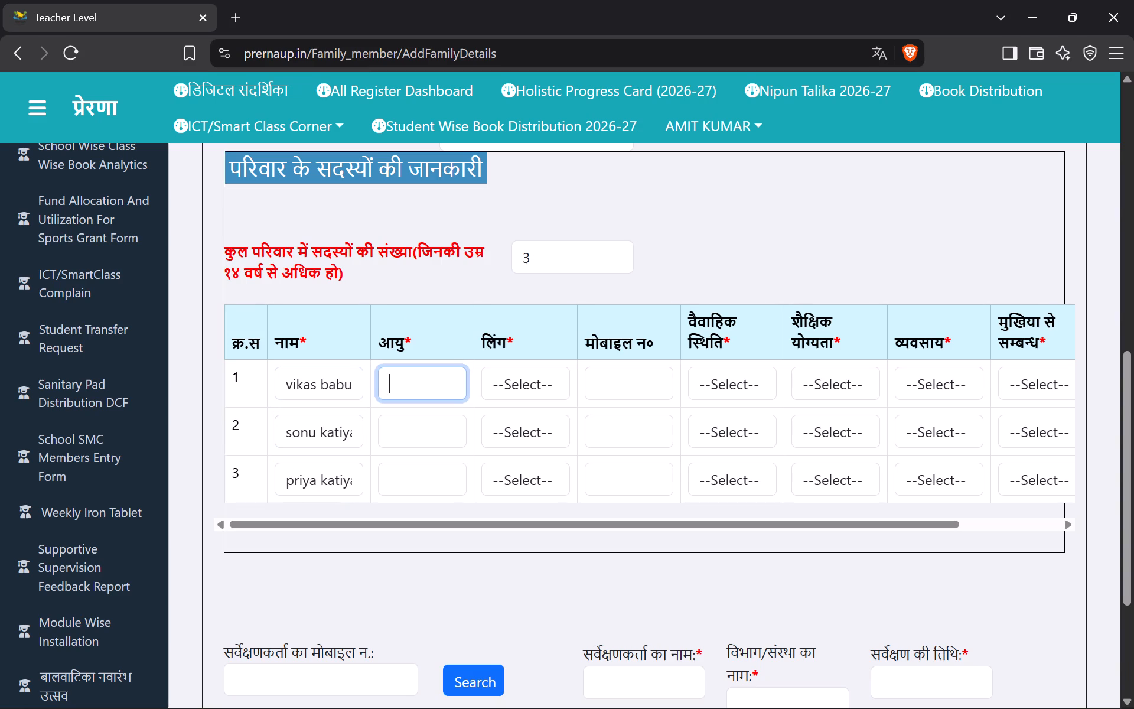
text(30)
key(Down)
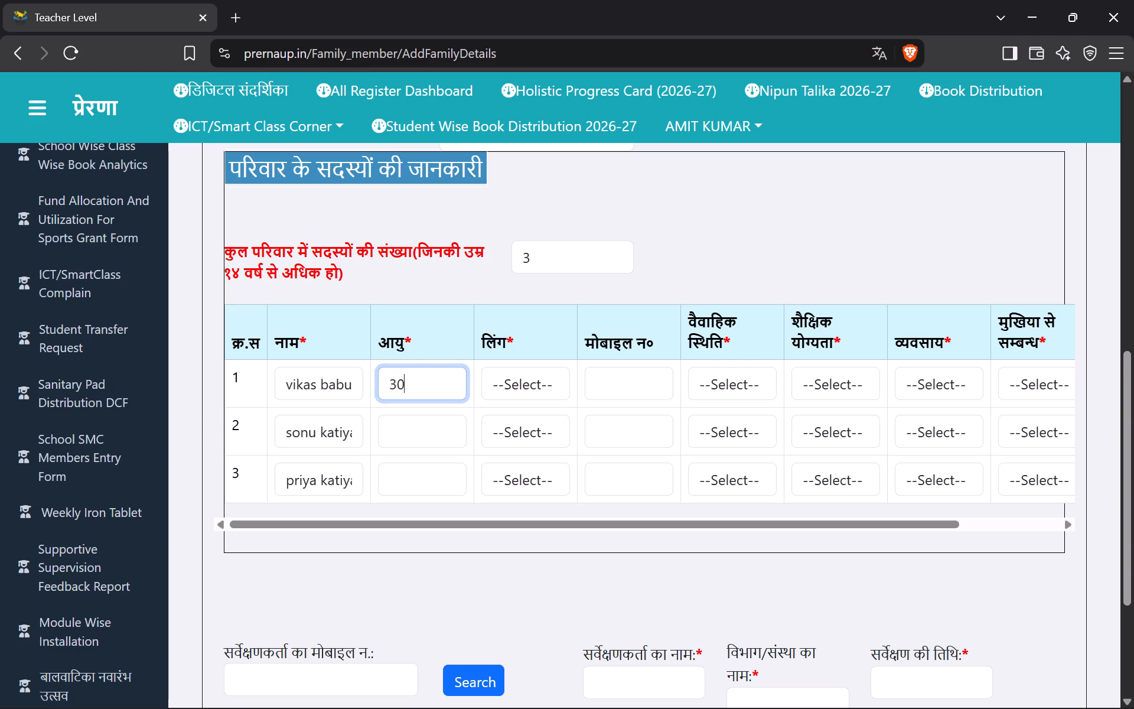
click(405, 439)
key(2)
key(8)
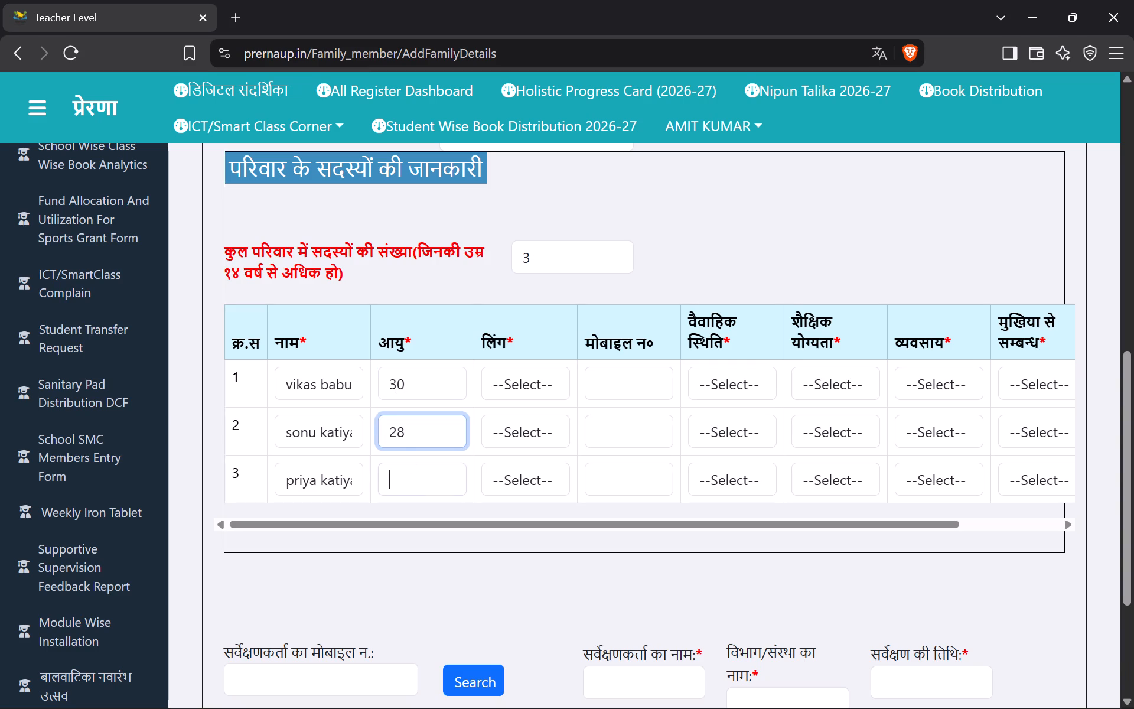
click(403, 469)
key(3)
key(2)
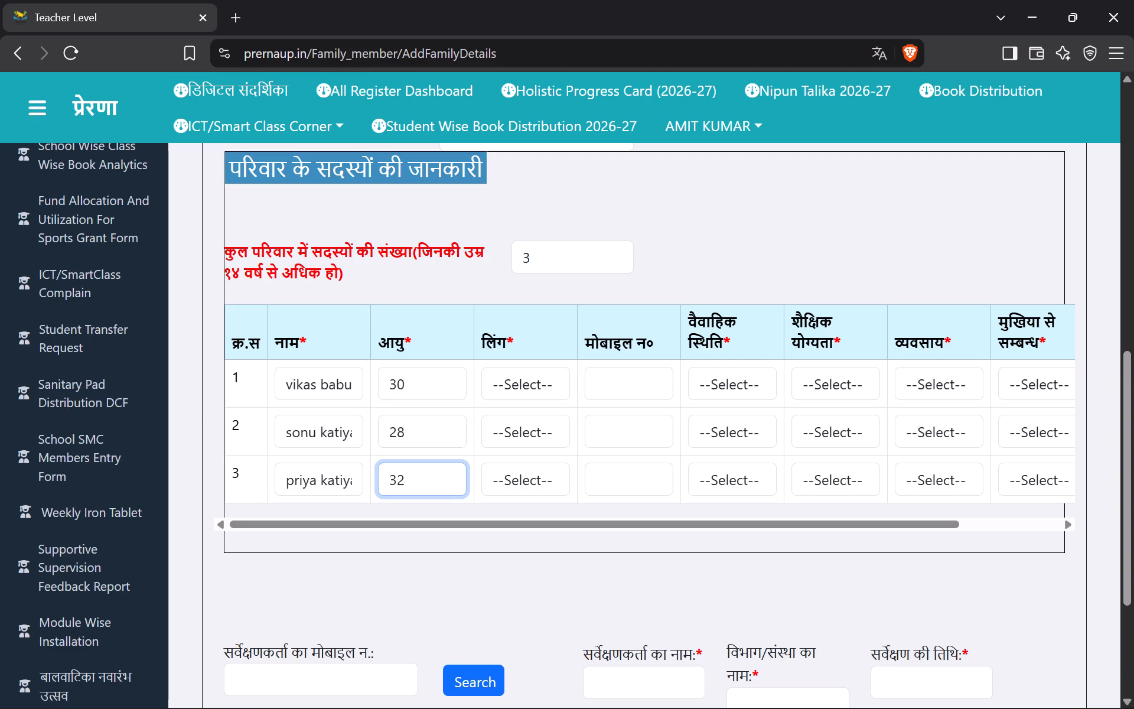
Set the gender to पुरुष for the members in rows 1 and 2 and महिला for row 3.
click(485, 388)
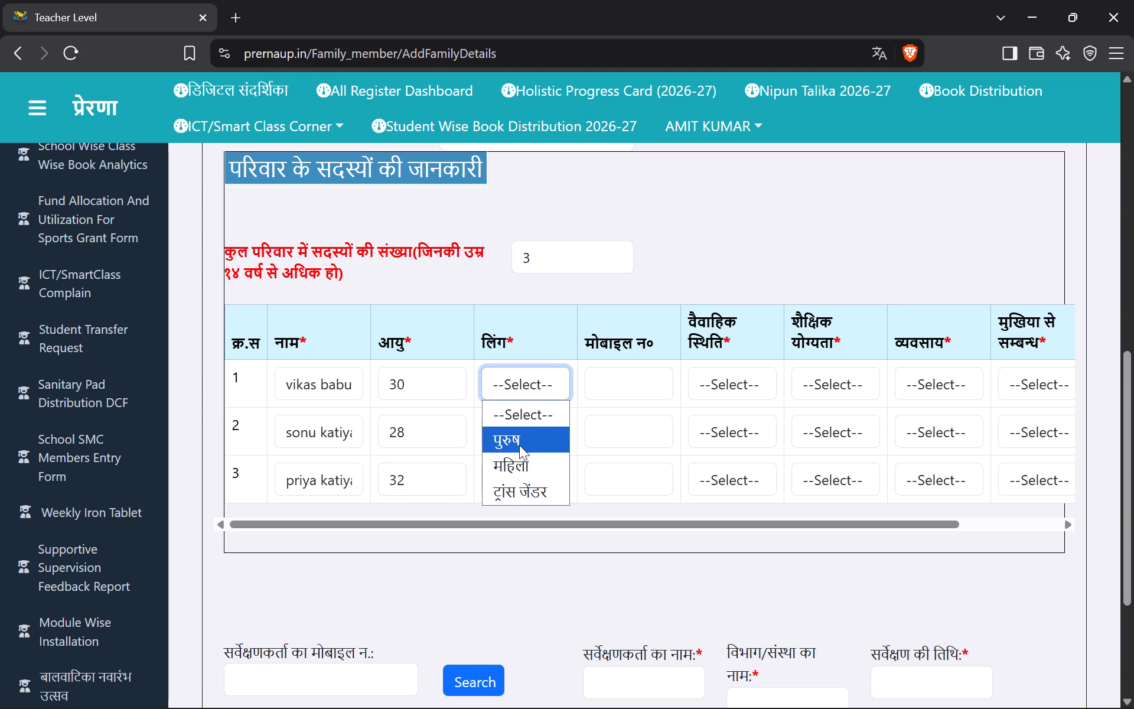
click(519, 445)
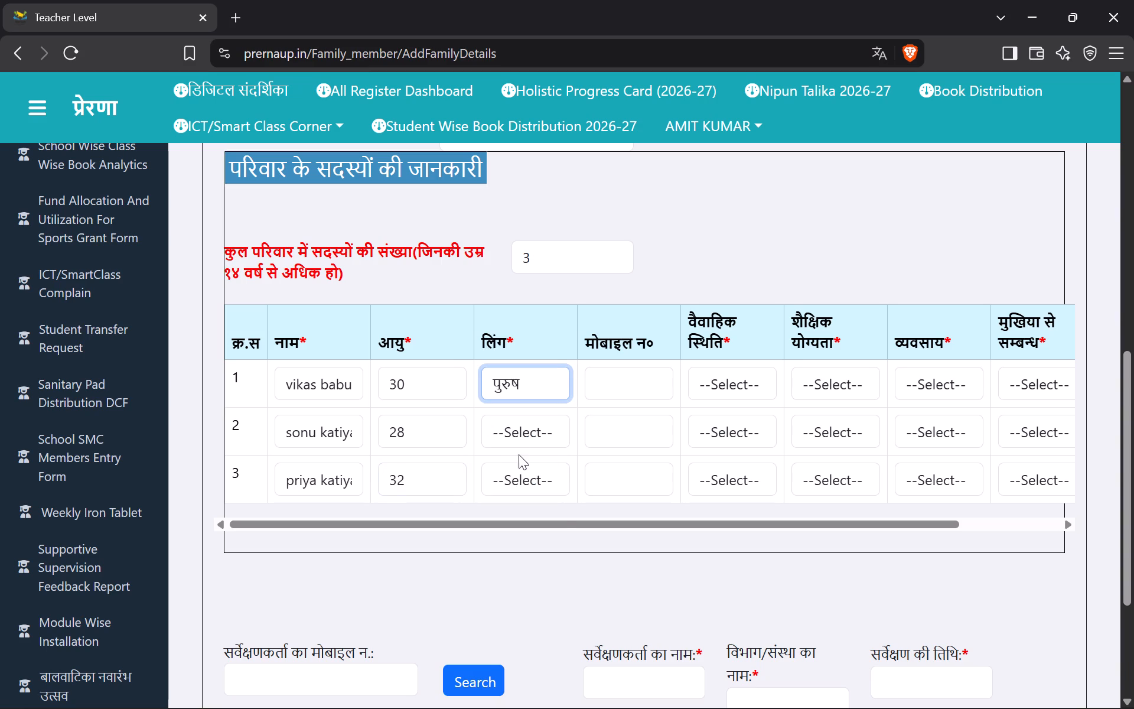
click(522, 428)
double_click(518, 476)
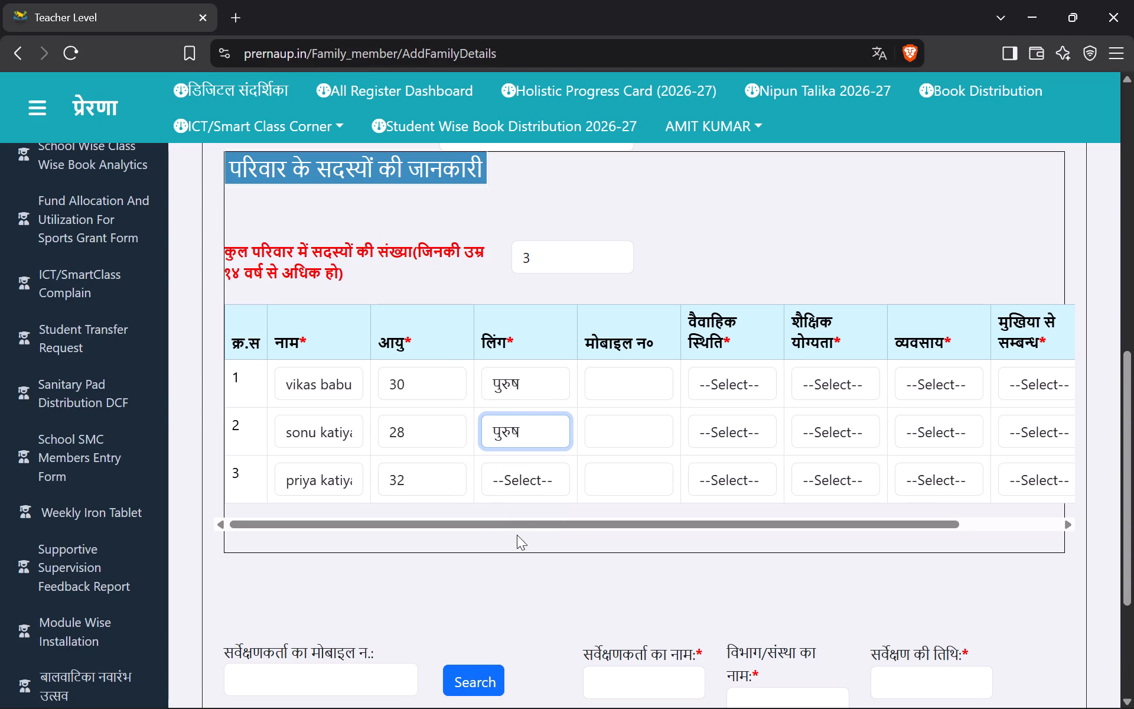
drag(524, 465, 524, 478)
click(518, 563)
Set the marital status of all three family members to अविवाहित.
click(732, 388)
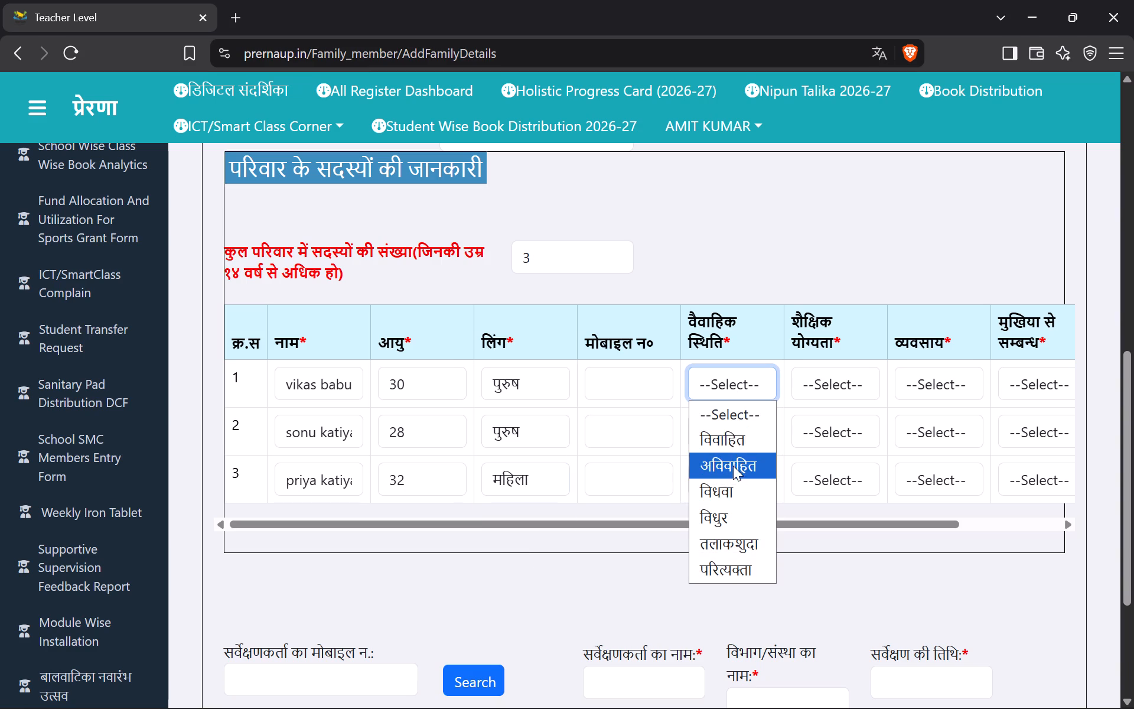
click(733, 466)
click(723, 432)
click(724, 504)
click(721, 471)
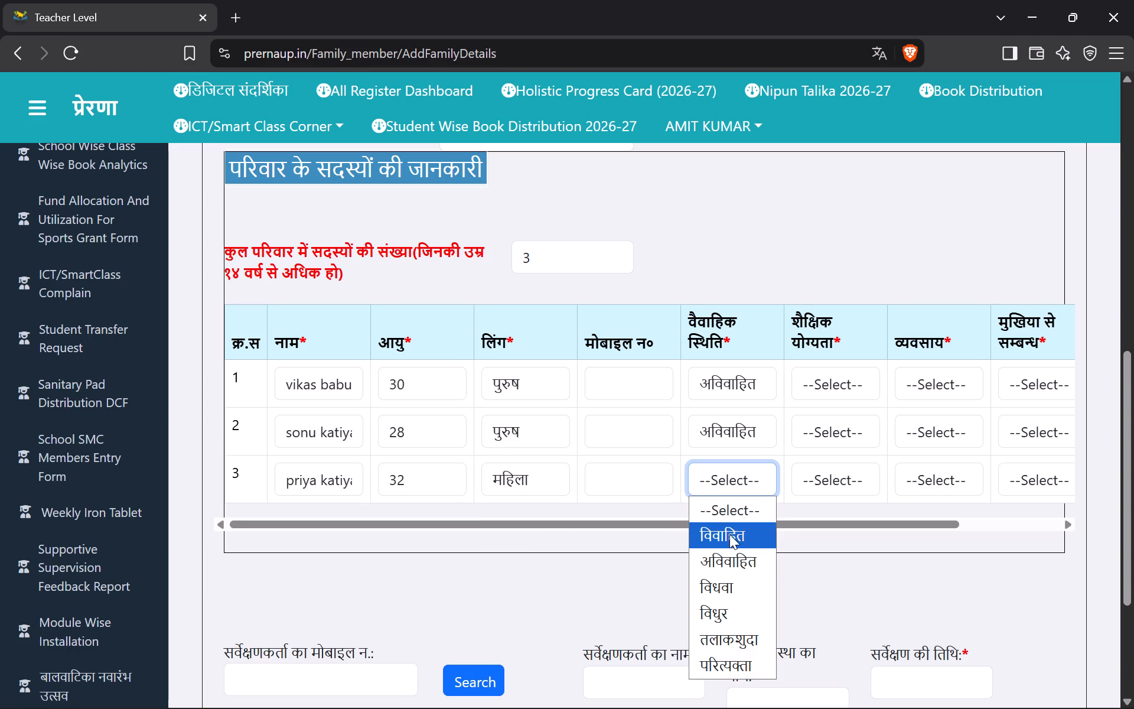
click(730, 559)
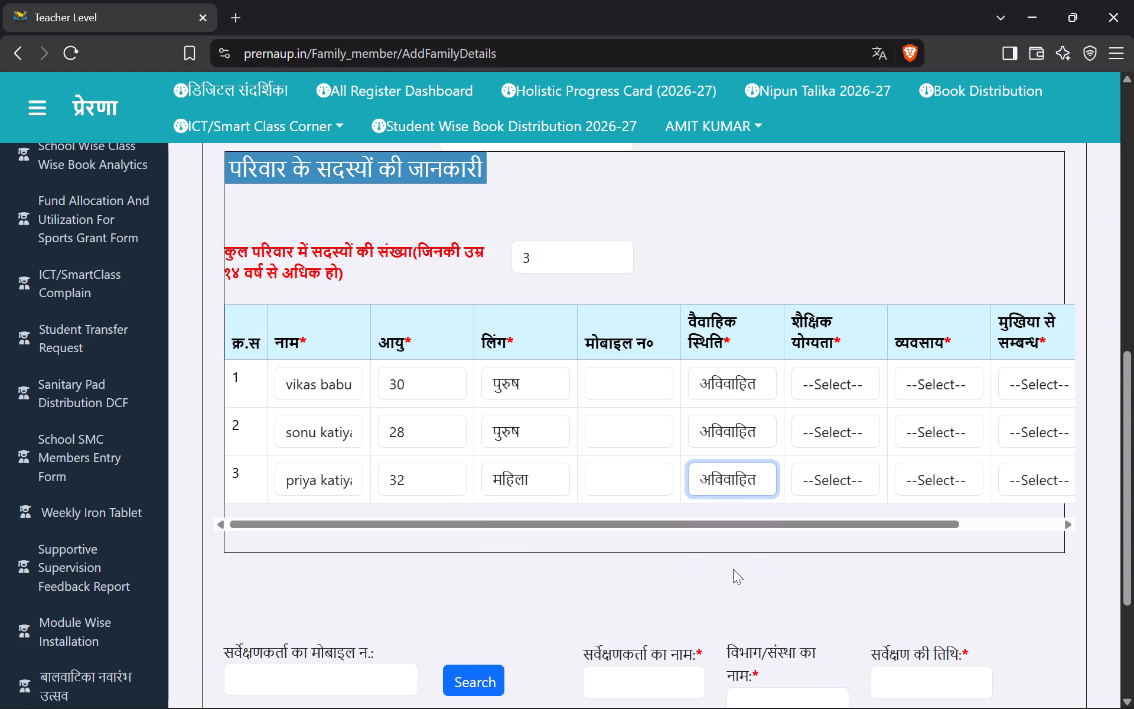
Set the education to इंटरमीडिएट for the members in rows 1 and 2 and हाईस्कूल for row 3.
click(802, 389)
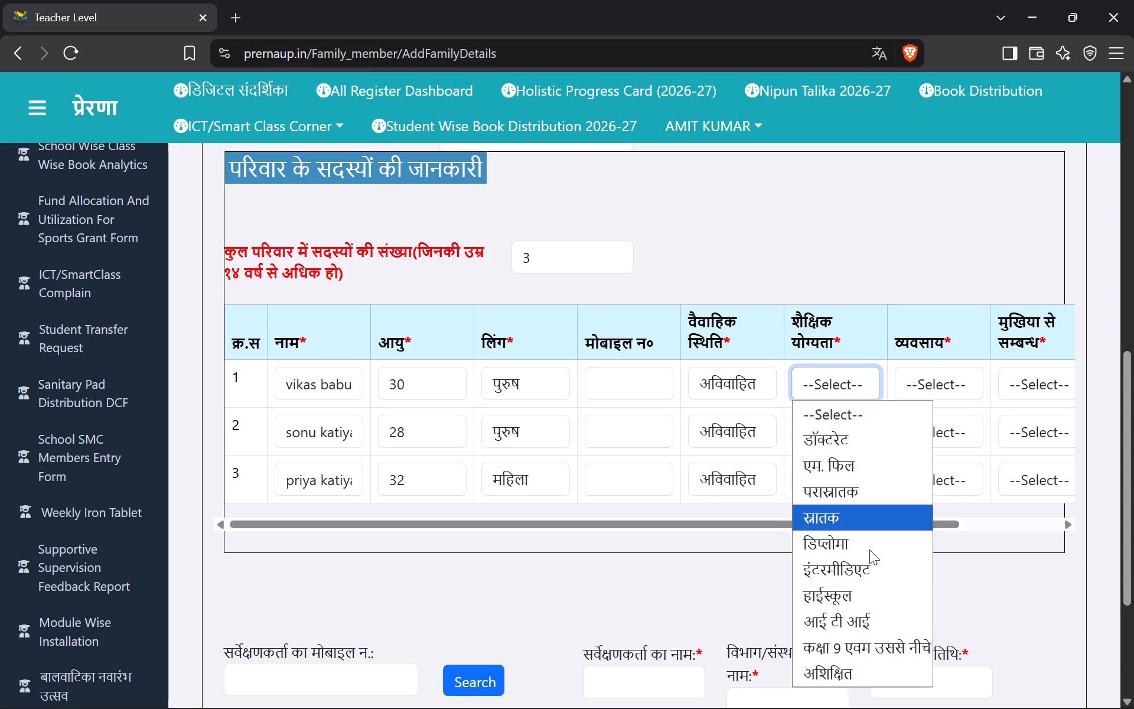
click(861, 573)
drag(850, 419, 850, 425)
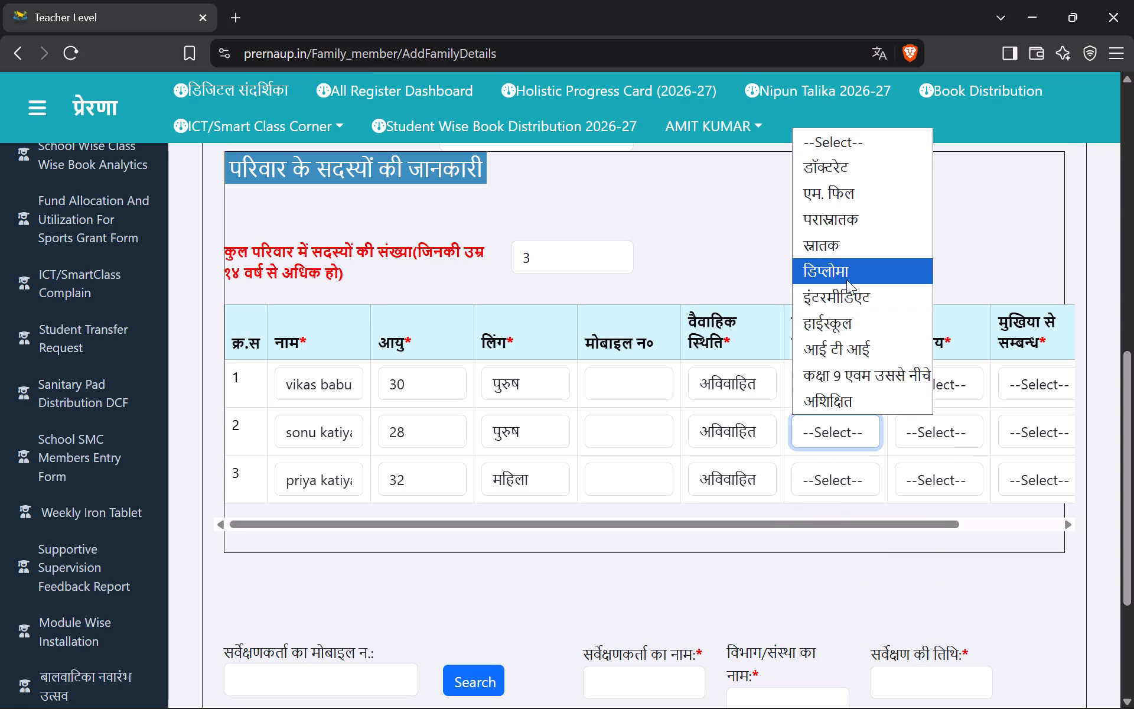
drag(845, 291, 845, 304)
click(842, 476)
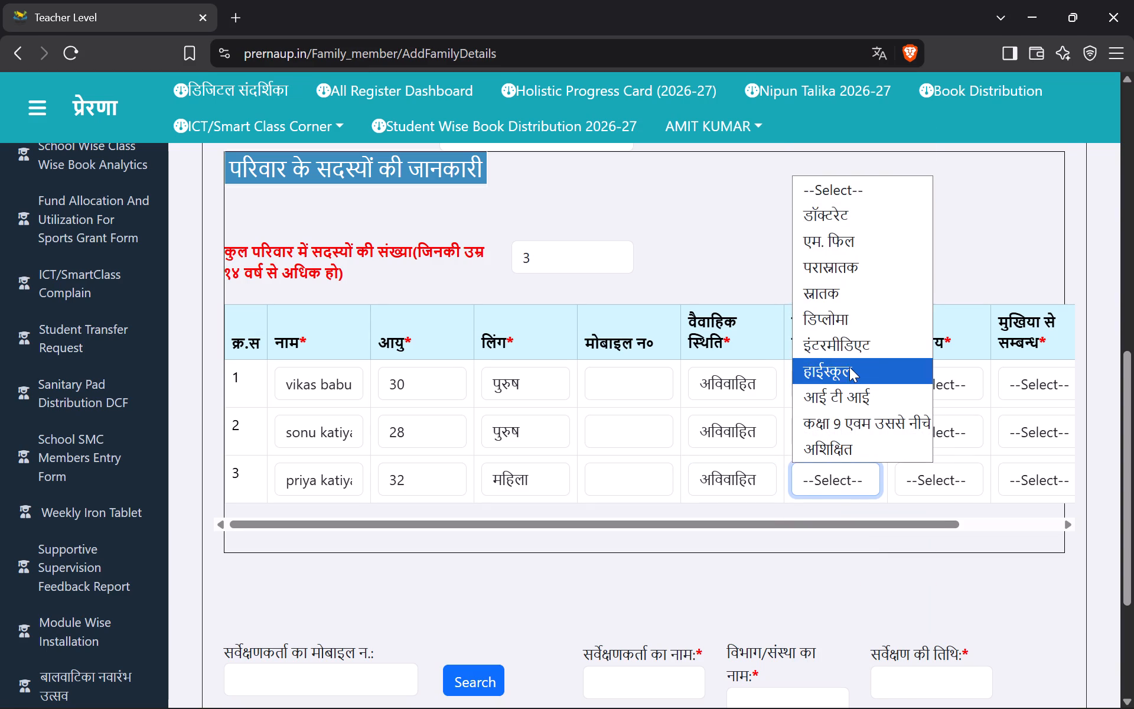
click(849, 368)
Set the occupation of all three family members to छात्र.
click(941, 393)
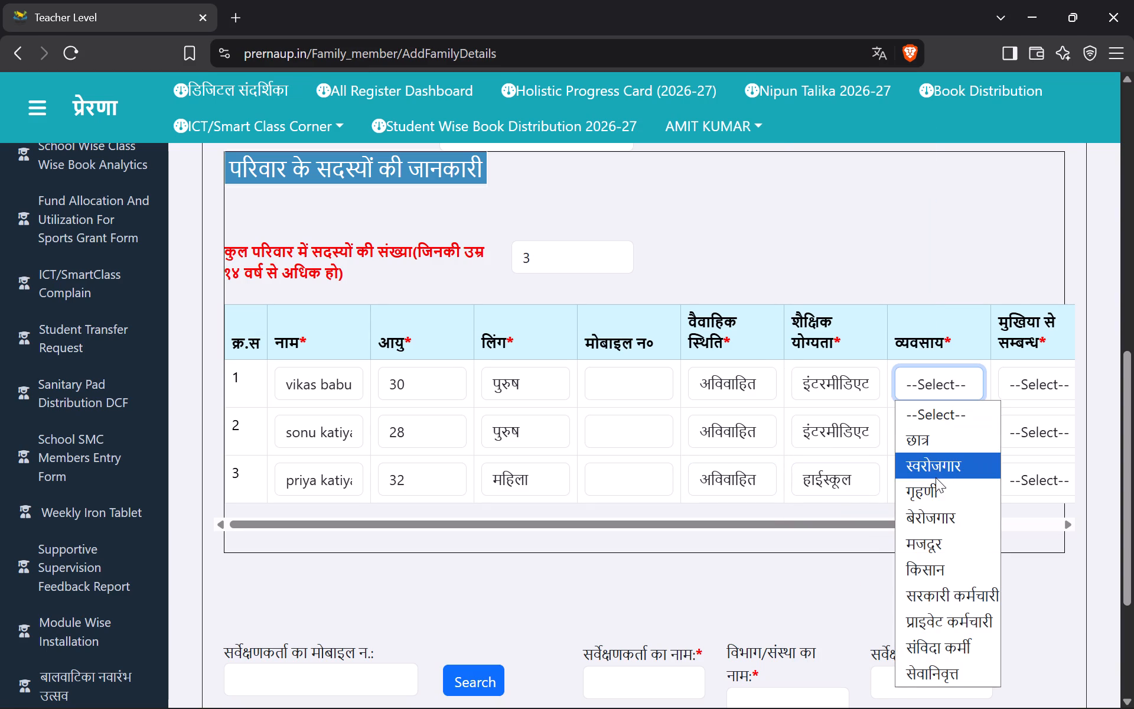
drag(929, 422, 927, 443)
click(927, 443)
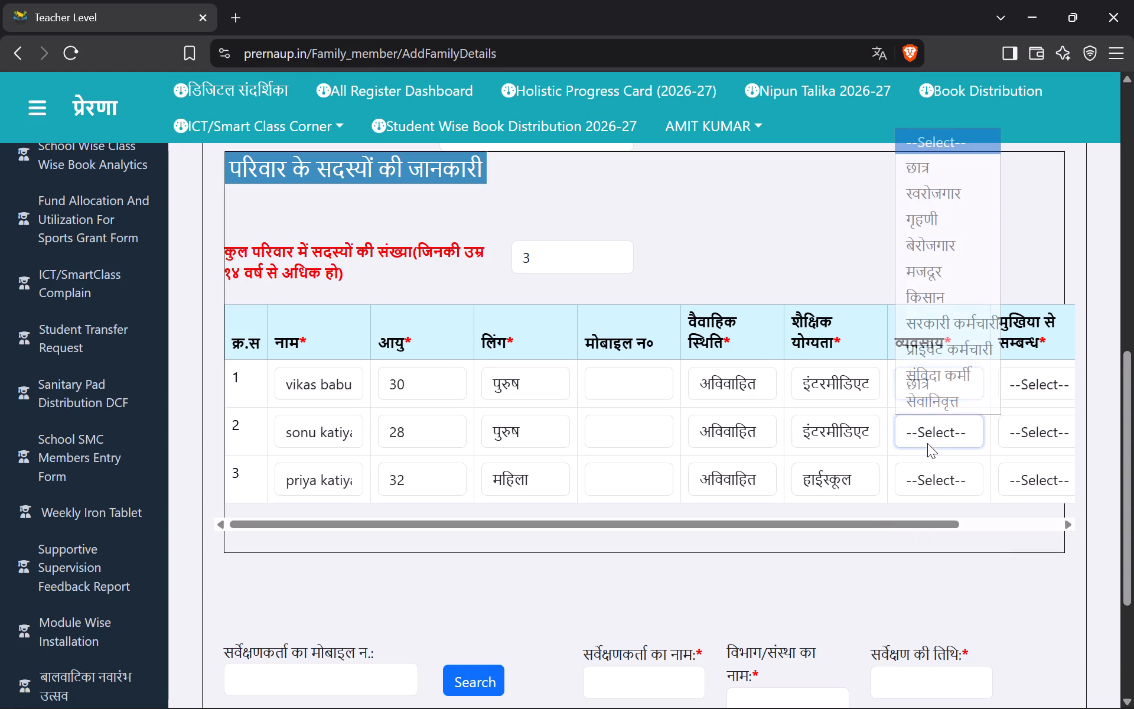
click(911, 166)
click(943, 475)
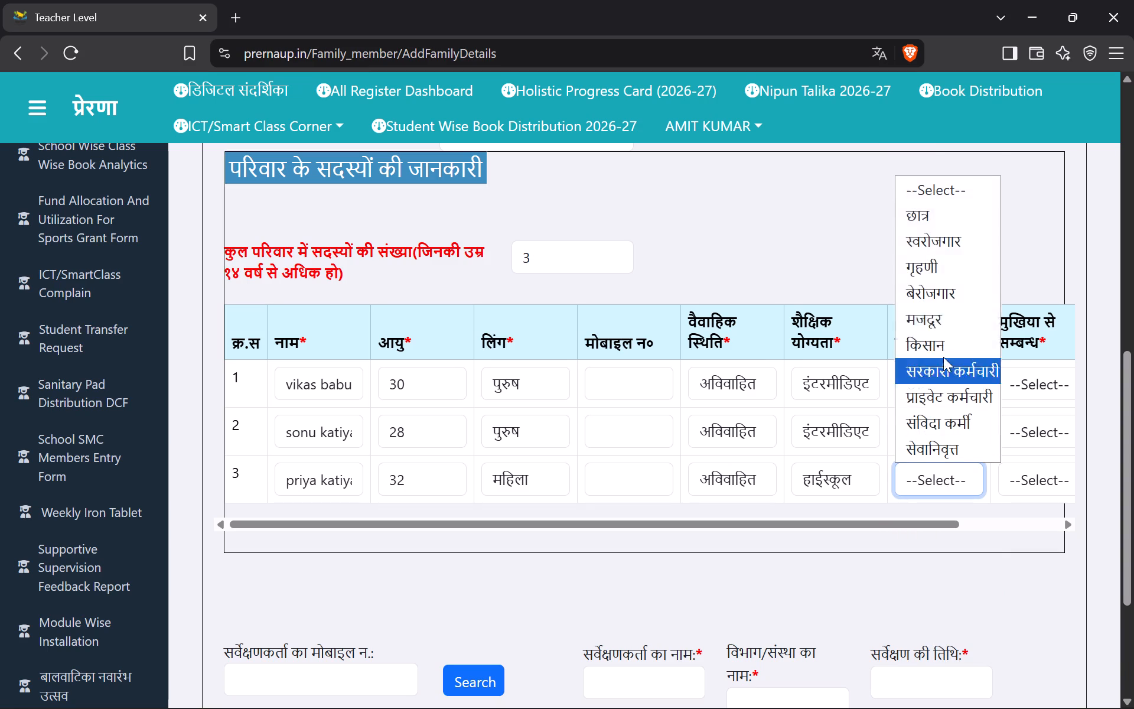
click(939, 225)
Set the relationship to the household head to पुत्र for rows 1 and 2, and choose the relationship for row 3.
click(1052, 390)
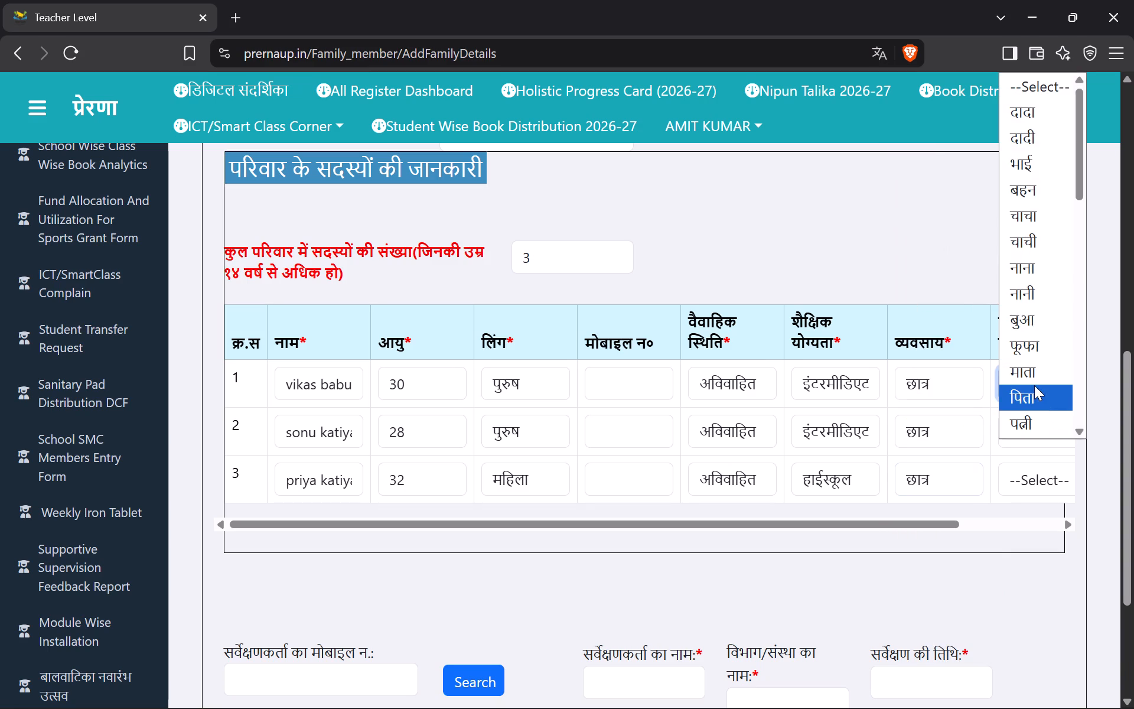
scroll(1032, 383, down, 8)
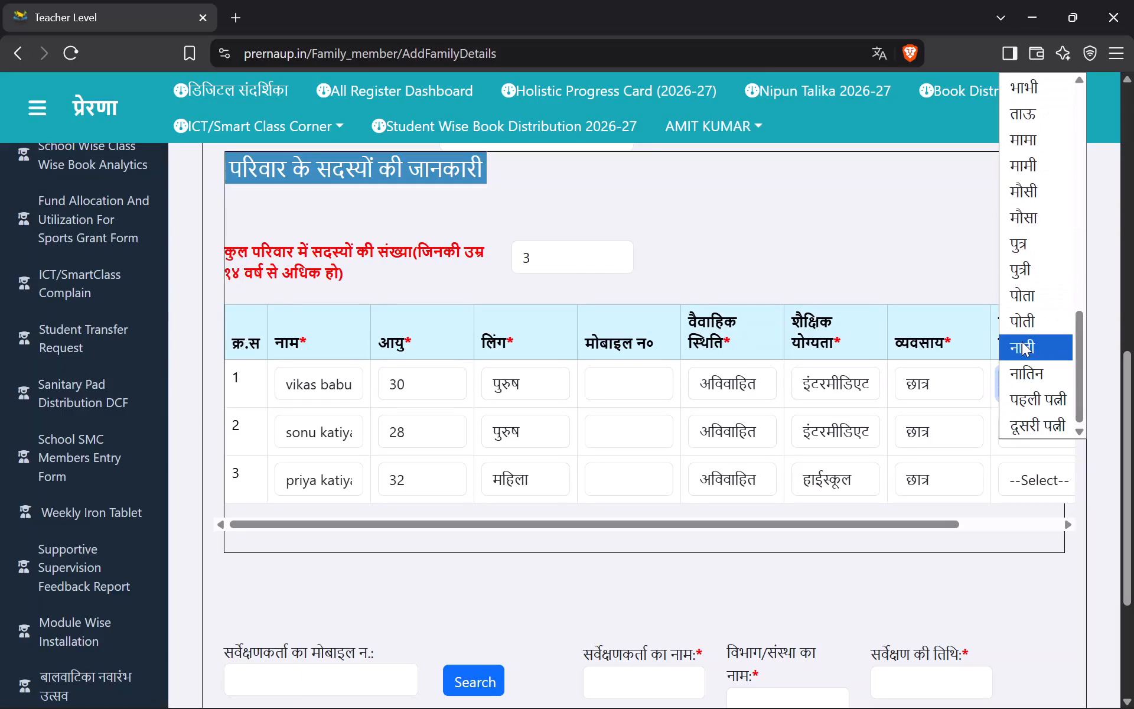
click(1019, 246)
click(1042, 426)
scroll(1032, 285, down, 4)
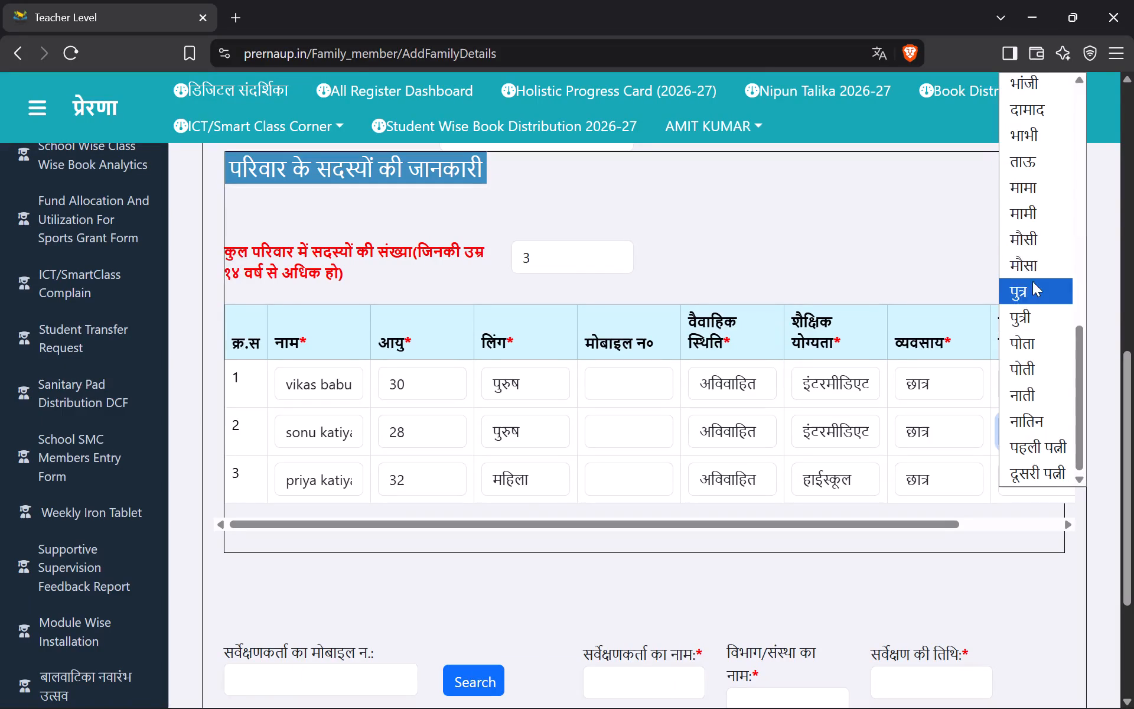
click(1028, 298)
click(1068, 477)
scroll(1037, 394, down, 8)
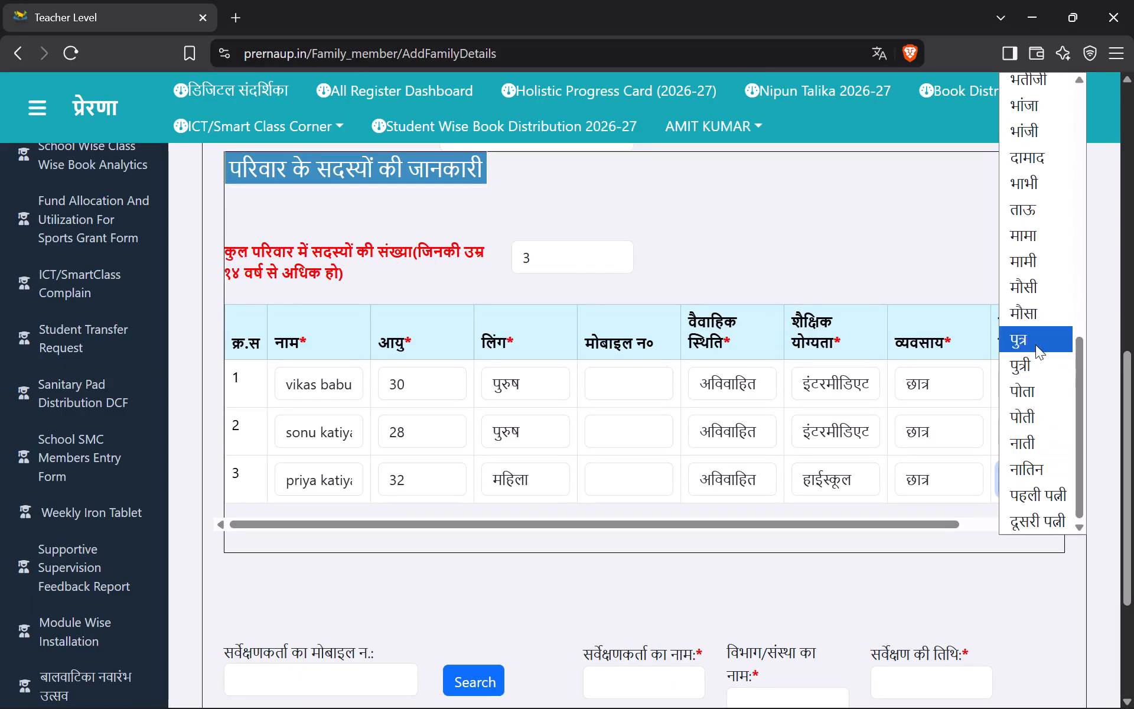
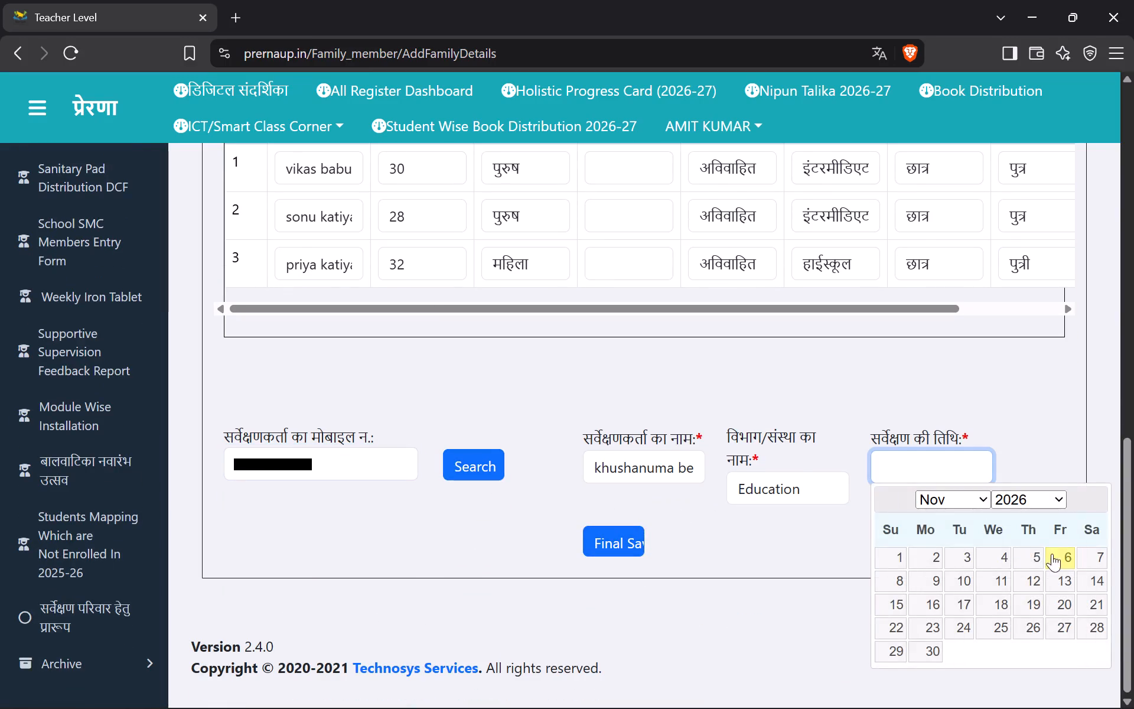
Set the survey date (सर्वेक्षण की तिथि) to 06/11/2026 and final-save the household's survey form.
click(1070, 554)
click(625, 535)
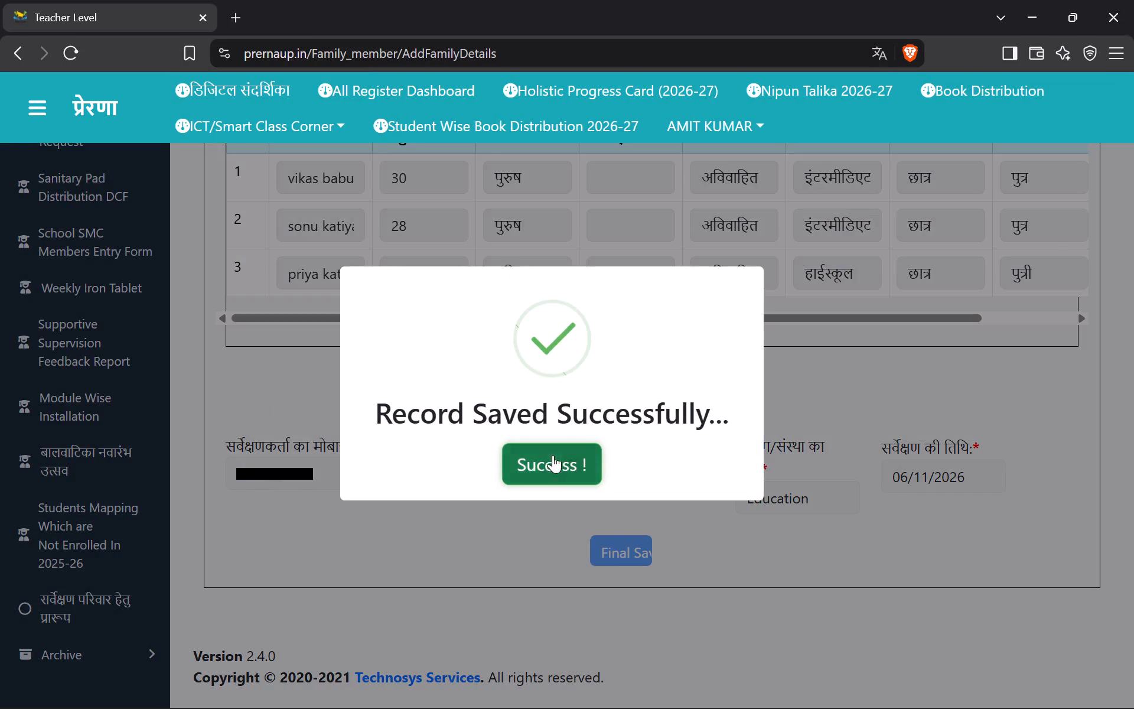
click(557, 463)
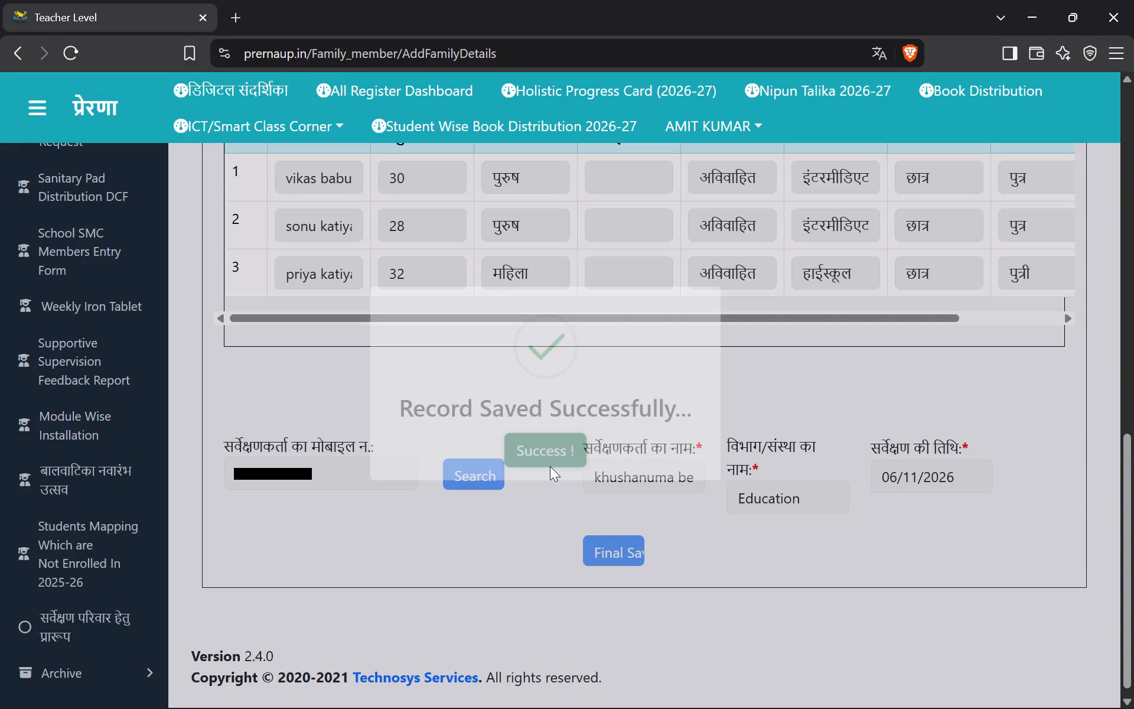
Return to the family survey report and open a blank form for adding another household head.
scroll(666, 529, up, 6)
scroll(660, 528, down, 8)
scroll(659, 520, up, 6)
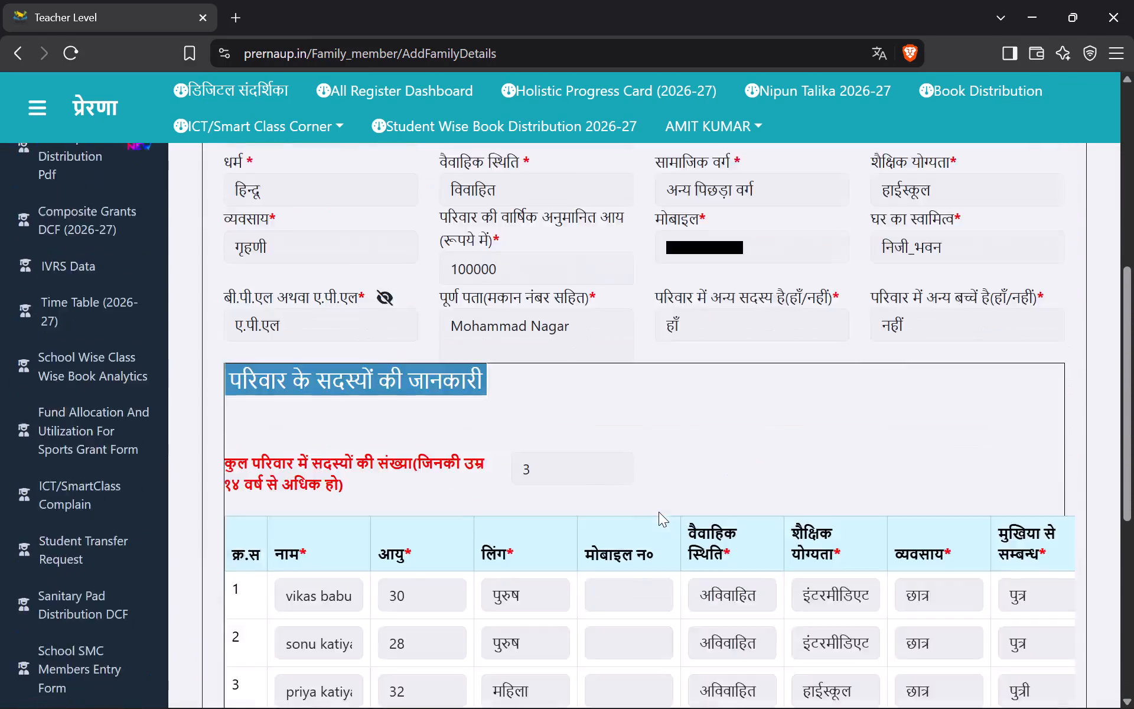
scroll(659, 512, up, 8)
click(19, 56)
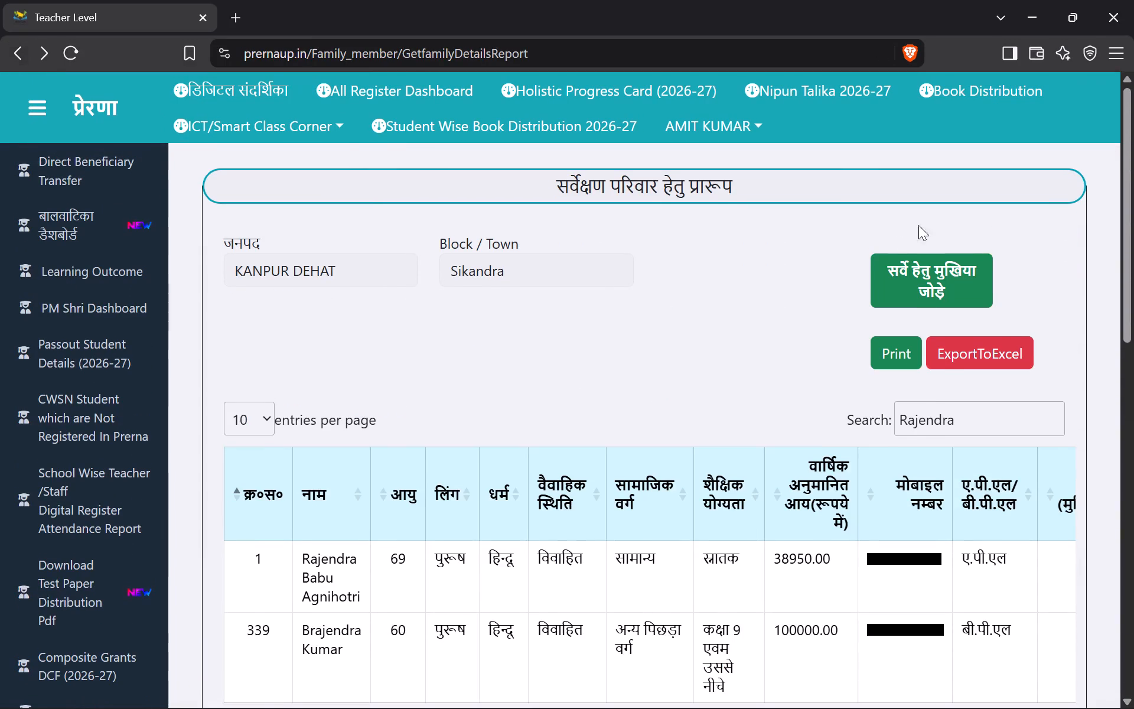
click(911, 279)
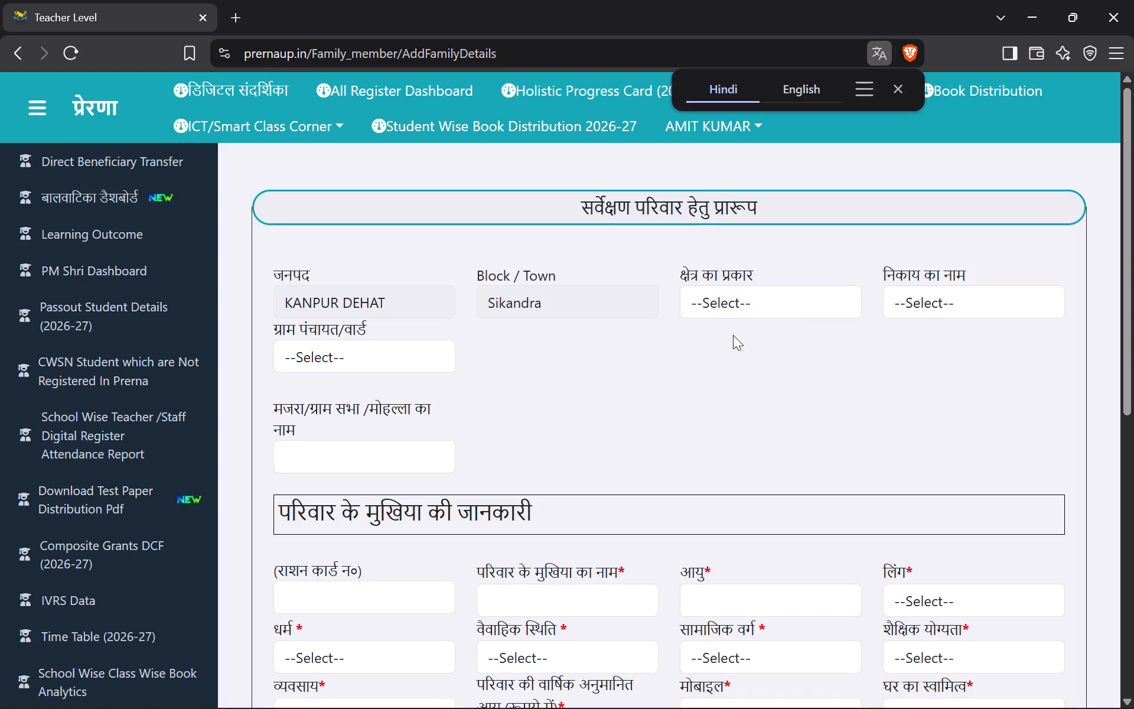
Set the area type to नगर पंचायत, body to सिकन्दरा, ward to 9-मोहम्मद नगर and mohalla name to Mohammad Nagar.
click(725, 304)
click(755, 404)
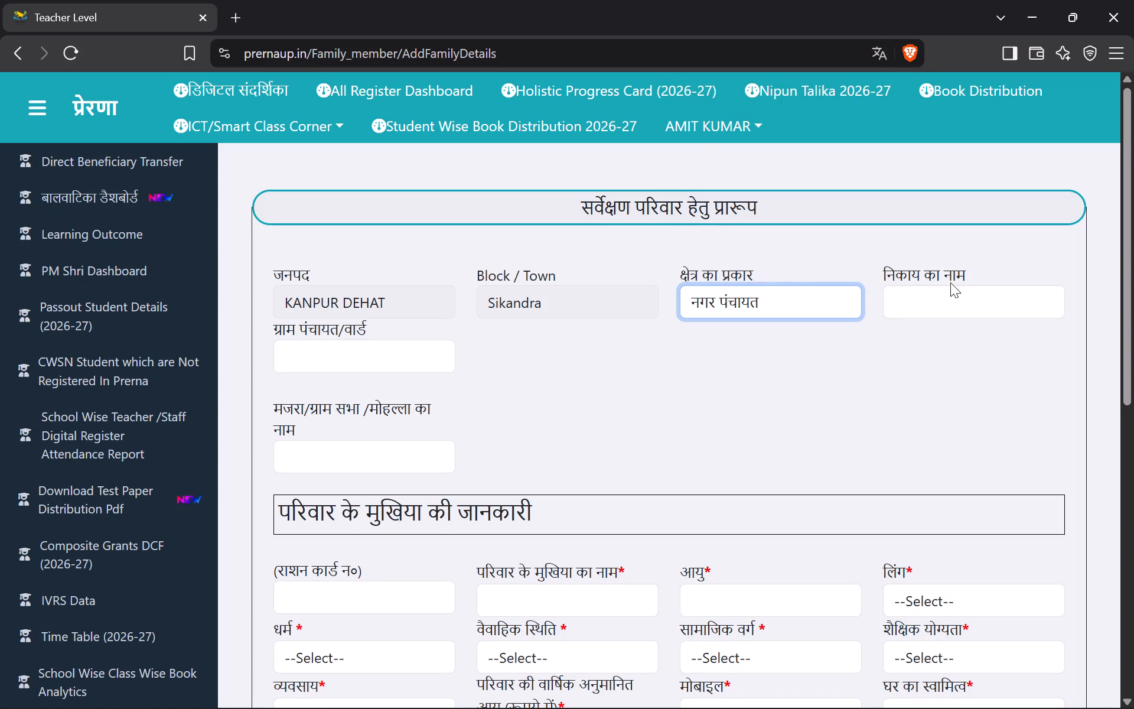
click(950, 282)
click(943, 304)
click(937, 615)
click(369, 358)
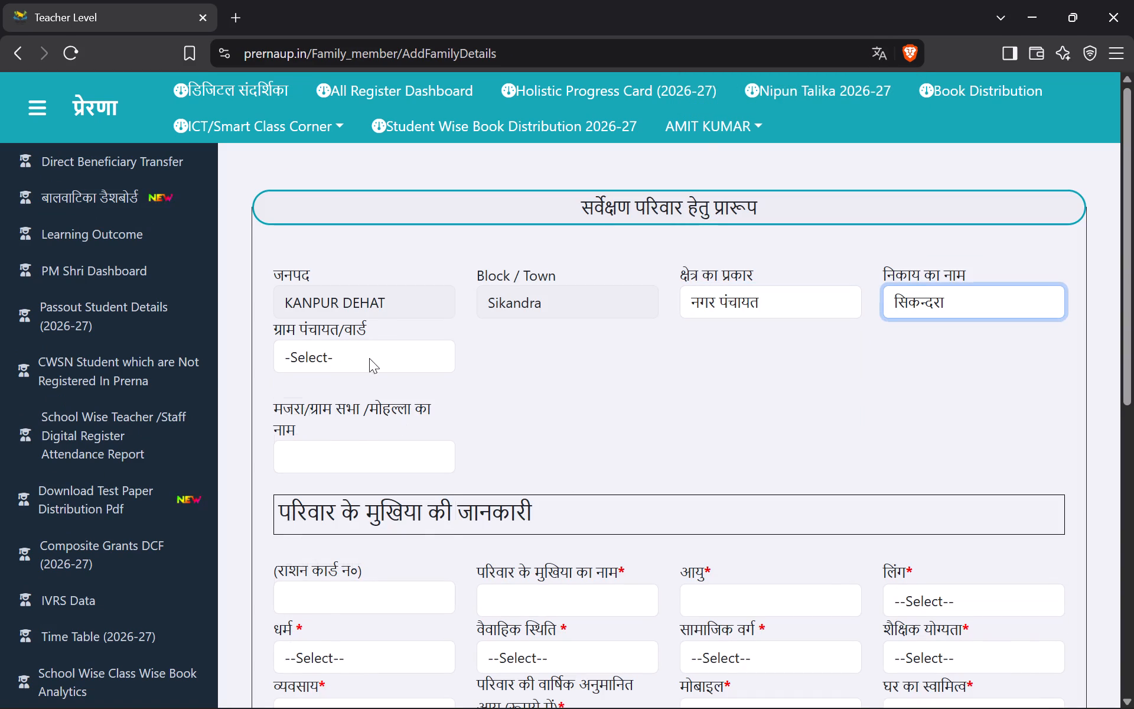
click(349, 512)
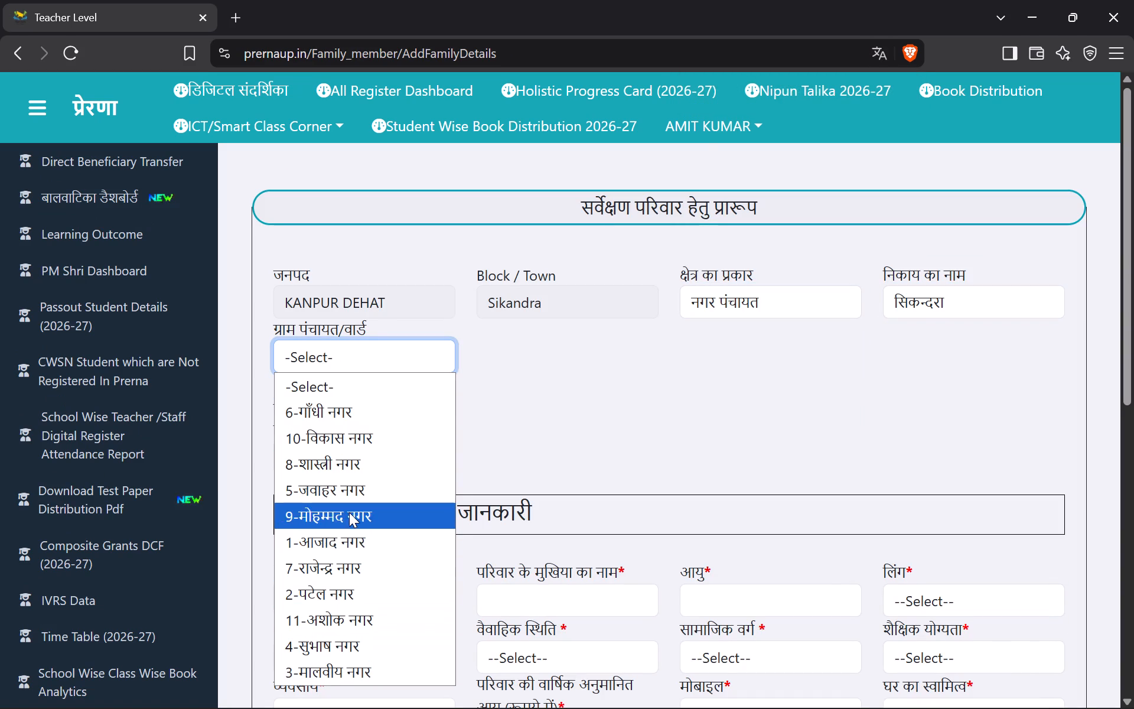
click(350, 458)
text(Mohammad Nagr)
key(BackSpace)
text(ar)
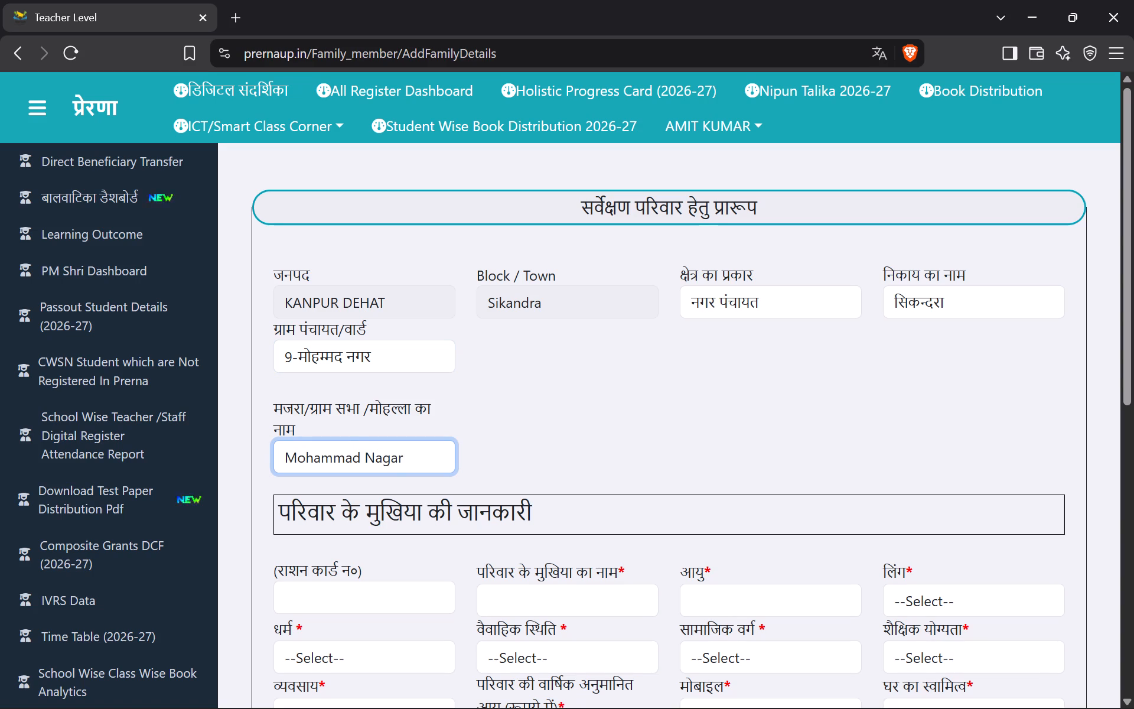
Enter the household head's name, set the age to 55 and the gender to पुरूष.
scroll(425, 456, down, 2)
click(376, 427)
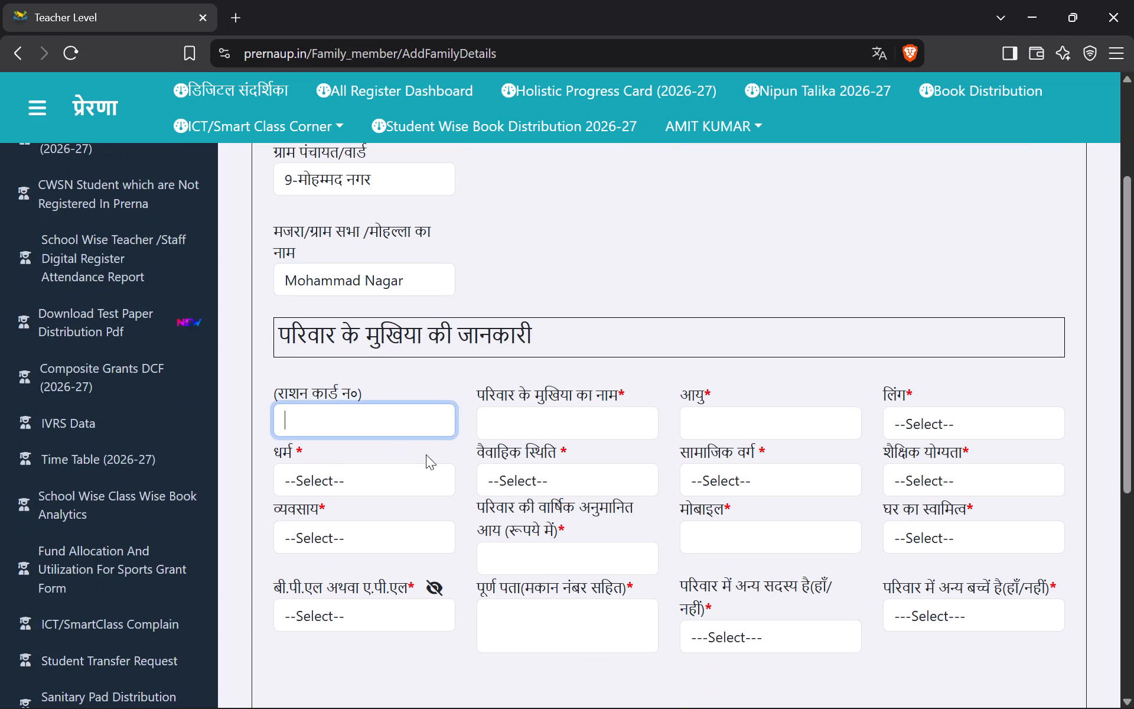
click(571, 453)
click(563, 435)
text(Nirmal)
click(716, 417)
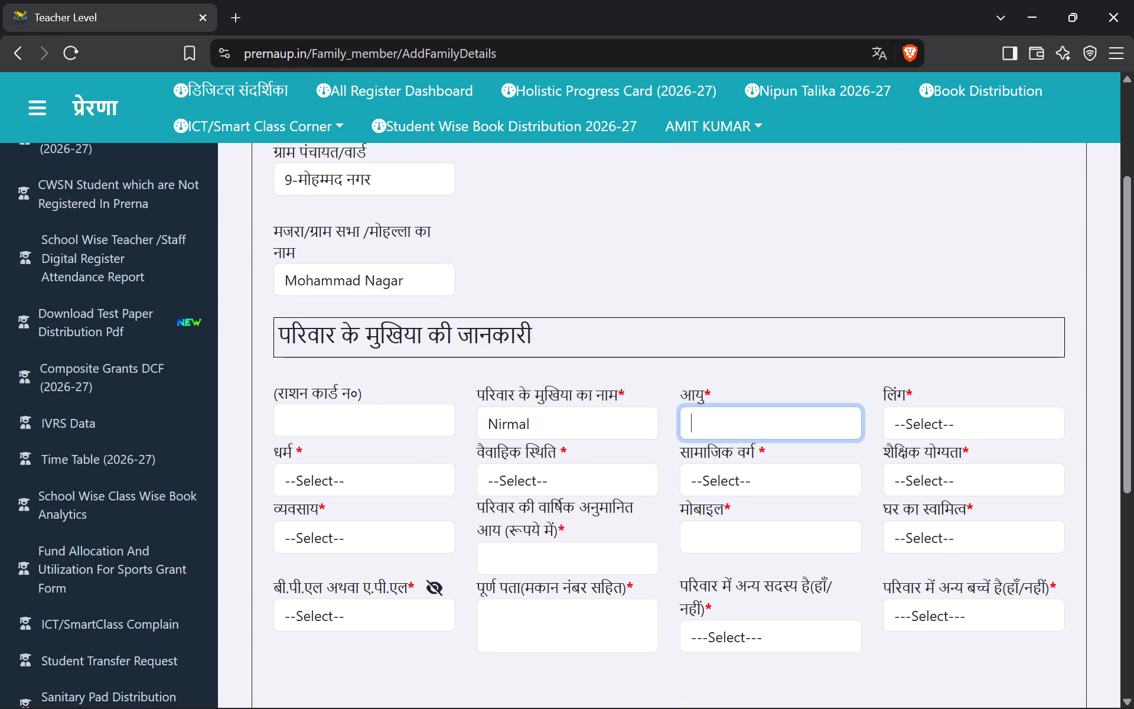
text(55)
key(5)
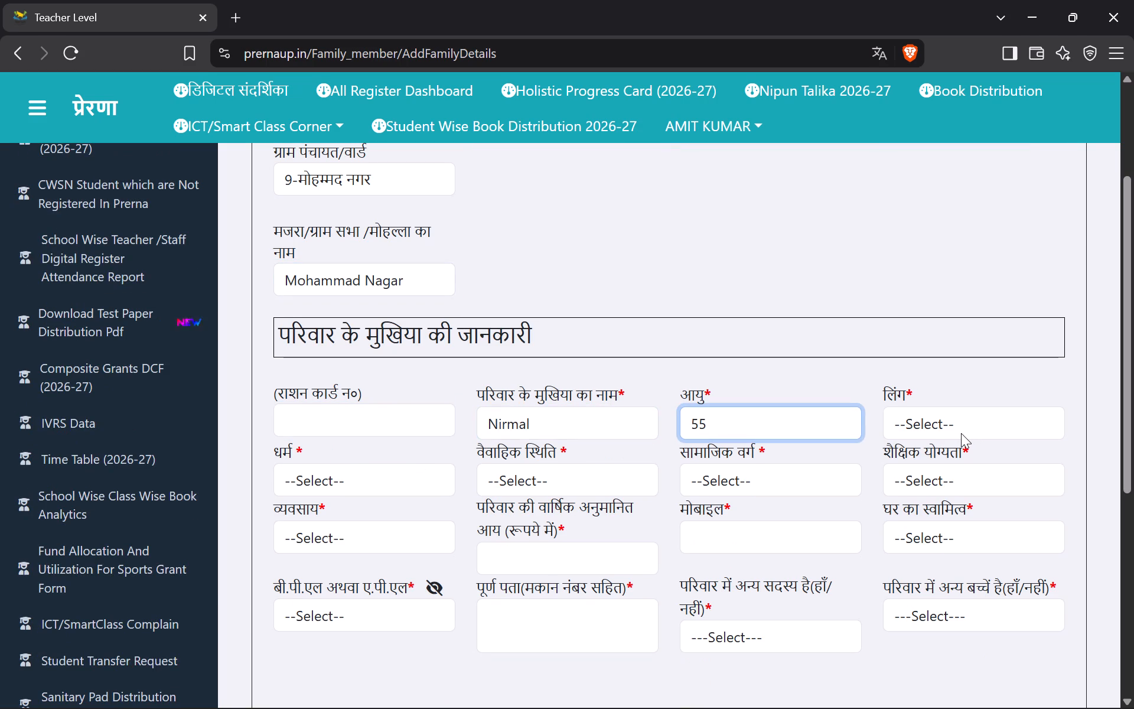
key(BackSpace)
click(950, 427)
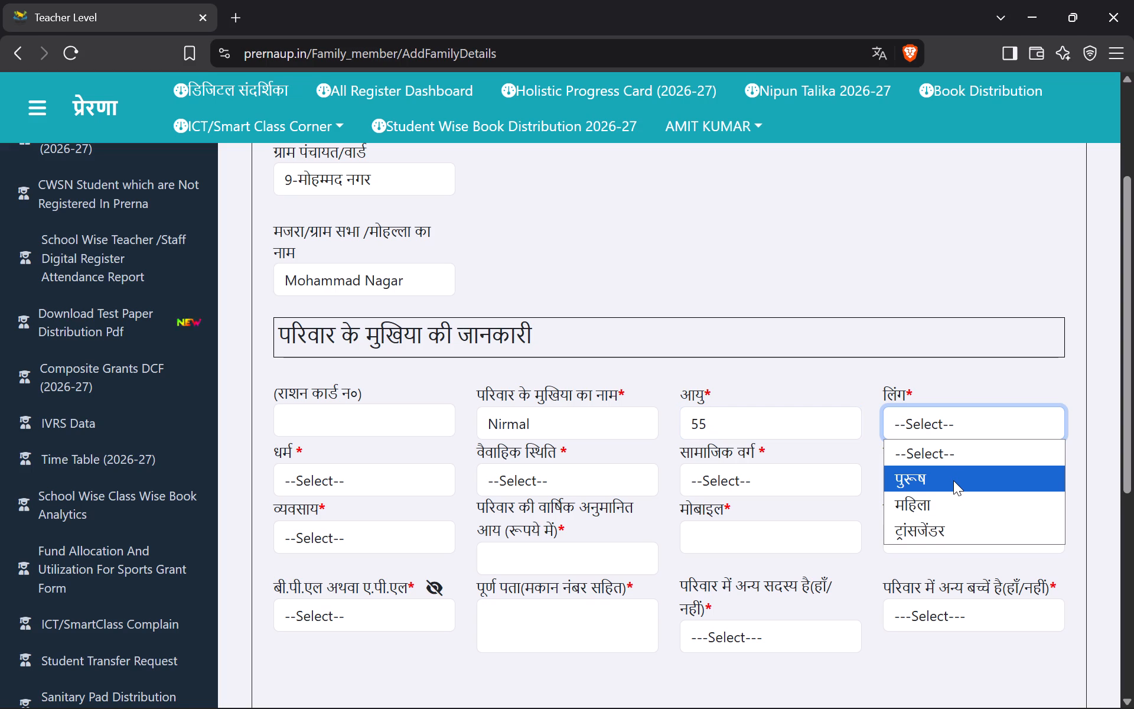
click(953, 480)
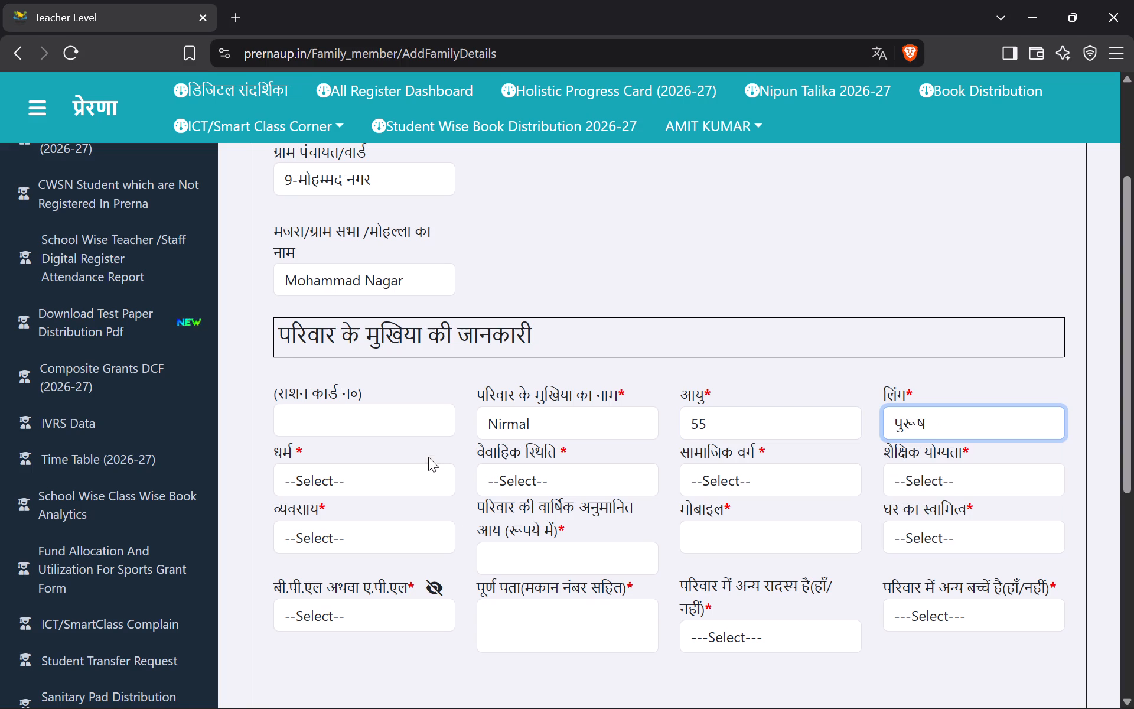
Set the head's religion to हिन्दू, marital status to विवाहित, social category to अन्य पिछड़ा वर्ग and education to स्नातक.
click(390, 483)
drag(355, 284, 361, 269)
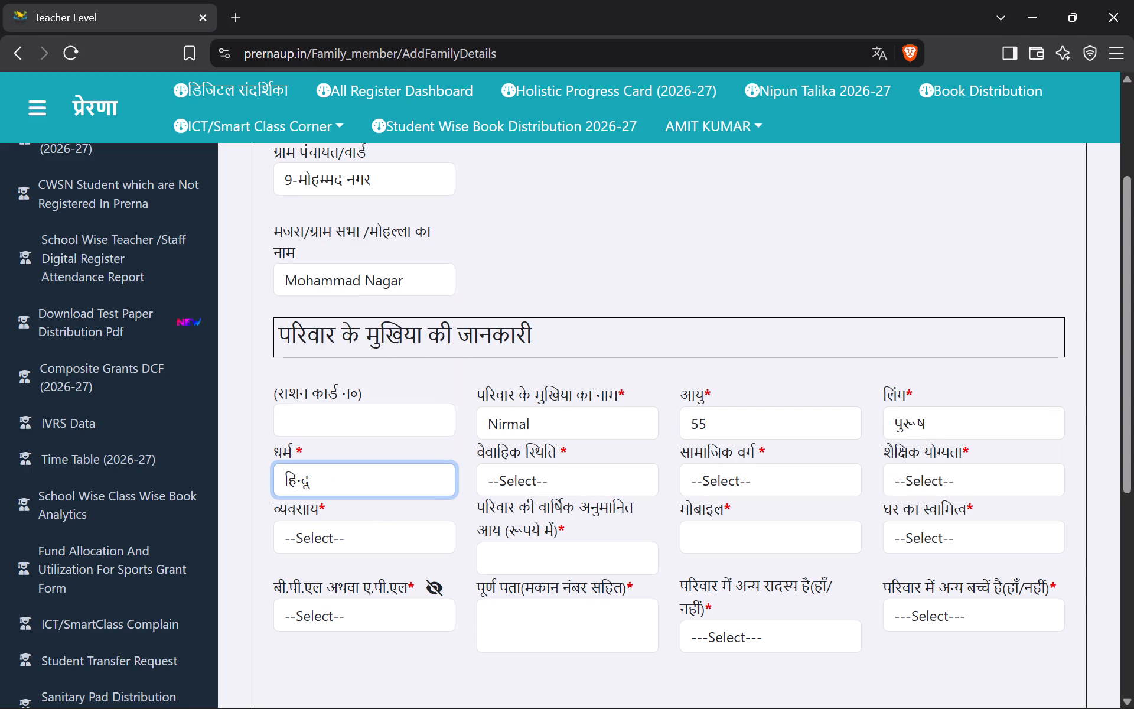
click(559, 475)
click(531, 541)
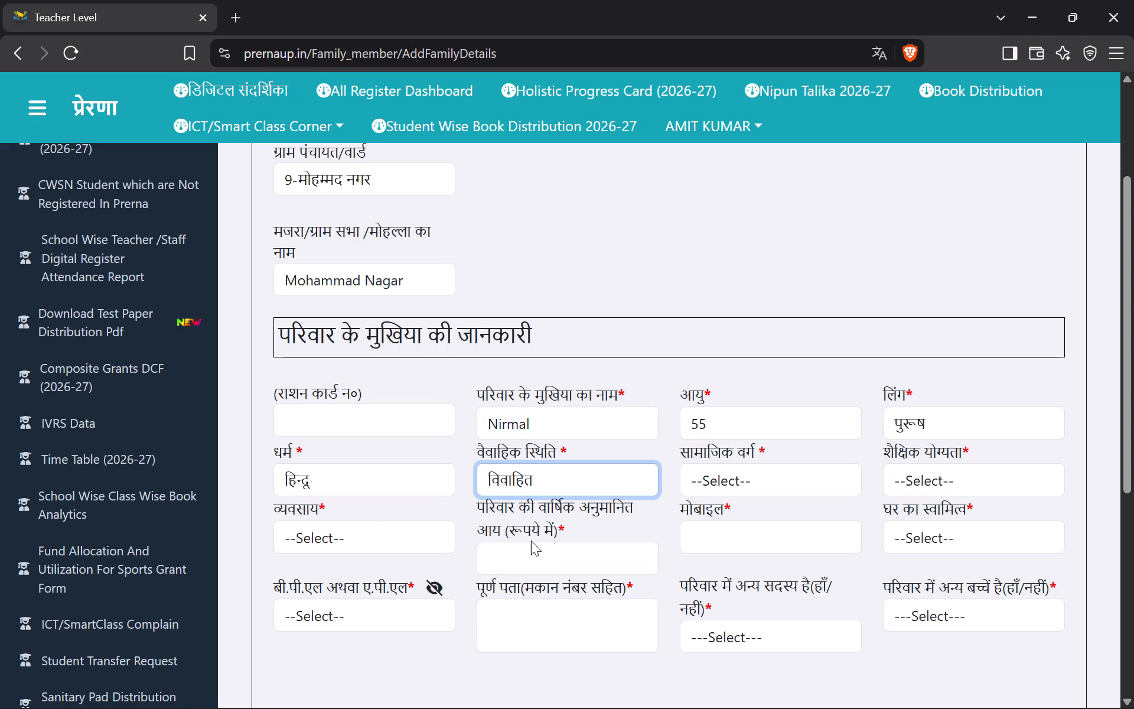
click(748, 472)
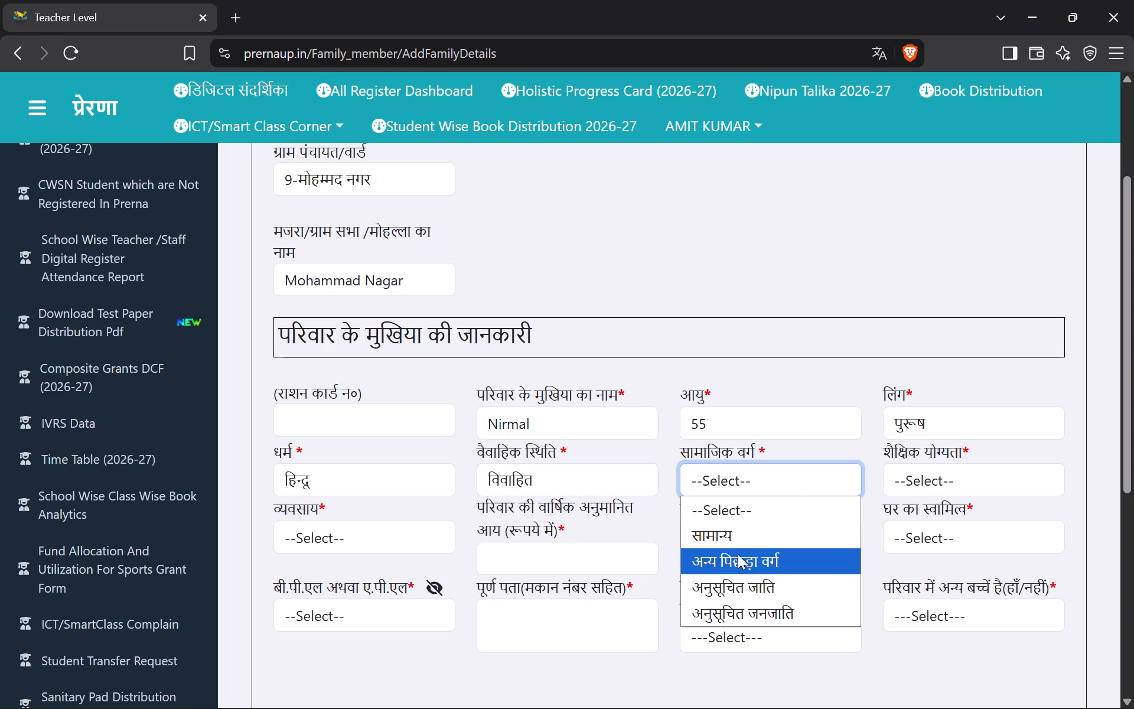
click(738, 554)
click(992, 483)
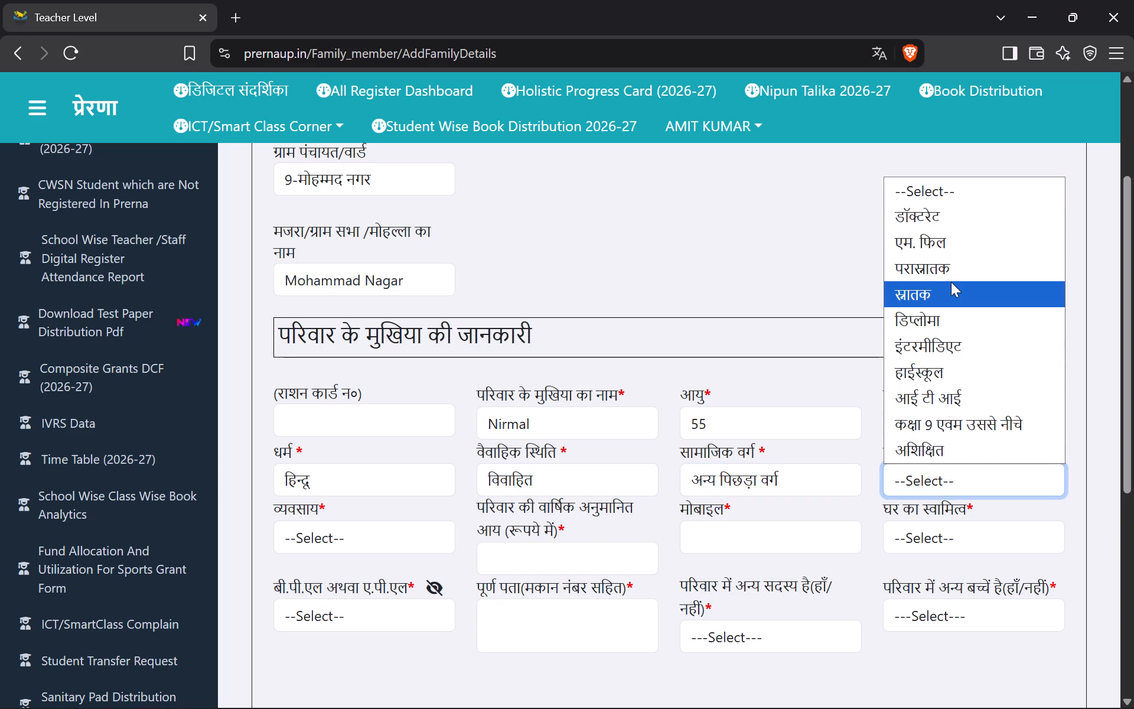
click(949, 286)
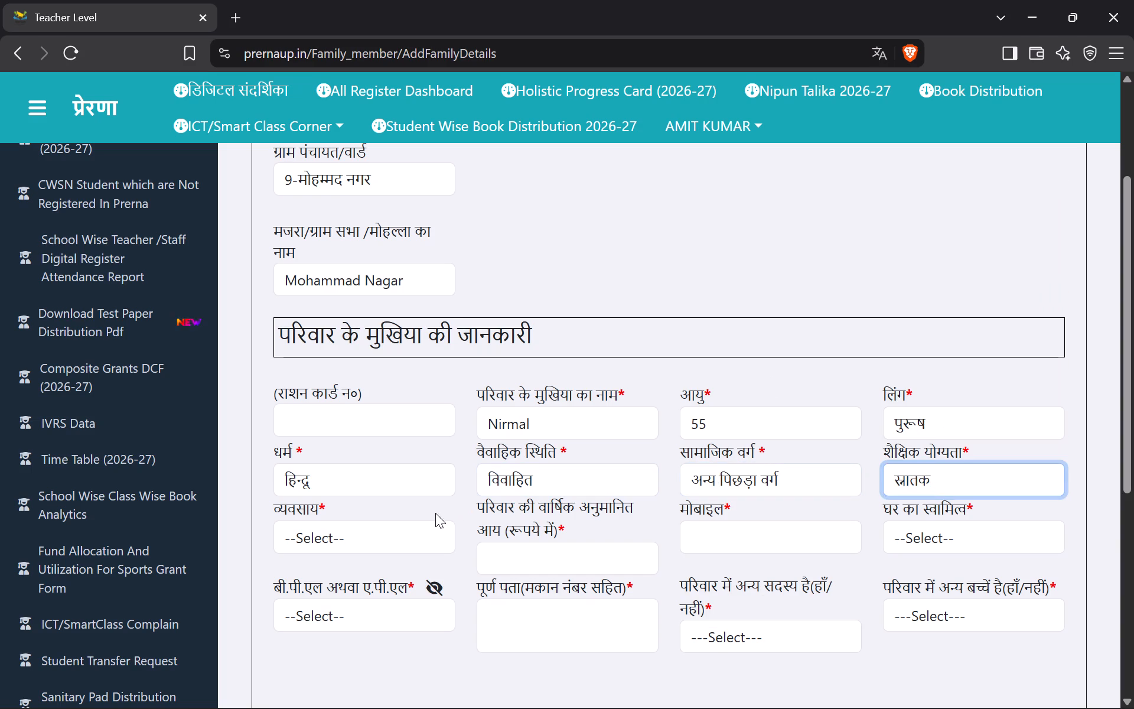
Set the head's occupation to प्राइवेट कर्मचारी and the family's estimated annual income to 500000 rupees.
click(388, 537)
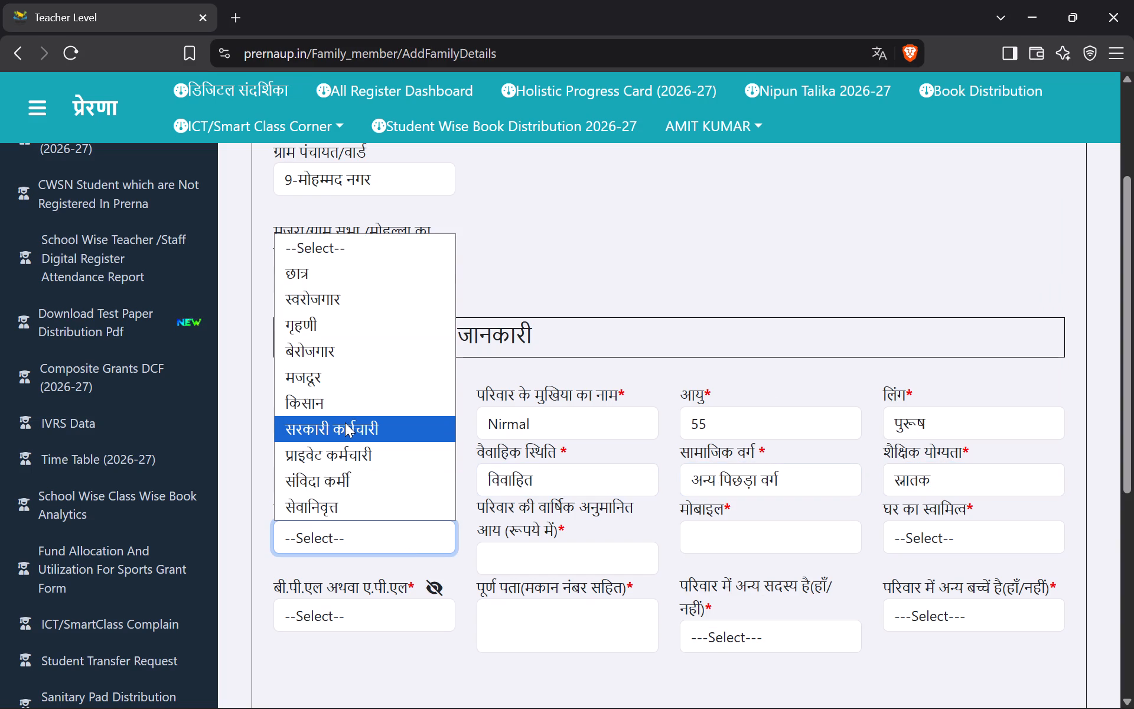
click(344, 422)
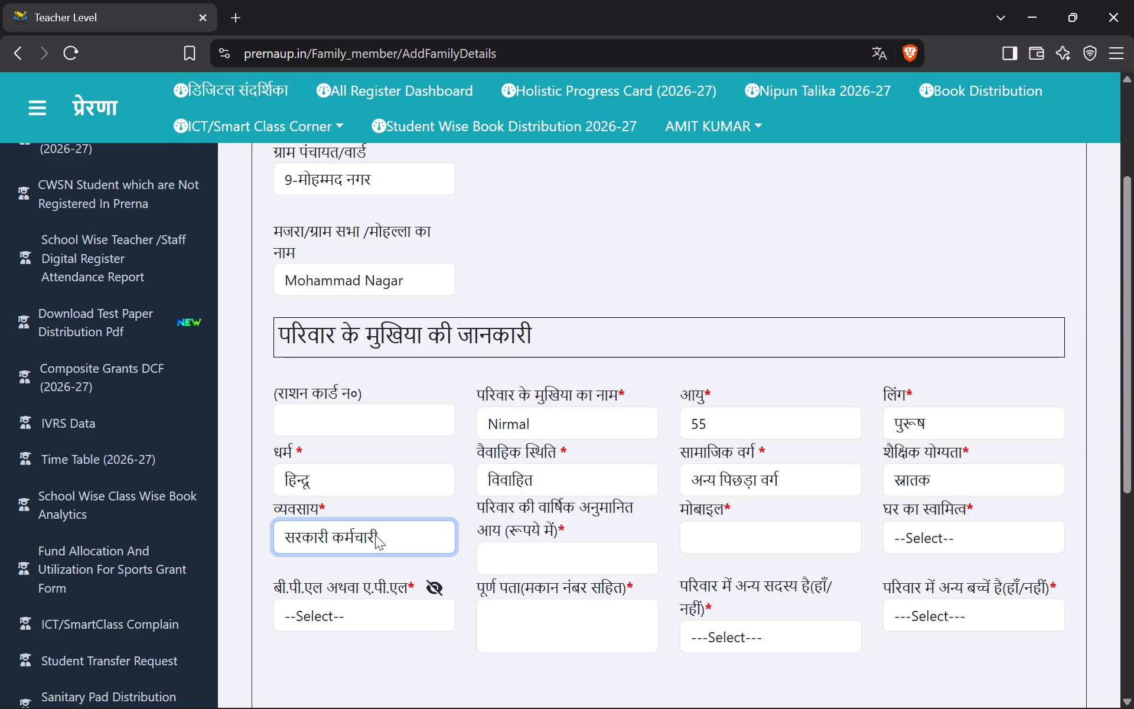
click(375, 535)
click(376, 460)
click(563, 557)
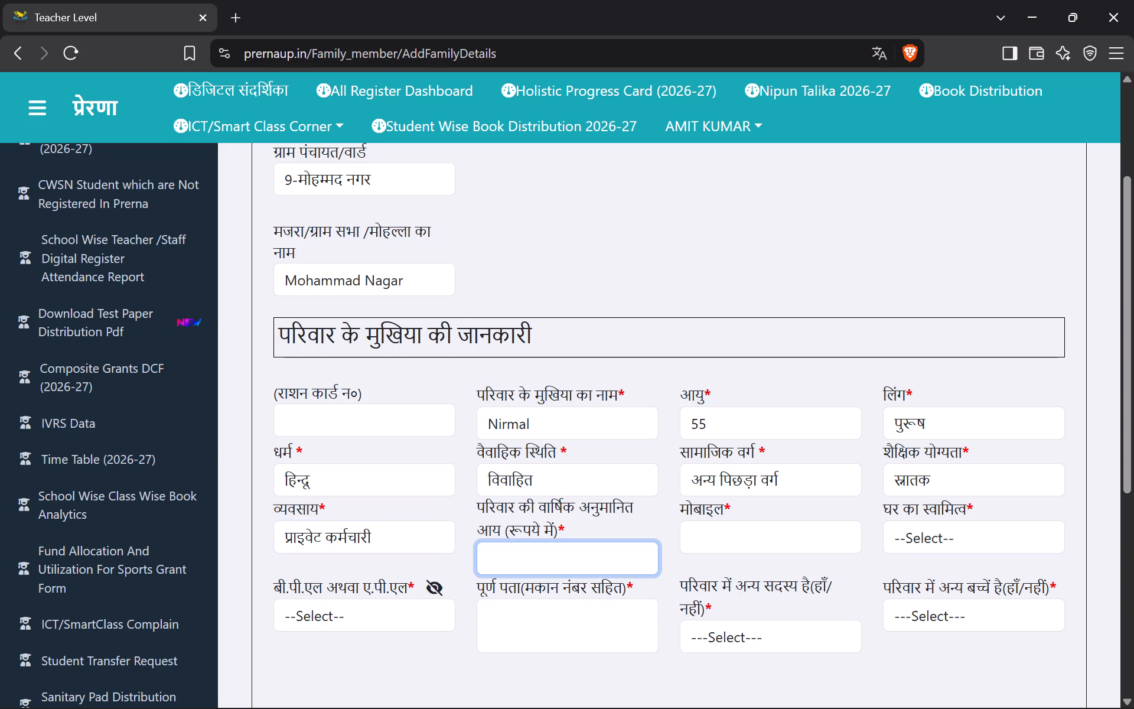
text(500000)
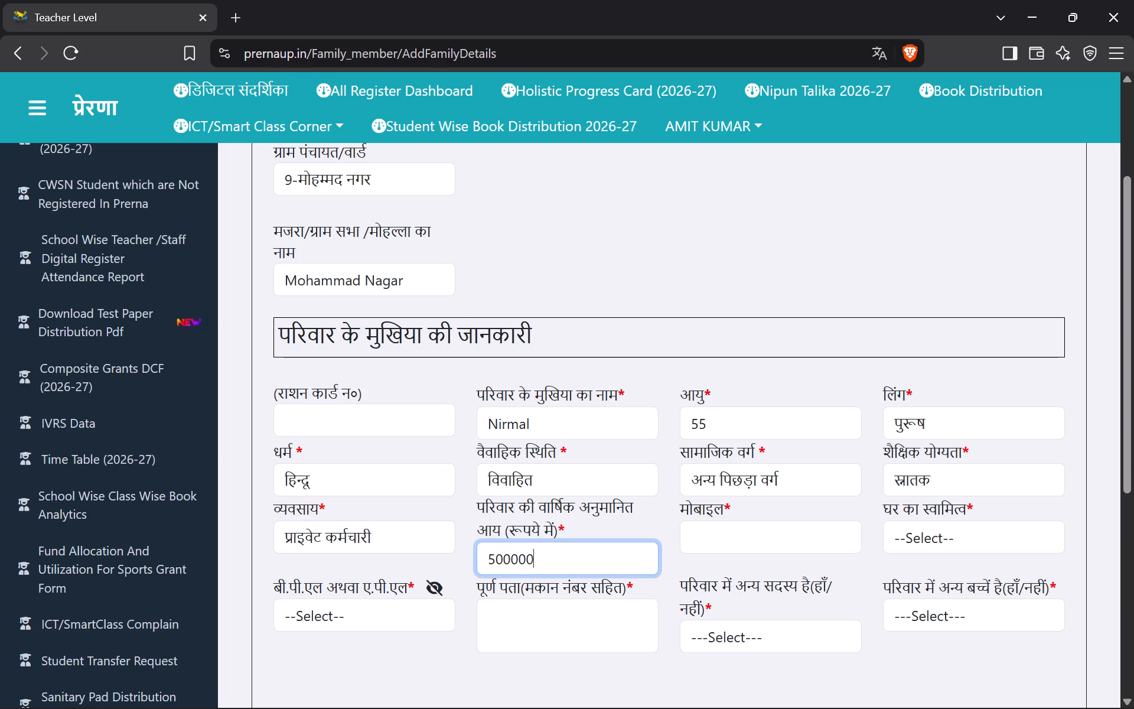
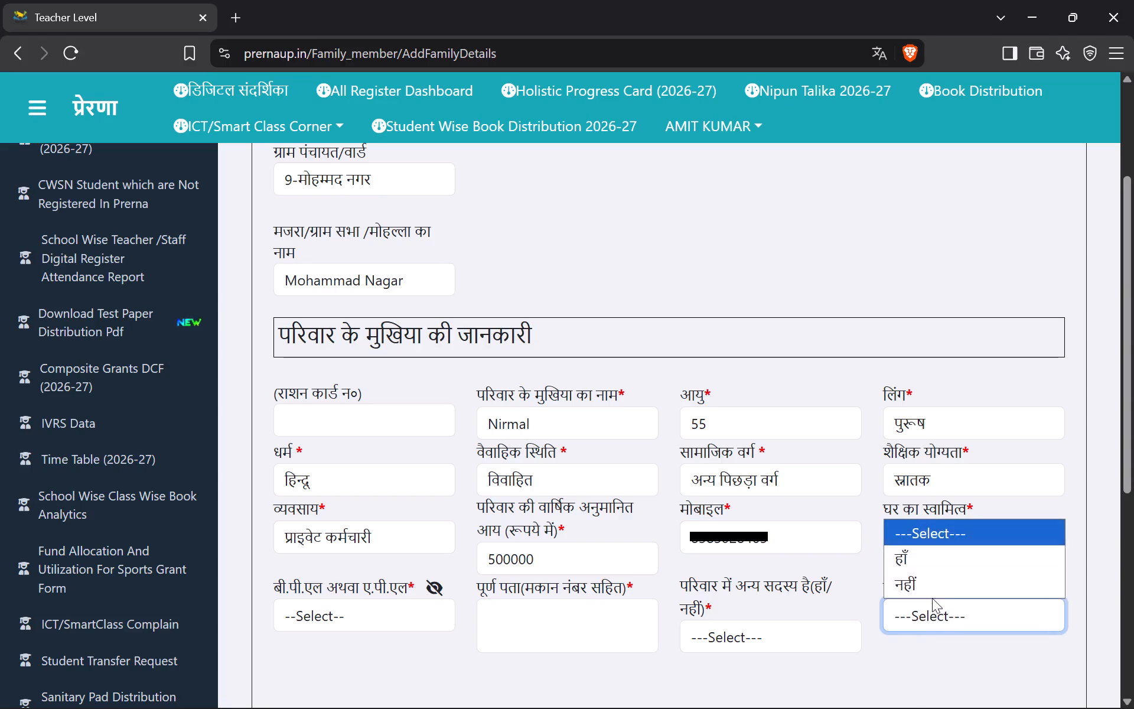
Set other children in the family to नहीं, acknowledge the responsibility notice, and set other family members to हाँ.
click(933, 577)
drag(706, 175, 707, 181)
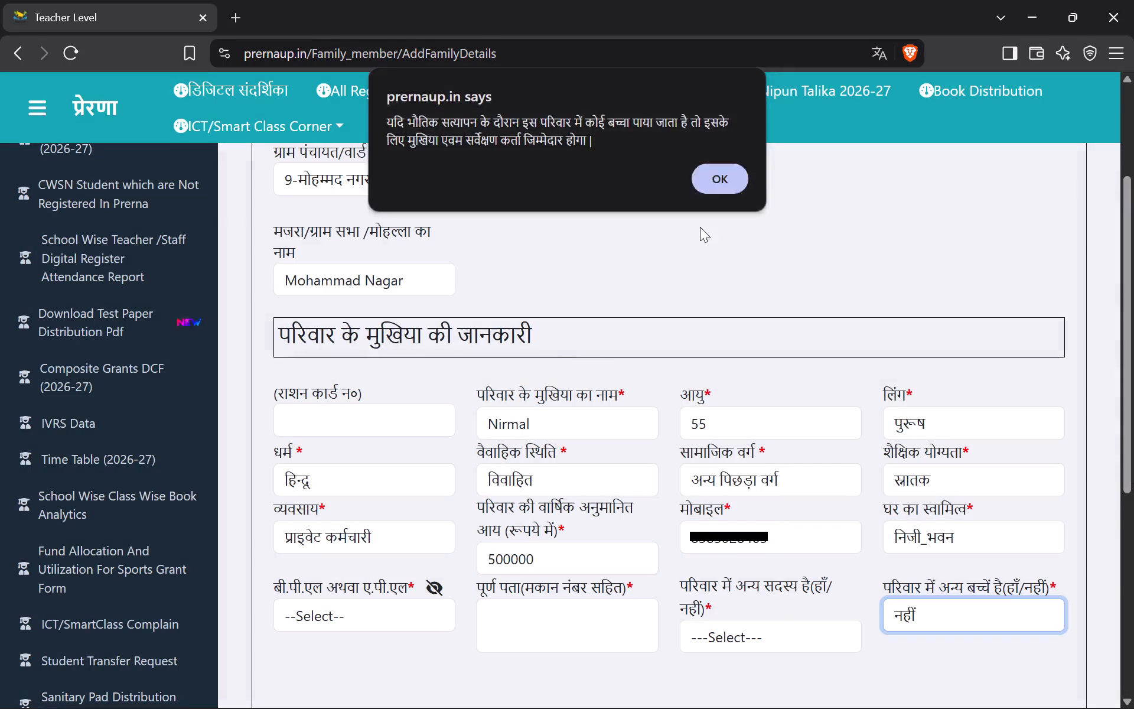
click(760, 642)
click(737, 586)
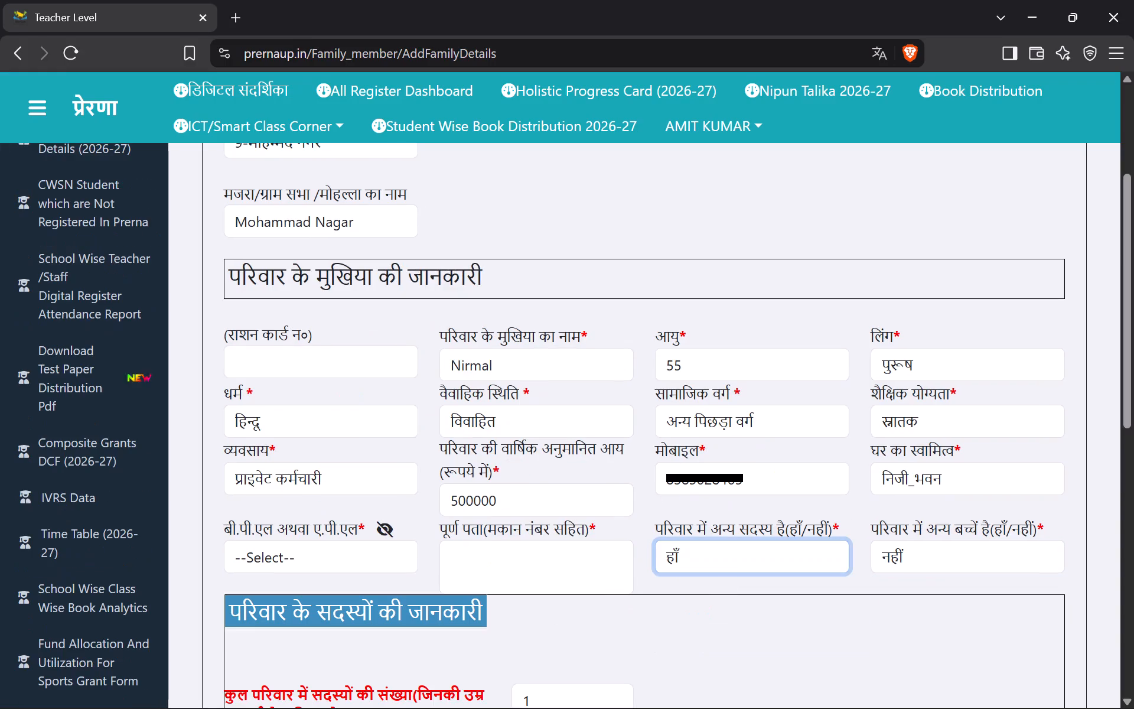
Enter the mohalla name as the head's full address and set the poverty-line category to ए.पी.एल.
click(484, 571)
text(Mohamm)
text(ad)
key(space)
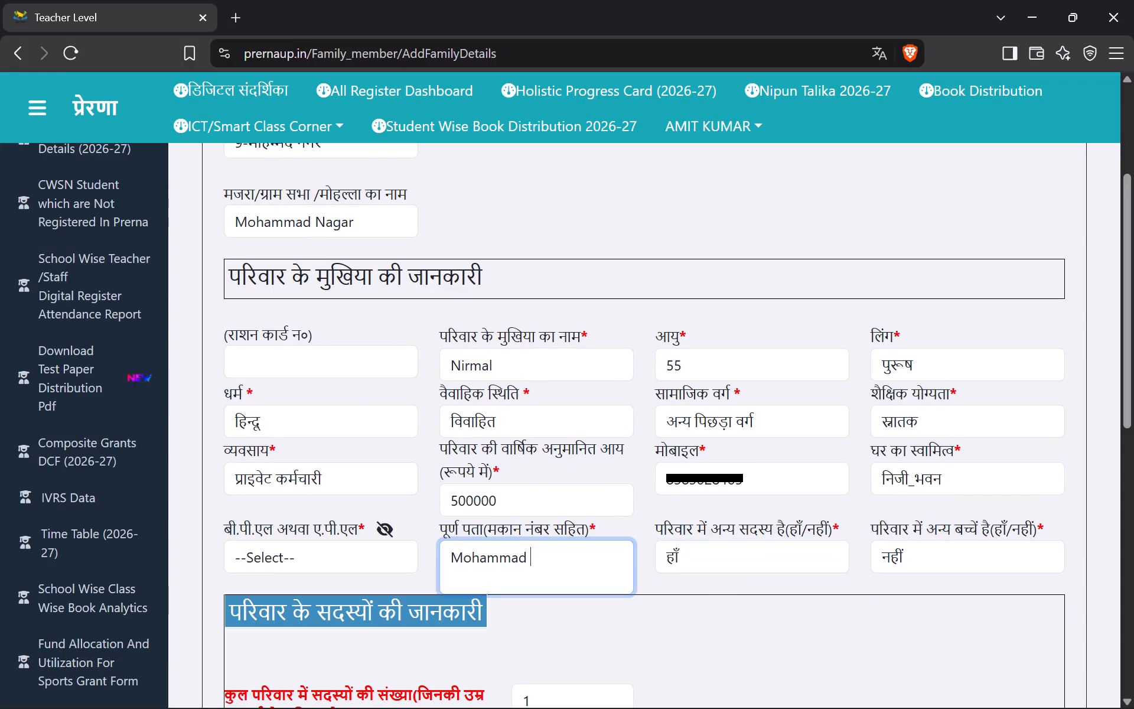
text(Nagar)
click(367, 560)
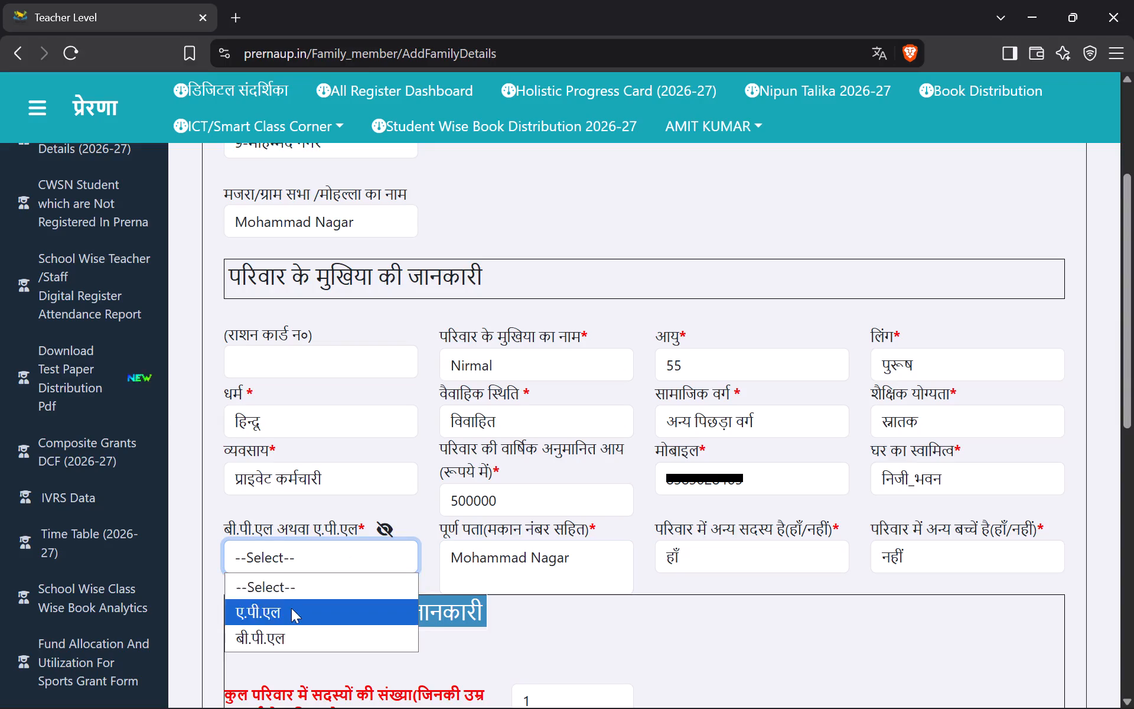
click(289, 612)
Set the number of family members above 14 years to 2 and enter both members' names in the table.
scroll(419, 491, down, 1)
scroll(489, 465, down, 1)
drag(536, 522, 465, 539)
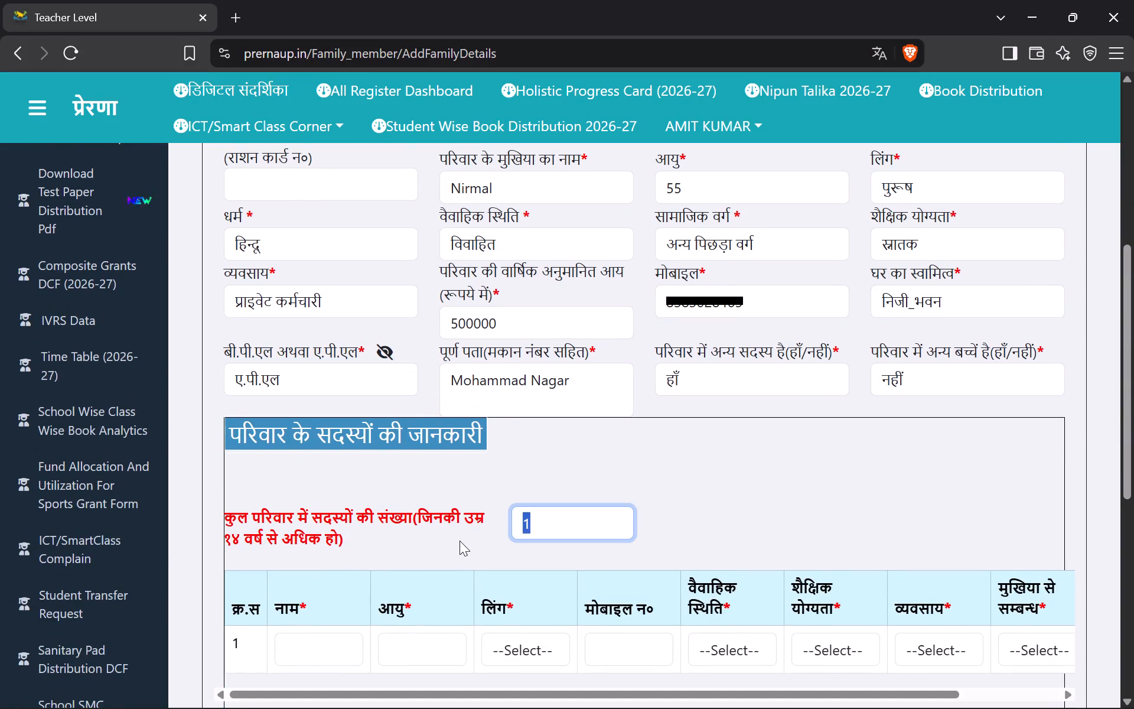
key(2)
click(321, 637)
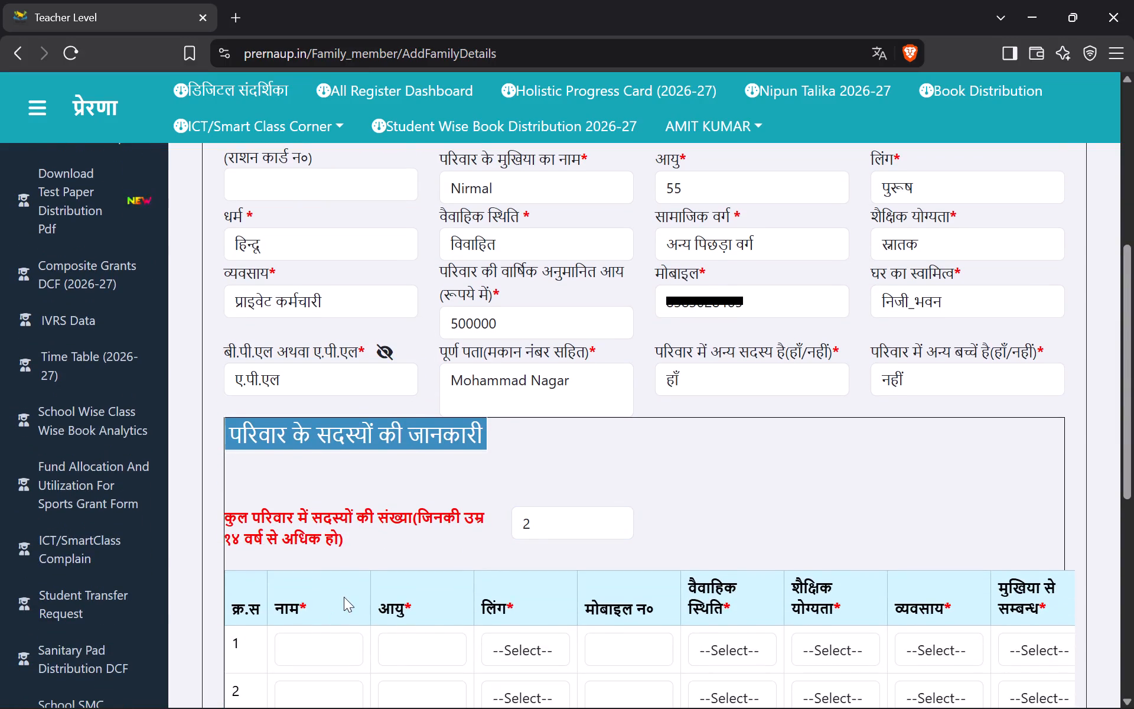
text(Me)
scroll(340, 585, down, 2)
click(305, 469)
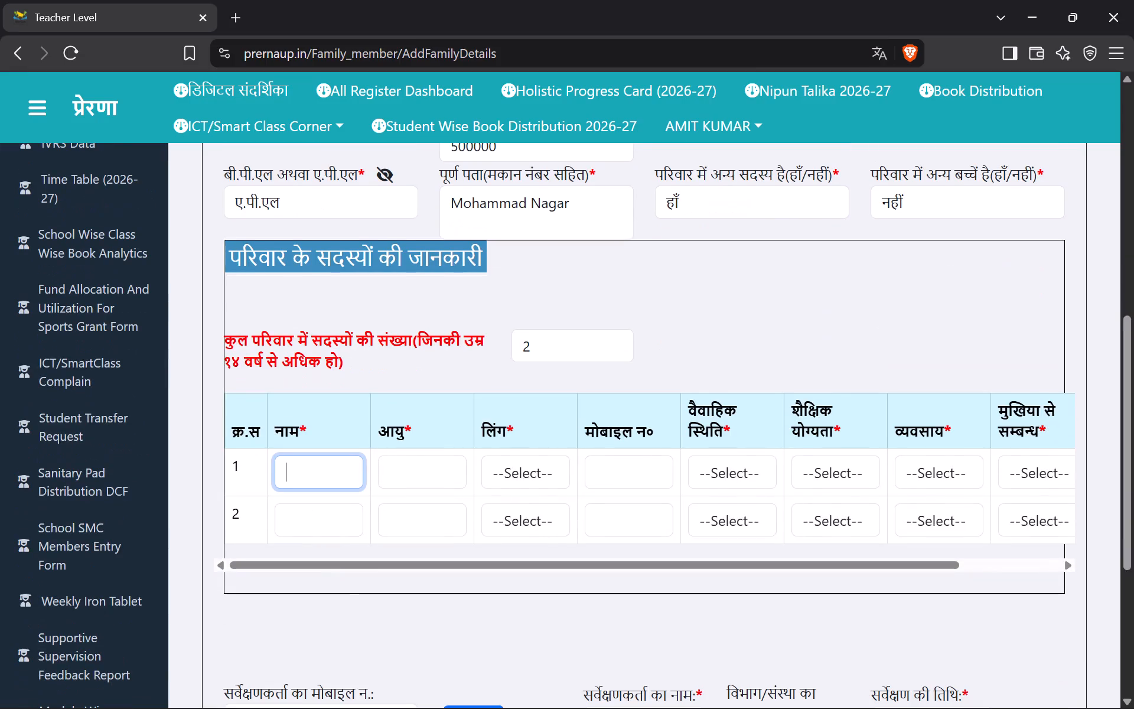
text(Meena)
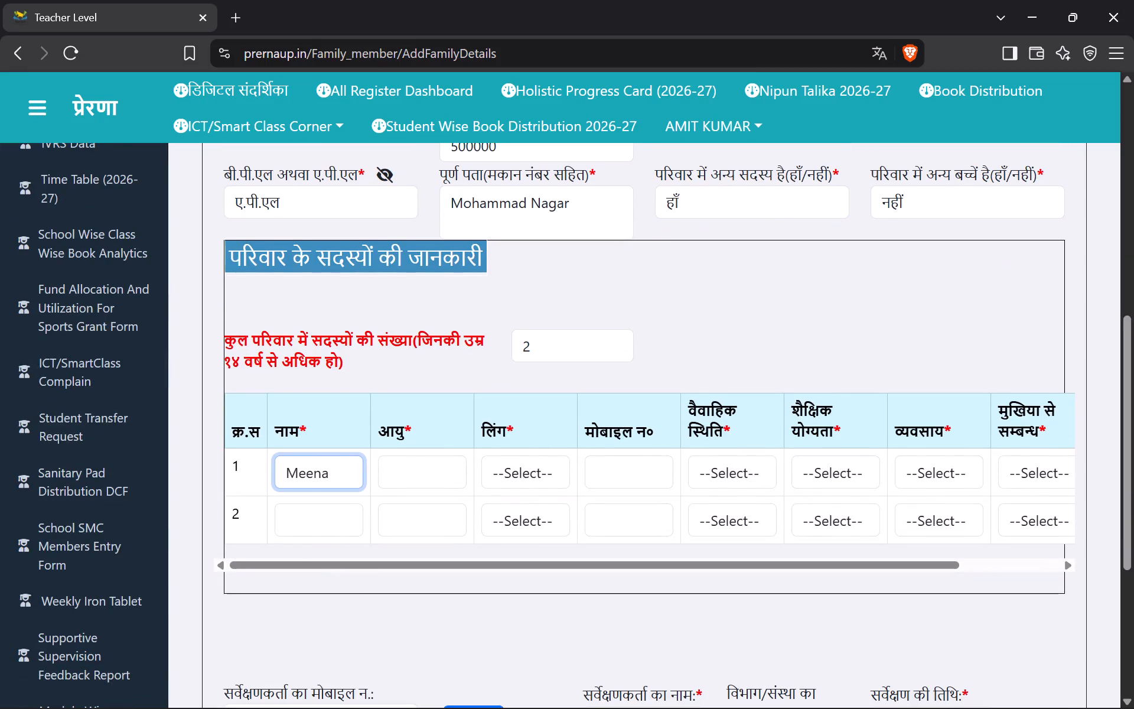
click(299, 513)
text(Alok)
Set the first member's age to 53 and gender to महिला, and the second member's age to 22 and gender to पुरुष.
click(408, 480)
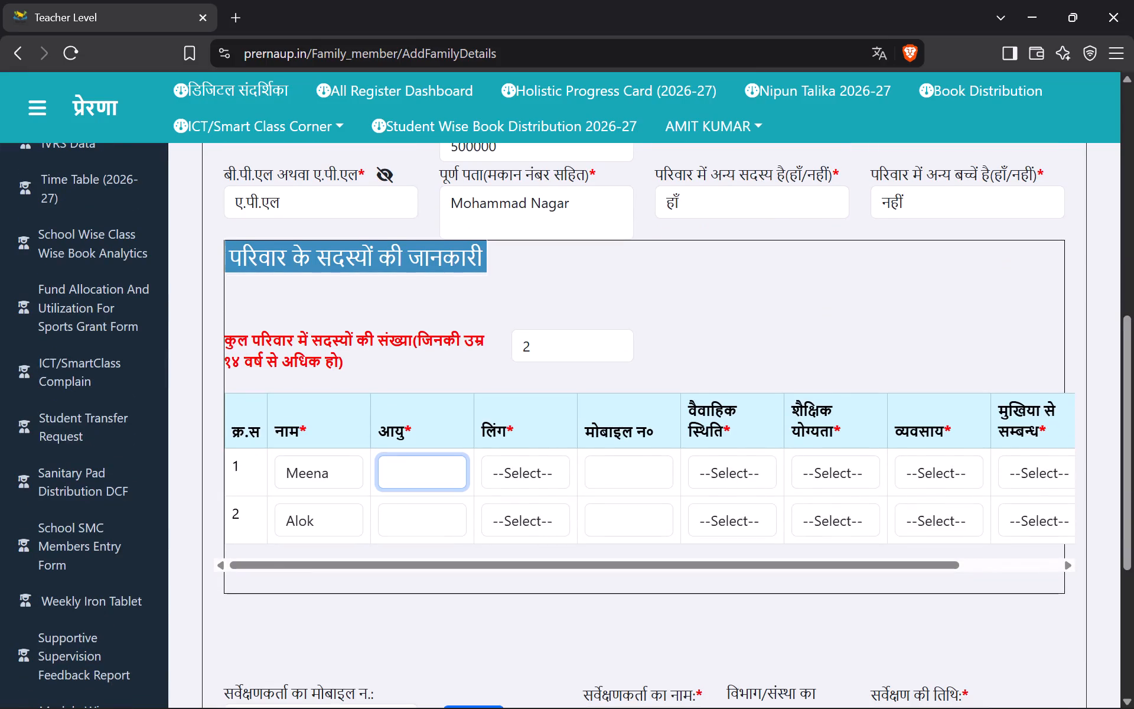
key(5)
key(3)
click(426, 510)
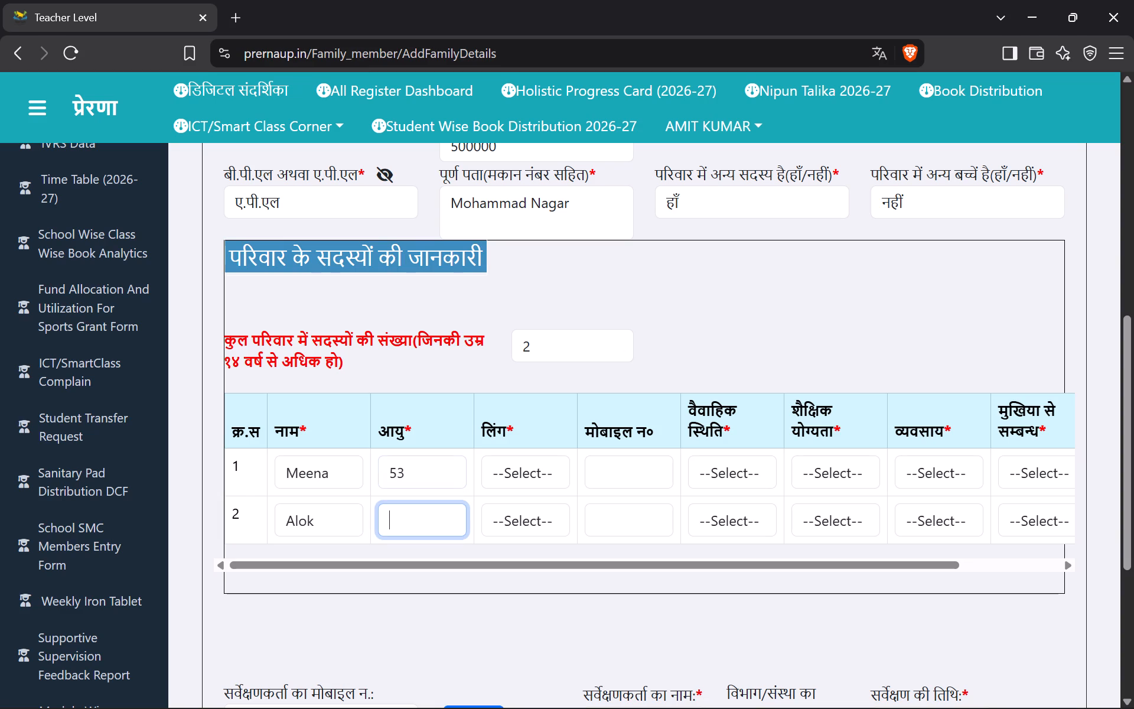
text(33)
key(BackSpace)
key(BackSpace)
text(22)
click(484, 473)
click(505, 546)
click(505, 531)
click(506, 572)
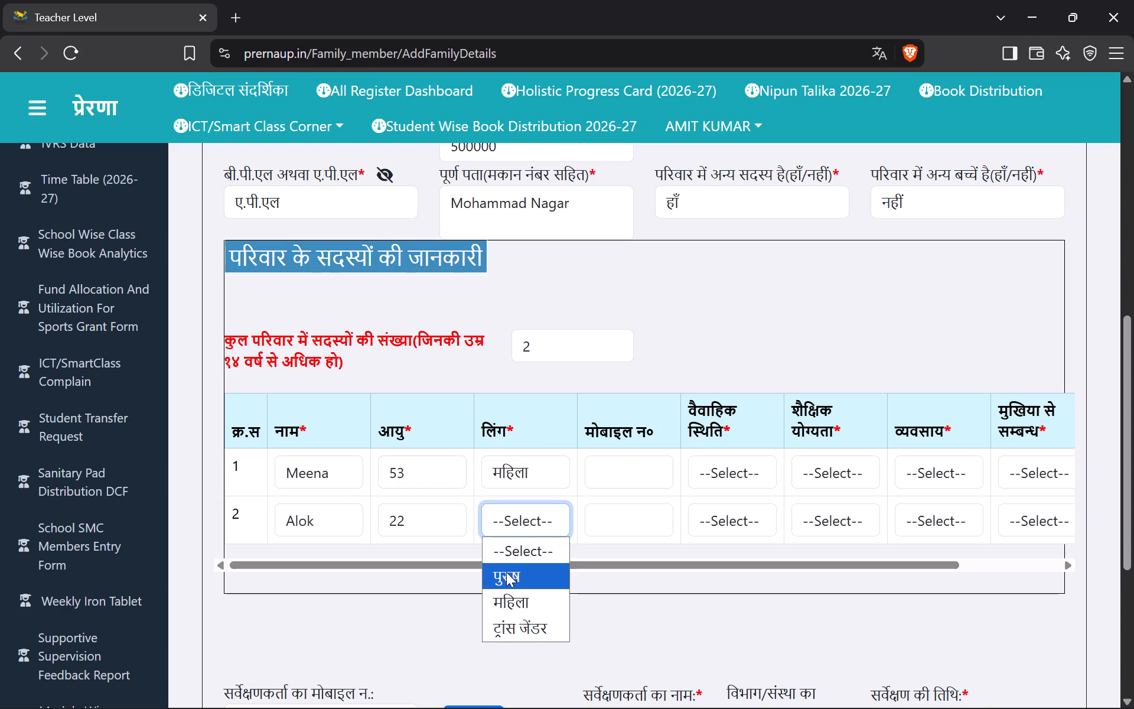
Set the first member's marital status to विवाहित and education to परास्नातक, and the second's to अविवाहित and स्नातक.
click(707, 480)
click(718, 529)
click(728, 515)
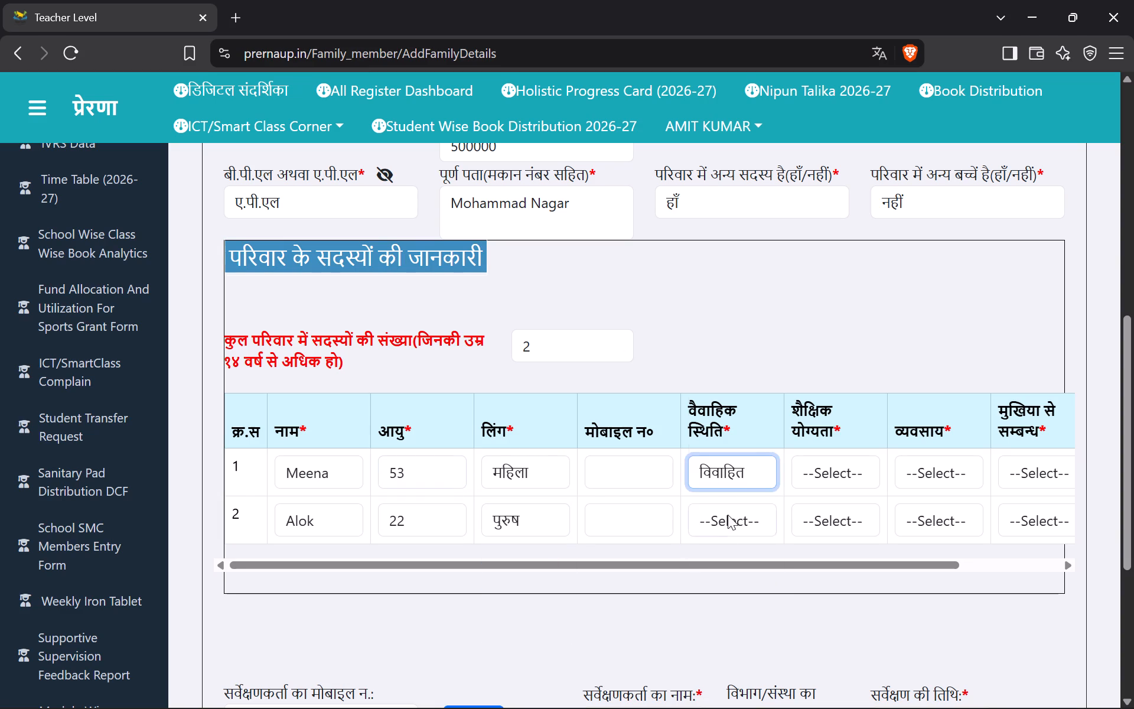
drag(722, 386, 729, 392)
click(826, 479)
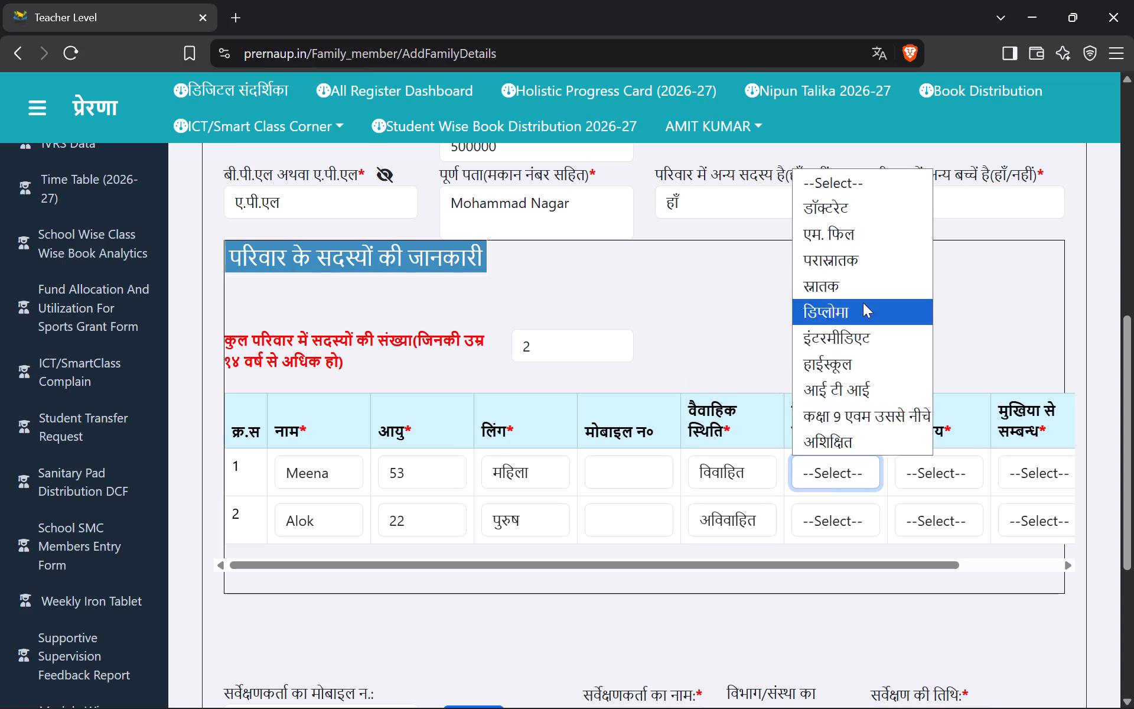
click(863, 260)
click(807, 517)
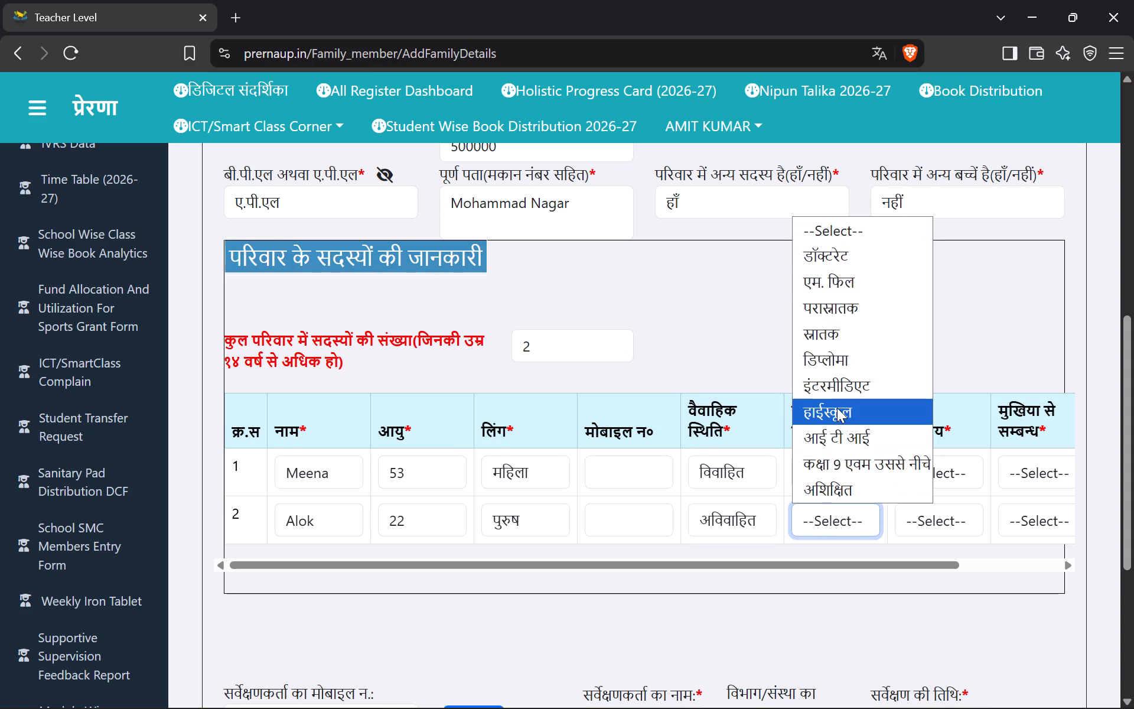
click(836, 333)
Set the first member's occupation to प्राइवेट कर्मचारी and relation to the head to पत्नी, and the second's to छात्र and पुत्र.
click(947, 482)
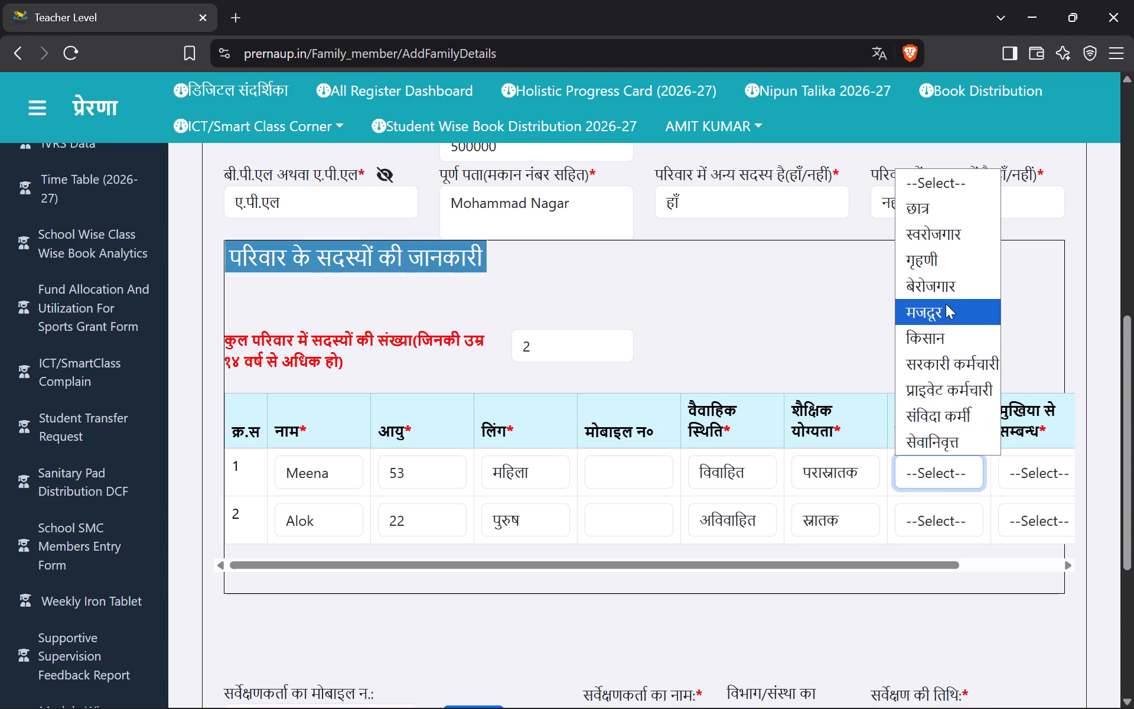
click(951, 401)
click(953, 510)
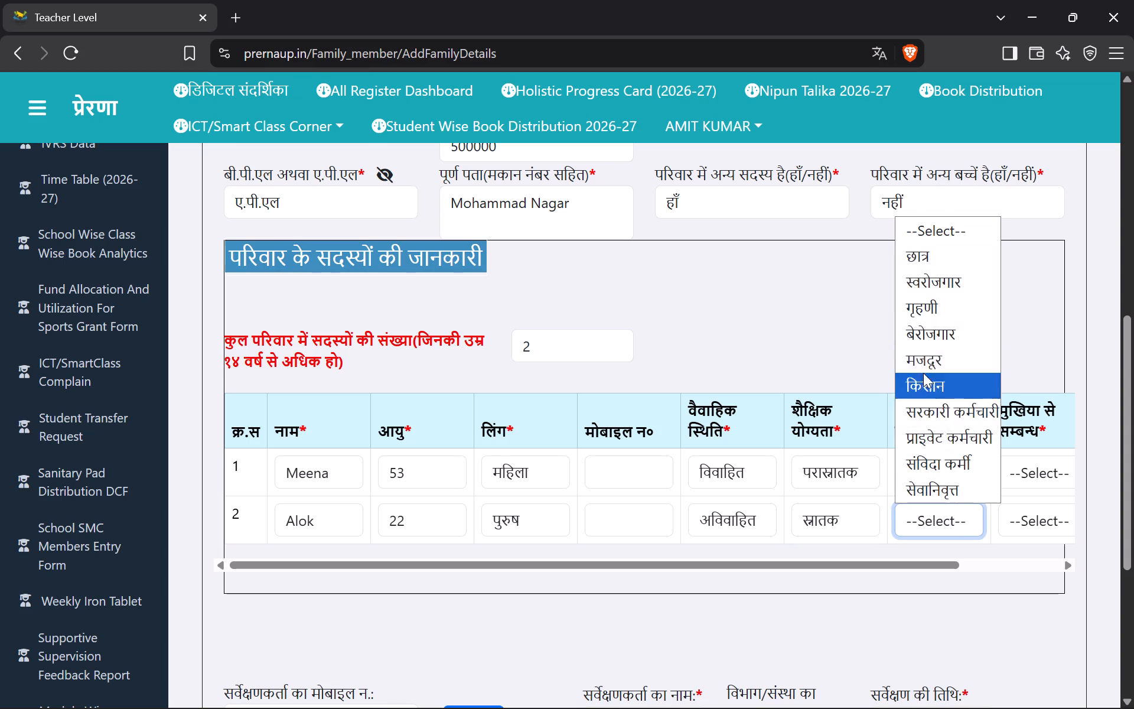
click(924, 256)
click(1030, 476)
click(1024, 425)
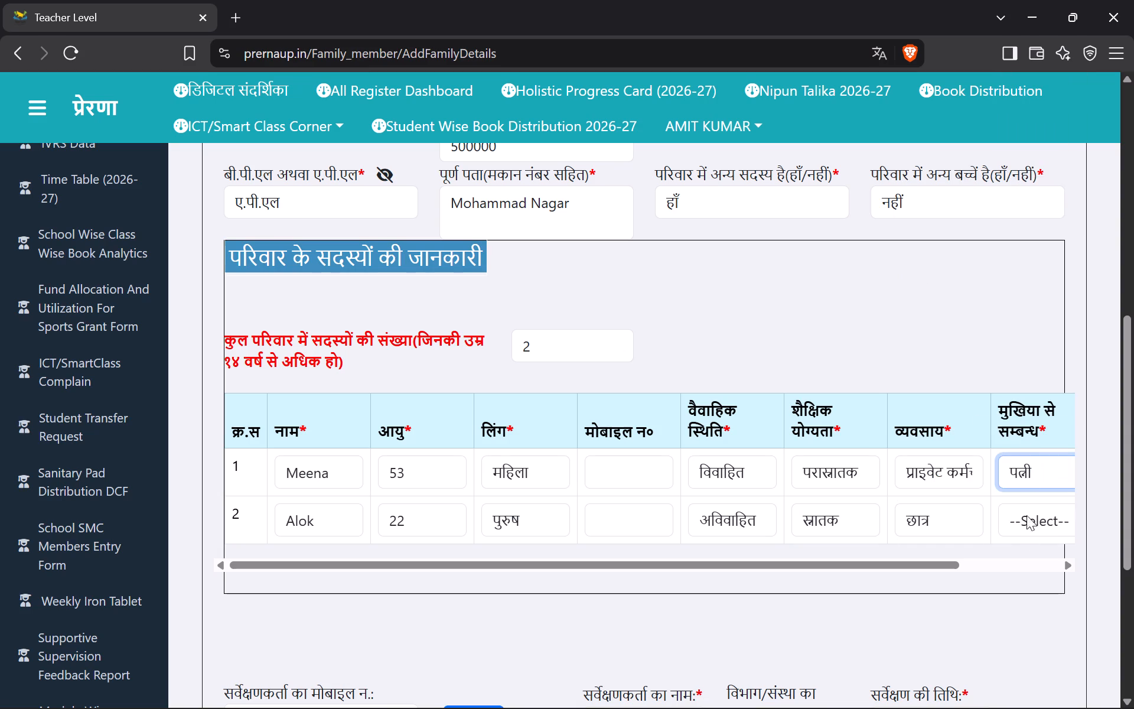
click(1027, 516)
scroll(1021, 471, down, 7)
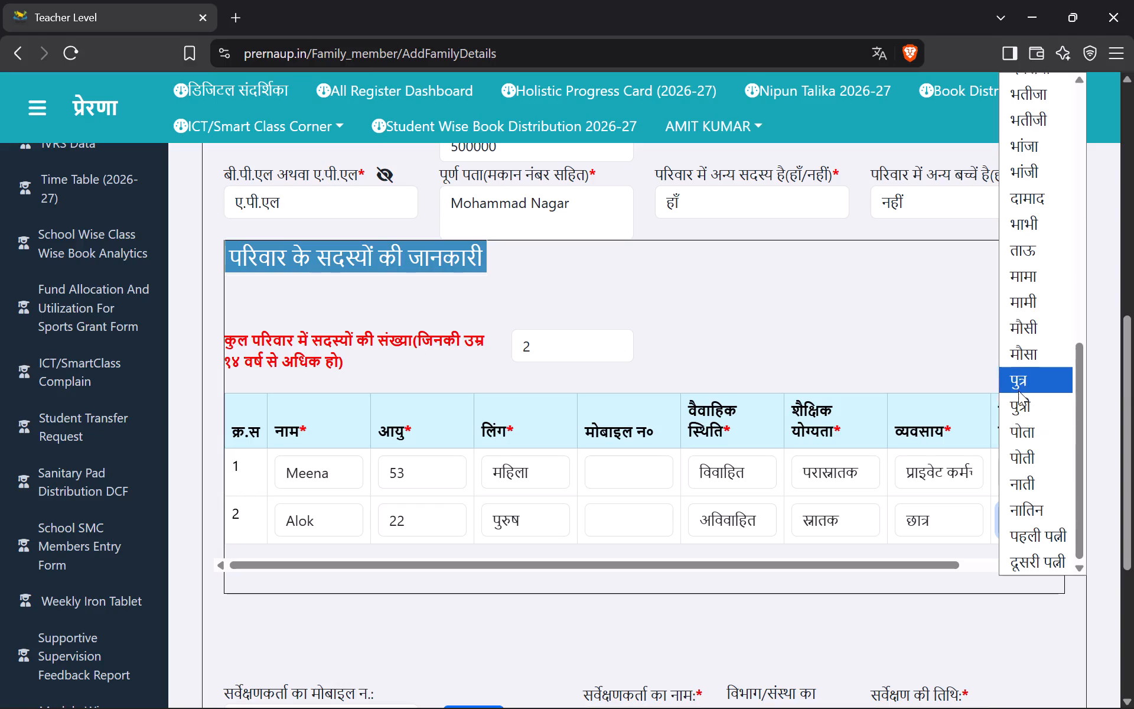
click(1018, 391)
scroll(791, 421, down, 3)
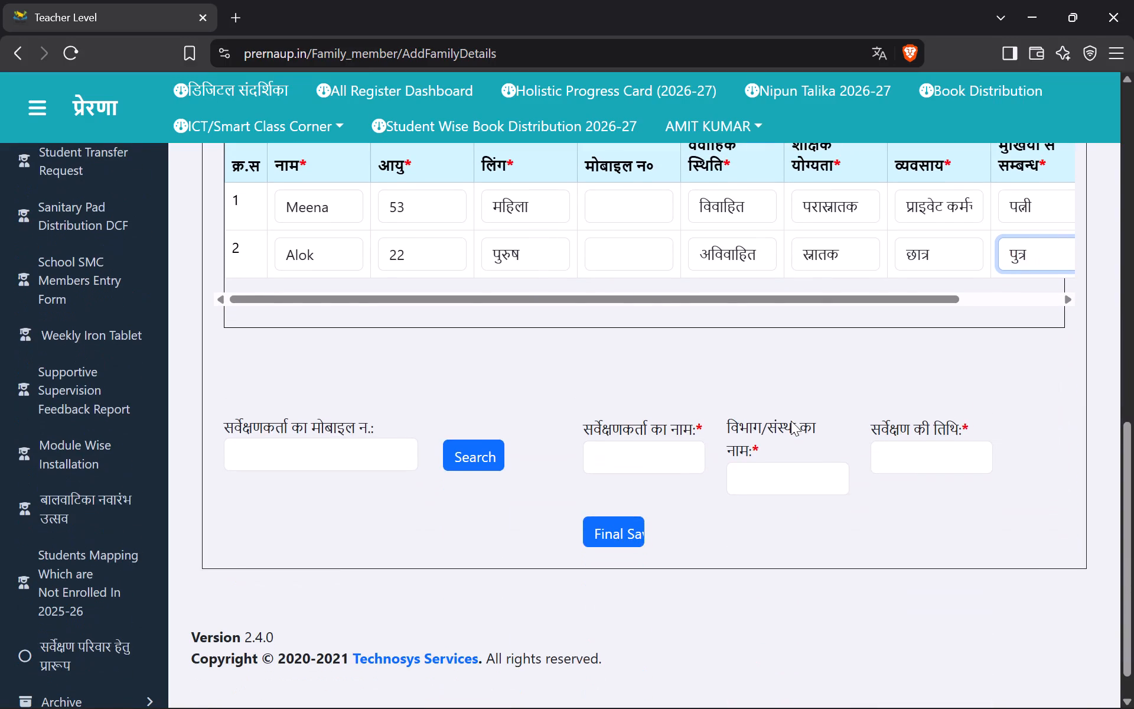
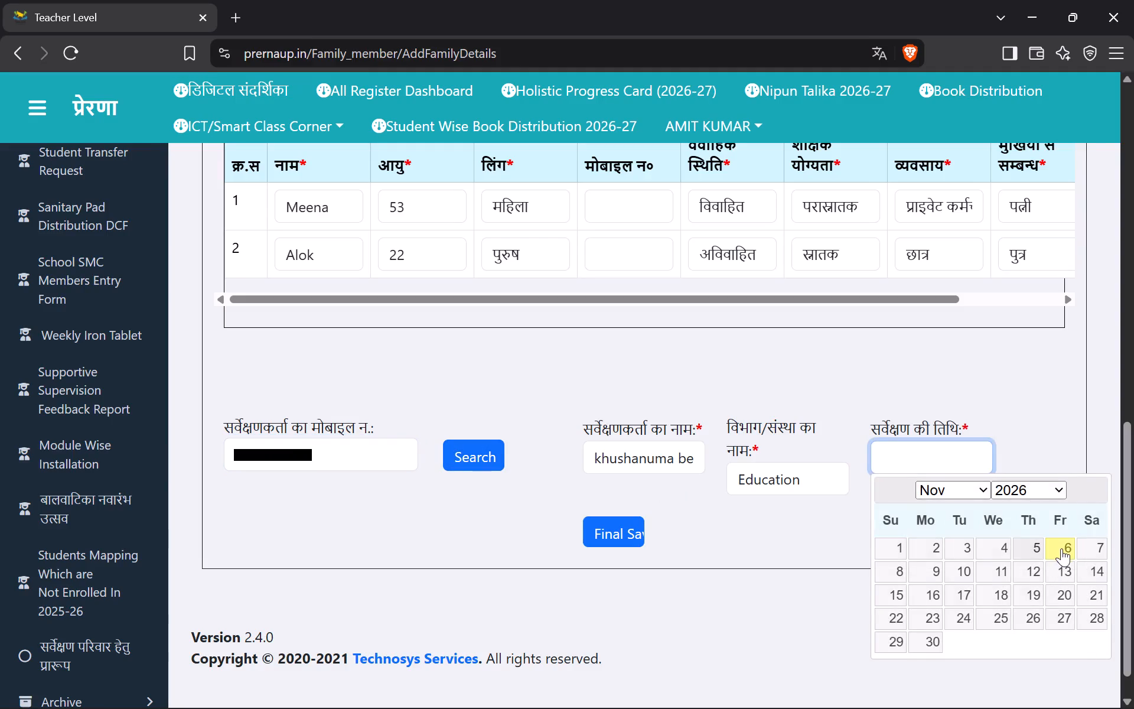
Set the survey date to 06/11/2026 and submit the household's form with Final Save.
click(1070, 555)
scroll(579, 514, up, 6)
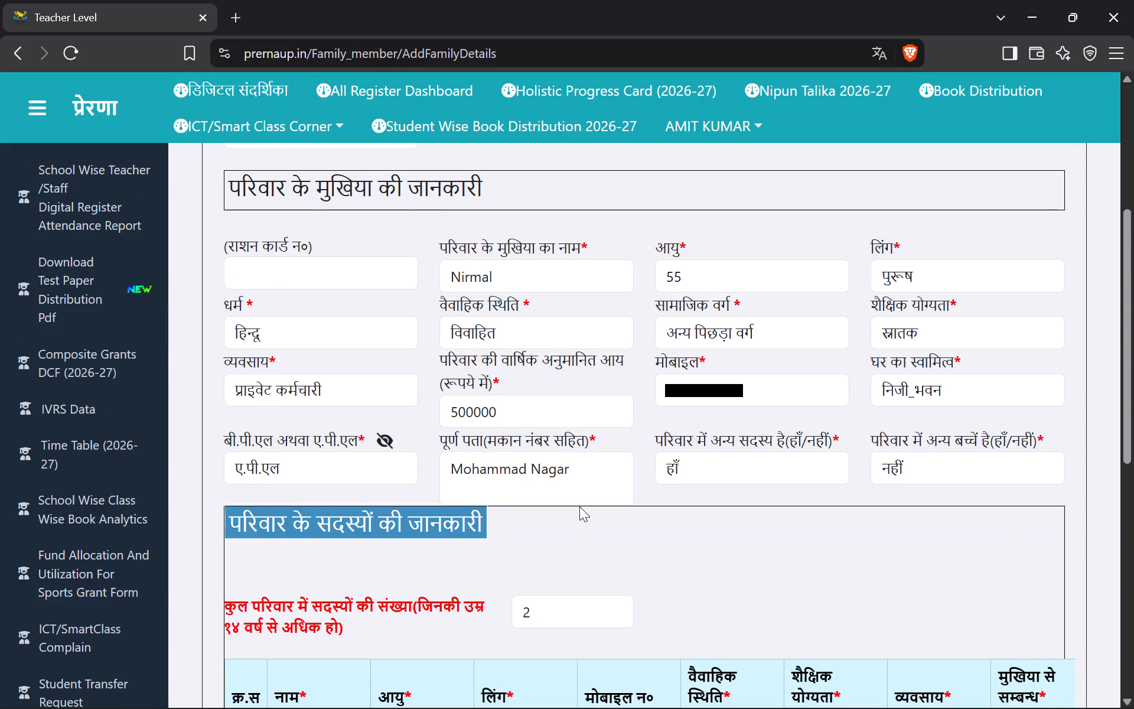
scroll(579, 506, down, 7)
click(605, 495)
click(558, 480)
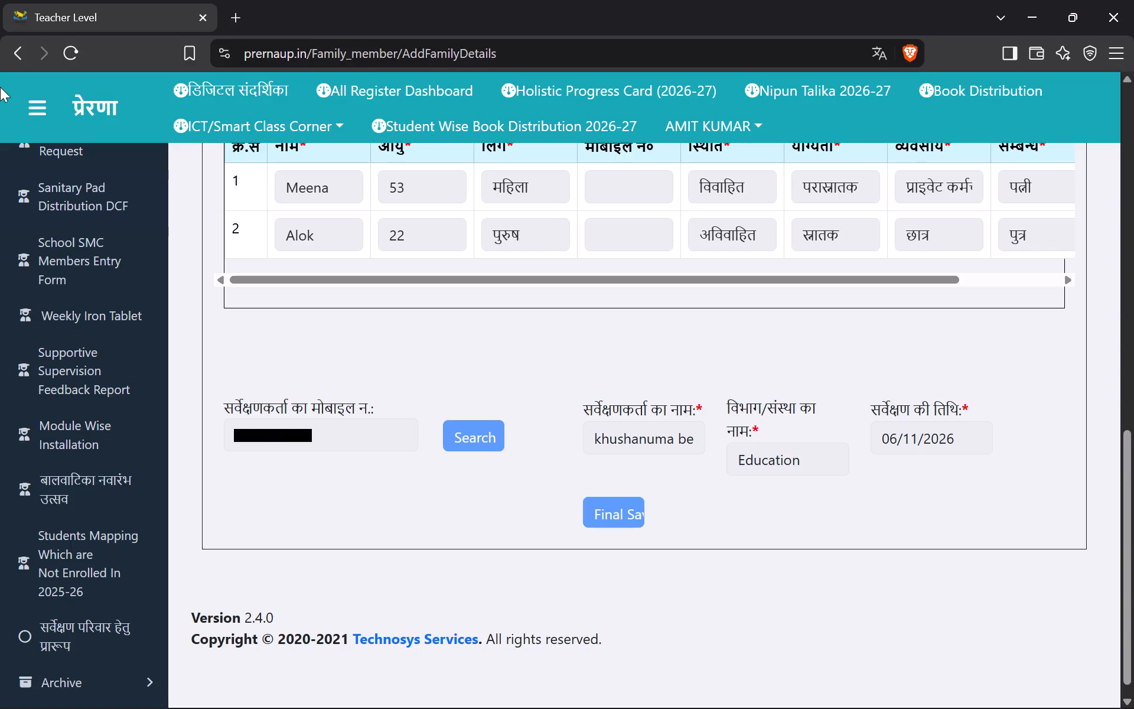
Reopen a blank family survey form for the next household.
scroll(513, 145, up, 6)
scroll(970, 289, up, 6)
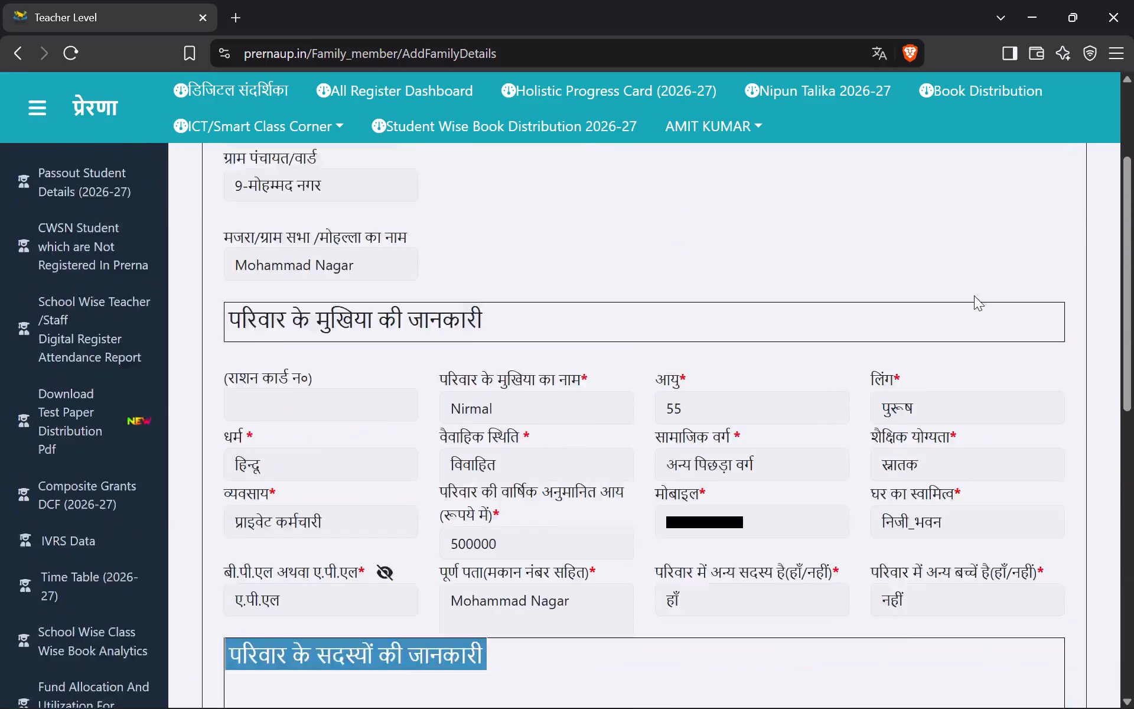
click(21, 49)
click(956, 268)
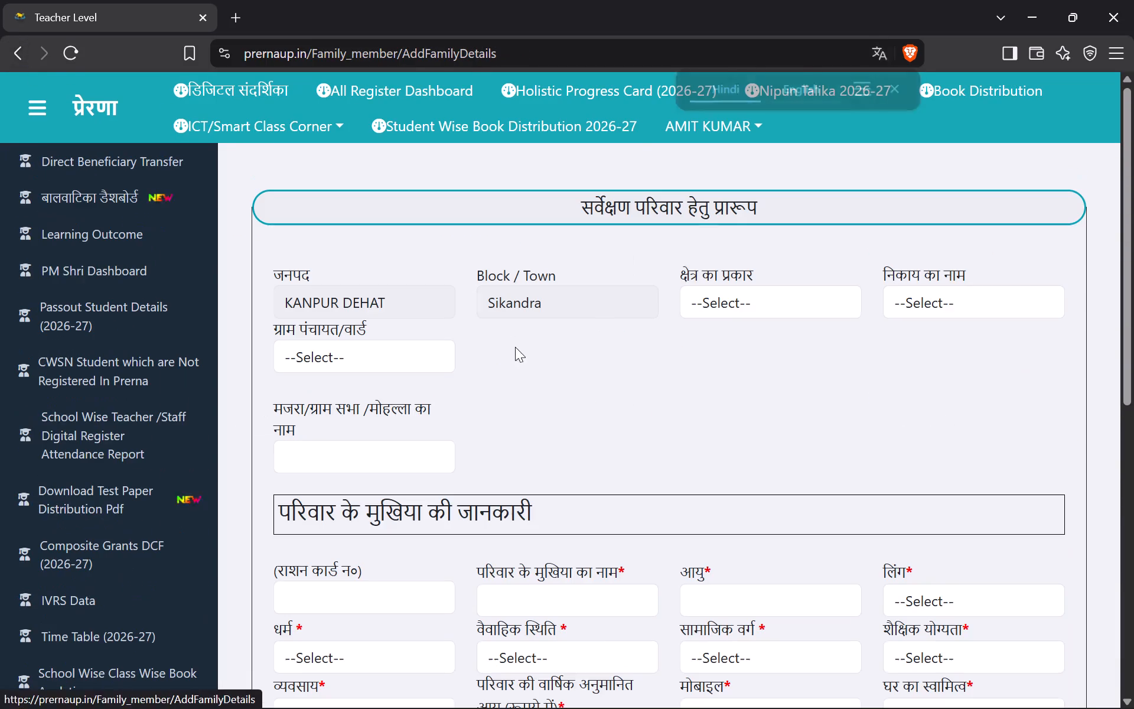
Set the area type to नगर पंचायत and the local body name to सिकन्दरा.
click(768, 304)
drag(739, 411, 748, 402)
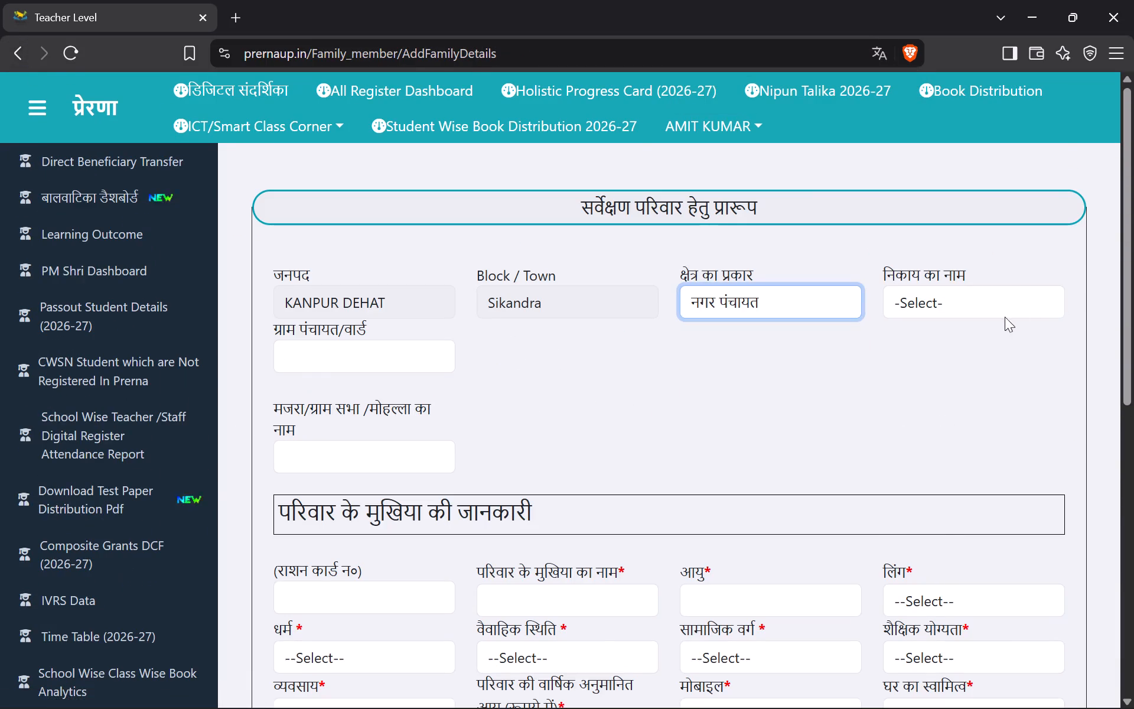
click(1003, 316)
click(989, 634)
click(315, 346)
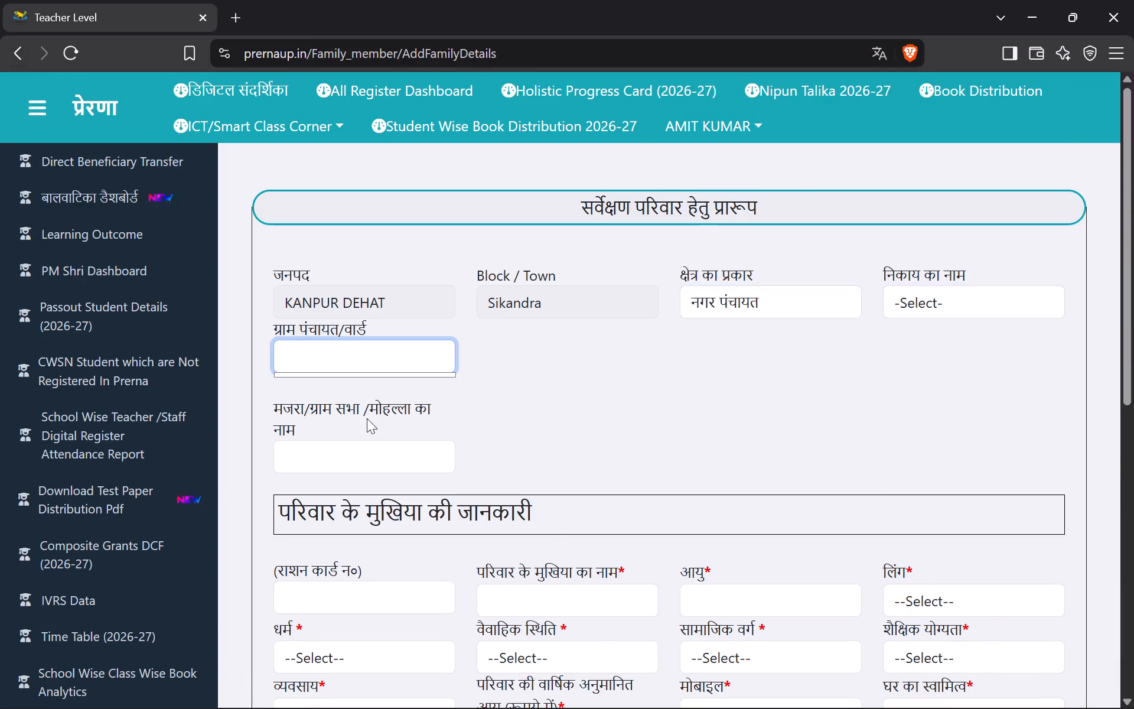
click(849, 355)
click(901, 321)
click(908, 303)
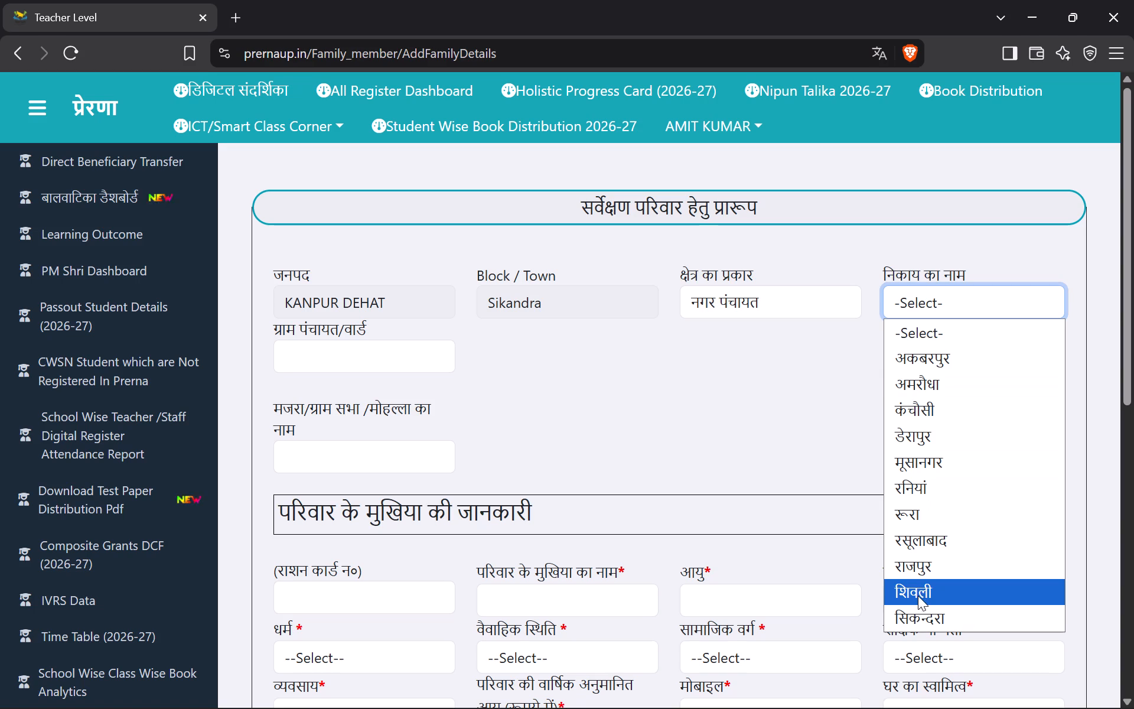
drag(917, 599, 917, 610)
Set the ward to 9-मोहम्मद नगर and enter Mohammad nagar as the locality name.
click(331, 352)
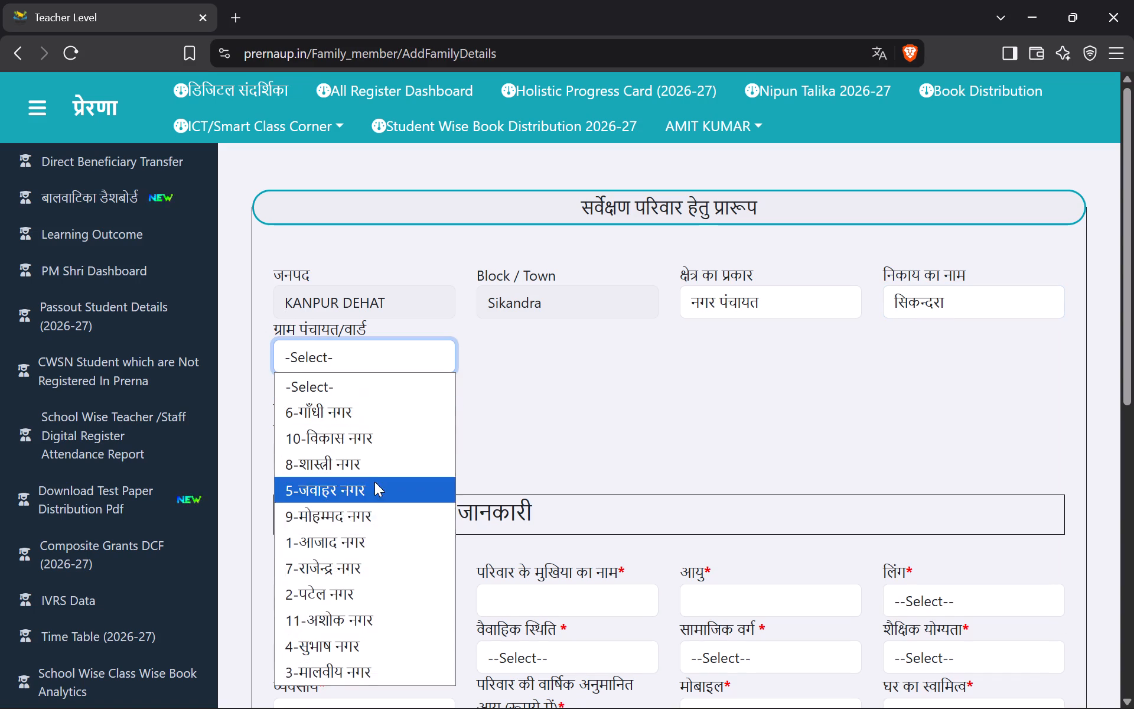
click(366, 502)
click(320, 339)
click(338, 357)
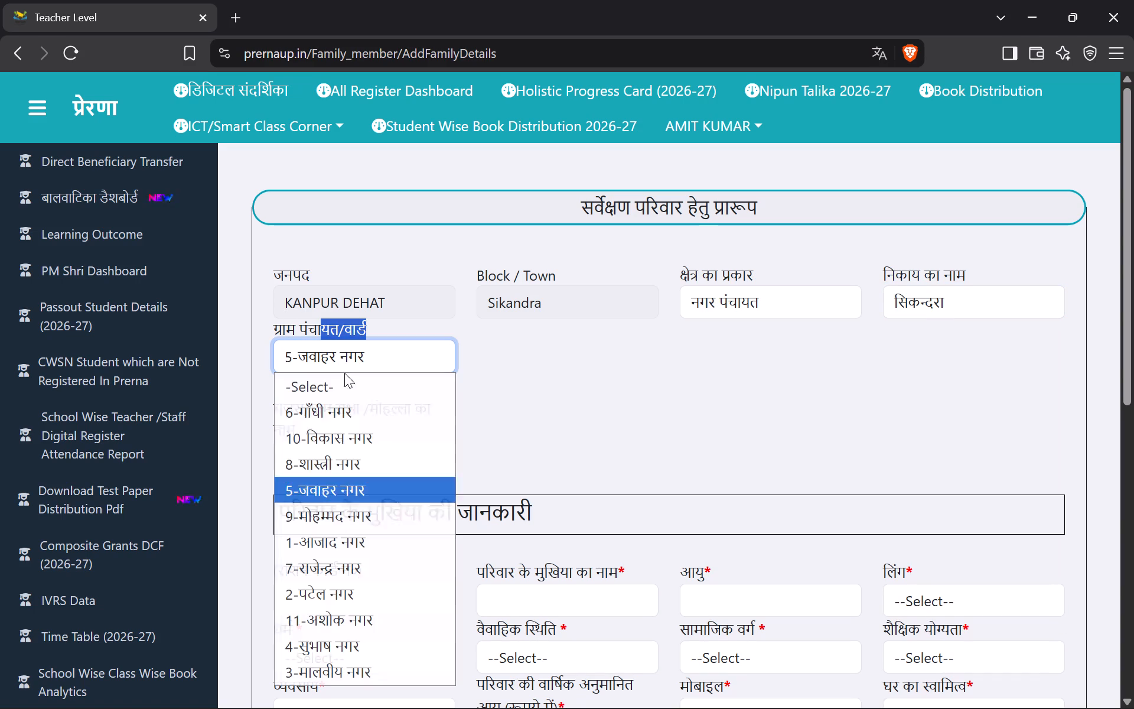
click(355, 503)
click(581, 375)
click(333, 456)
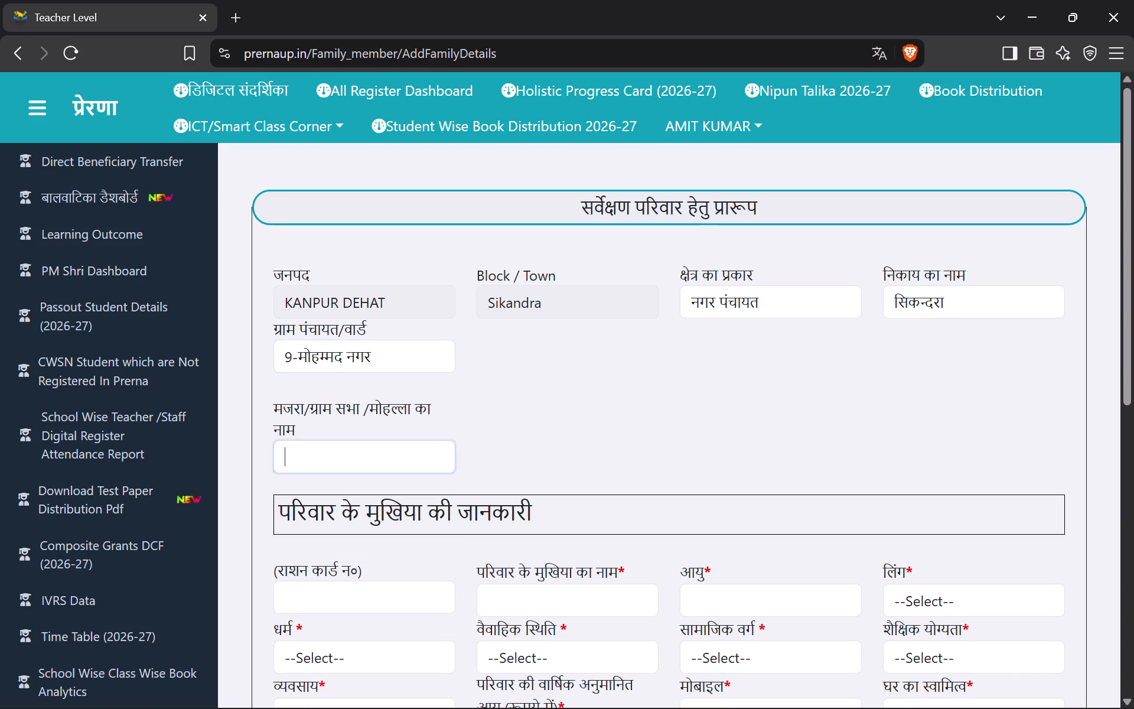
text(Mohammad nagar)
Enter the family head's name, set the age to 50 and the gender to पुरूष.
click(527, 616)
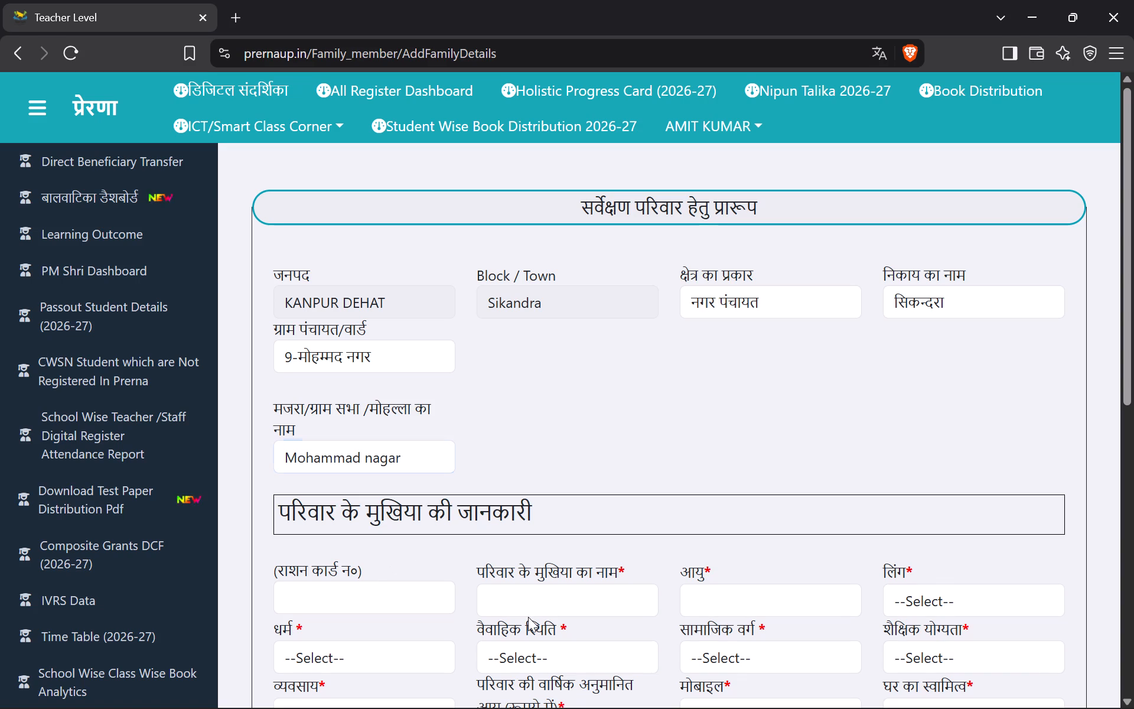
click(509, 598)
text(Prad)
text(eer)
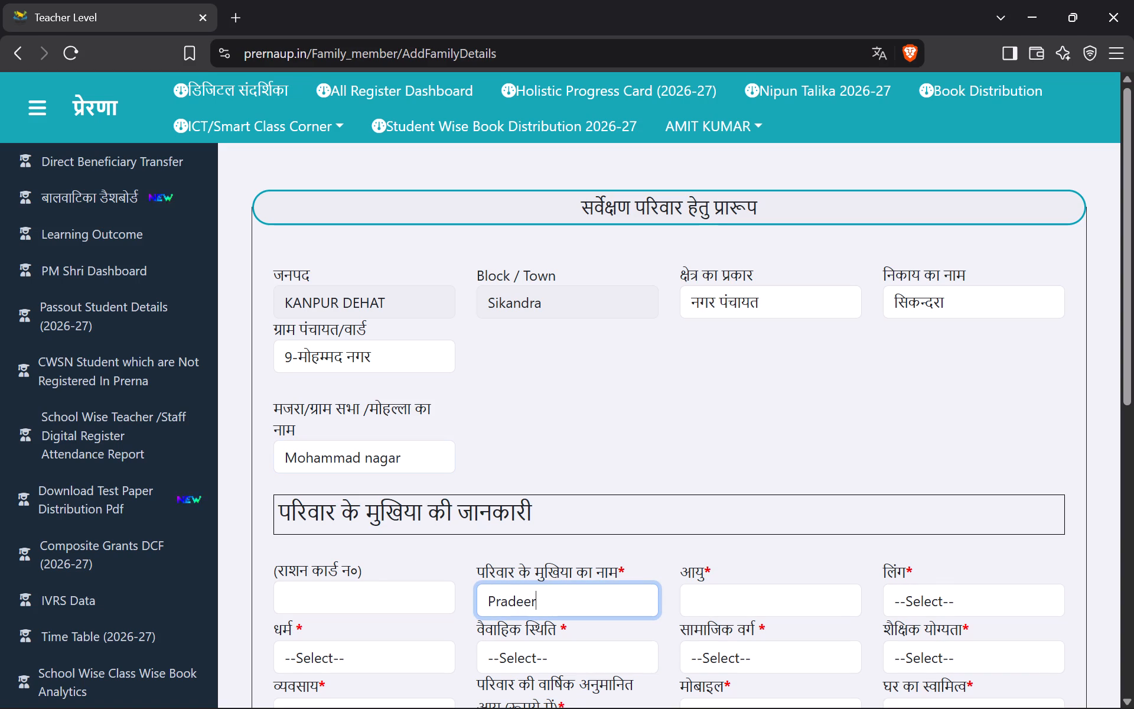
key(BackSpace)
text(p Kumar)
click(711, 594)
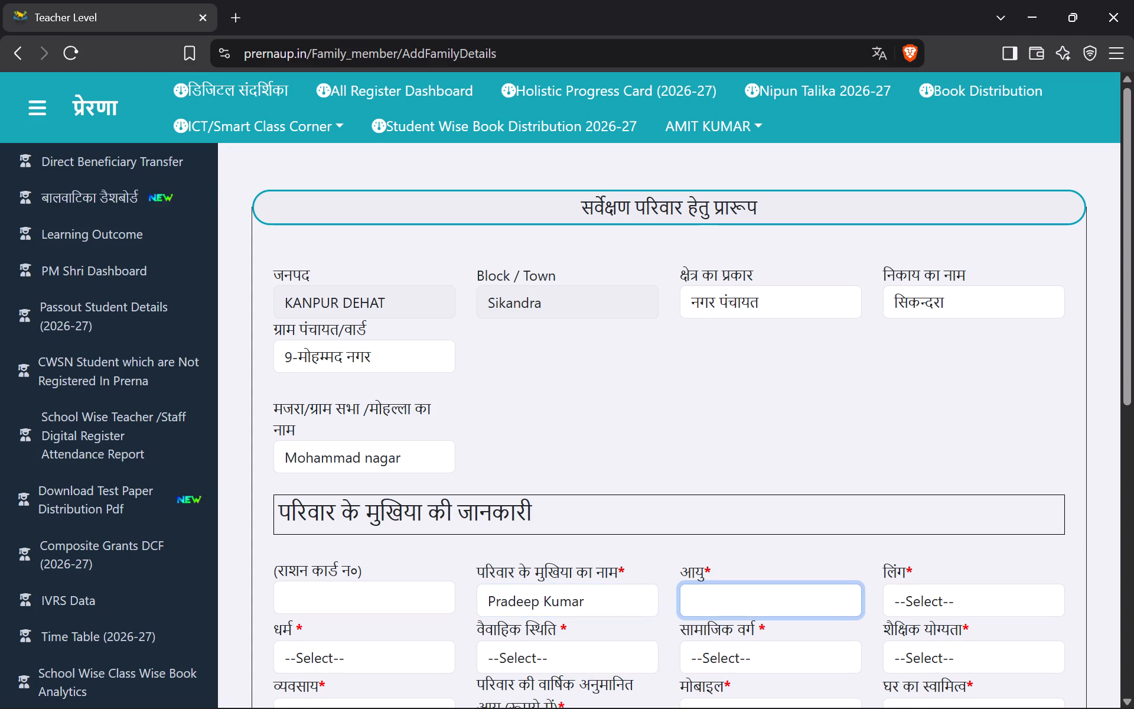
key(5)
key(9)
key(BackSpace)
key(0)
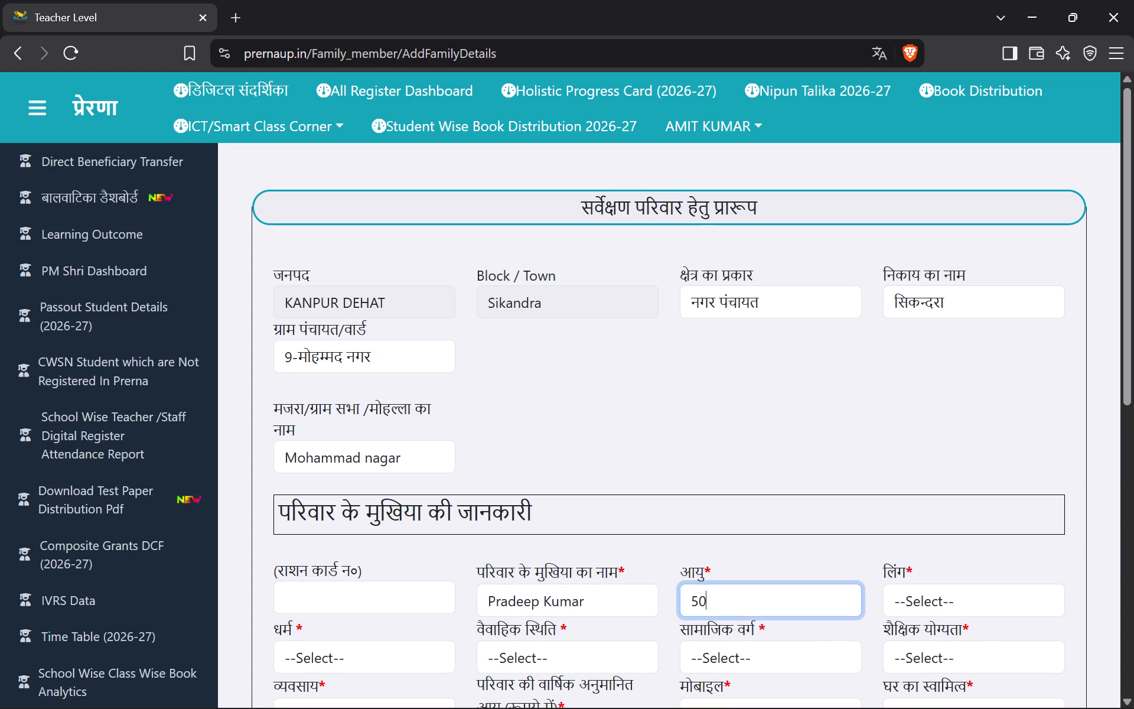
click(941, 601)
click(923, 518)
Set the head's religion to हिन्दू, marital status to विवाहित, social category to अन्य पिछड़ा वर्ग and education to इंटरमीडिएट.
scroll(796, 528, down, 3)
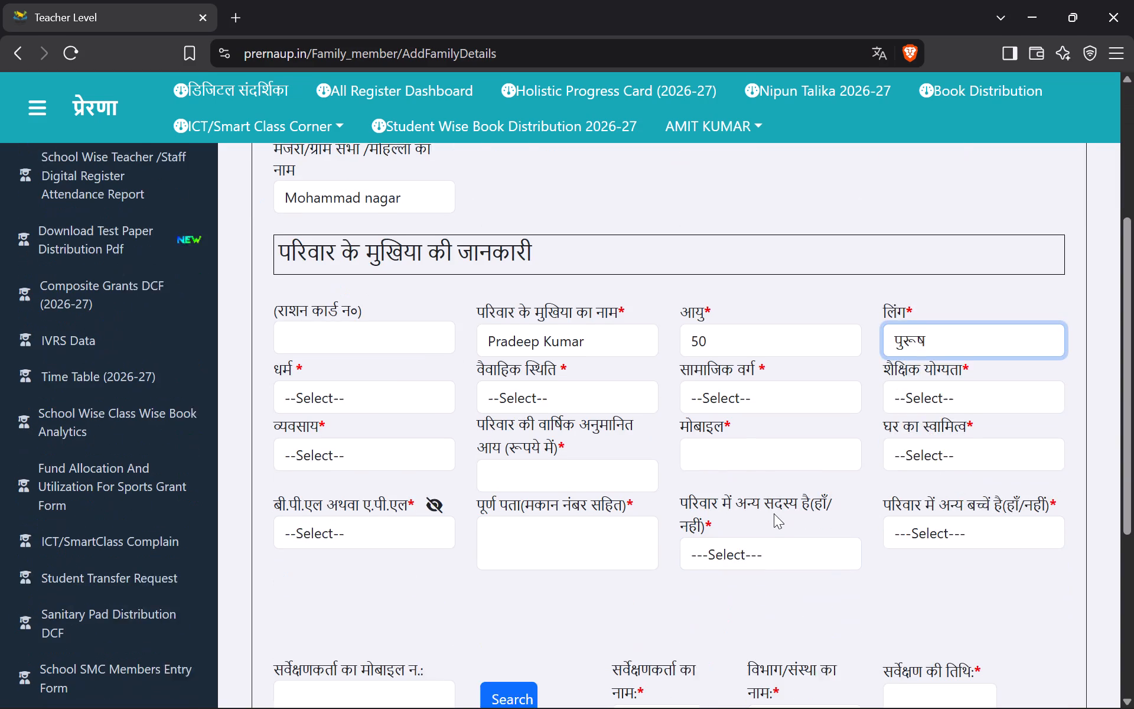
click(314, 390)
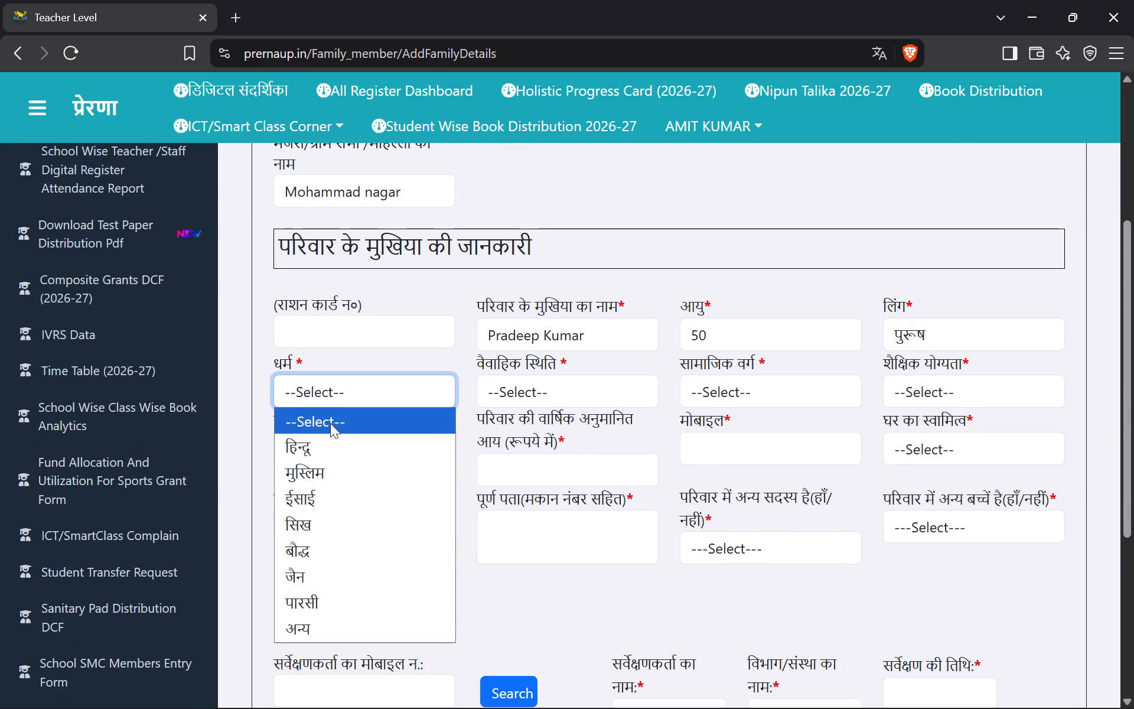
click(321, 440)
click(594, 395)
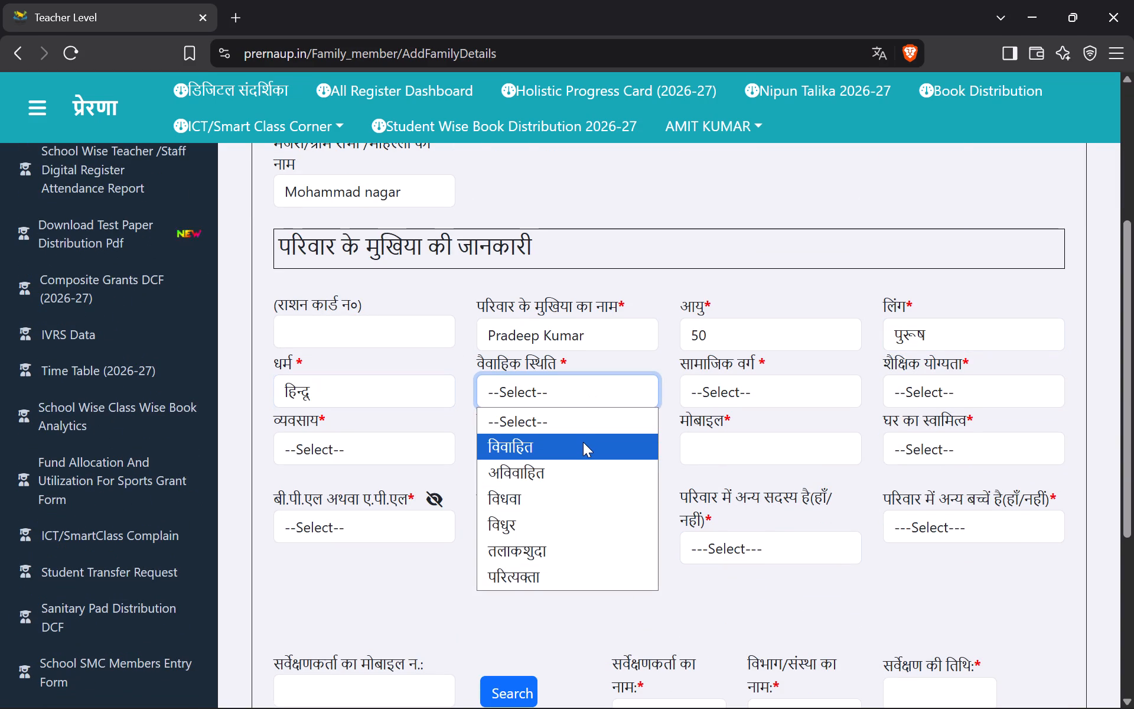
click(583, 442)
click(716, 397)
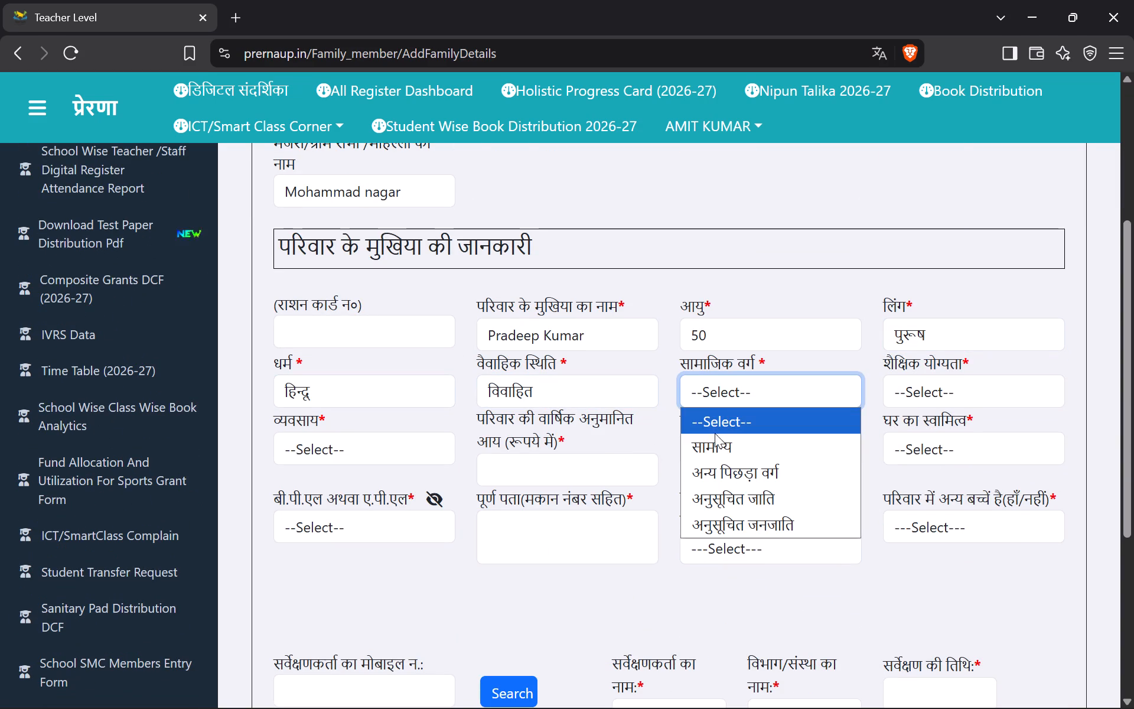
click(715, 457)
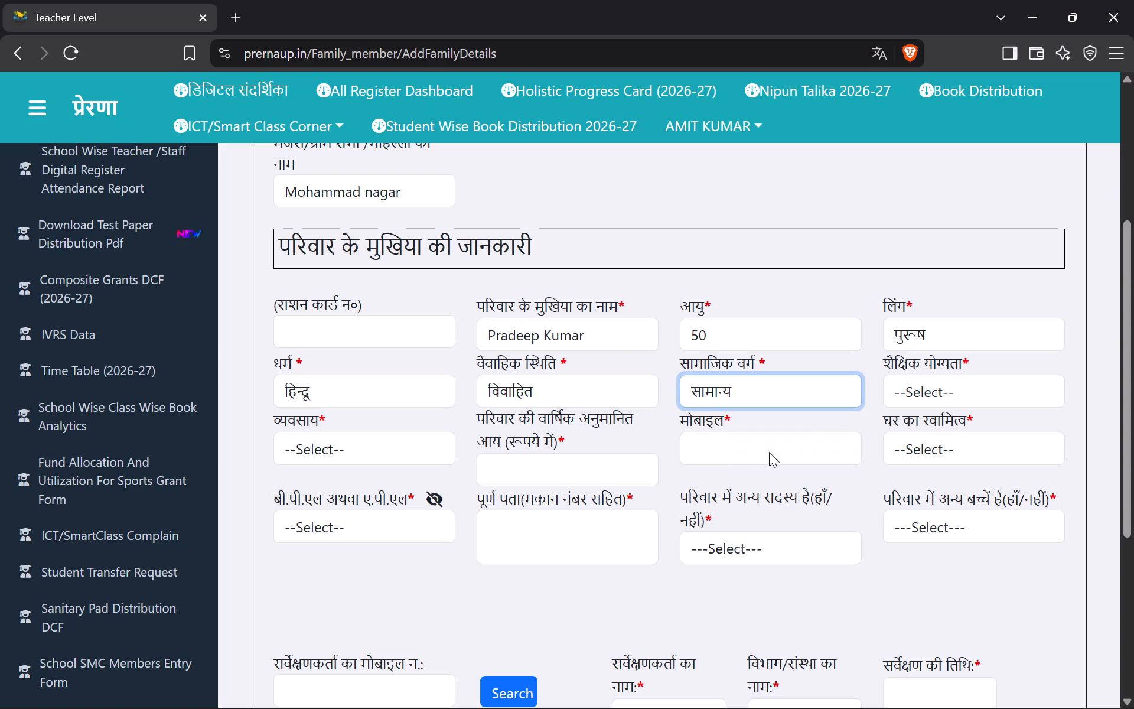
click(657, 378)
click(765, 399)
click(765, 475)
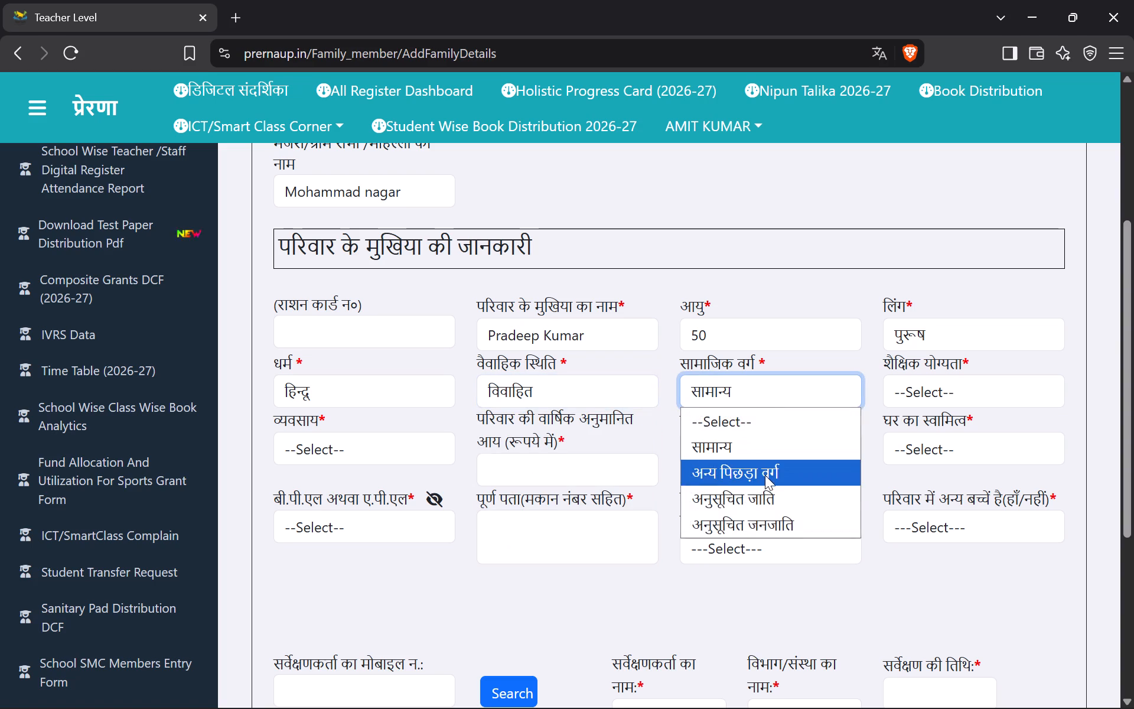
click(943, 360)
click(940, 380)
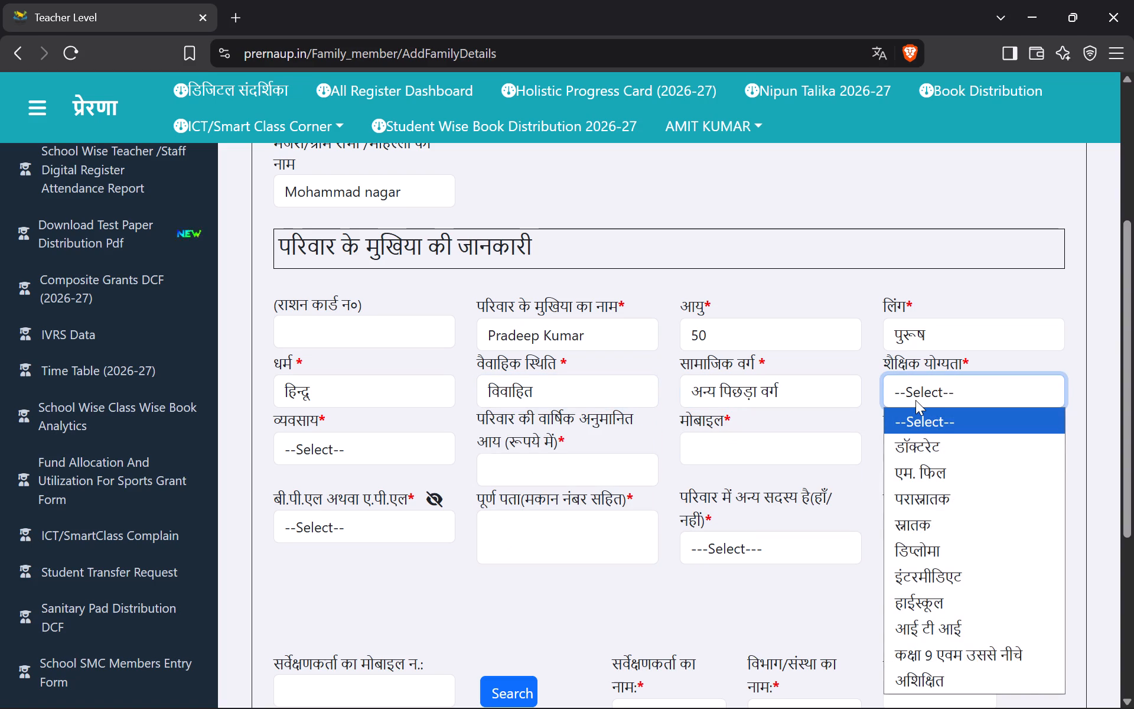
click(981, 568)
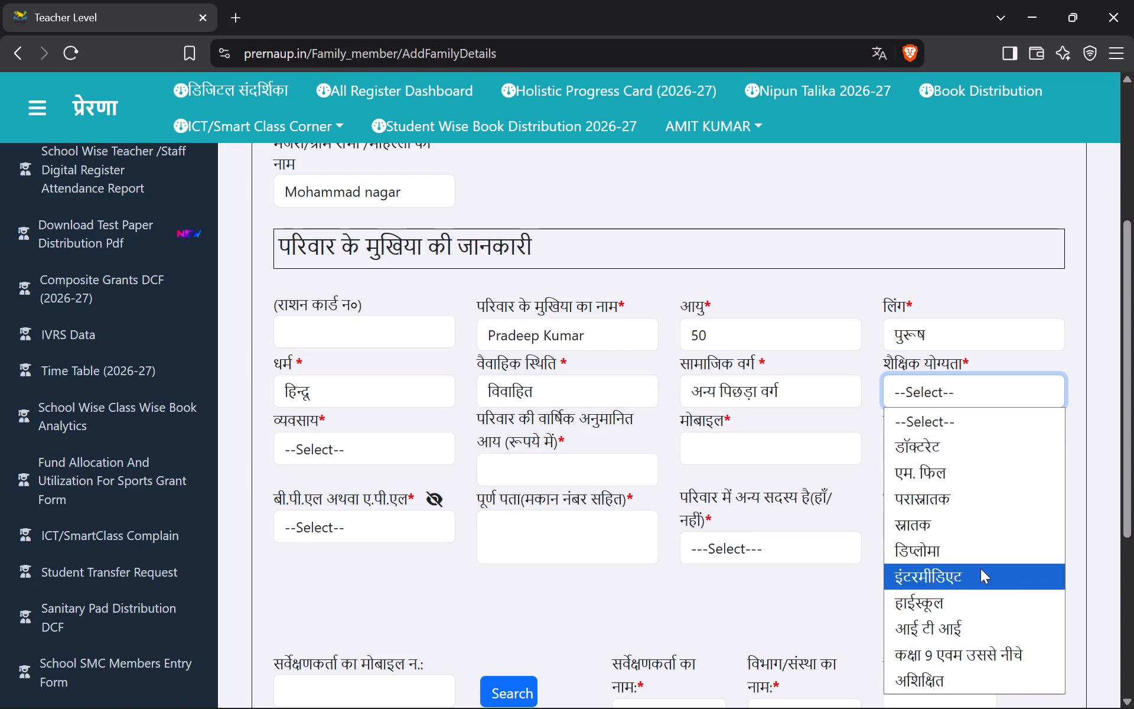
Set the head's occupation to किसान and annual family income to 100000, and enter the head's mobile number.
click(389, 443)
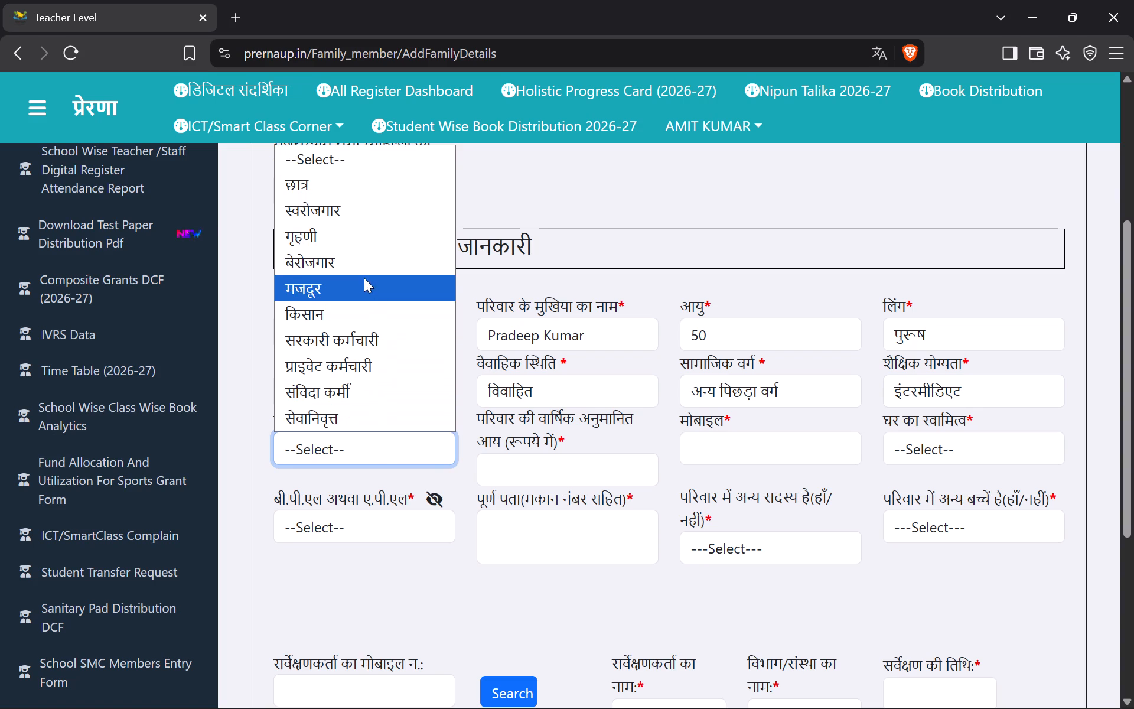
click(323, 304)
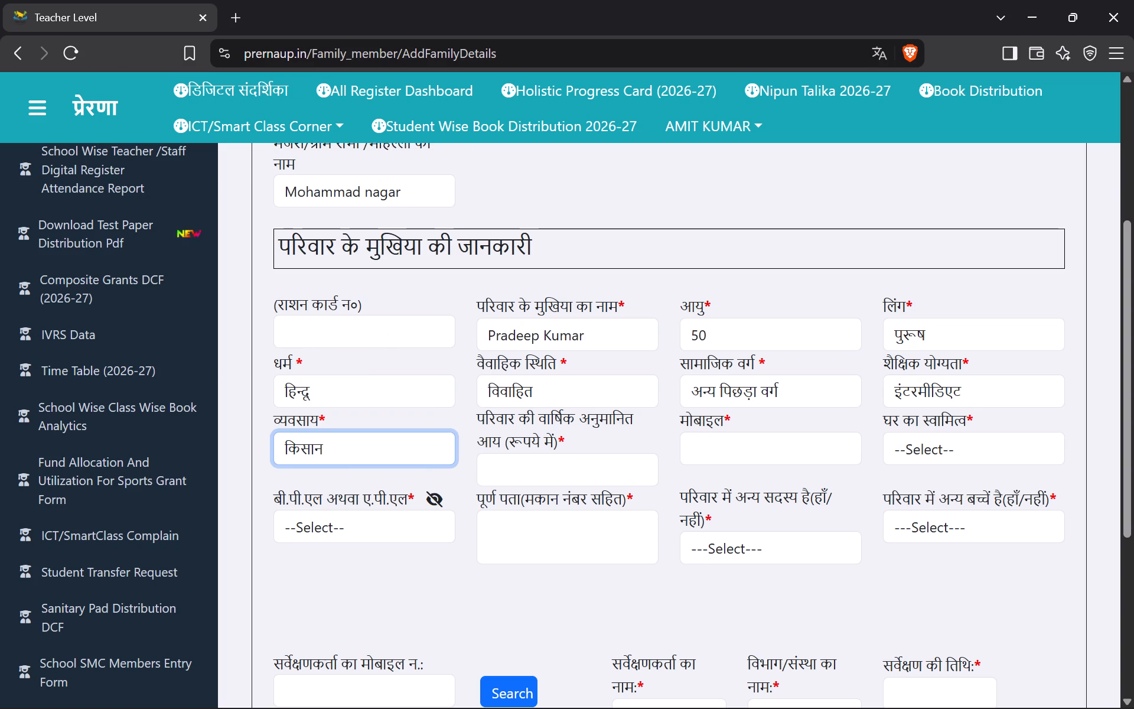
click(549, 467)
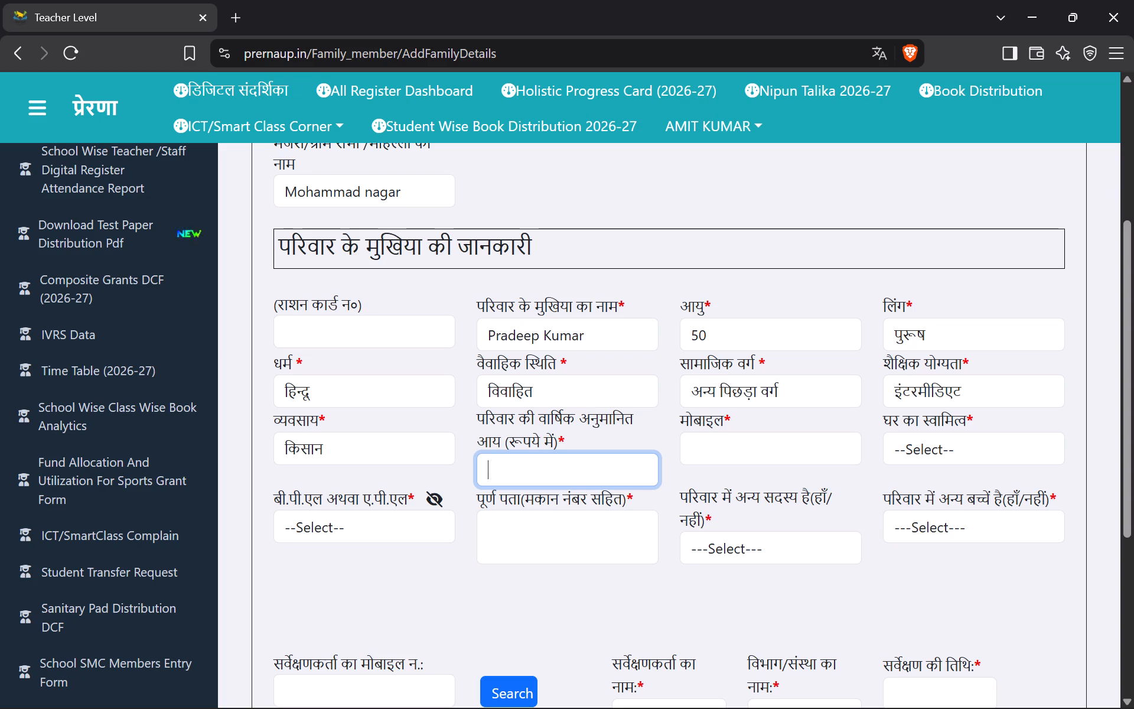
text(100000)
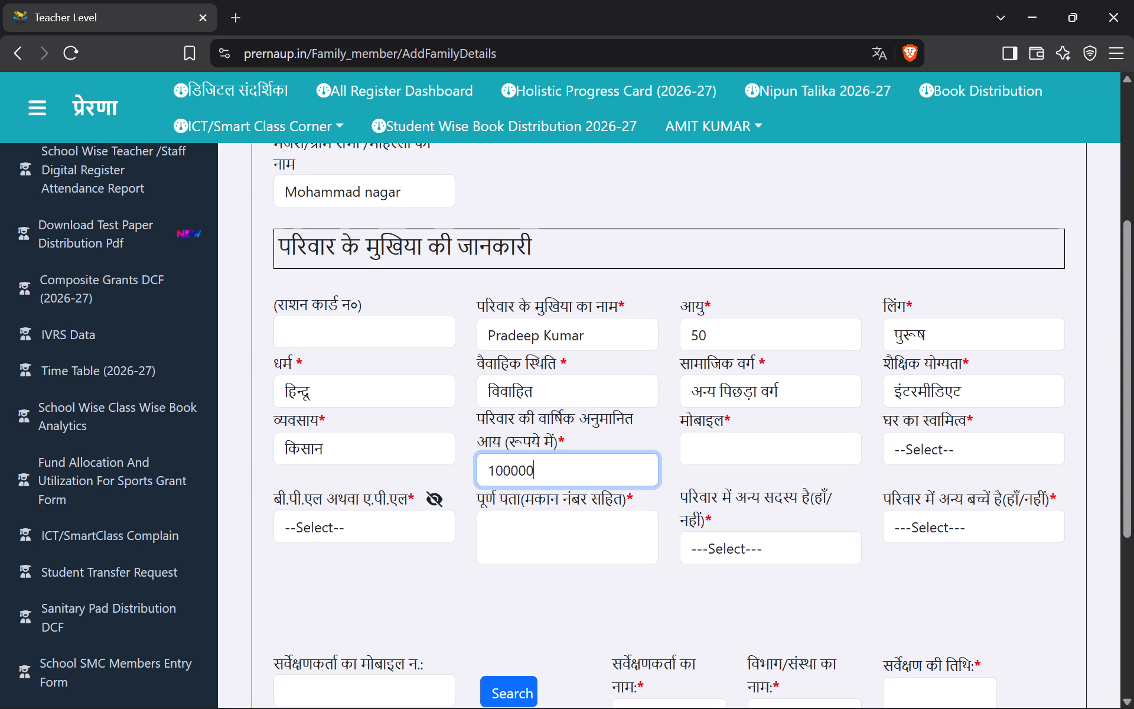
click(705, 439)
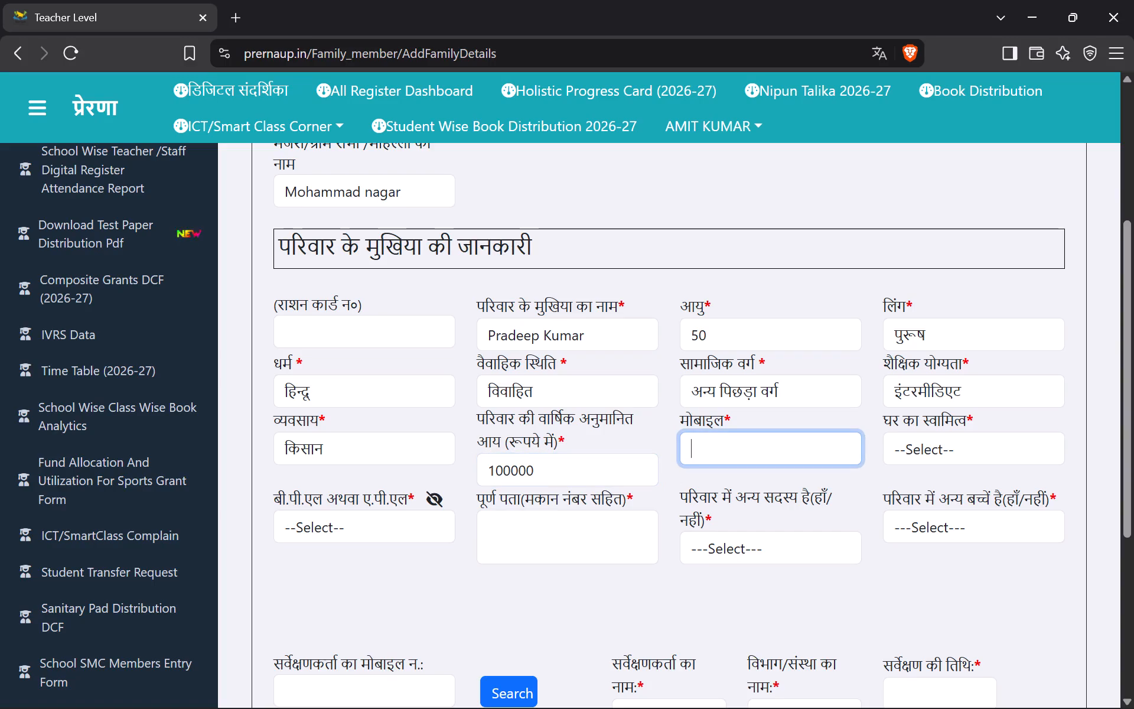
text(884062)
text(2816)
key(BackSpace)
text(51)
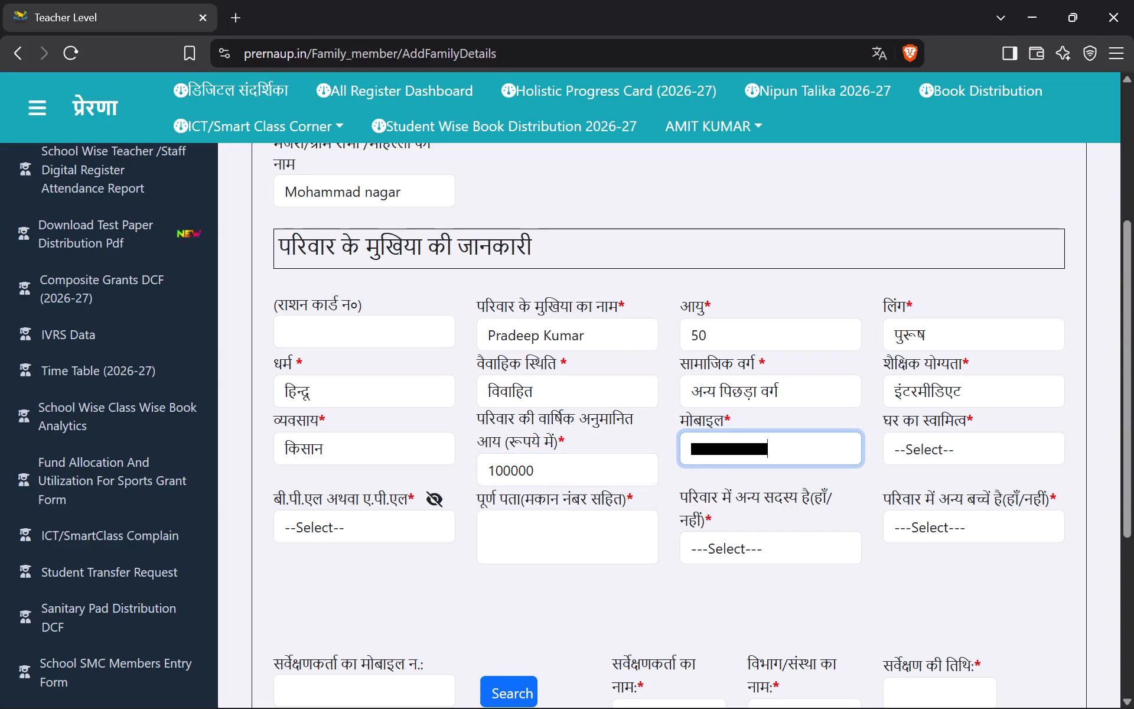
Set house ownership to निजी_भवन and poverty category to ए.पी.एल, and enter the locality name as the full address.
click(1006, 454)
click(967, 502)
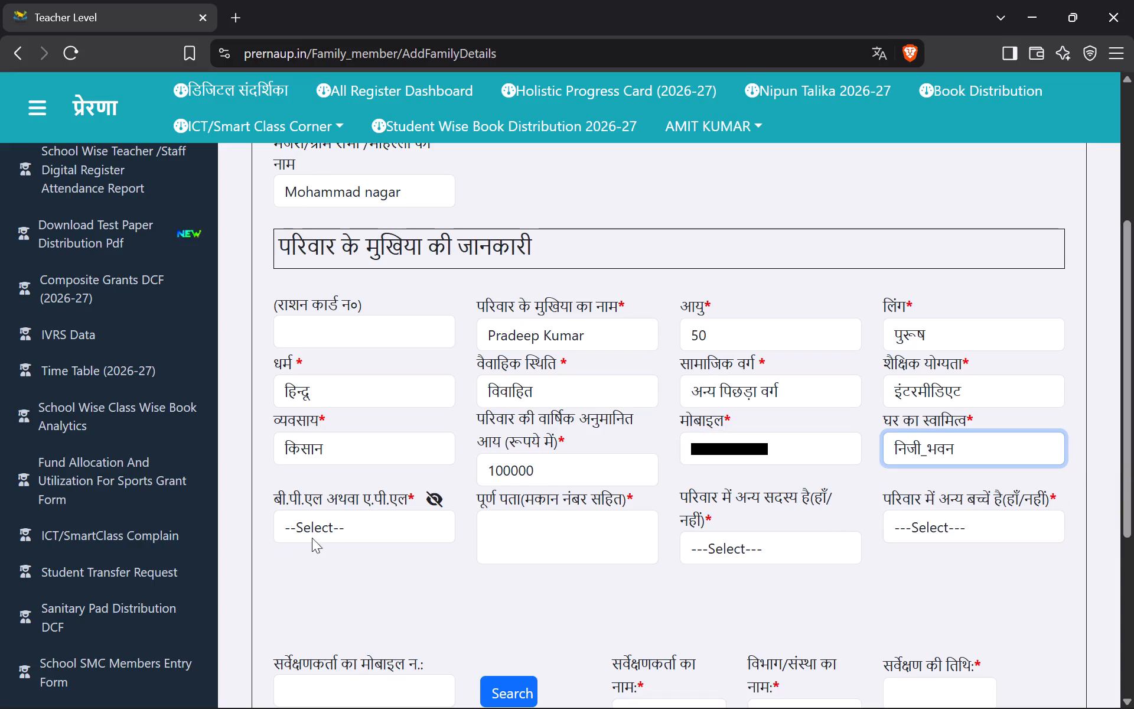
click(329, 535)
click(329, 577)
click(504, 539)
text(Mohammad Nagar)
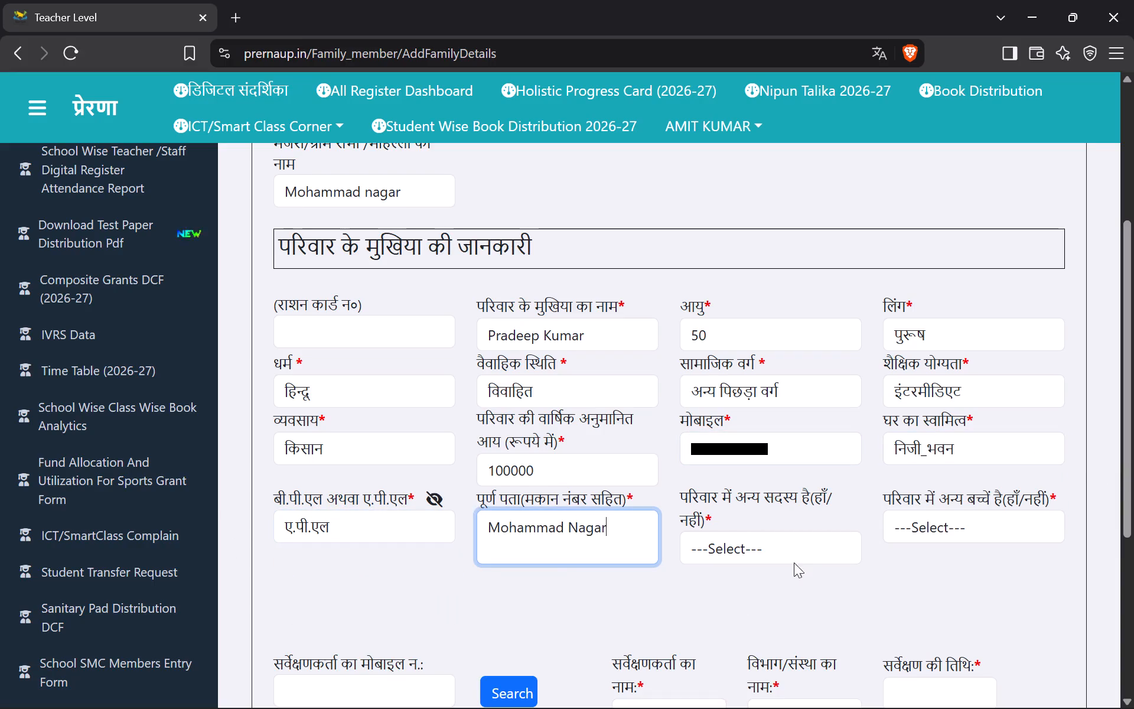
Answer हाँ for both other family members and other children in the household.
click(793, 549)
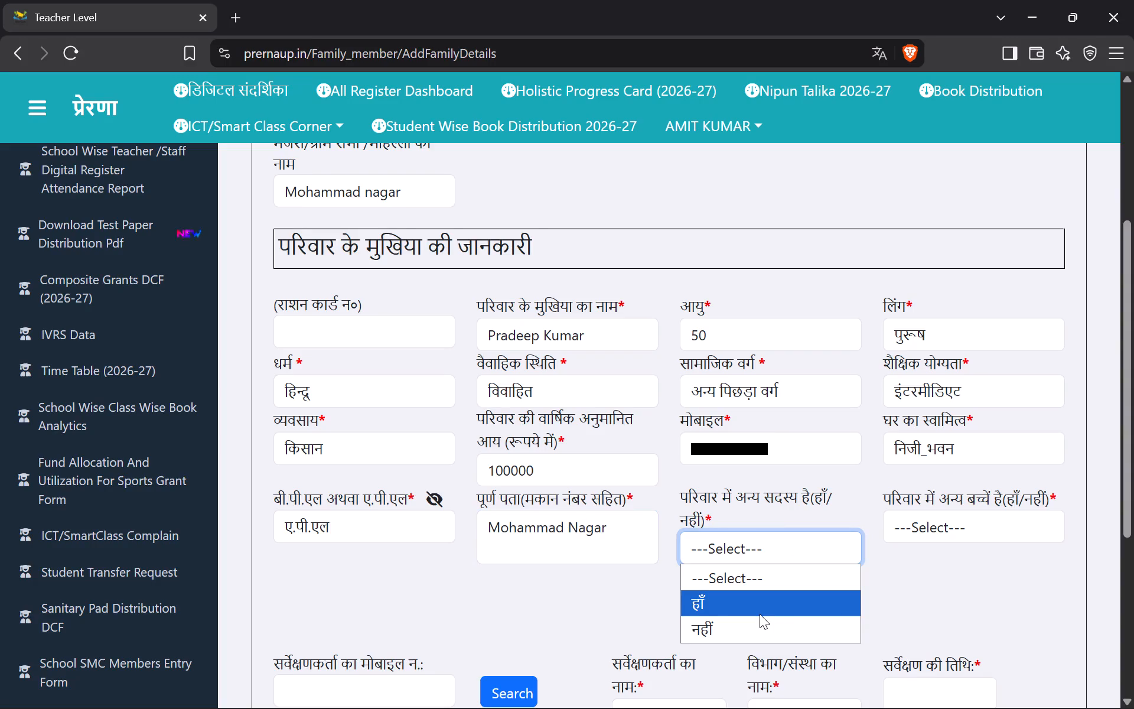
click(758, 609)
click(943, 477)
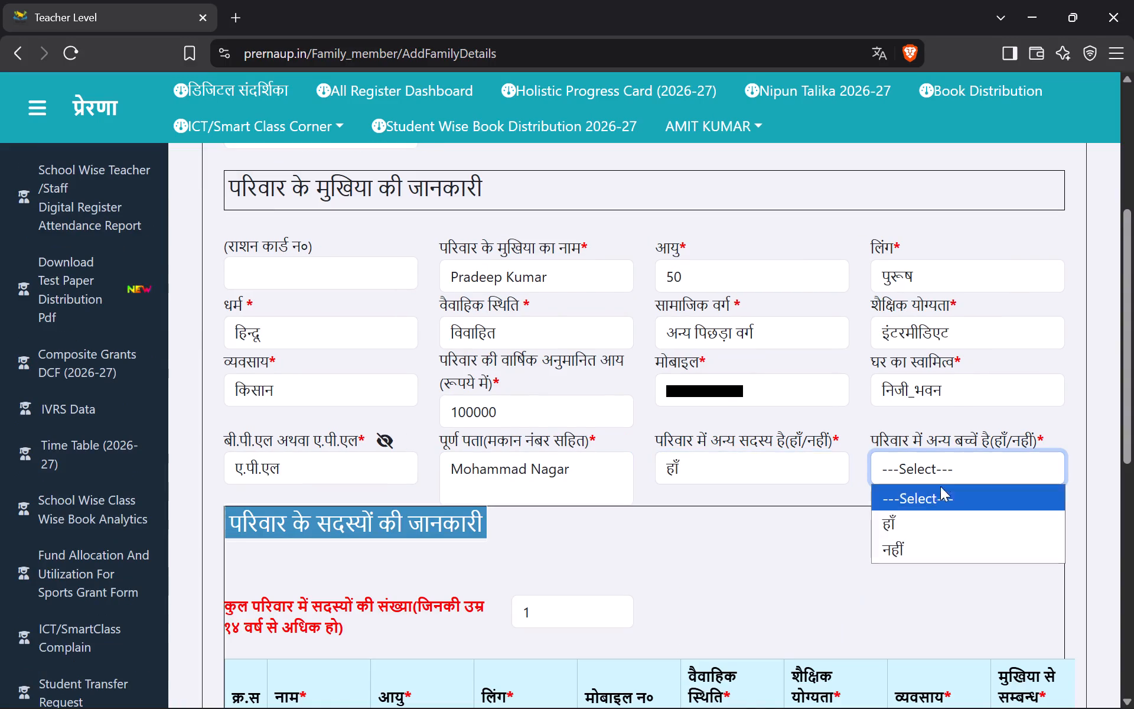
click(917, 521)
Enter the other family member's name and set her age to 34 and gender to महिला.
scroll(518, 580, down, 2)
click(305, 567)
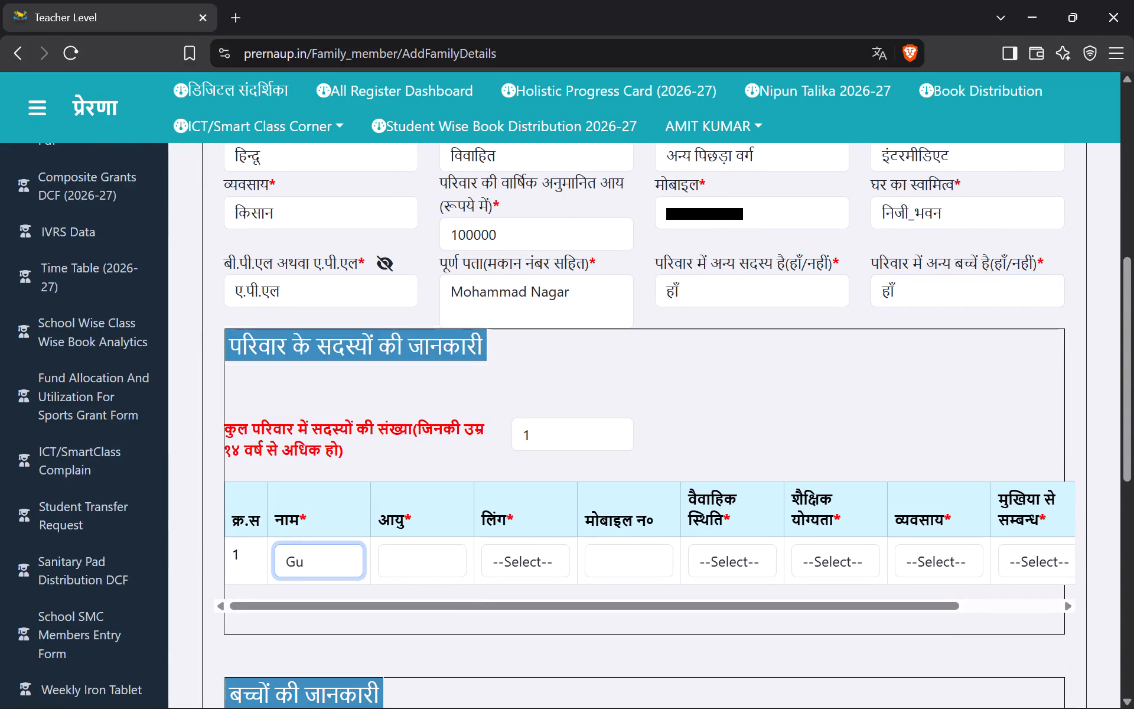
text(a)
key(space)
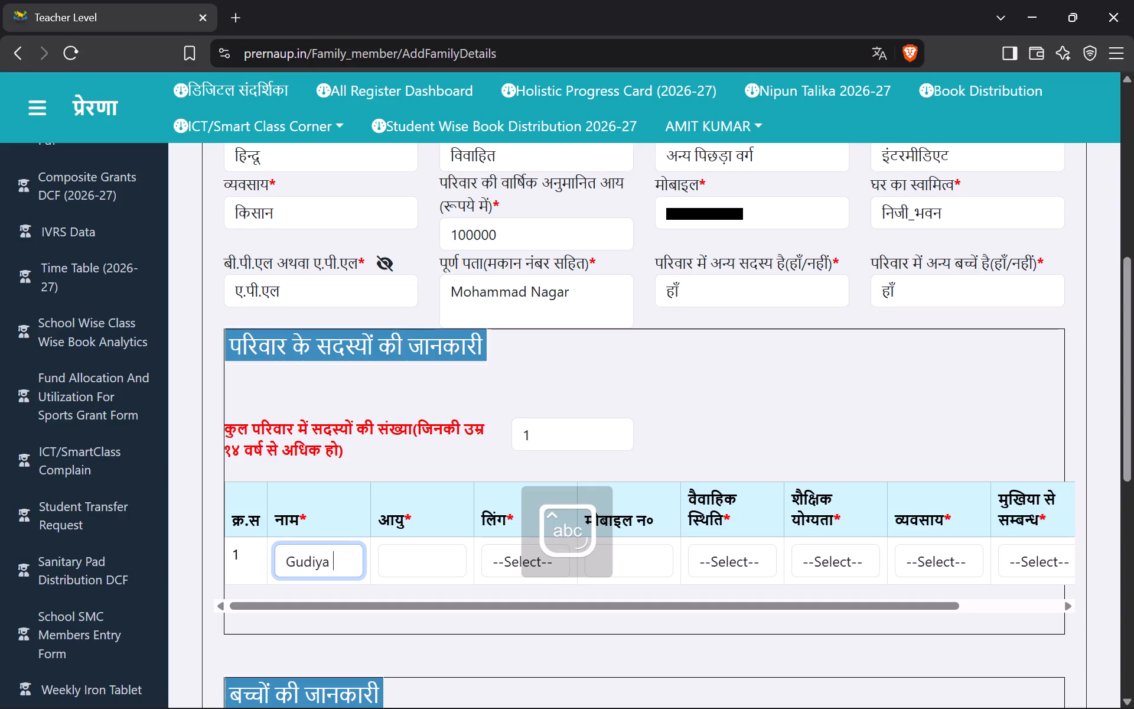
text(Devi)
click(382, 559)
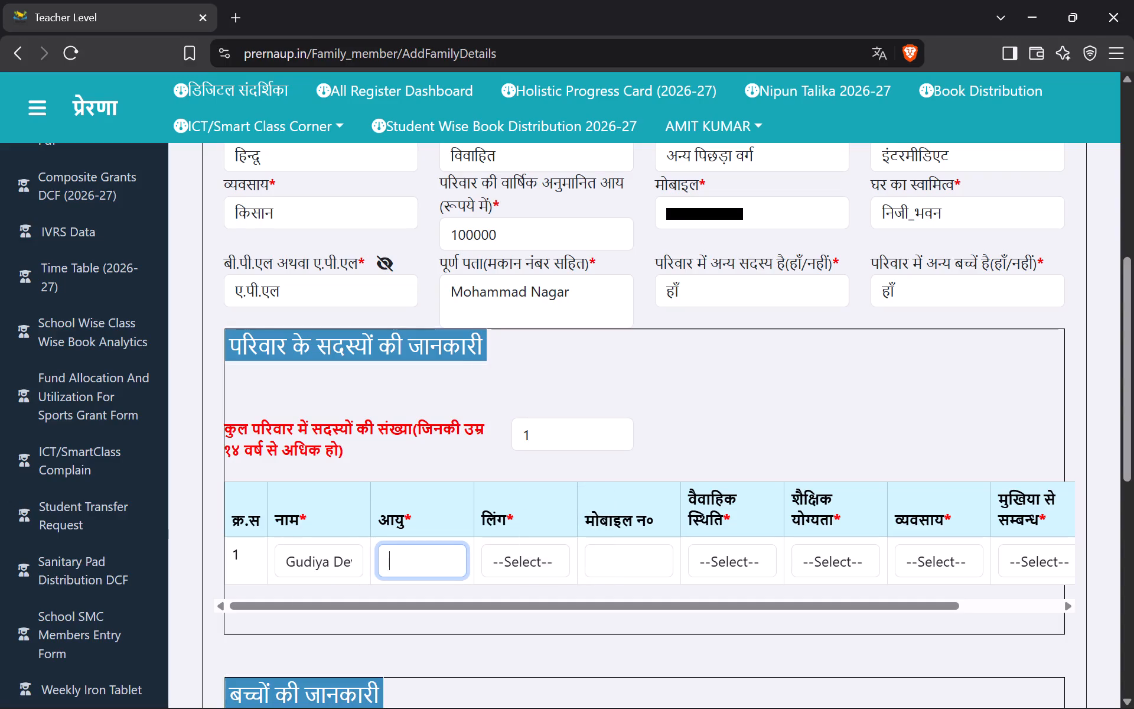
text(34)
click(477, 561)
click(540, 558)
click(516, 616)
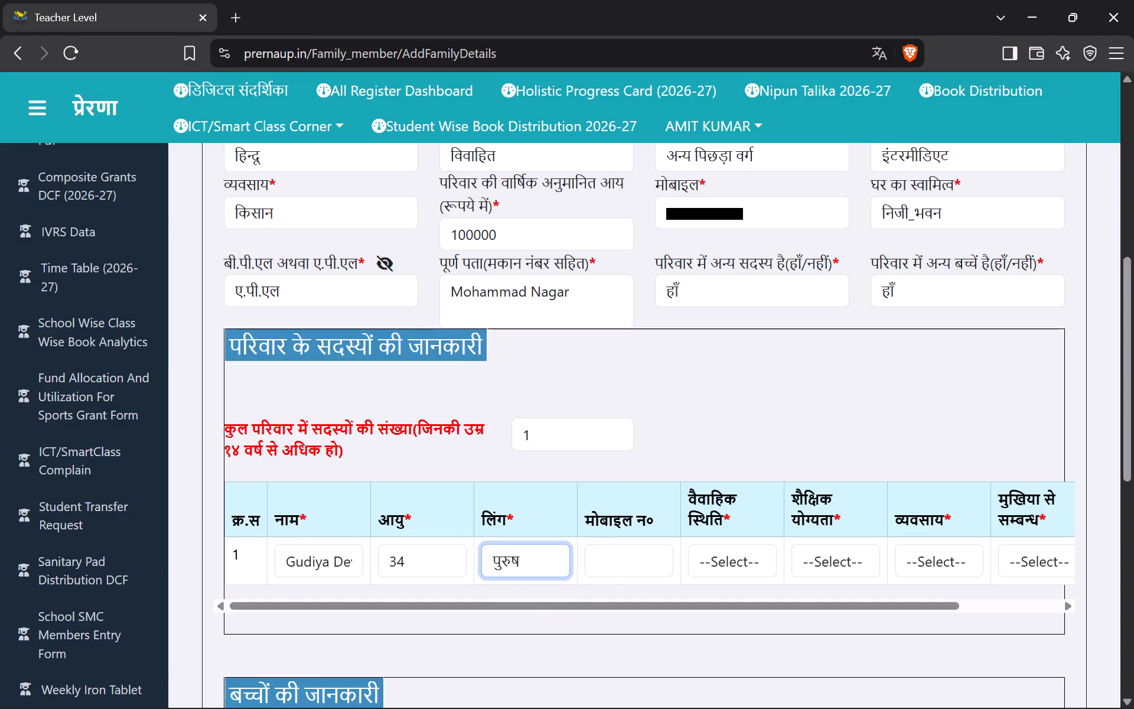
click(608, 560)
click(524, 566)
click(528, 645)
Set the member's marital status to विवाहित, education to इंटरमीडिएट, occupation to गृहणी and relation to the head to पत्नी.
click(719, 558)
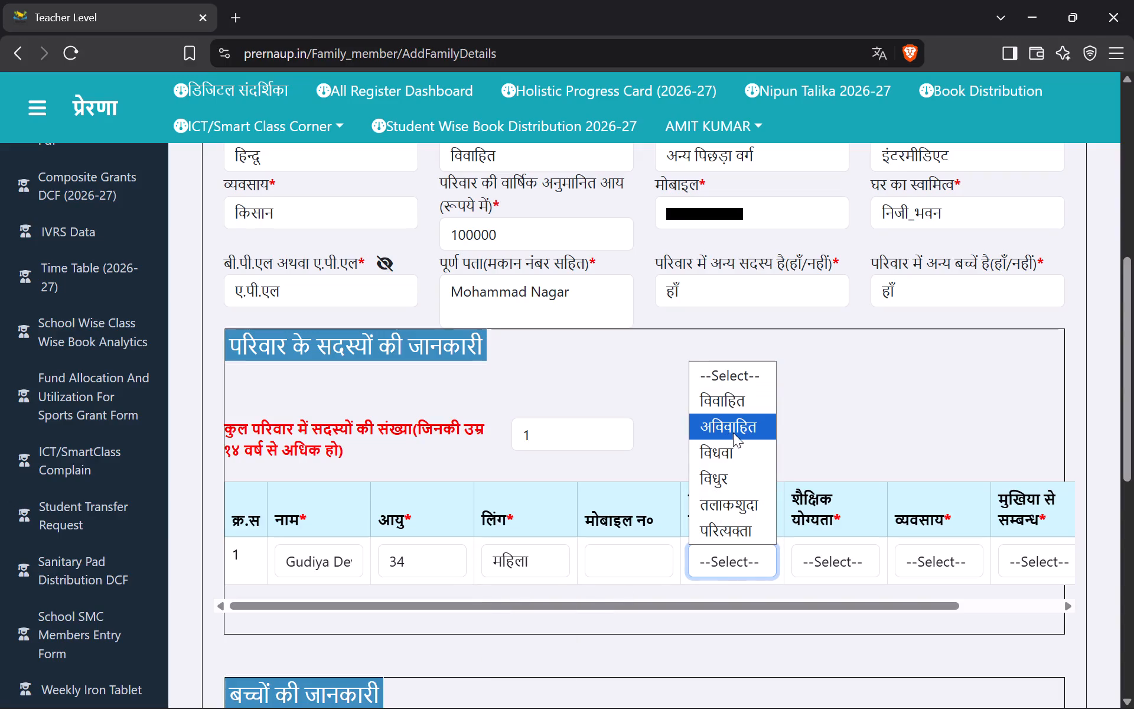
click(732, 407)
click(832, 563)
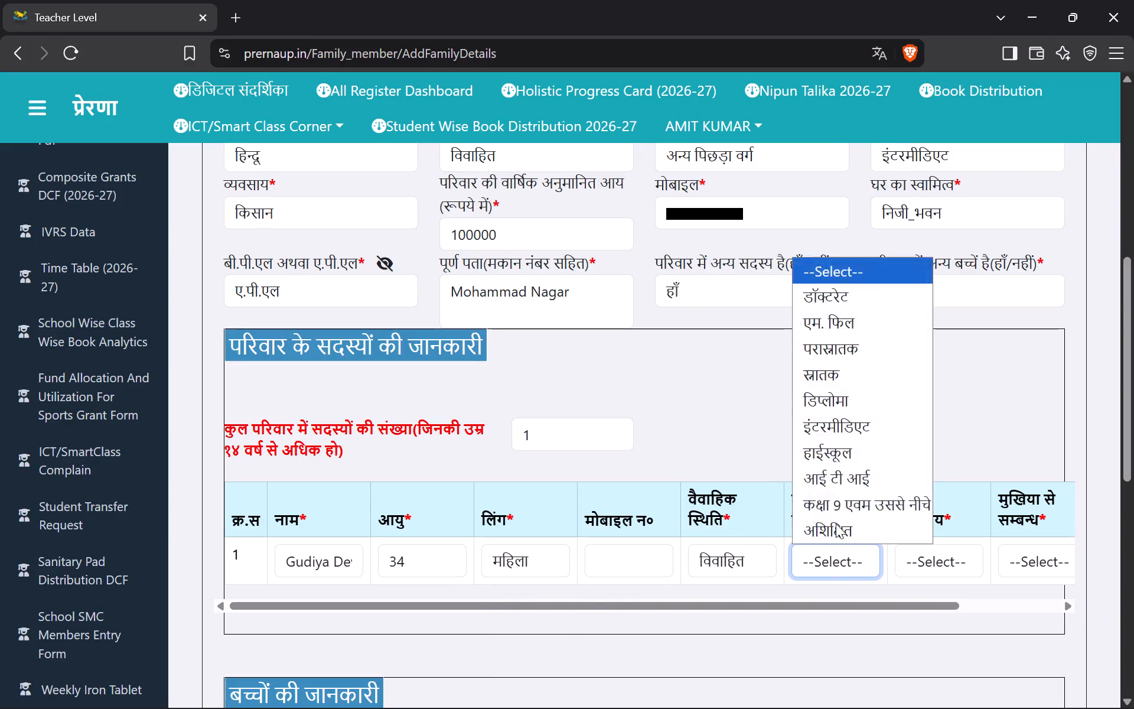
click(841, 438)
click(964, 567)
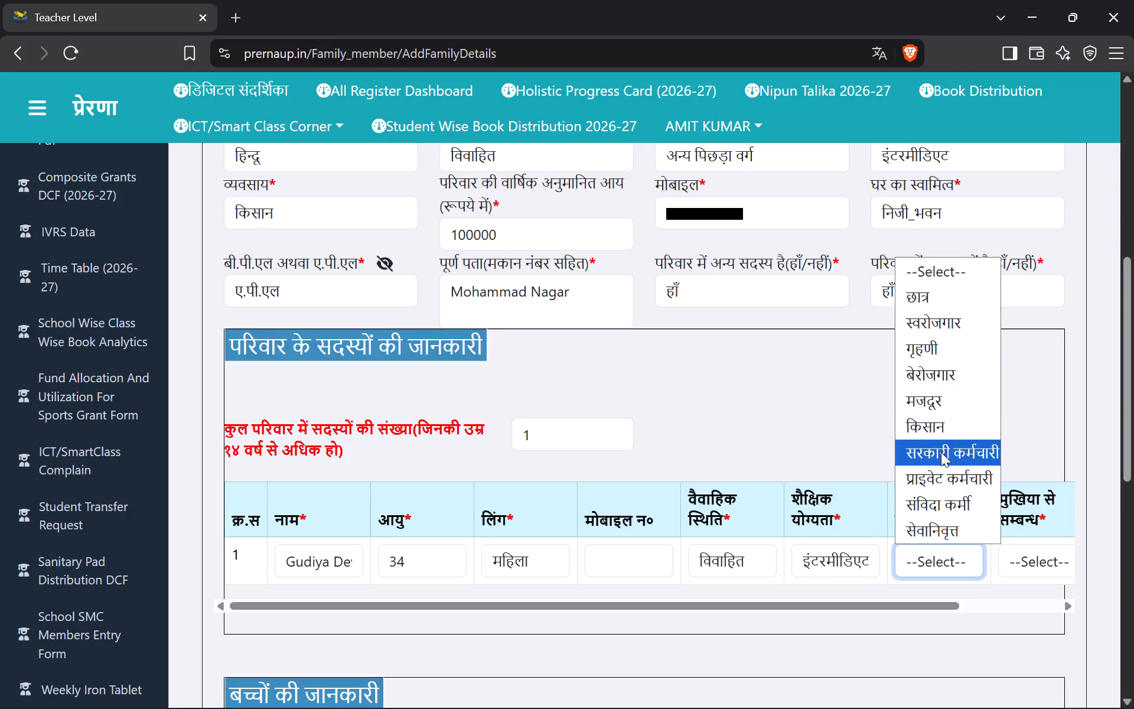
click(934, 355)
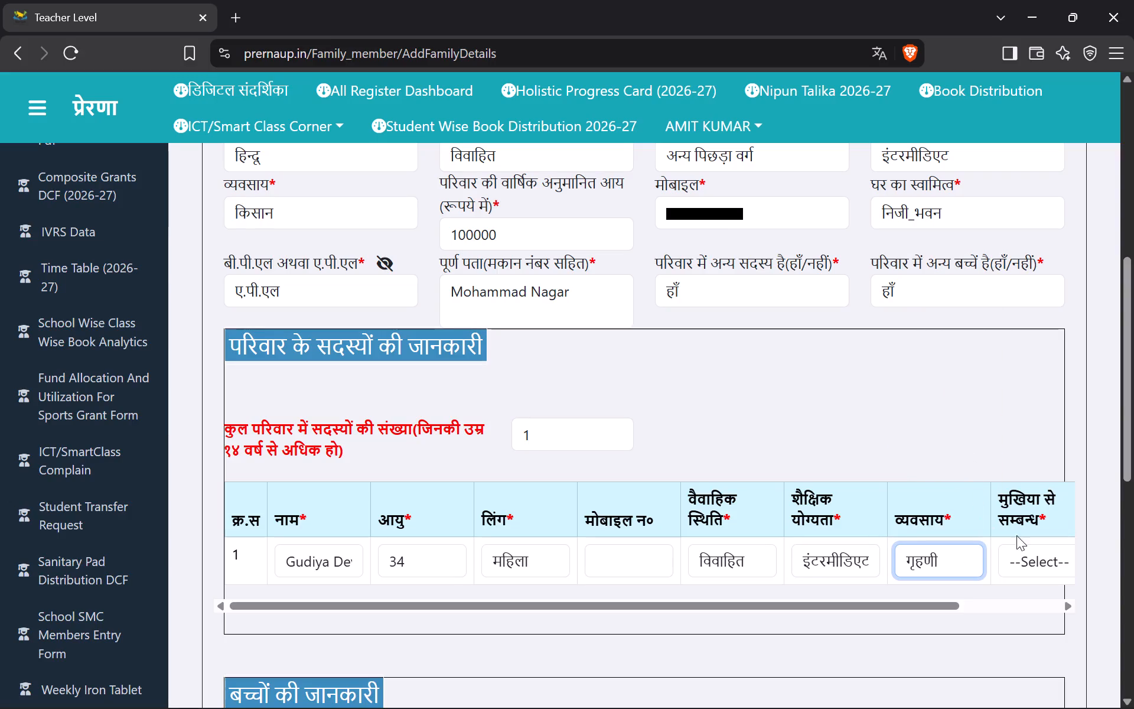
click(1017, 566)
click(1017, 425)
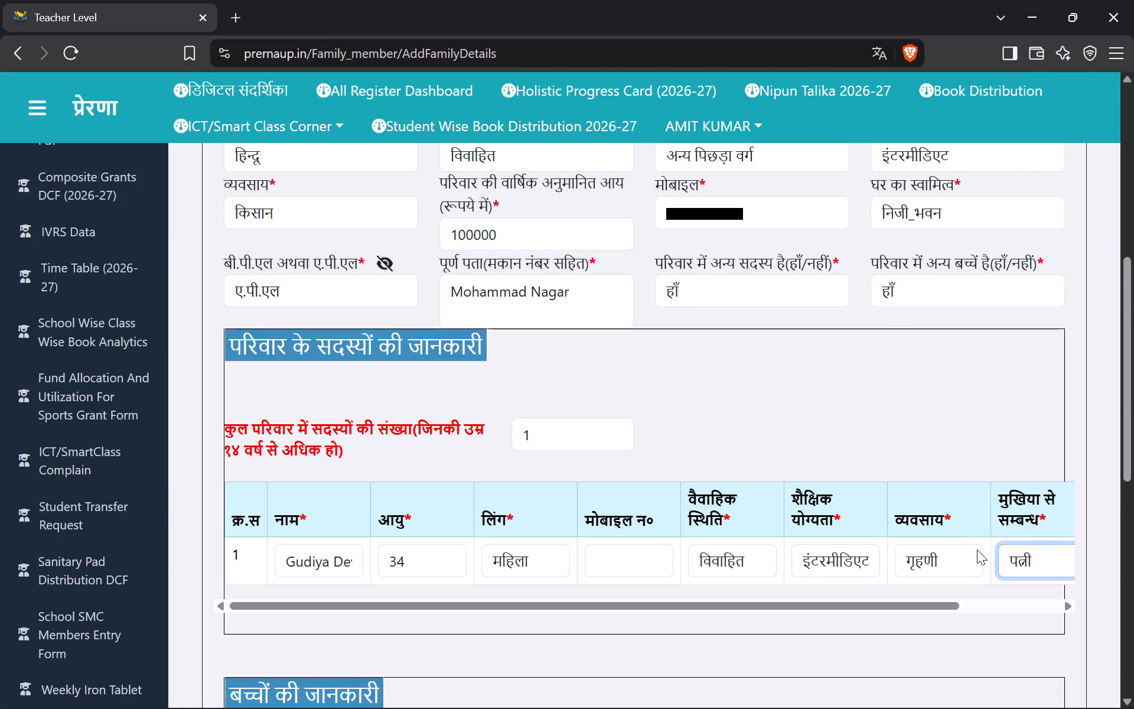
Set the number of children aged 0–14 in the household to 2.
drag(986, 602, 754, 626)
scroll(429, 473, down, 3)
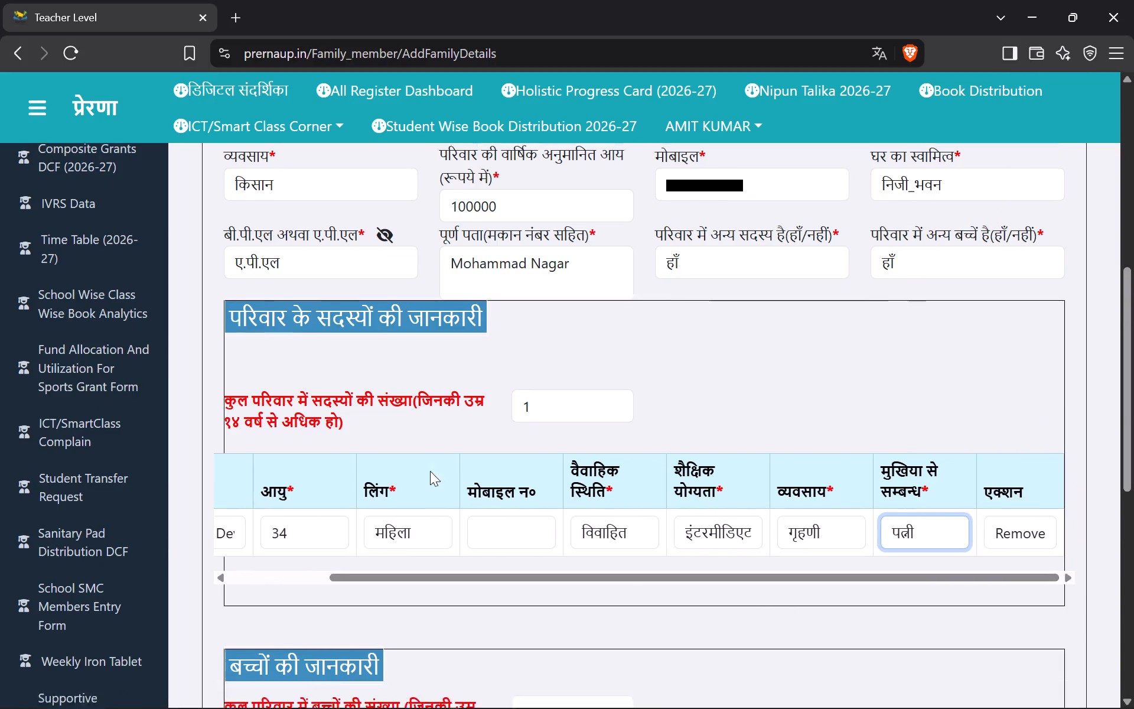
click(566, 476)
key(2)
click(498, 584)
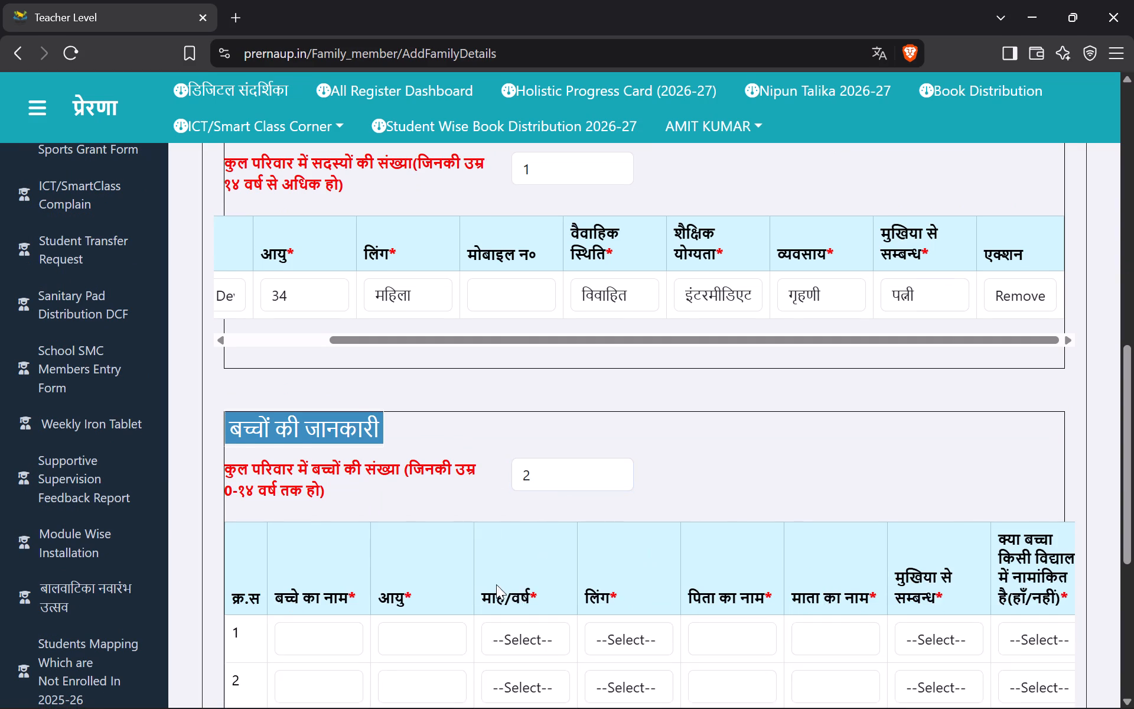
Enter the names of both children in the two rows of the children's table.
scroll(414, 597, down, 1)
click(330, 556)
scroll(331, 555, down, 1)
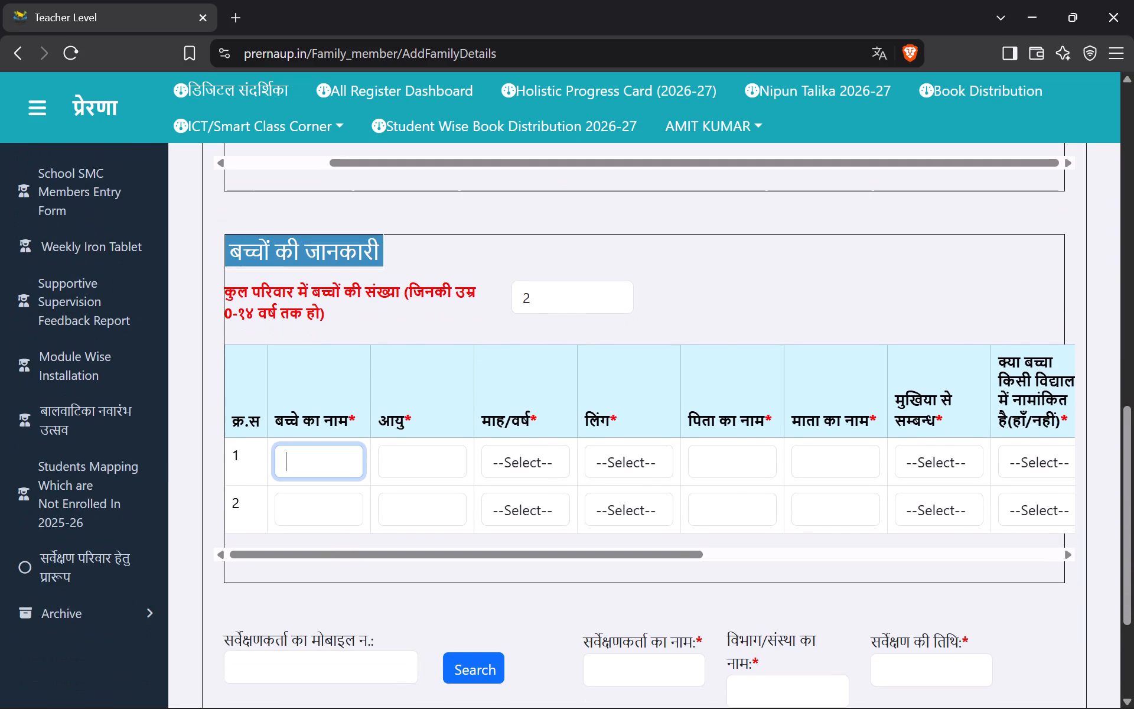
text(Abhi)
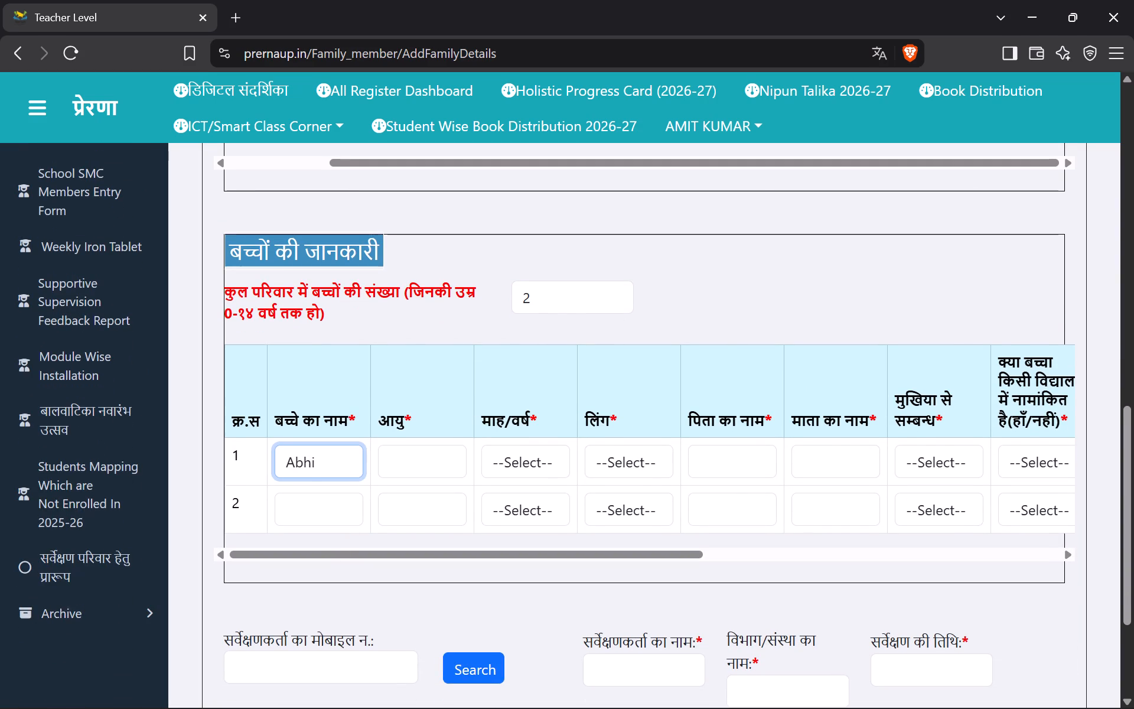
click(330, 512)
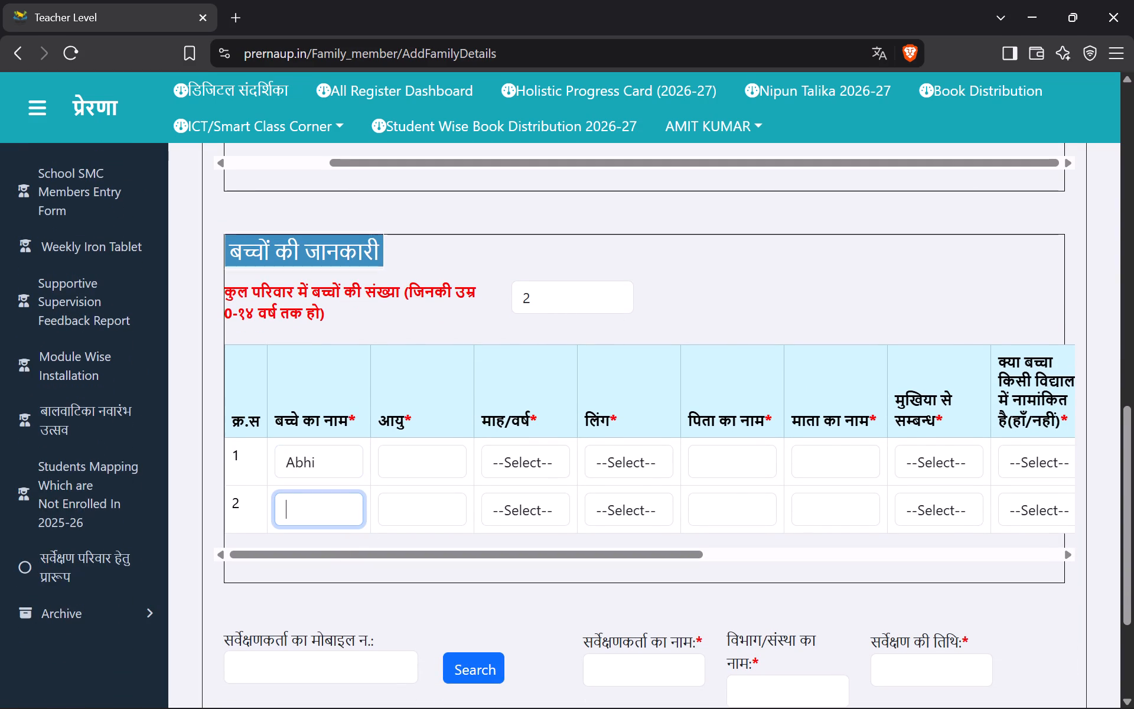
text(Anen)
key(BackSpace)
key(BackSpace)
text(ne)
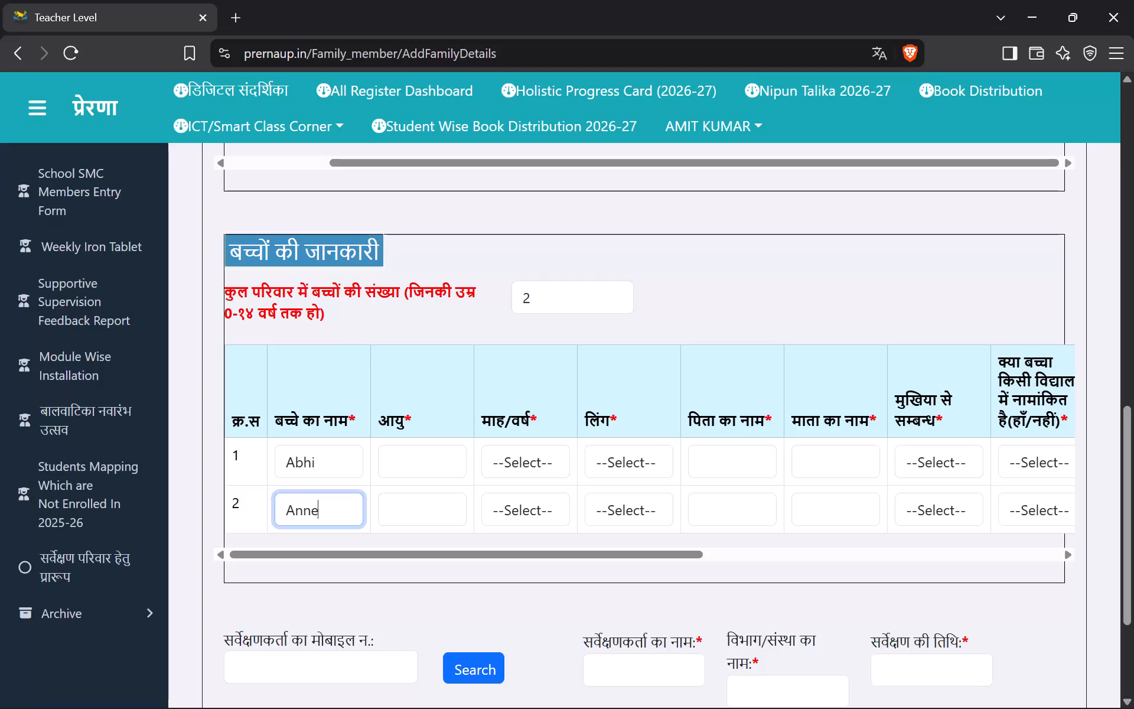
Set the first child's age to 7 and the second child's to 9, both in वर्ष.
click(389, 477)
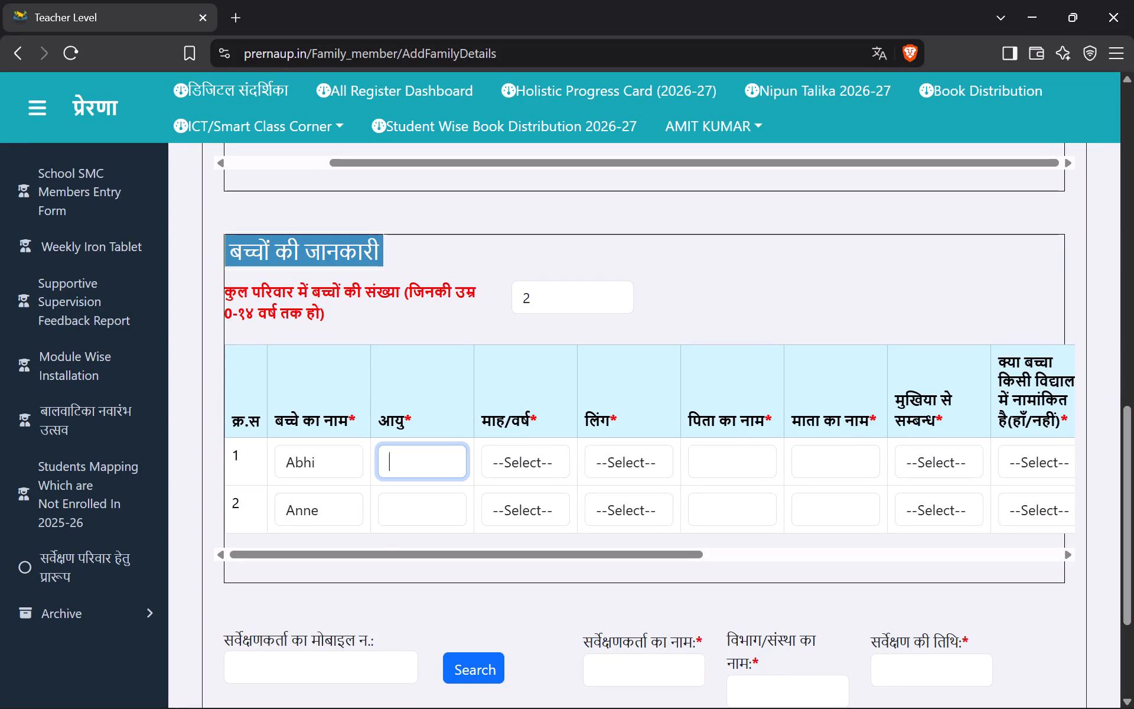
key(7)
click(430, 506)
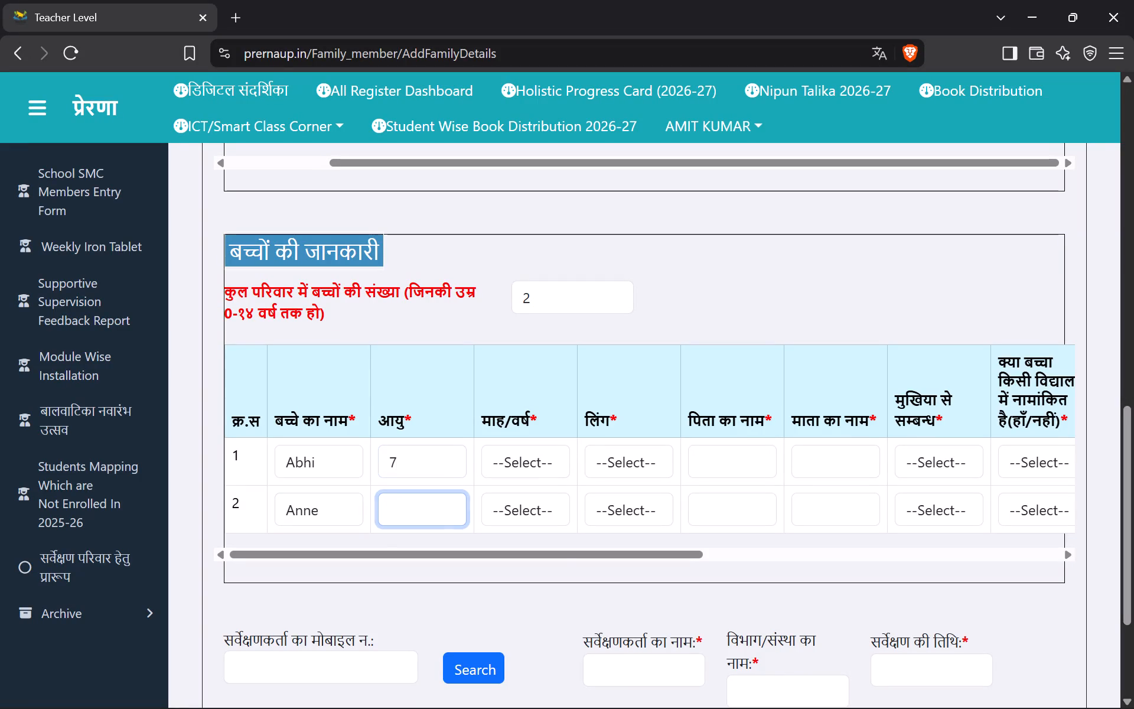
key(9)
click(531, 458)
click(517, 545)
click(526, 505)
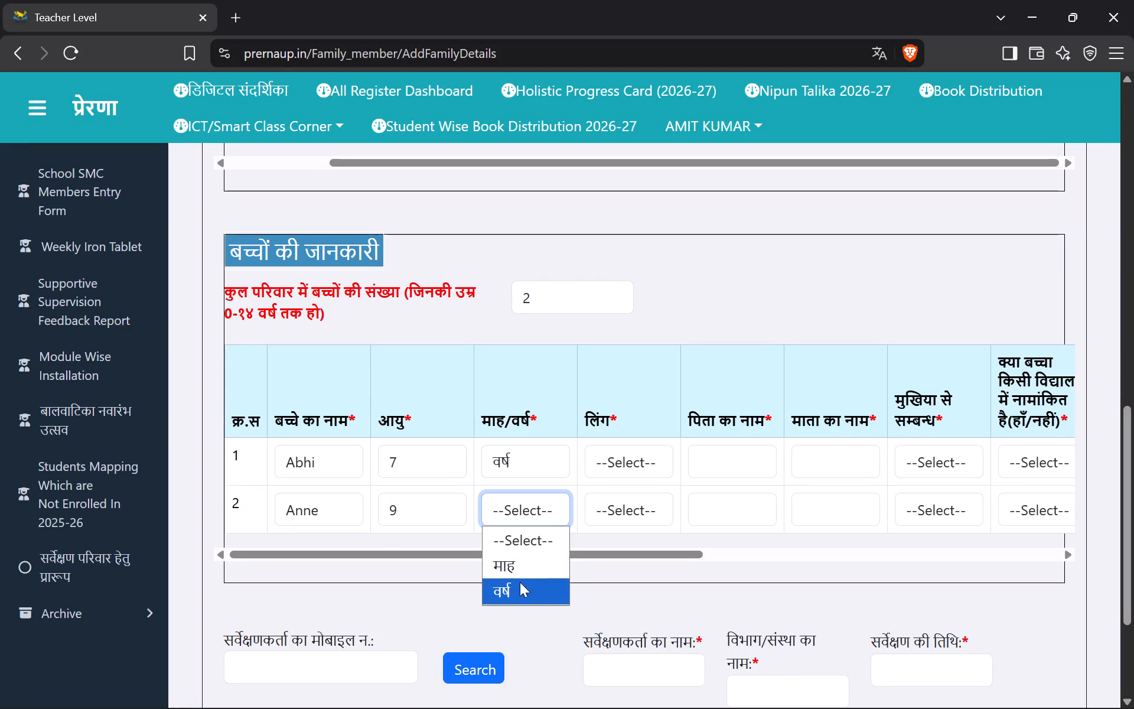
drag(519, 586, 518, 580)
Set the gender of both children to पुरुष.
click(607, 443)
click(611, 457)
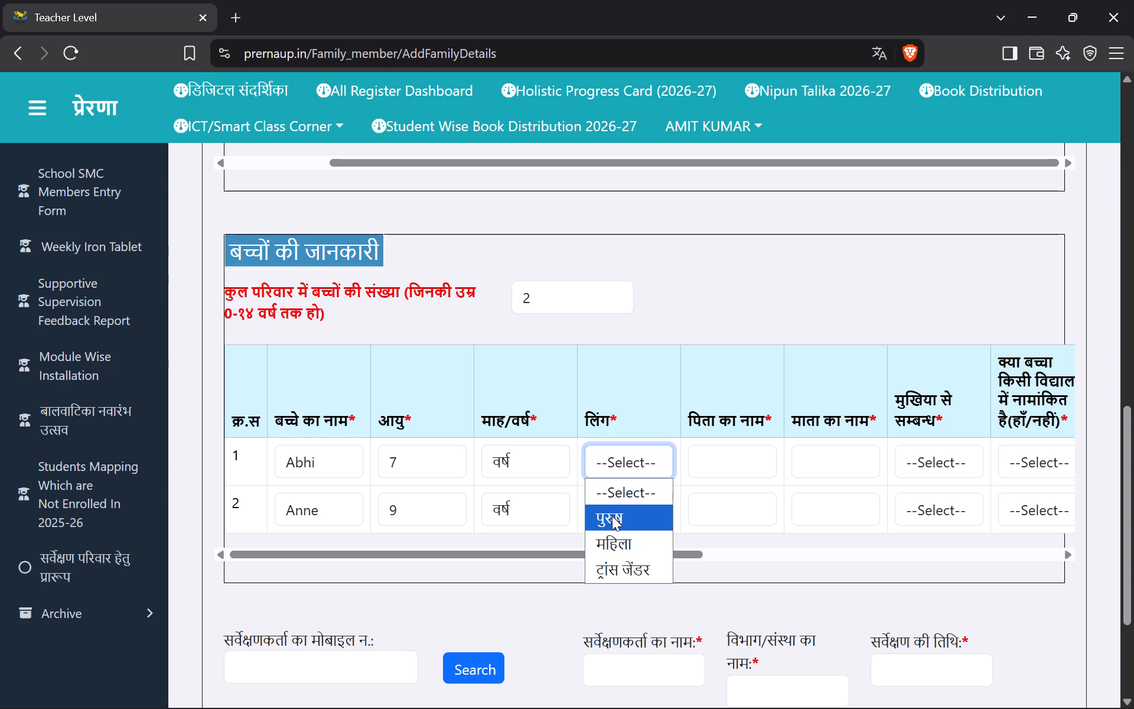
click(611, 516)
click(612, 497)
click(614, 554)
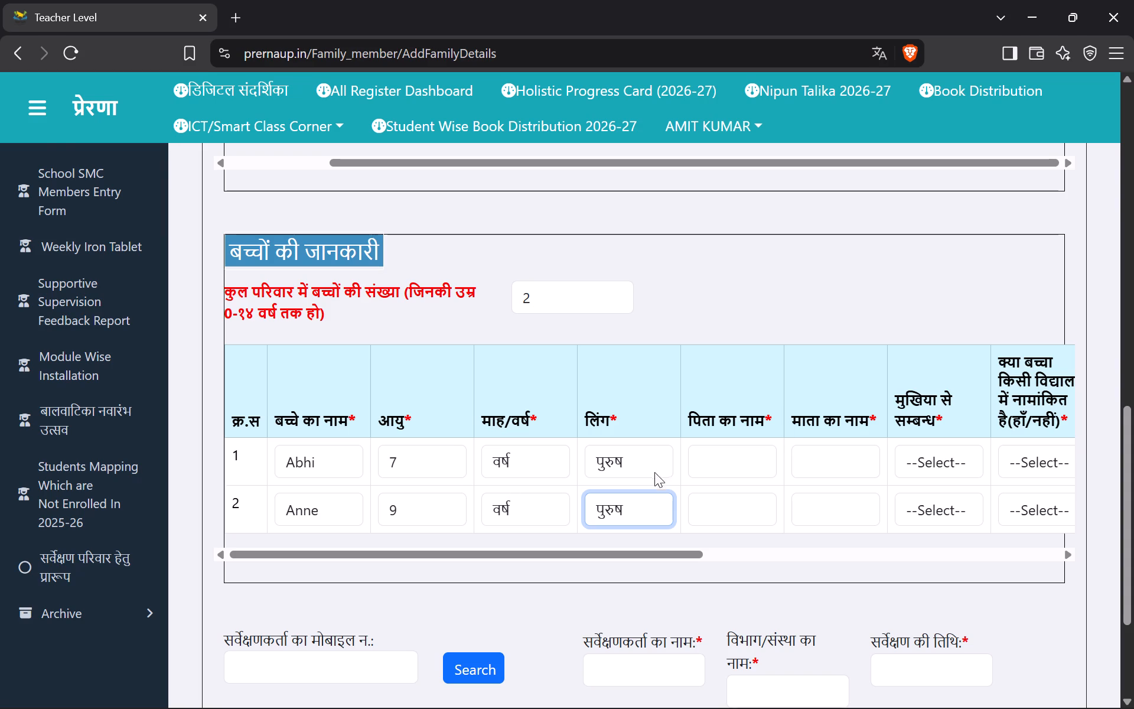
Copy the listed wife's name from the members table into the mother's name of both children.
scroll(648, 472, up, 4)
click(257, 494)
drag(257, 515, 257, 515)
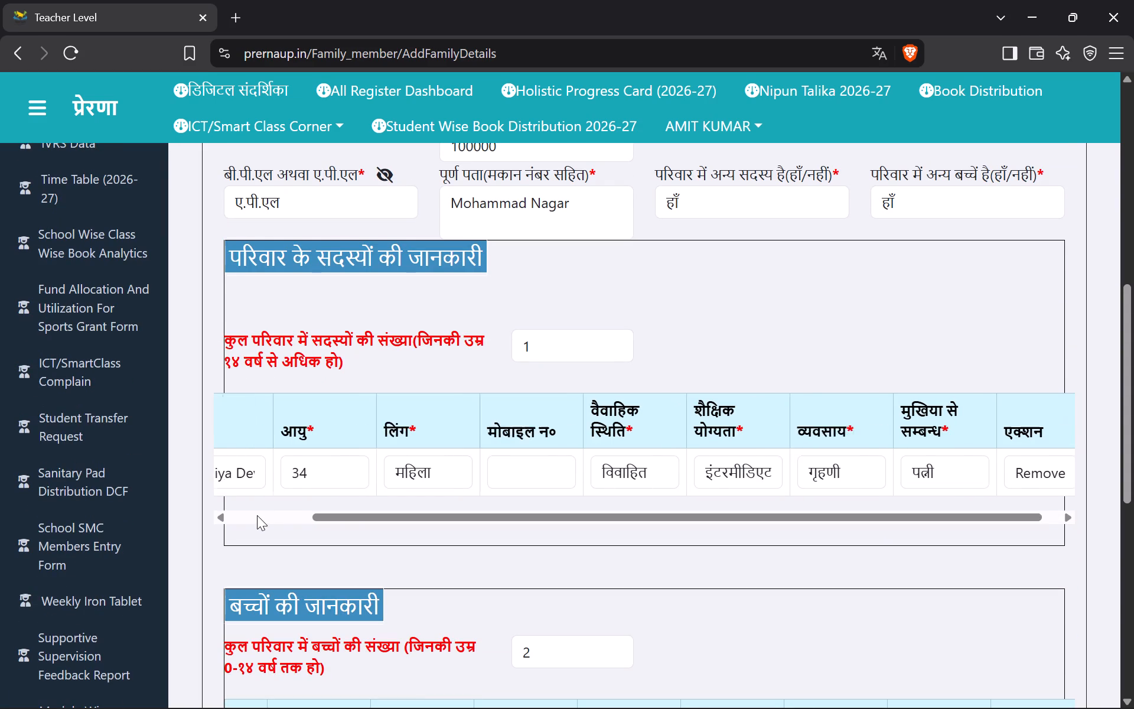
drag(257, 515, 232, 516)
click(335, 480)
key(ctrl+a)
key(ctrl+c)
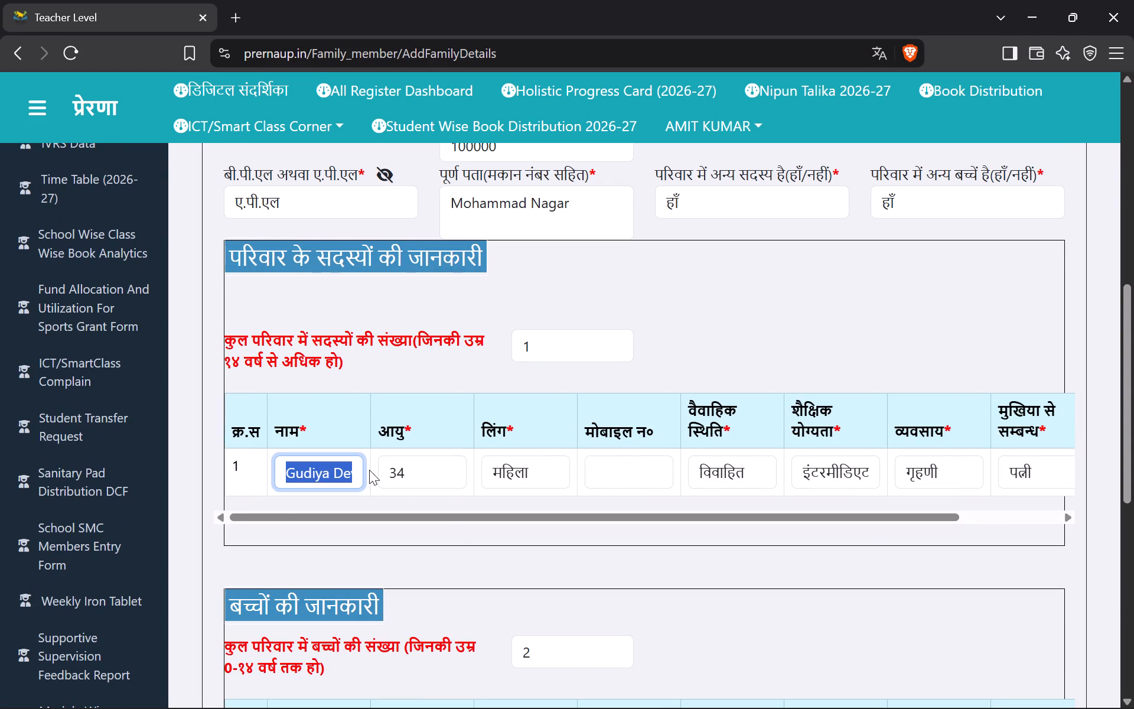
scroll(460, 531, down, 5)
click(838, 367)
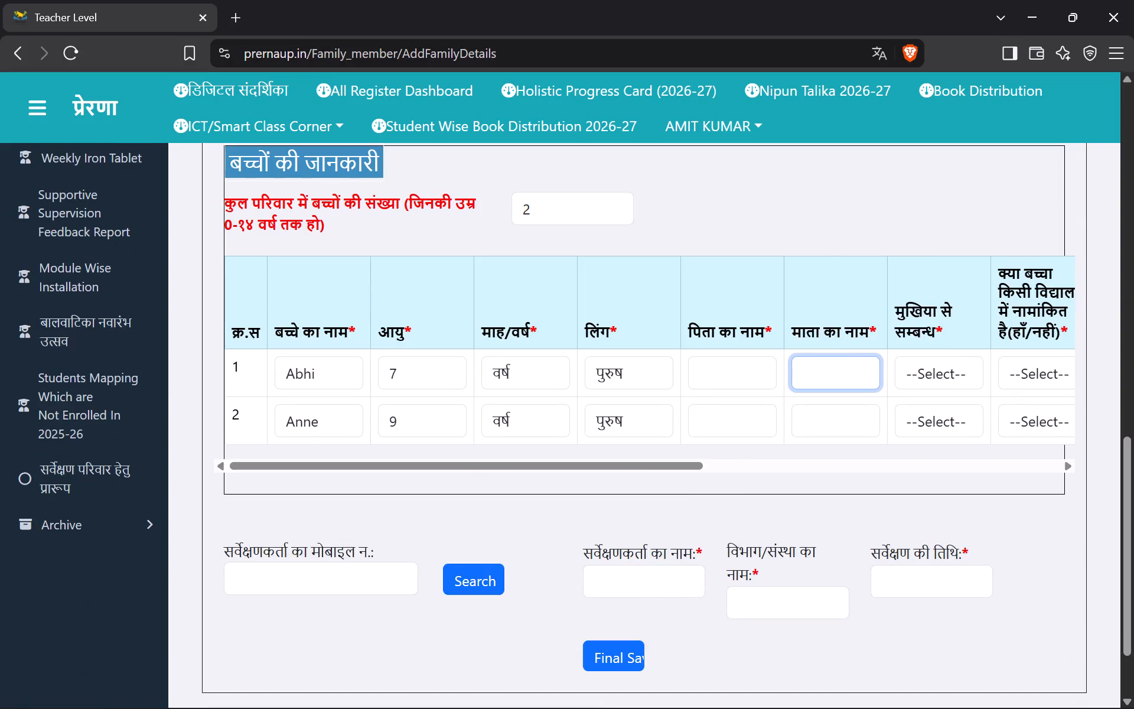
key(ctrl+v)
ctrl+click(846, 426)
key(ctrl+v)
Copy the family head's name into the father's name of both children.
scroll(691, 390, up, 6)
scroll(535, 355, up, 3)
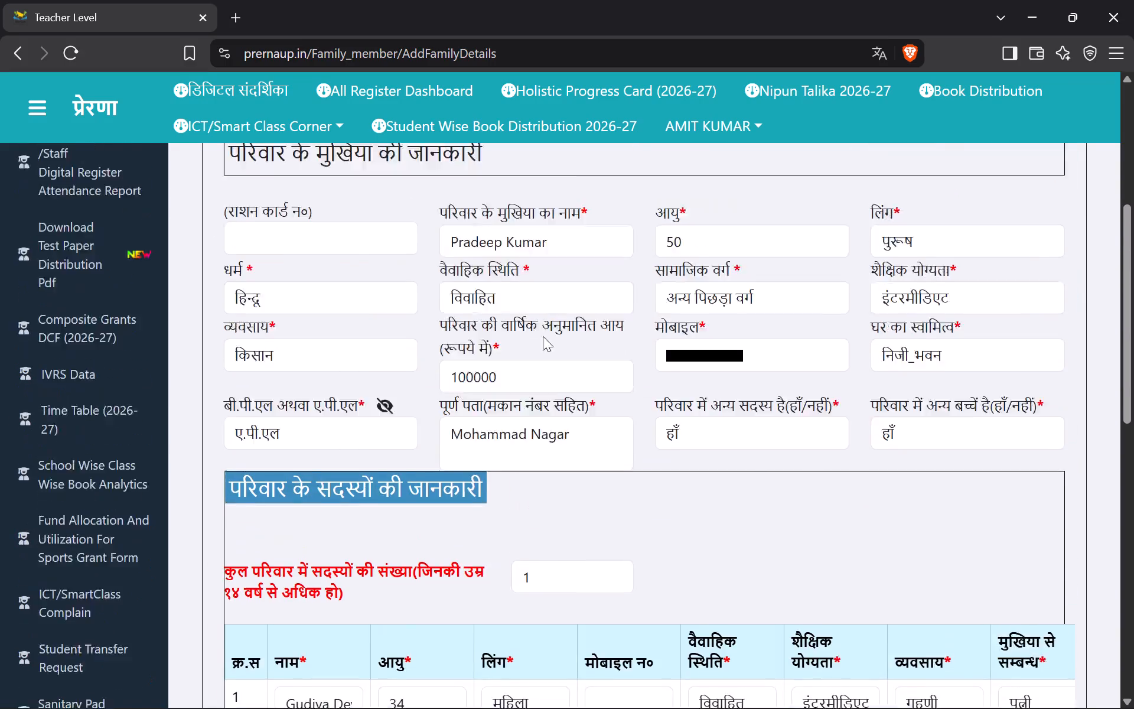
click(549, 353)
key(ctrl+a)
key(ctrl+c)
scroll(588, 363, down, 6)
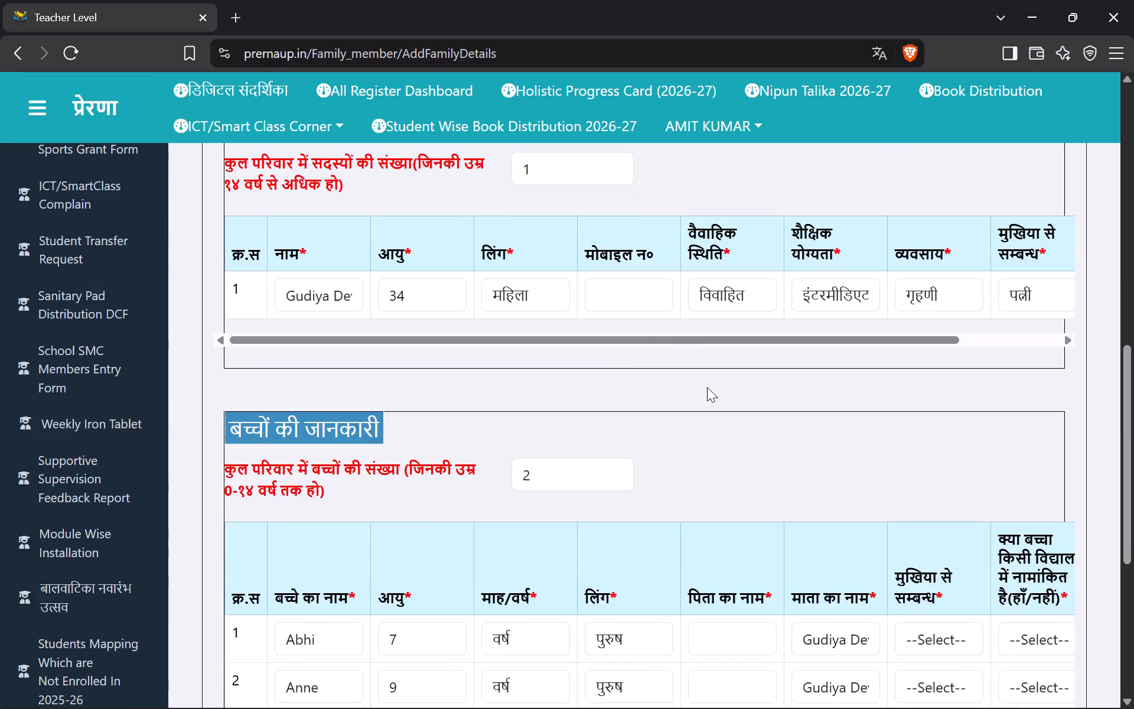
scroll(774, 596, down, 2)
click(706, 441)
click(734, 483)
click(731, 469)
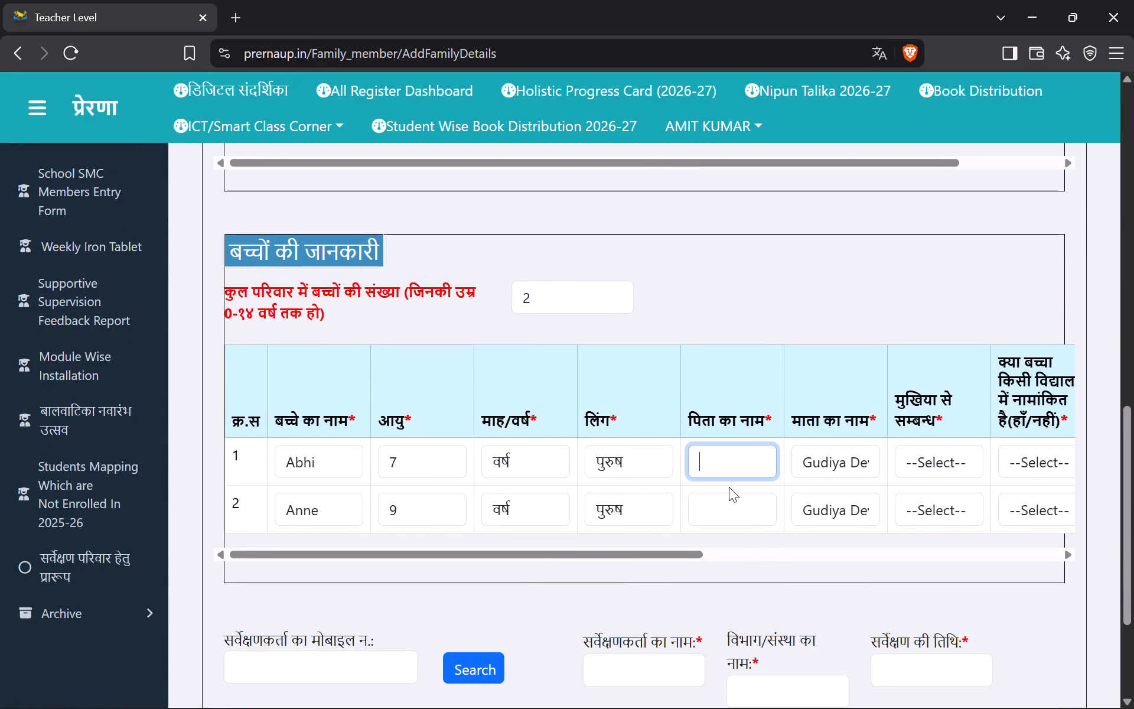
key(ctrl+v)
ctrl+click(727, 515)
key(ctrl+v)
Set both children's relation to the head to पुत्र.
click(957, 468)
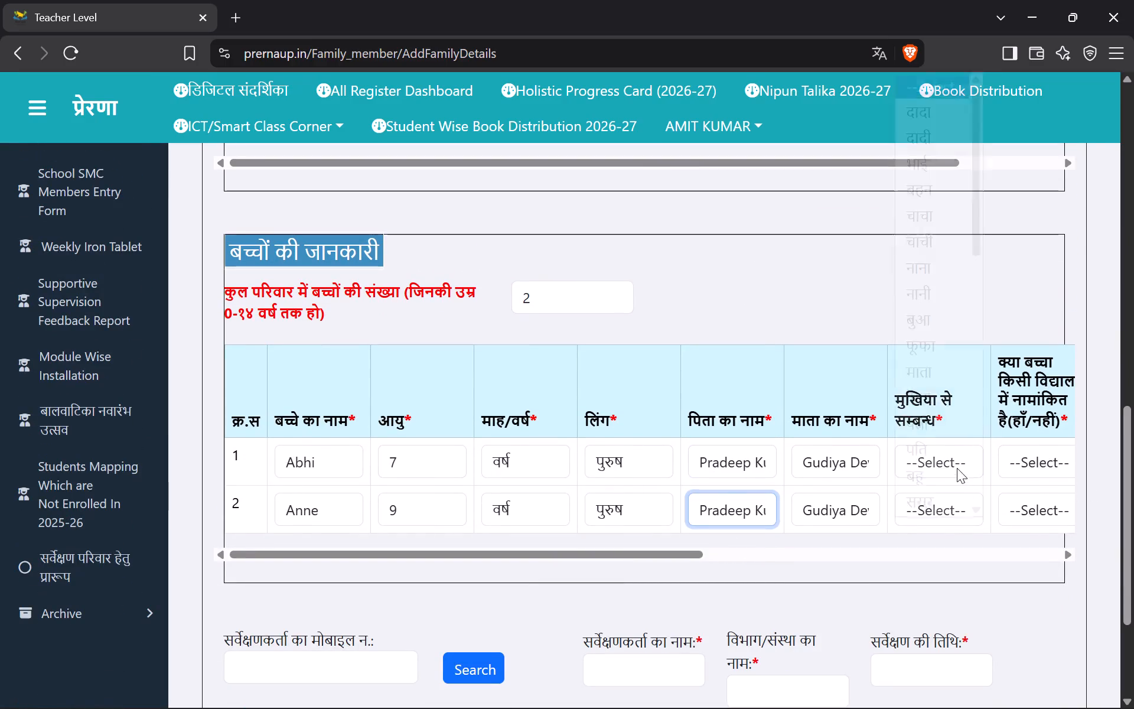
scroll(927, 453, down, 6)
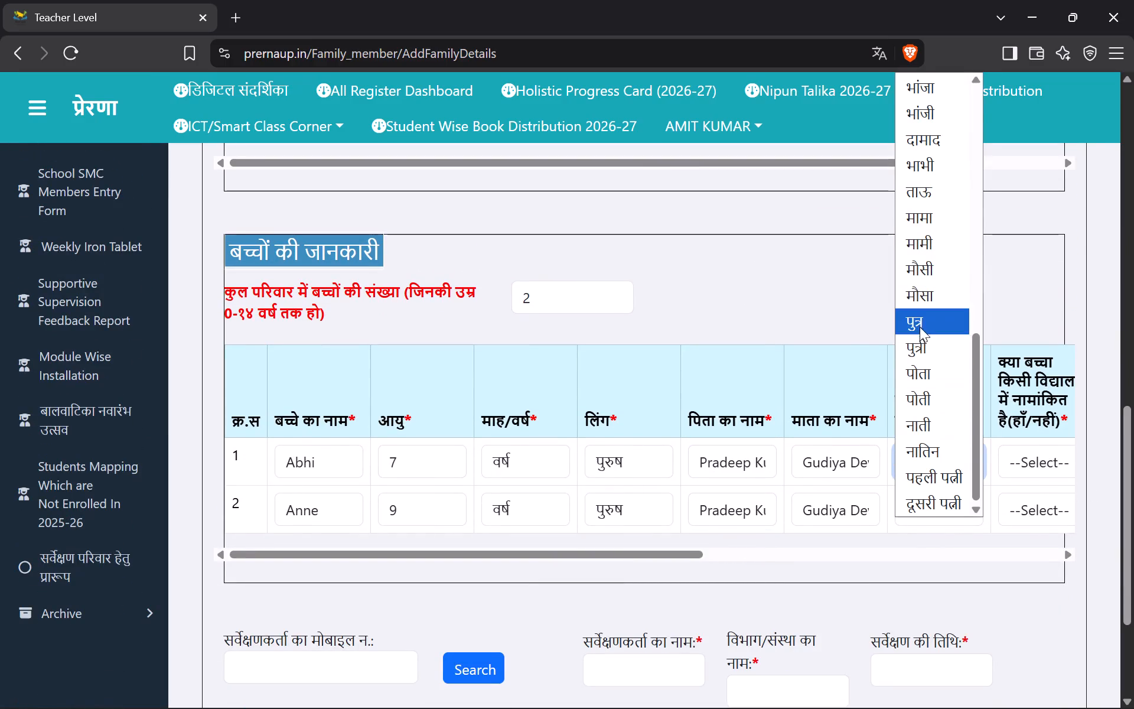
click(920, 324)
click(923, 518)
scroll(915, 418, down, 9)
click(908, 376)
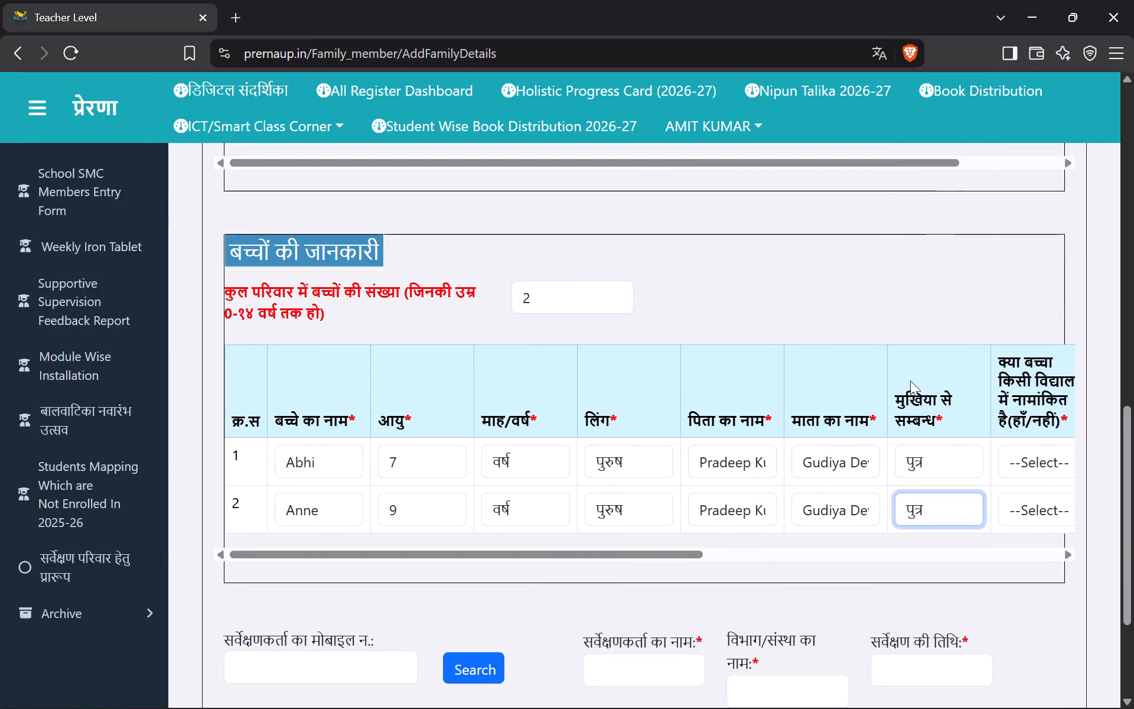
Answer हाँ for school enrolment for both children.
click(1008, 463)
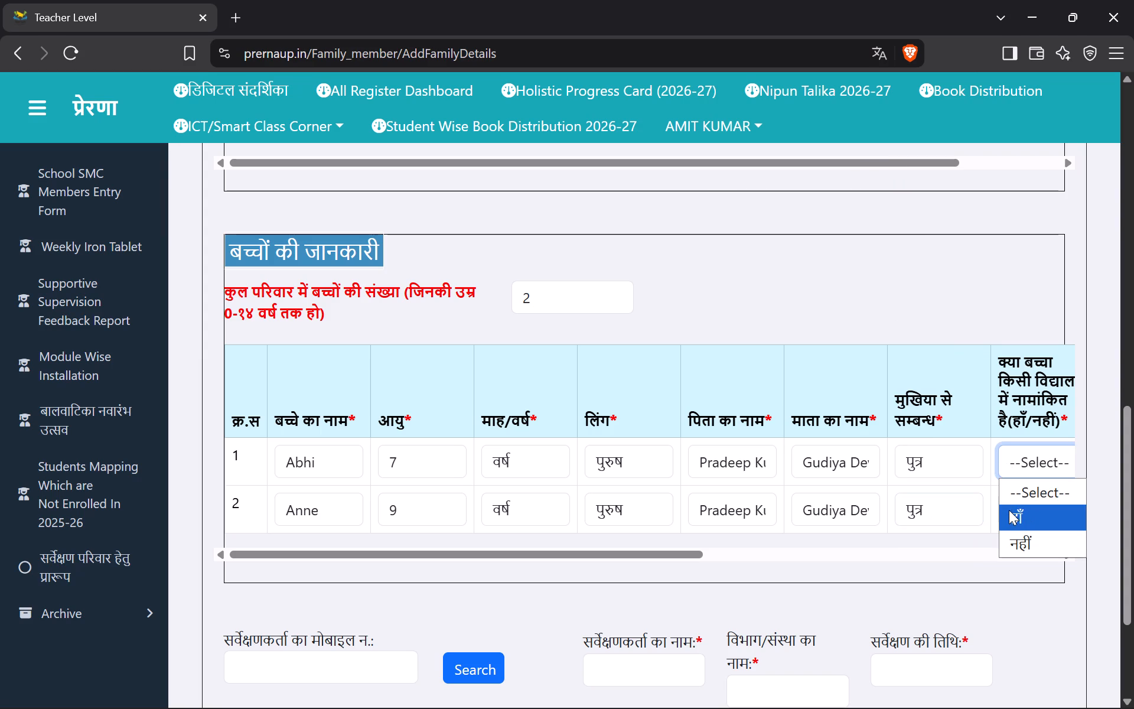
double_click(1008, 509)
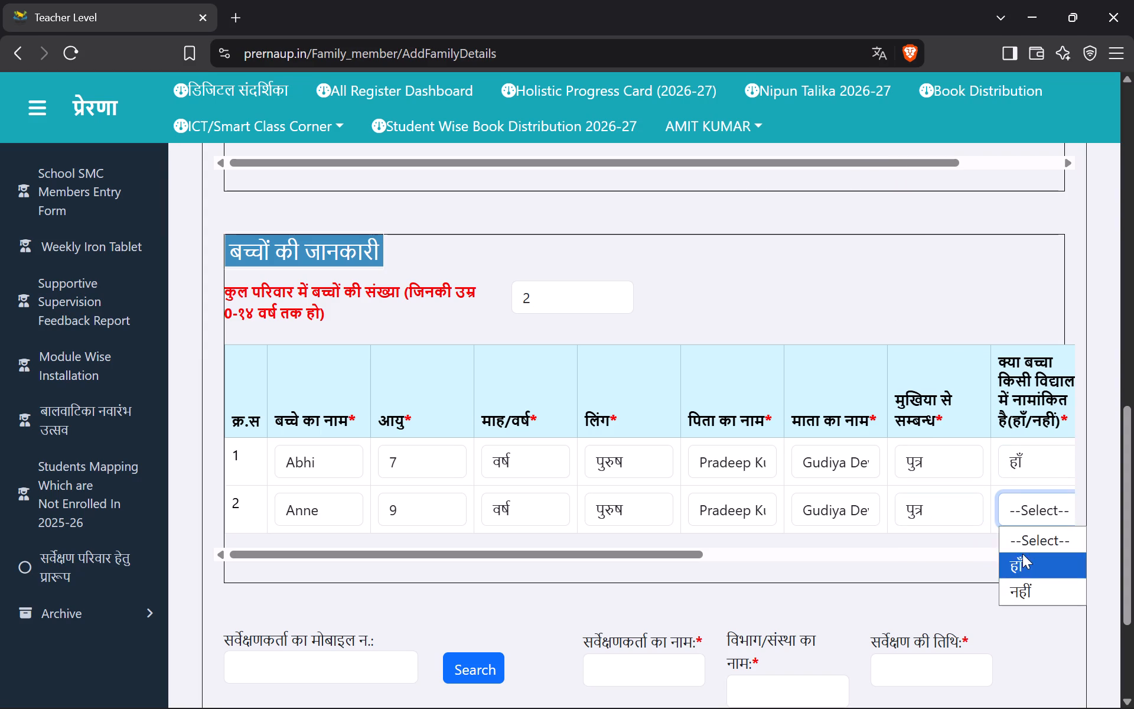
click(1022, 554)
Set the first child's class to कक्षा -3 and the second child's class to कक्षा -4.
drag(885, 554, 1001, 551)
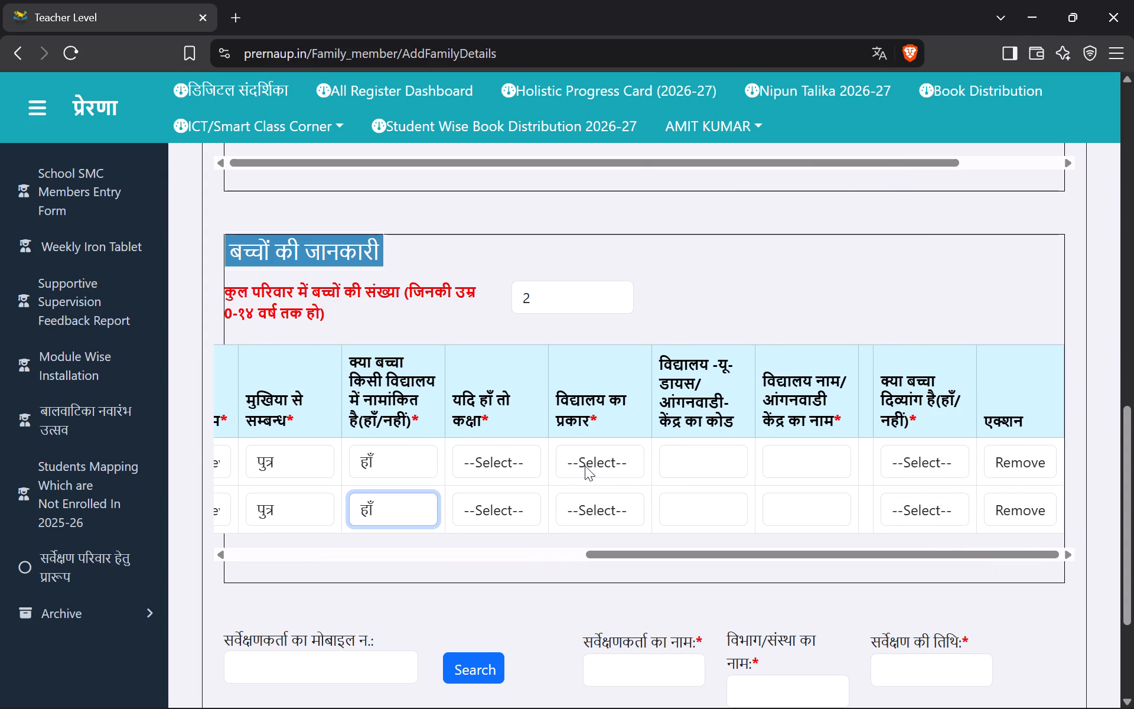
click(514, 469)
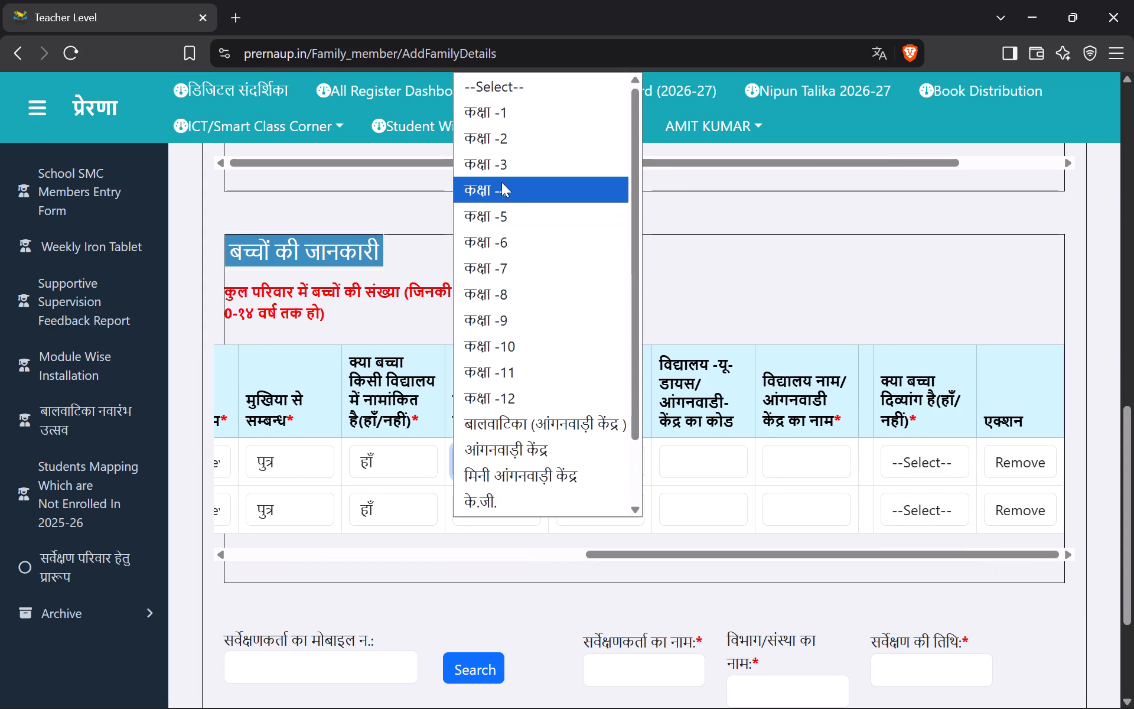
click(502, 168)
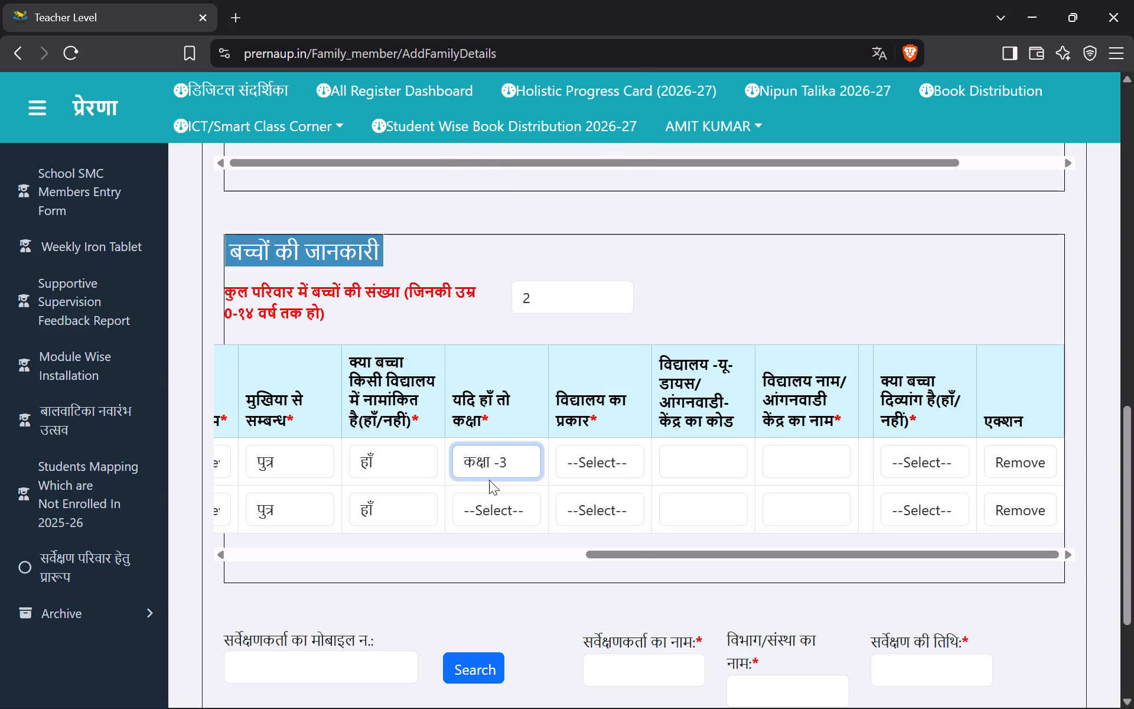
click(484, 509)
click(494, 191)
Set the school type to प्राइवेट विद्यालय for both children.
click(595, 466)
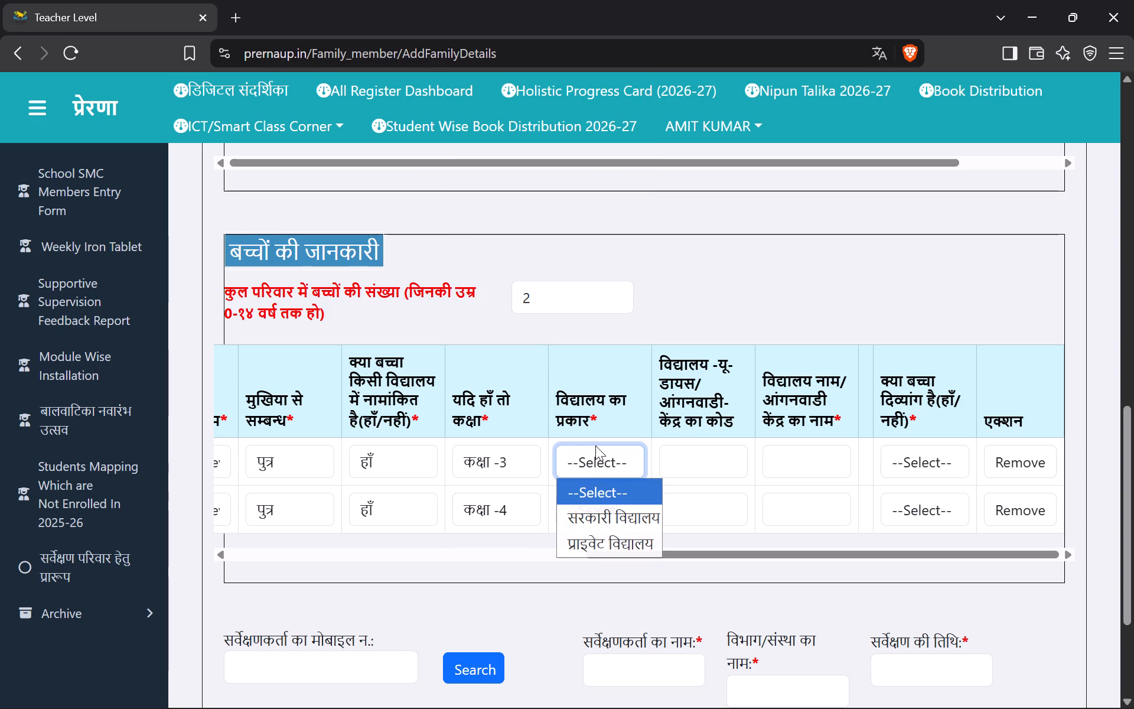
click(579, 542)
click(584, 508)
click(589, 593)
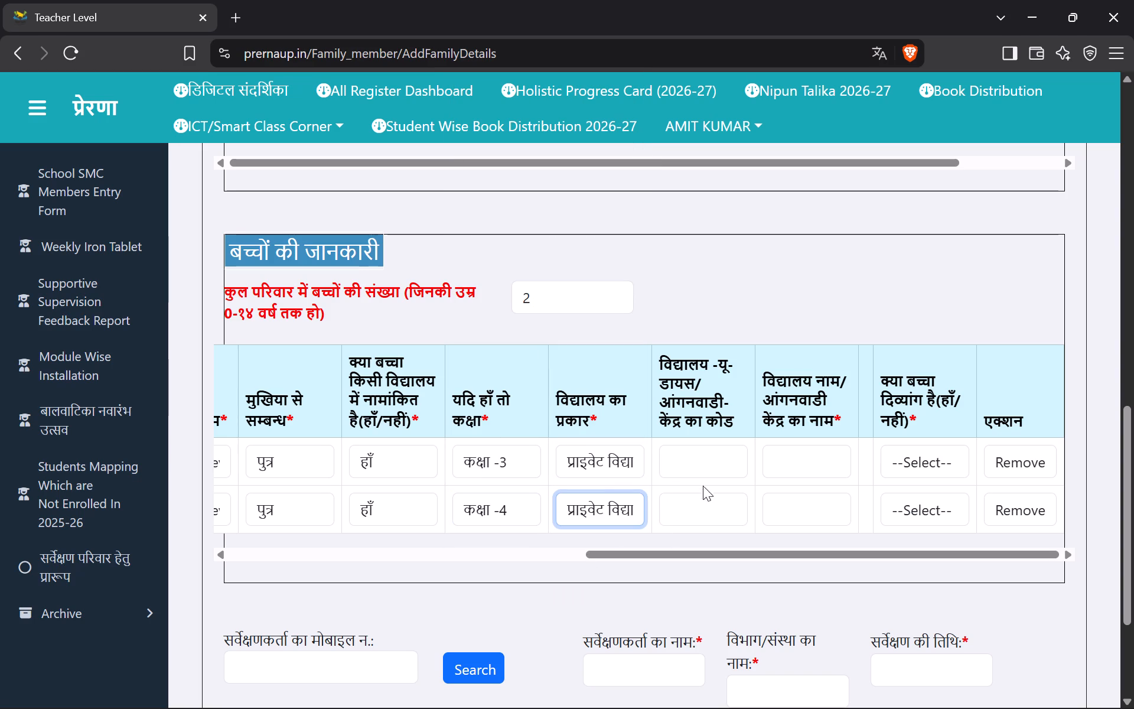
Enter Saraswati Shishu Mandir as the school name for the first child and copy it to the second child.
click(794, 465)
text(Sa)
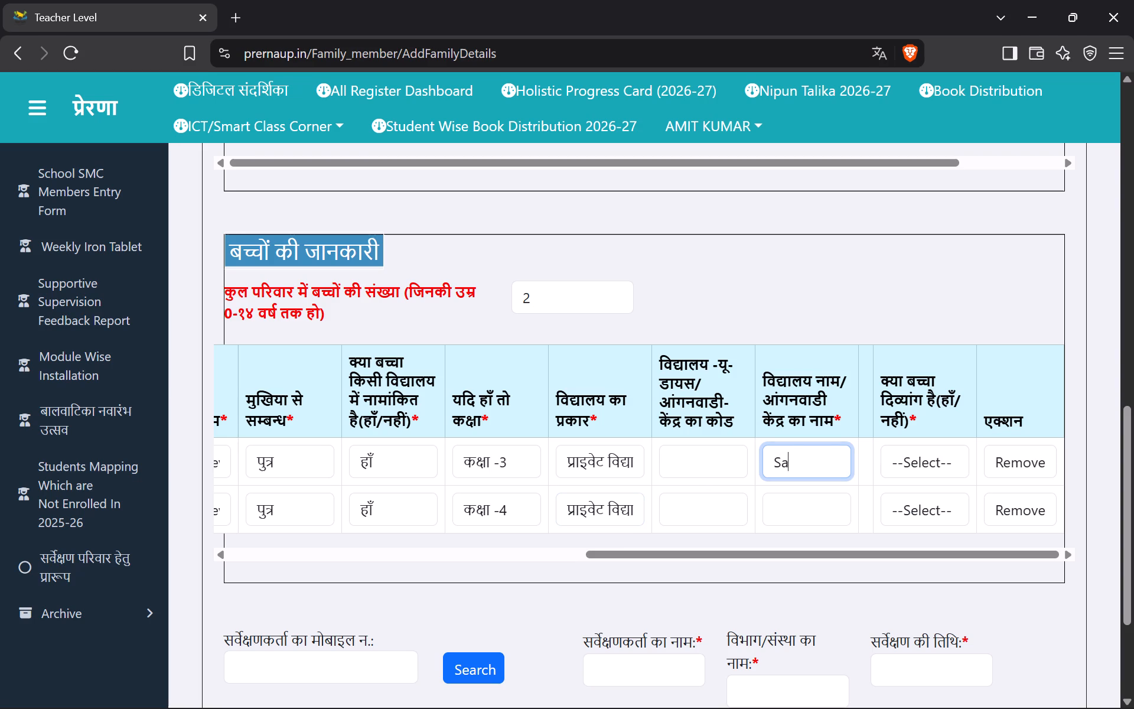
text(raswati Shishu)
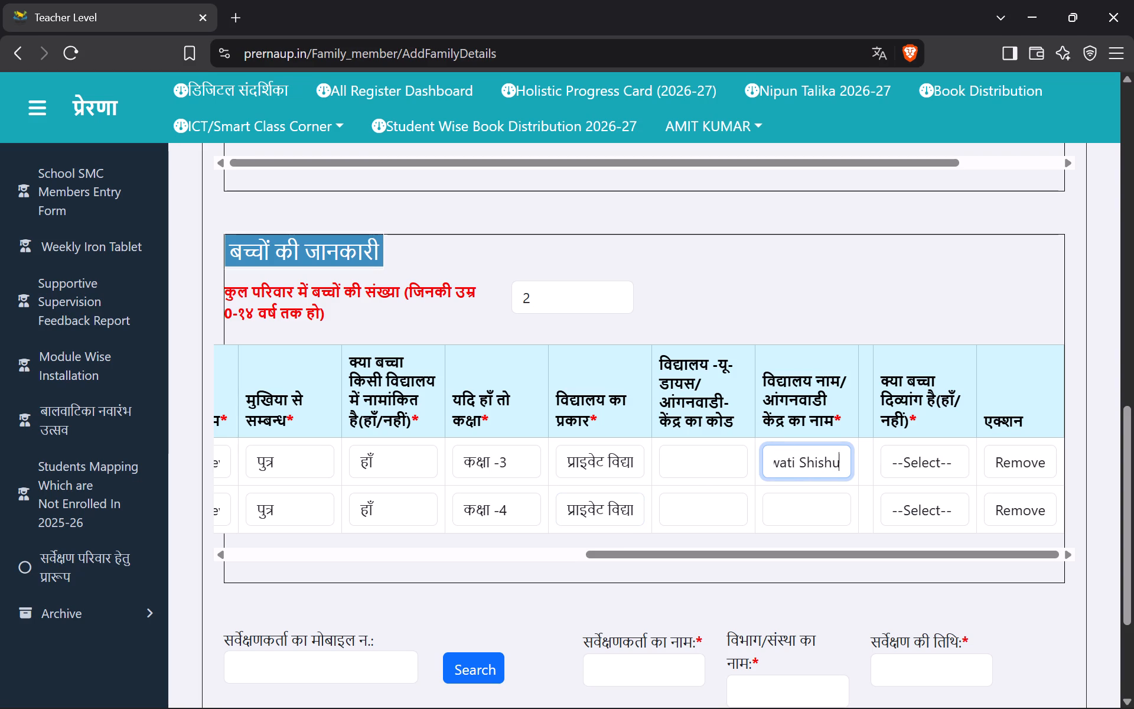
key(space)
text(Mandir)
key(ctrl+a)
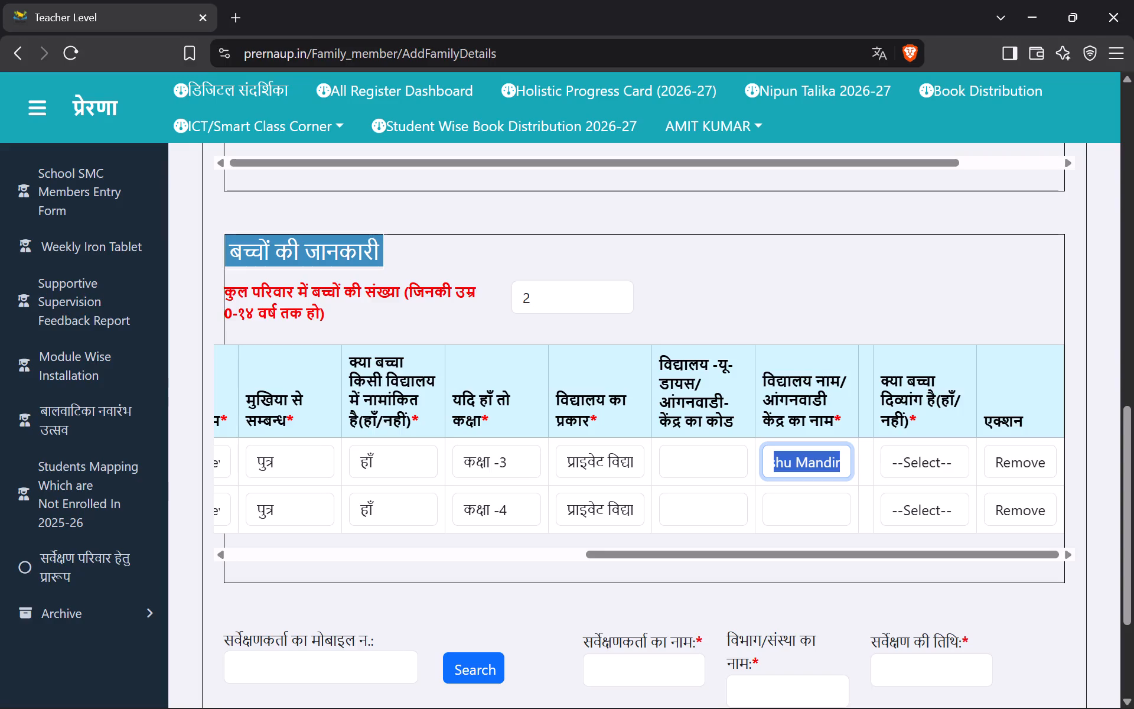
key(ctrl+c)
ctrl+click(820, 515)
key(ctrl+v)
Answer नहीं to the disability question (दिव्यांग) for both children.
click(907, 467)
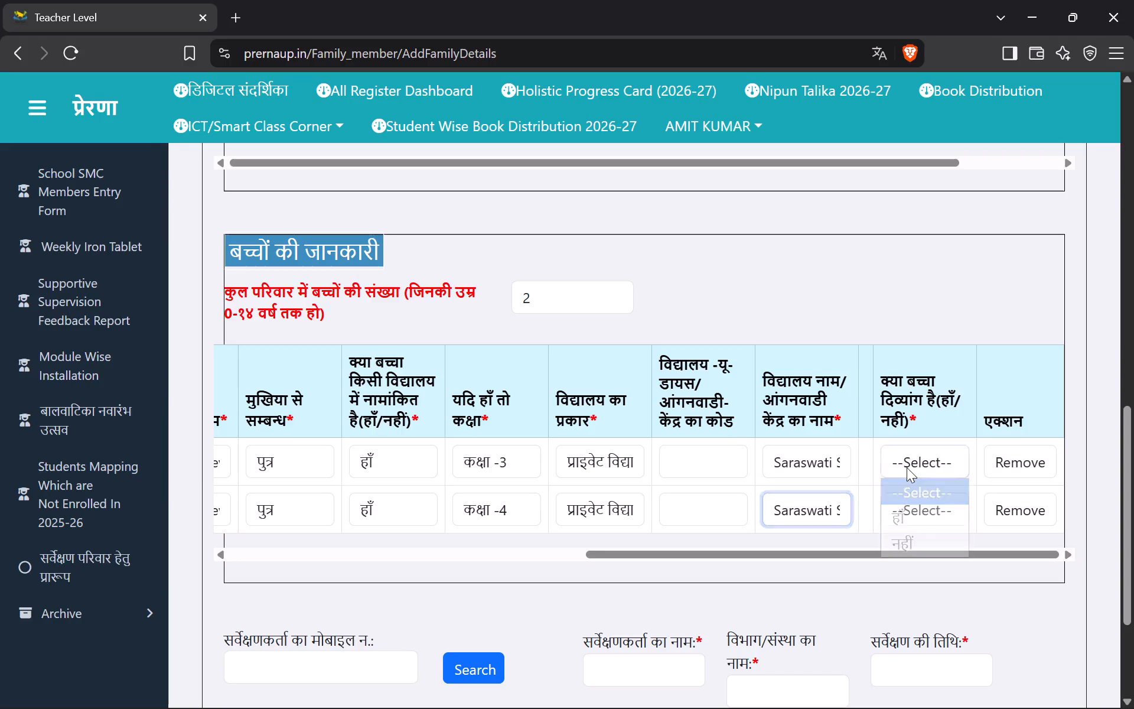
click(920, 542)
click(919, 516)
click(905, 594)
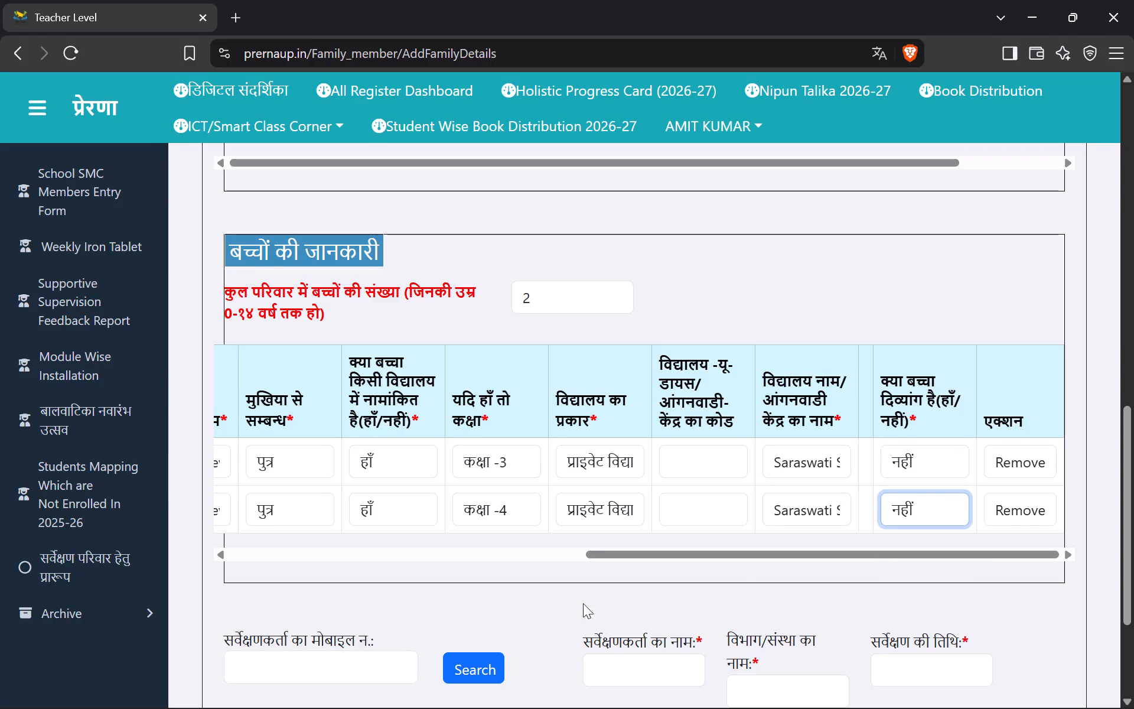
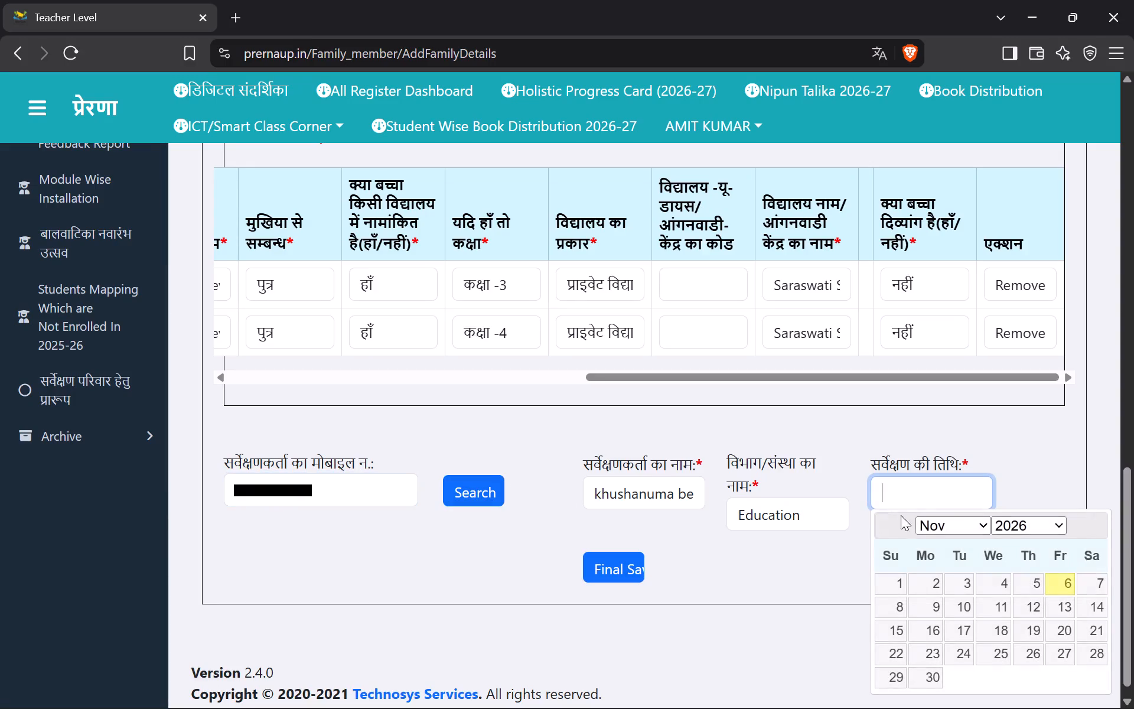
Set the survey date to 06/11/2026 and submit the household's form with the final save.
click(1054, 584)
click(621, 574)
scroll(624, 555, down, 3)
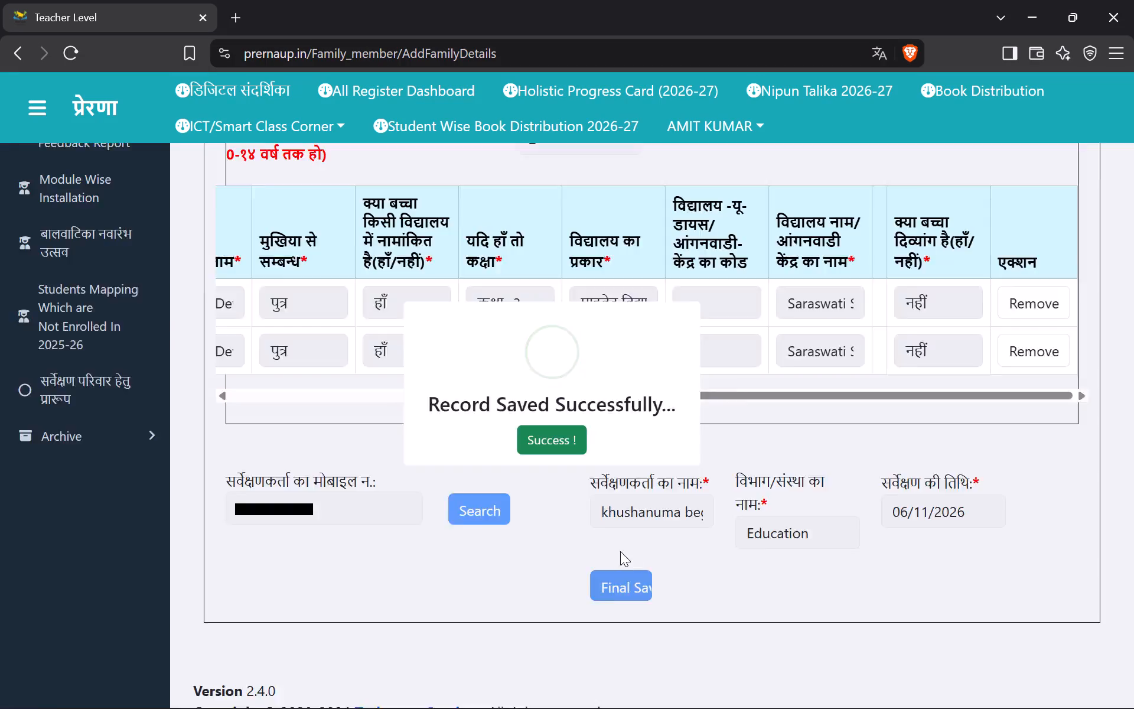
scroll(620, 551, down, 2)
click(539, 483)
Leave the saved record and open a blank family survey form for the next household.
click(20, 38)
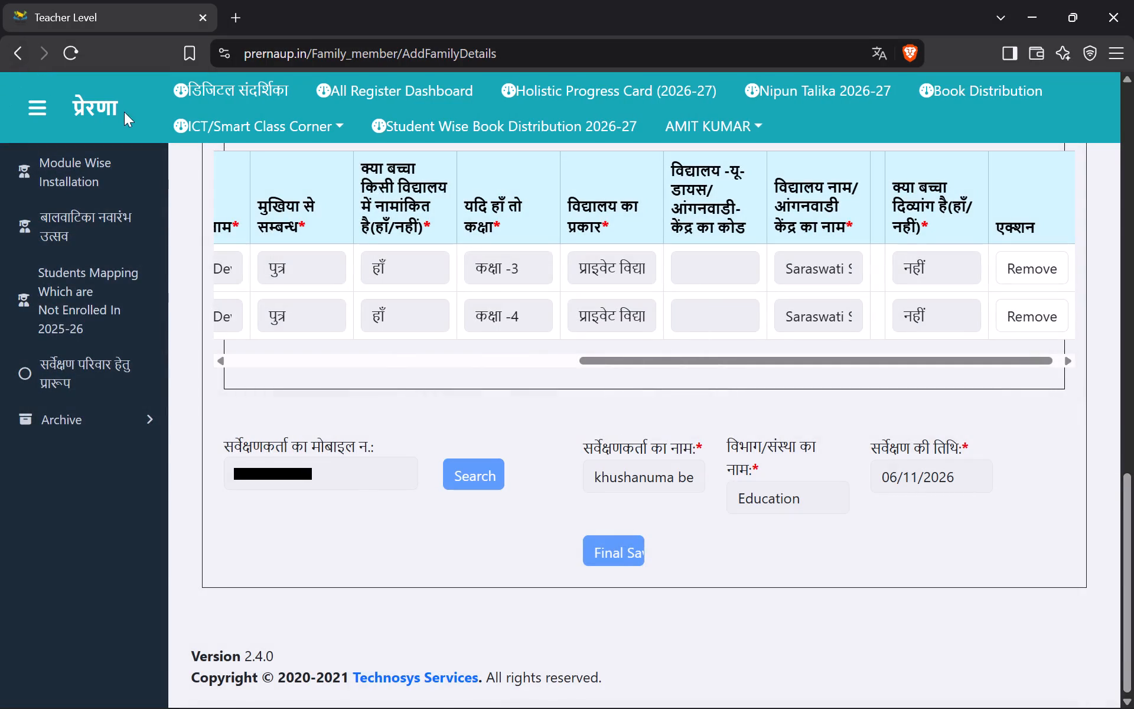
click(14, 60)
click(938, 279)
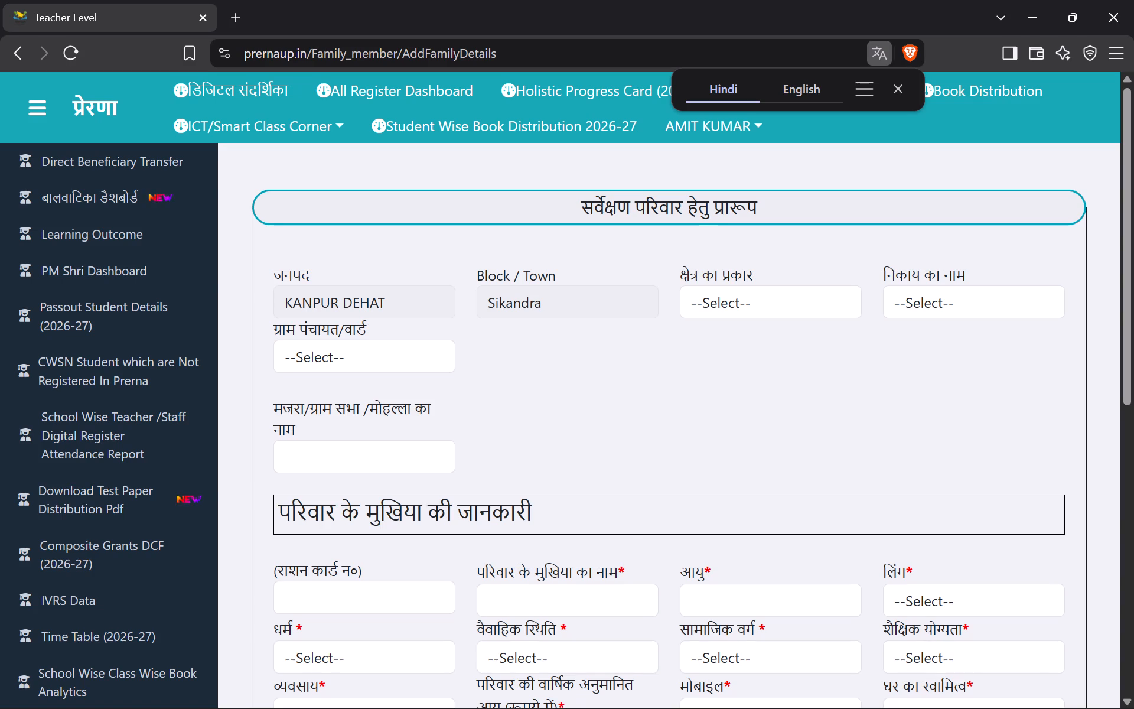
Fill in the household's location: area type नगर पंचायत, body सिकन्दरा, ward 9-मोहम्मद नगर and locality Mohammad nagar.
click(807, 317)
click(774, 398)
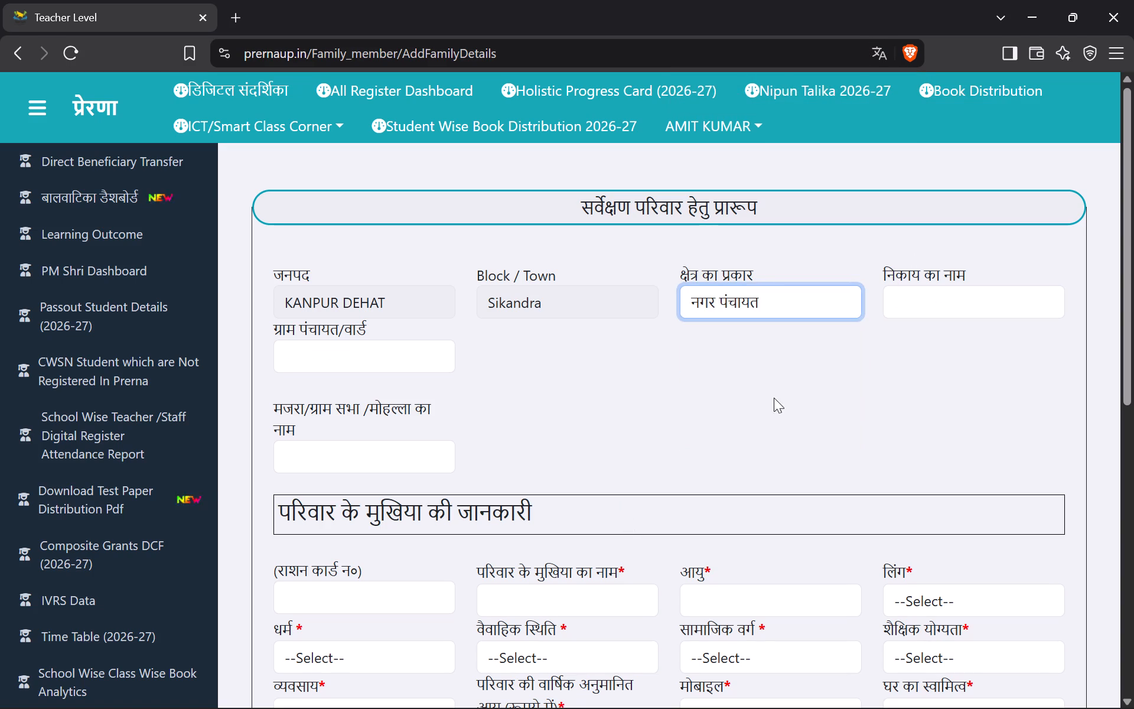
click(944, 301)
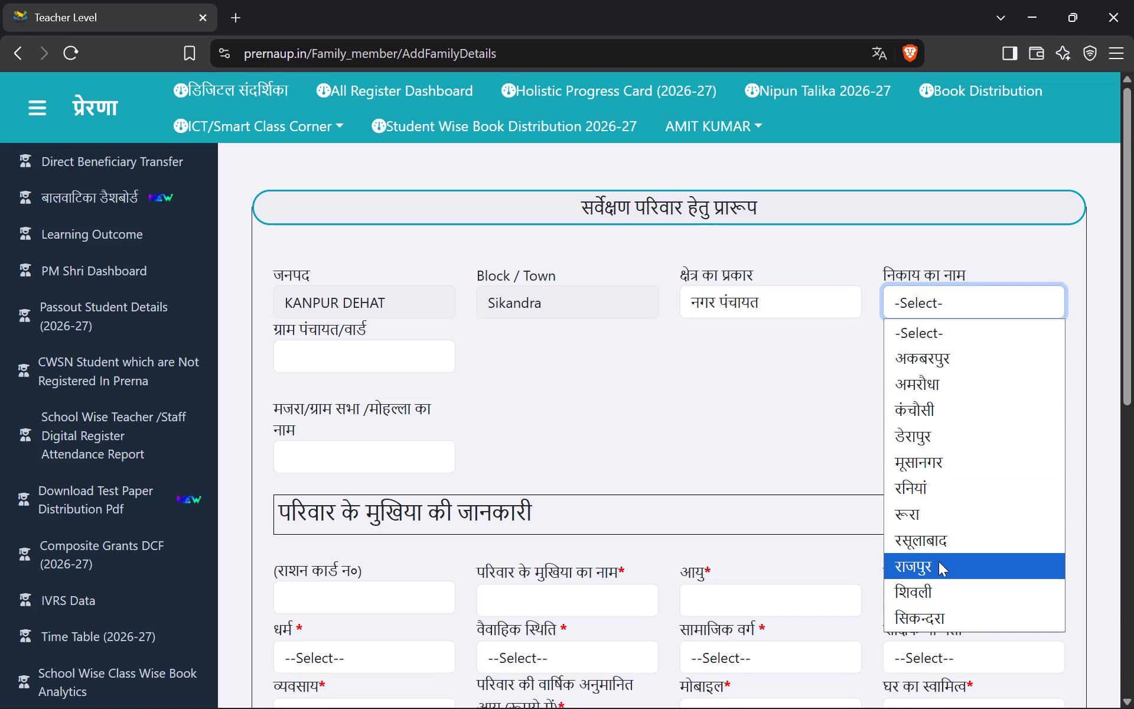
click(934, 610)
click(391, 364)
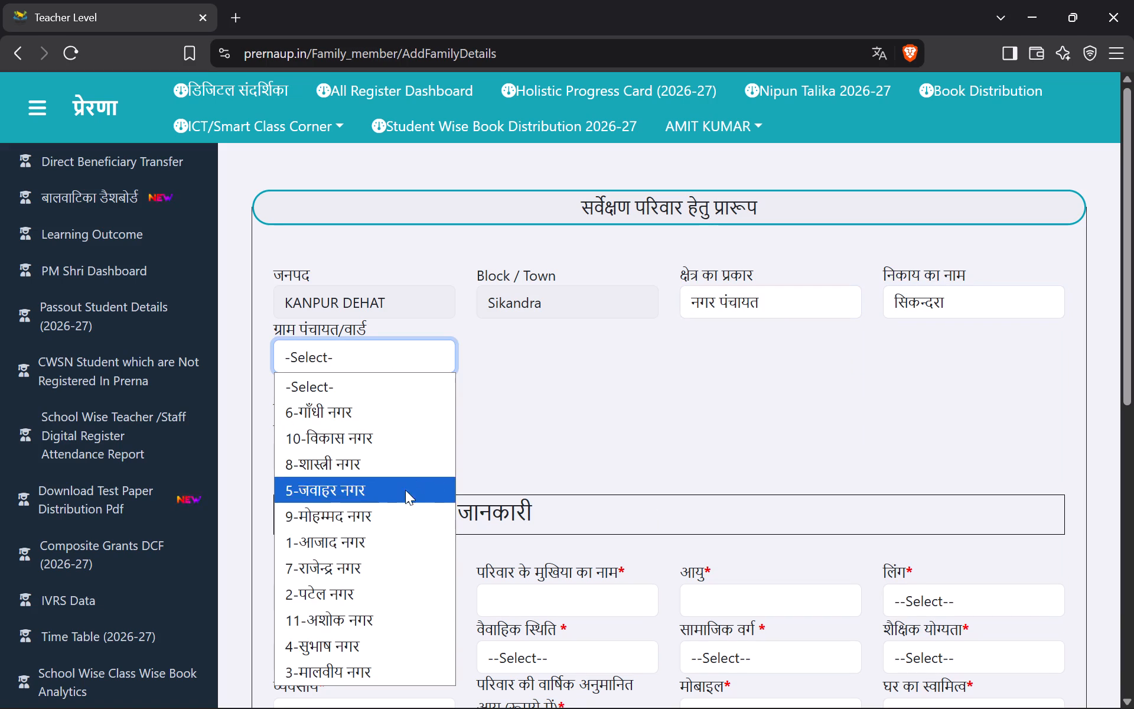
click(373, 515)
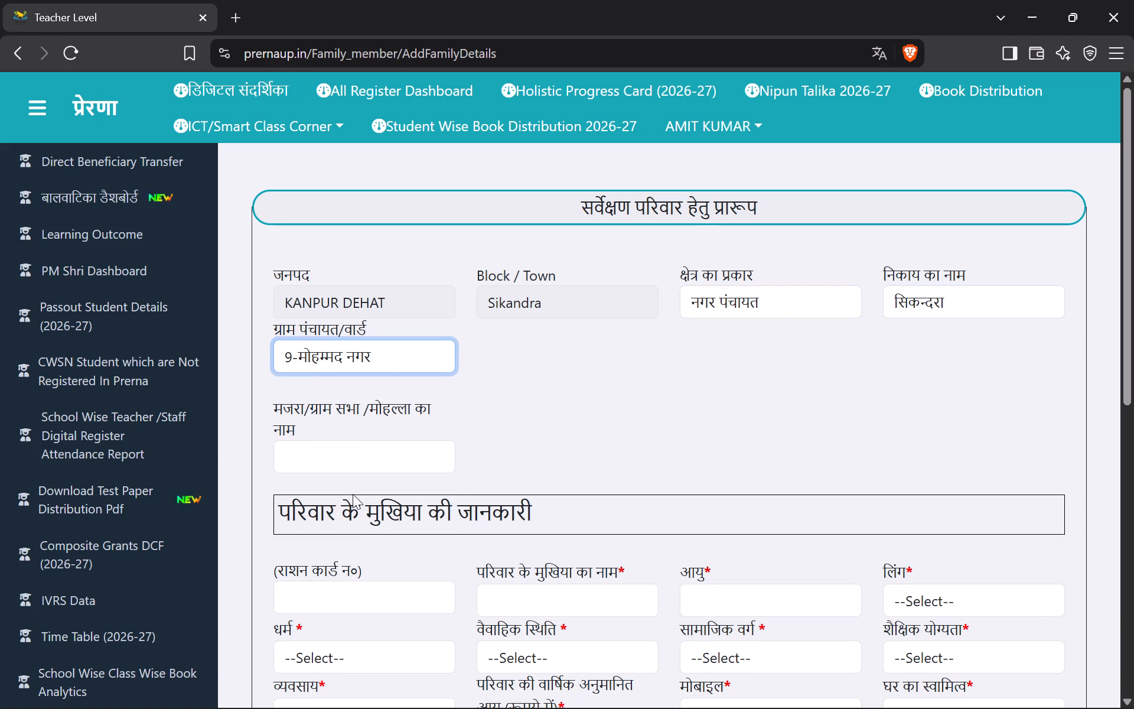
click(364, 468)
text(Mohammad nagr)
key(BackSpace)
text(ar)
Enter the family head's name, set the age to 42 and the gender to पुरूष.
scroll(430, 482, down, 1)
click(573, 499)
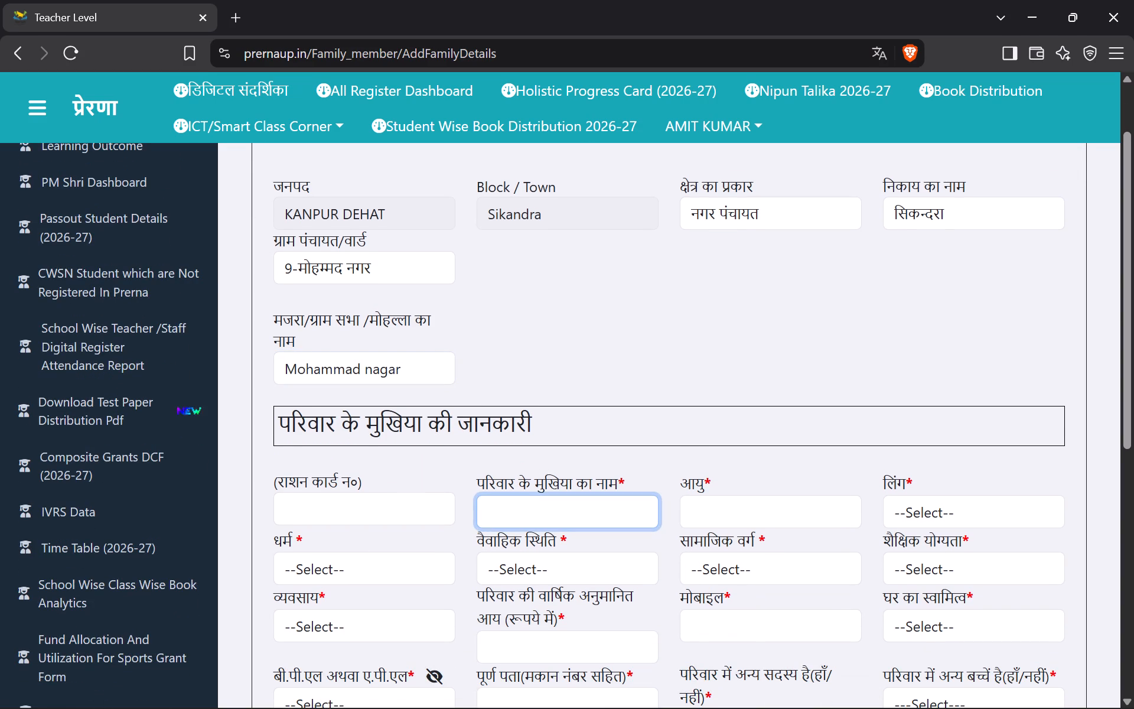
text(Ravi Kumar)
click(763, 510)
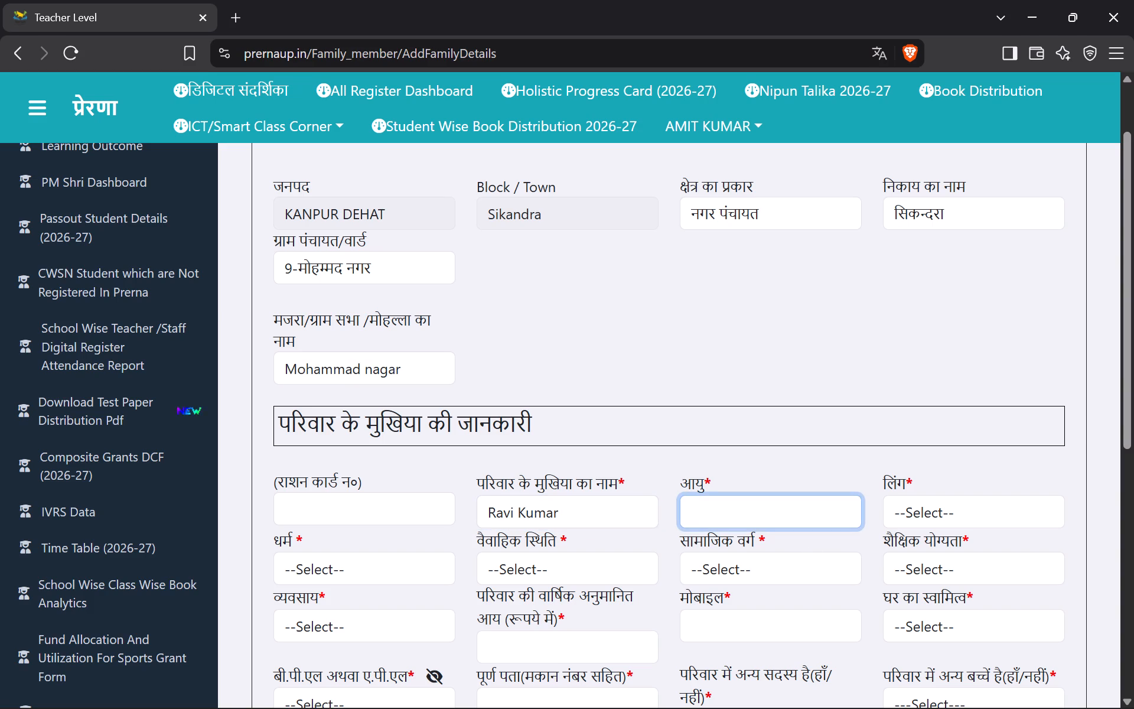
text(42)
click(968, 522)
click(949, 561)
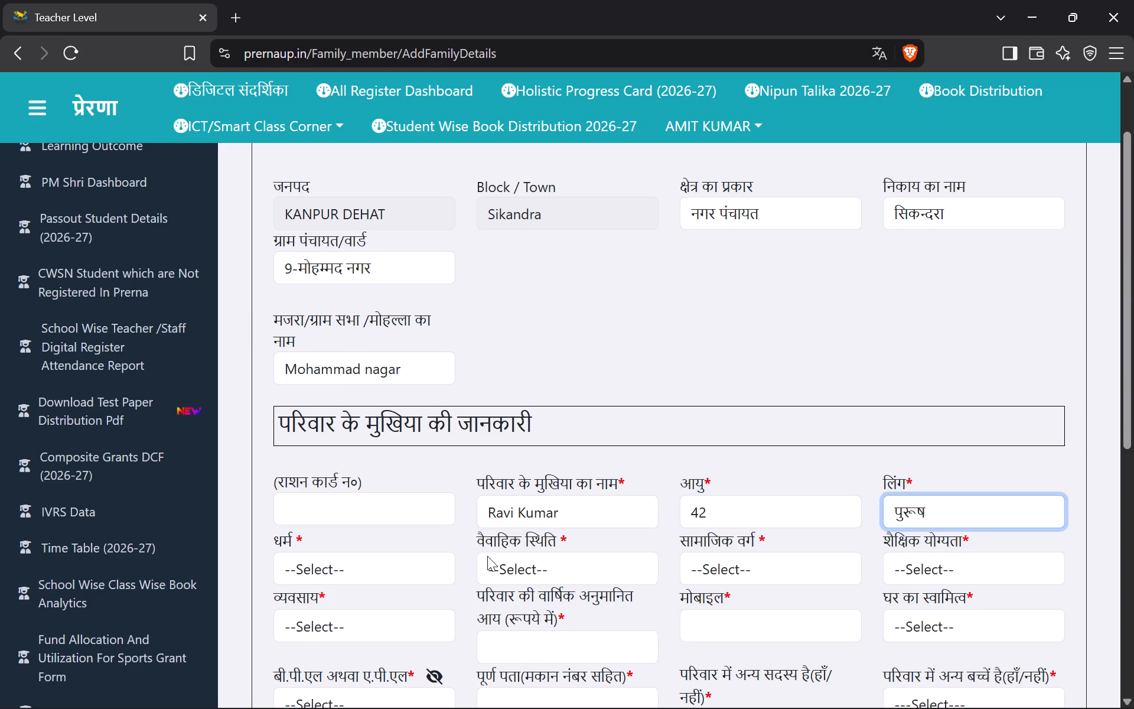
Open the religion (धर्म) choices for the family head.
scroll(461, 554, down, 2)
click(363, 377)
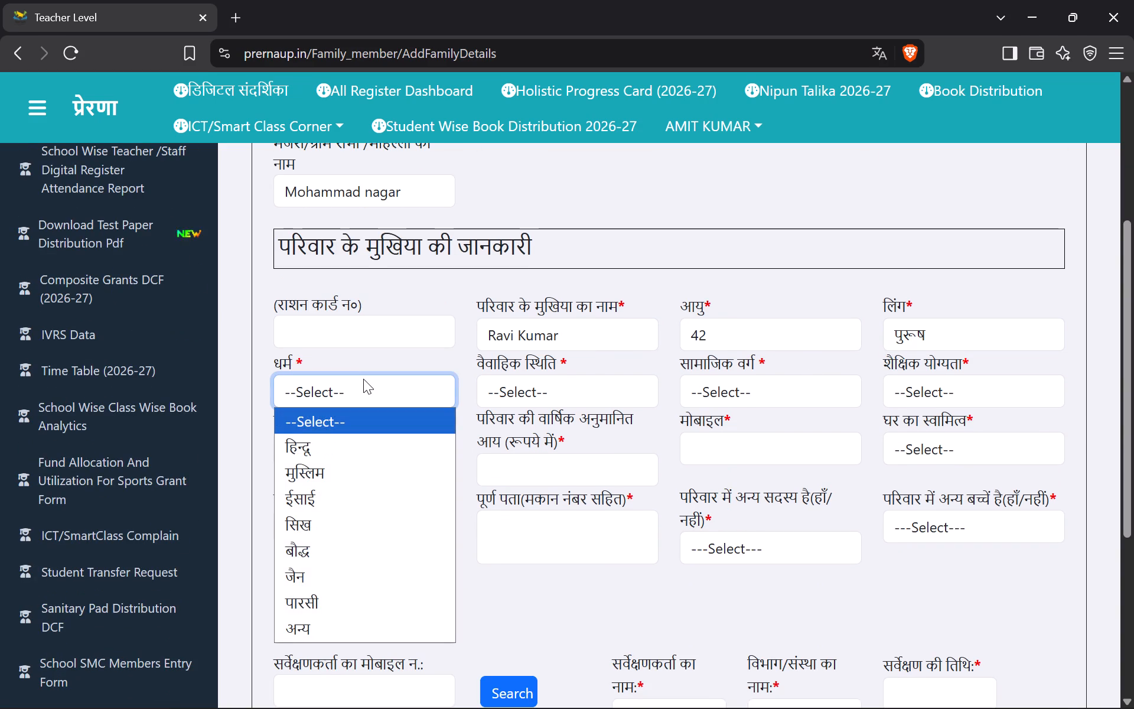
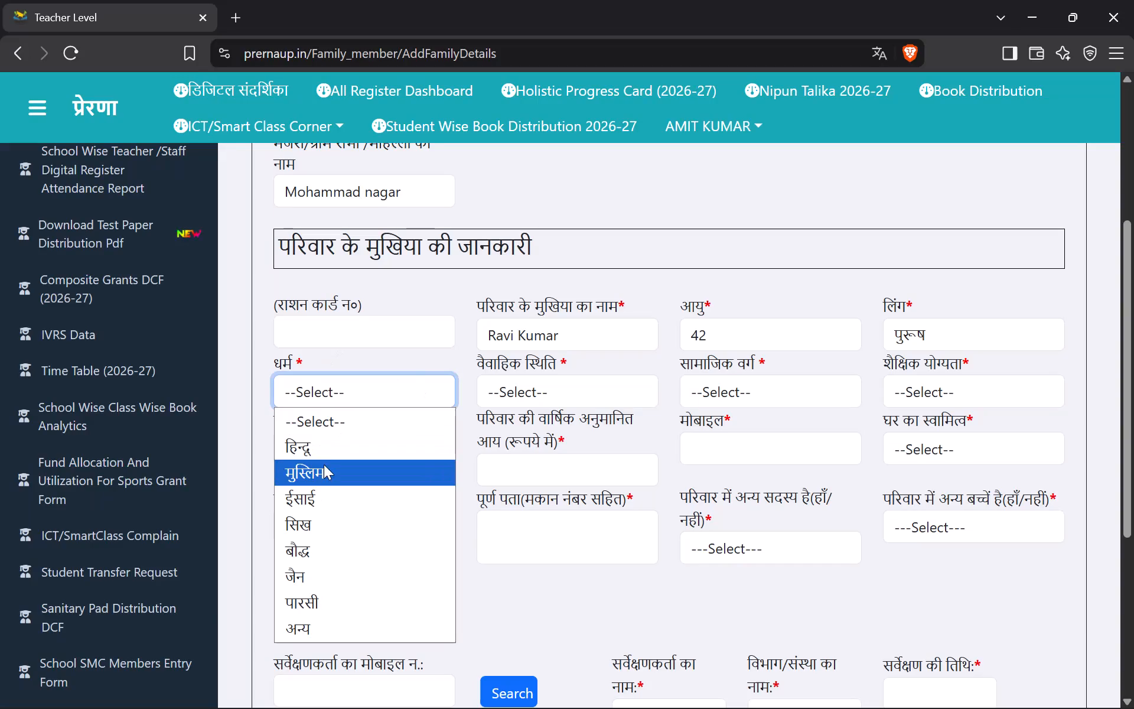
Set the family head's religion to हिन्दू, marital status विवाहित, social class अन्य पिछड़ा वर्ग, education स्नातक and occupation प्राइवेट कर्मचारी.
click(326, 449)
click(487, 402)
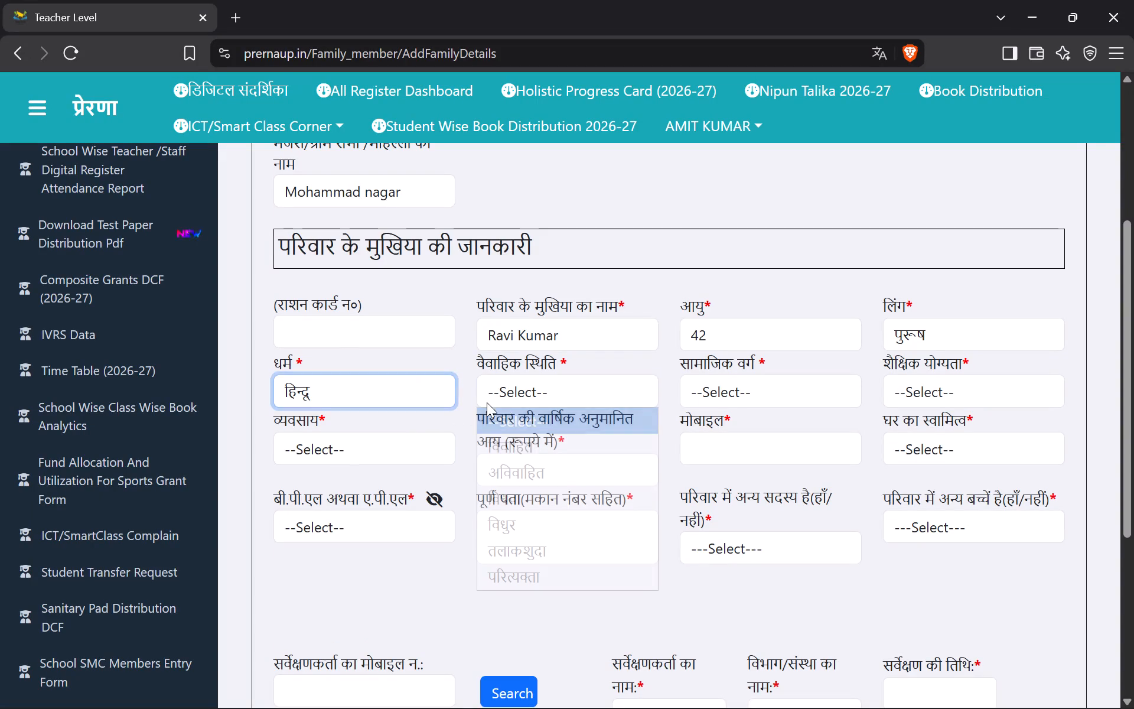
click(524, 447)
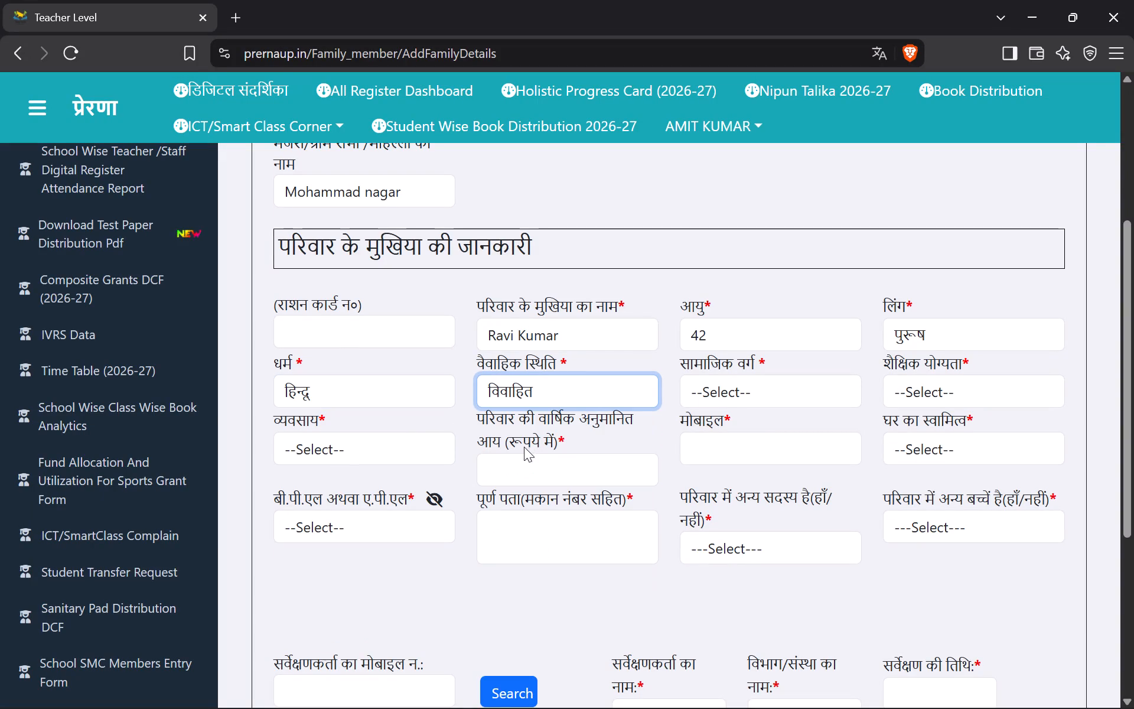
click(728, 388)
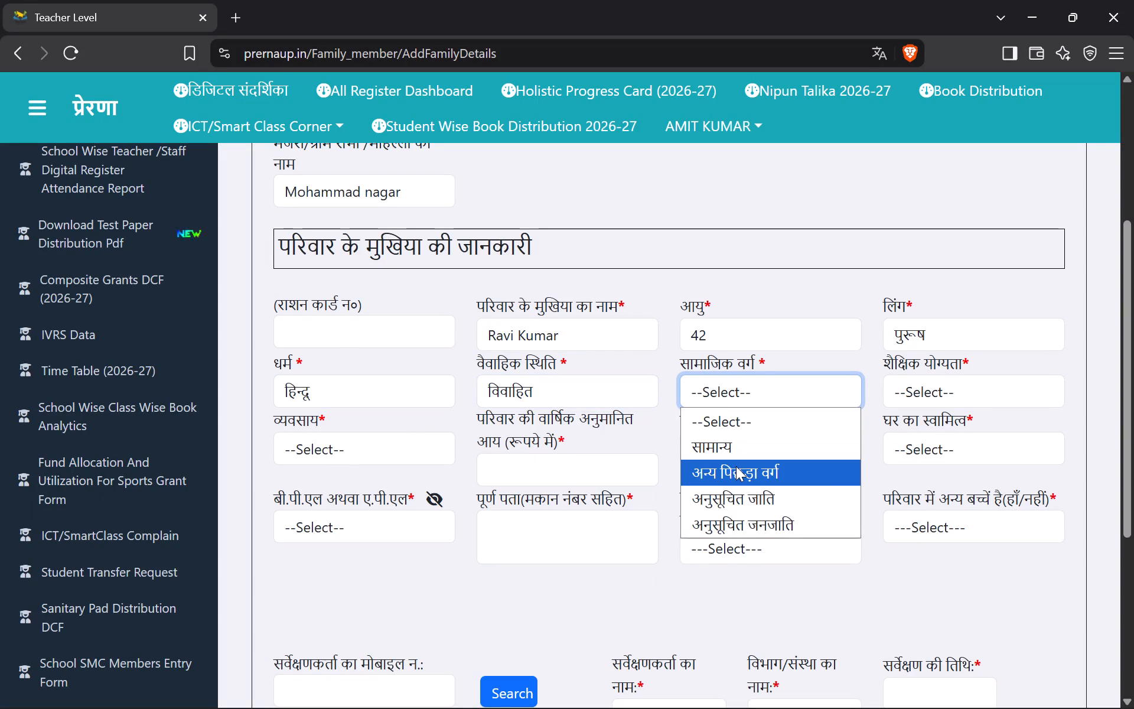
click(736, 466)
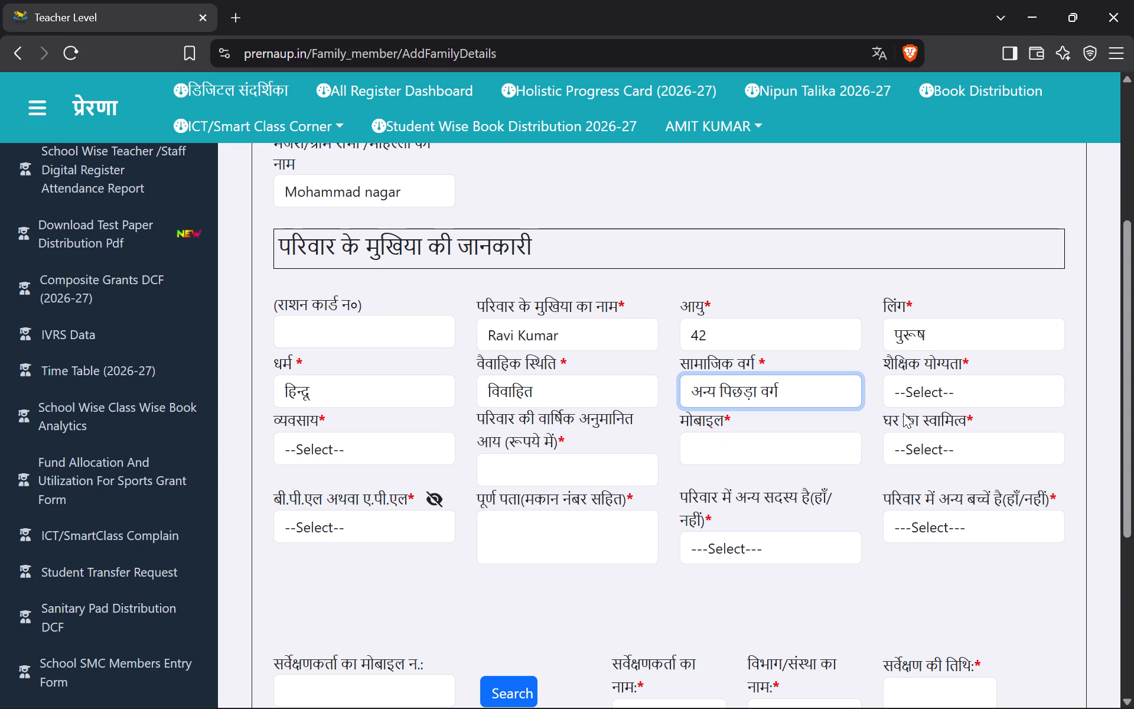
click(910, 399)
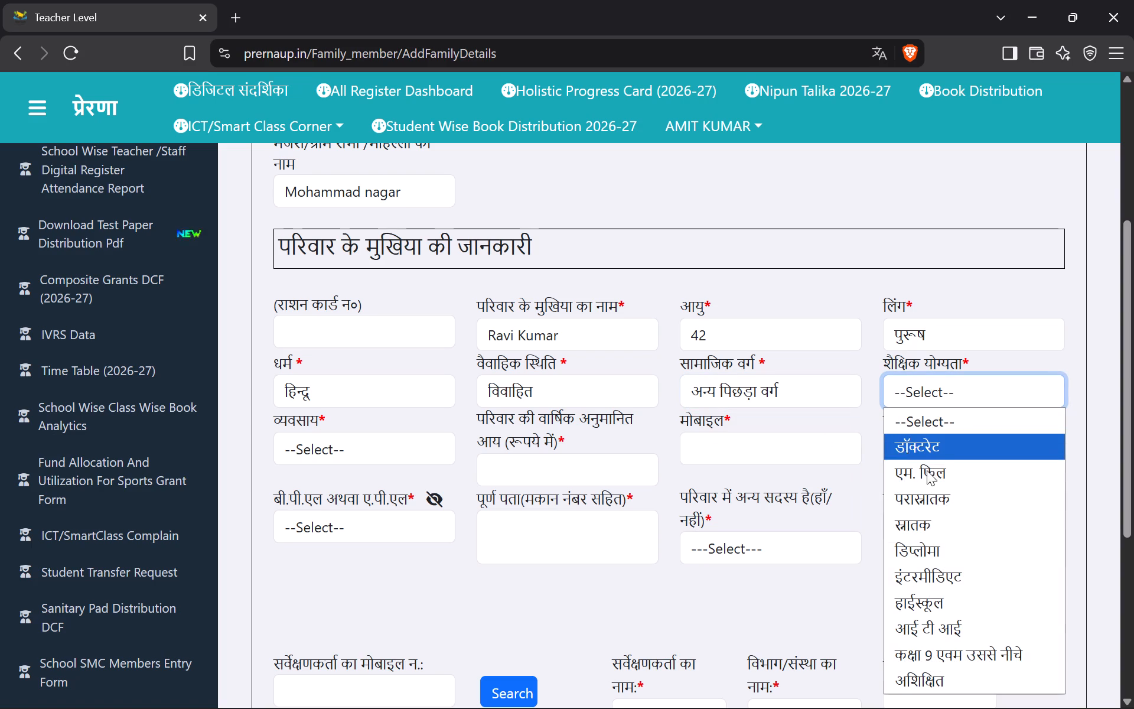
click(949, 518)
click(434, 445)
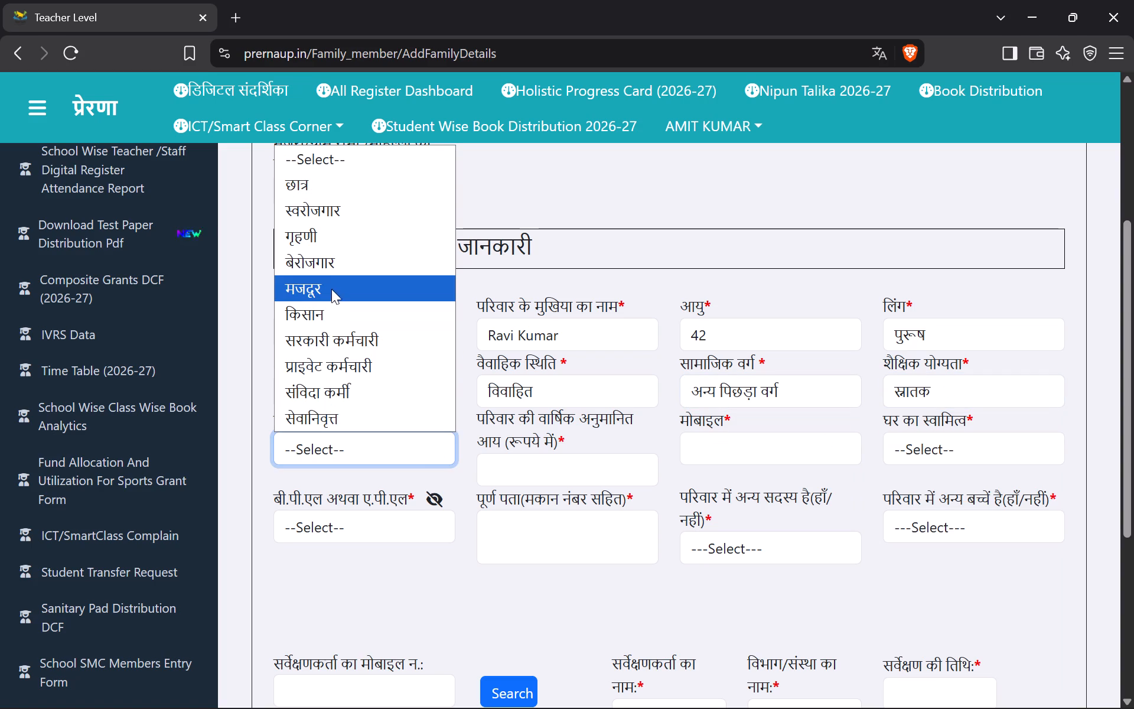
click(343, 373)
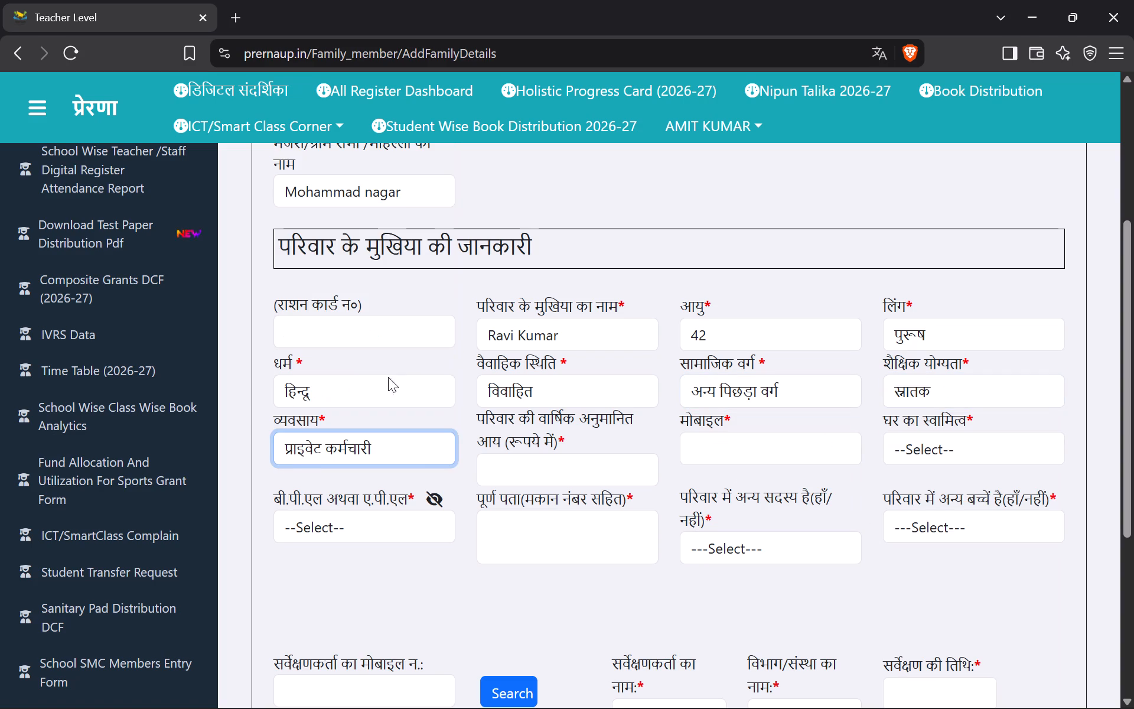
Set the family's estimated annual income to 500000 rupees and enter the family head's mobile number.
click(576, 463)
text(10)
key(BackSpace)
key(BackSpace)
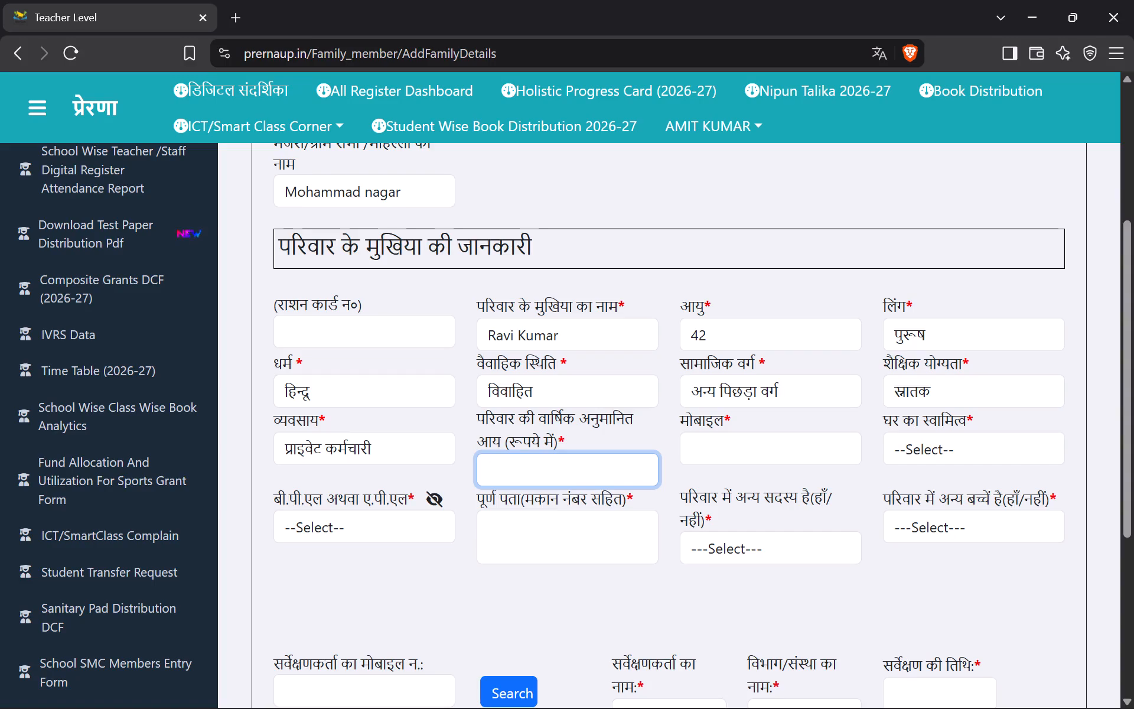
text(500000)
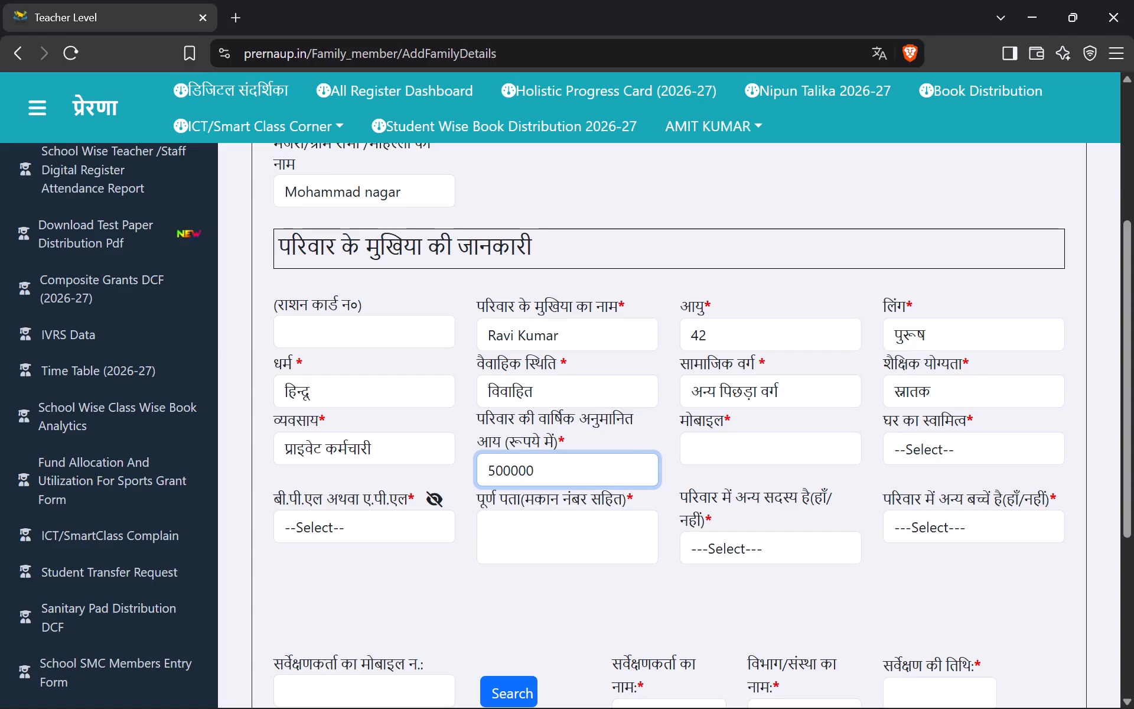
click(719, 440)
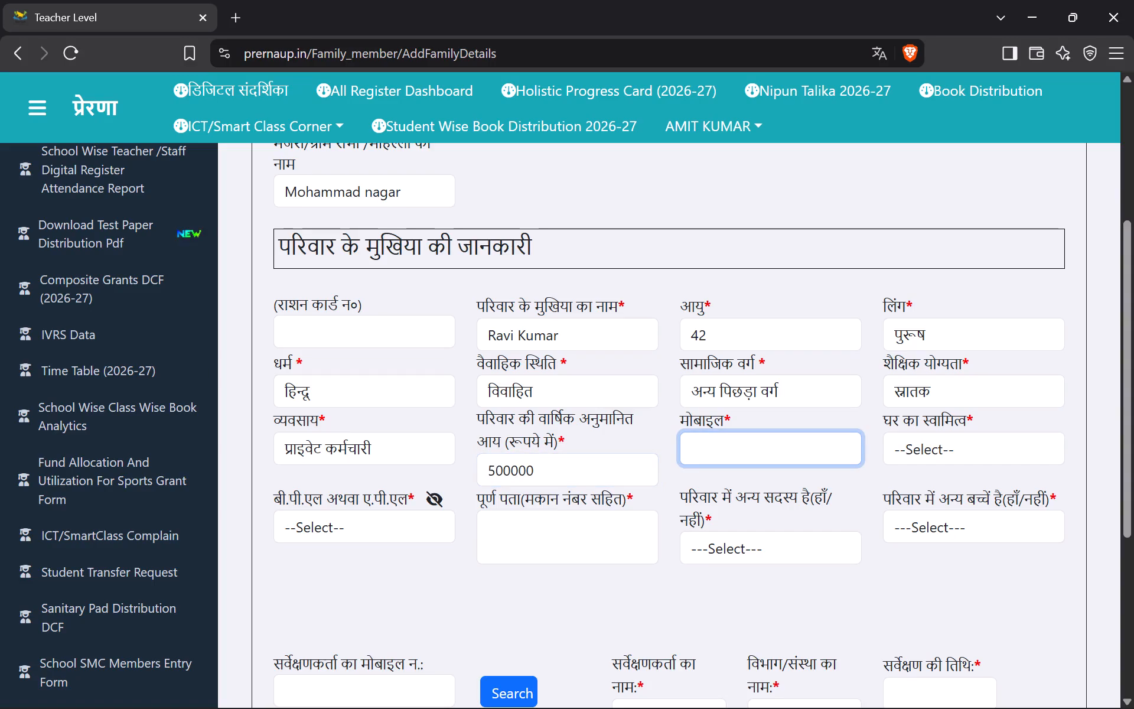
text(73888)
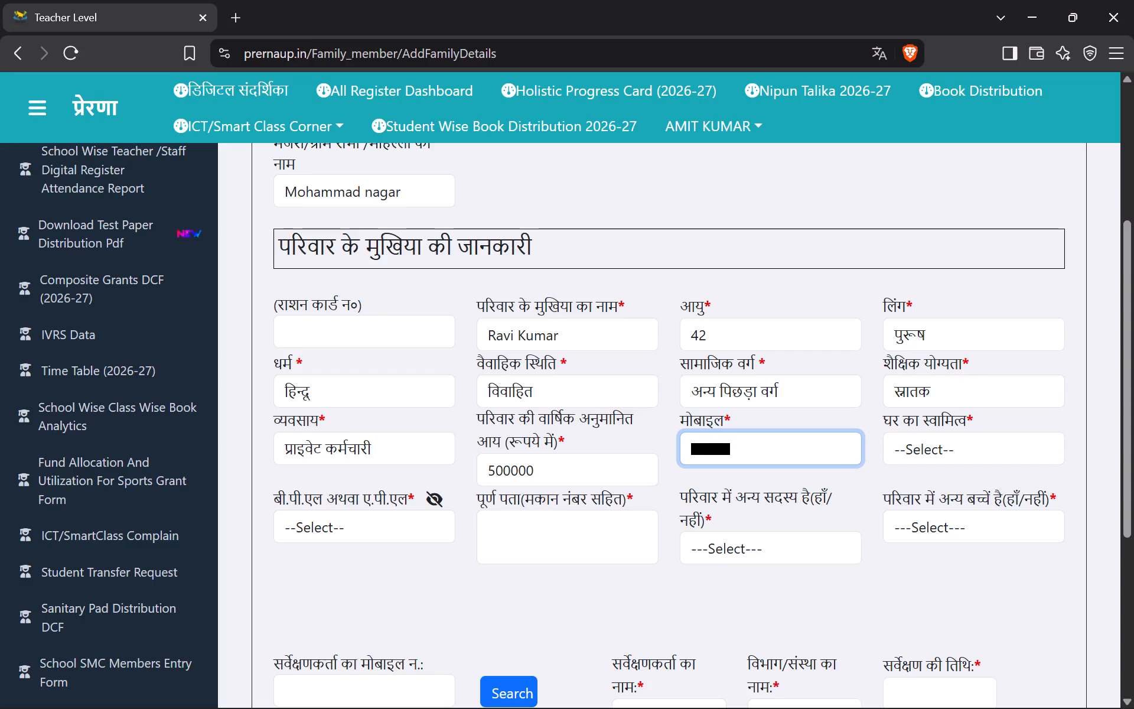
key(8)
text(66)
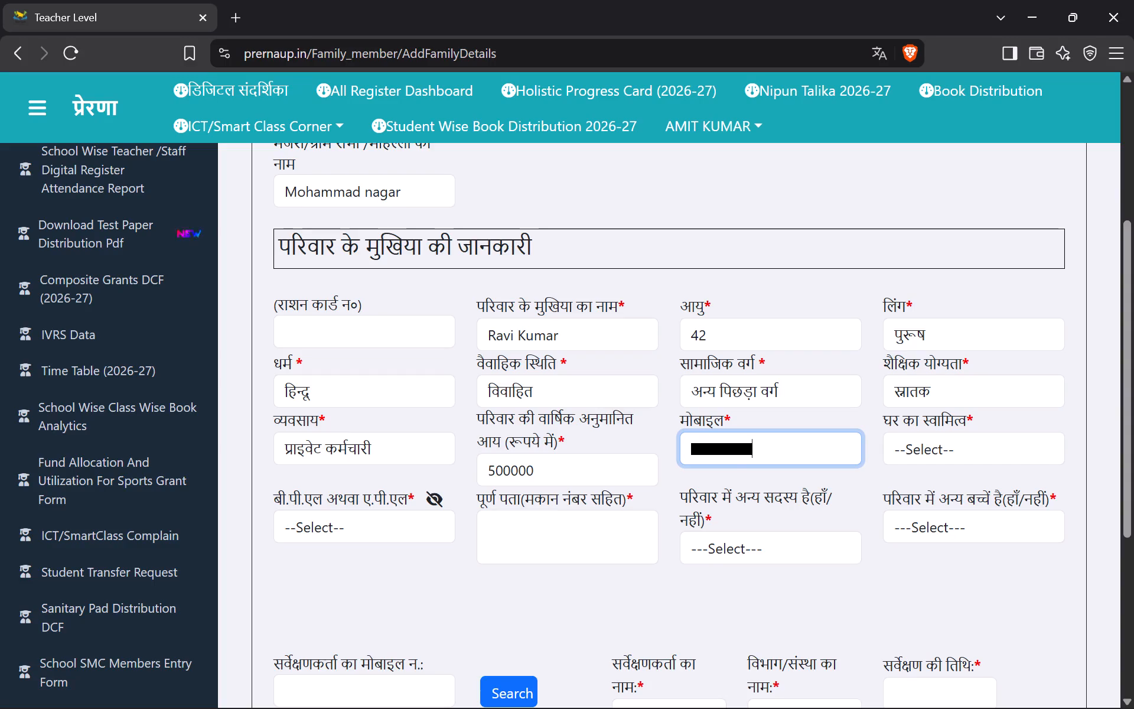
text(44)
Set house ownership to निजी_भवन and the BPL/APL status to ए.पी.एल, and enter the family's full address.
click(966, 447)
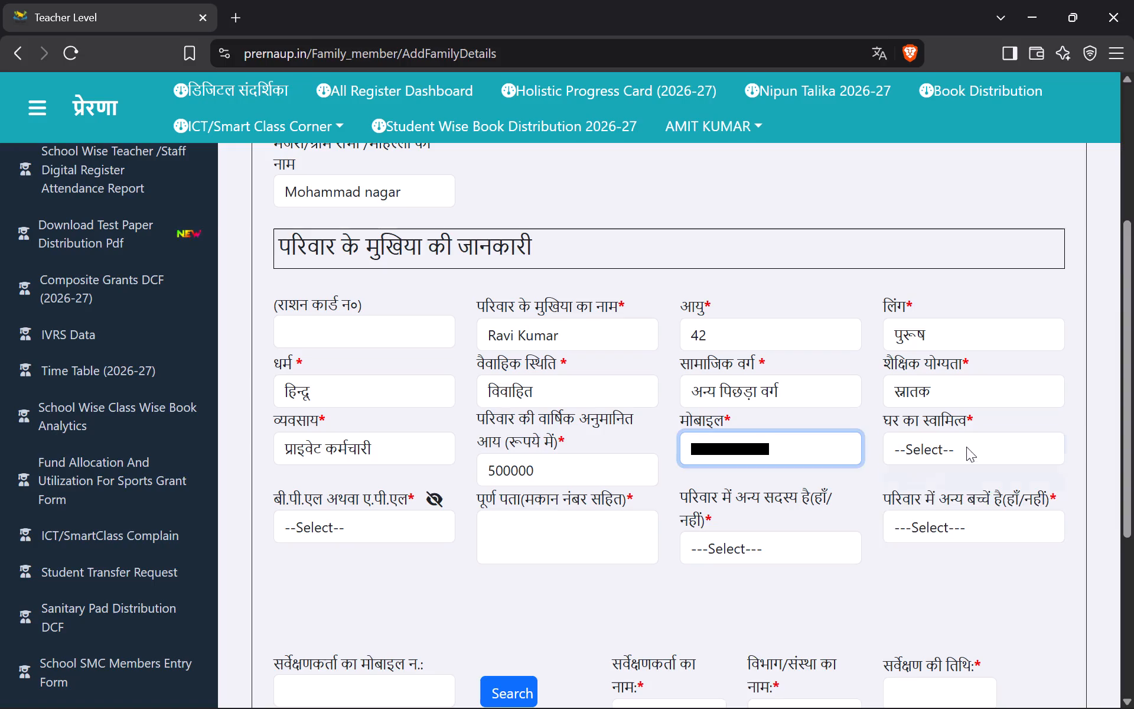
click(940, 498)
click(324, 525)
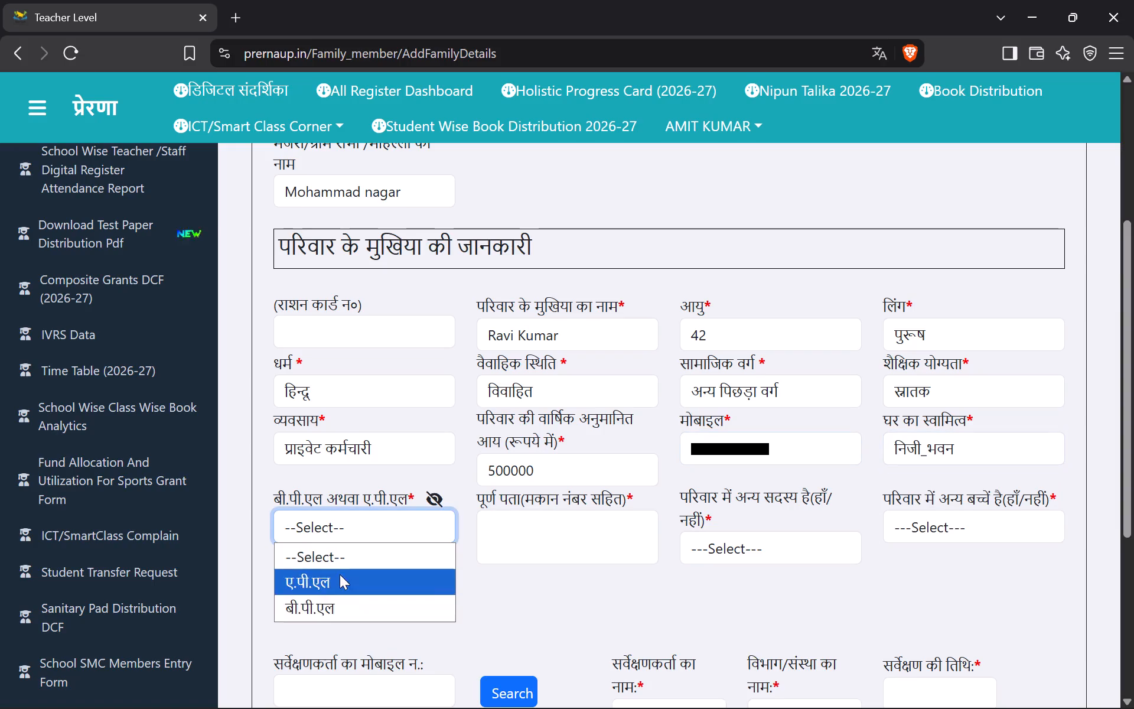
click(340, 574)
click(621, 532)
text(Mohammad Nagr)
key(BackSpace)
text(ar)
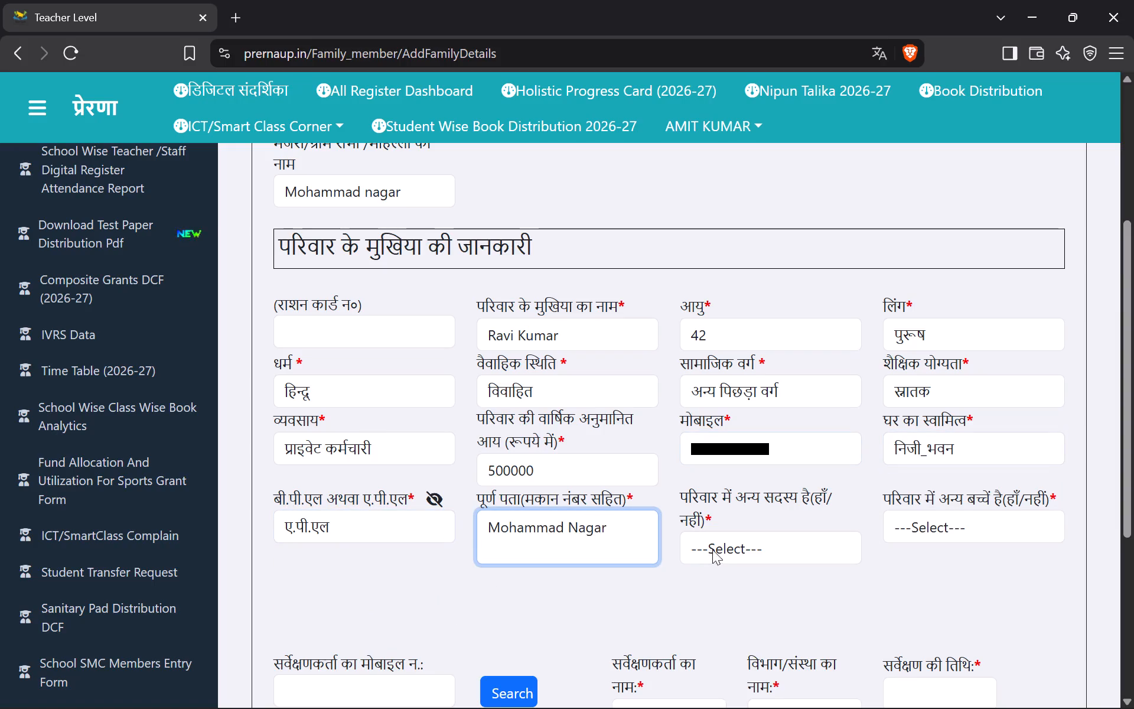
Answer हाँ to both questions on whether the family has other members and other children.
click(713, 549)
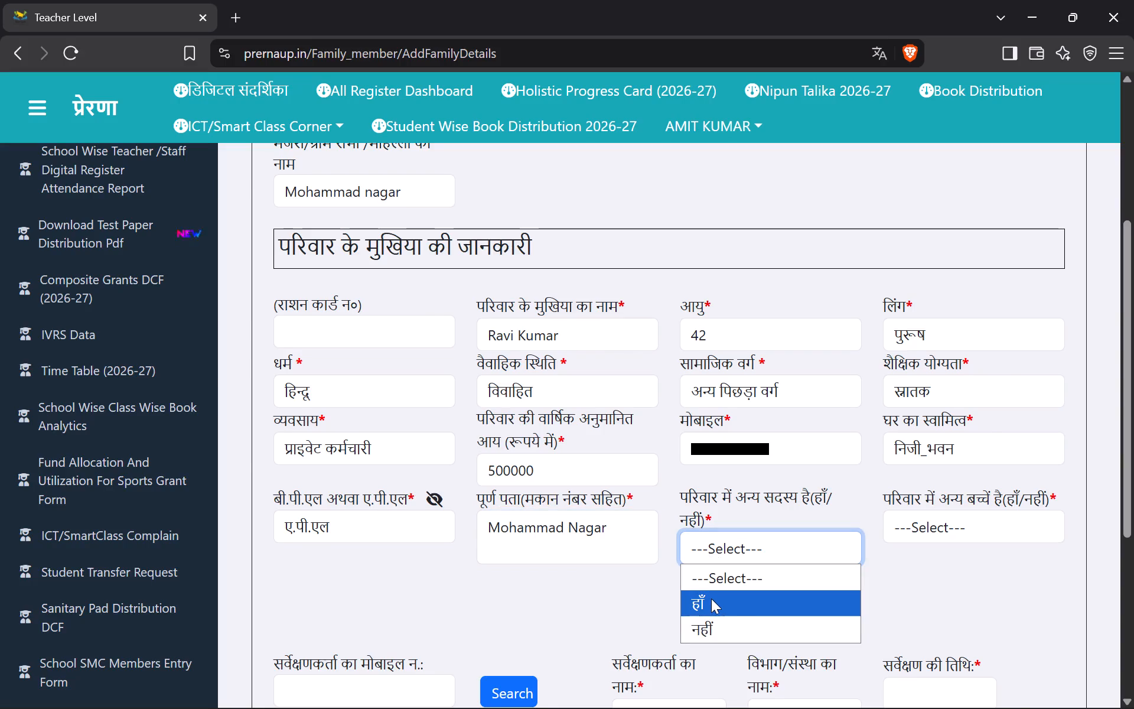
click(711, 599)
click(938, 467)
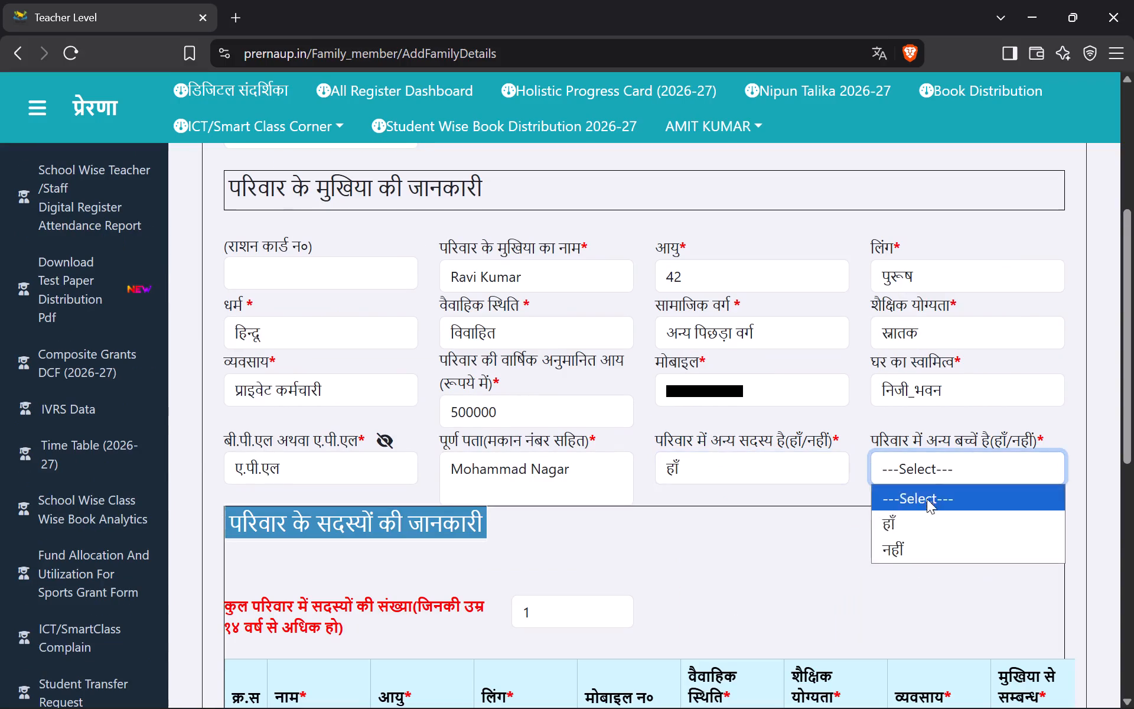
click(915, 519)
In the family members table, enter the first member's name, set the age to 40 and the gender to महिला.
drag(558, 622, 423, 641)
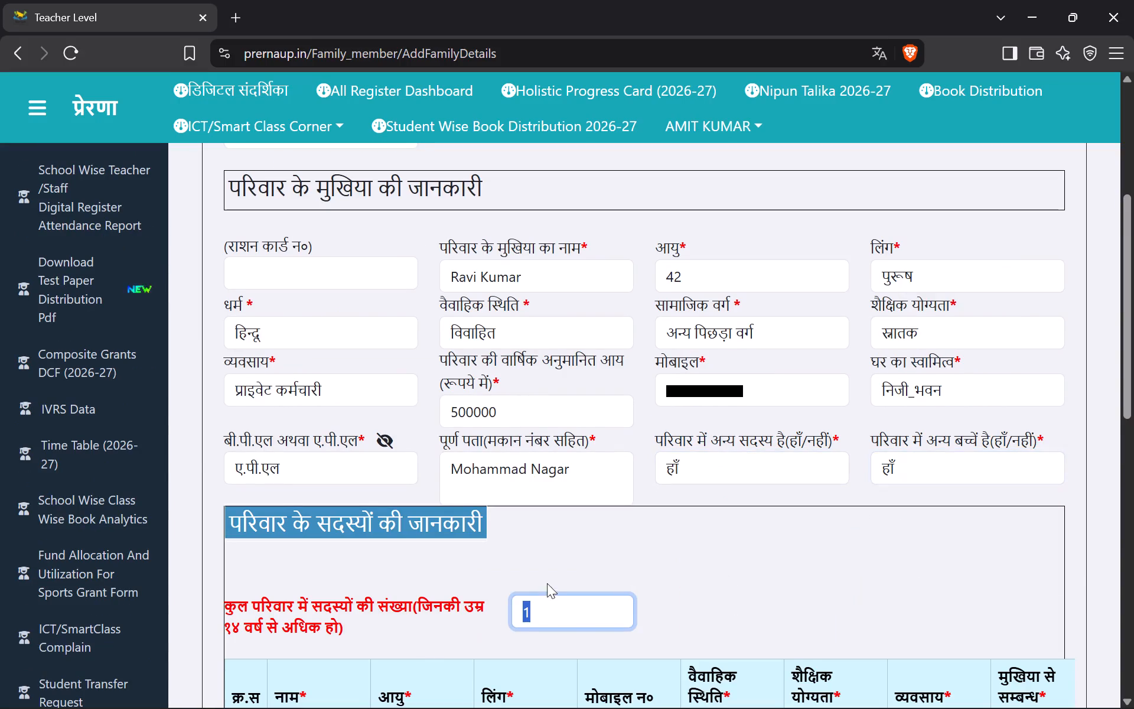
scroll(547, 583, down, 4)
click(303, 376)
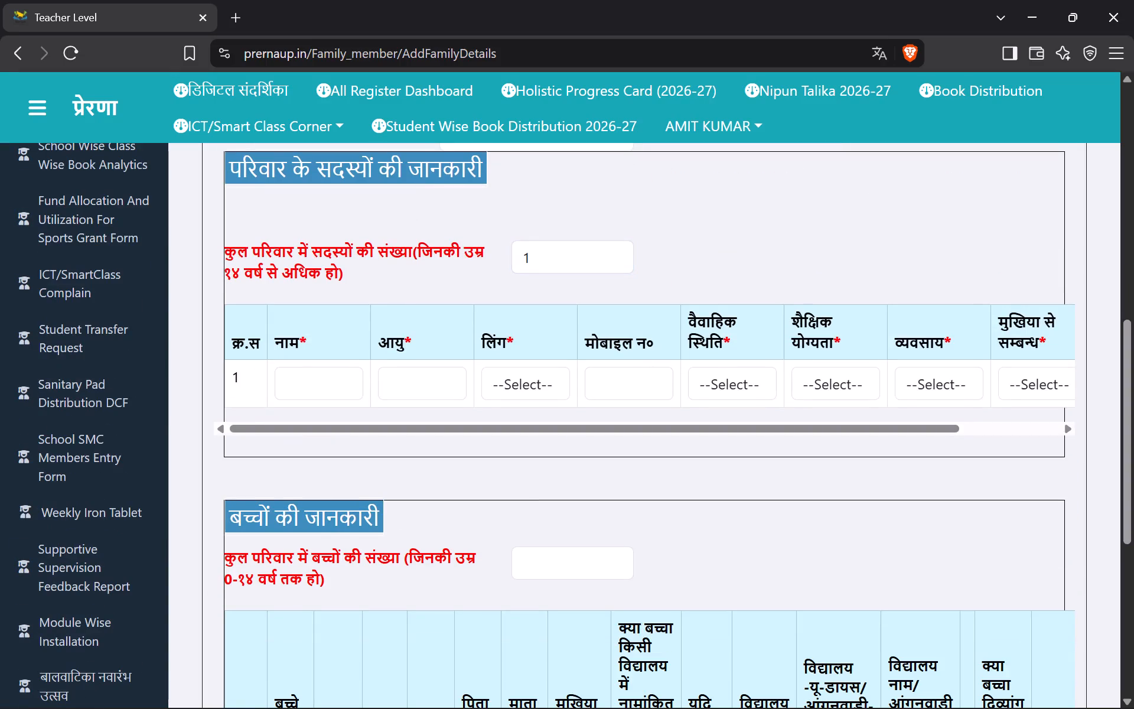
click(304, 380)
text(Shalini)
drag(440, 381, 441, 389)
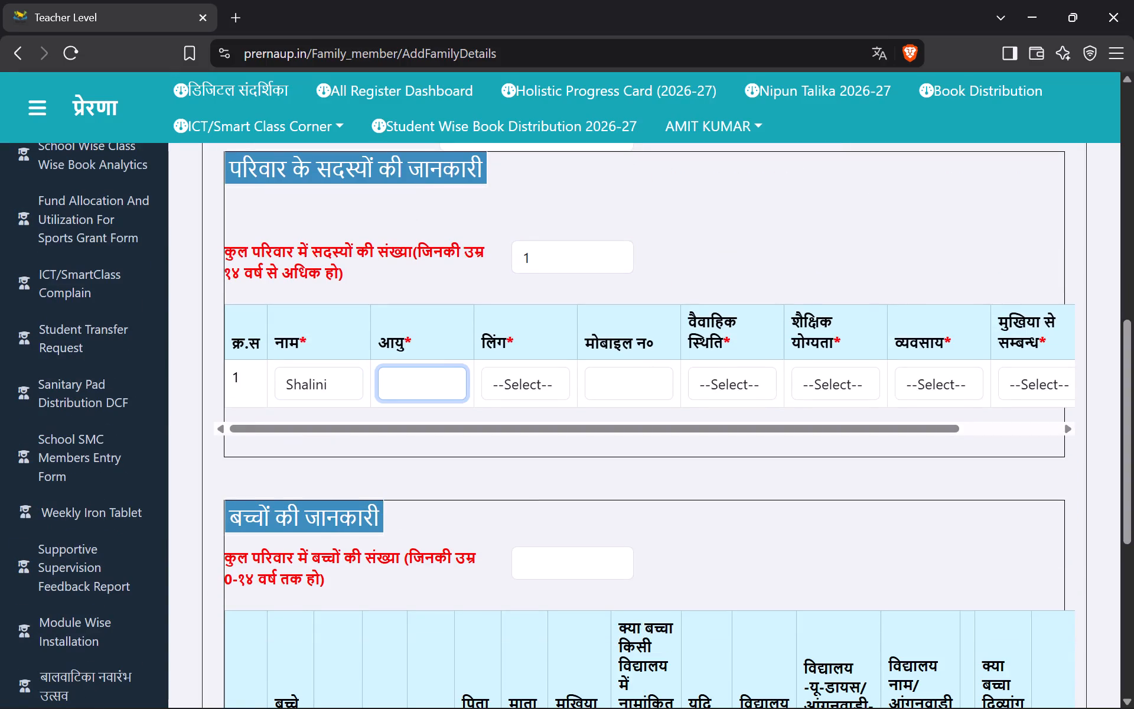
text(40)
click(520, 379)
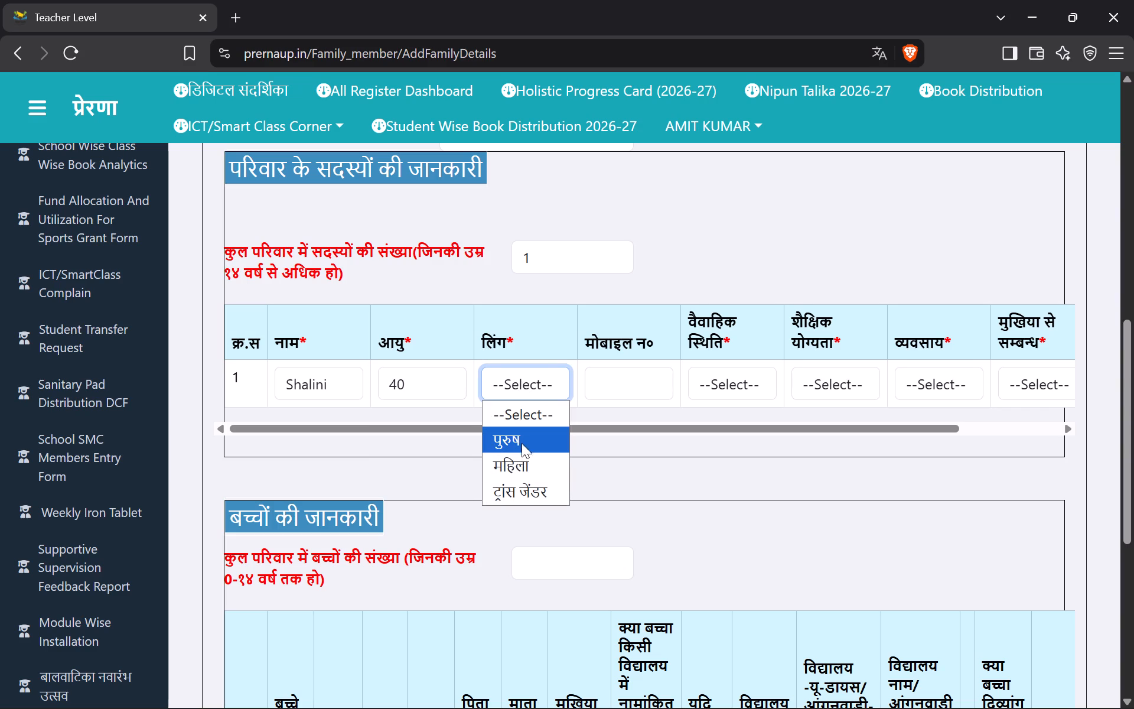
click(519, 464)
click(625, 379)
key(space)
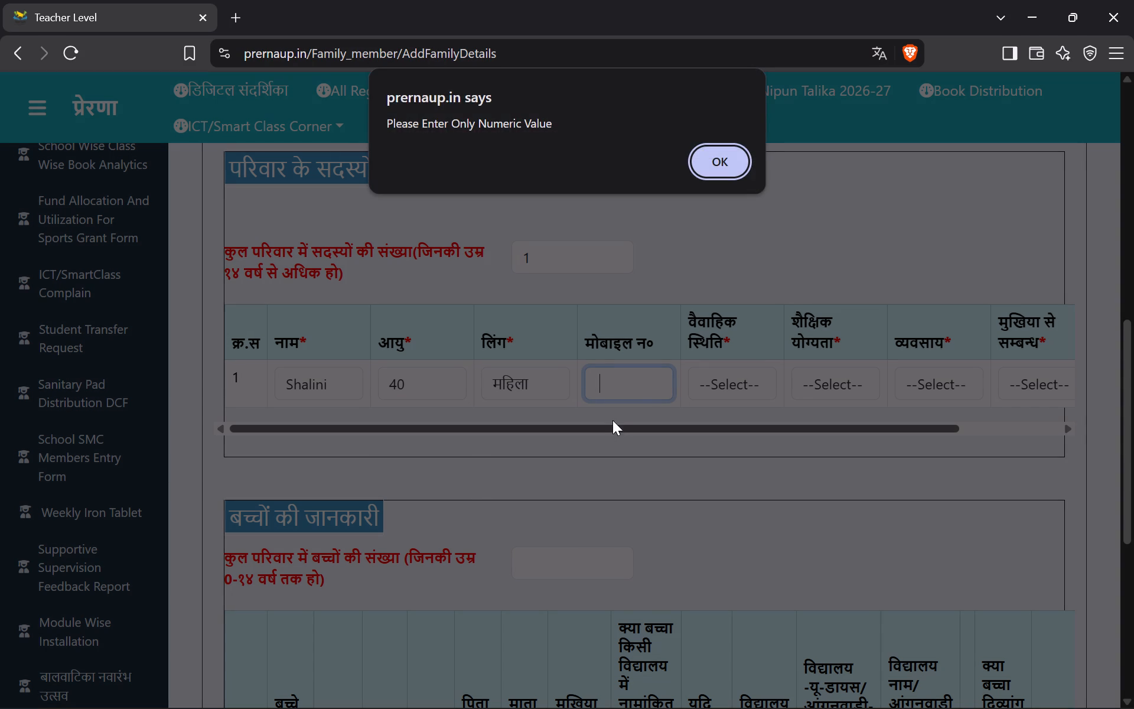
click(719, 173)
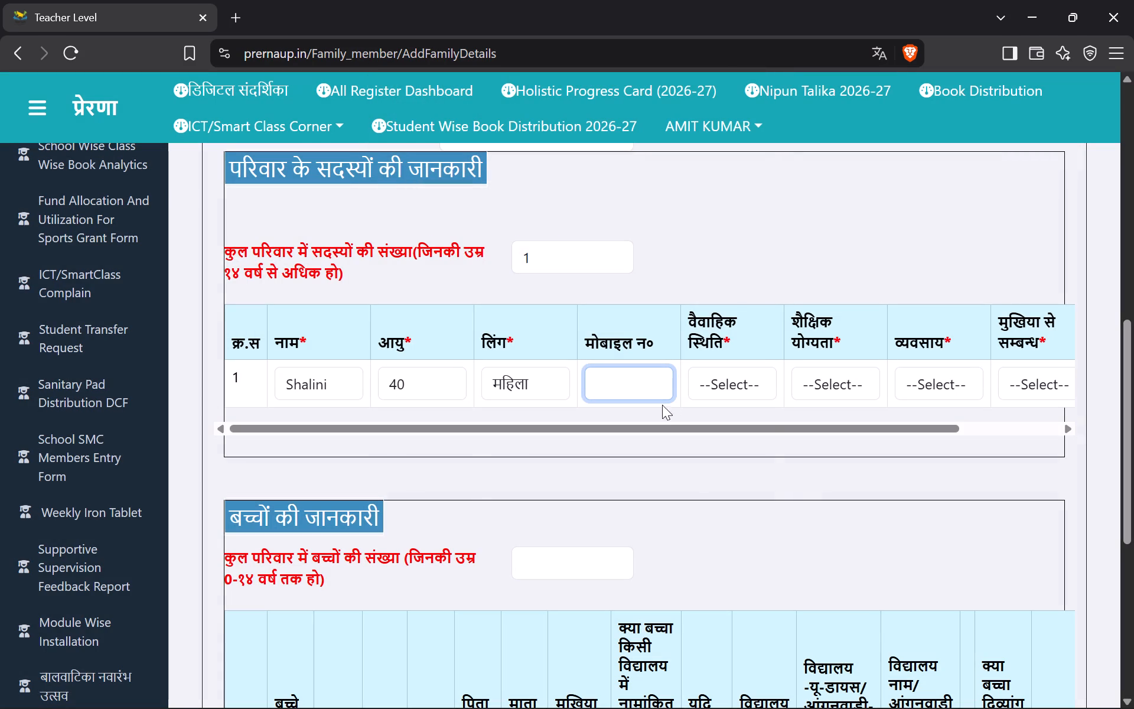
Set the member's marital status to विवाहित, education to इंटरमीडिएट, occupation to गृहणी and relation to the head to पत्नी.
click(687, 393)
click(719, 433)
click(817, 379)
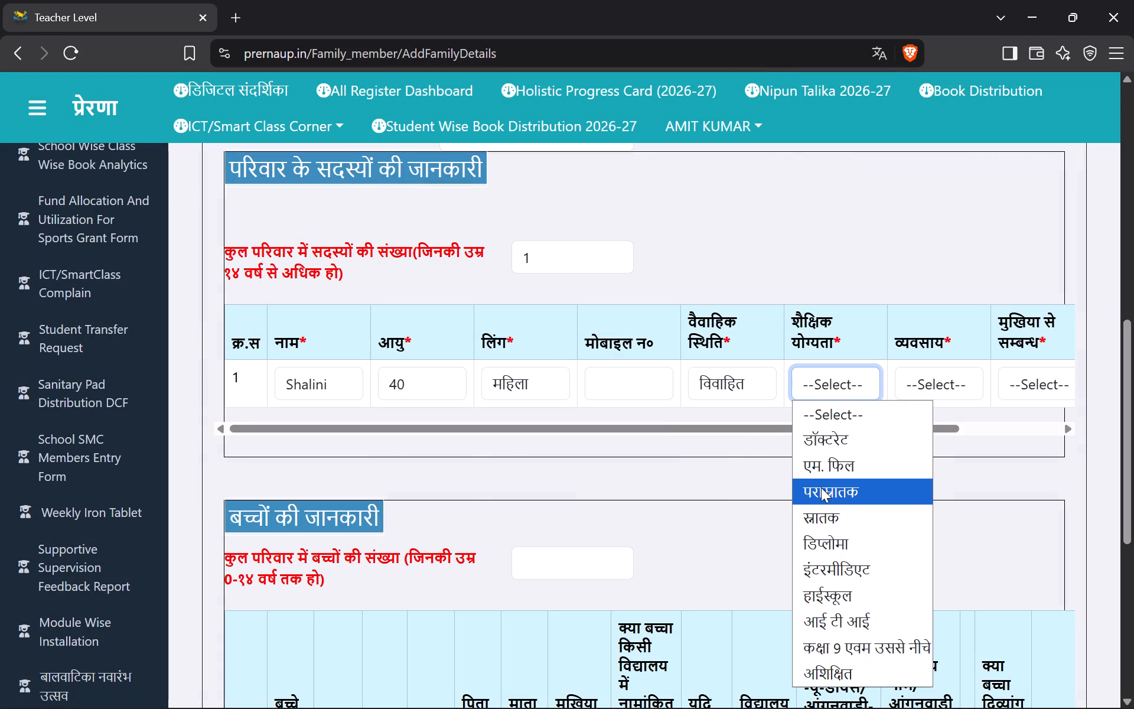
click(852, 572)
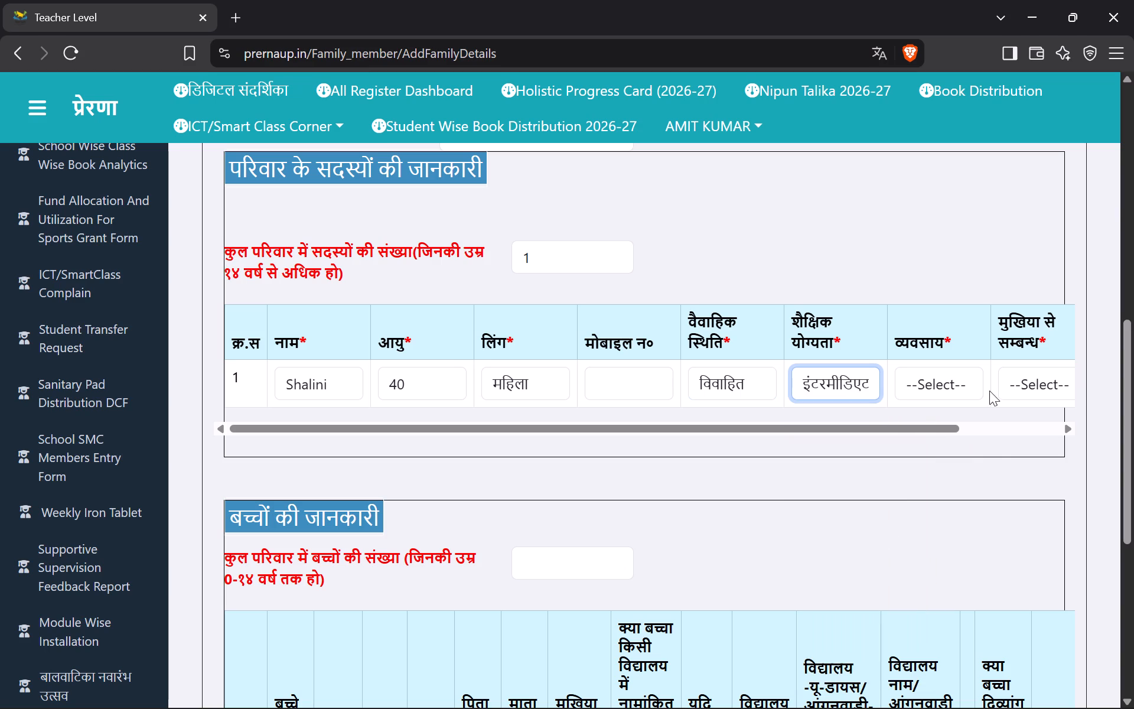
click(928, 387)
click(920, 491)
drag(1012, 376, 1012, 389)
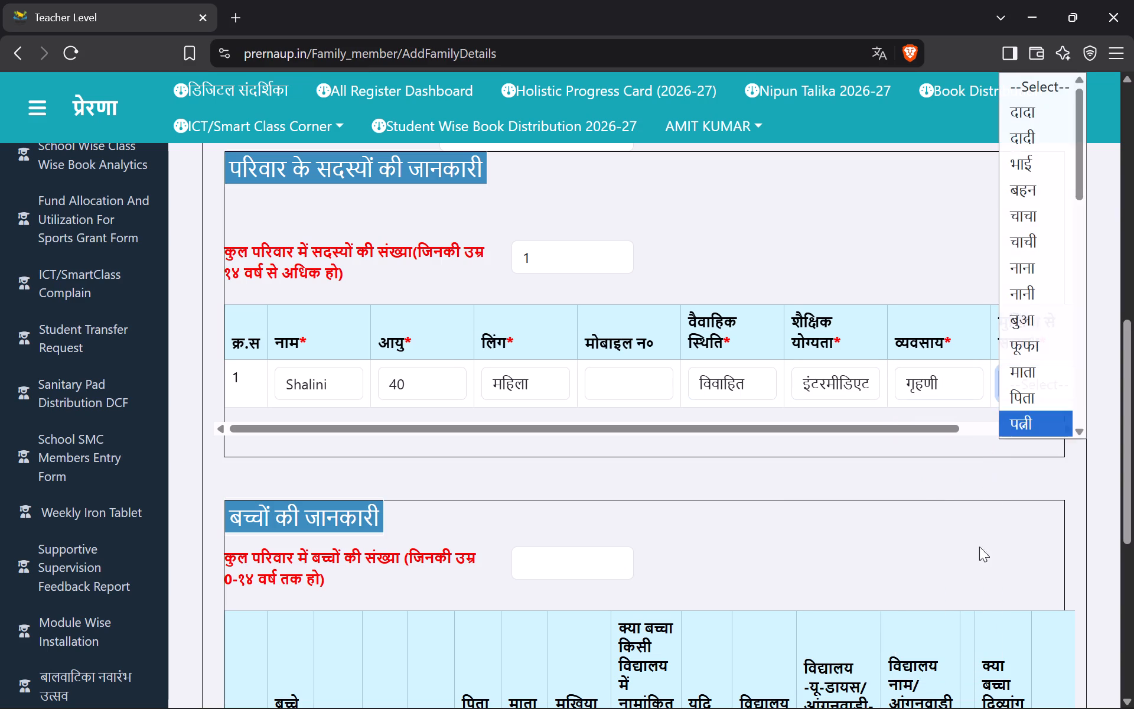
click(1023, 427)
Set the number of children aged 0–14 in the family to 1.
scroll(444, 346, down, 3)
scroll(327, 422, down, 2)
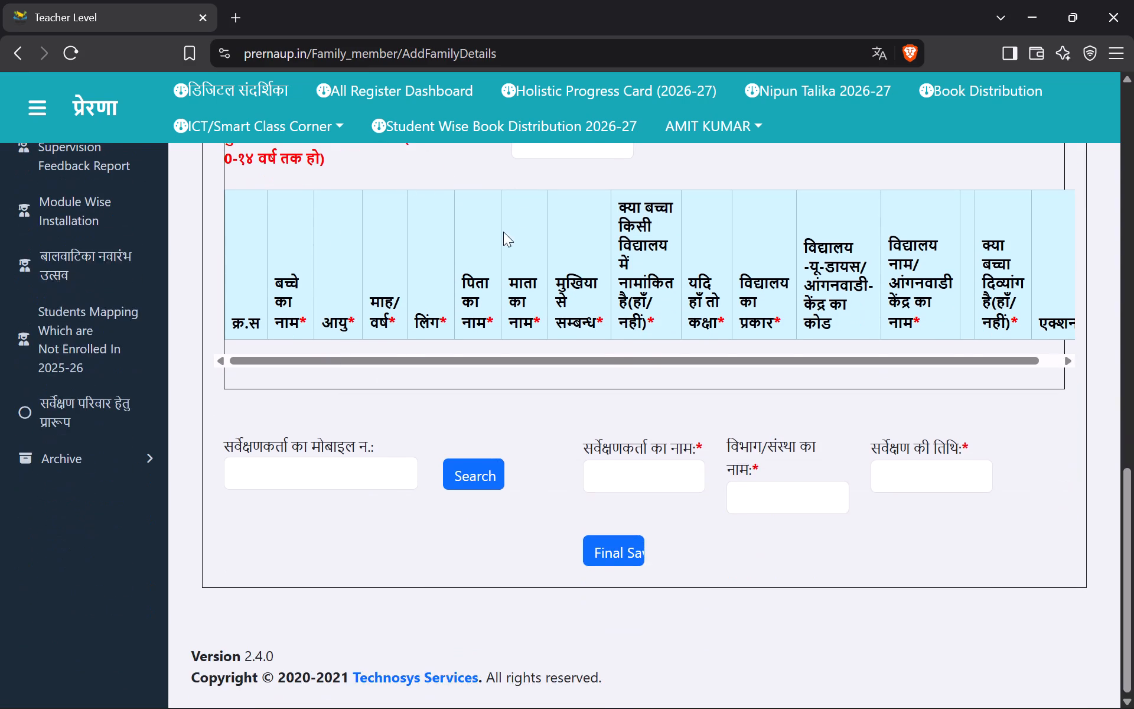
scroll(571, 178, up, 1)
click(578, 225)
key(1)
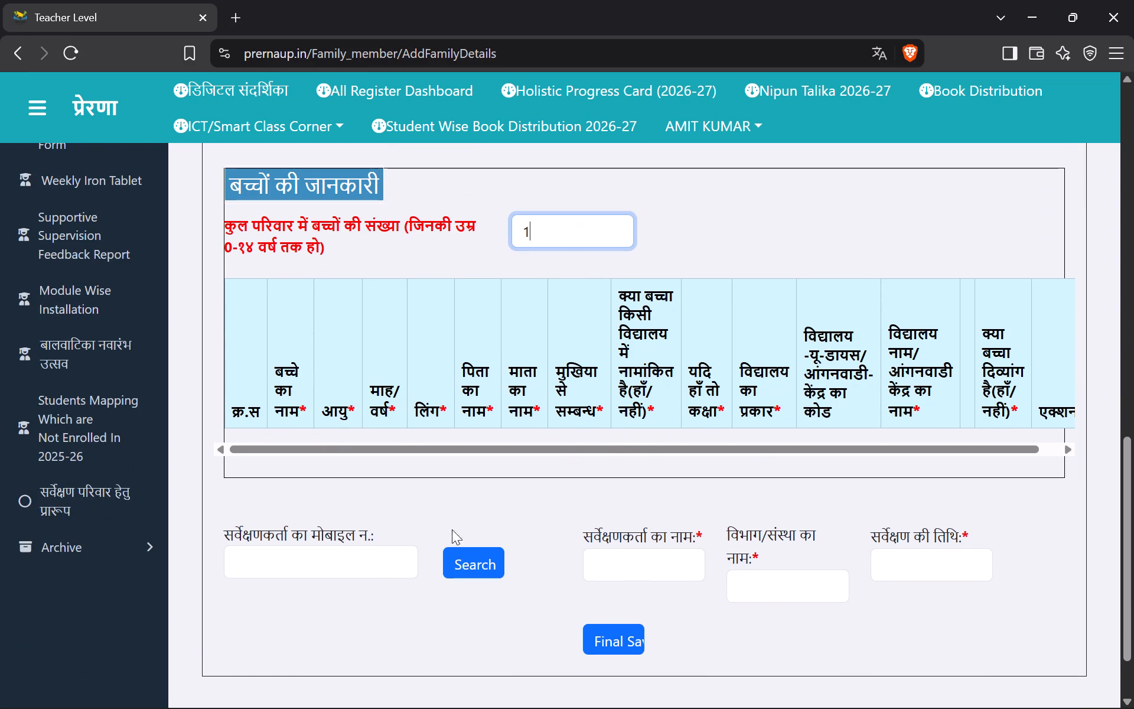
click(346, 316)
In the children's table, enter the child's name, set the age to 4 वर्ष and the gender to पुरुष.
click(310, 398)
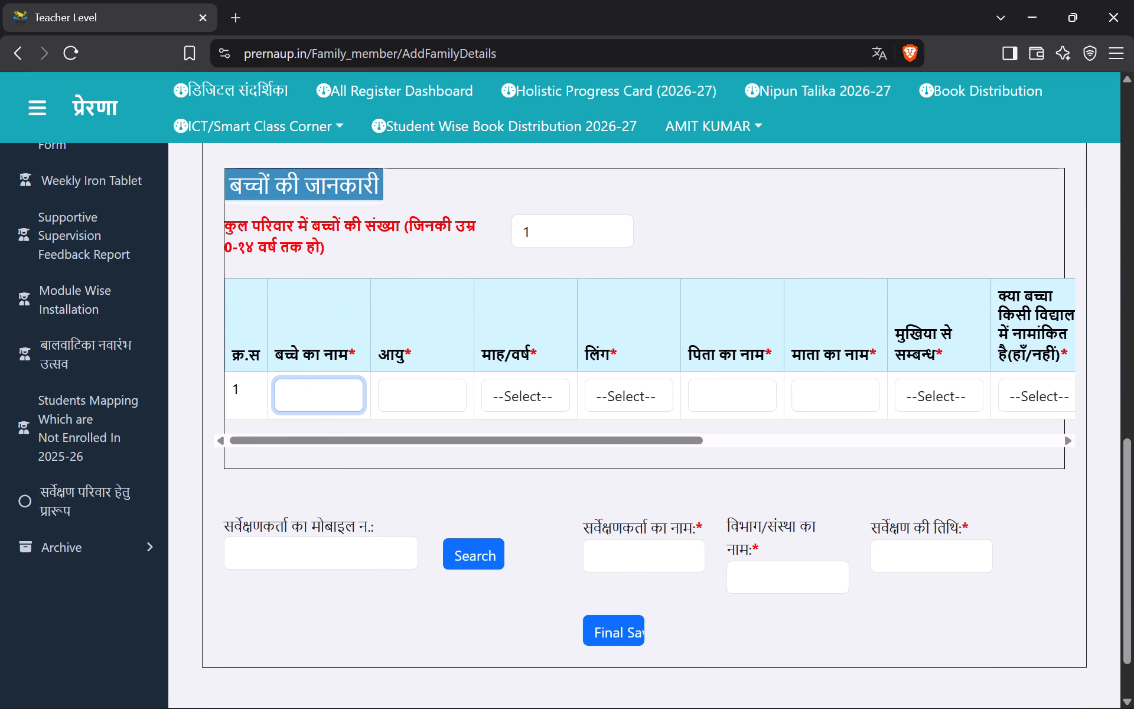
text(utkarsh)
click(416, 396)
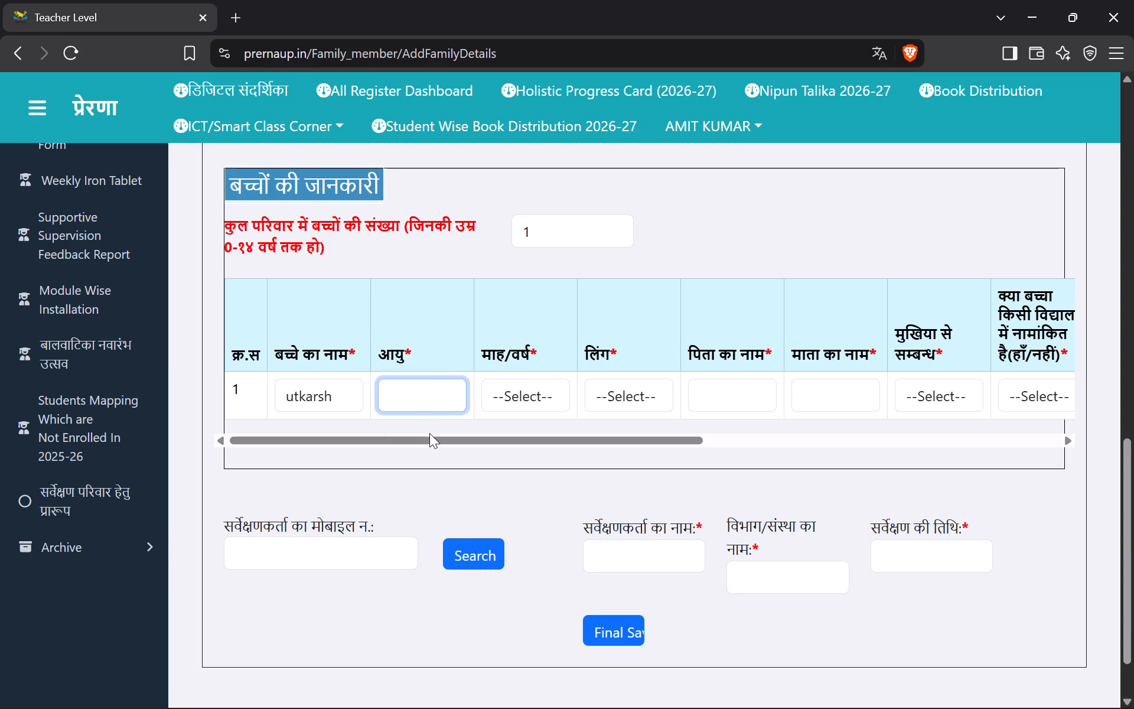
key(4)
click(536, 402)
click(540, 473)
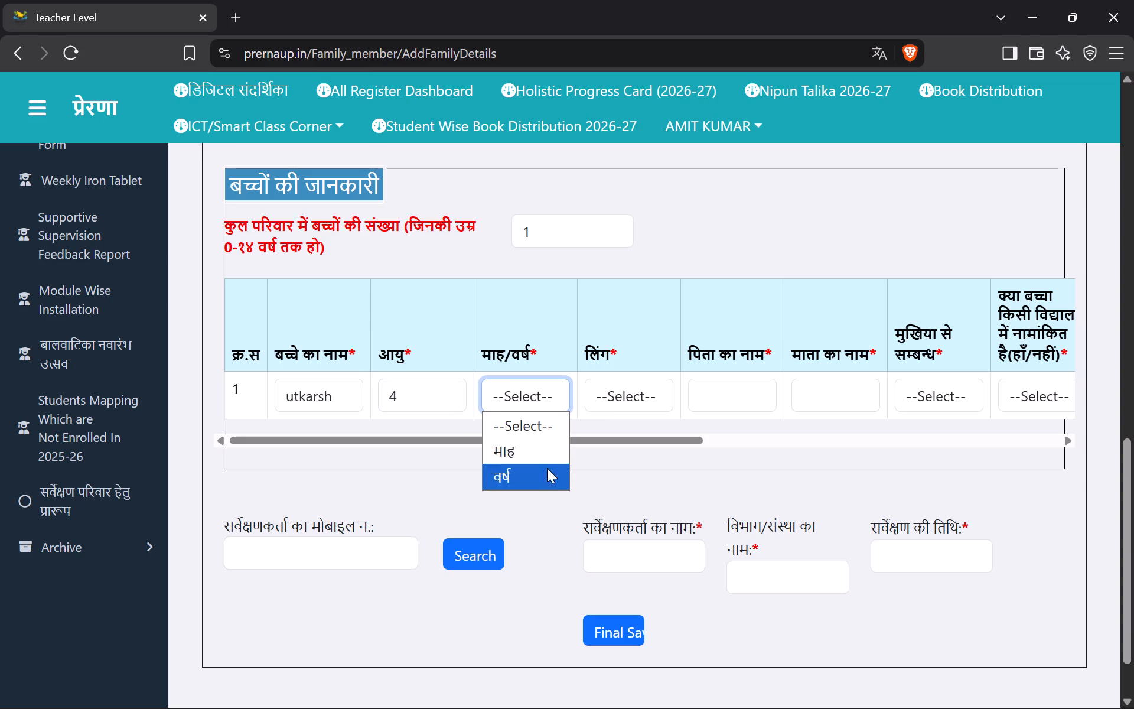
click(612, 384)
click(608, 453)
Copy the first family member's name from the members table into the child's mother's name (माता का नाम).
click(741, 406)
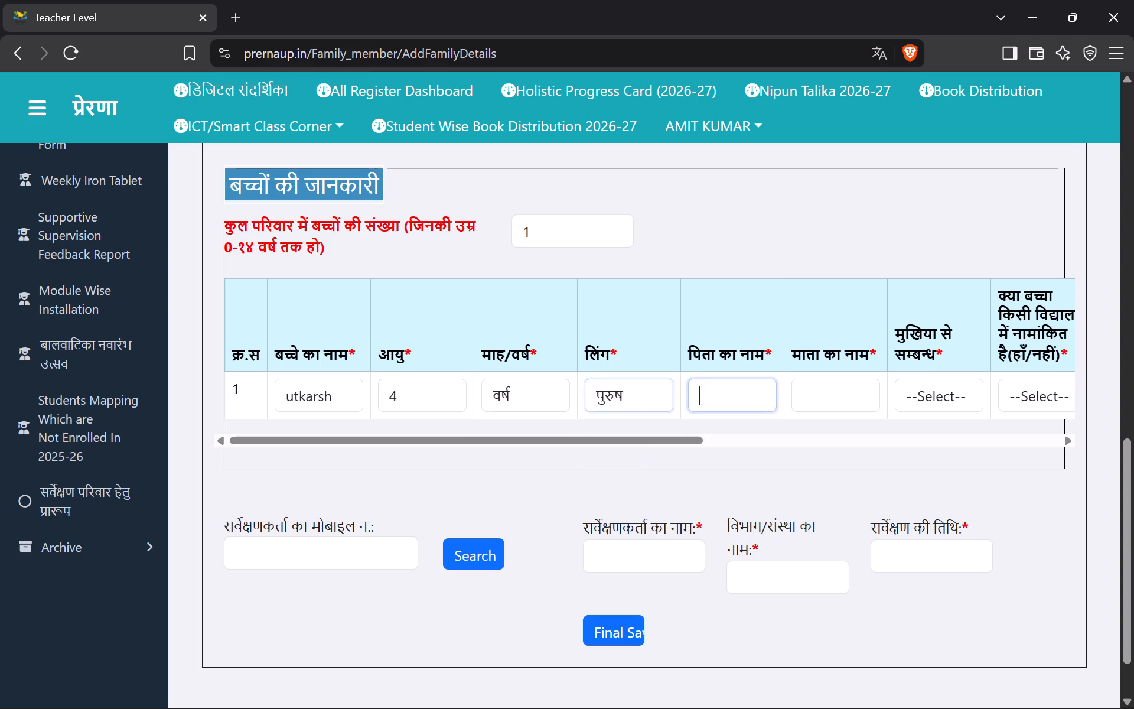
scroll(690, 386, up, 3)
click(325, 339)
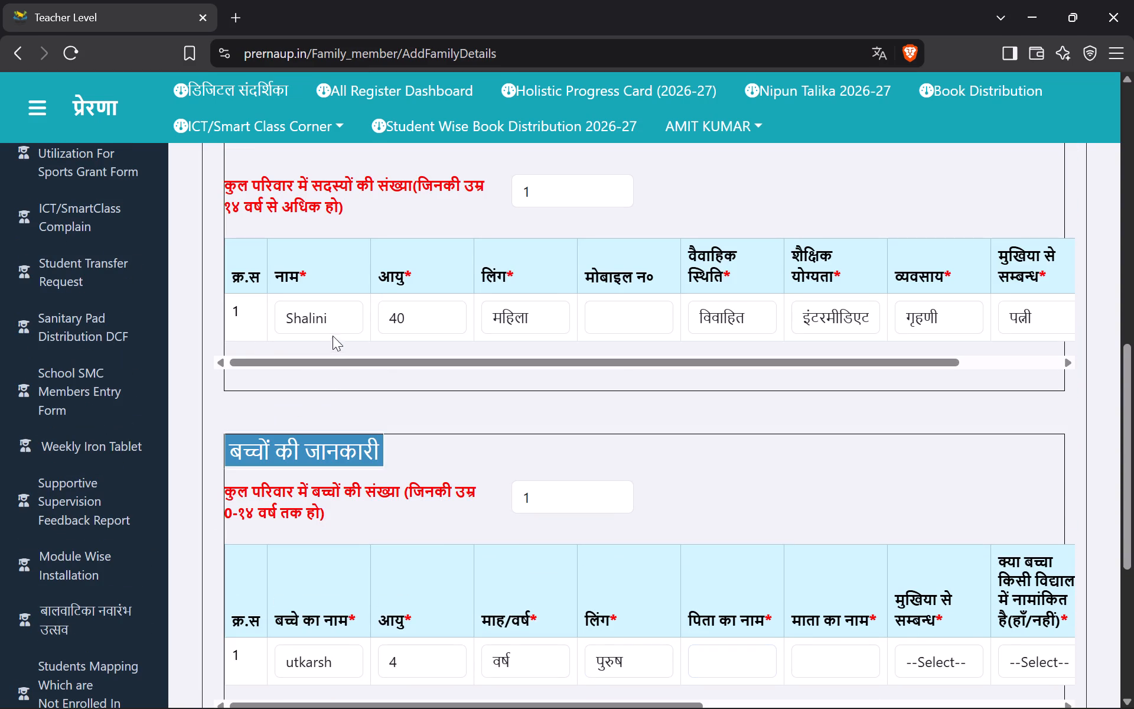
ctrl+click(347, 319)
key(ctrl+a)
key(ctrl+c)
ctrl+scroll(539, 355, down, 3)
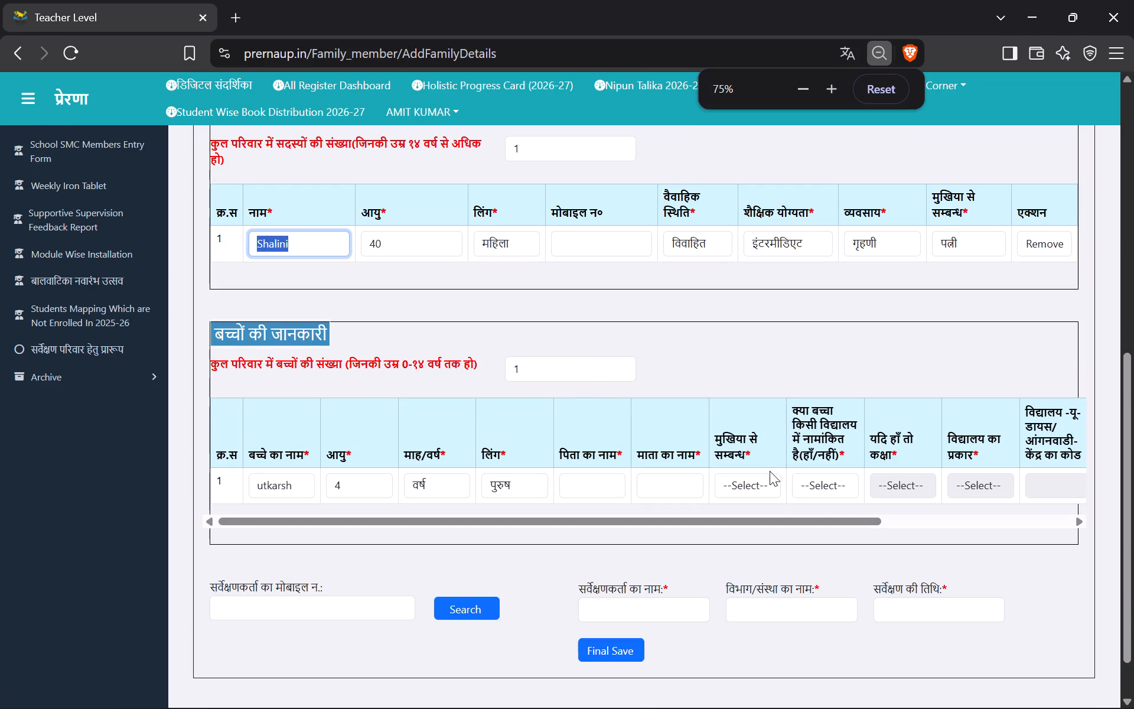
ctrl+scroll(722, 447, up, 2)
click(803, 600)
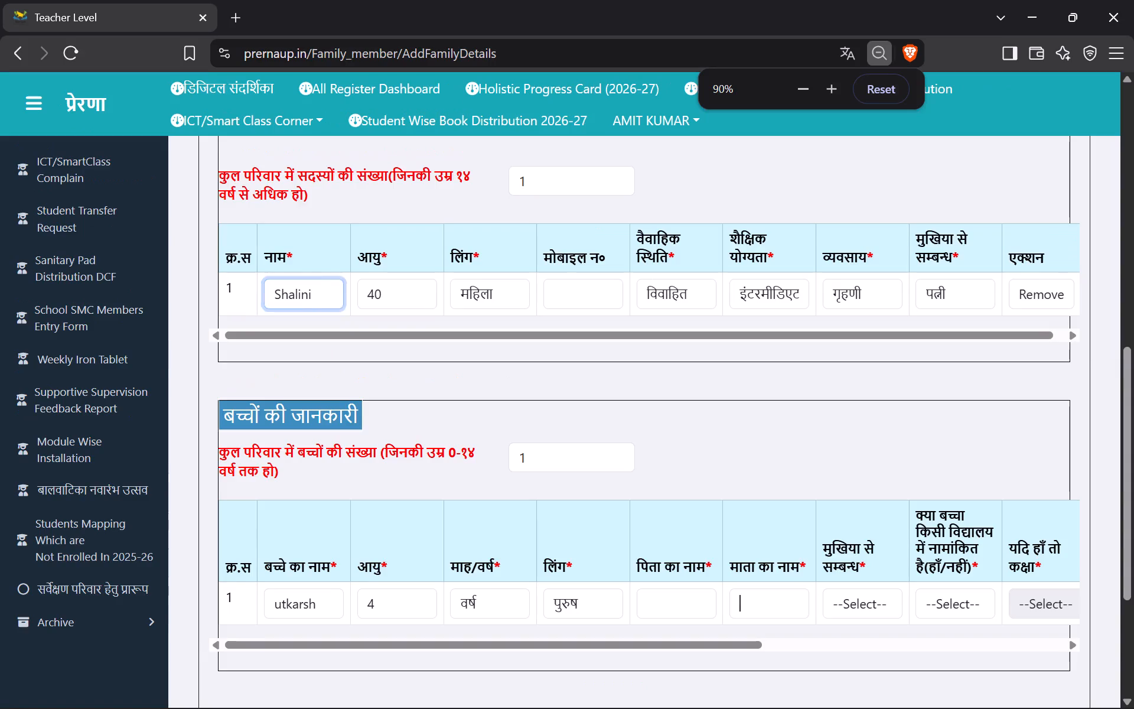
key(ctrl+v)
Copy the family head's name from the head's details into the child's father's name (पिता का नाम).
scroll(578, 443, up, 3)
scroll(324, 395, up, 2)
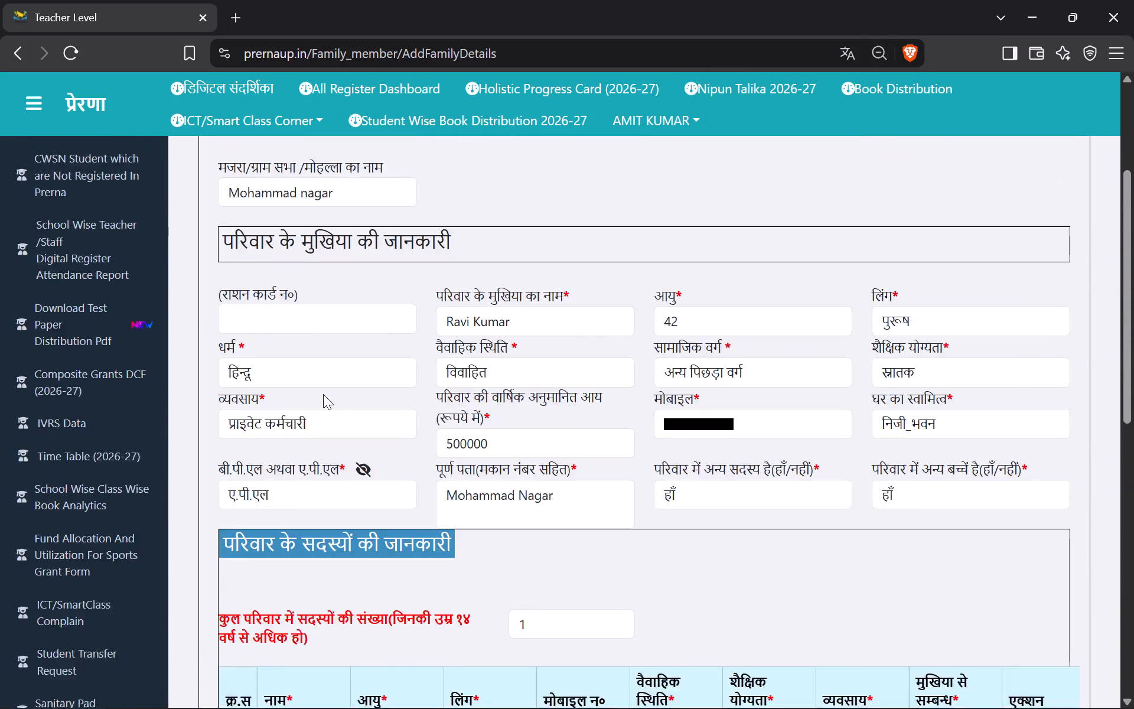
scroll(323, 393, up, 1)
click(542, 411)
key(ctrl+a)
key(ctrl+c)
ctrl+scroll(607, 415, down, 6)
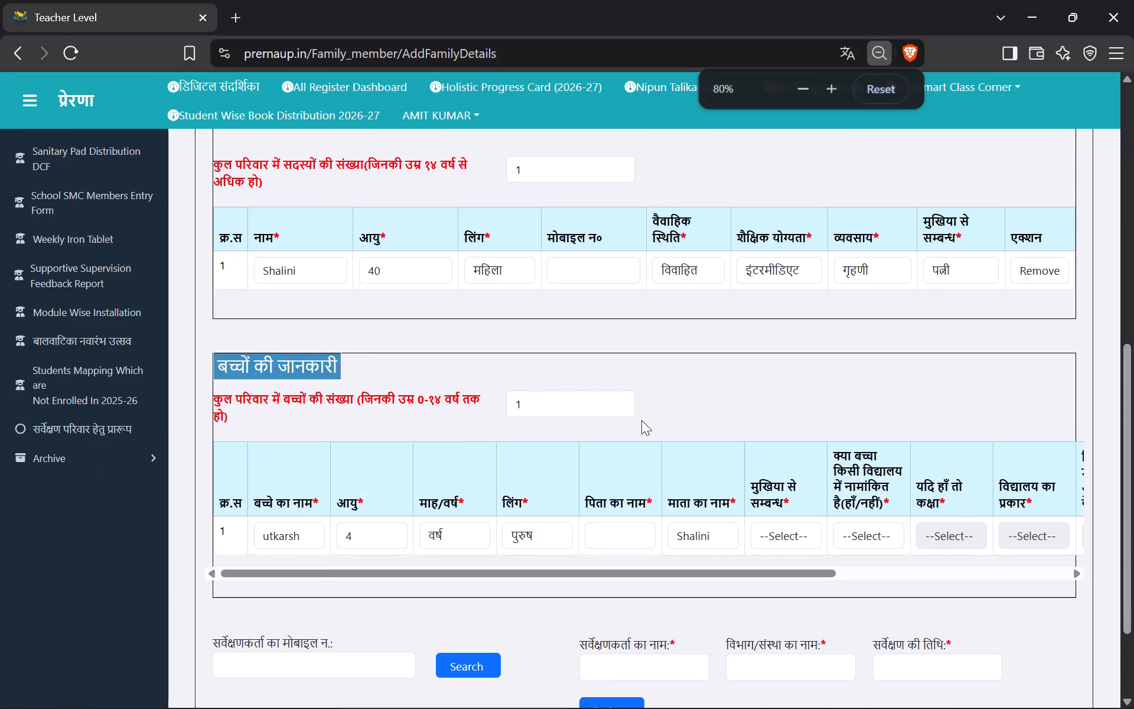
click(616, 542)
key(ctrl+v)
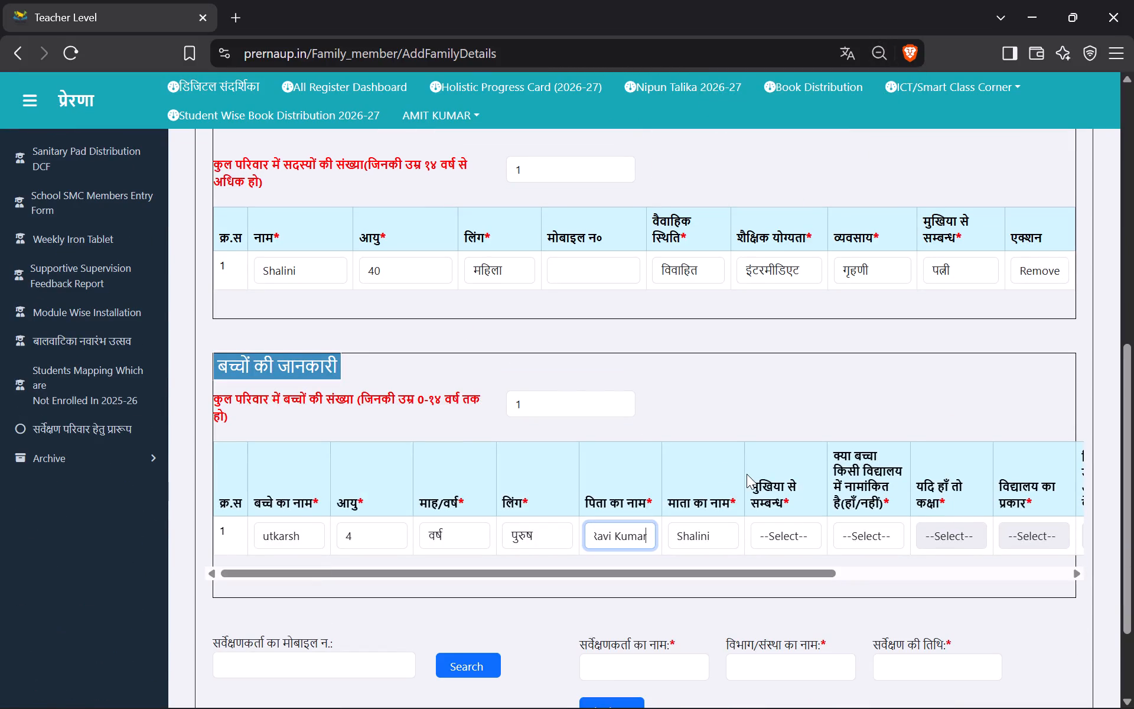
Set the child's relation to the head to पुत्र and school enrolment to नहीं.
scroll(748, 470, up, 1)
scroll(774, 574, down, 1)
click(792, 534)
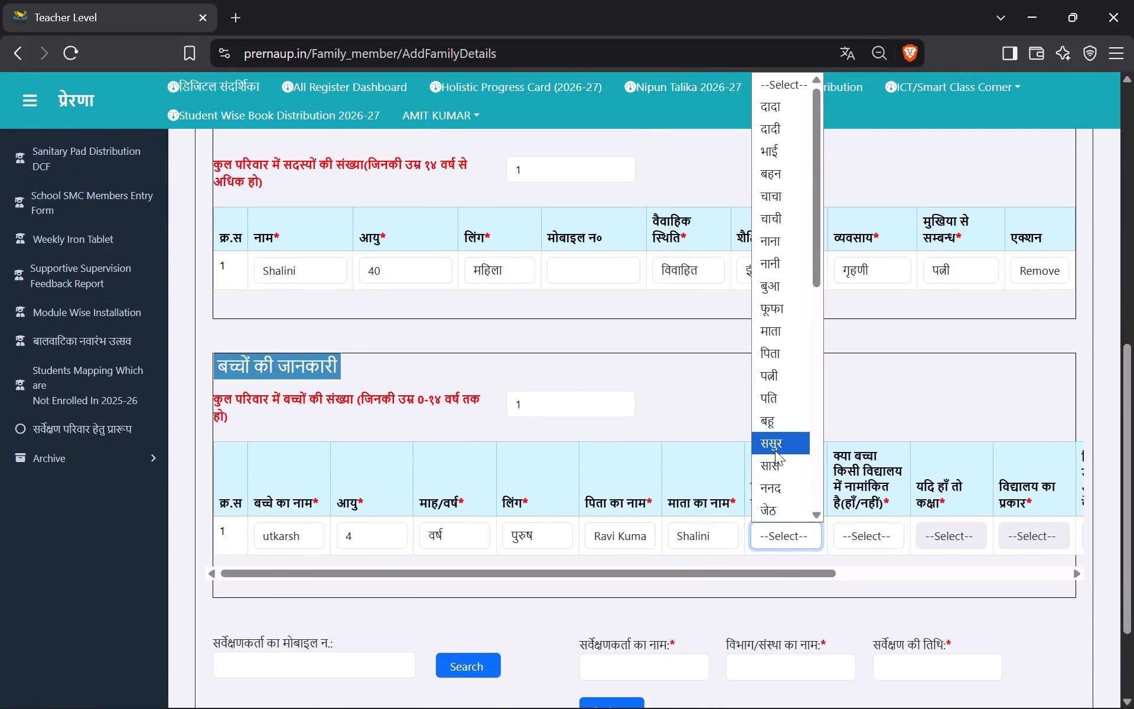
scroll(775, 449, down, 7)
click(765, 352)
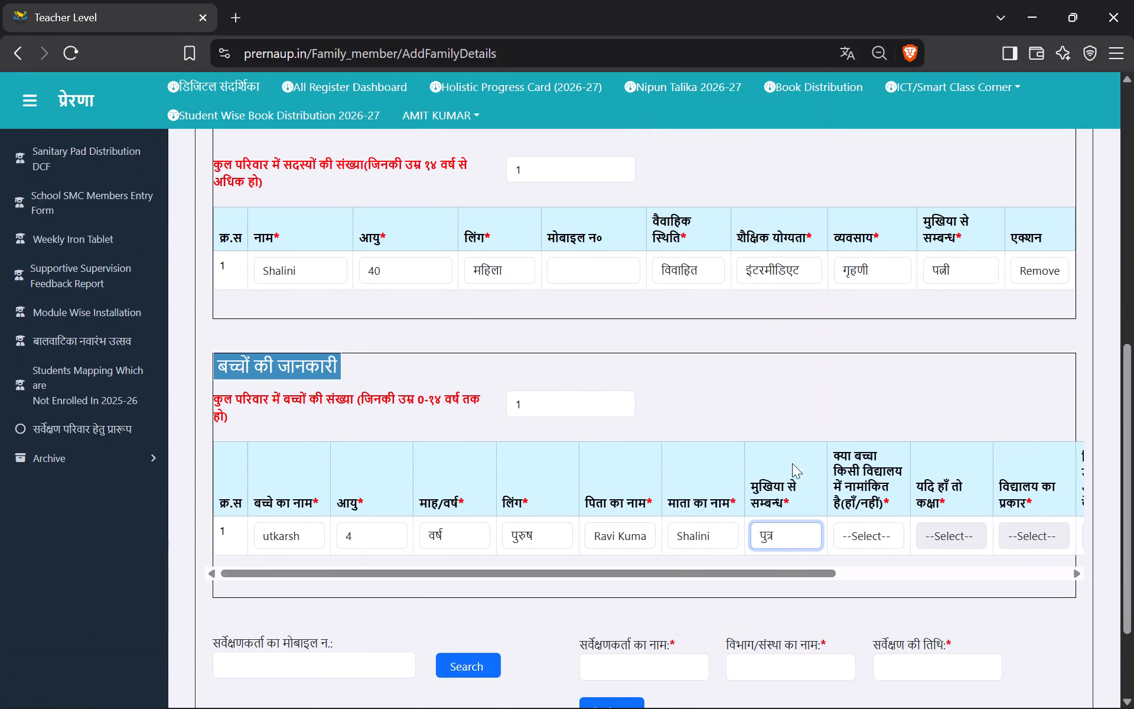
click(863, 547)
click(856, 597)
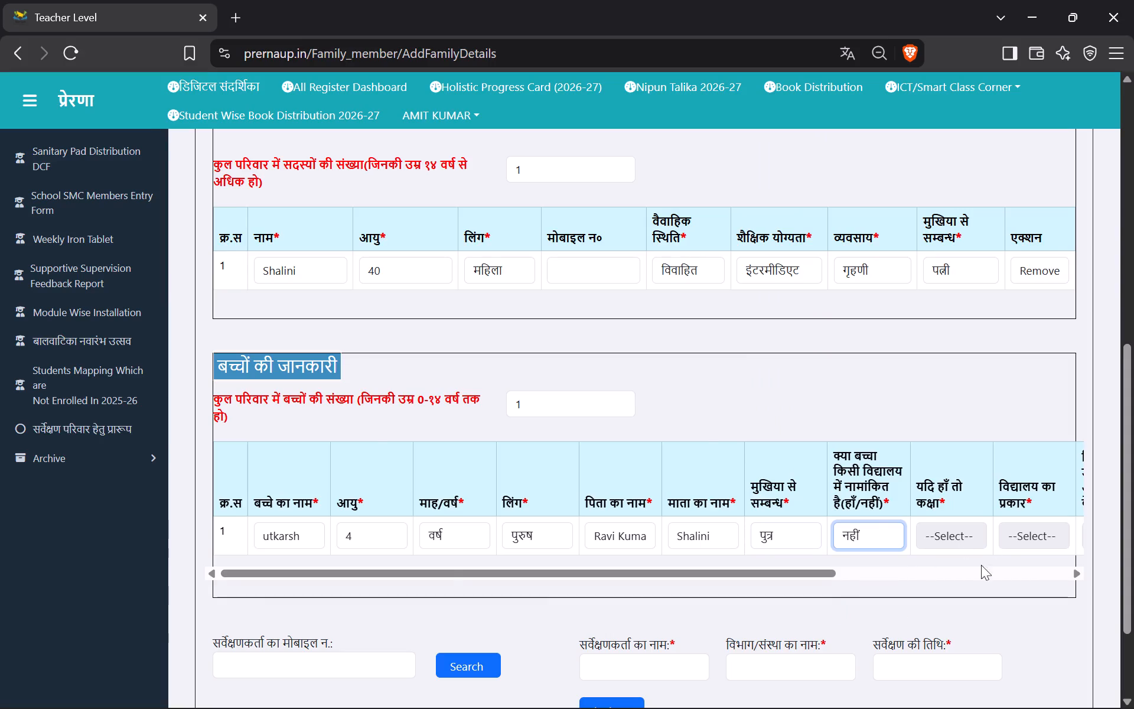
Open the choice for whether the child is disabled (दिव्यांग) in the children's table.
drag(975, 572, 1052, 577)
click(969, 532)
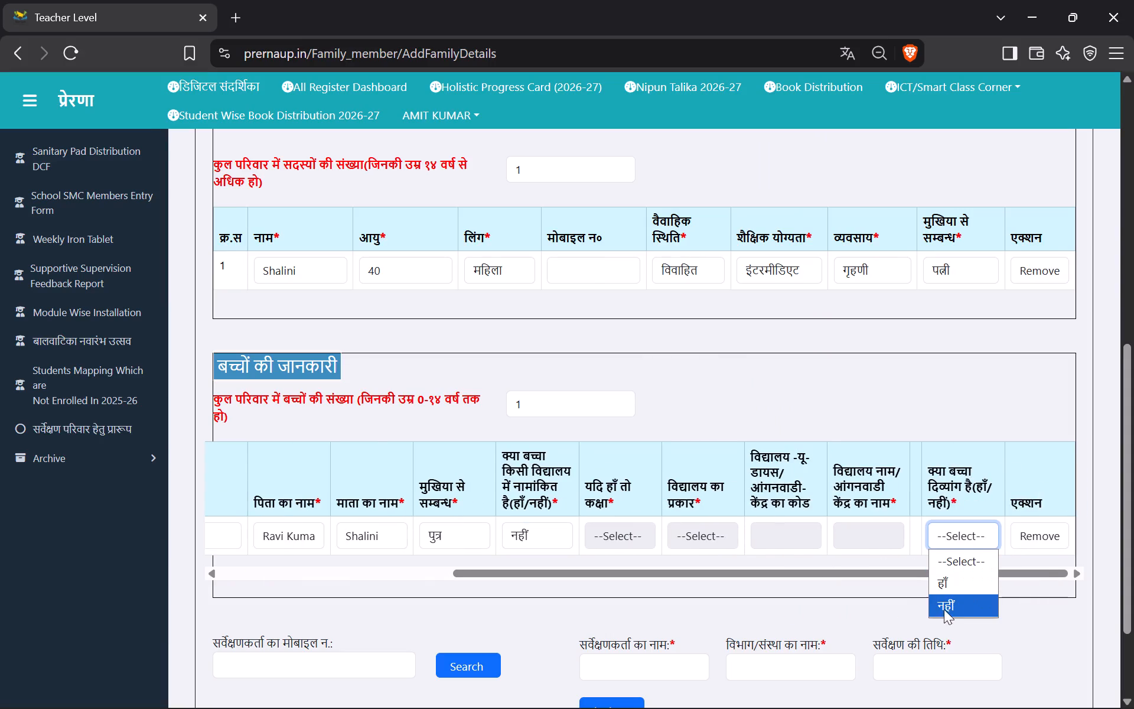
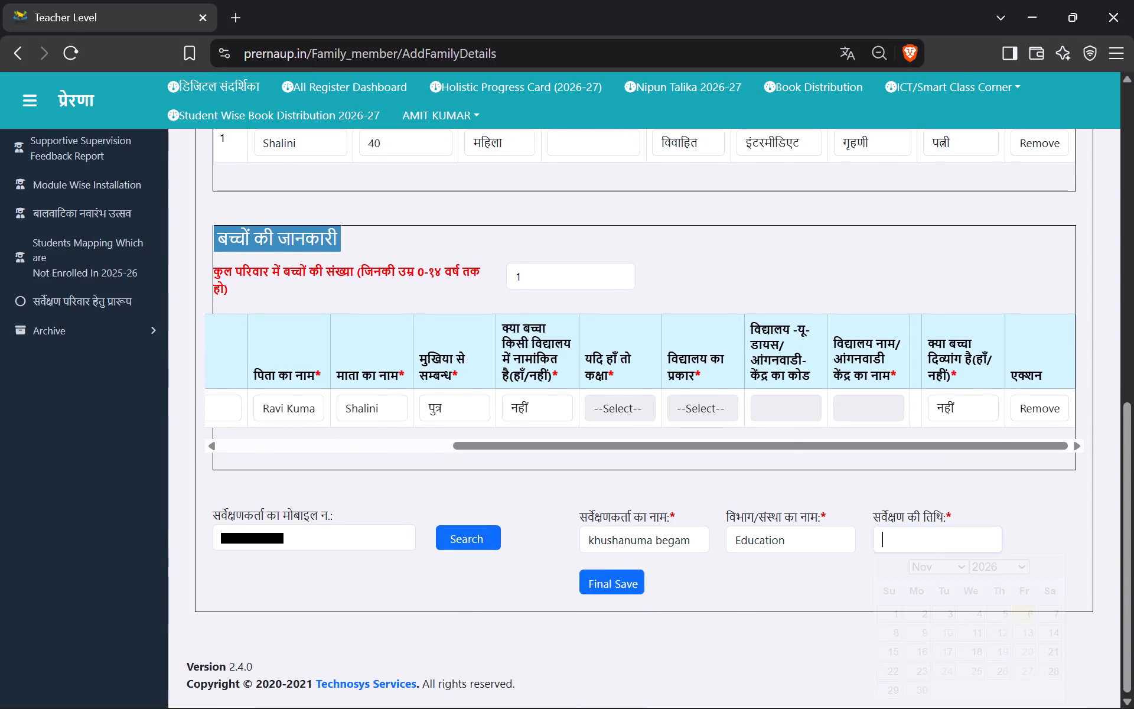
Set the survey date (सर्वेक्षण की तिथि) to 06/11/2026 and submit the household's family form with a final save.
click(1016, 609)
click(608, 580)
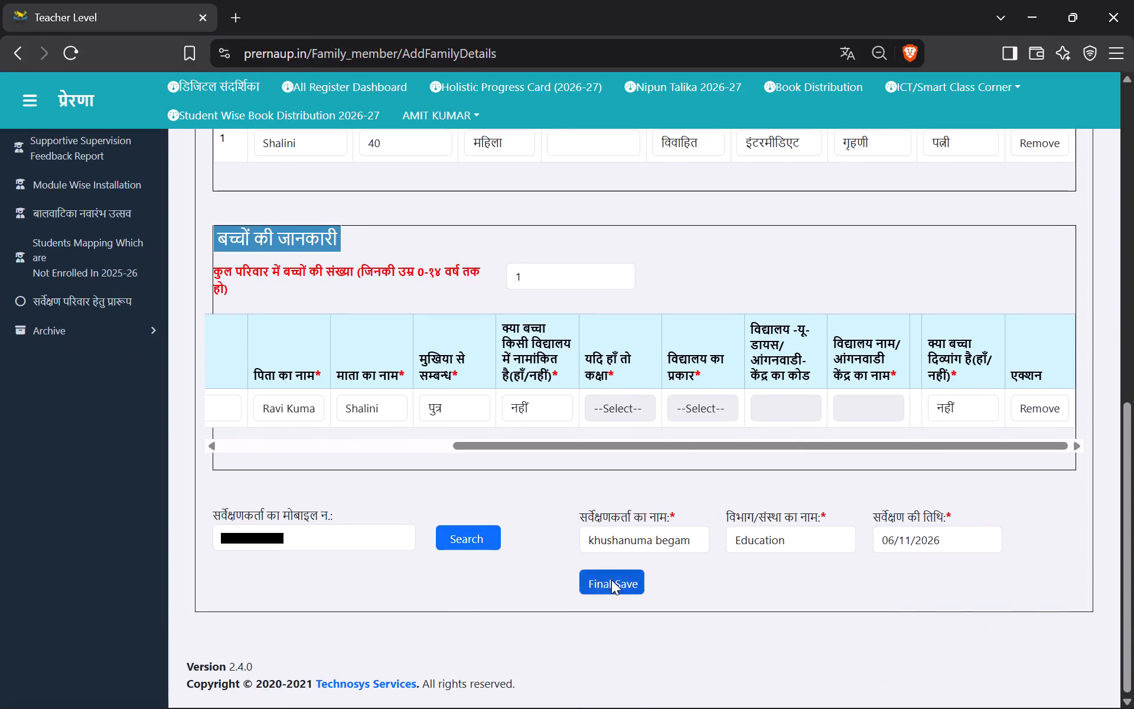
click(560, 444)
Go back from the submitted family form to the previous page.
click(21, 57)
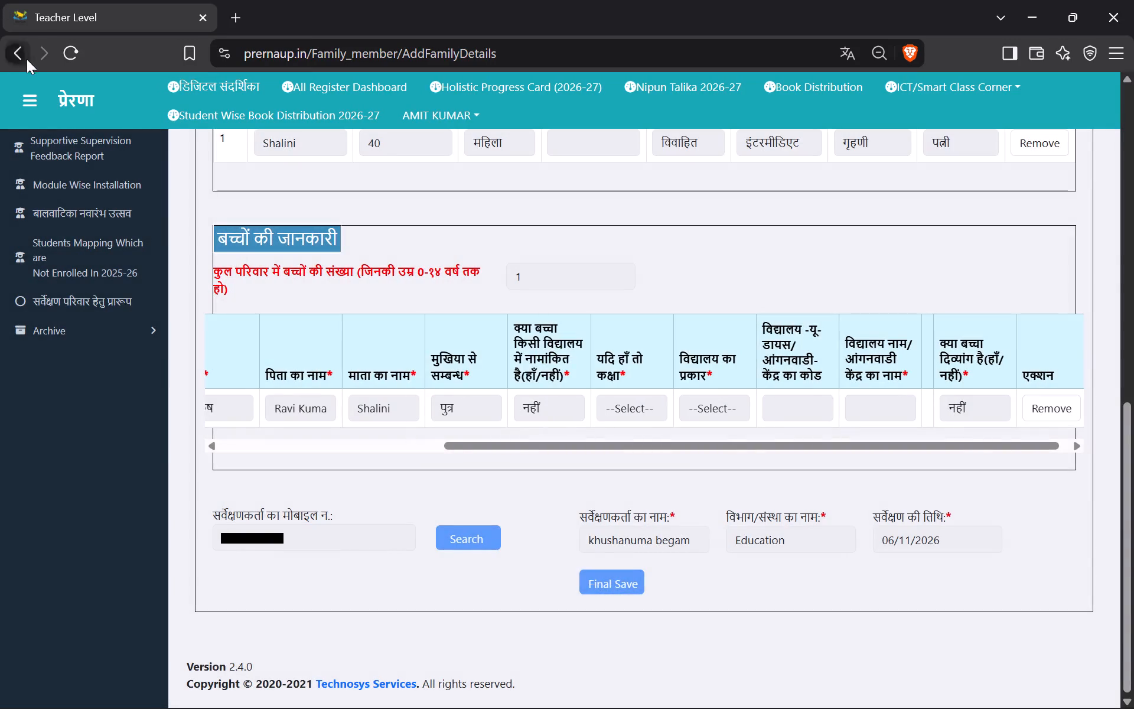